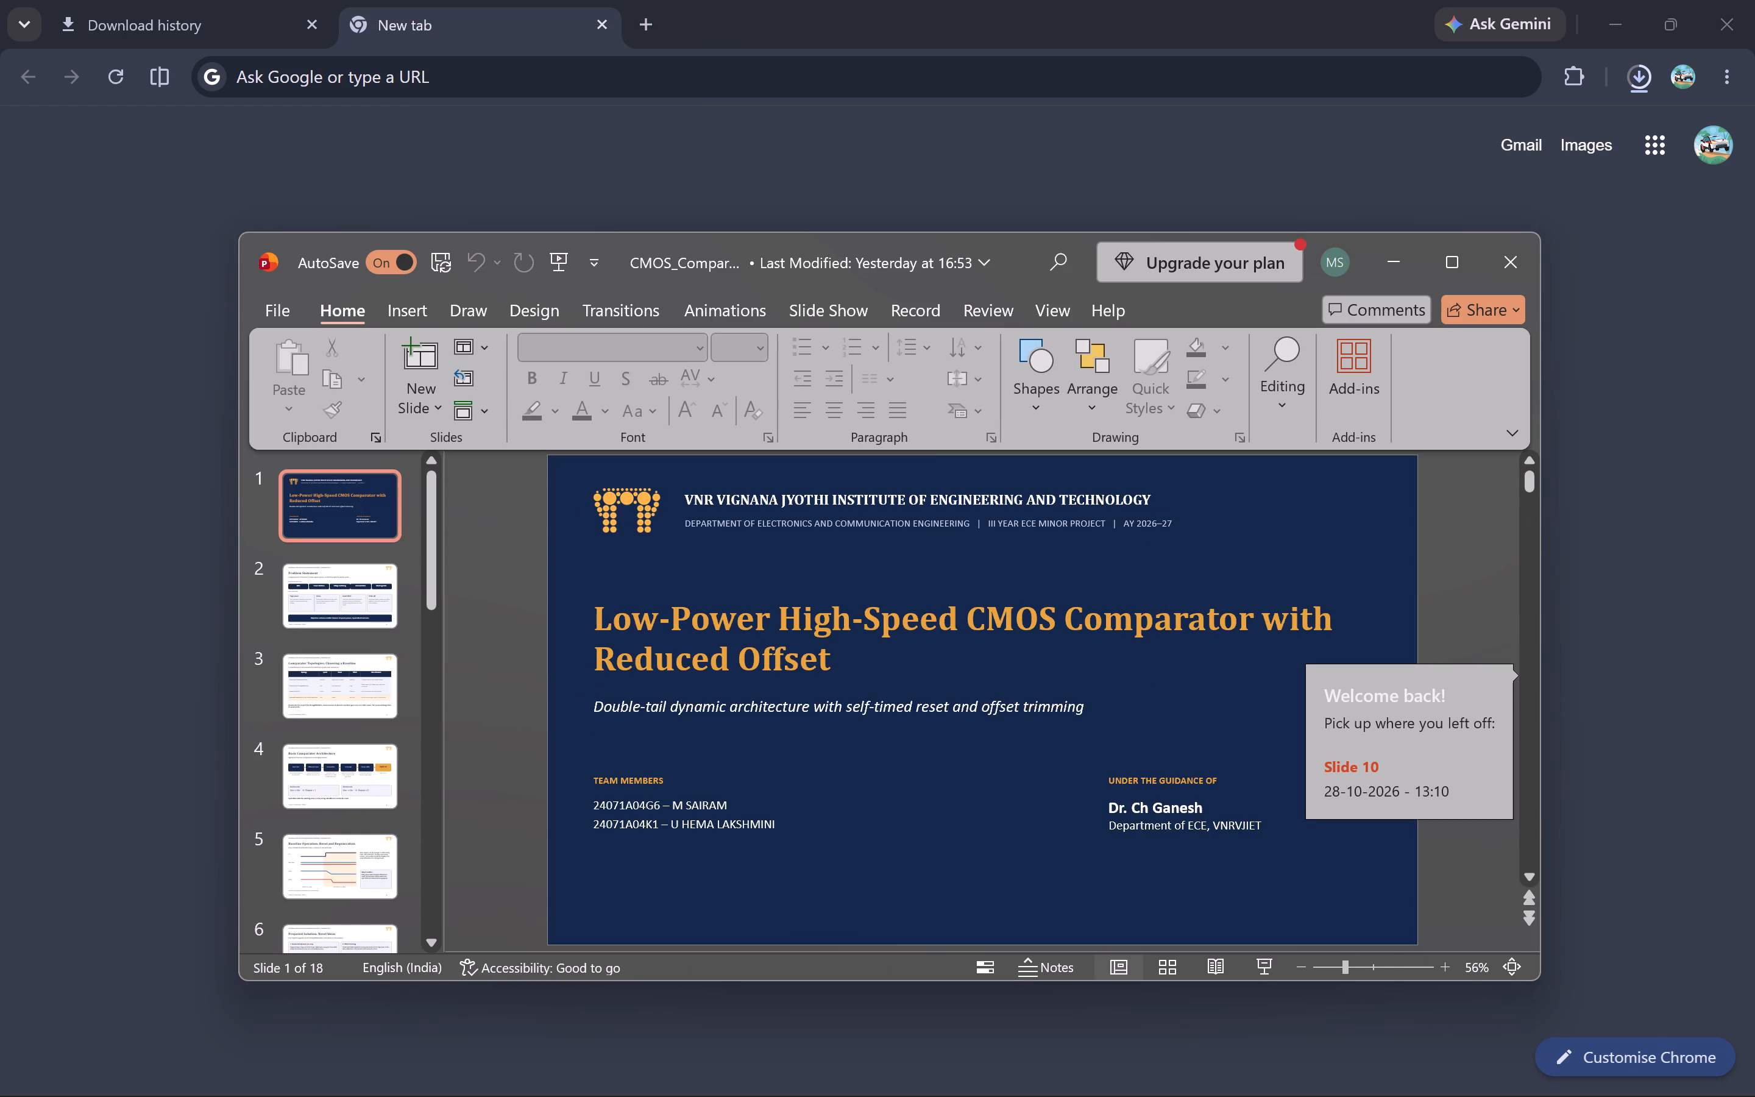
Maximize the window of the CMOS comparator presentation so it fills the whole screen.
{"action": "left_click", "coordinate": [1444, 251]}
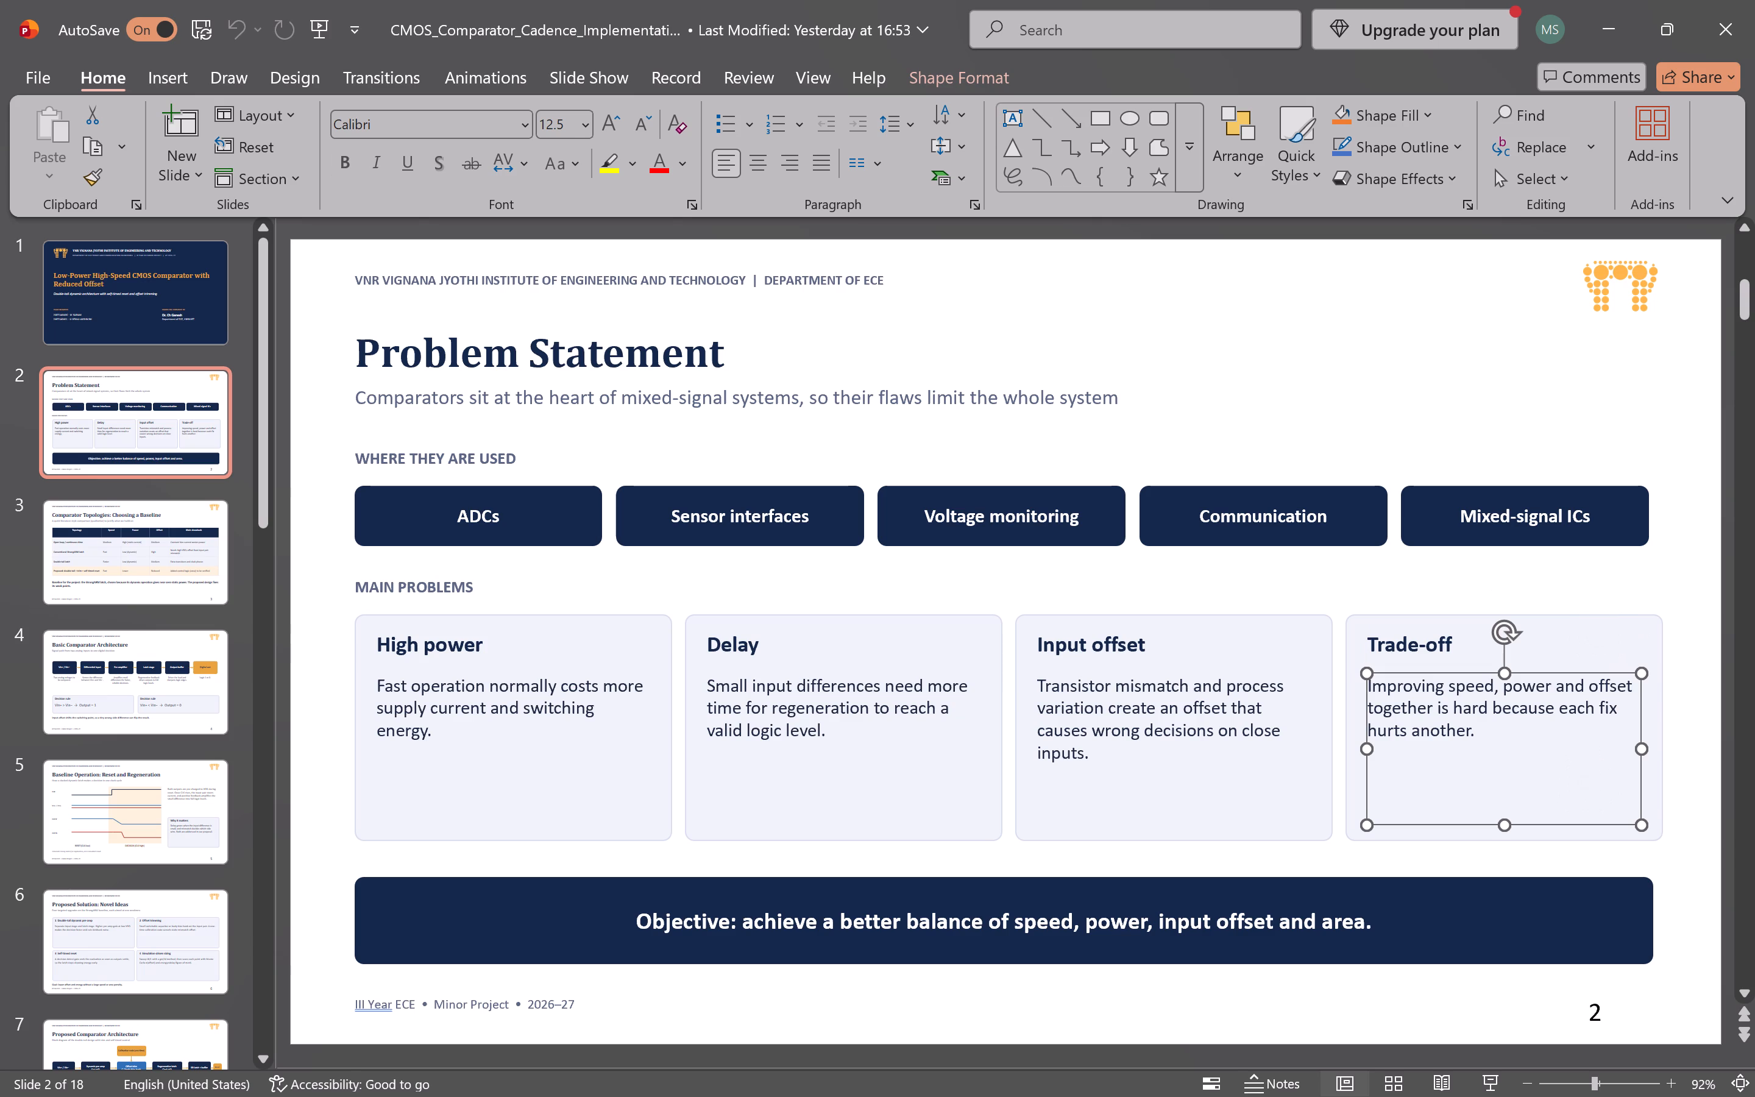
Delete the whole Trade-off card from the Problem Statement slide, including its description text, background box and heading.
{"action": "key", "text": "BackSpace"}
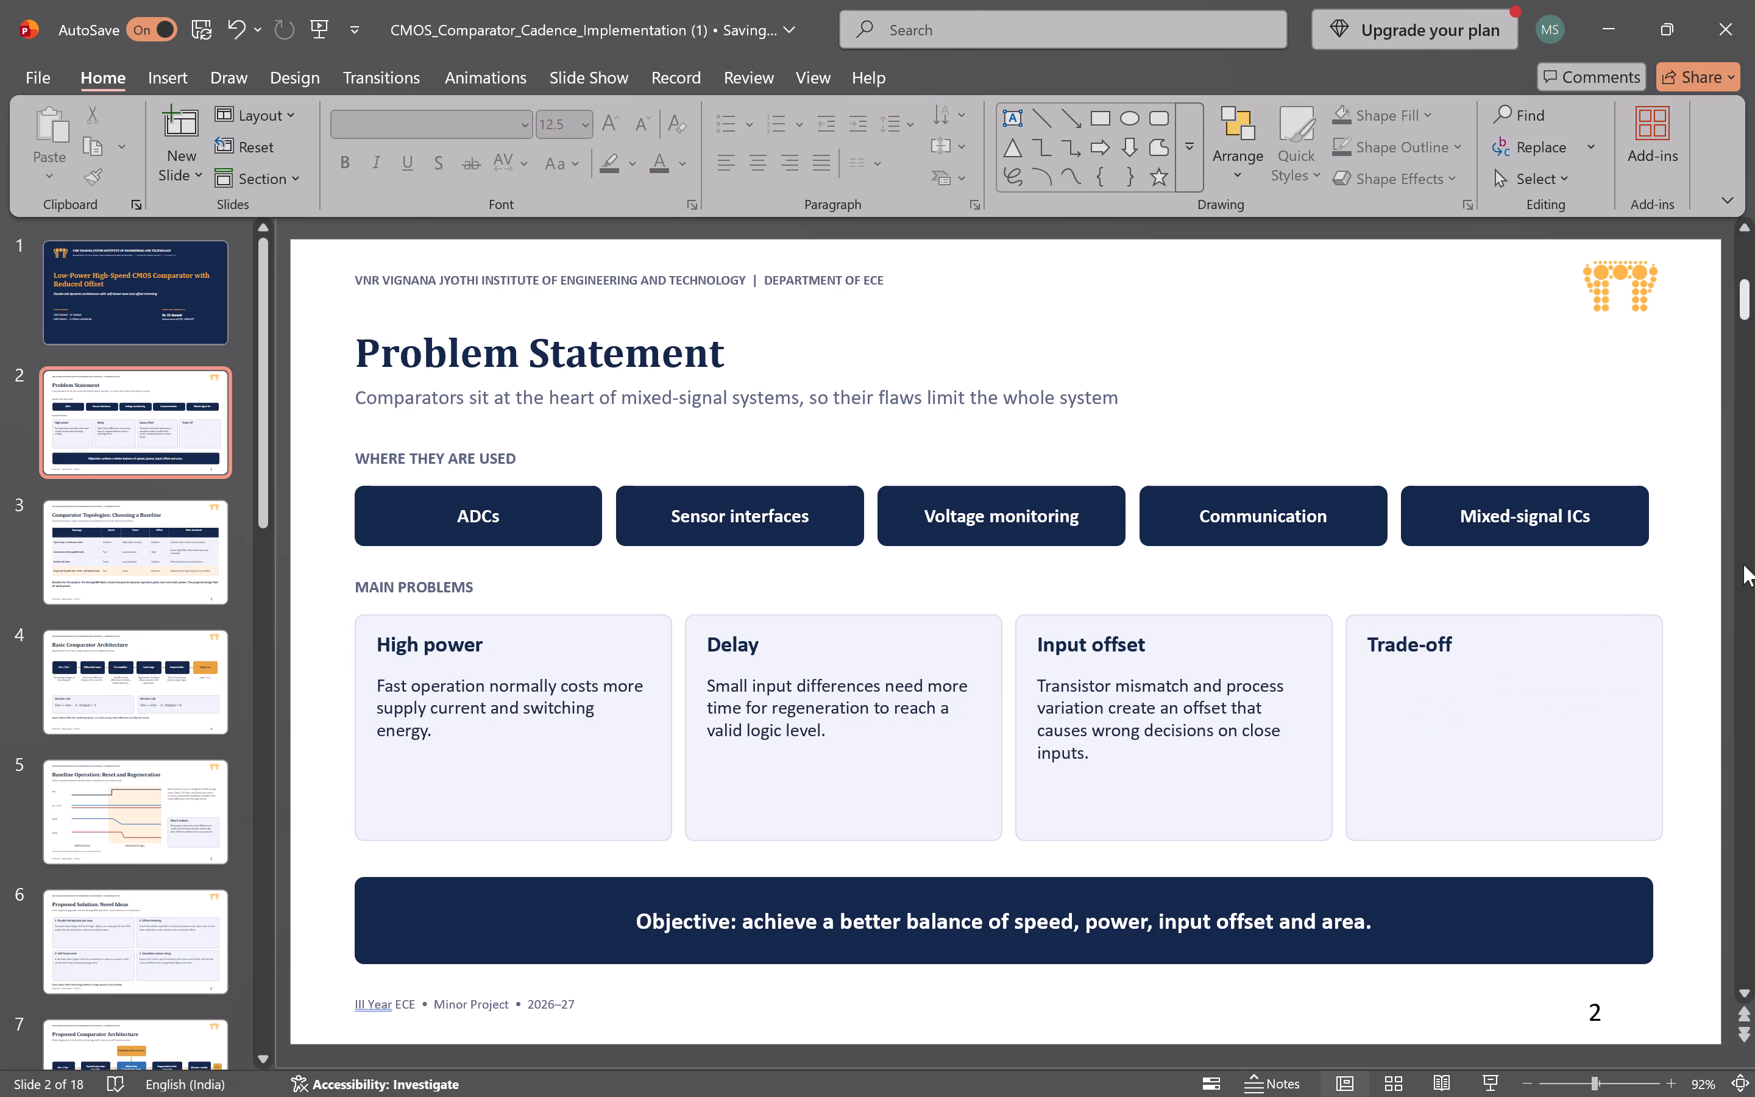
{"action": "left_click", "coordinate": [1643, 625]}
{"action": "key", "text": "BackSpace"}
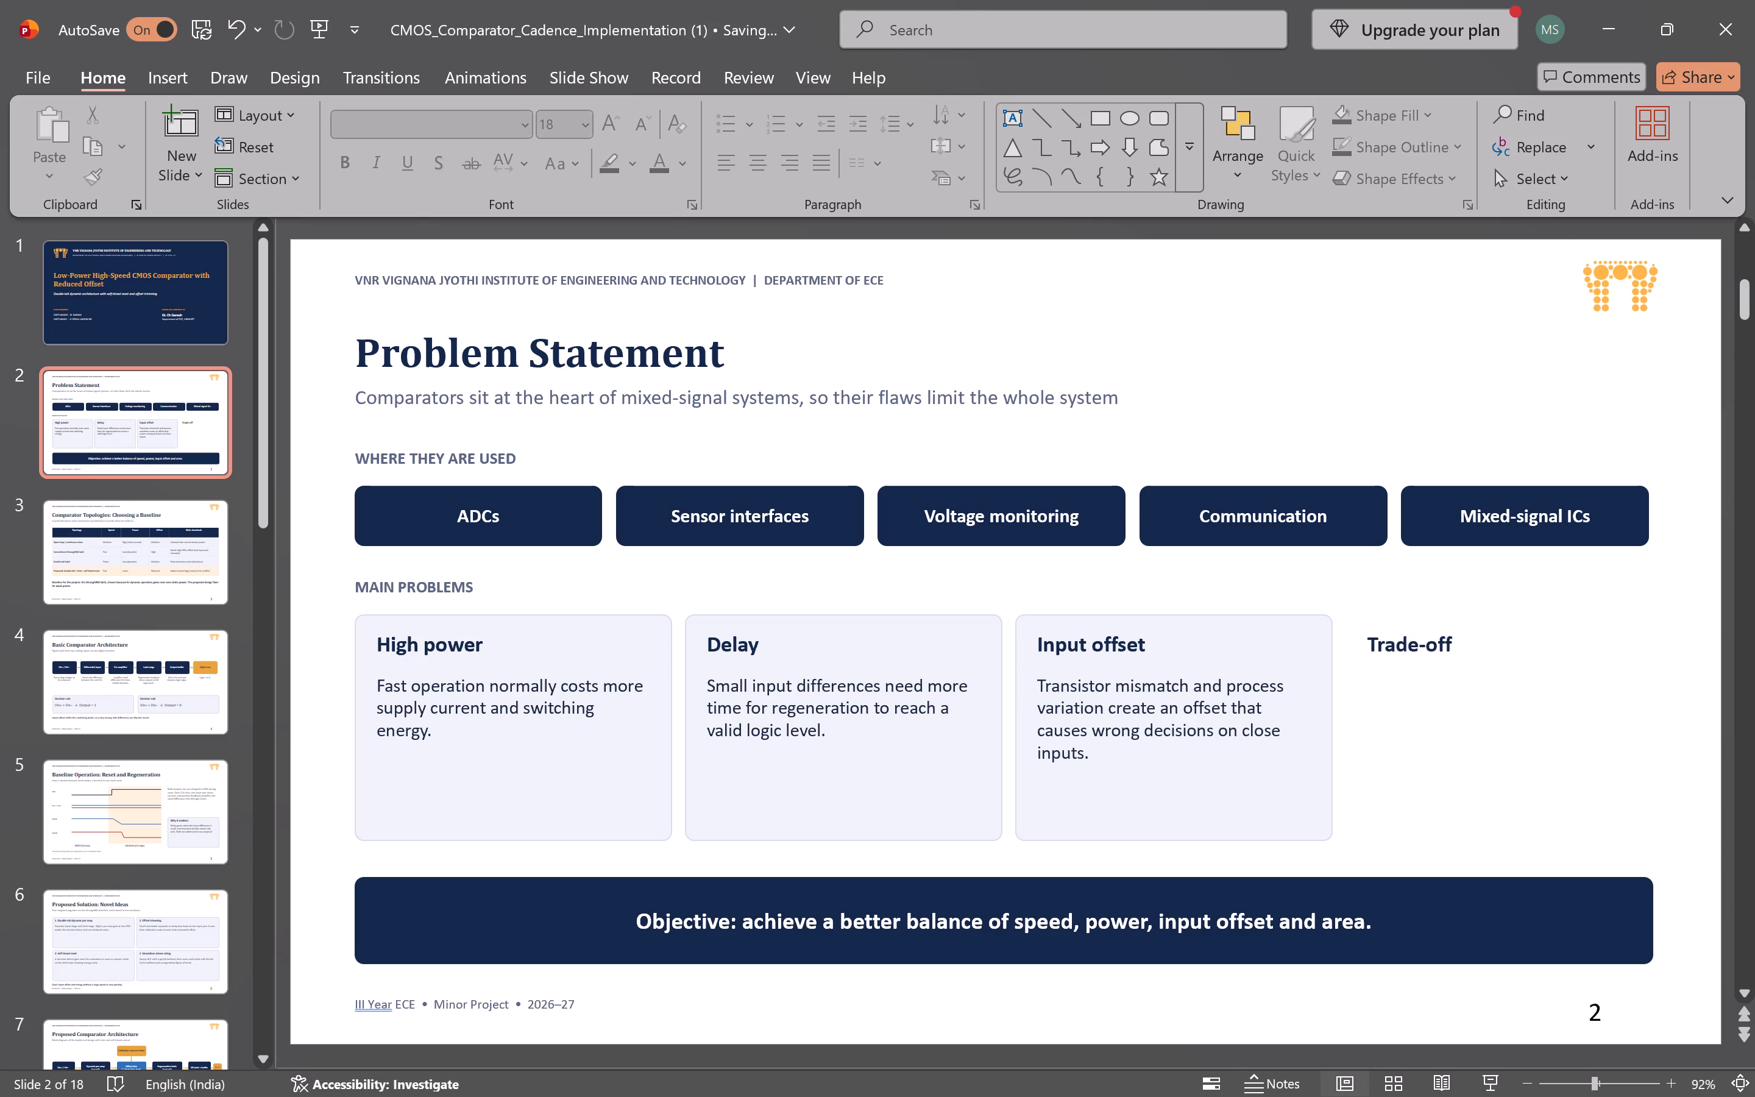
{"action": "left_click_drag", "start_coordinate": [1466, 646], "coordinate": [1477, 649]}
{"action": "left_click", "coordinate": [1477, 649]}
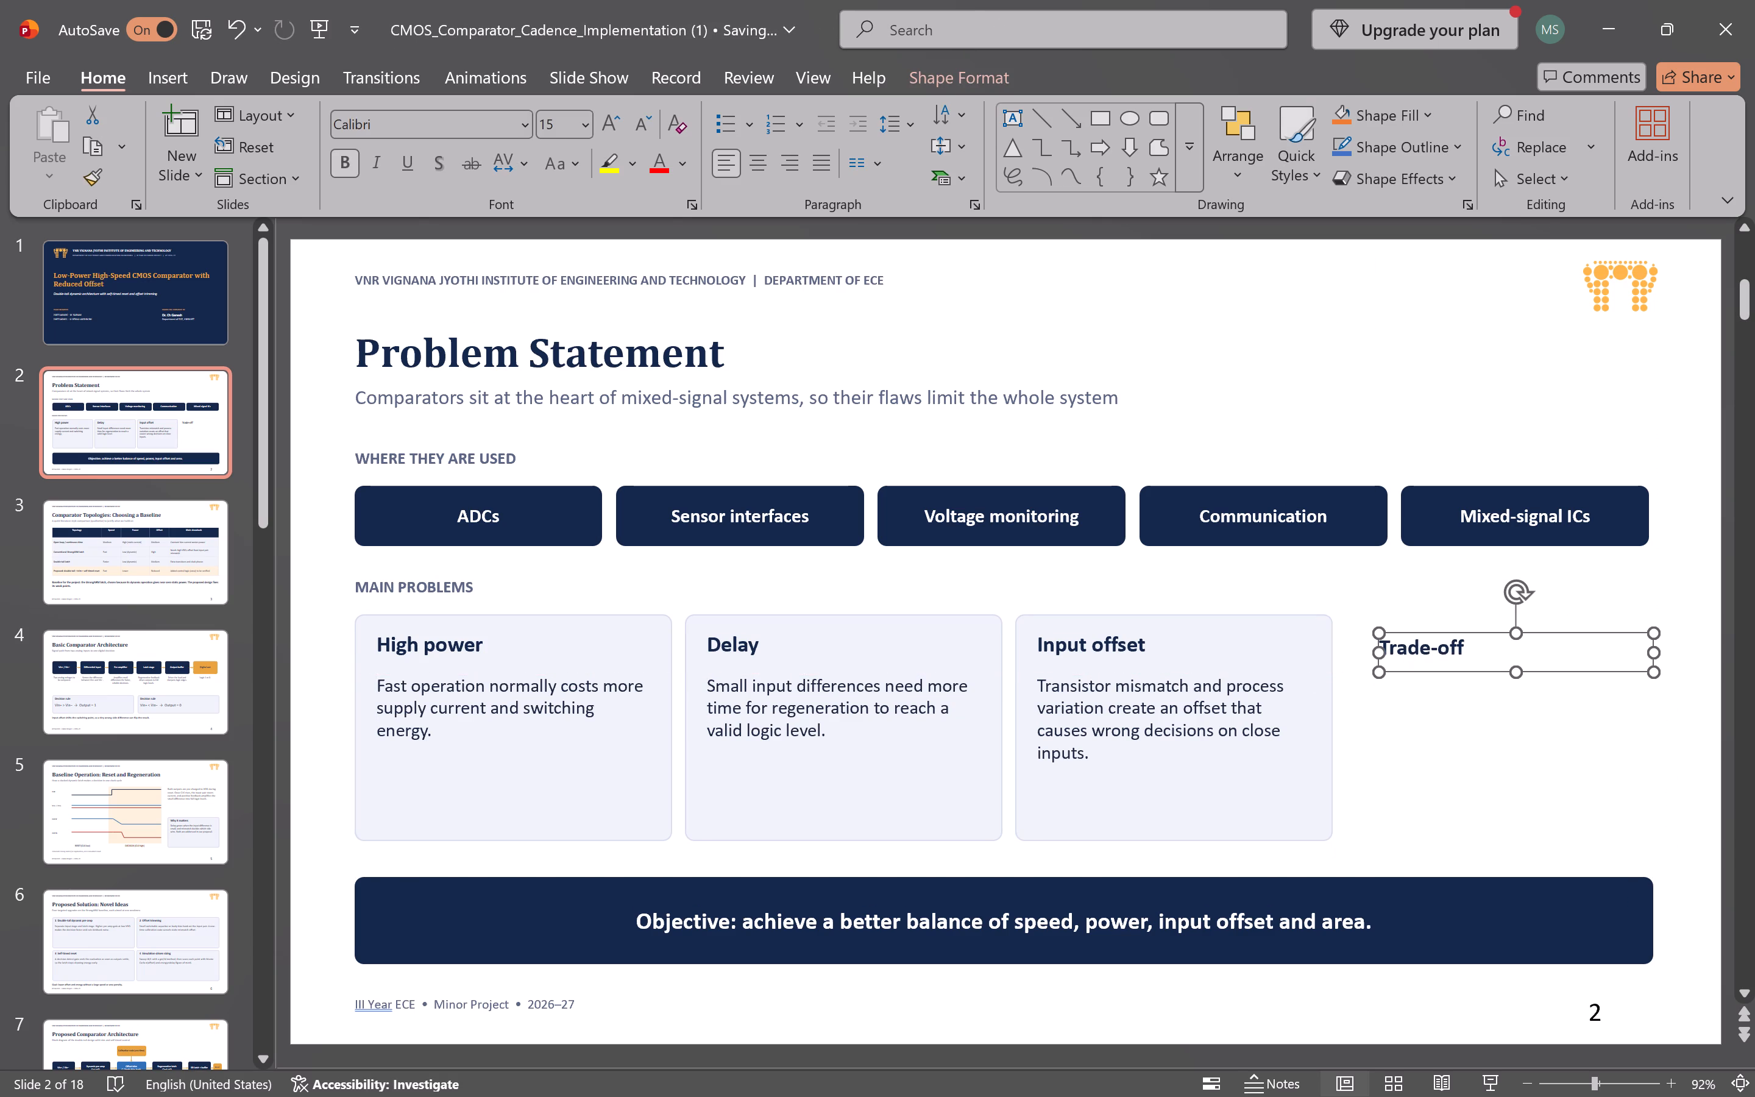
{"action": "key", "text": "BackSpace"}
{"action": "left_click", "coordinate": [1477, 649]}
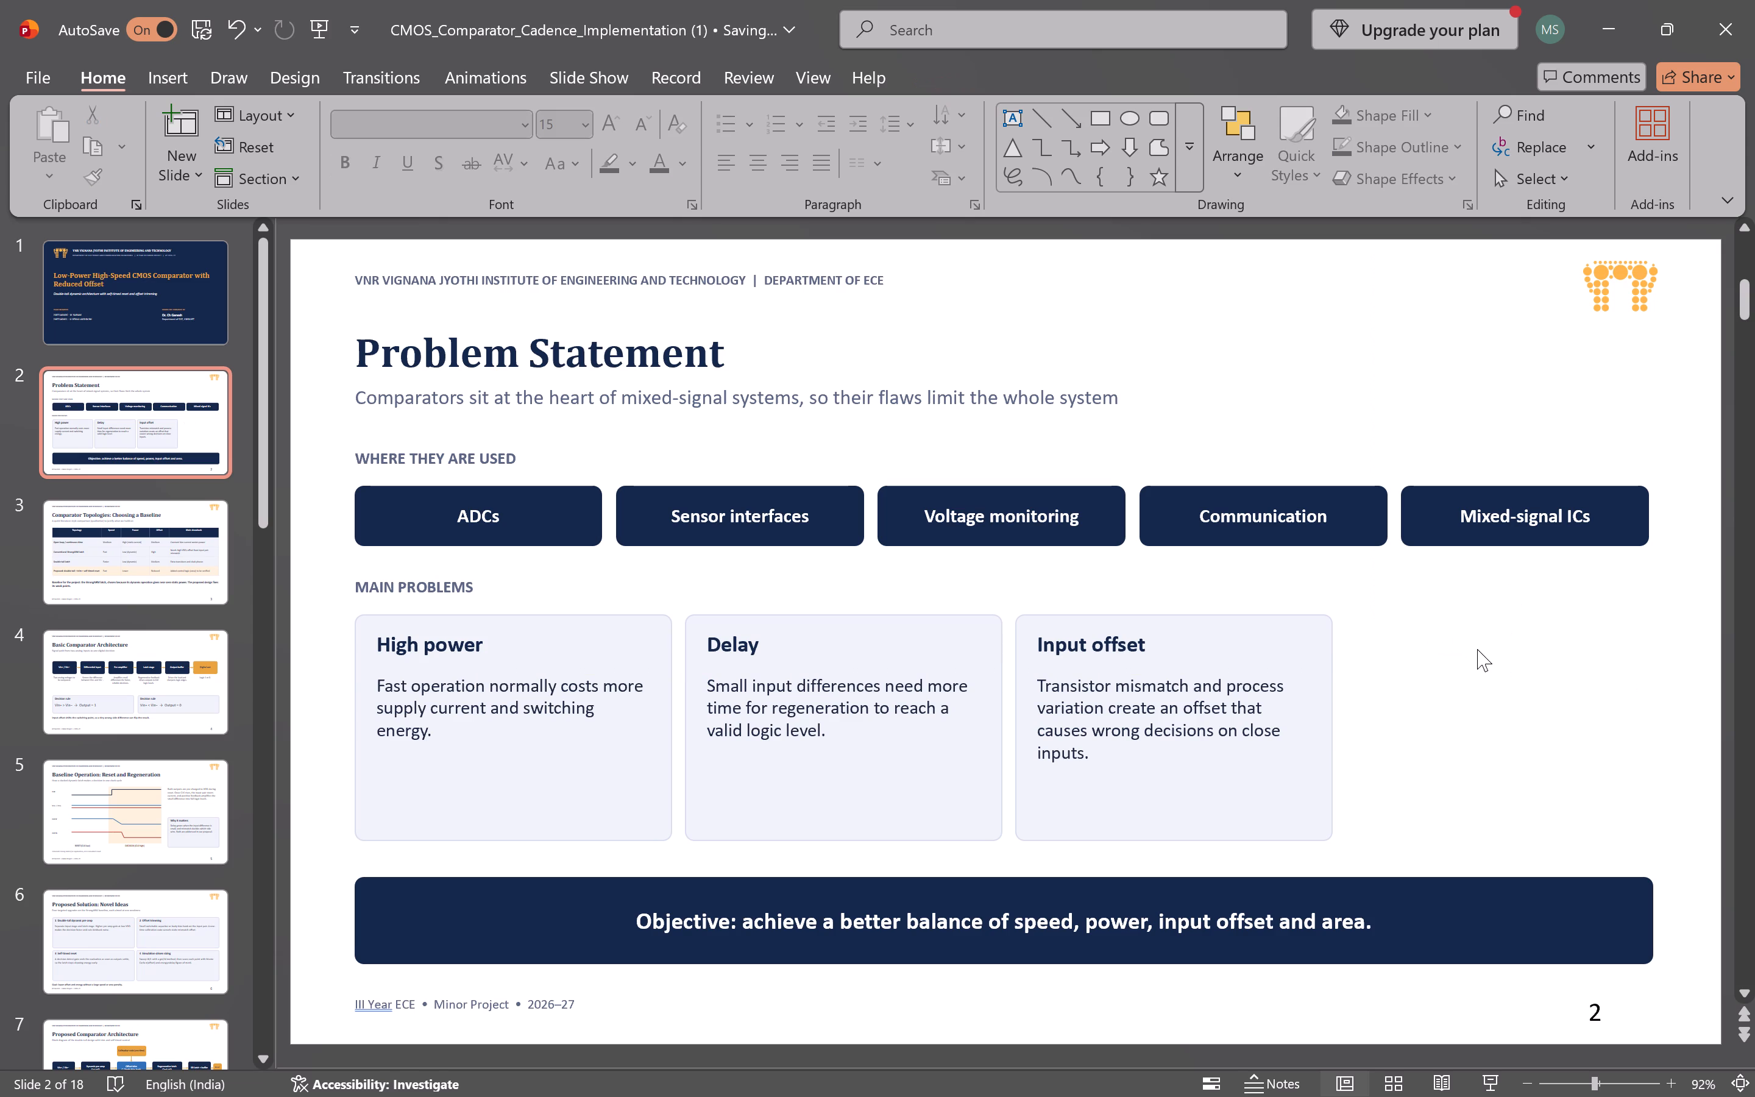
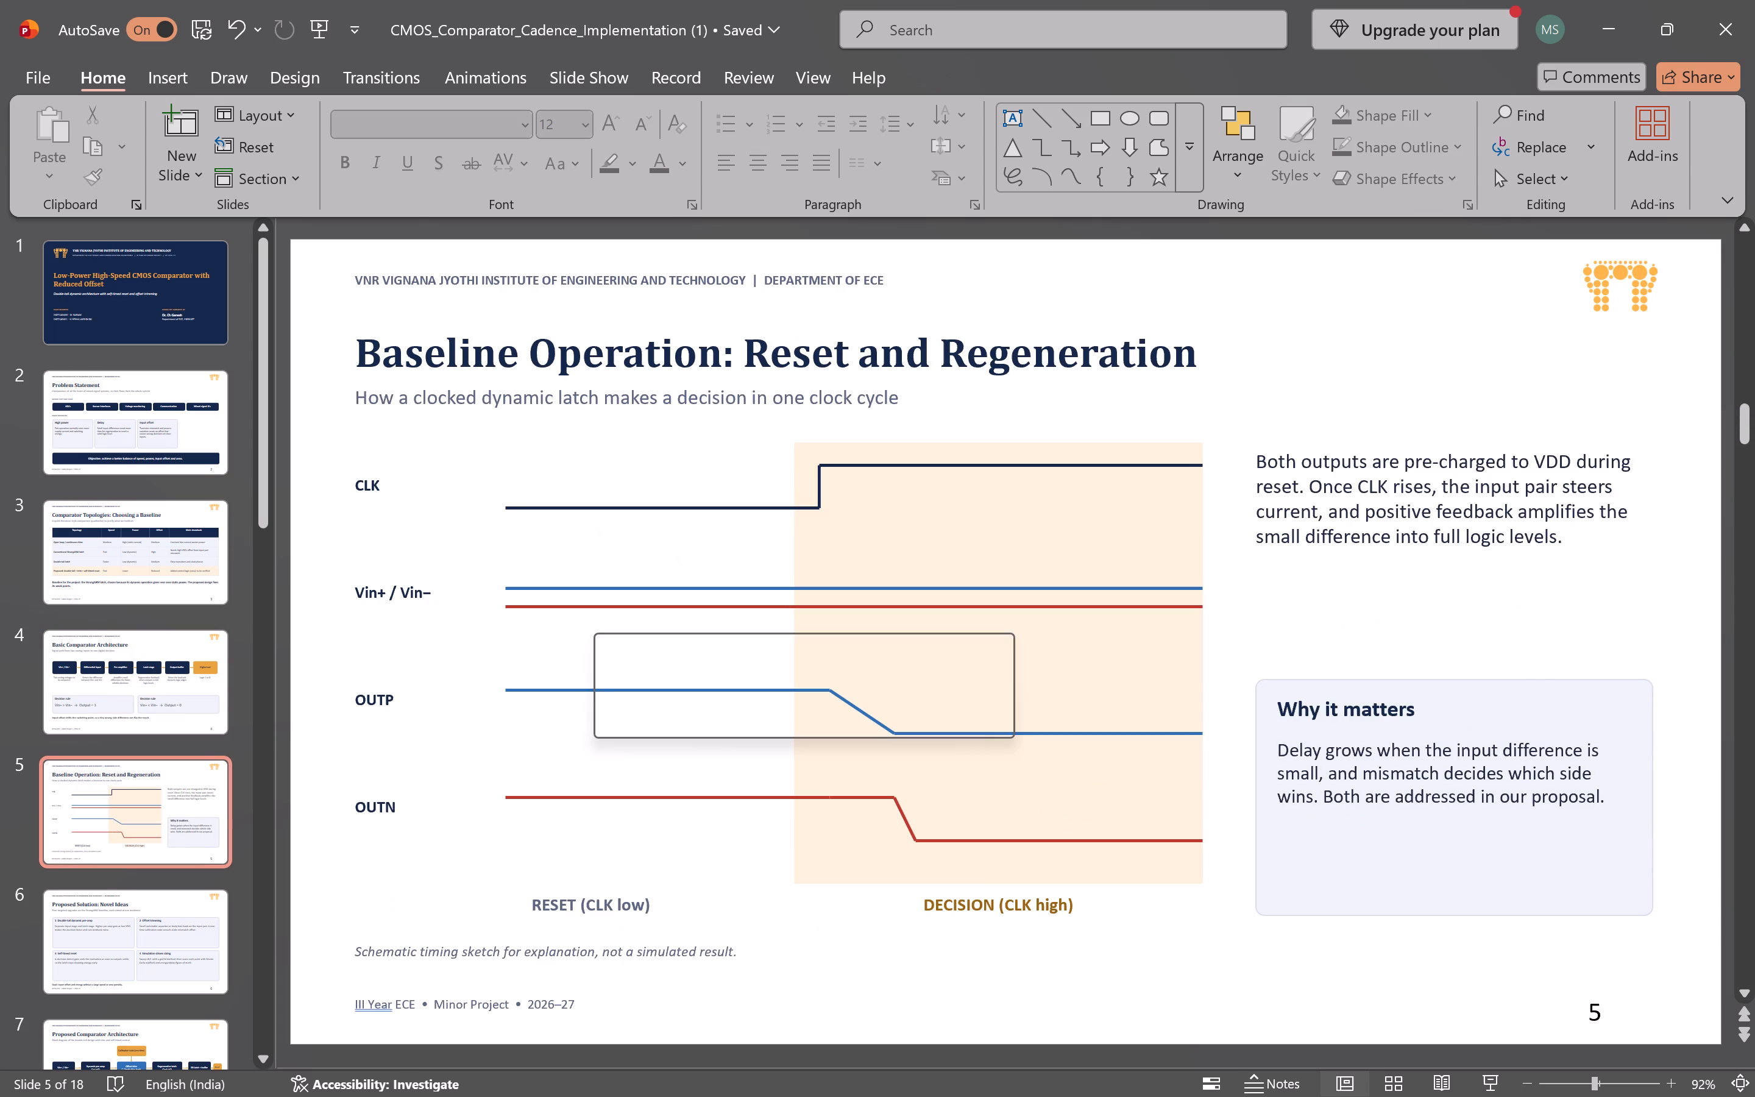
Delete the shaded orange rectangle behind the decision phase of the timing diagram on the Baseline Operation slide.
{"action": "left_click", "coordinate": [929, 454]}
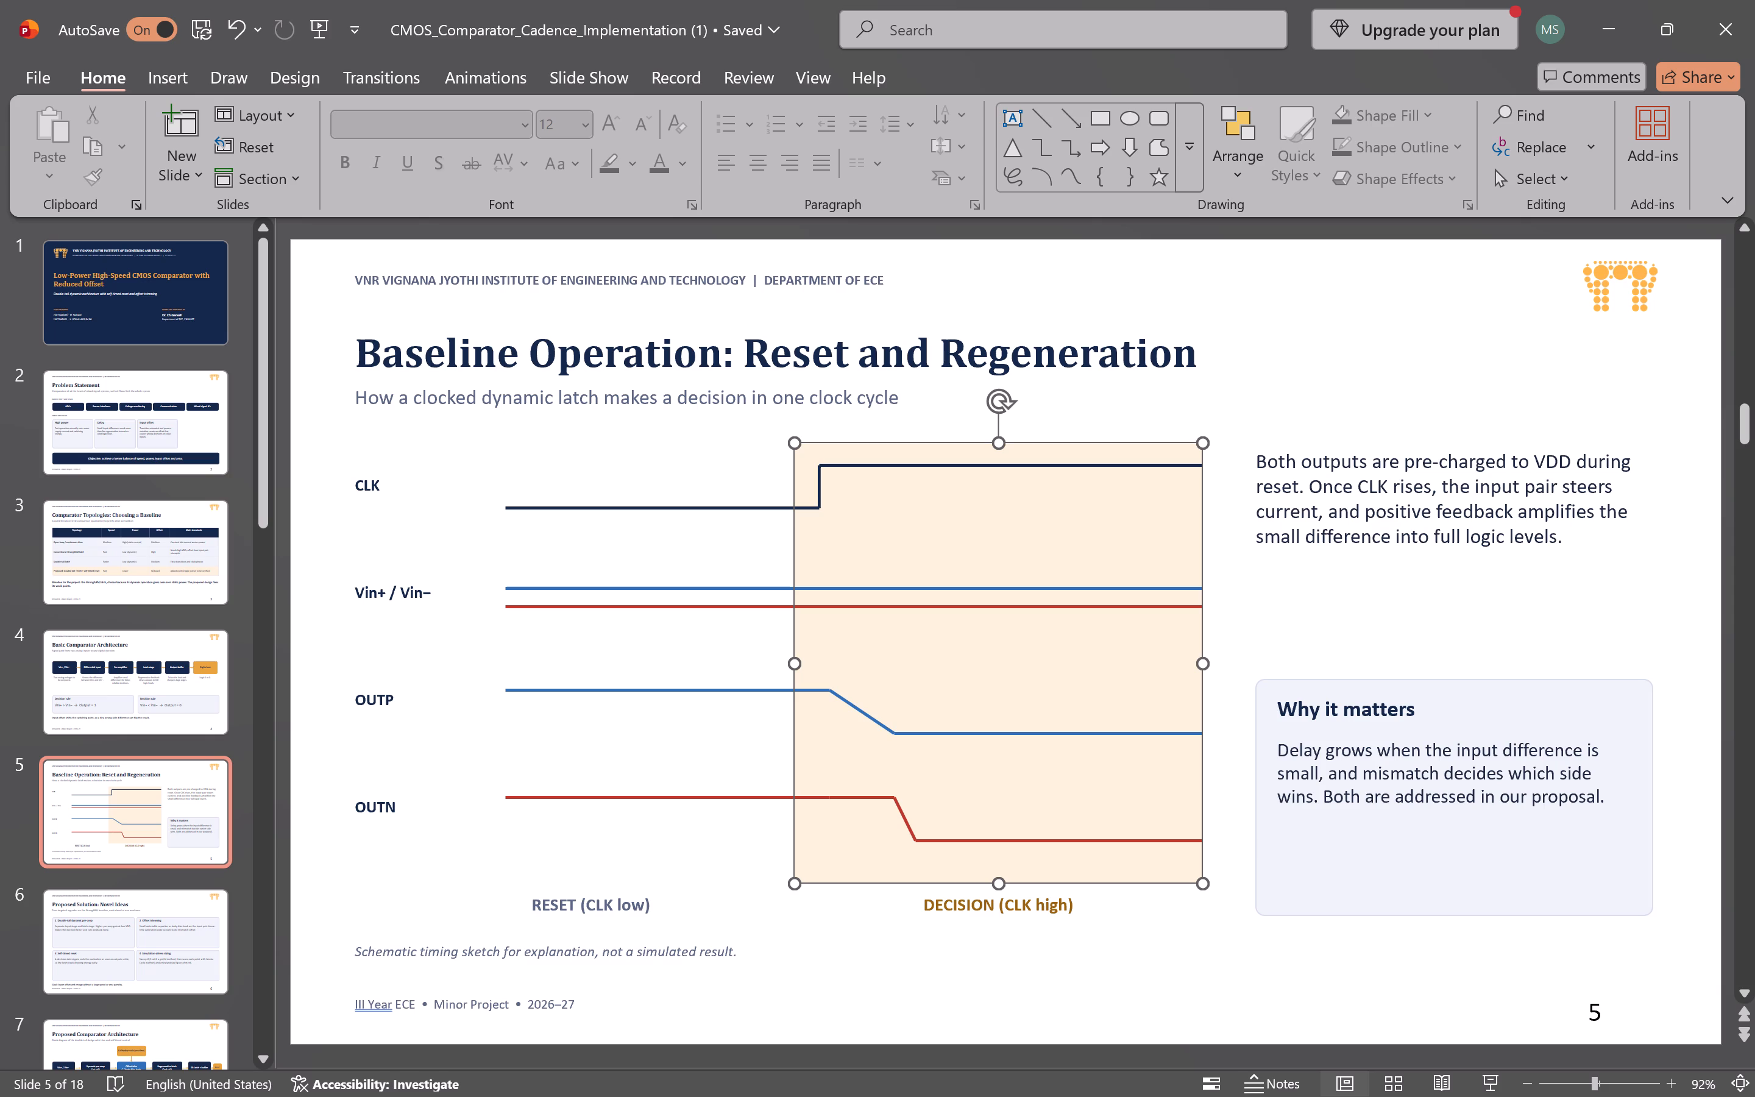
{"action": "key", "text": "Delete"}
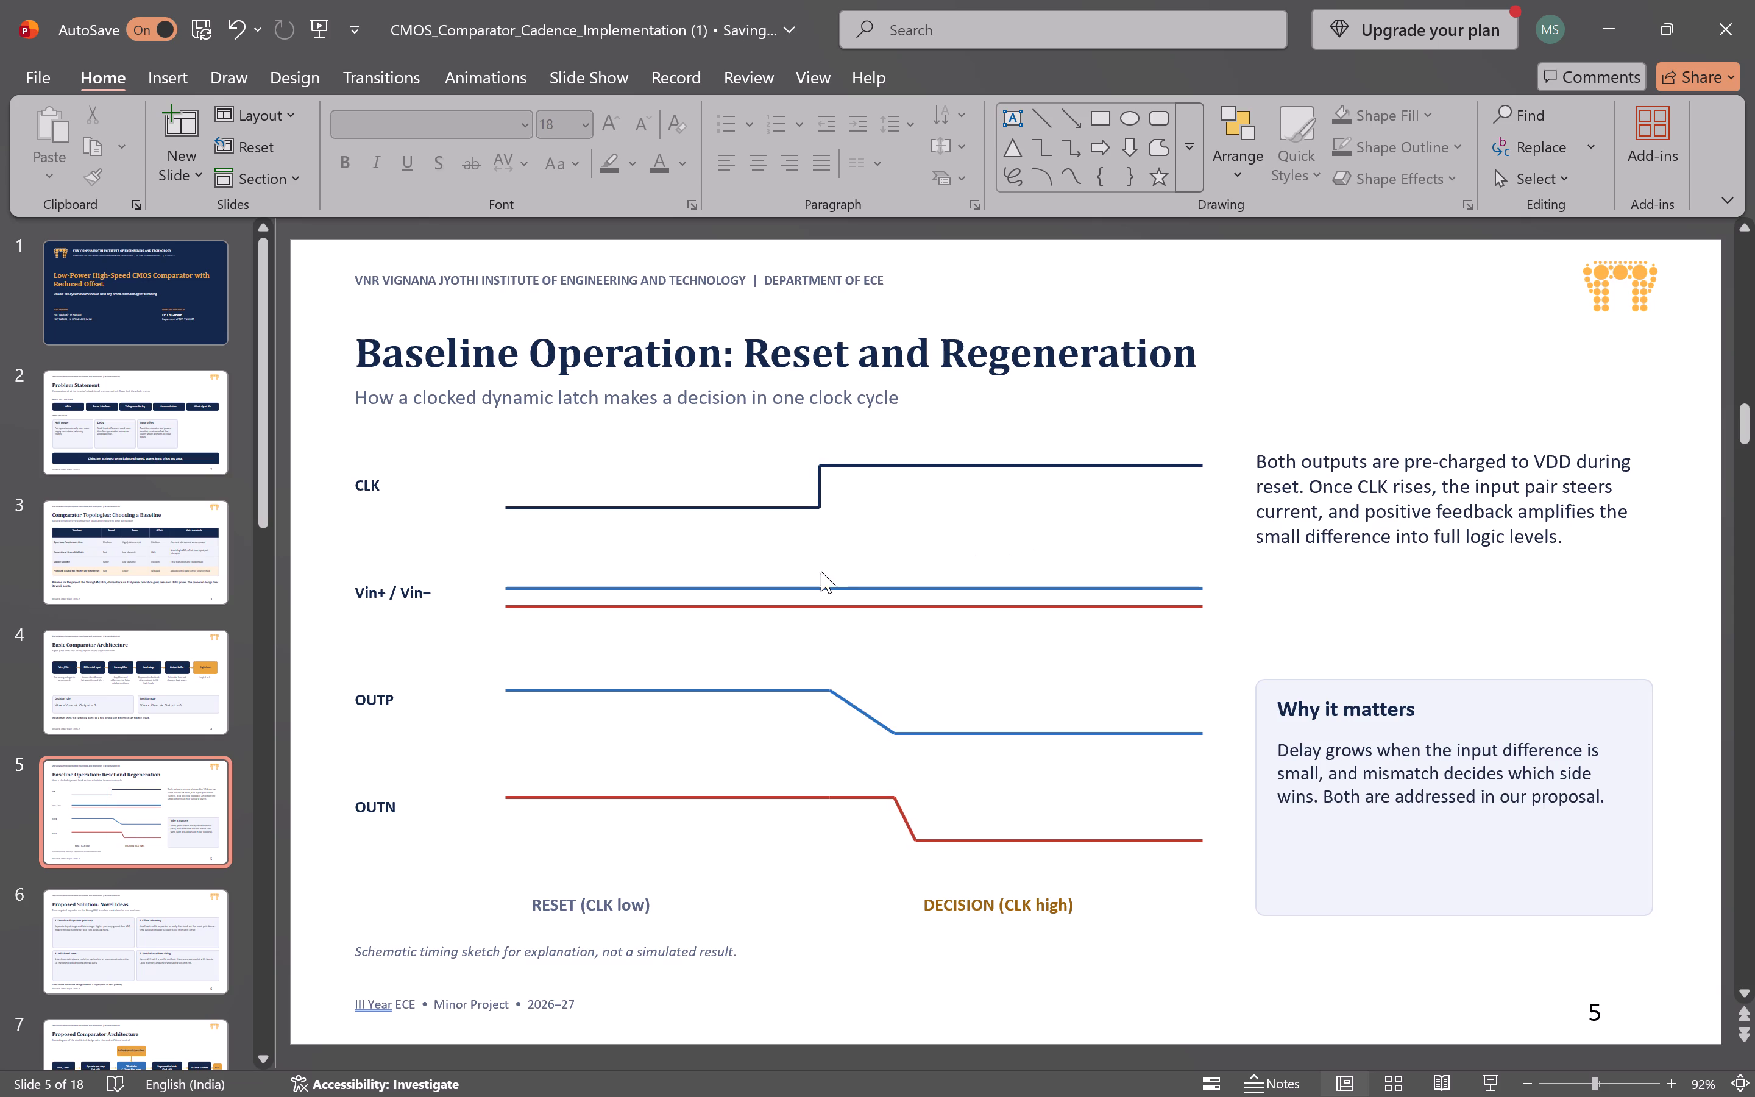
Select the short flat line segment of the red OUTN waveform just before its falling edge on the Baseline Operation slide.
{"action": "left_click", "coordinate": [859, 800]}
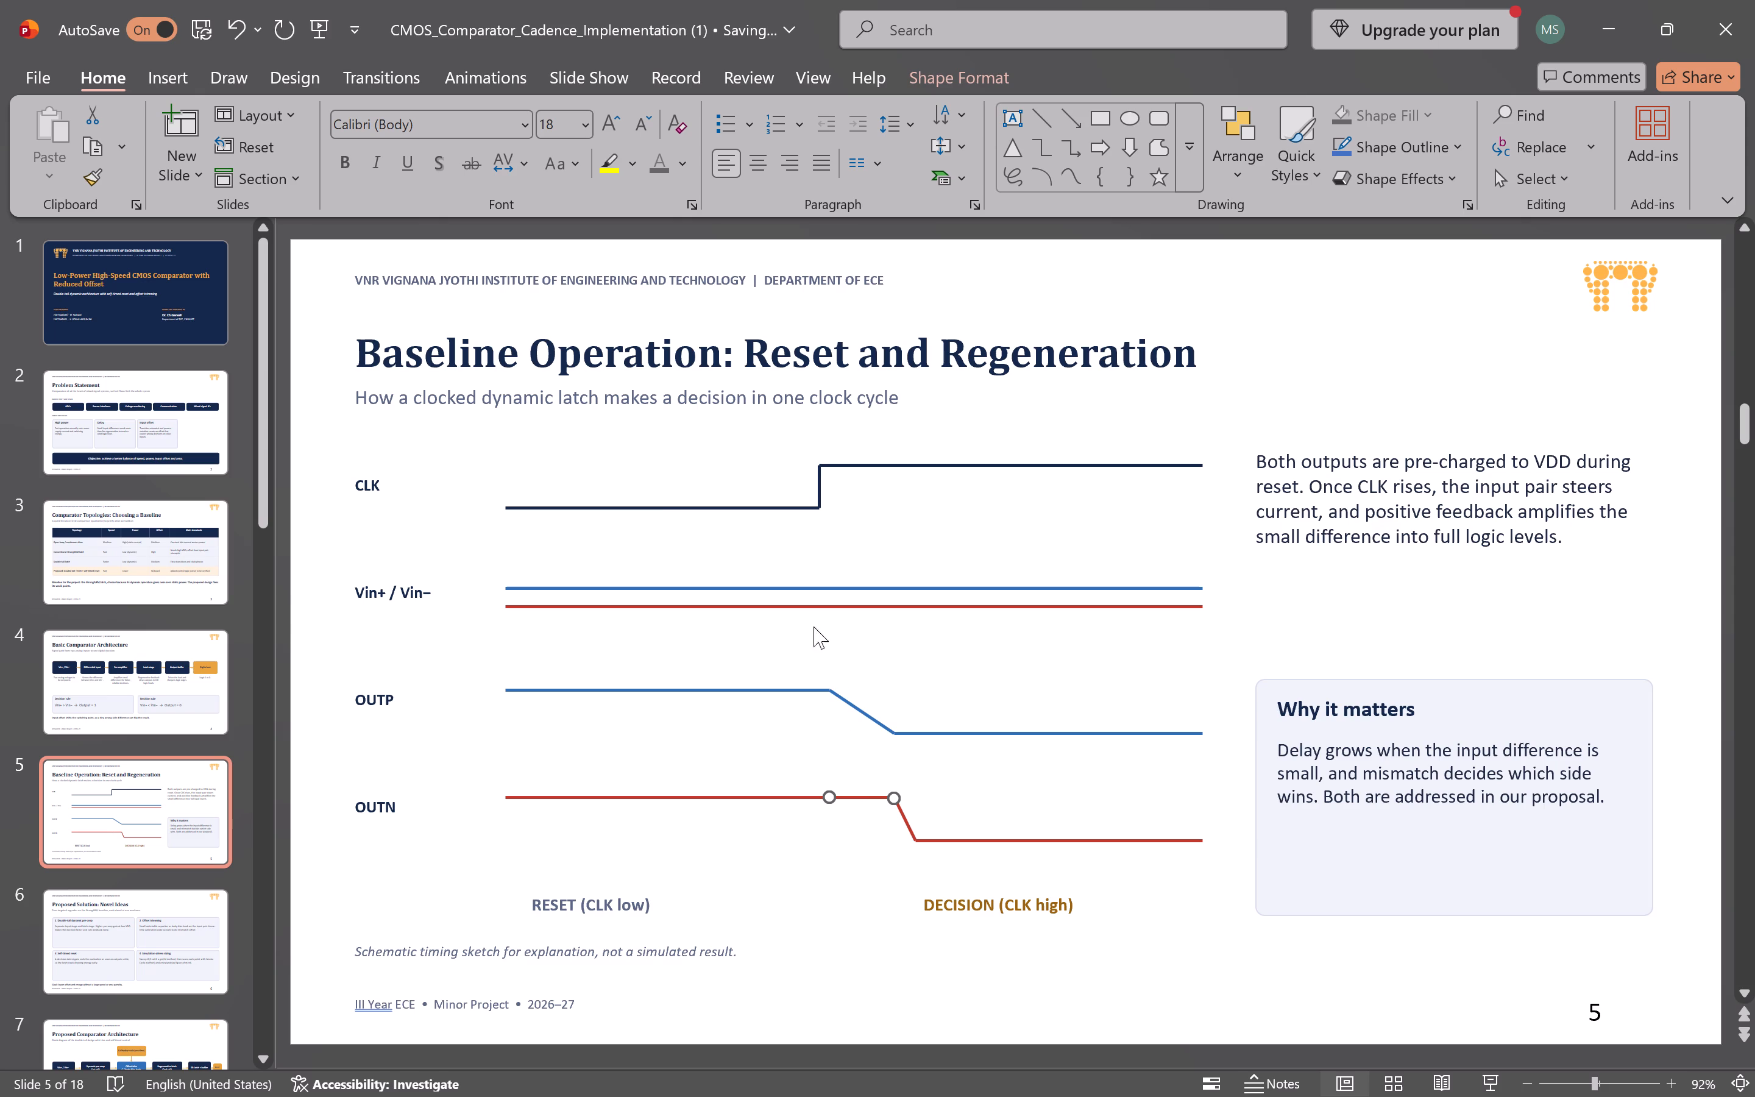
Delete the whole timing diagram from the Baseline Operation slide, including all waveforms, signal labels and the RESET and DECISION labels.
{"action": "left_click_drag", "start_coordinate": [342, 450], "coordinate": [760, 622]}
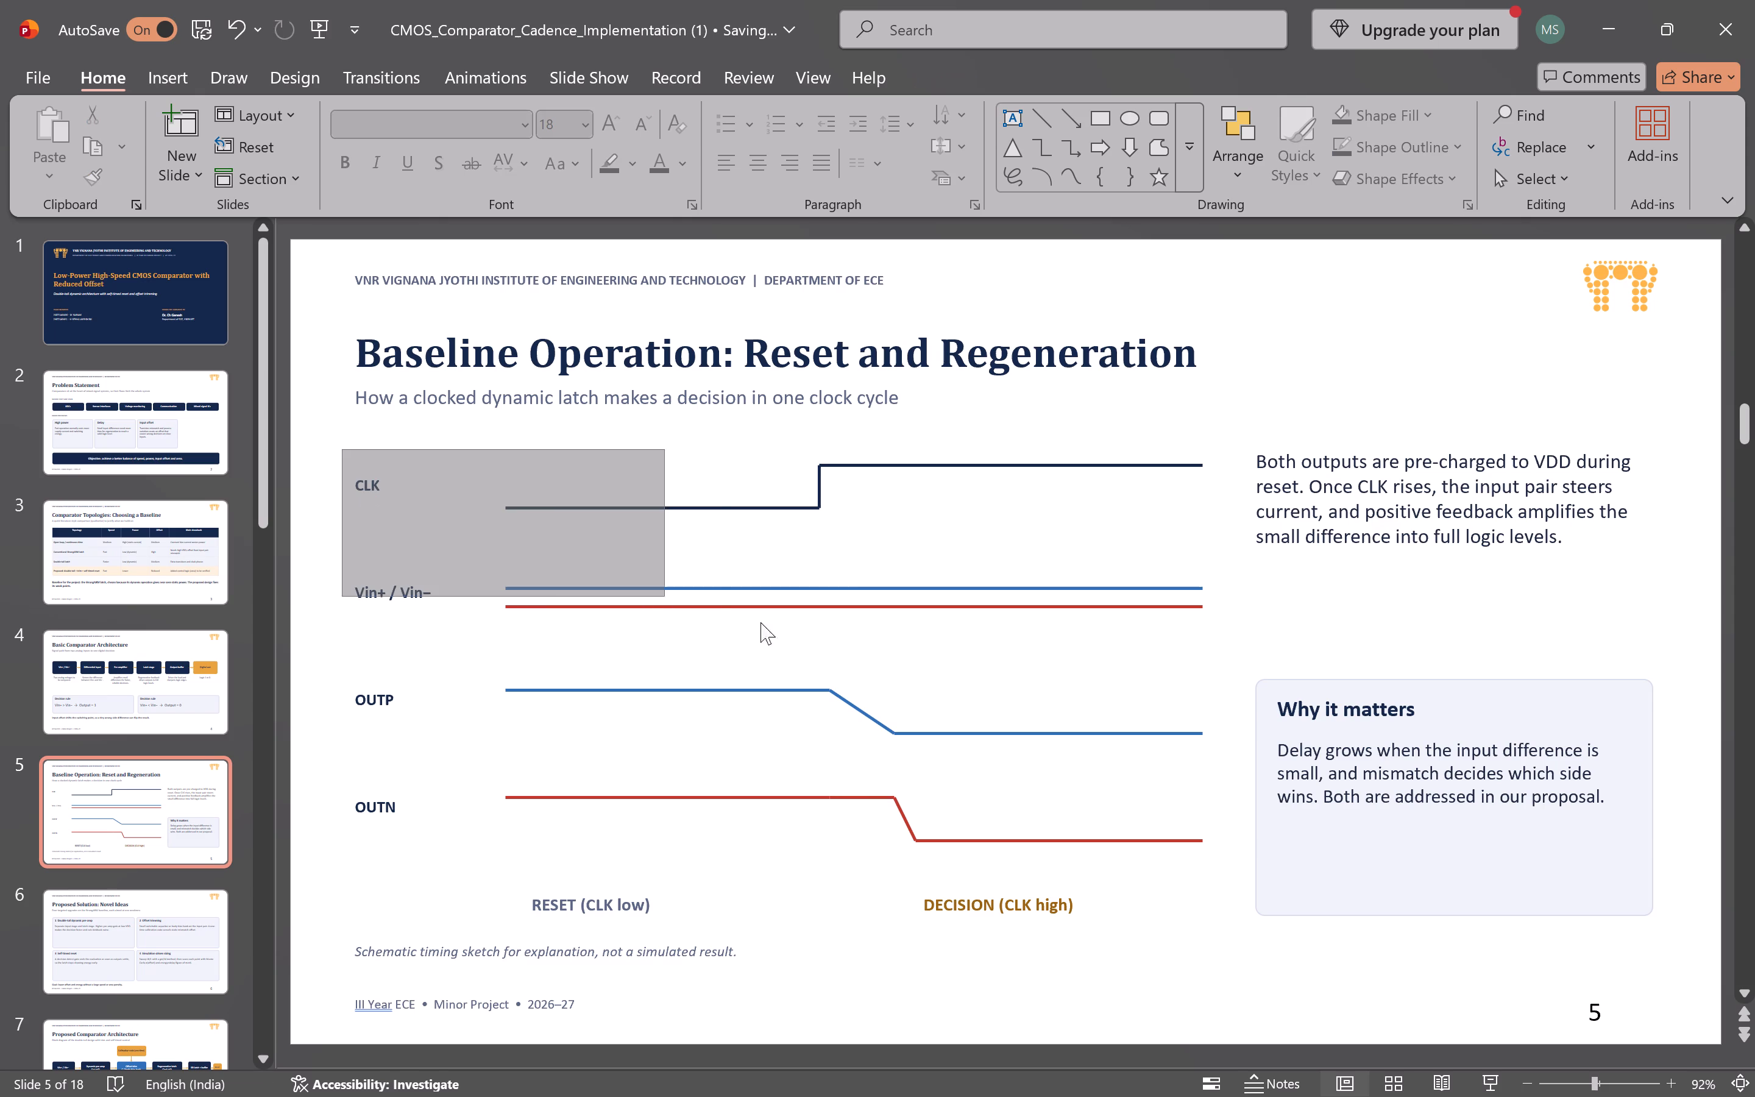
{"action": "left_click_drag", "start_coordinate": [760, 622], "coordinate": [1201, 911]}
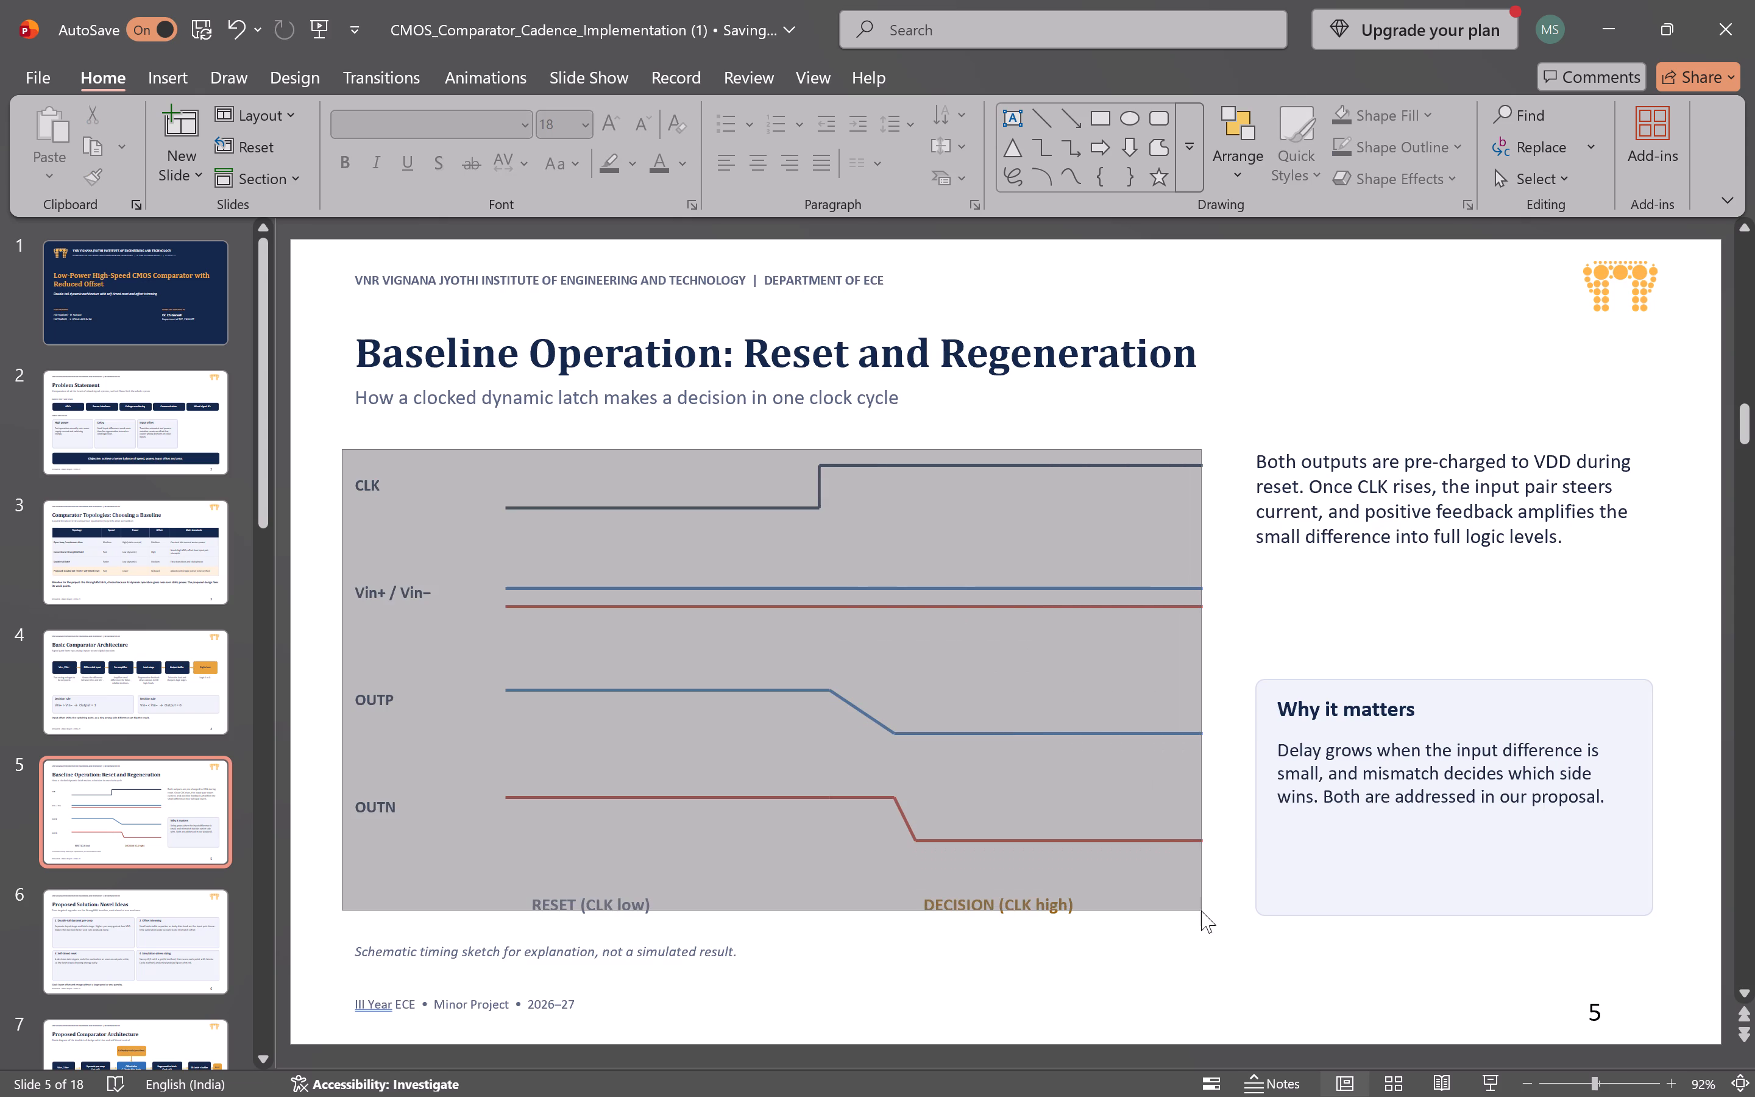
{"action": "left_click_drag", "start_coordinate": [1201, 911], "coordinate": [1221, 1010]}
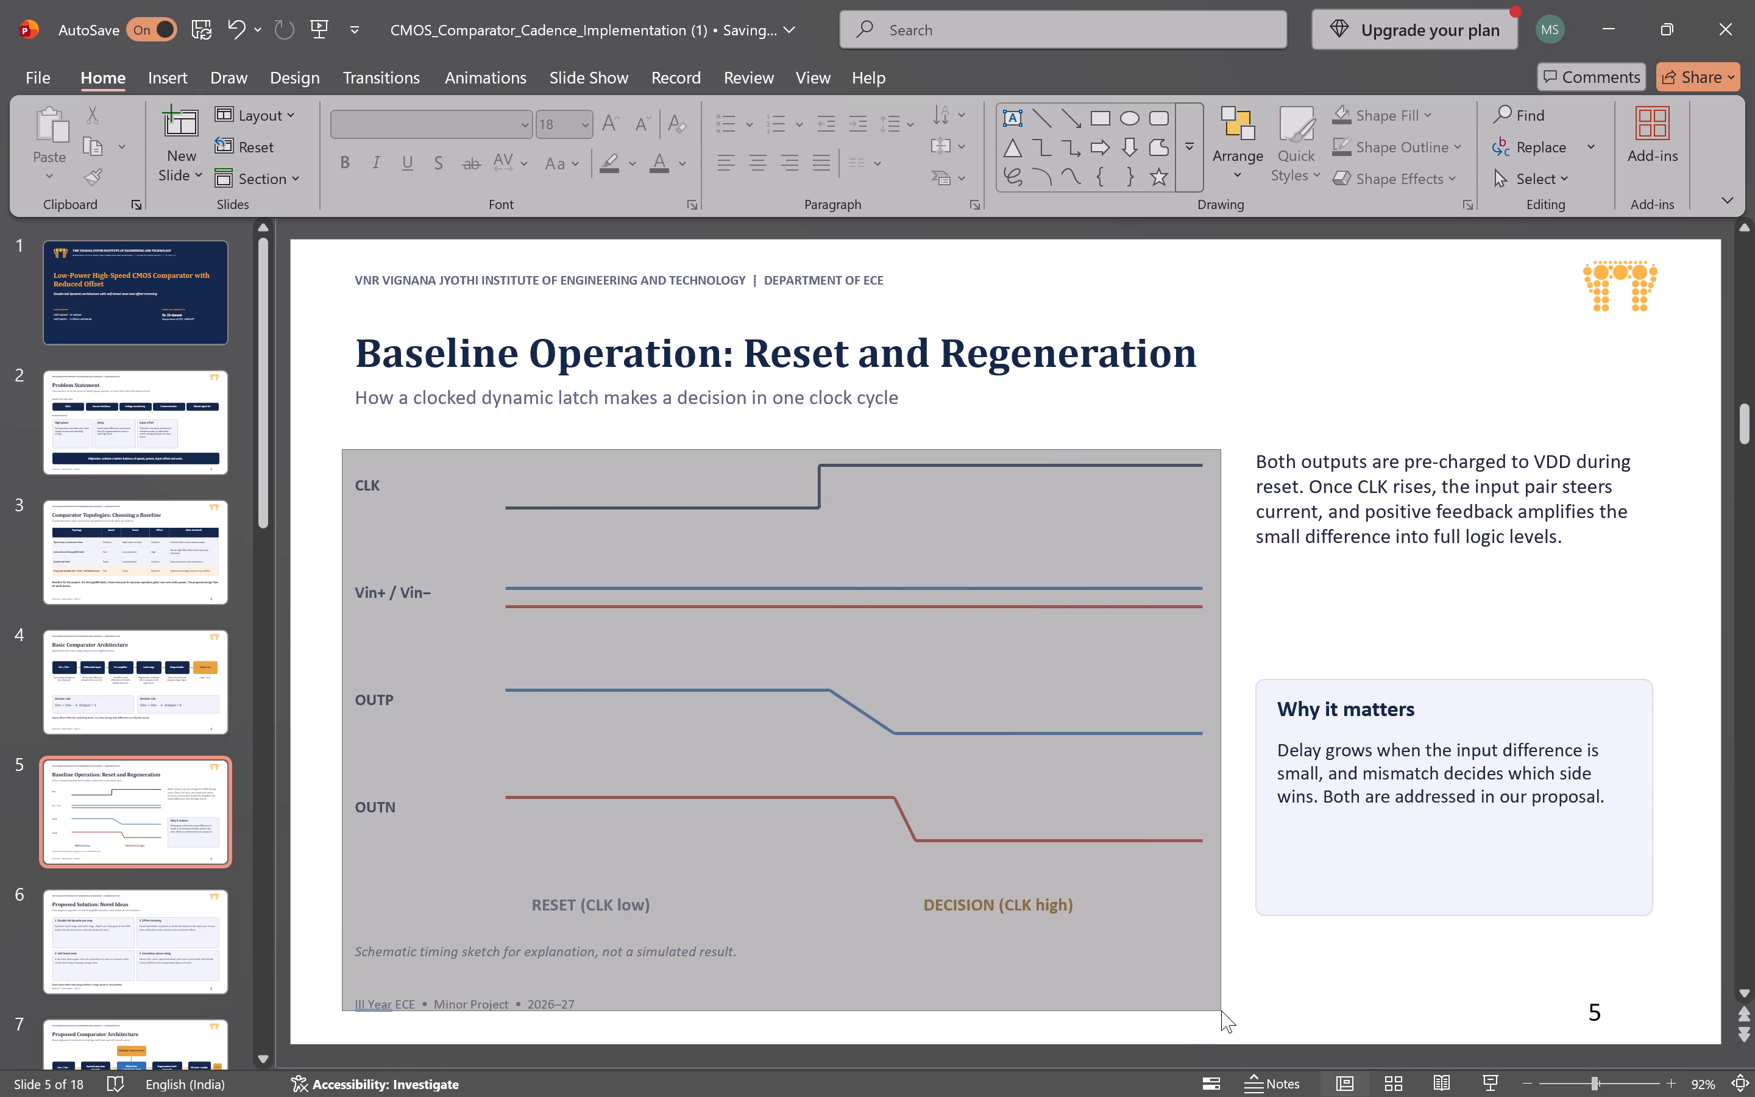
{"action": "left_click_drag", "start_coordinate": [1221, 1010], "coordinate": [1217, 972]}
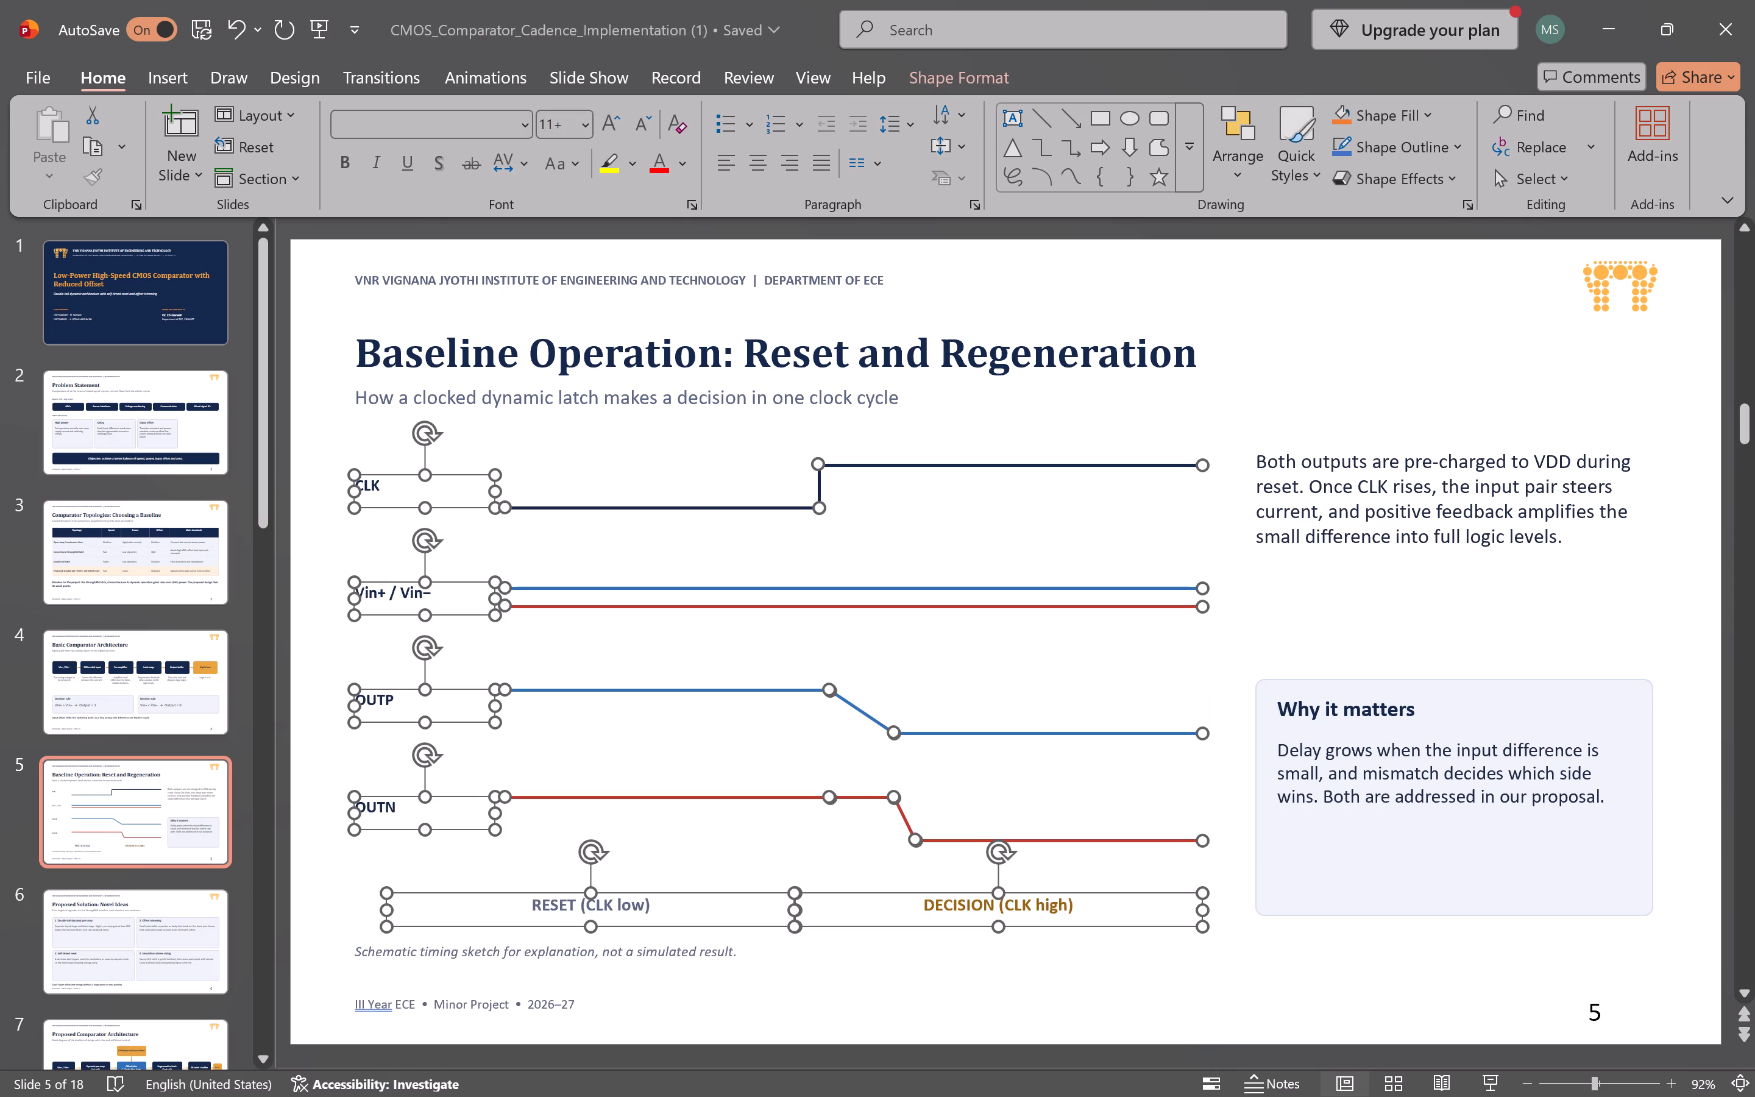
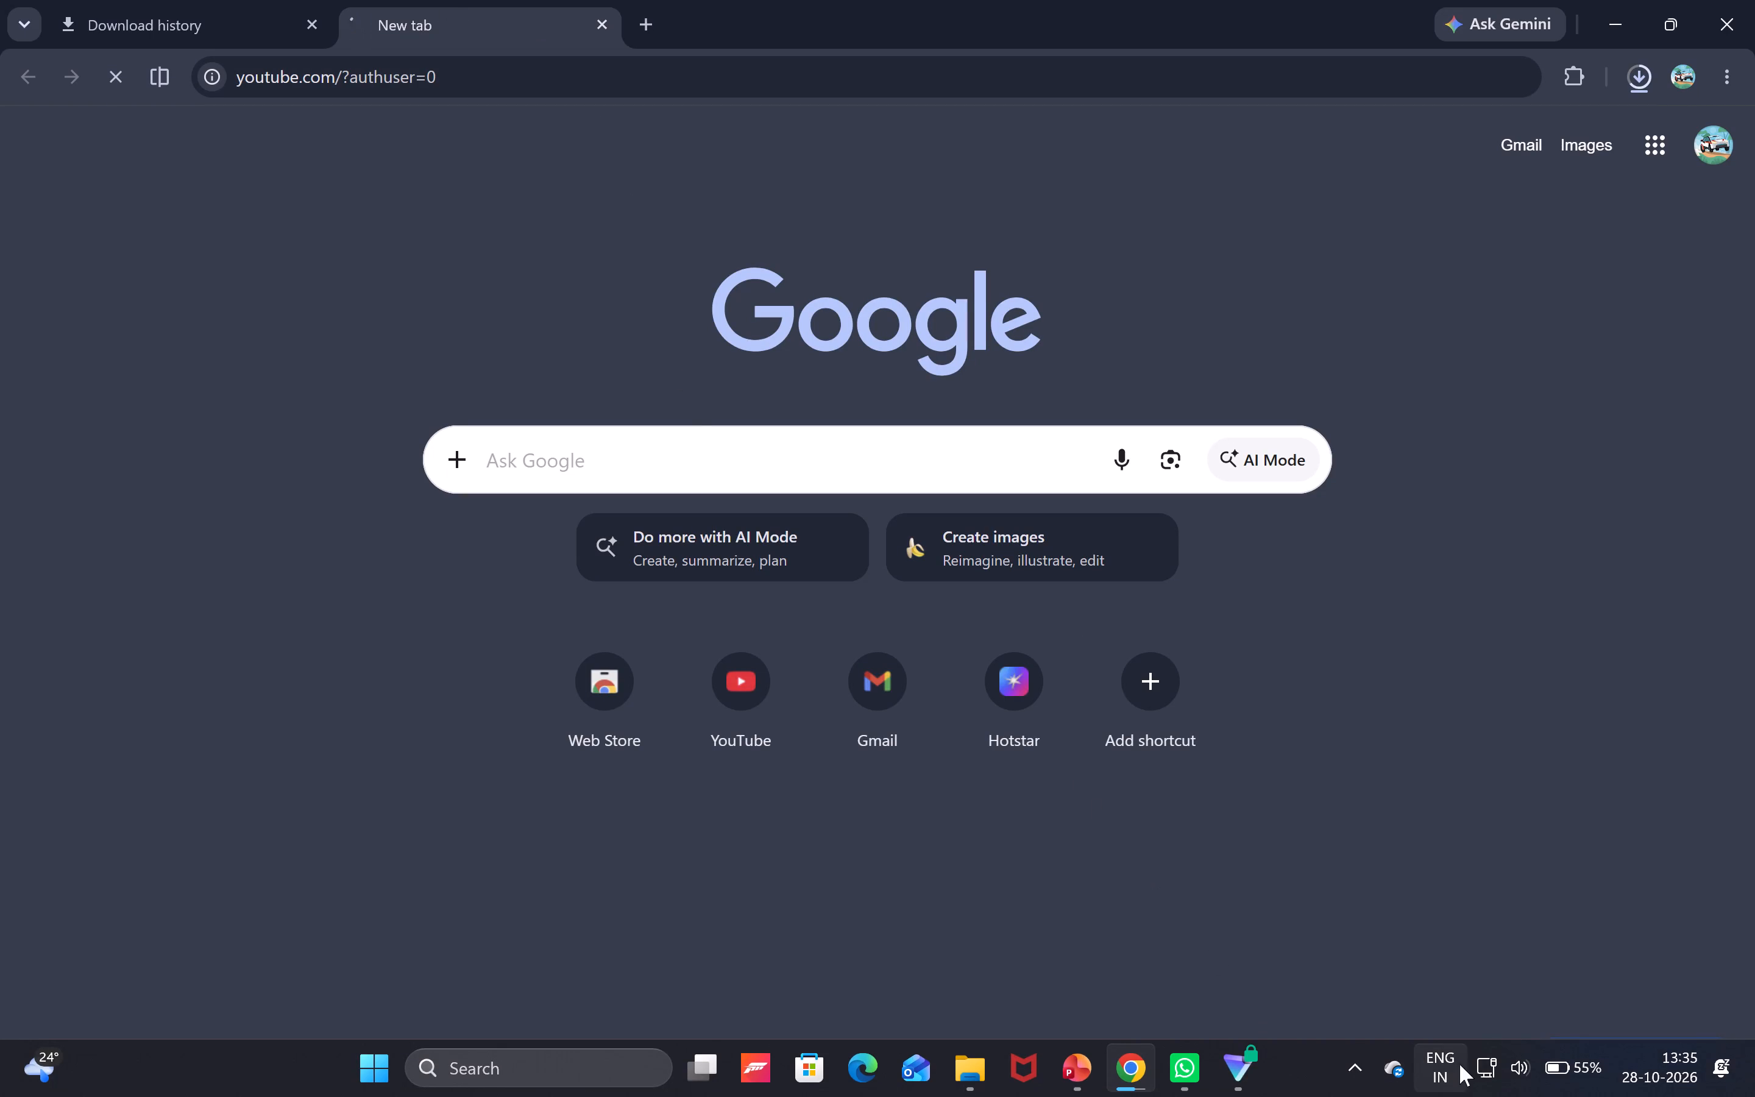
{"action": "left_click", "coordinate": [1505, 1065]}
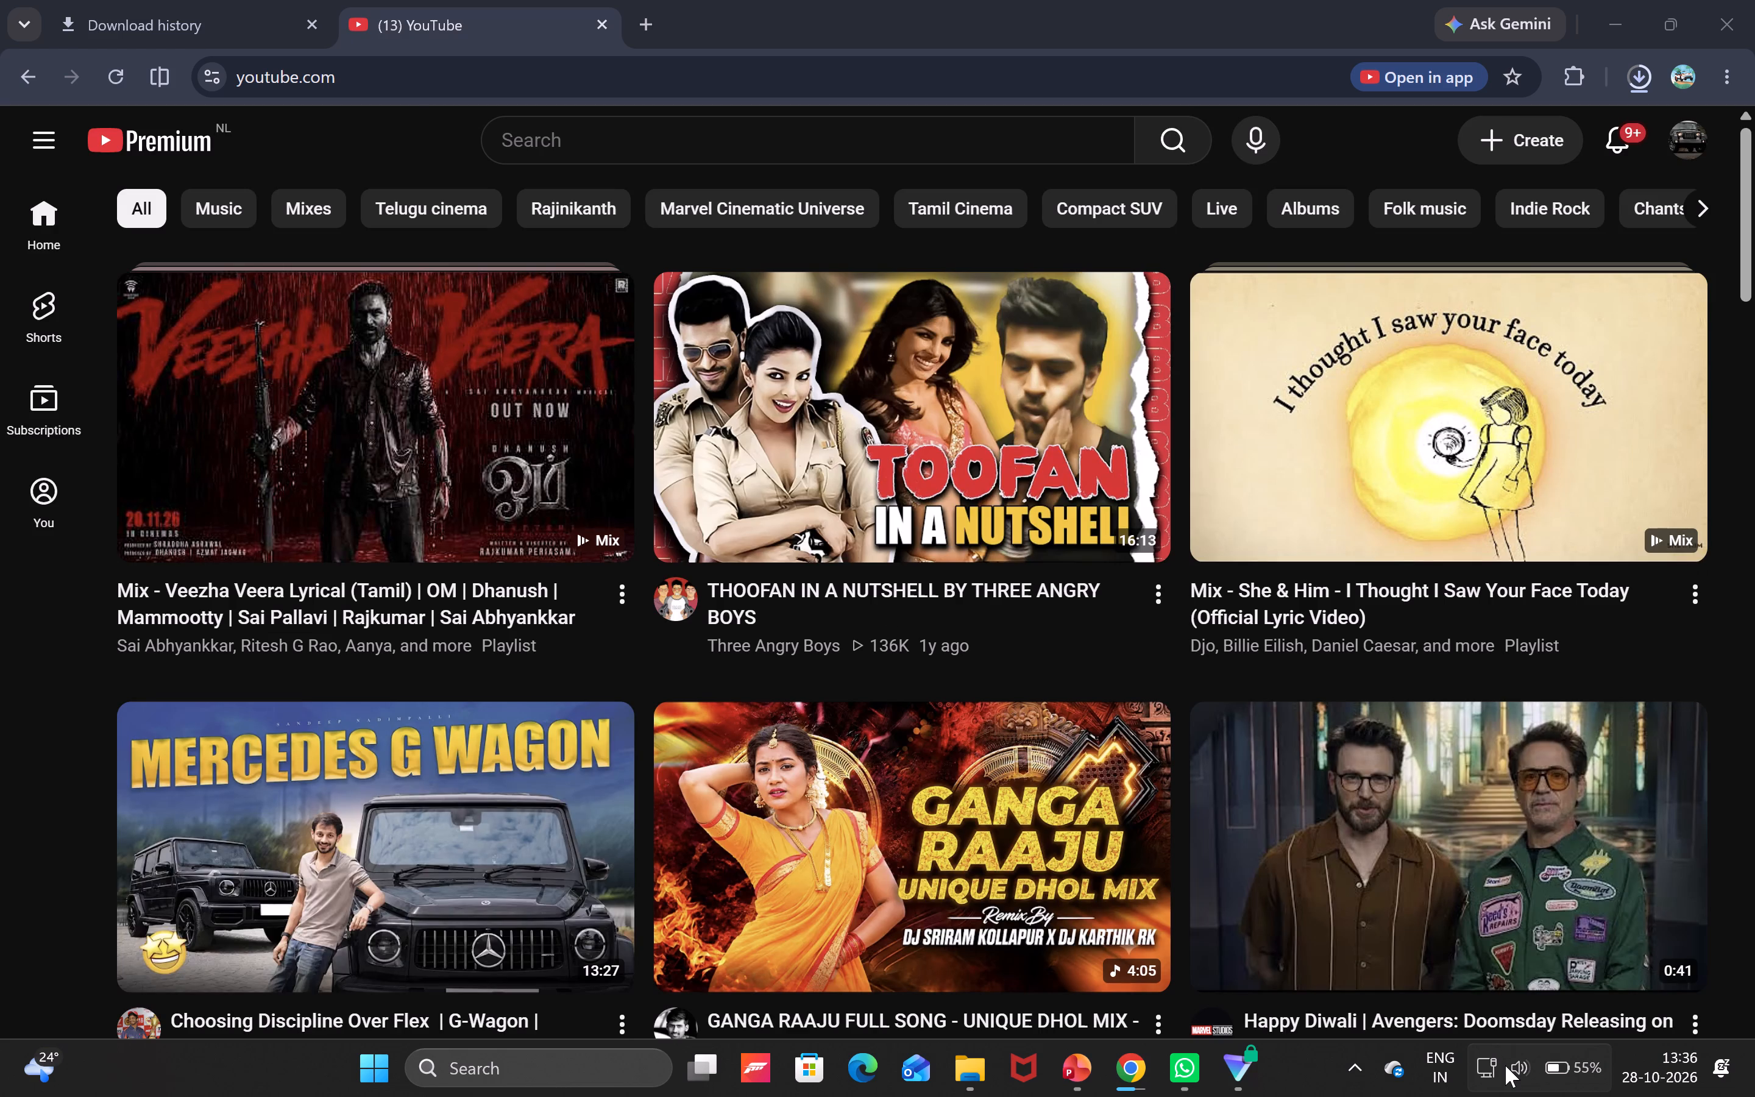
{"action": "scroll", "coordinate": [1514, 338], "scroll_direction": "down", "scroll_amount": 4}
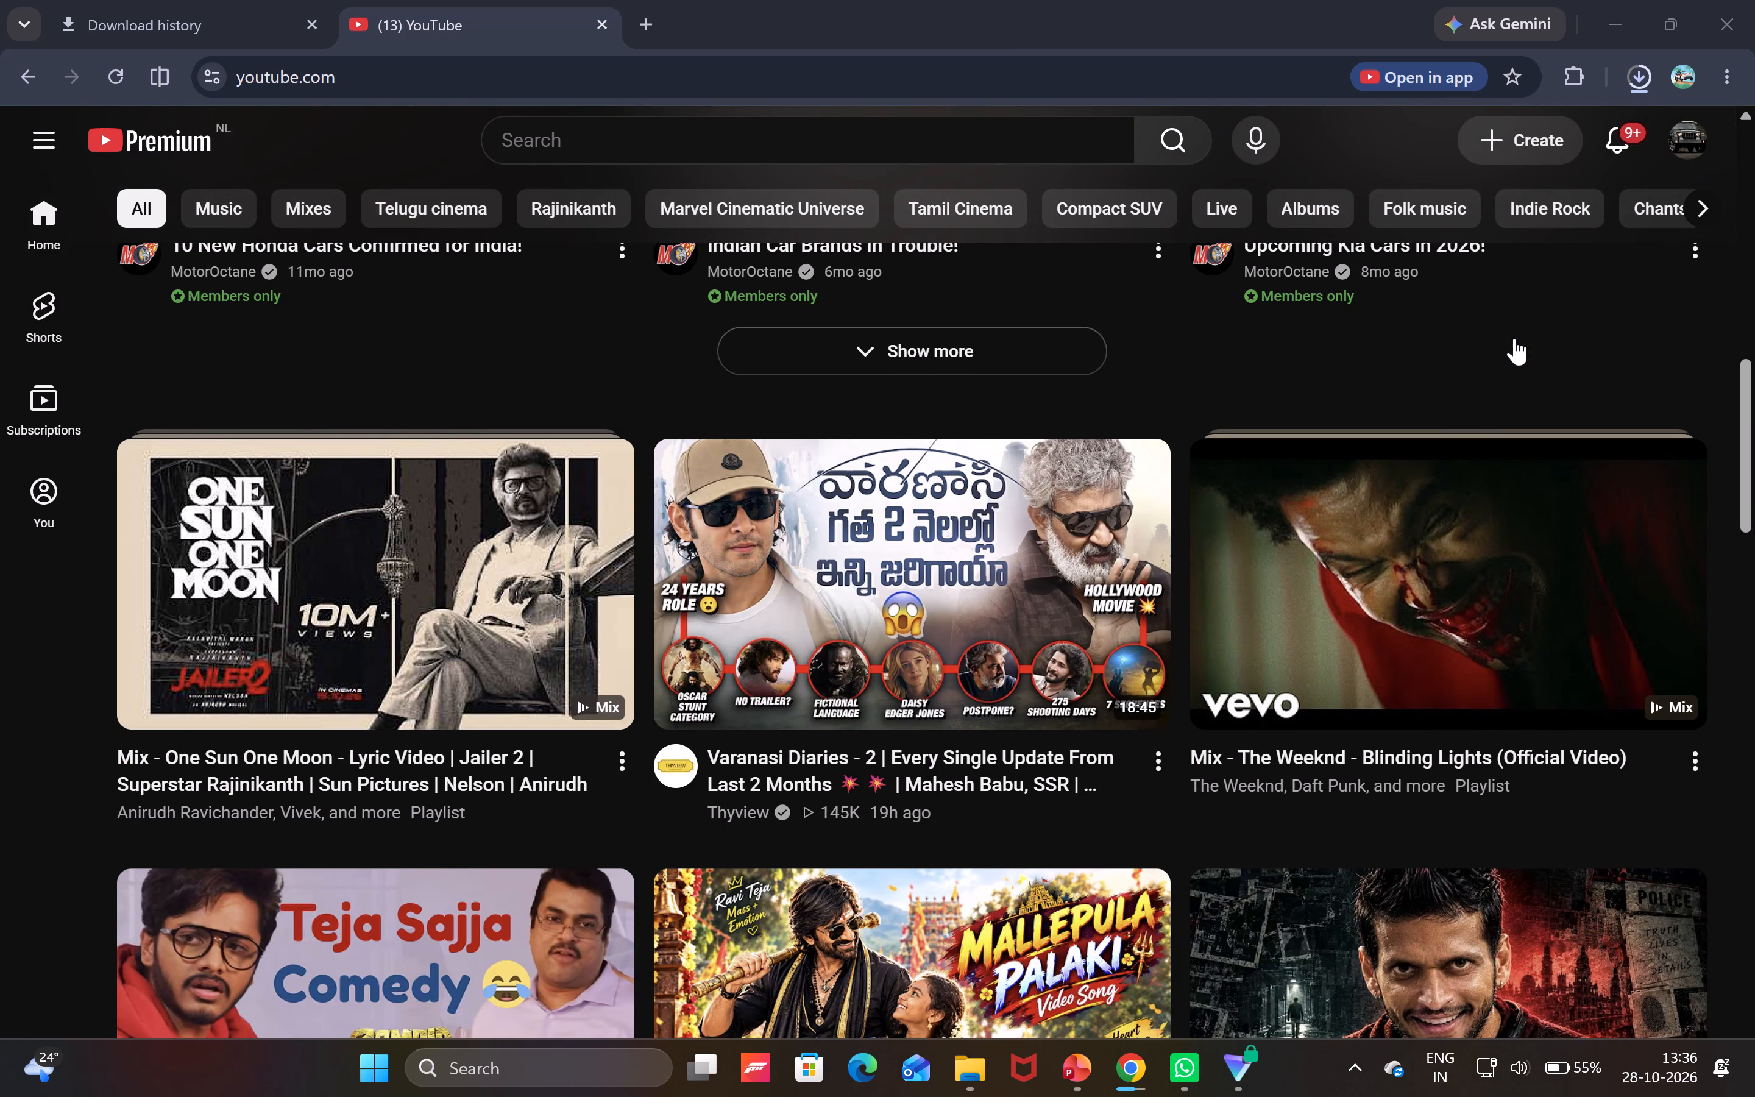
{"action": "left_click", "coordinate": [1026, 151]}
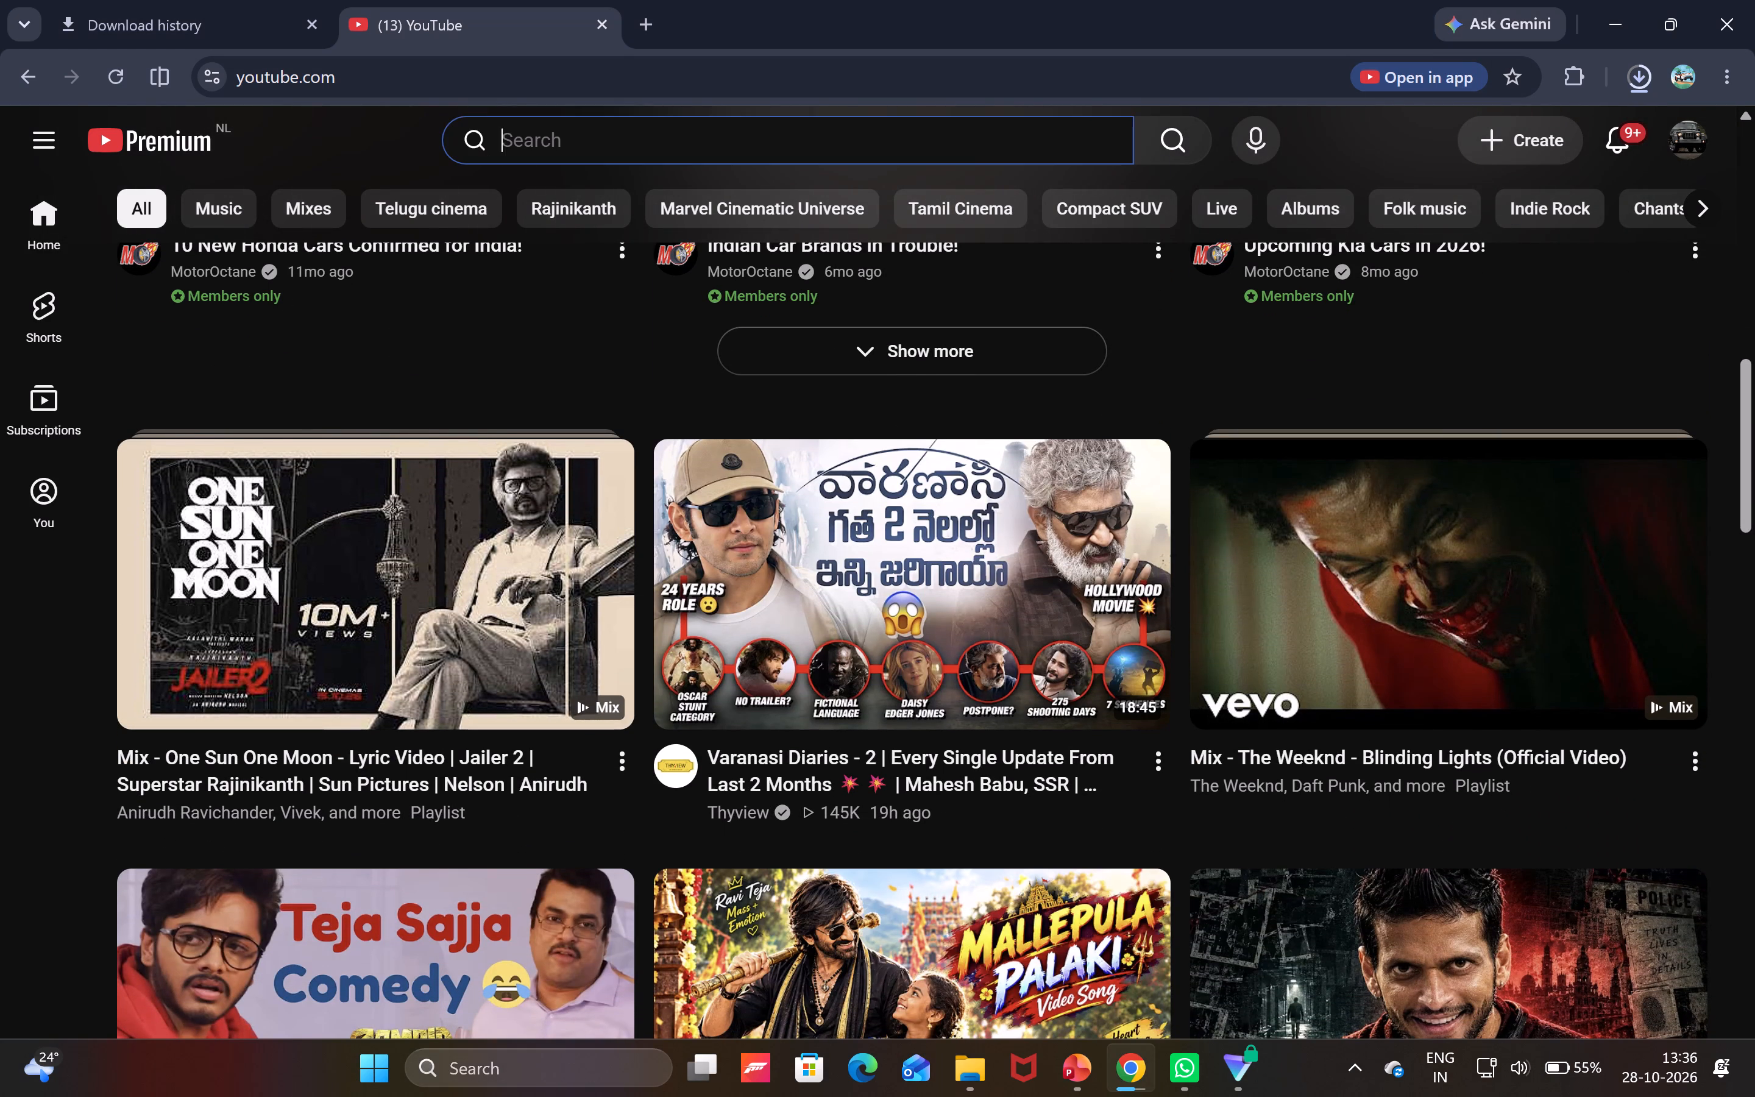
{"action": "left_click", "coordinate": [856, 200]}
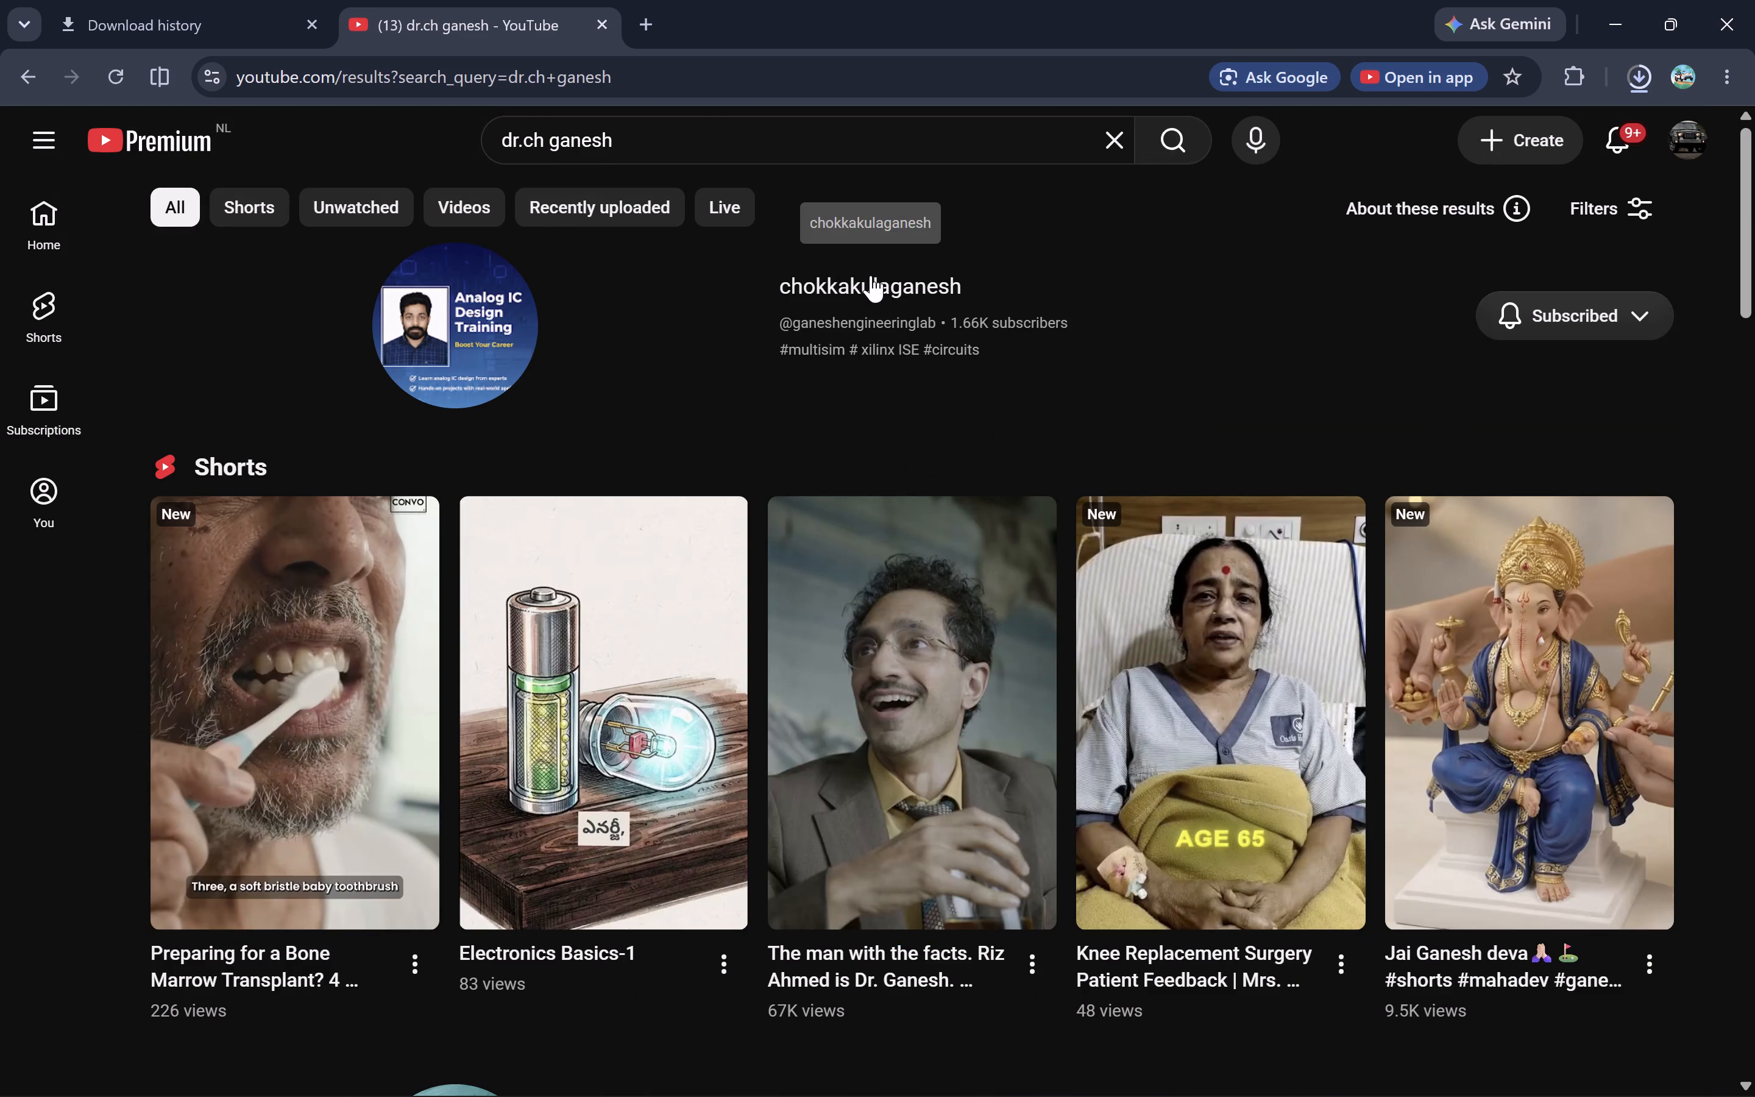
{"action": "left_click", "coordinate": [871, 275]}
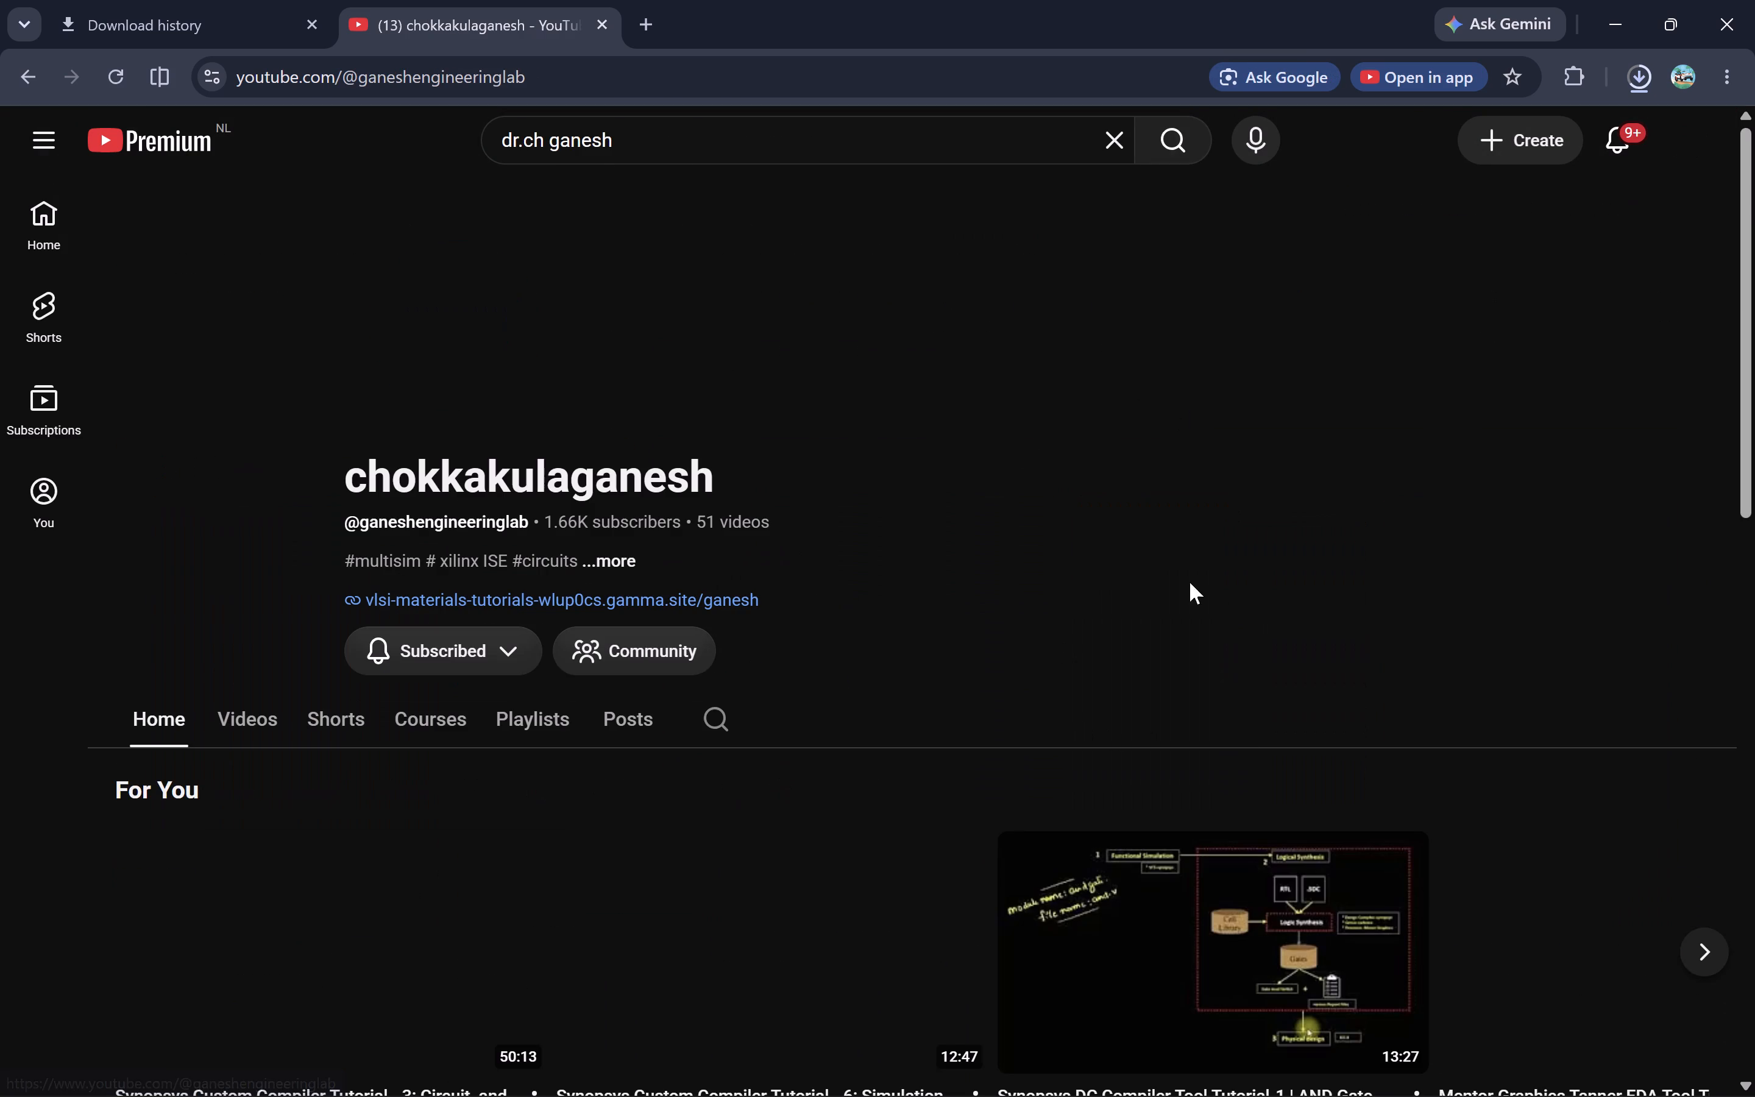
{"action": "left_click", "coordinate": [624, 706]}
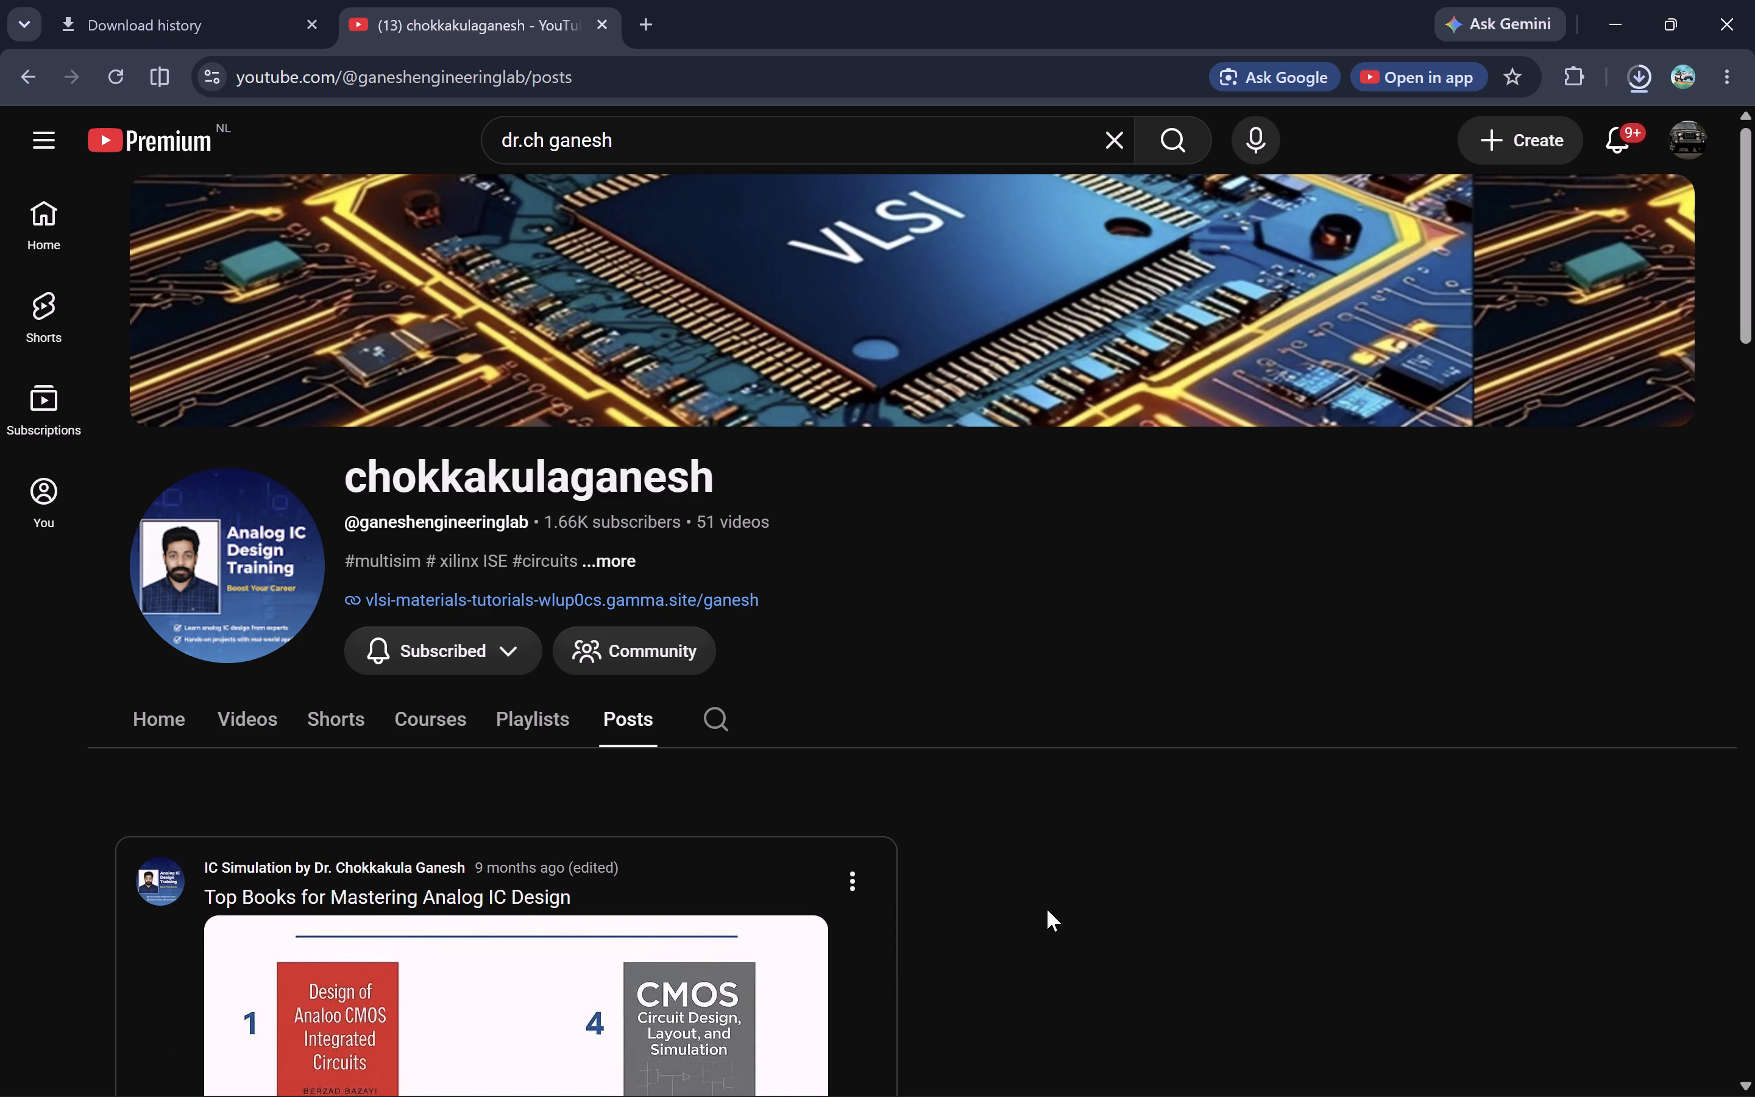
{"action": "scroll", "coordinate": [1158, 975], "scroll_direction": "down", "scroll_amount": 10}
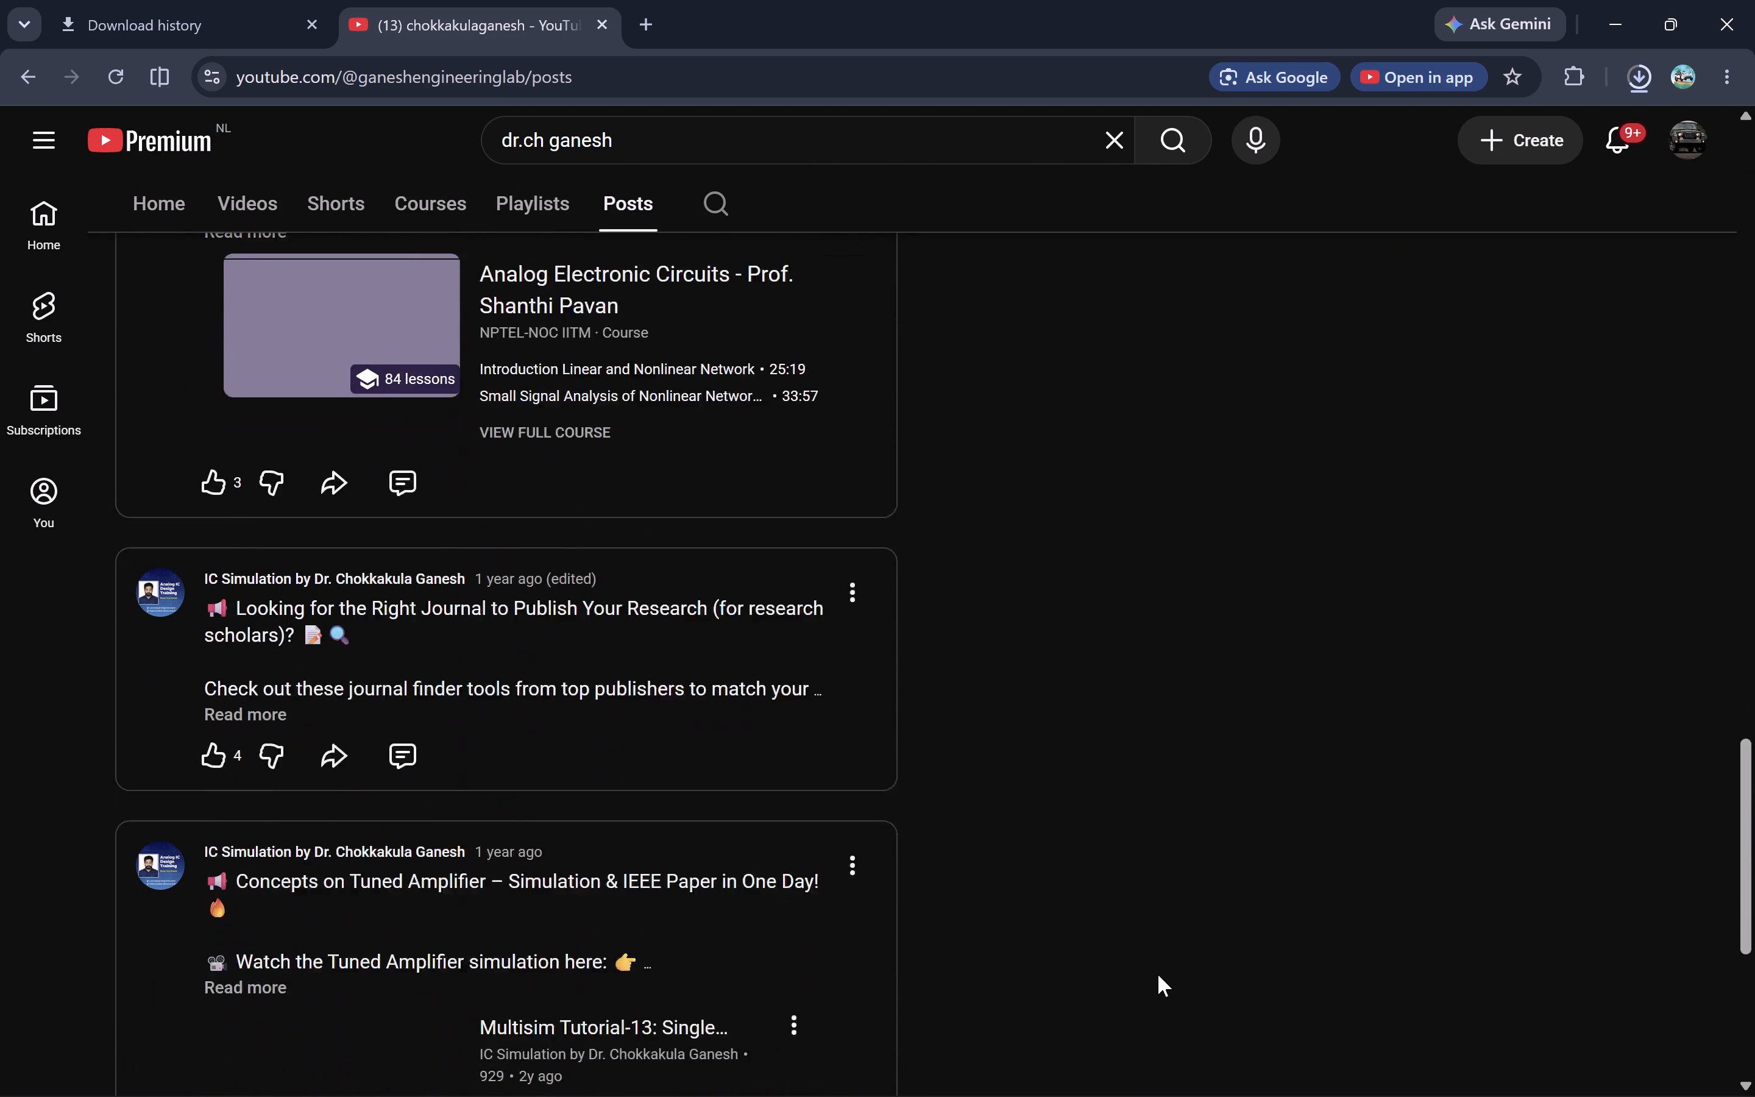
{"action": "scroll", "coordinate": [1158, 975], "scroll_direction": "down", "scroll_amount": 7}
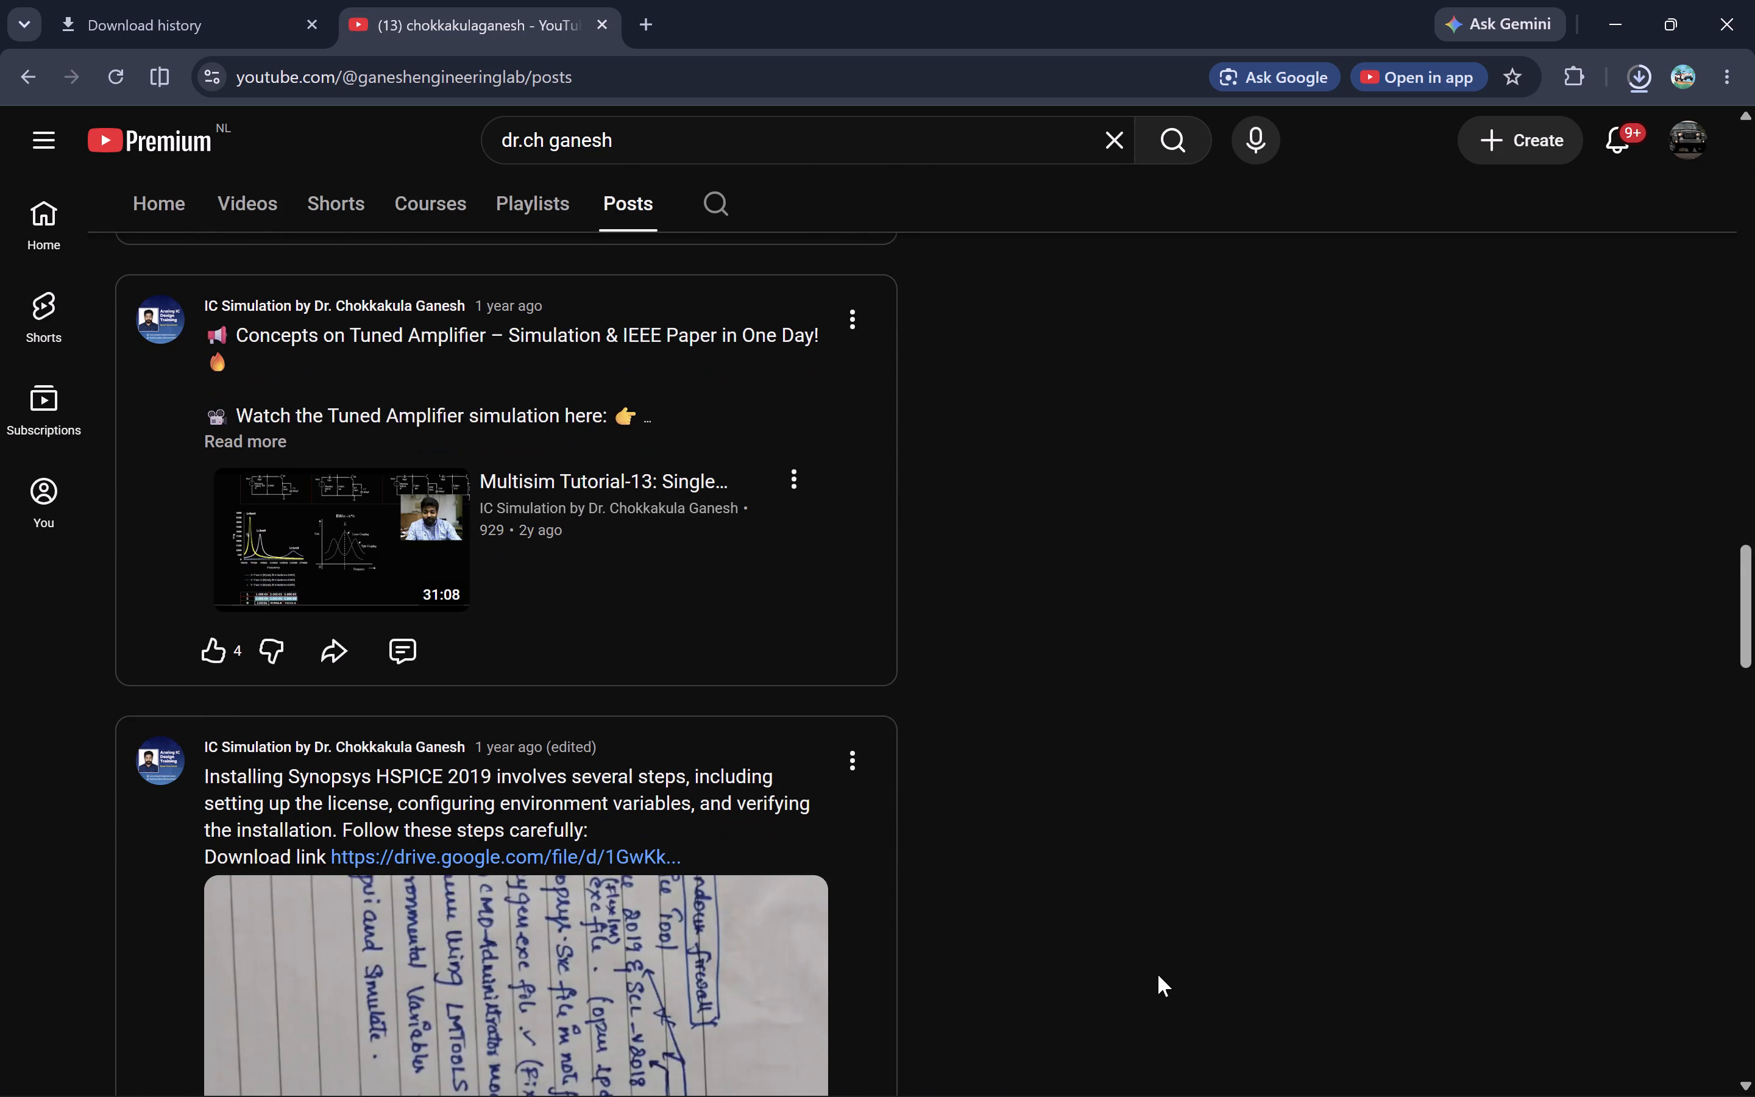
{"action": "scroll", "coordinate": [1158, 975], "scroll_direction": "down", "scroll_amount": 3}
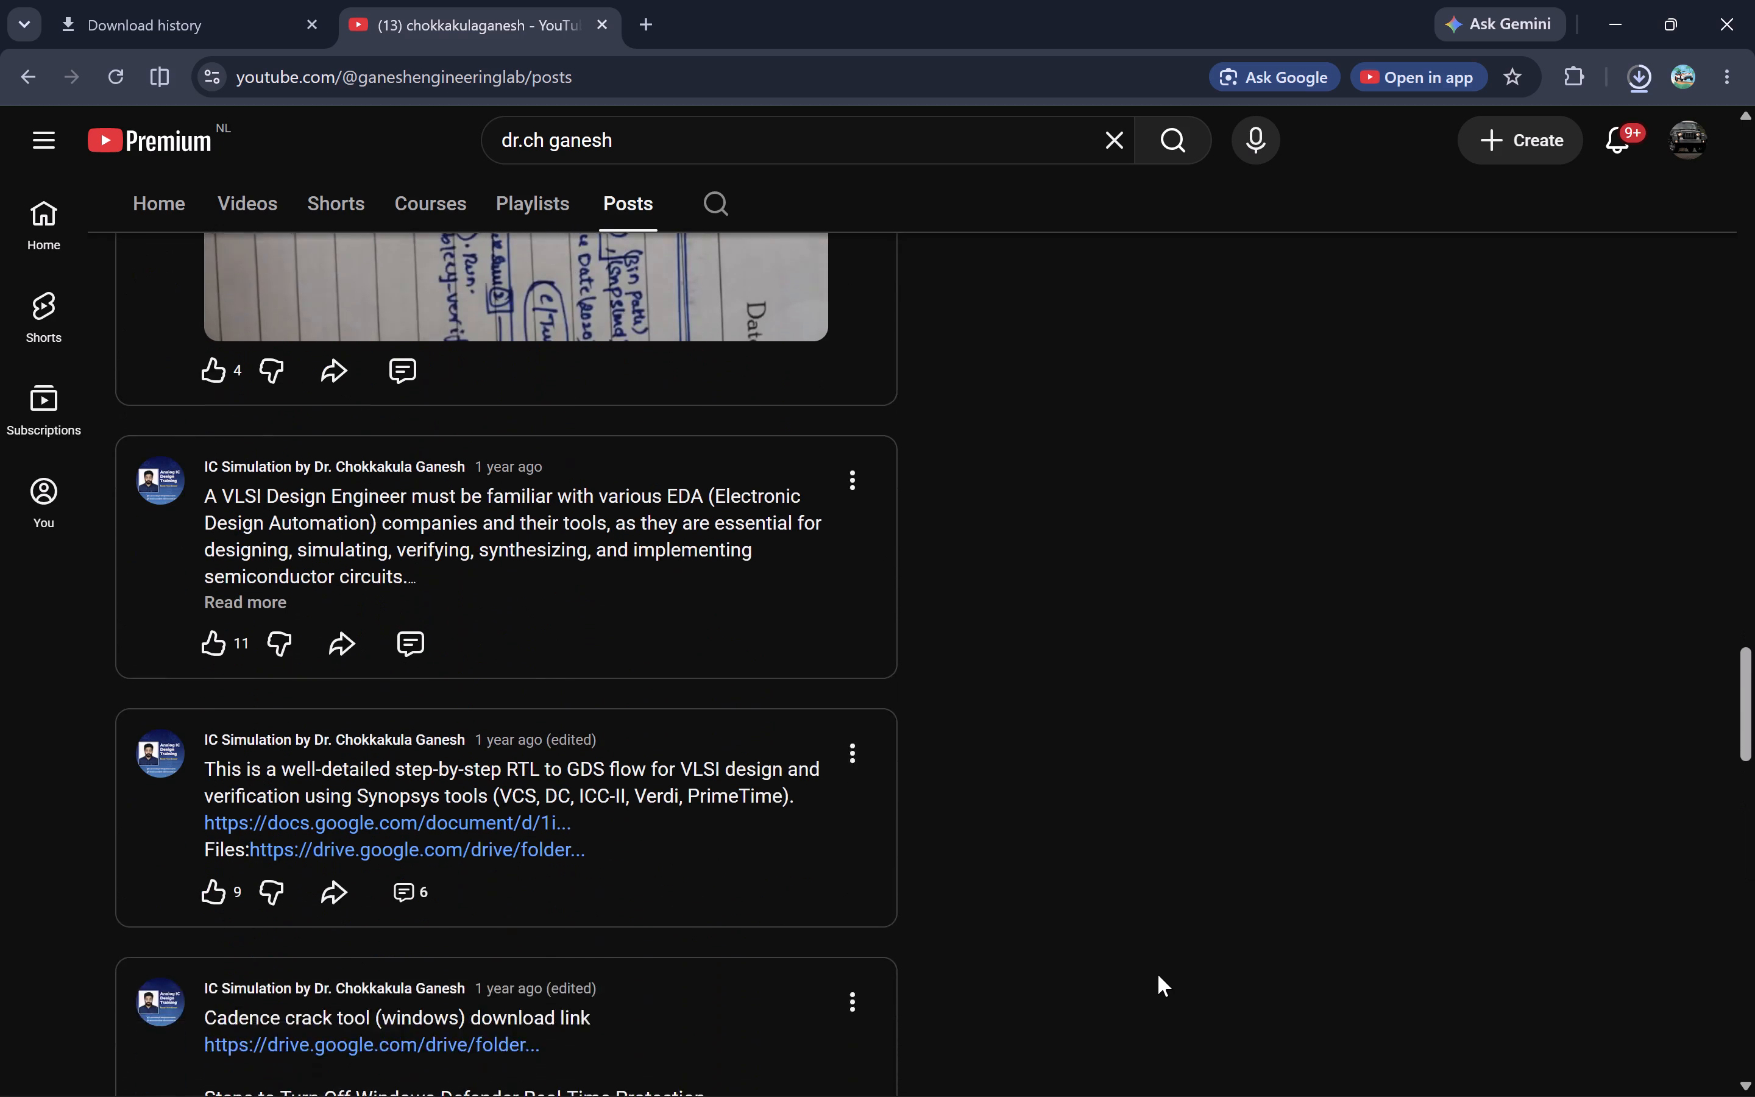
{"action": "scroll", "coordinate": [1158, 975], "scroll_direction": "down", "scroll_amount": 1}
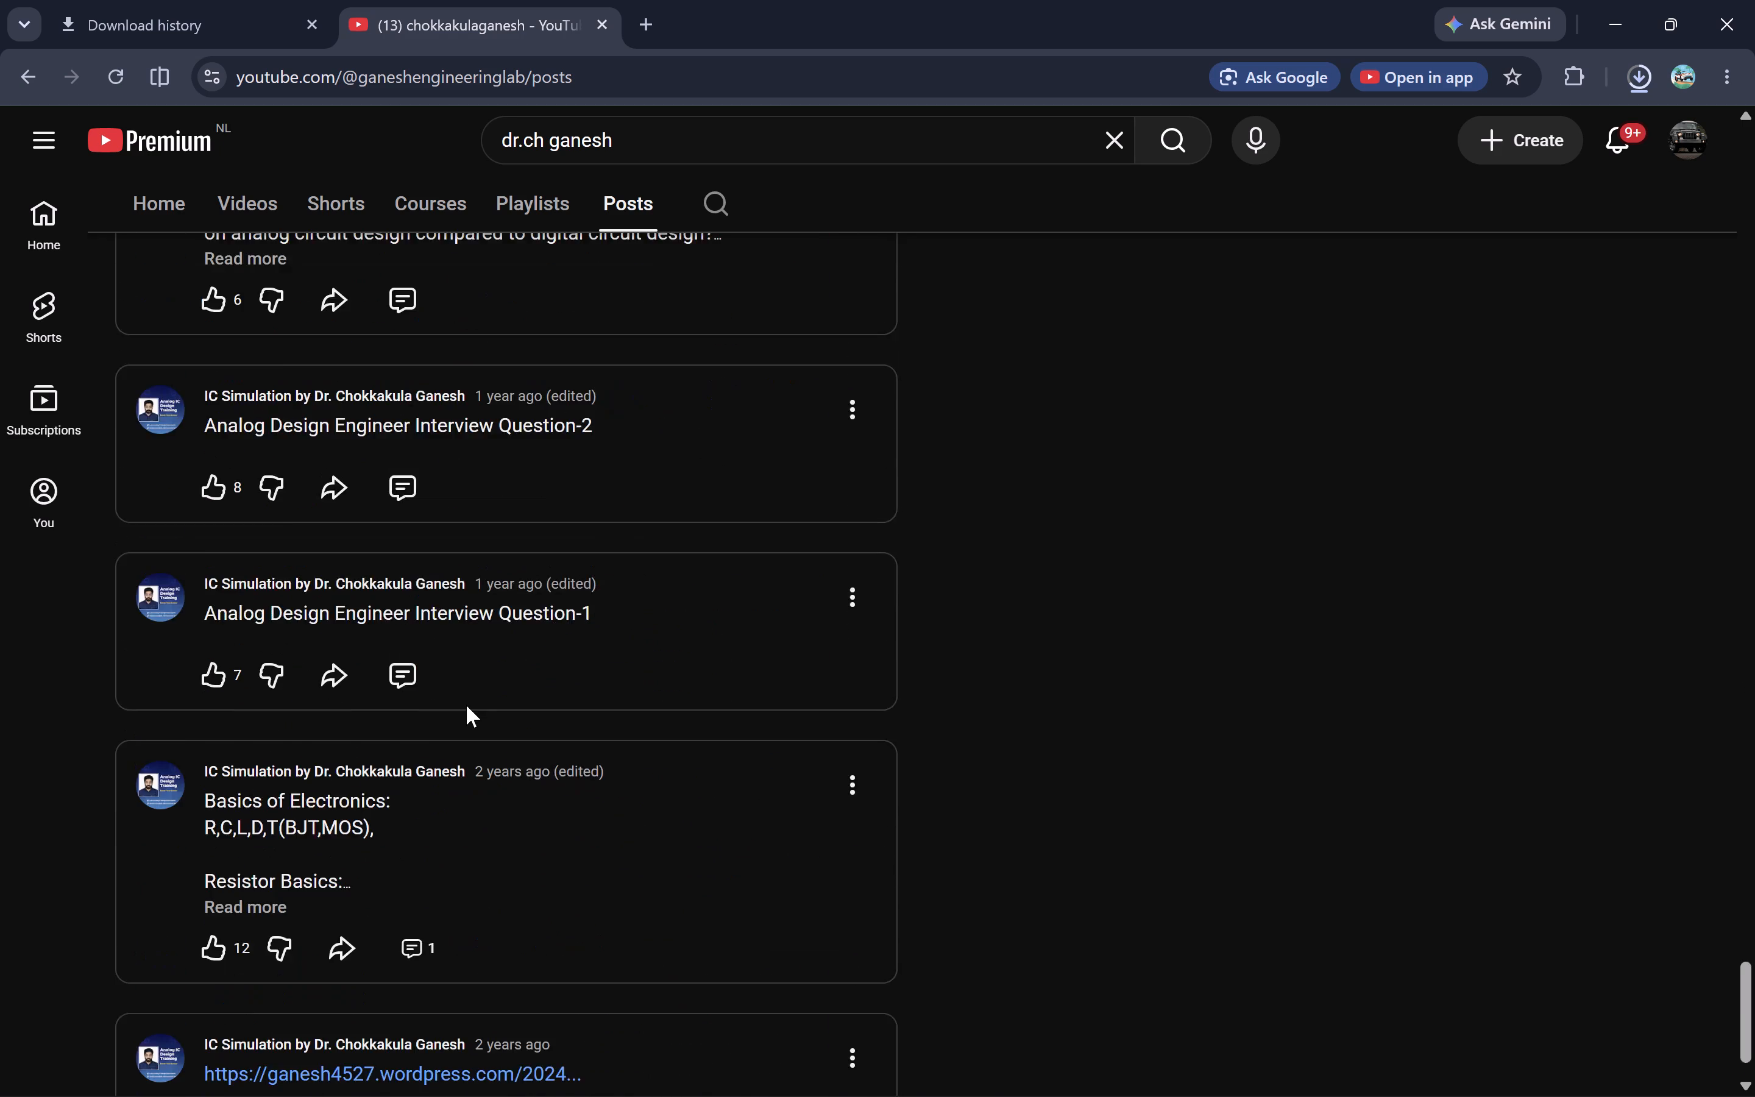
{"action": "scroll", "coordinate": [466, 705], "scroll_direction": "up", "scroll_amount": 17}
{"action": "scroll", "coordinate": [466, 705], "scroll_direction": "up", "scroll_amount": 9}
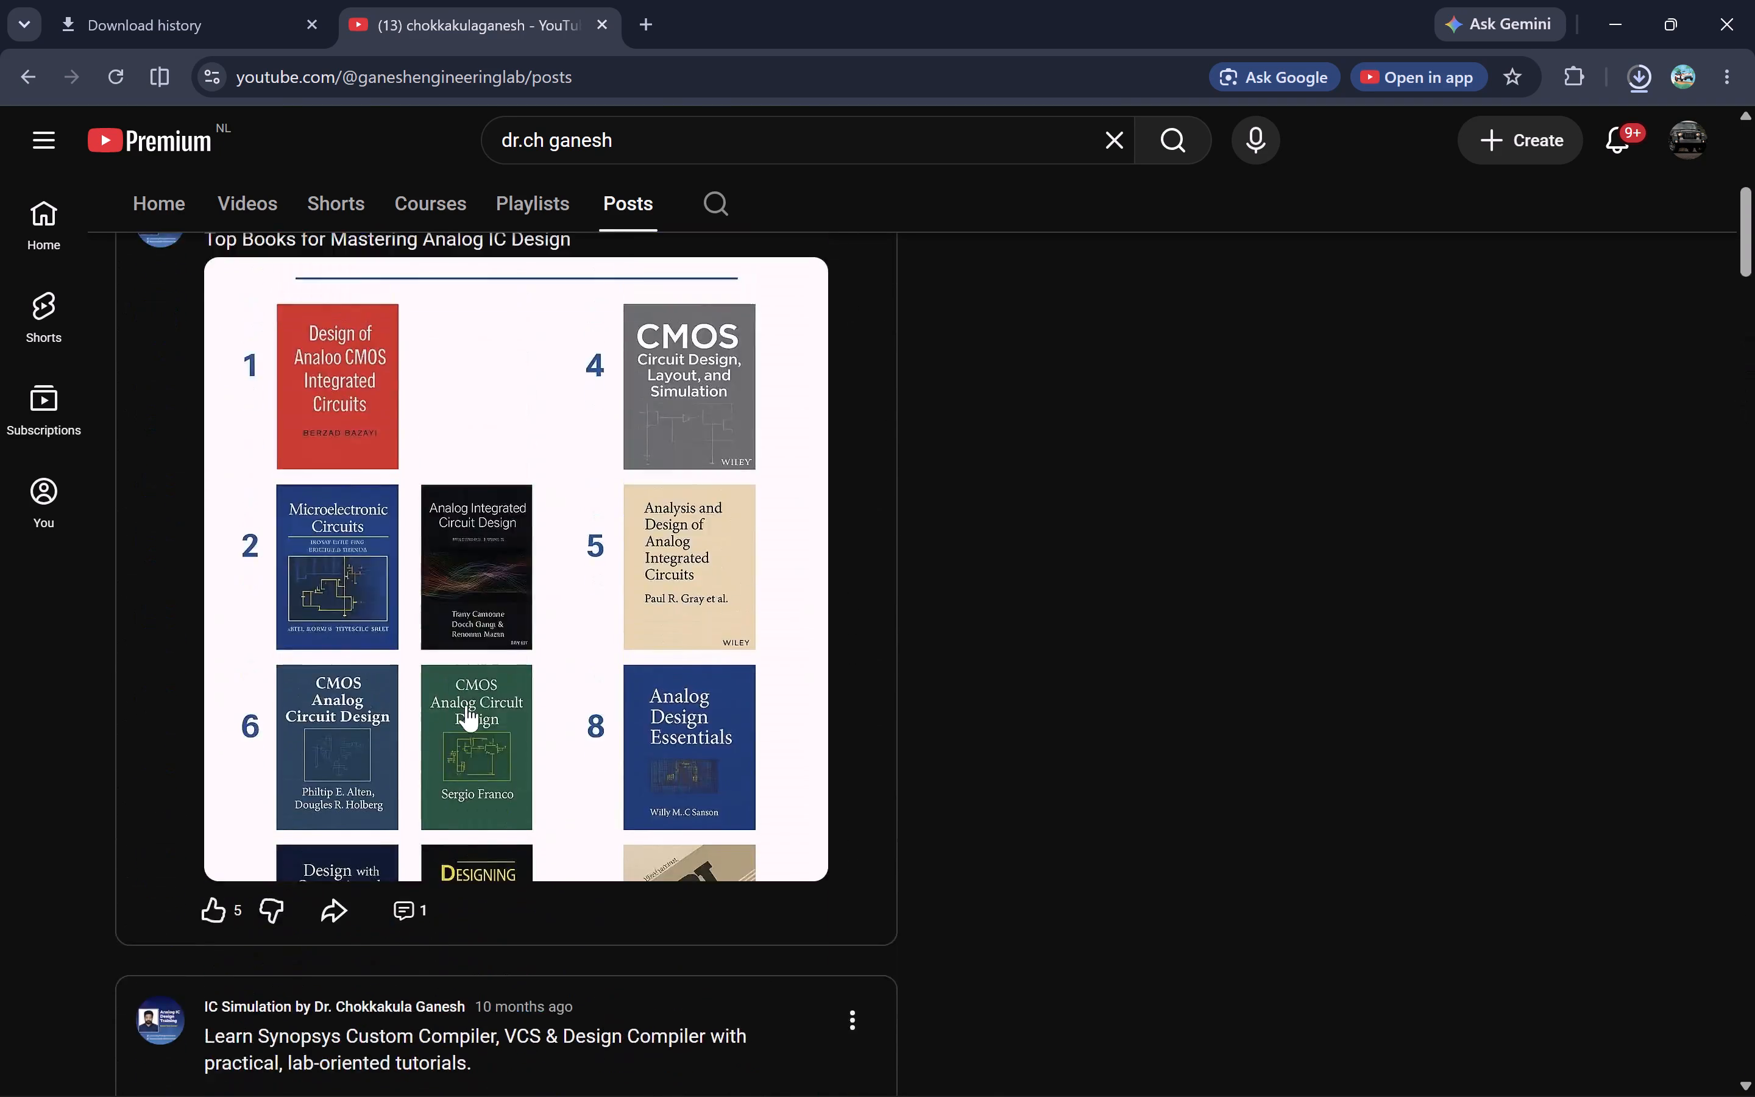
{"action": "scroll", "coordinate": [466, 705], "scroll_direction": "up", "scroll_amount": 8}
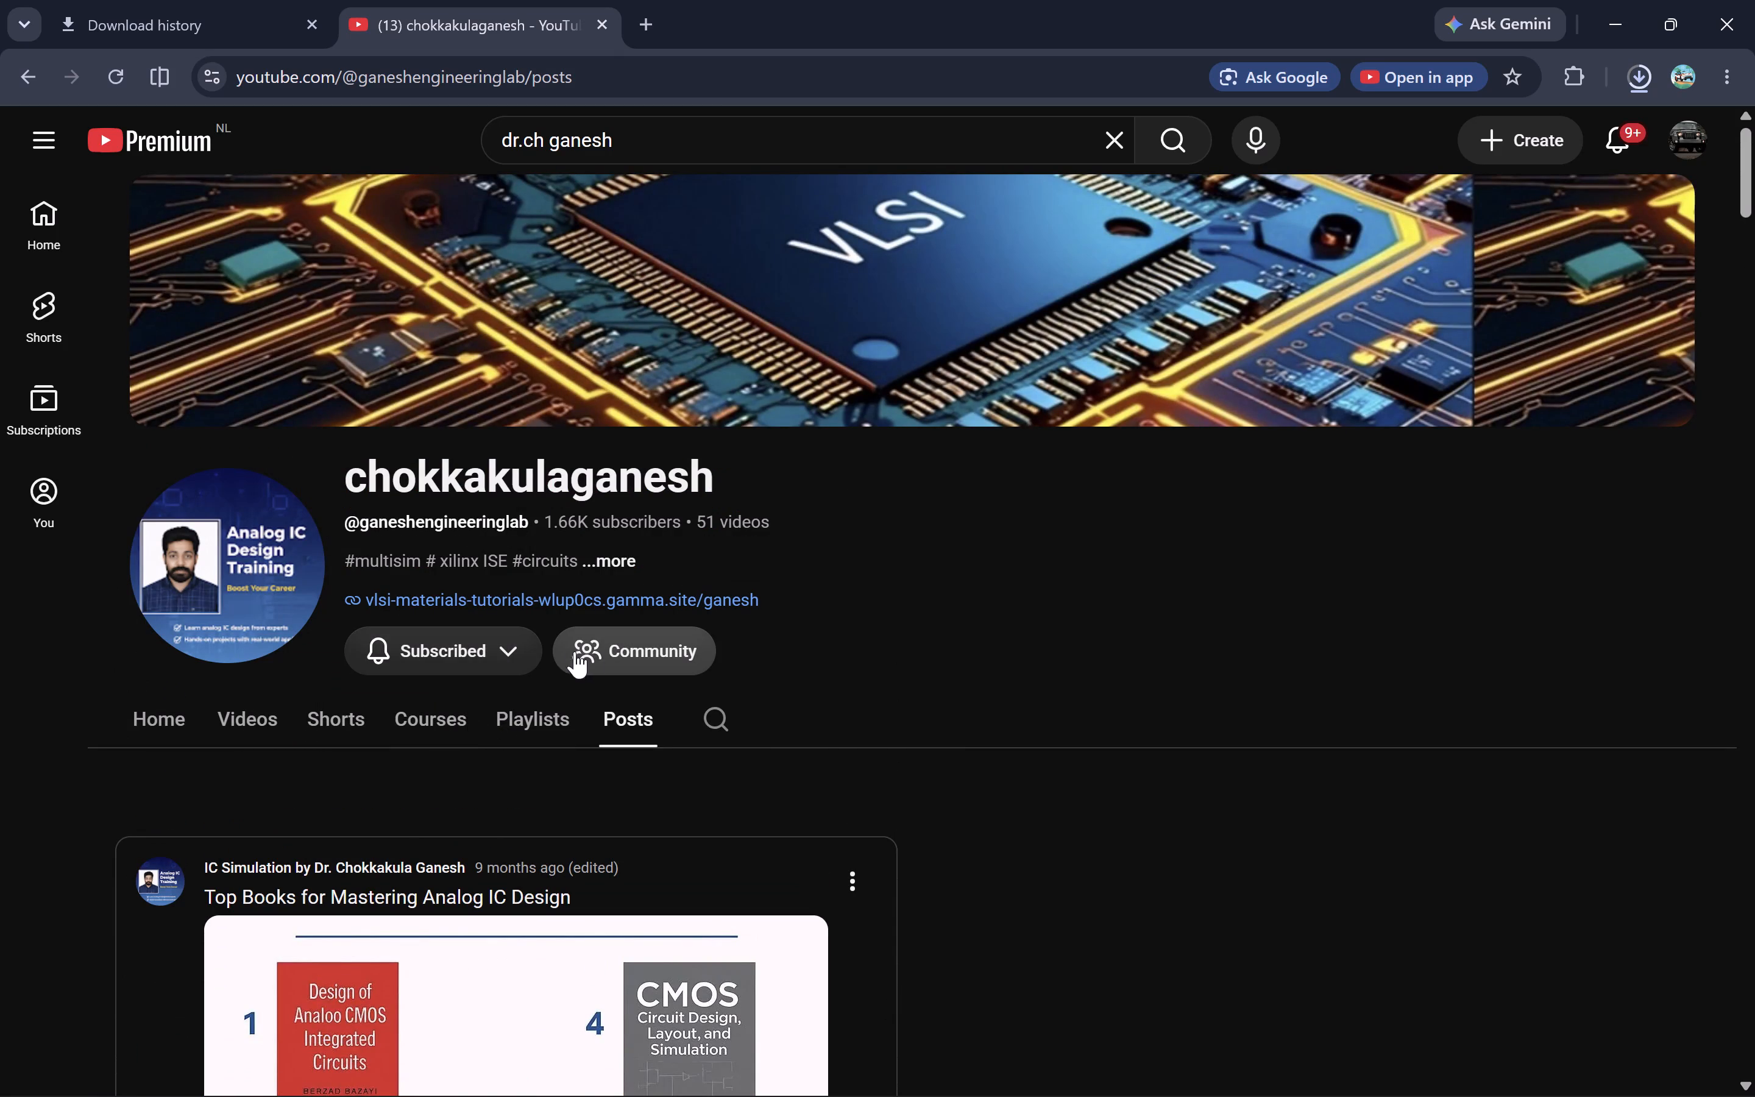
Examine the posts in the channel's Community, first the top posts and then sorted by newest.
{"action": "left_click", "coordinate": [598, 646]}
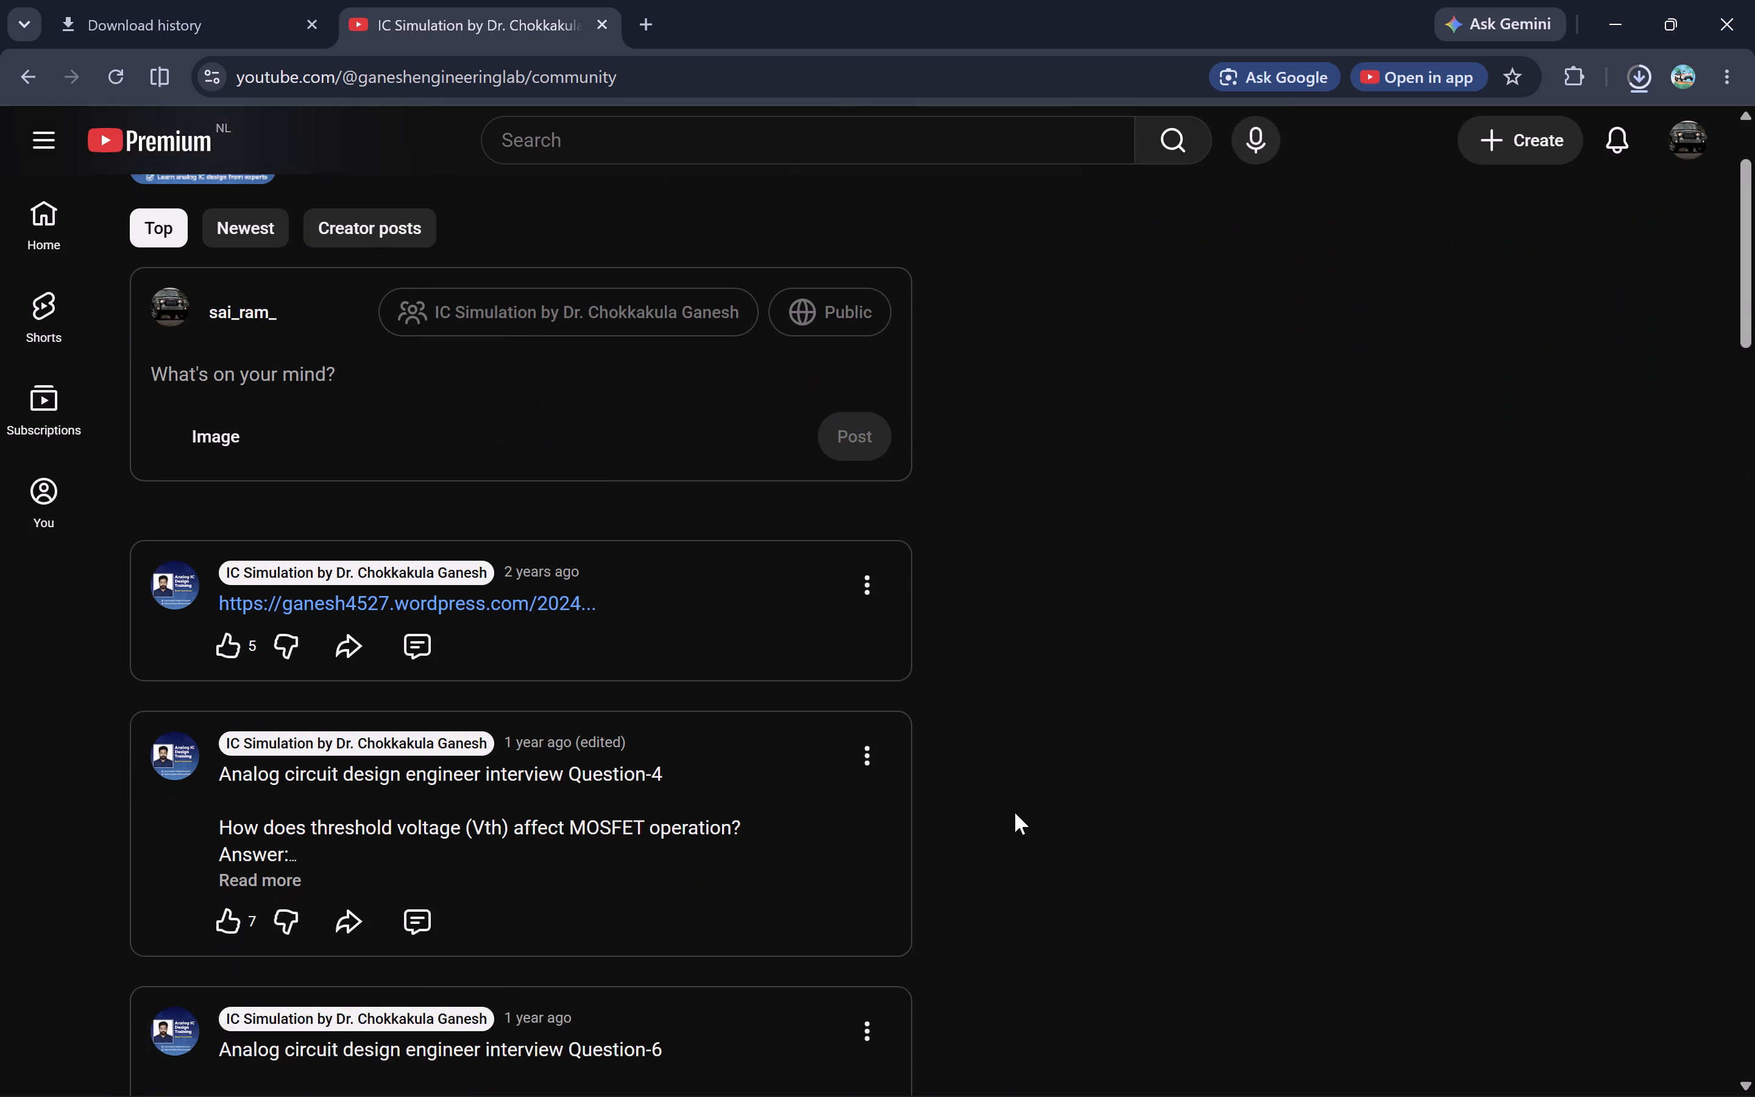
{"action": "scroll", "coordinate": [1015, 713], "scroll_direction": "down", "scroll_amount": 7}
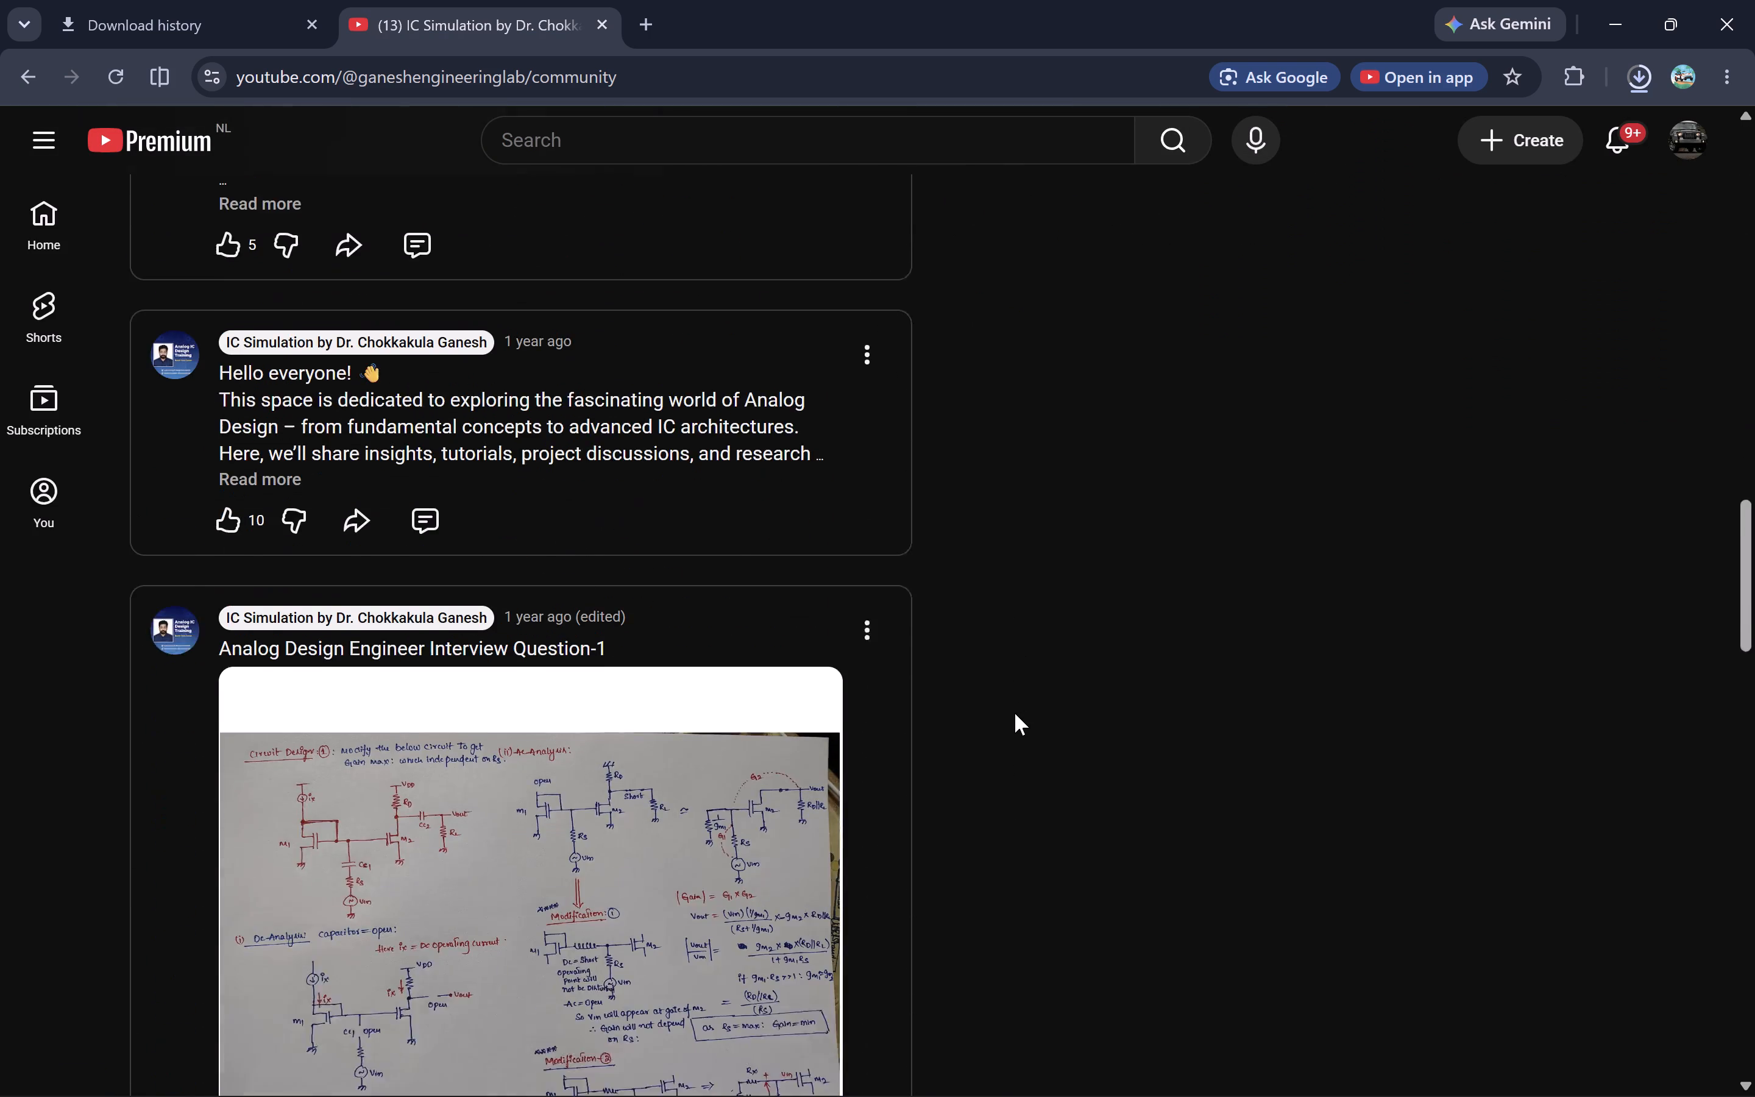
{"action": "scroll", "coordinate": [1015, 713], "scroll_direction": "down", "scroll_amount": 1}
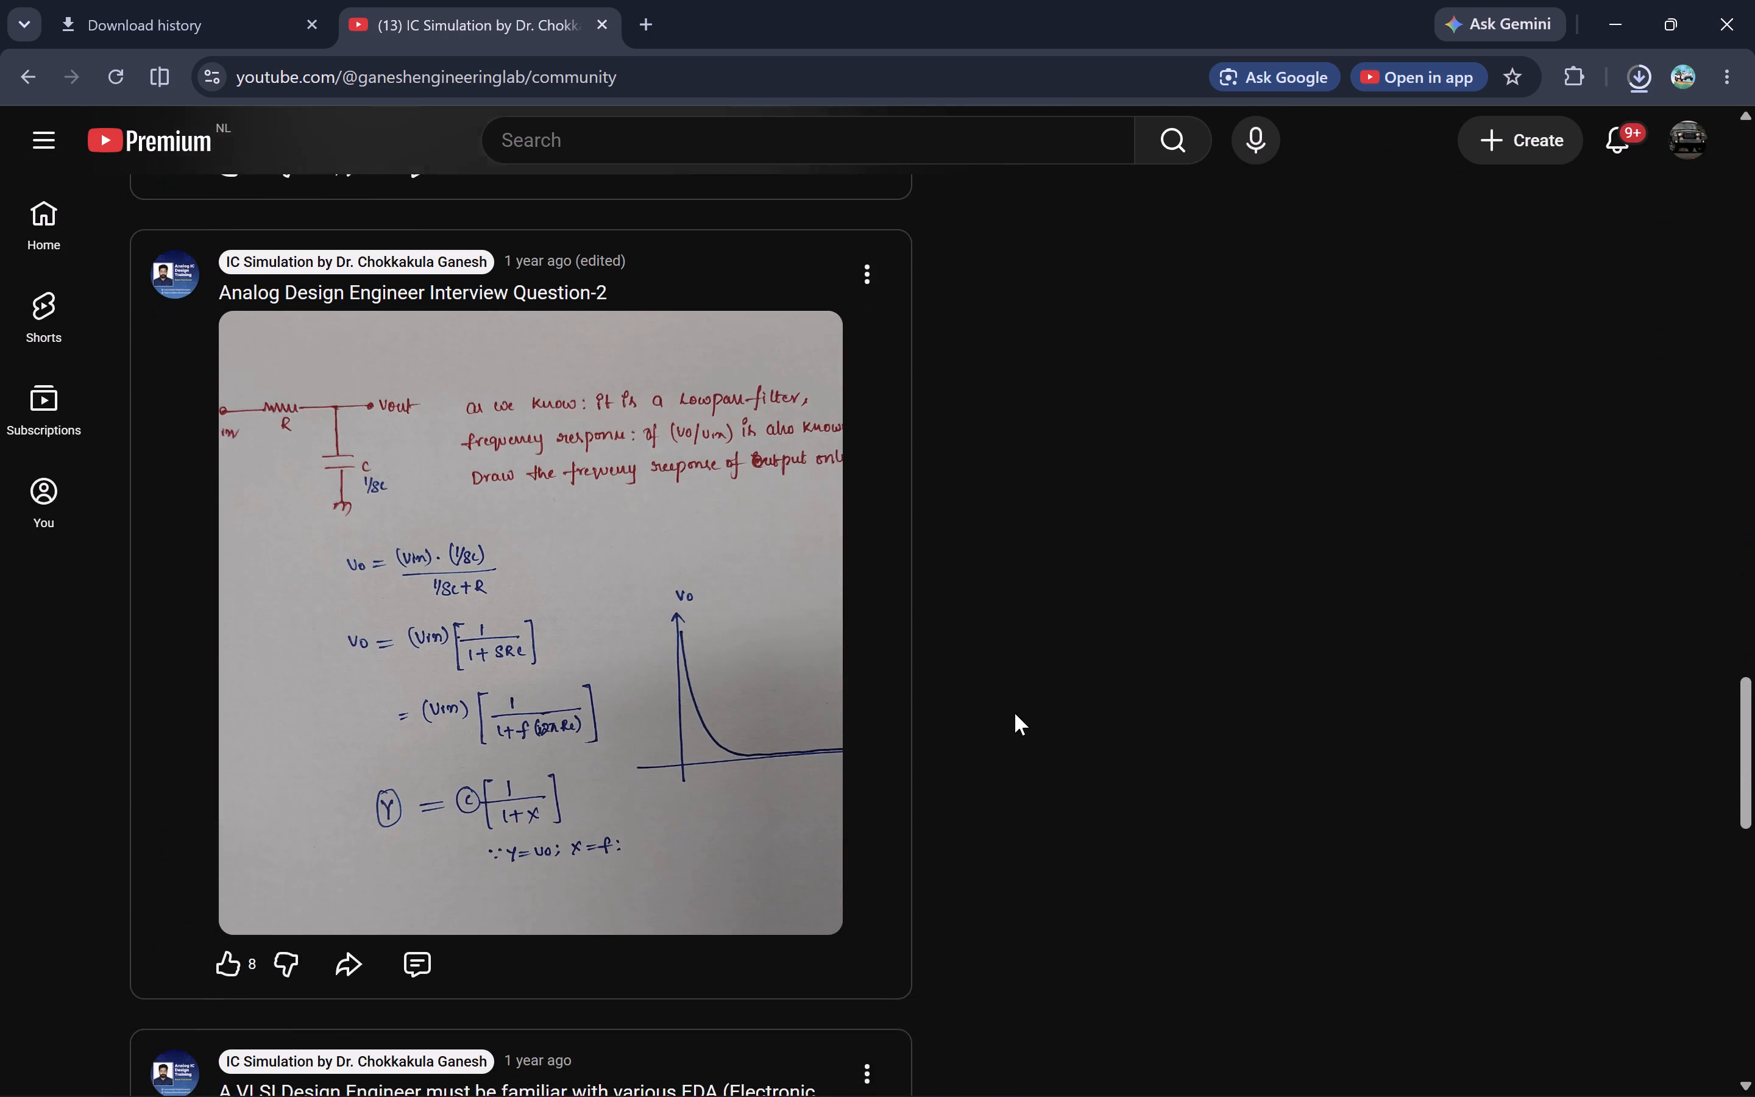
{"action": "scroll", "coordinate": [1015, 713], "scroll_direction": "down", "scroll_amount": 13}
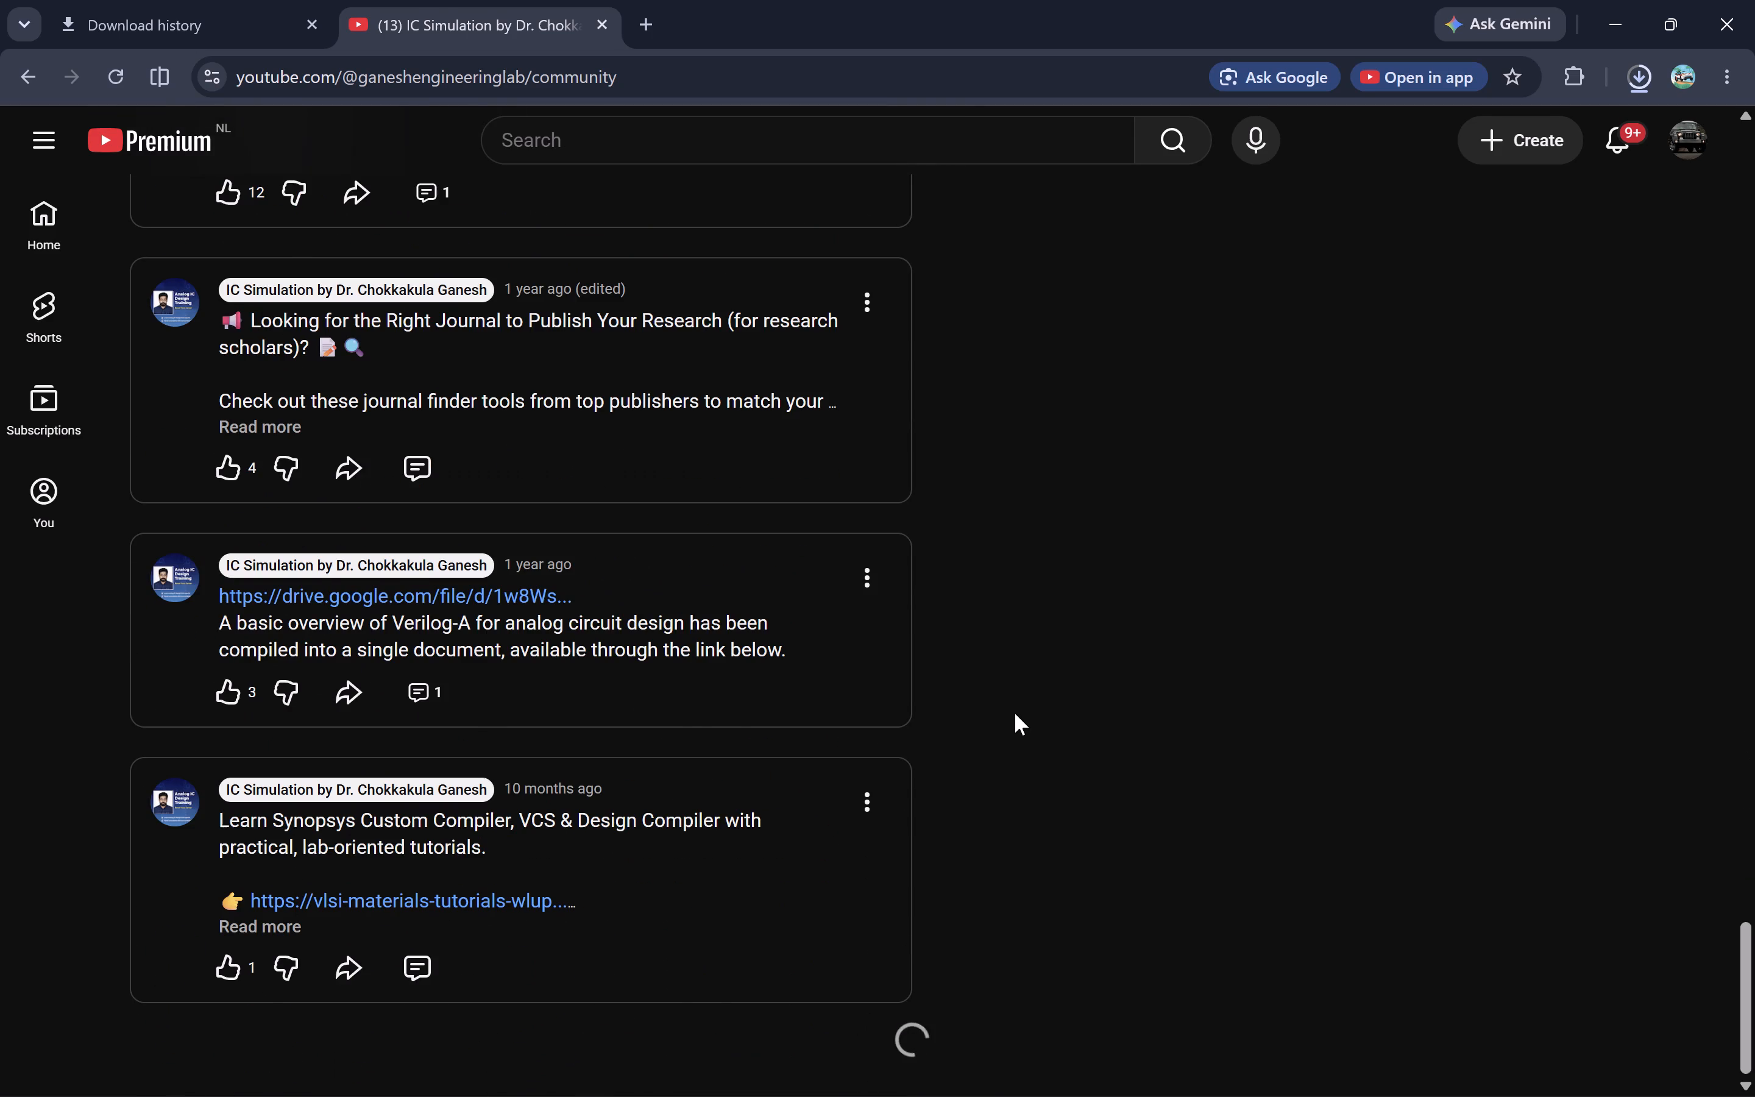
{"action": "scroll", "coordinate": [1015, 713], "scroll_direction": "up", "scroll_amount": 5}
{"action": "scroll", "coordinate": [1015, 713], "scroll_direction": "down", "scroll_amount": 12}
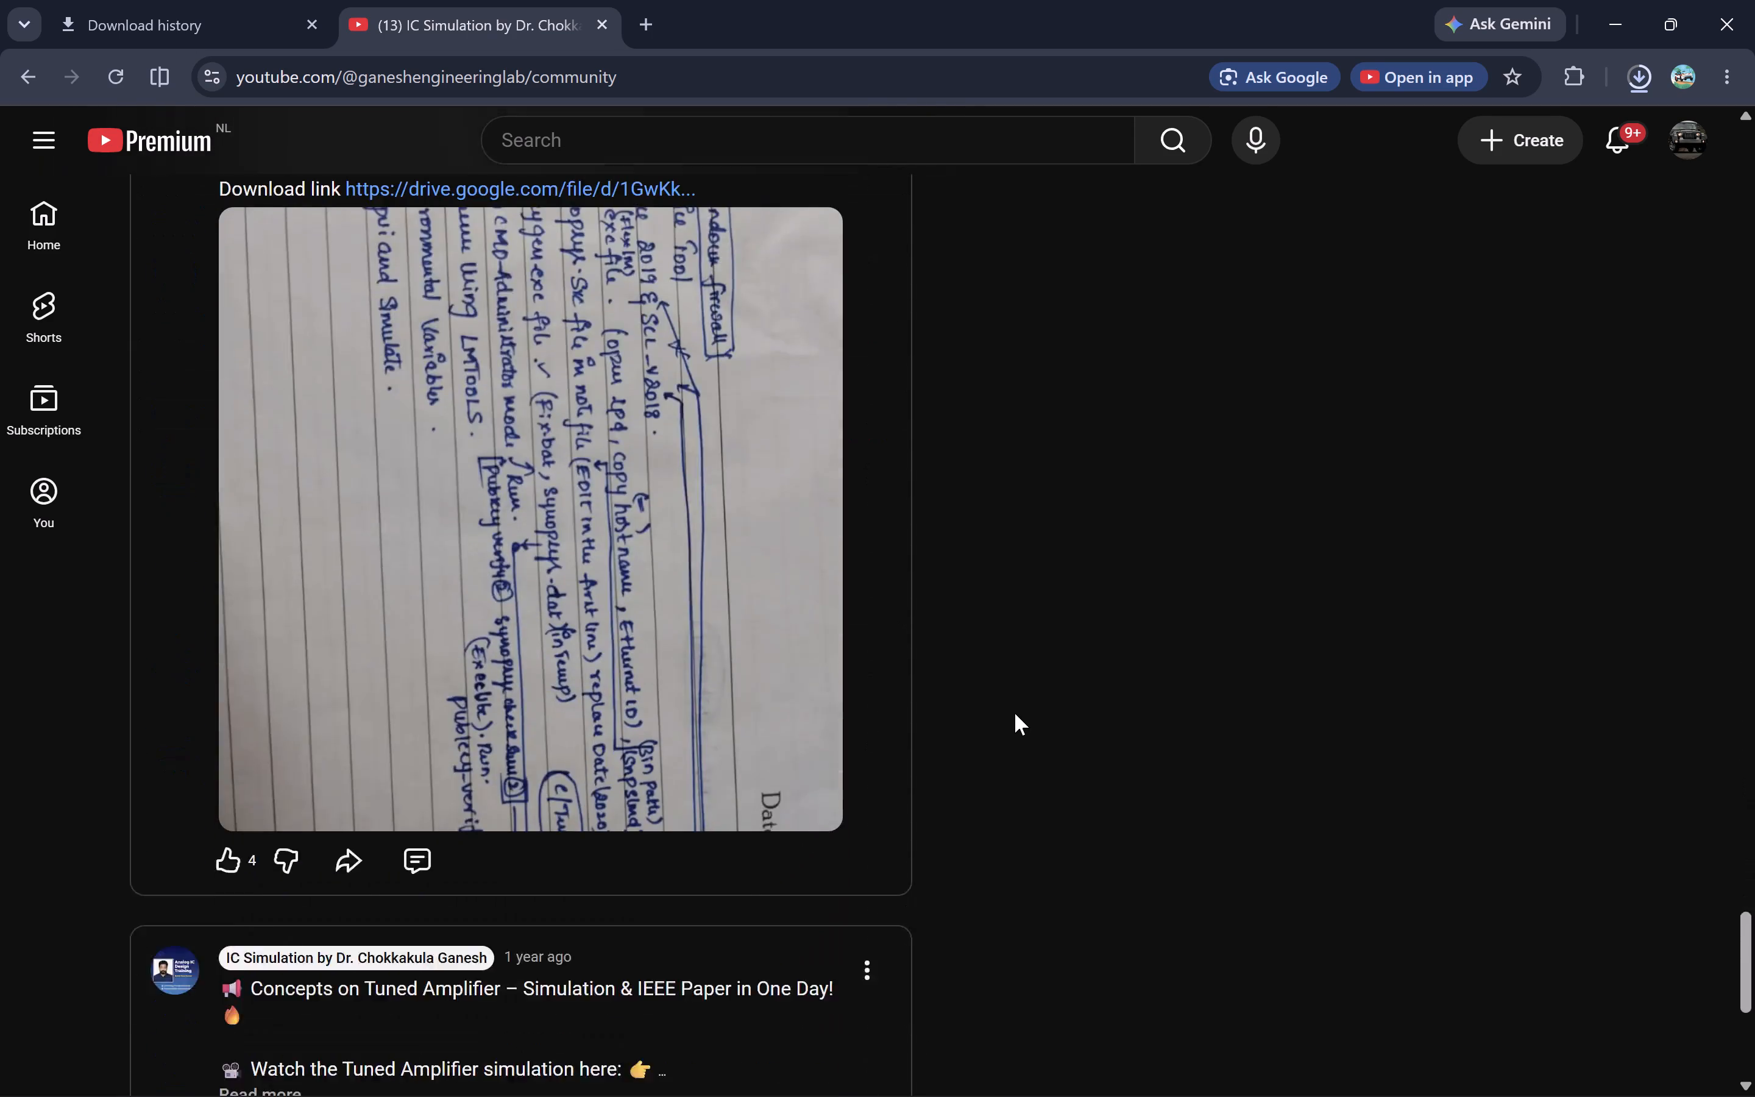
{"action": "scroll", "coordinate": [1015, 713], "scroll_direction": "up", "scroll_amount": 17}
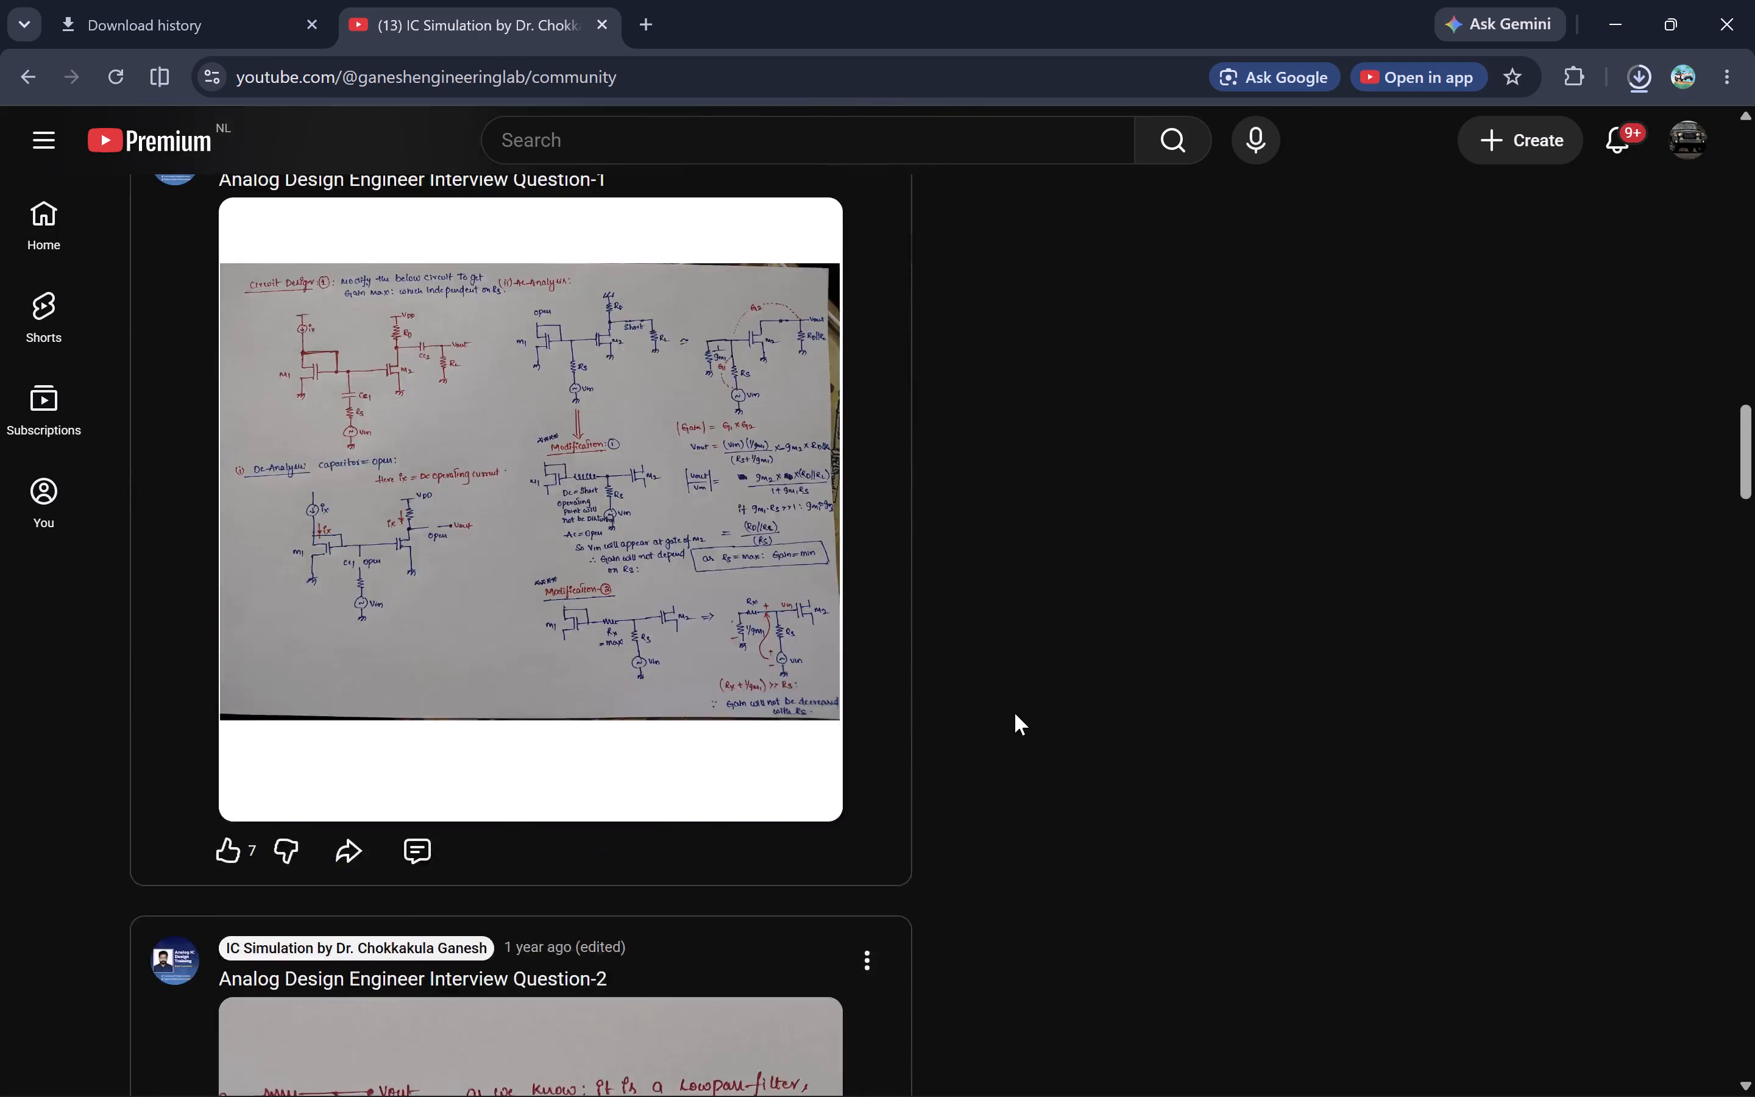
{"action": "scroll", "coordinate": [1015, 713], "scroll_direction": "up", "scroll_amount": 10}
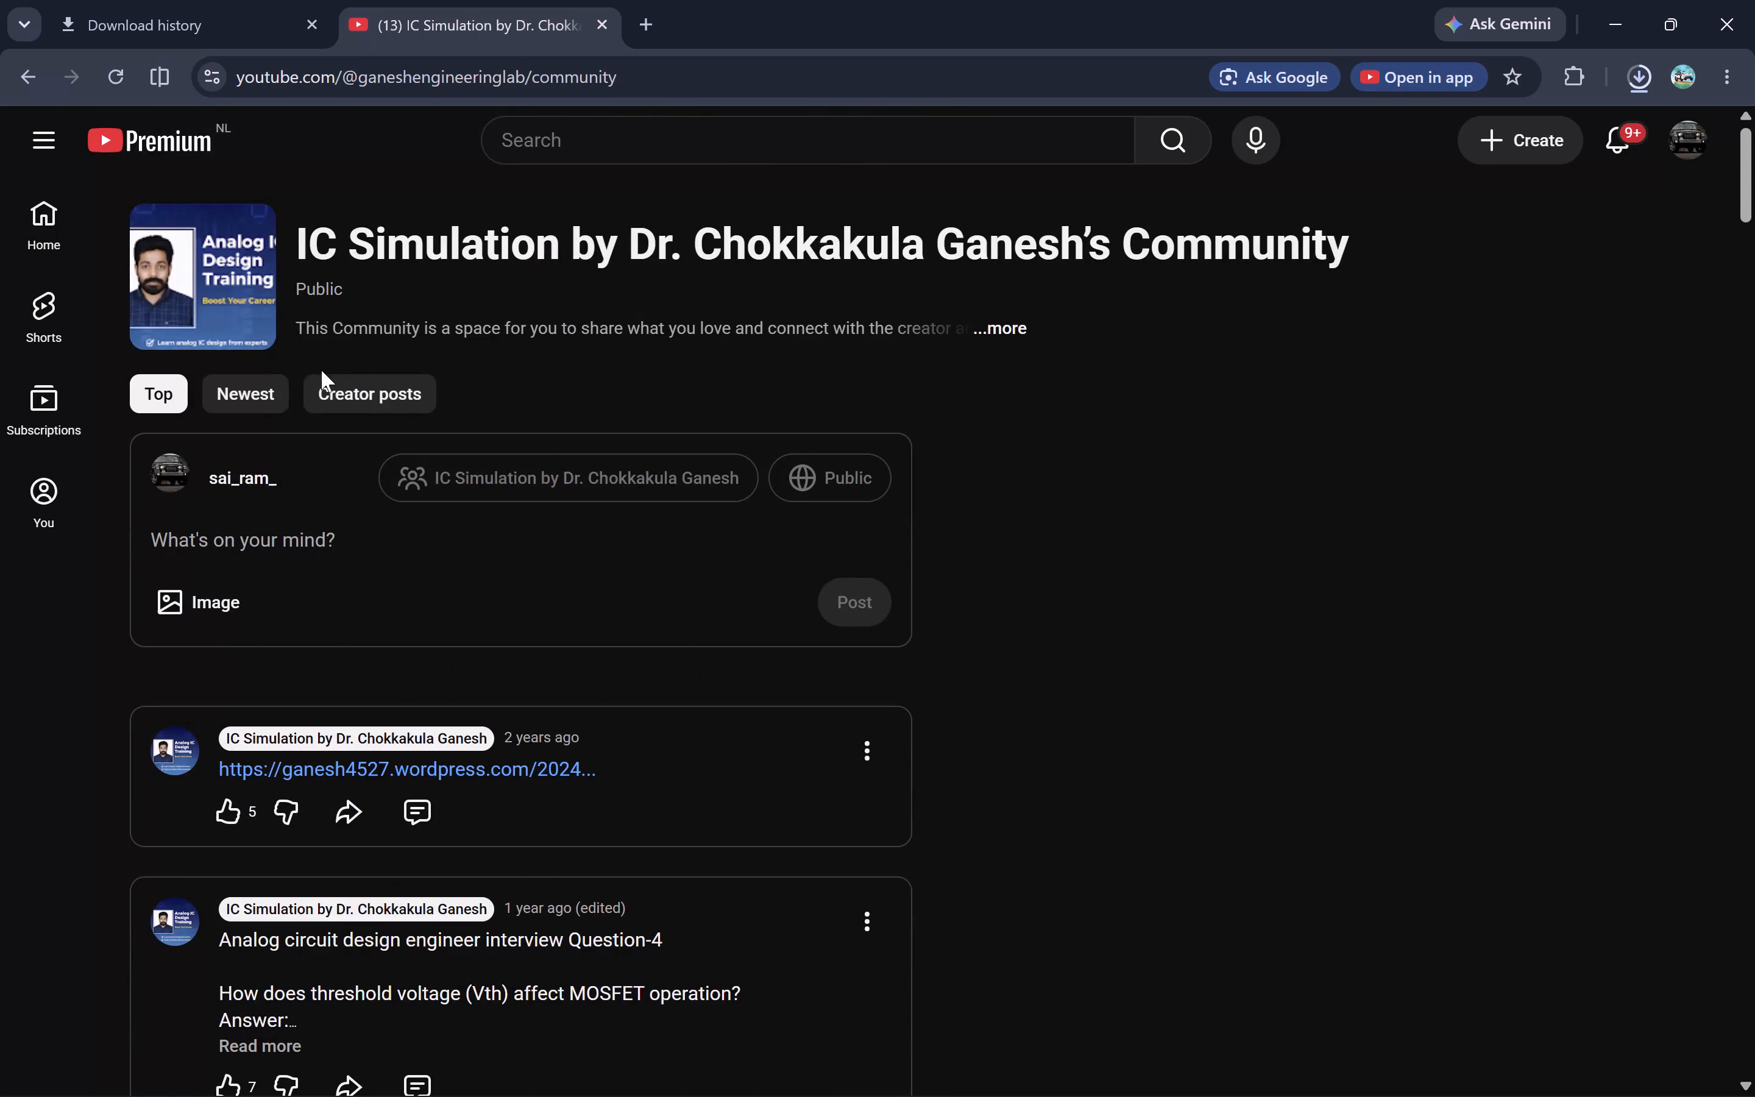
{"action": "left_click", "coordinate": [268, 388]}
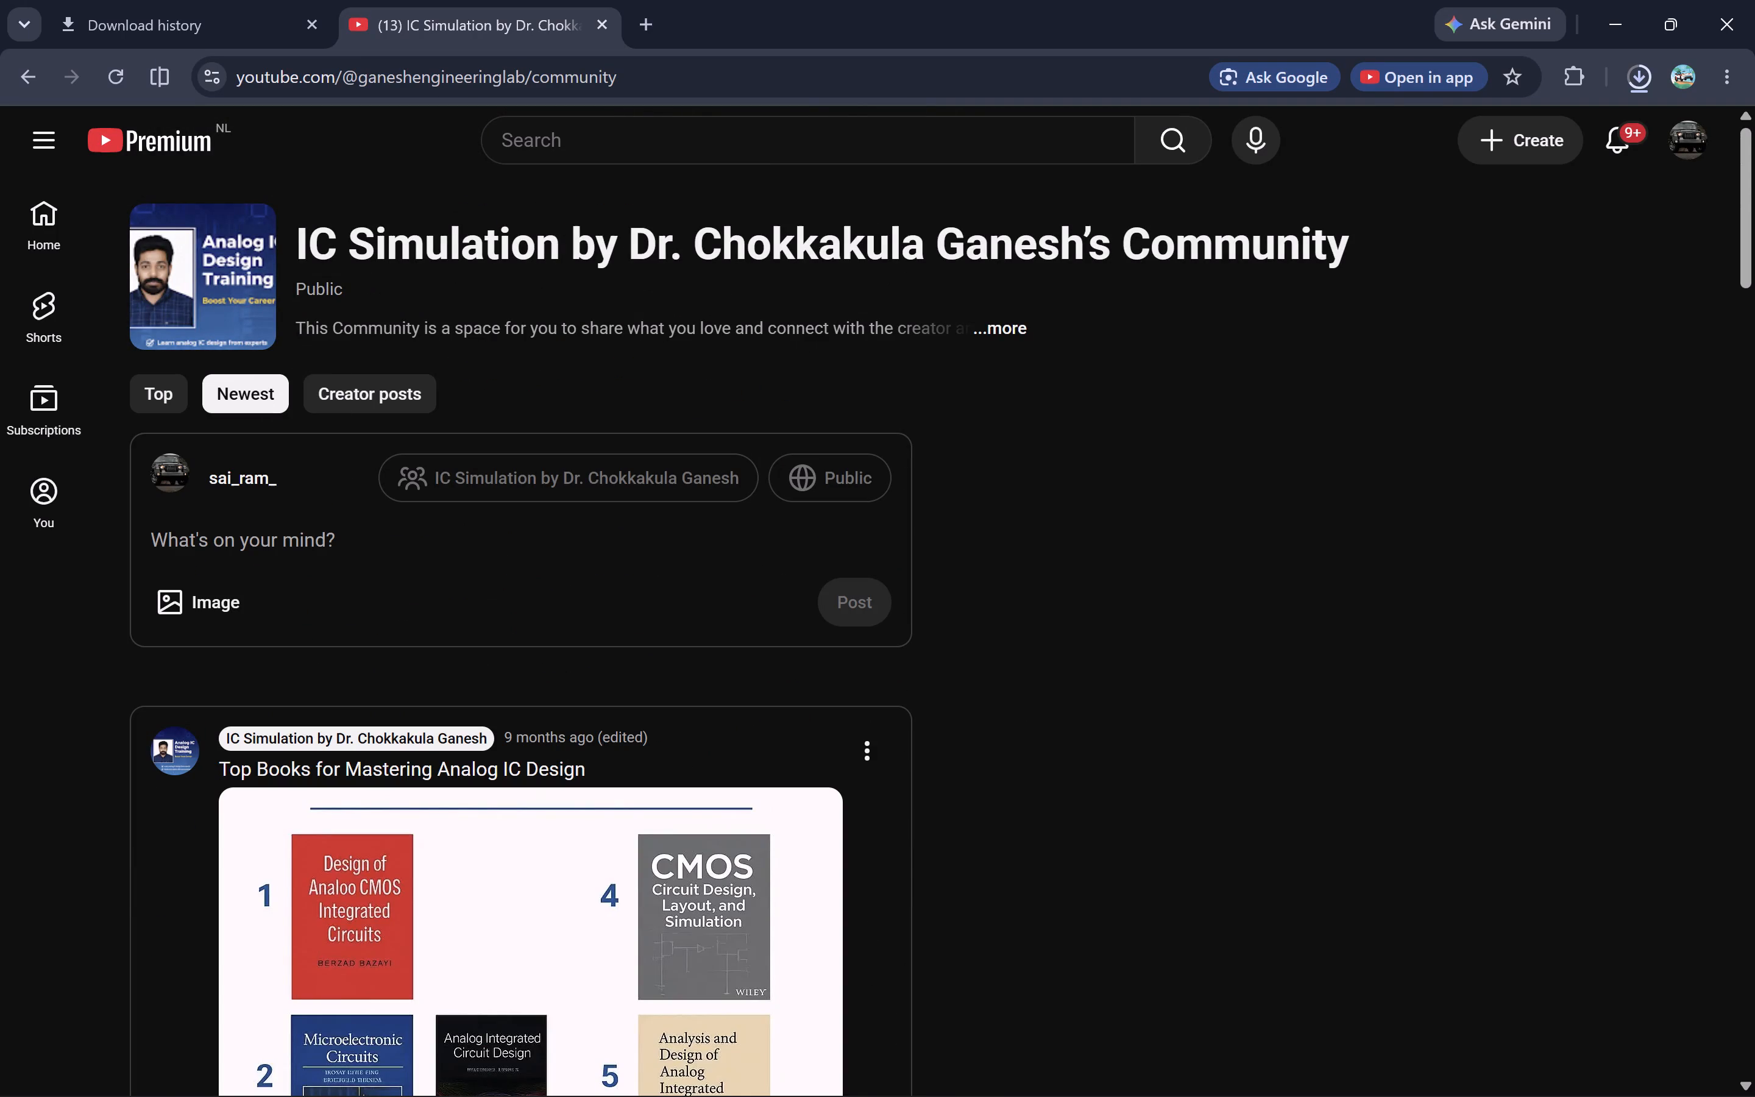
{"action": "left_click", "coordinate": [391, 241]}
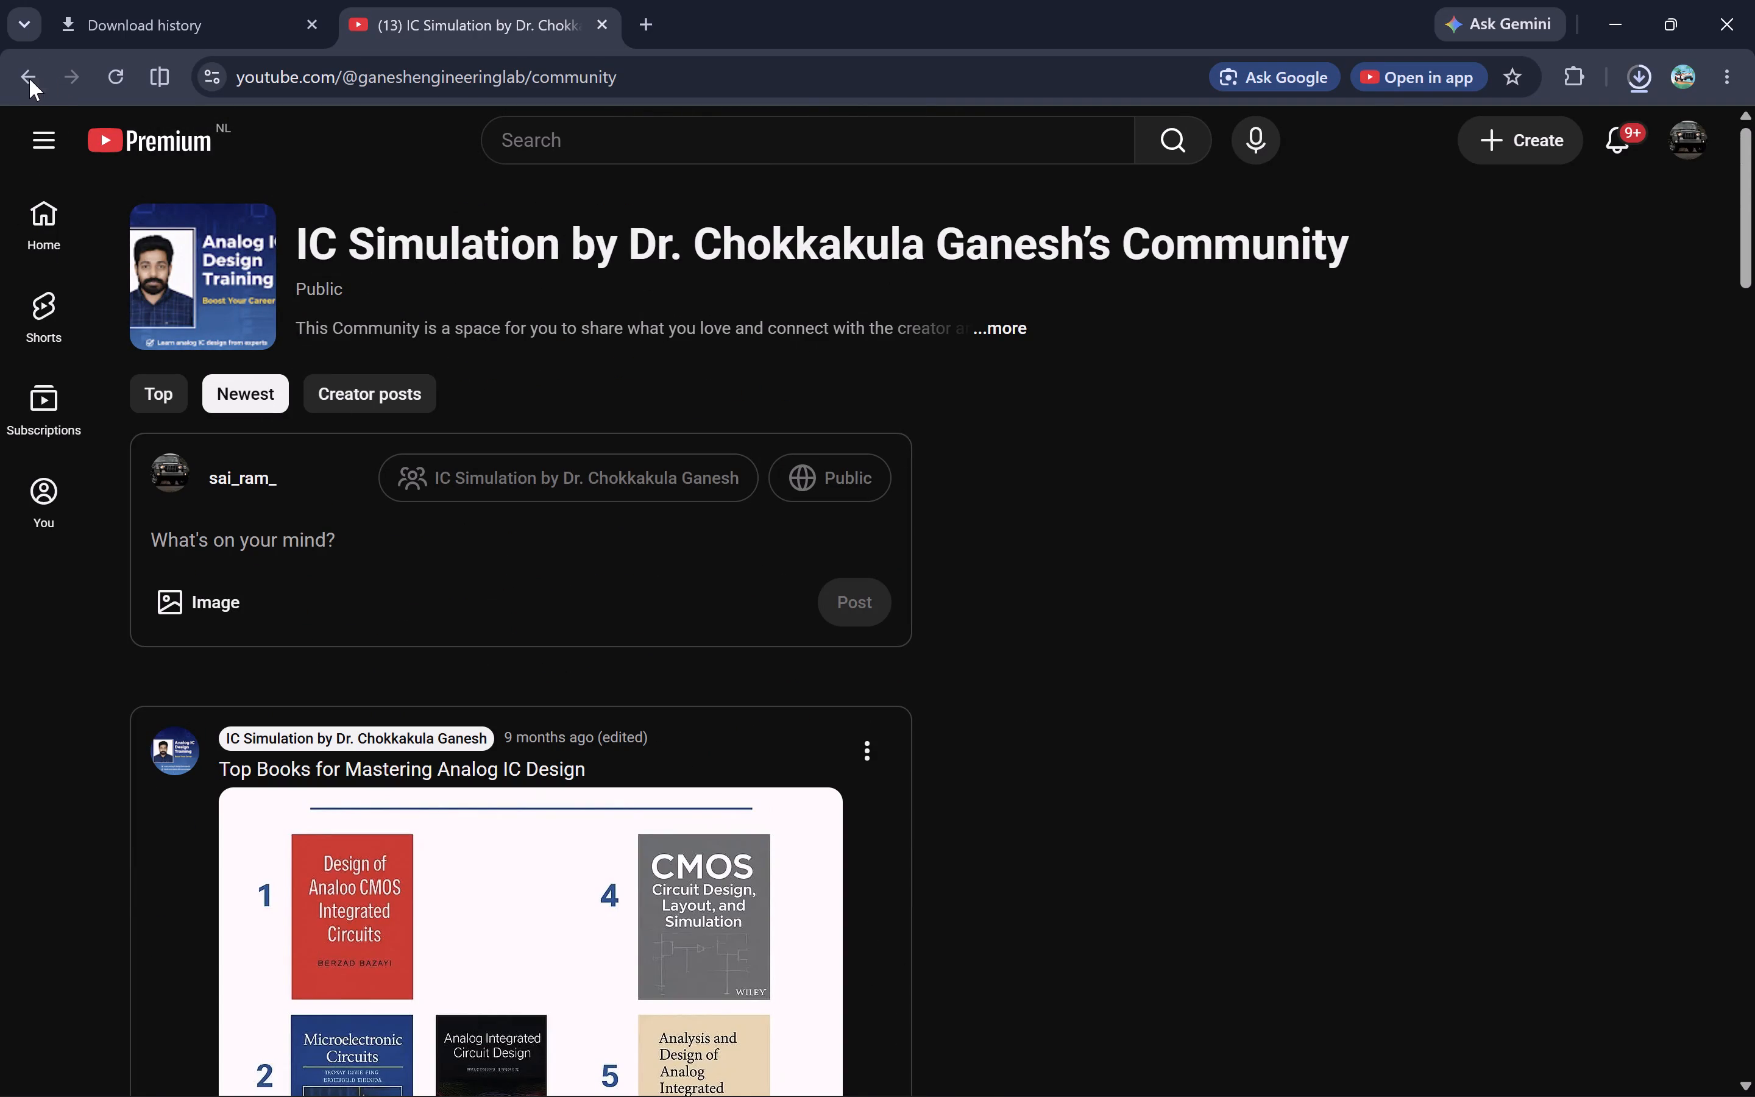
Return to the channel page and open its linked VLSI materials and tutorials website.
{"action": "left_click", "coordinate": [27, 79]}
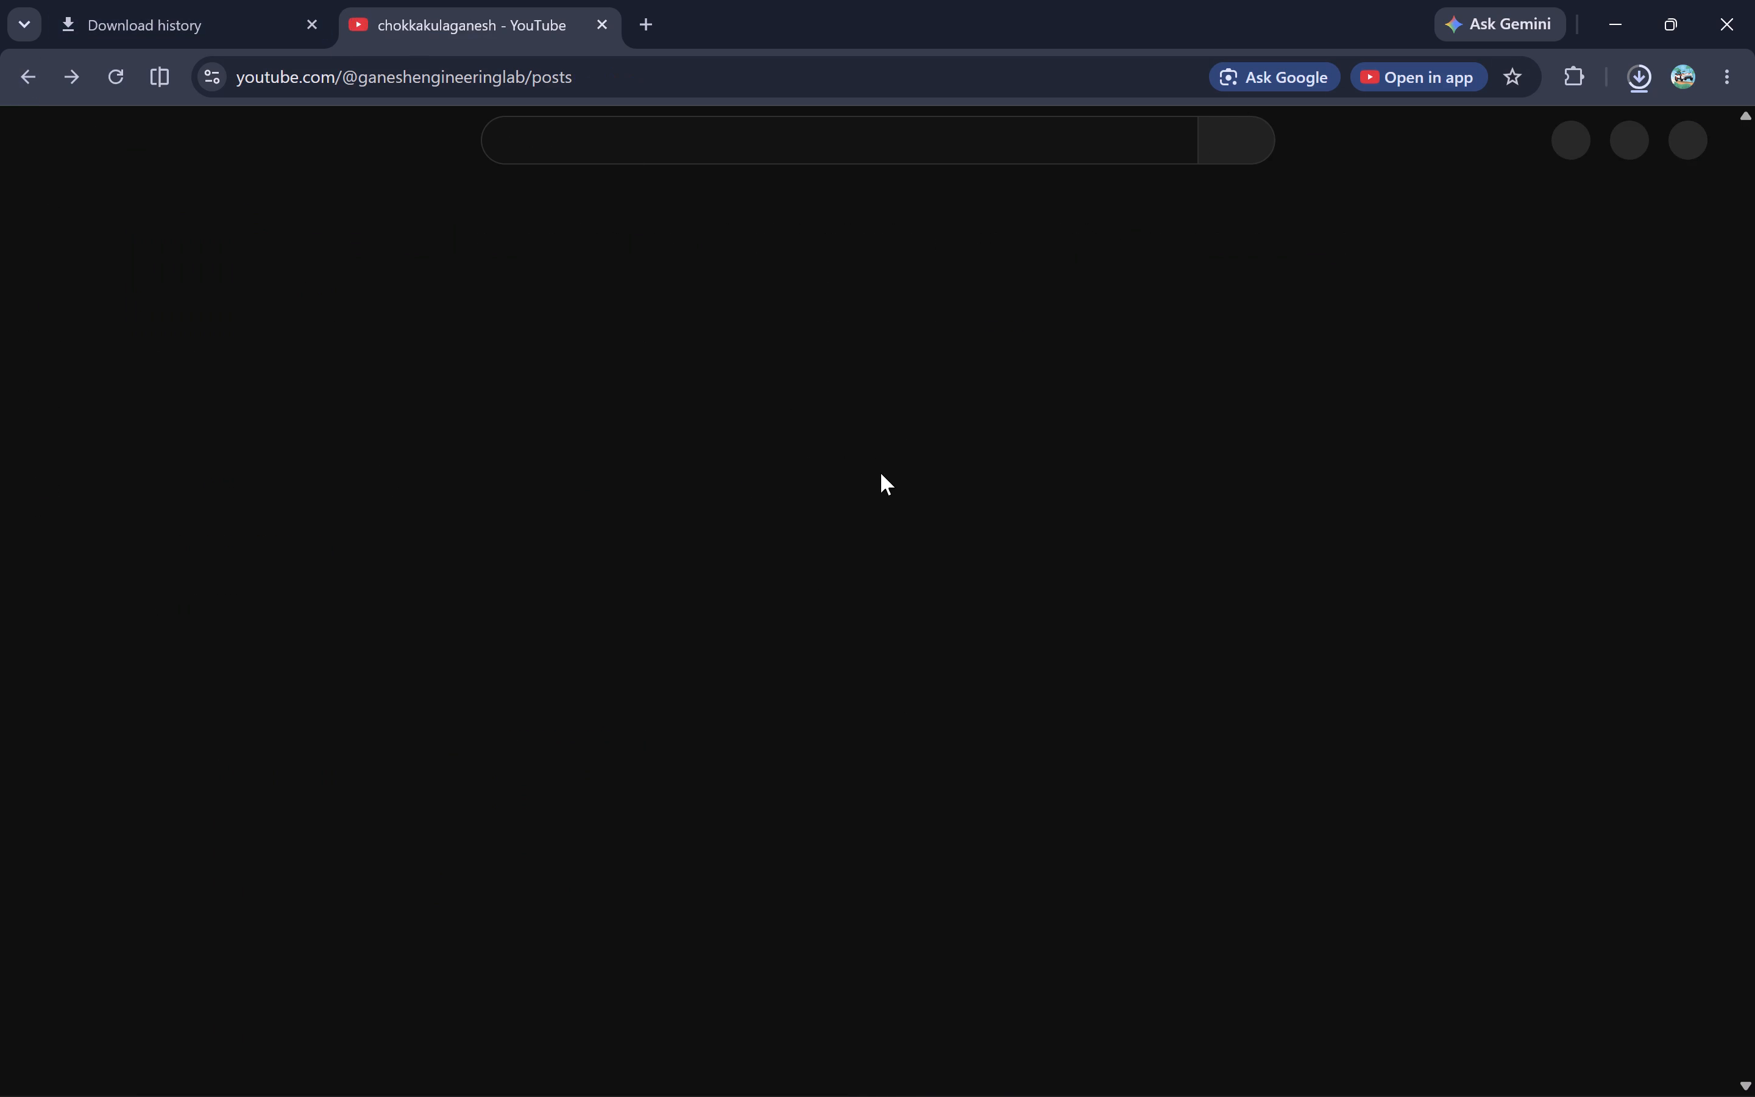
{"action": "scroll", "coordinate": [952, 647], "scroll_direction": "down", "scroll_amount": 2}
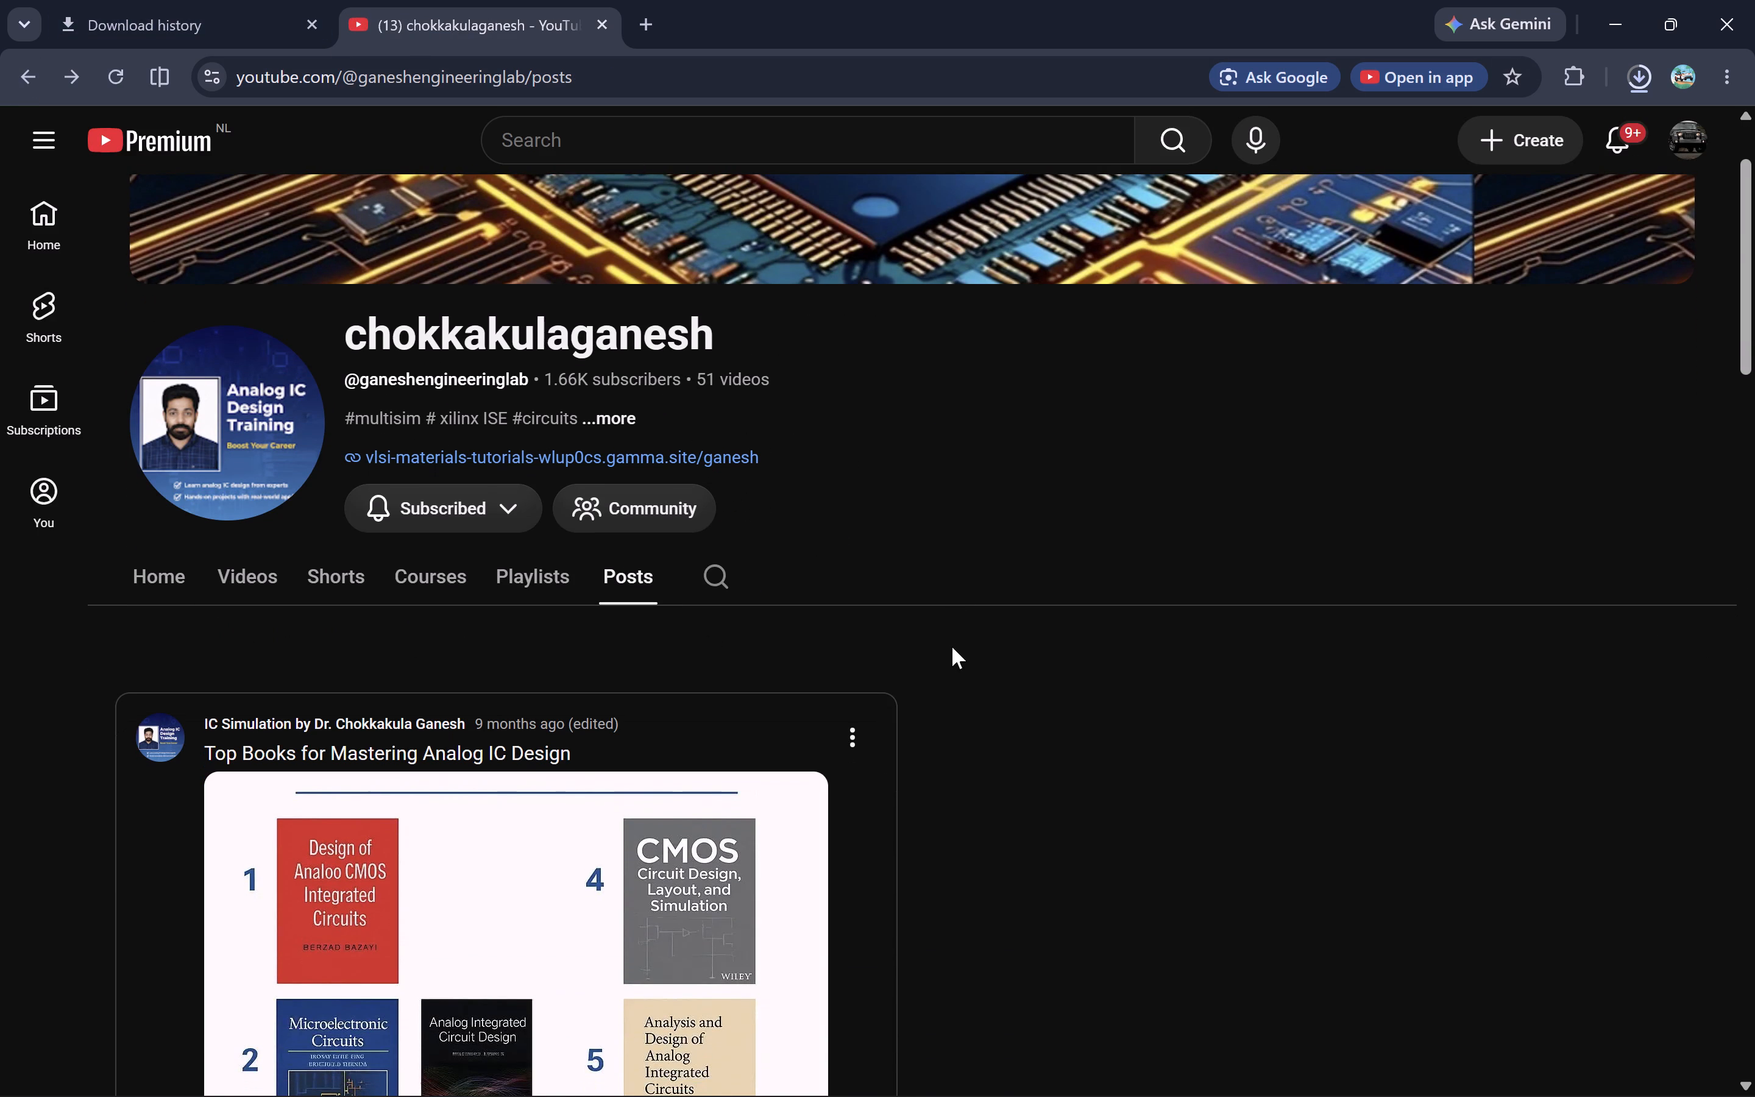
{"action": "left_click", "coordinate": [441, 448]}
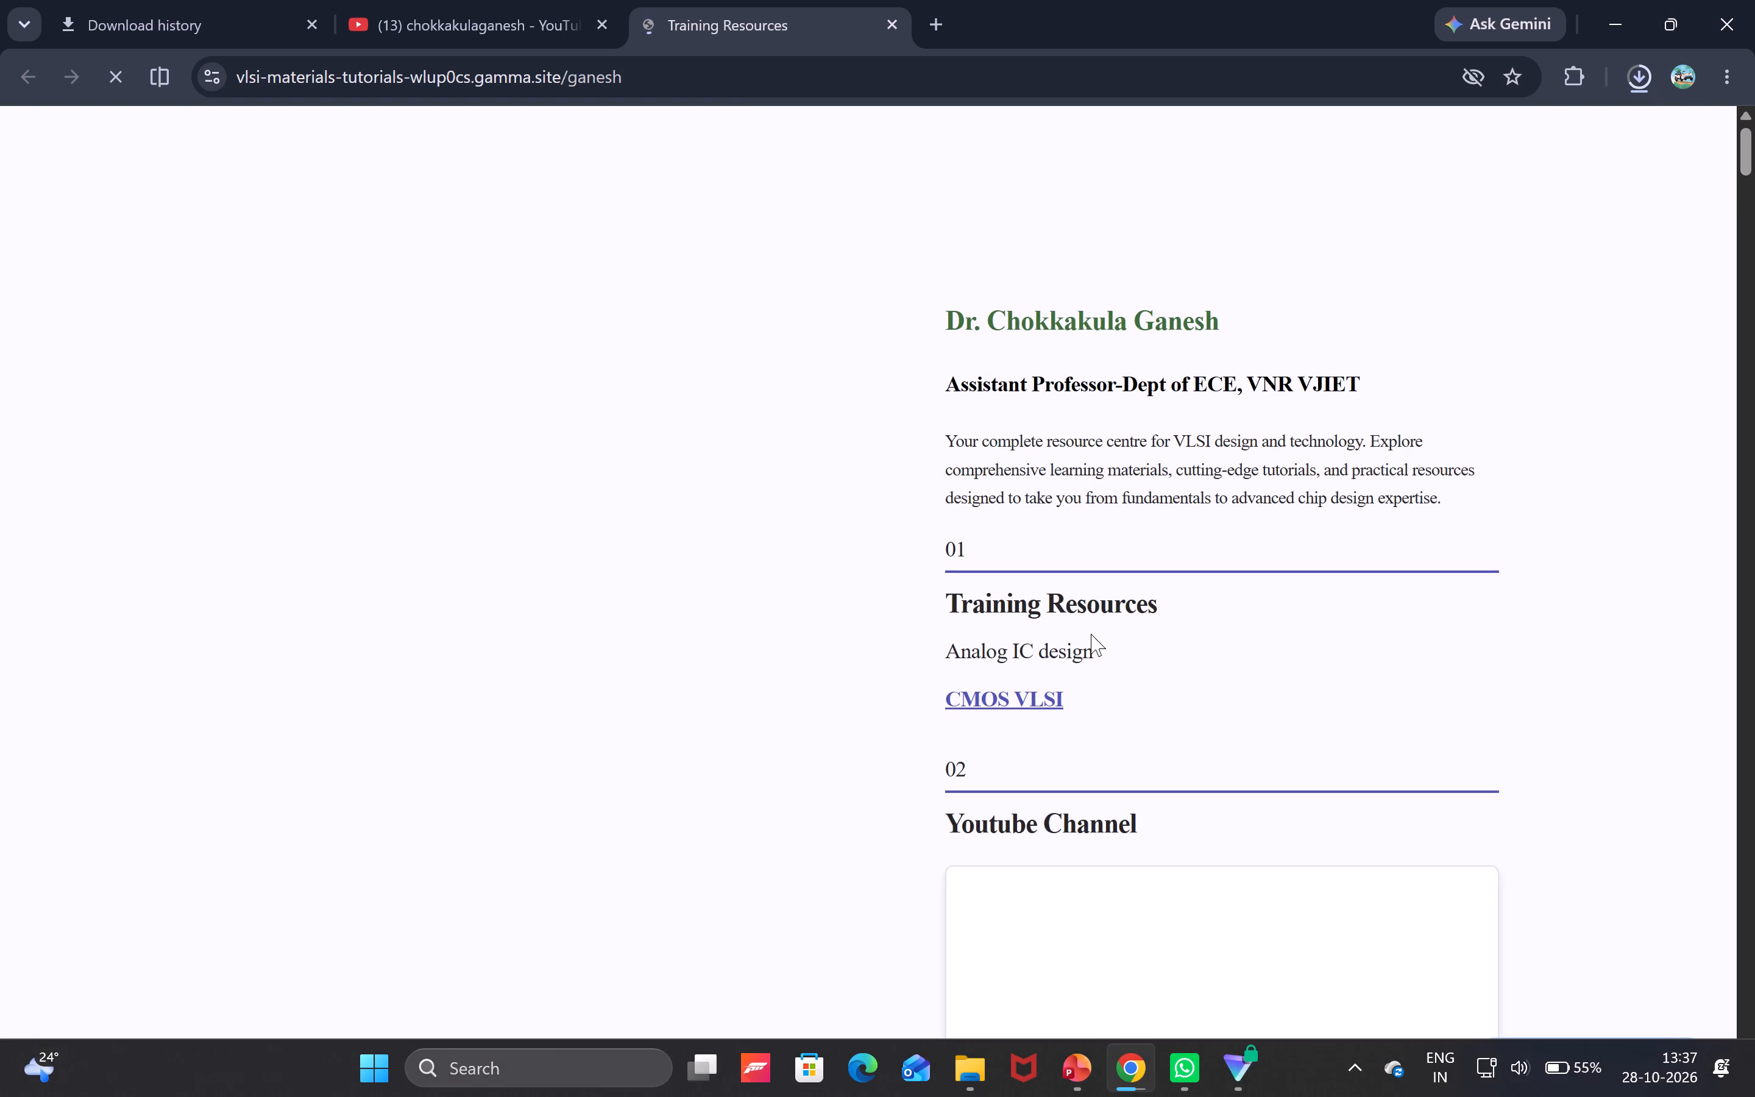
Under Research Work on Analog IC Design, preview the paper "A 4.9 GS/s strongarm latch comparator topology with offset correction in 32-nm".
{"action": "scroll", "coordinate": [1091, 634], "scroll_direction": "down", "scroll_amount": 13}
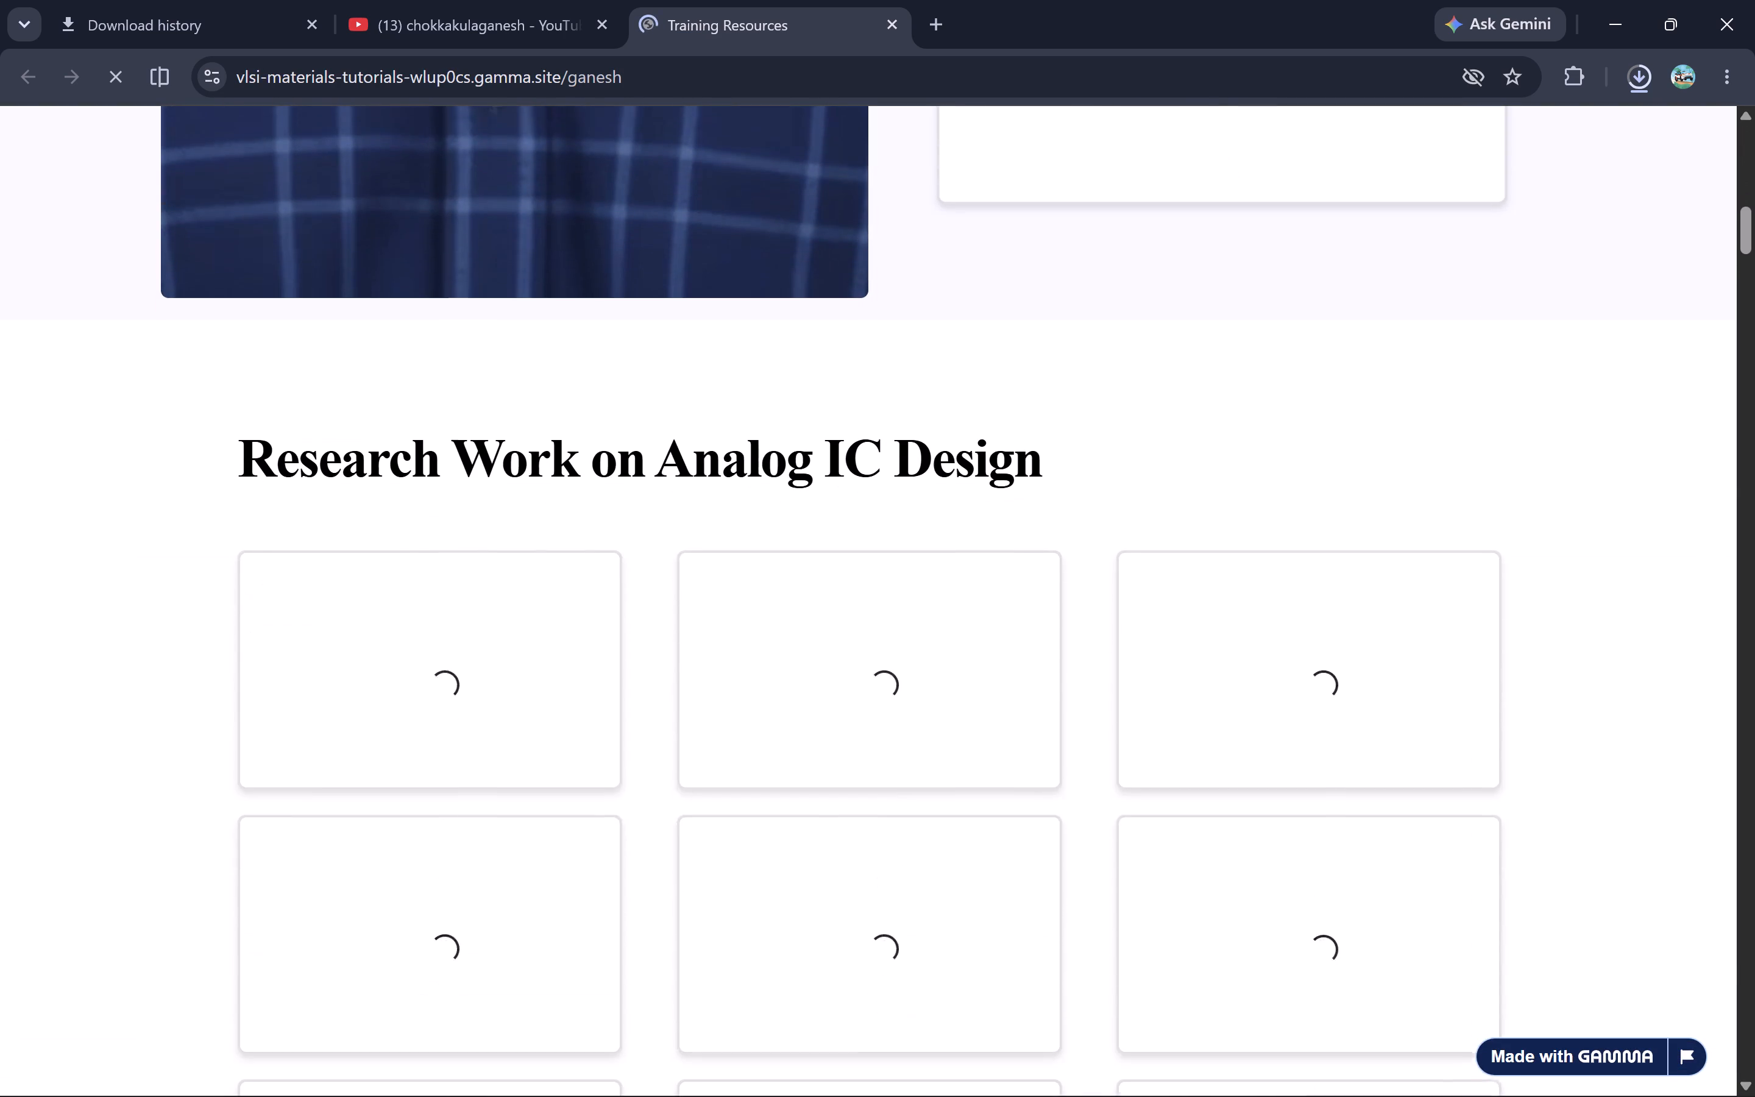
{"action": "scroll", "coordinate": [1091, 634], "scroll_direction": "down", "scroll_amount": 1}
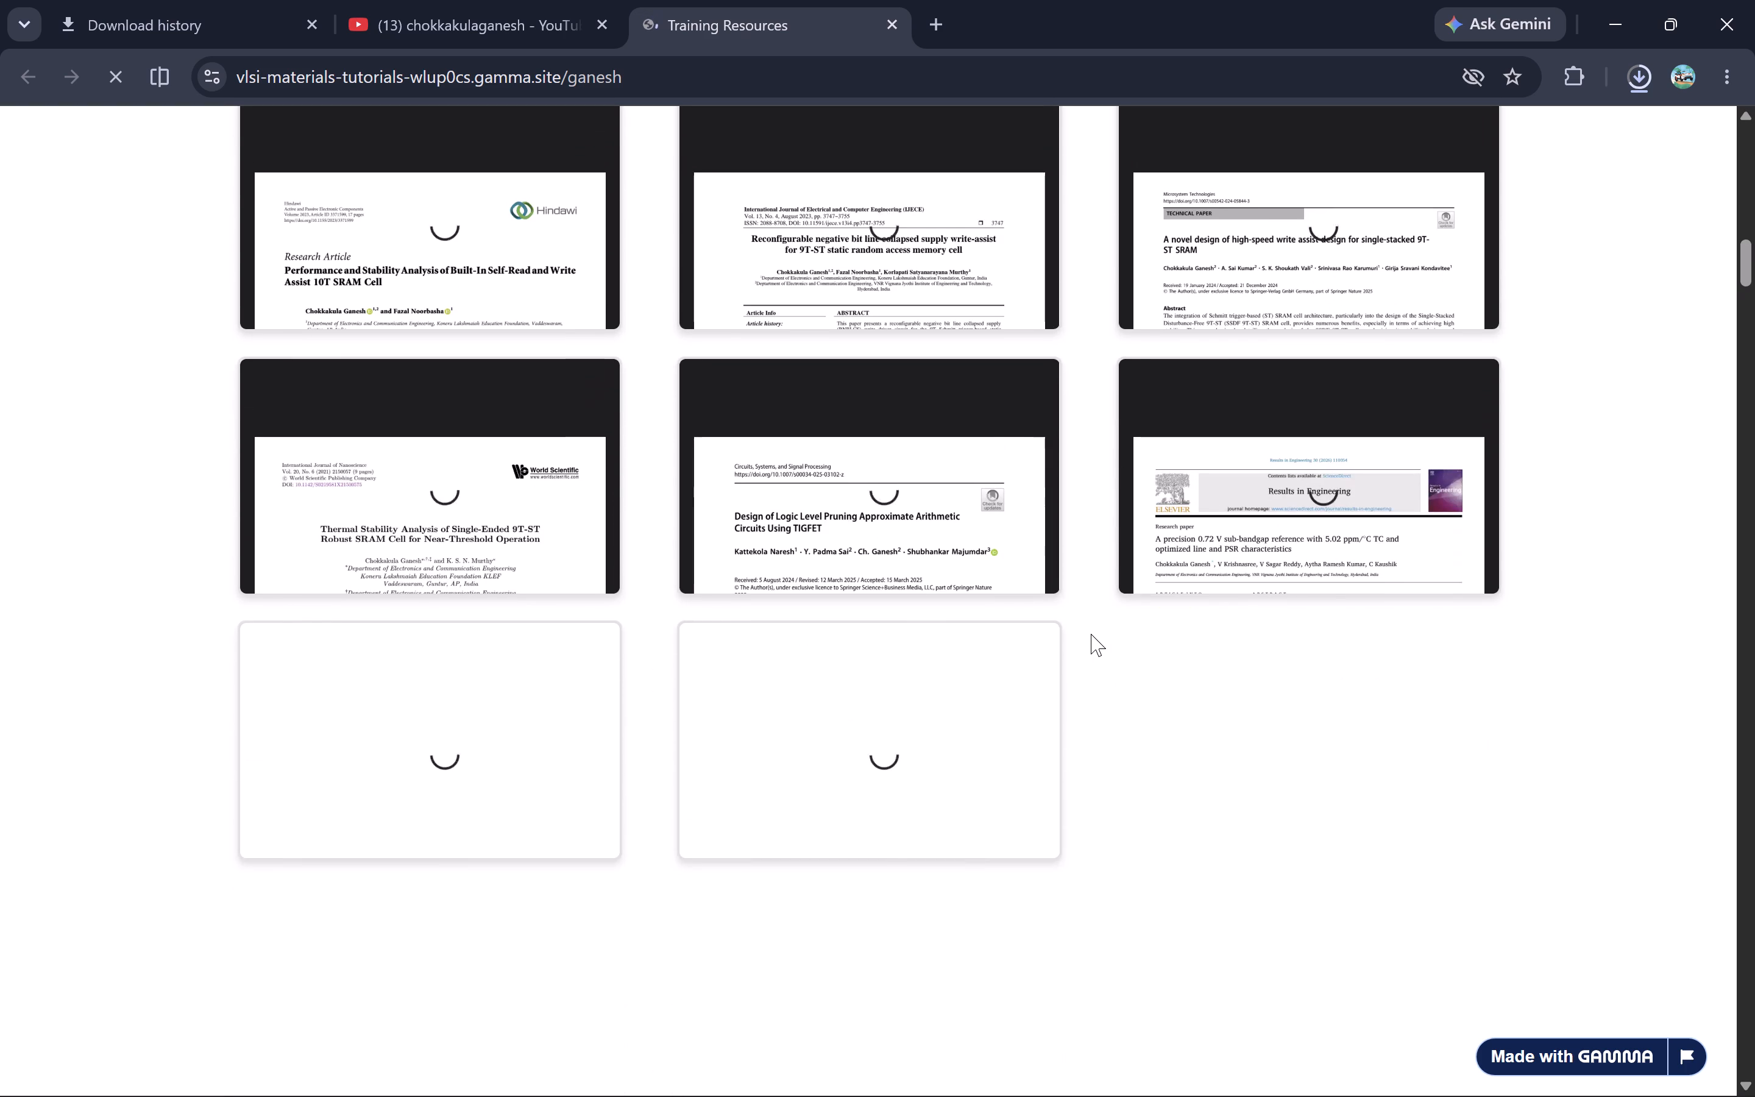
{"action": "scroll", "coordinate": [1091, 634], "scroll_direction": "down", "scroll_amount": 1}
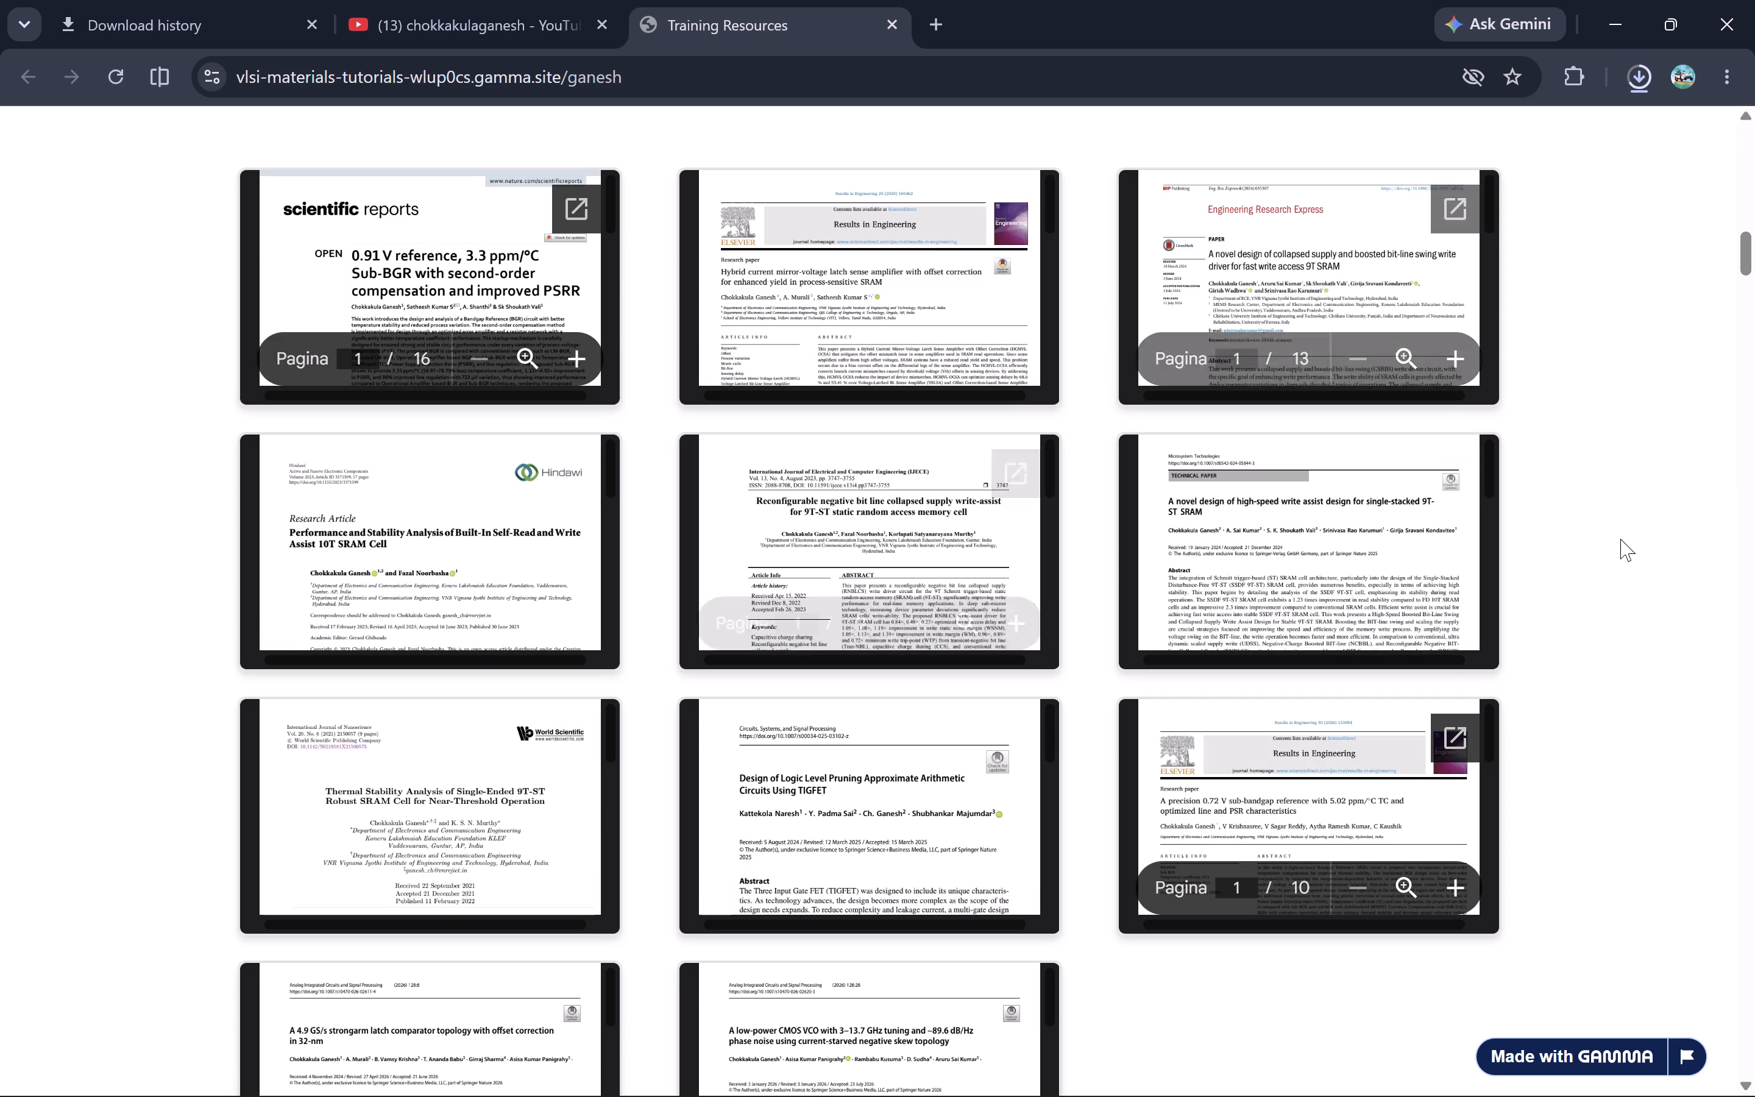
{"action": "scroll", "coordinate": [1620, 539], "scroll_direction": "down", "scroll_amount": 1}
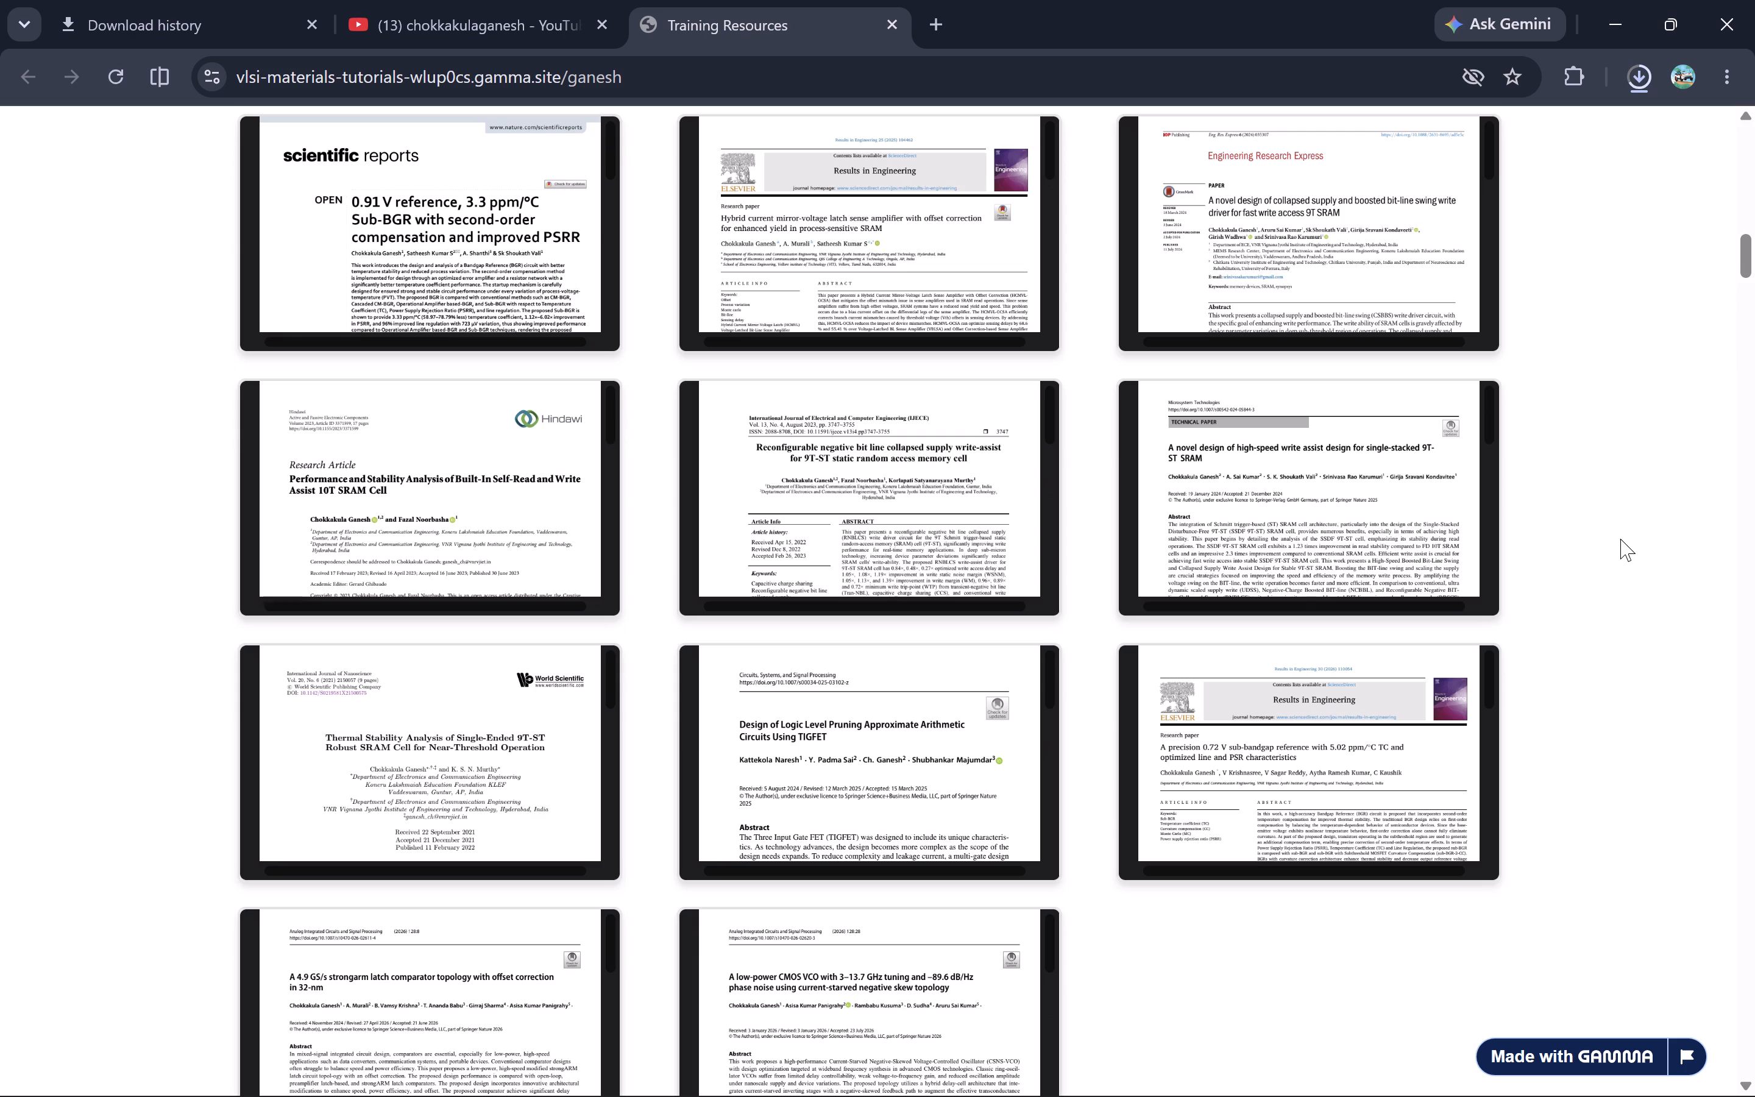
{"action": "scroll", "coordinate": [1620, 539], "scroll_direction": "down", "scroll_amount": 2}
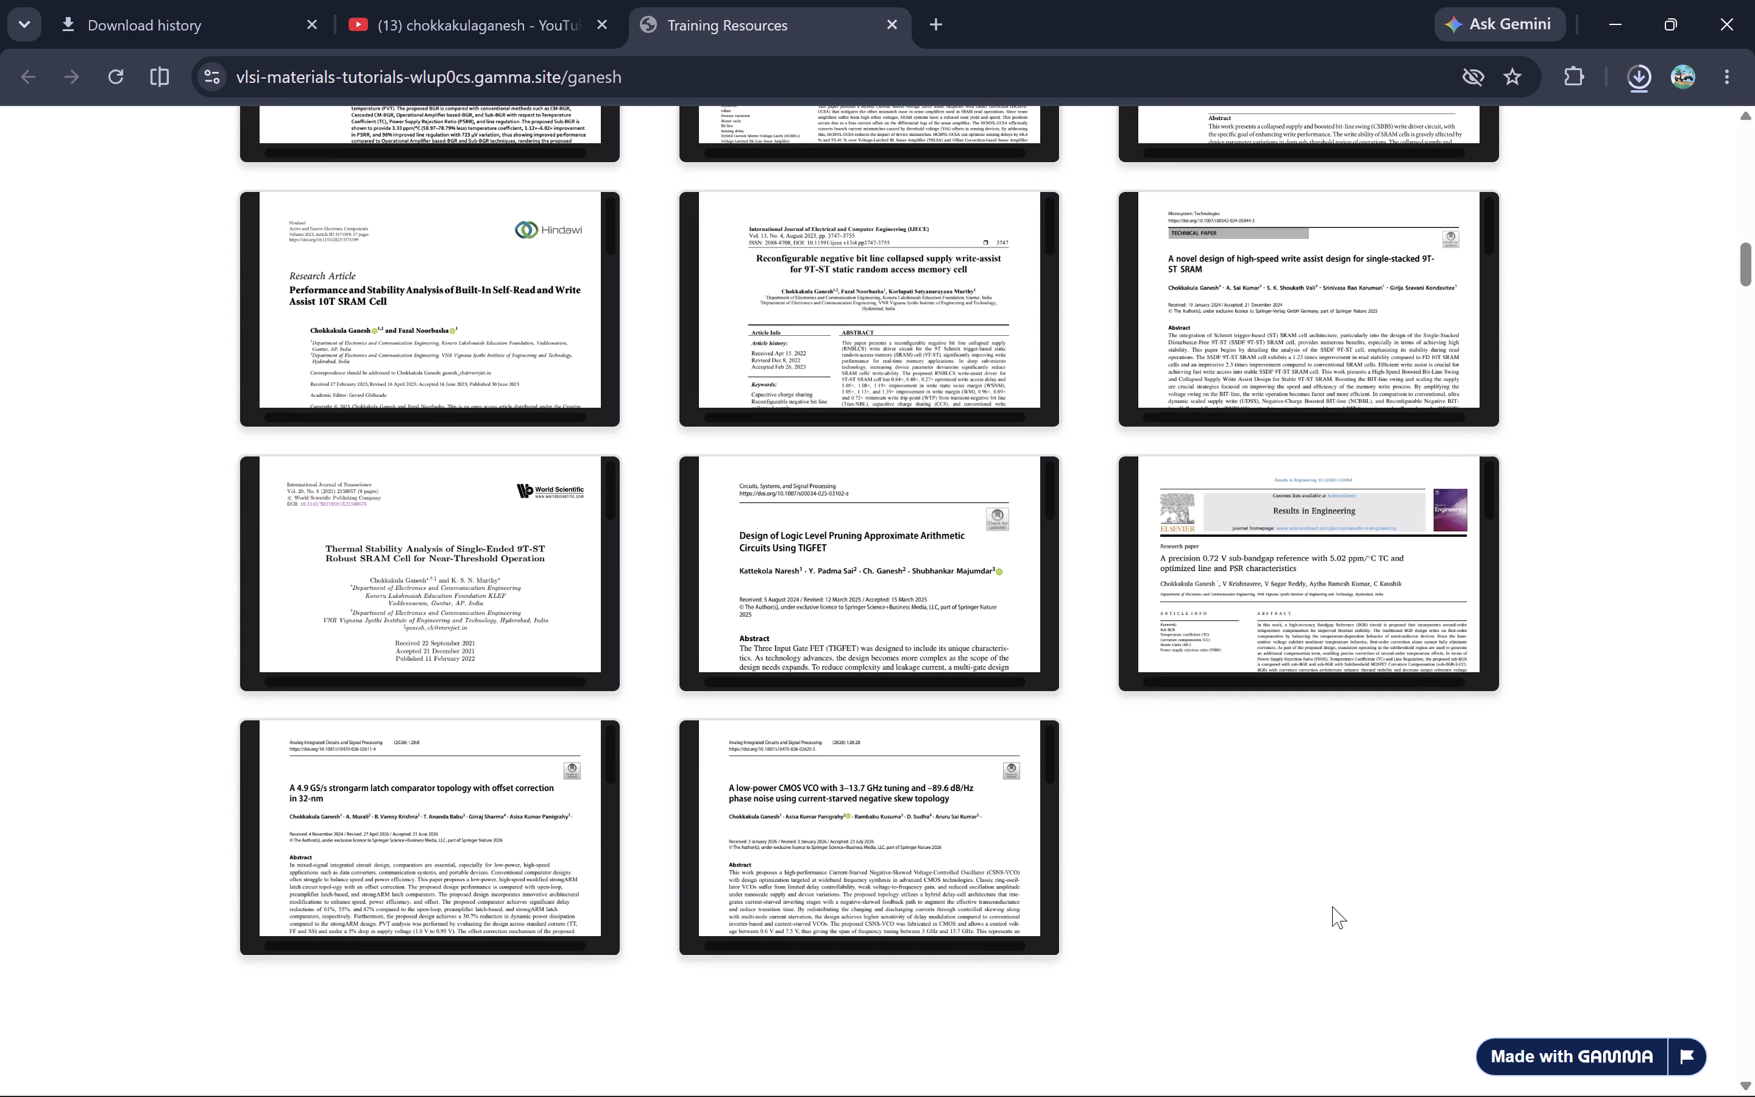
{"action": "left_click", "coordinate": [551, 849]}
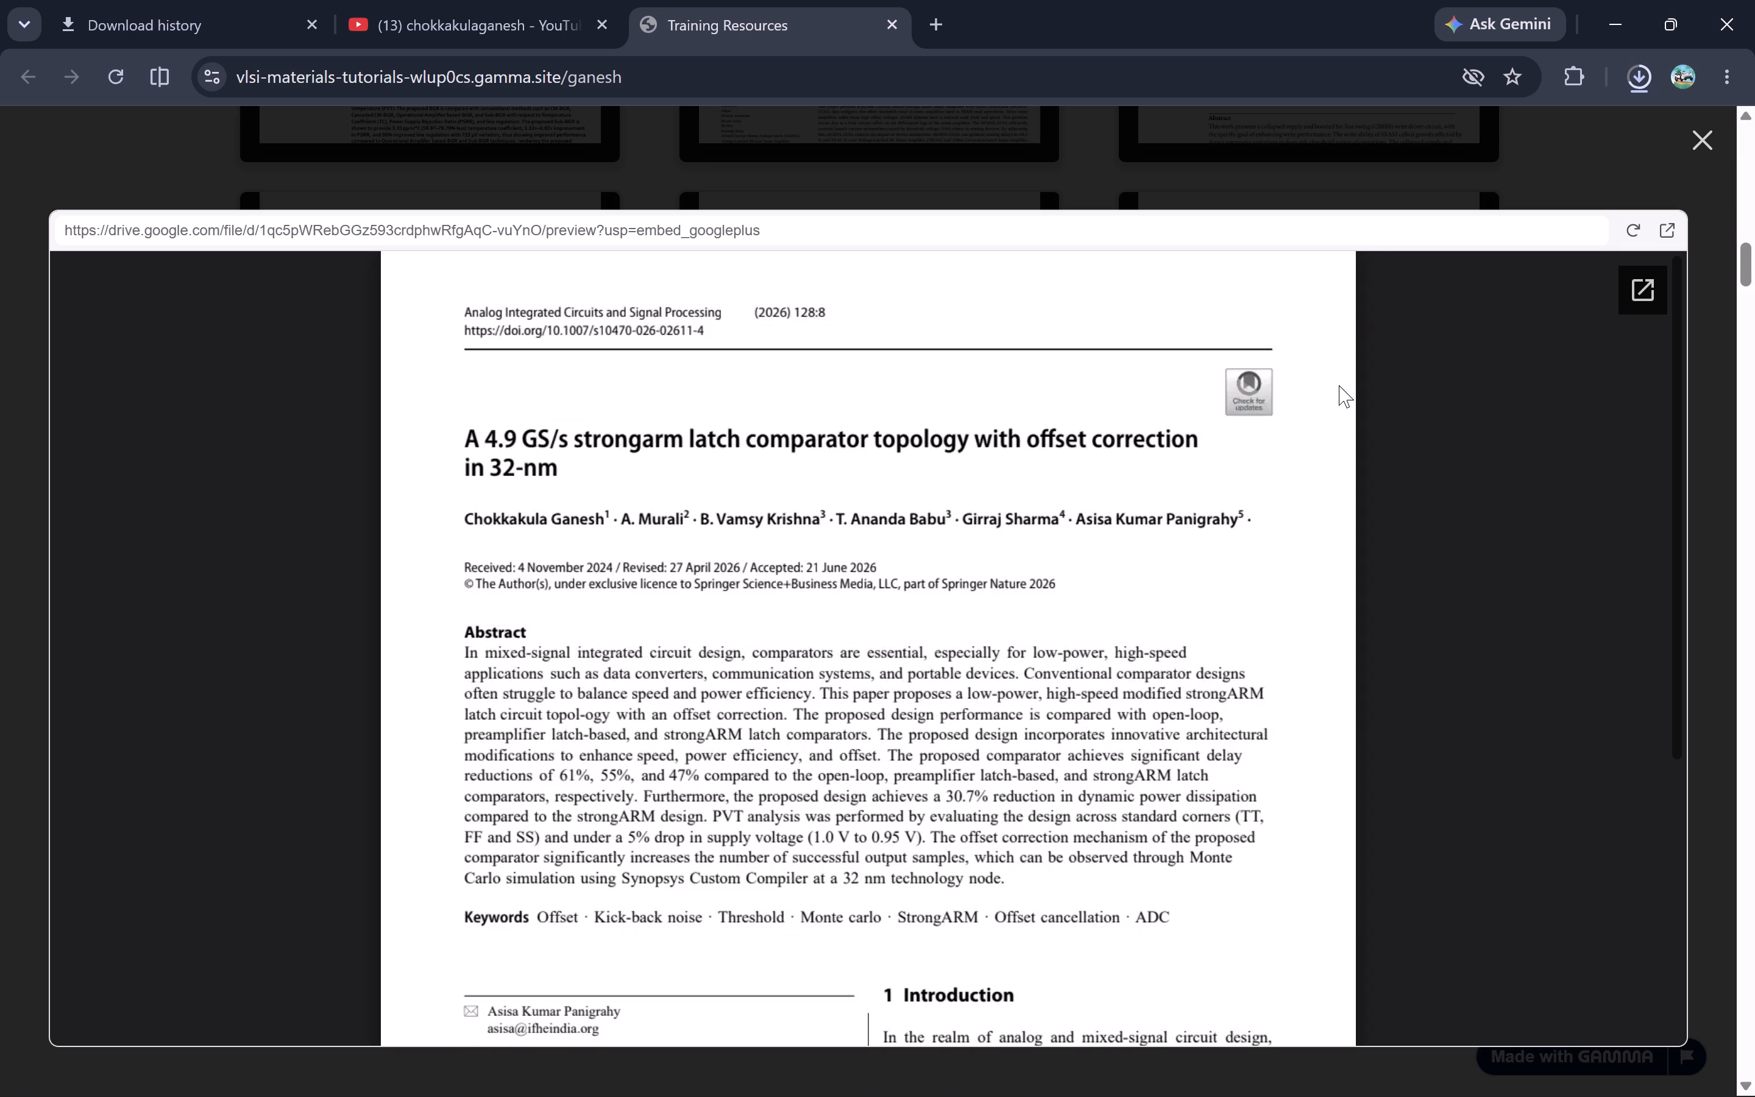
Open the previewed strongARM latch comparator paper, Paper-1.pdf, in its own browser tab in the full Google Drive viewer.
{"action": "left_click", "coordinate": [1642, 292]}
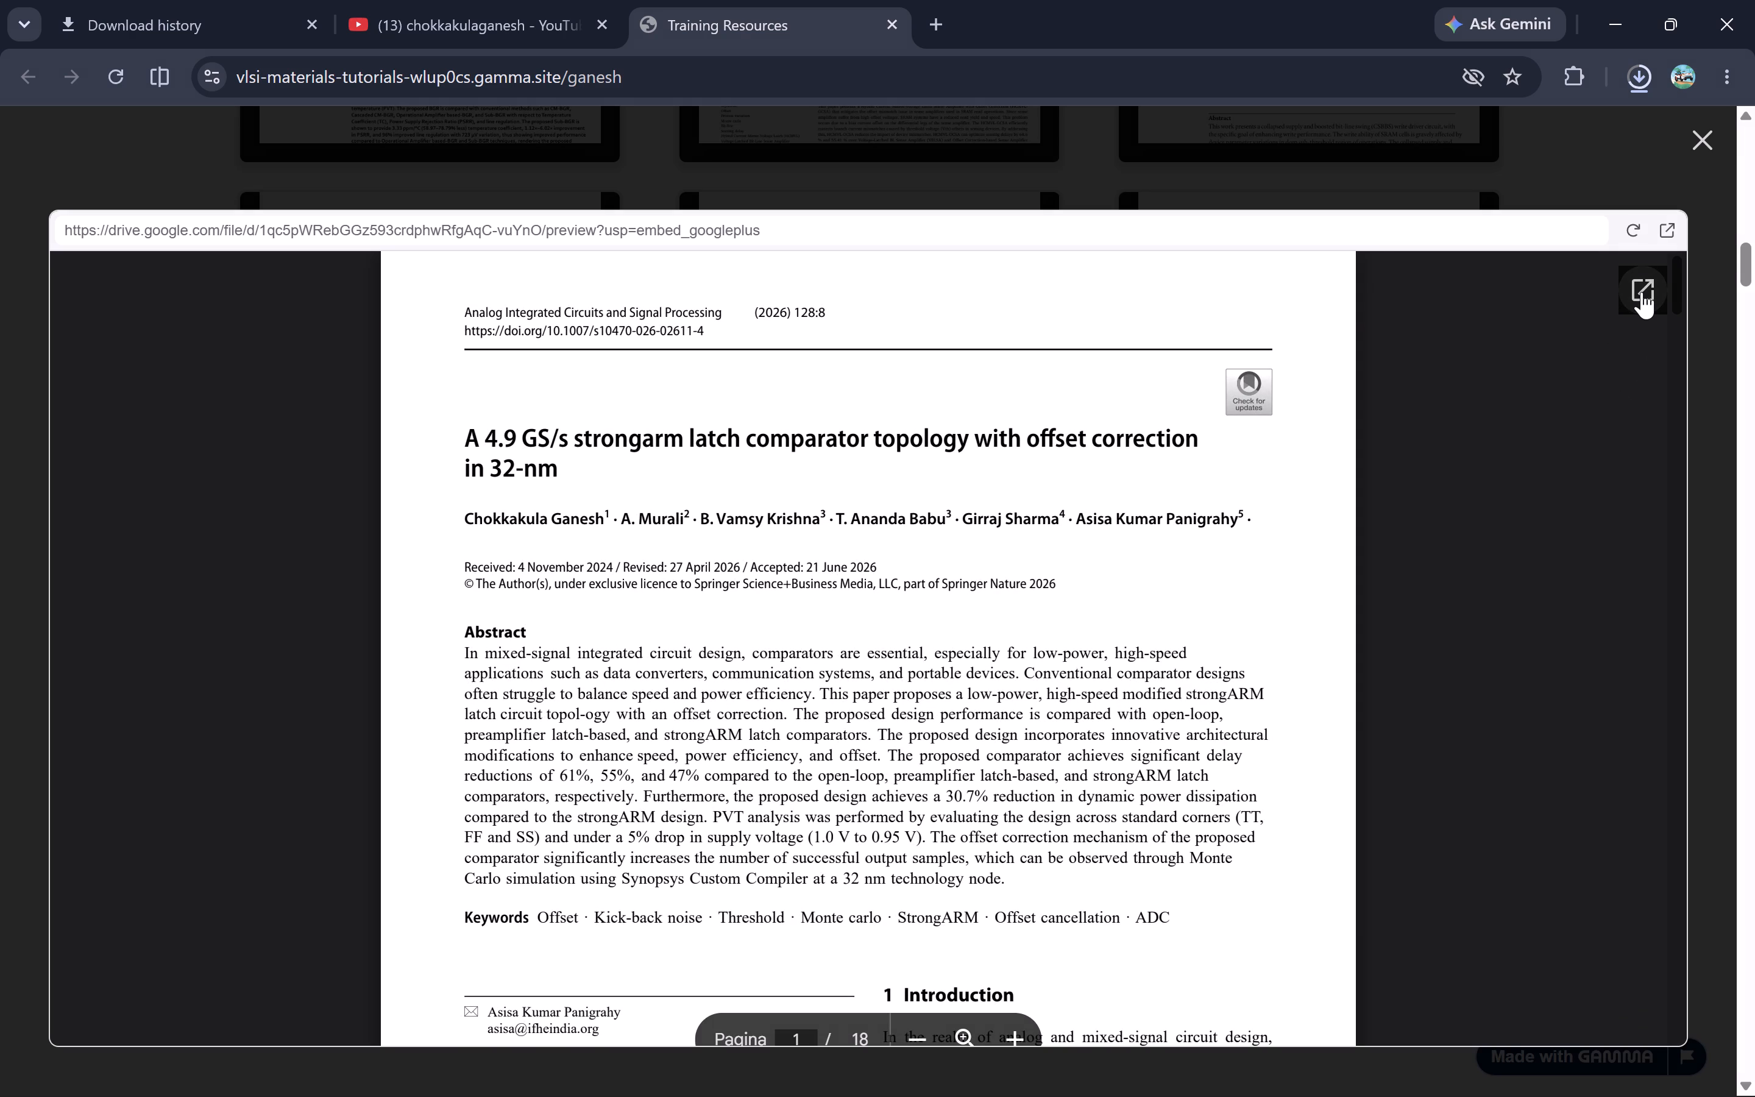
{"action": "left_click", "coordinate": [1668, 226]}
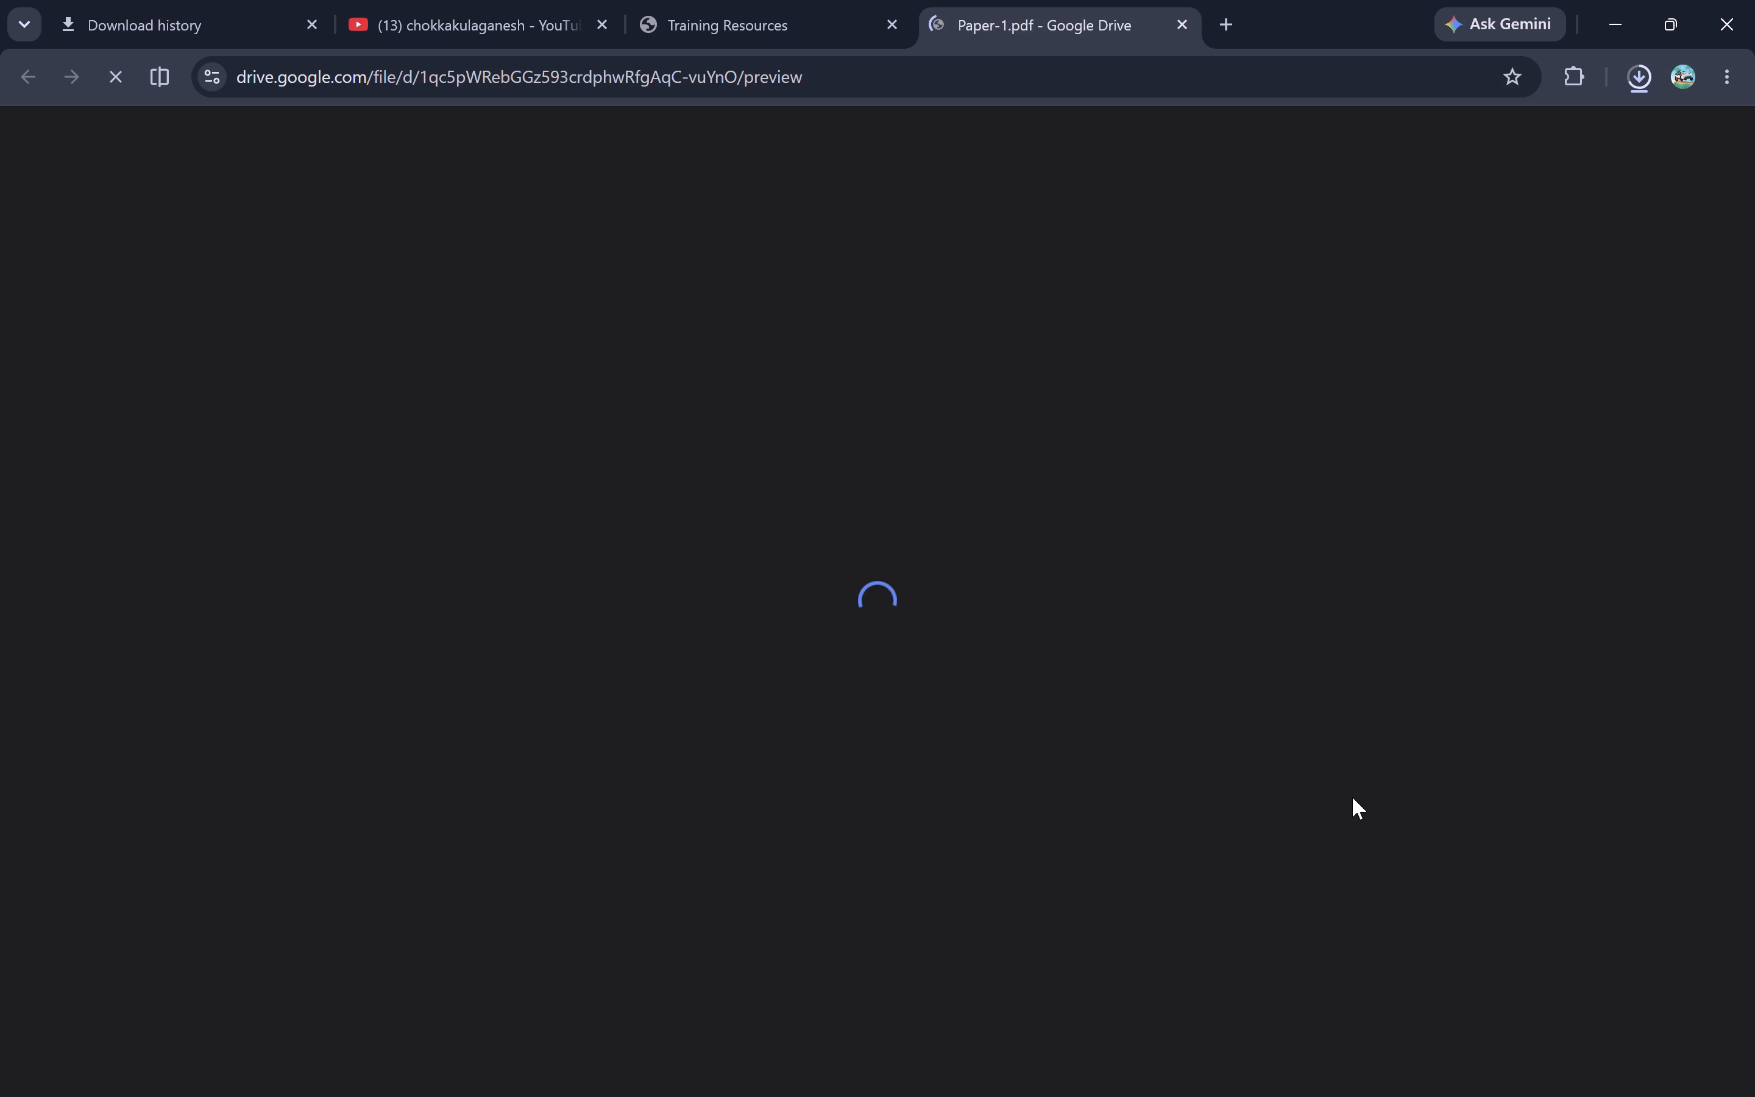
{"action": "left_click", "coordinate": [1697, 163]}
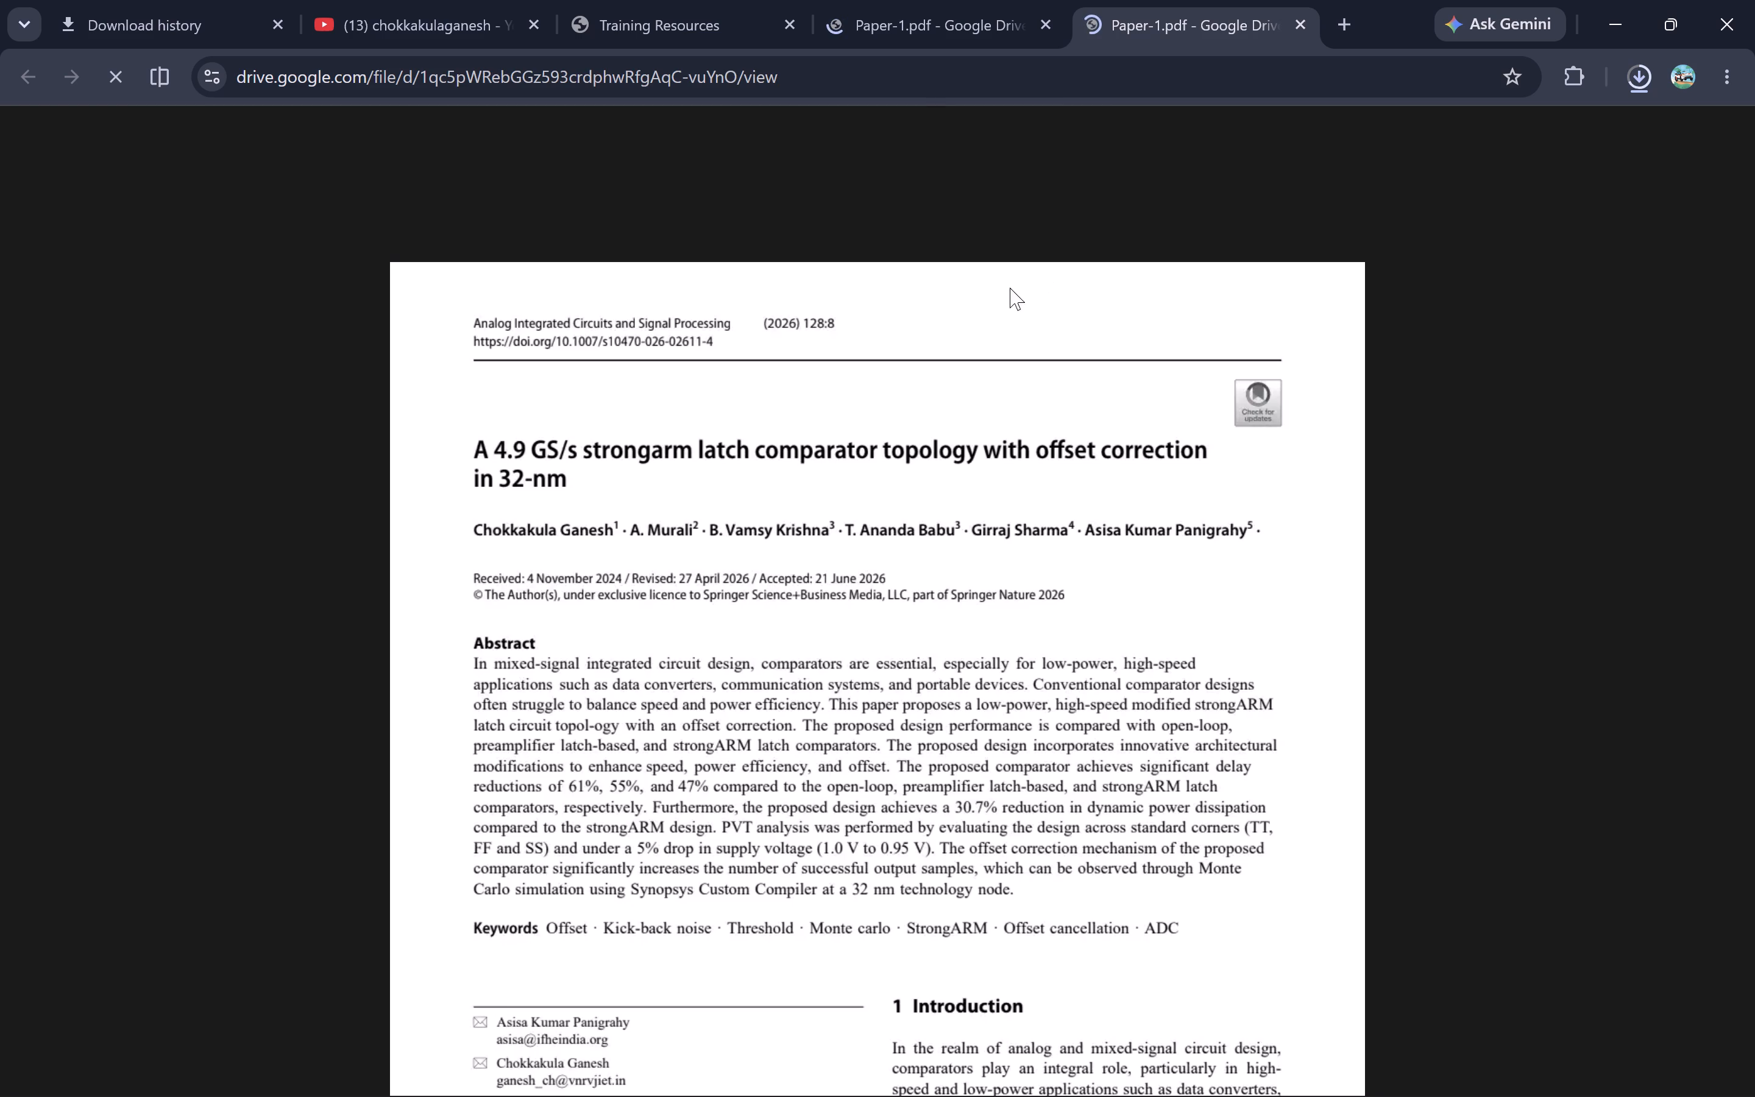
Download the strongARM latch comparator paper, Paper-1.pdf, from the Google Drive viewer.
{"action": "scroll", "coordinate": [945, 633], "scroll_direction": "down", "scroll_amount": 1}
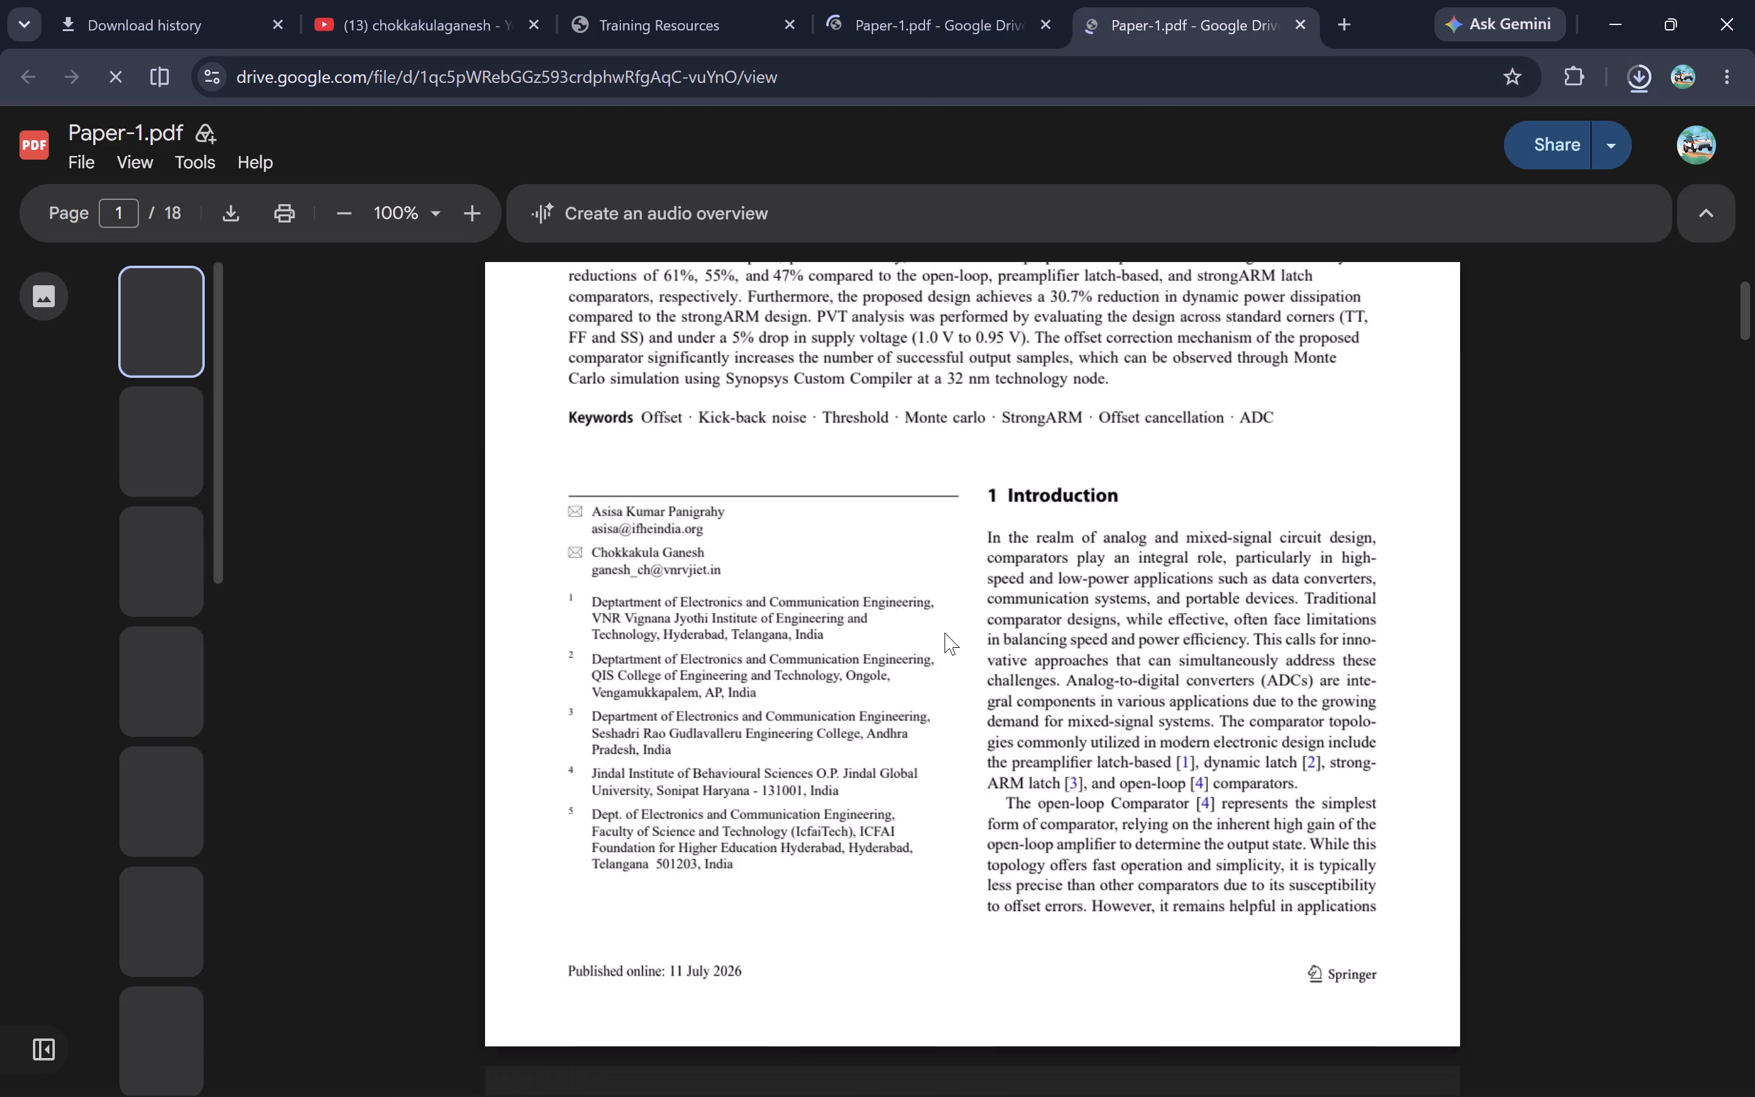
{"action": "scroll", "coordinate": [945, 633], "scroll_direction": "down", "scroll_amount": 1}
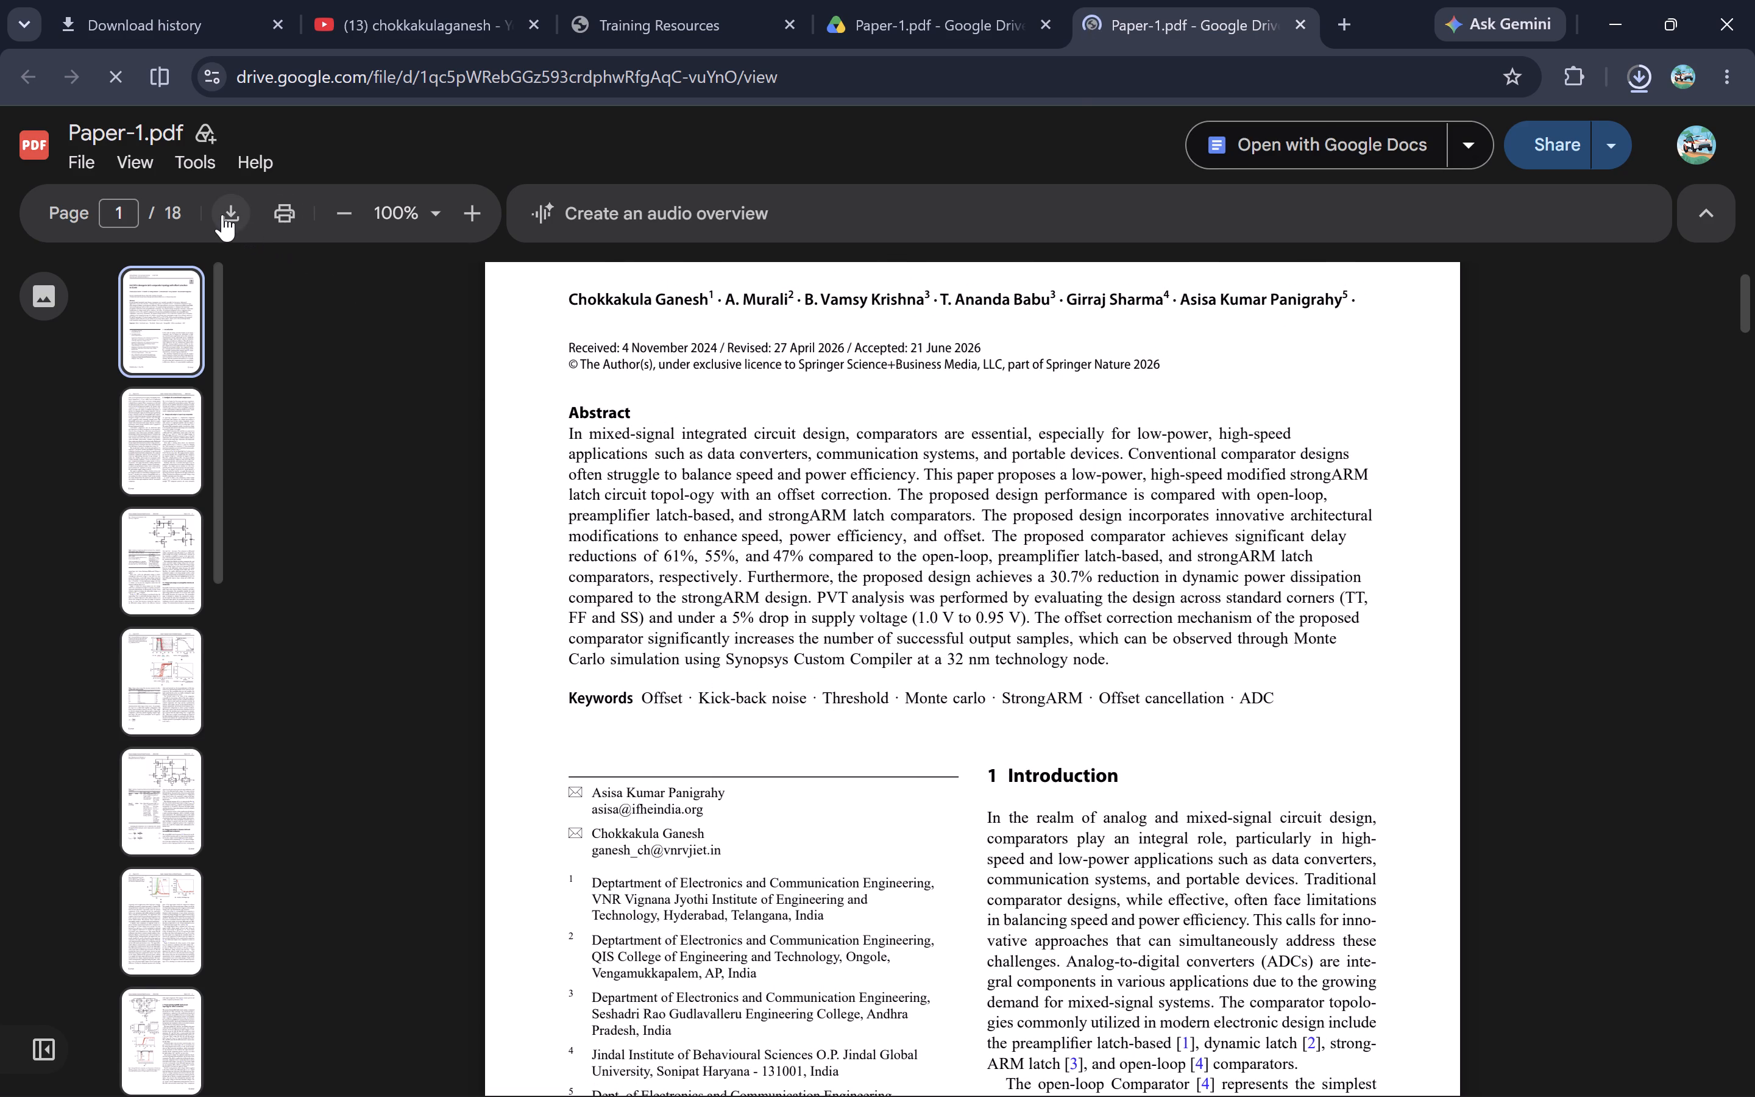
{"action": "left_click", "coordinate": [222, 215]}
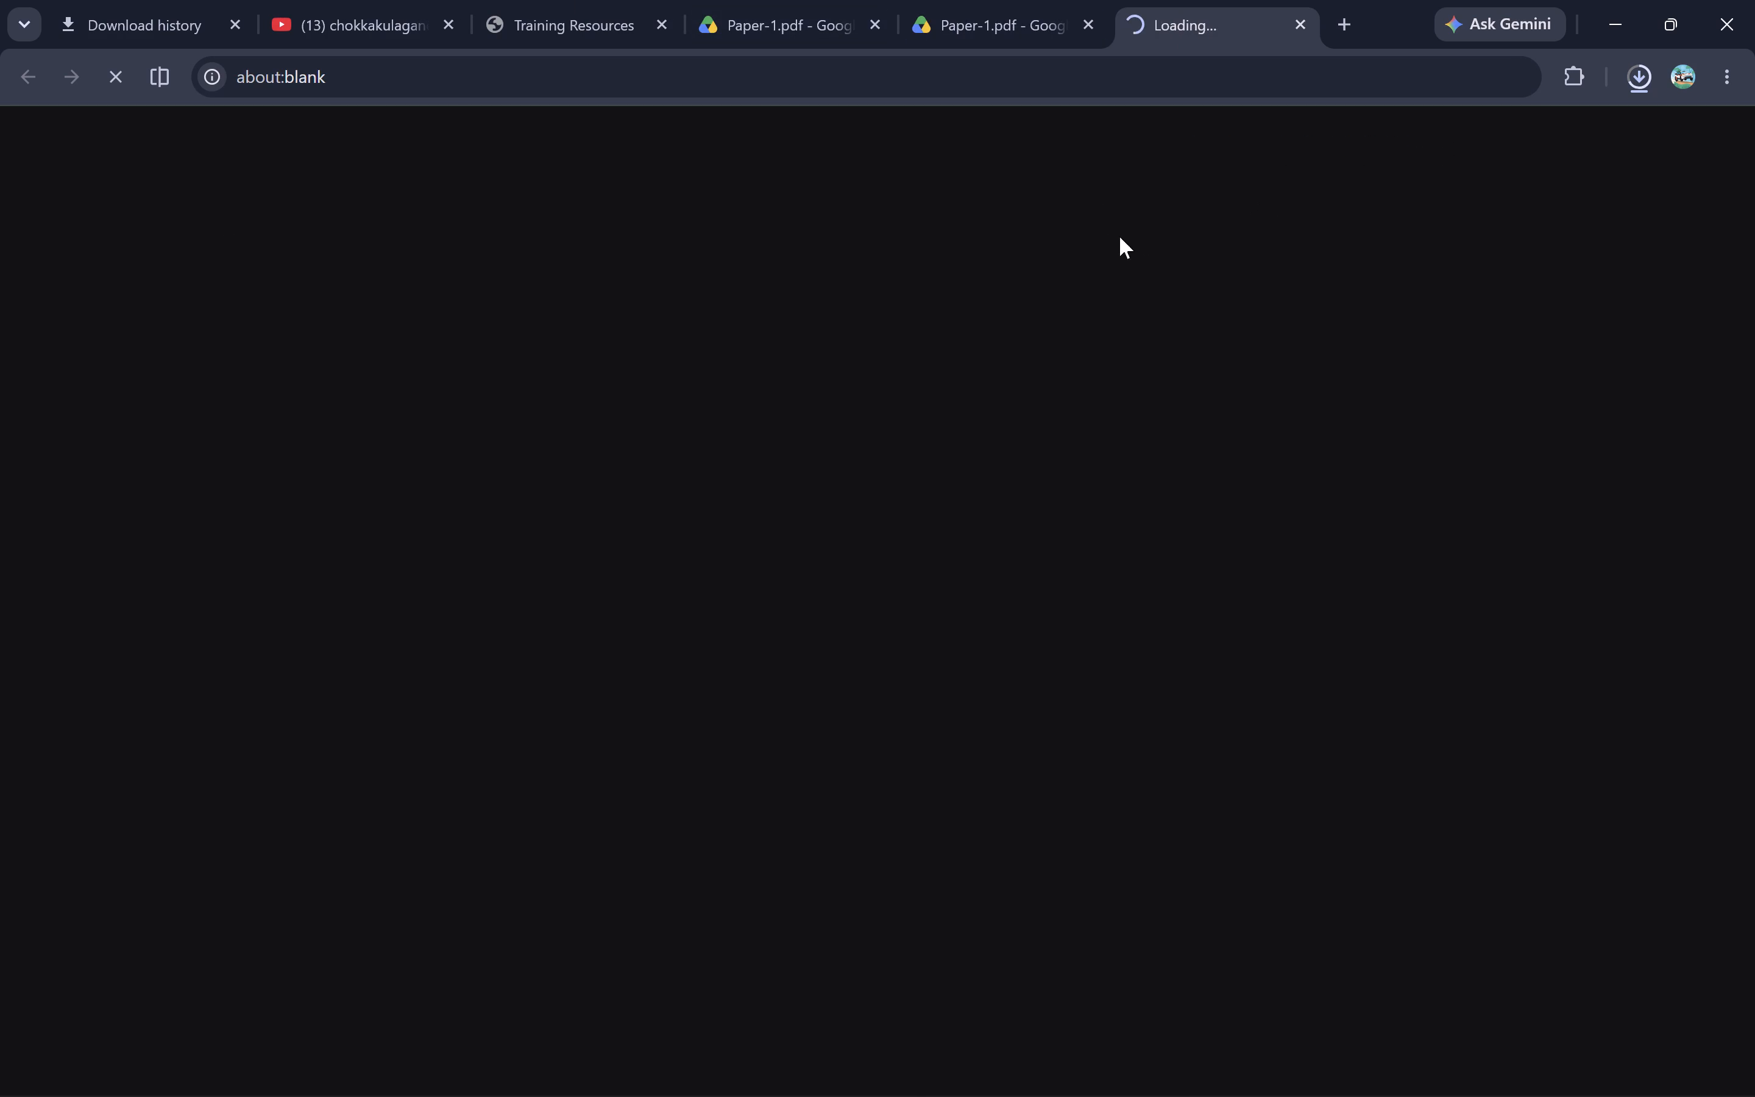
{"action": "left_click", "coordinate": [1232, 23]}
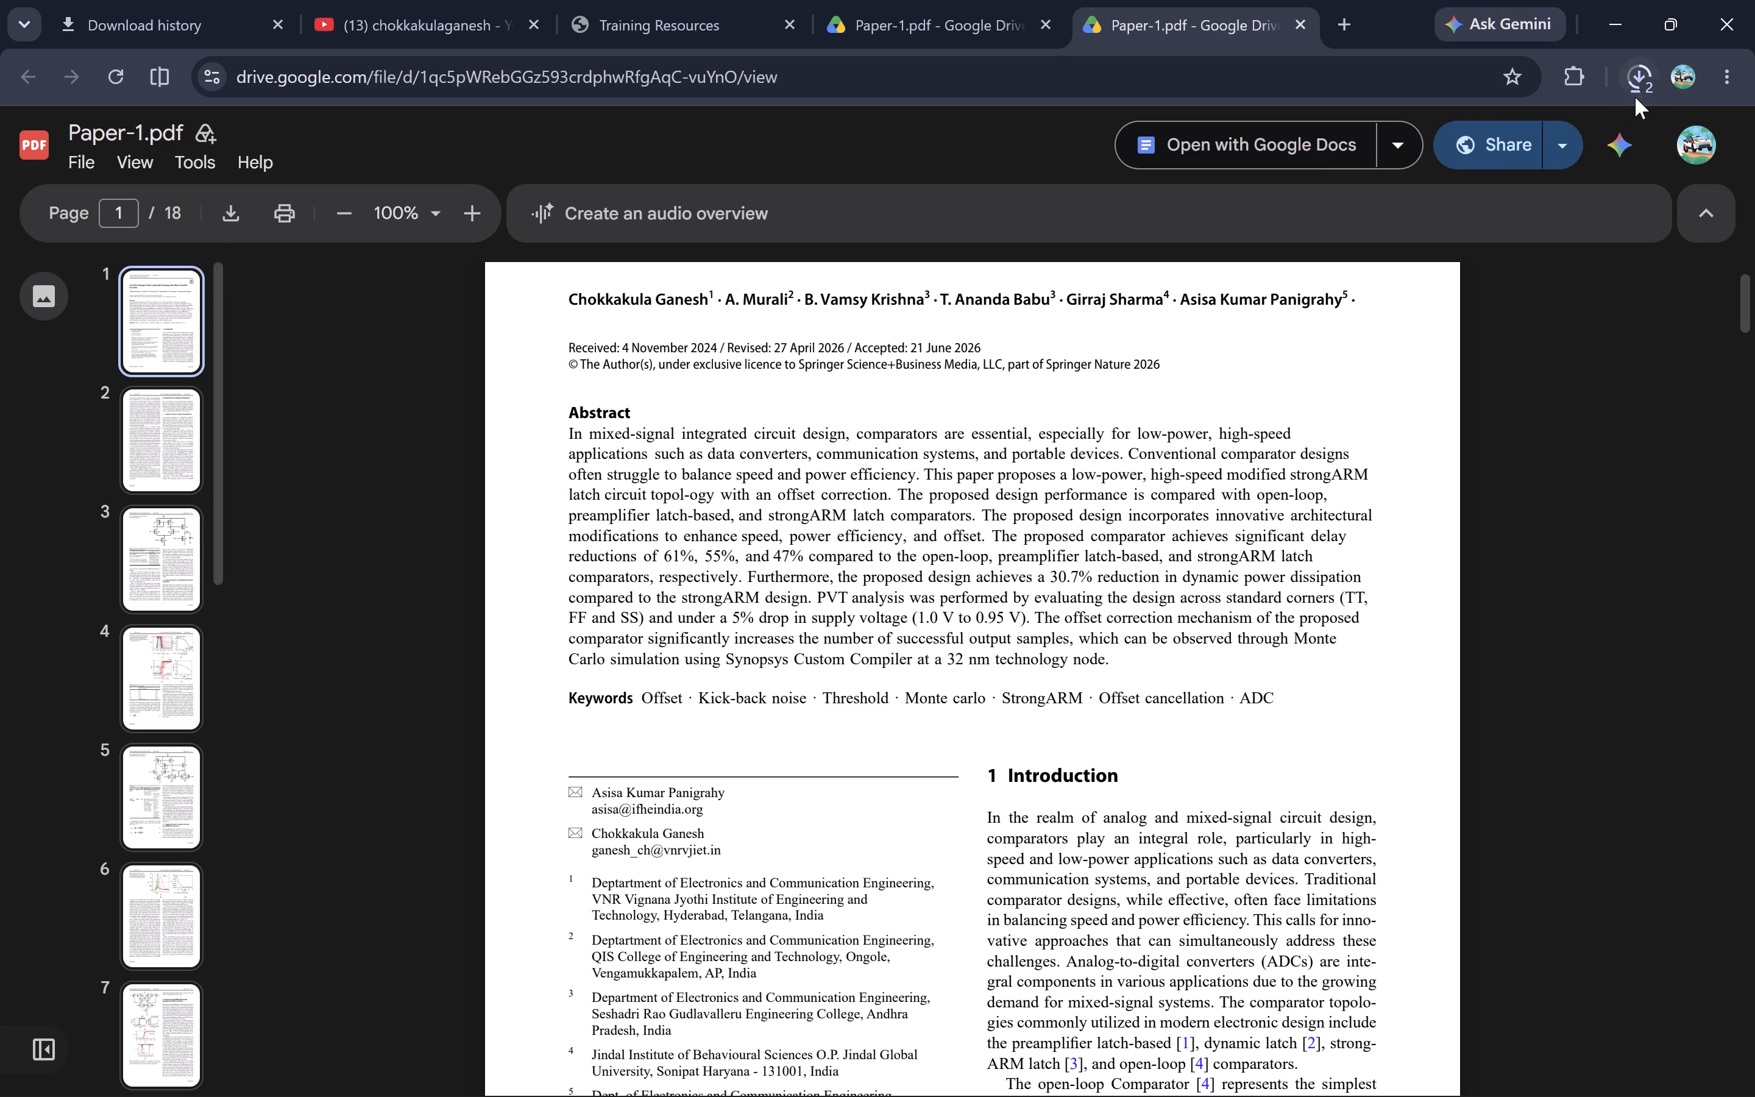
Open the downloaded Paper-1.pdf from the recent downloads and dismiss the text annotations tip.
{"action": "left_click", "coordinate": [1635, 95]}
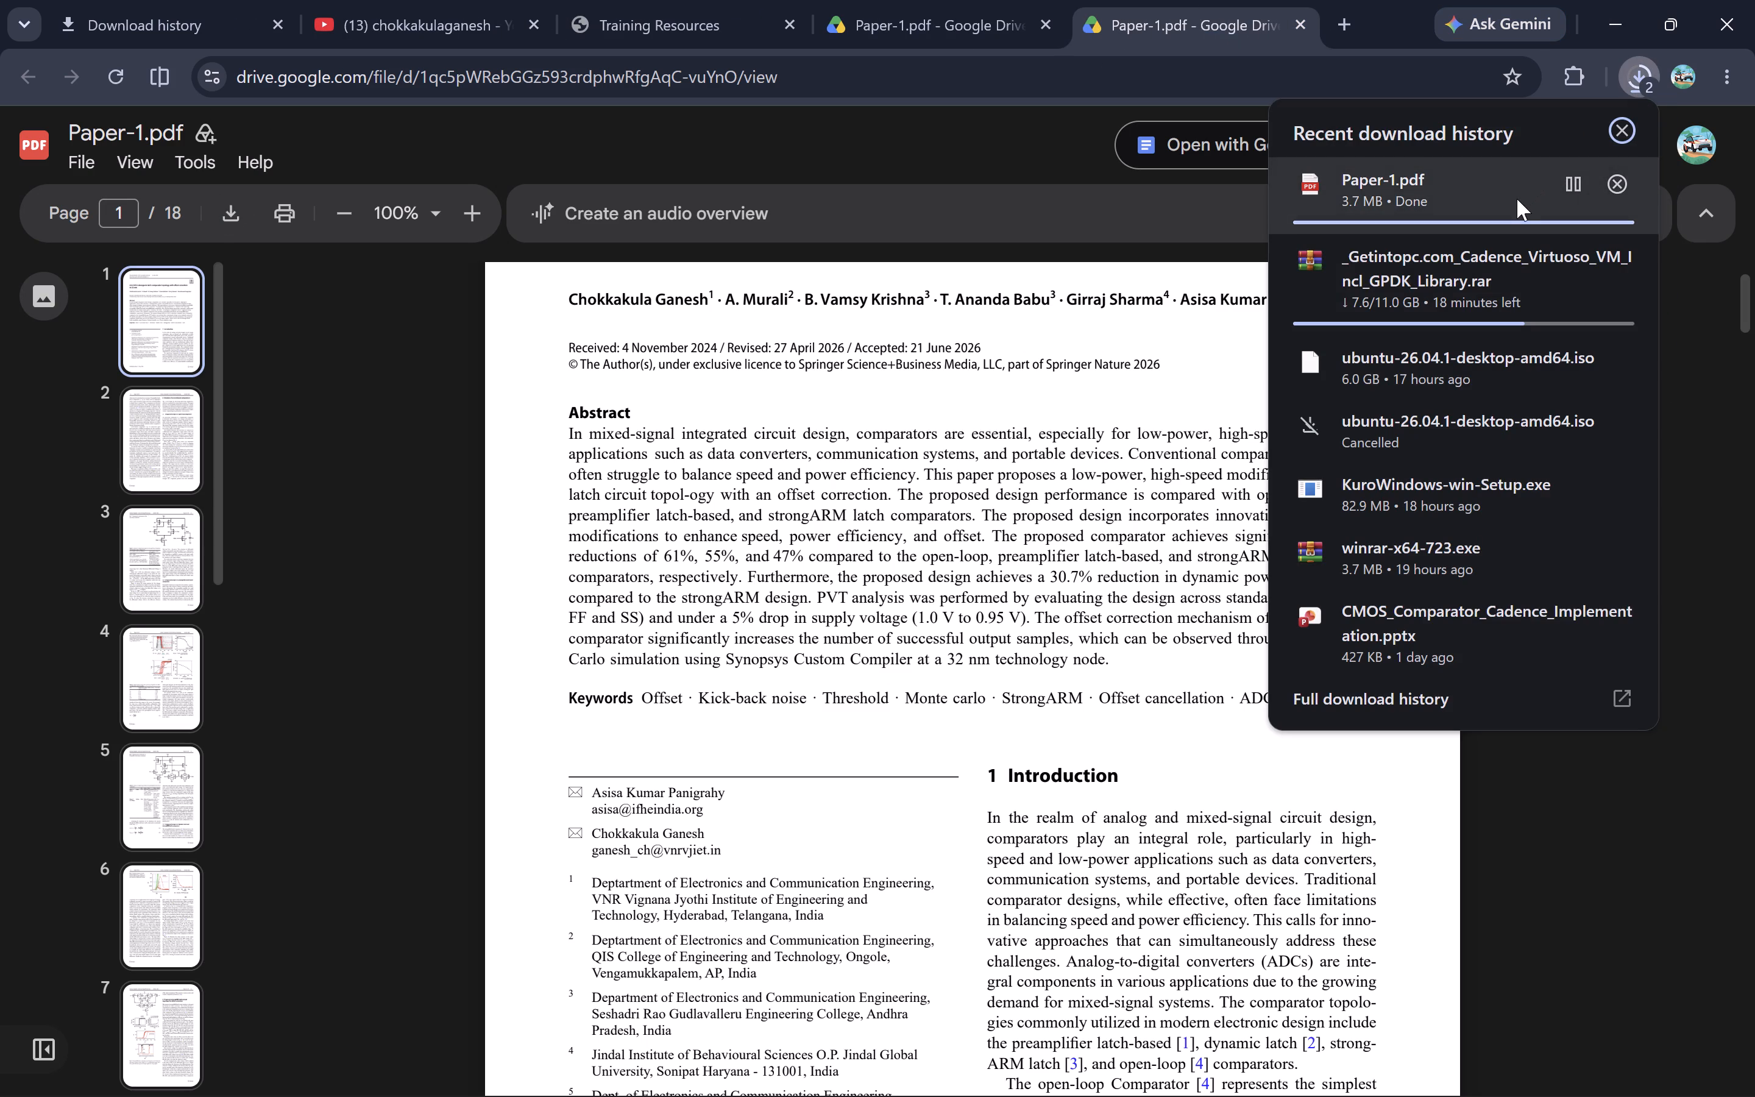
{"action": "left_click", "coordinate": [1517, 199]}
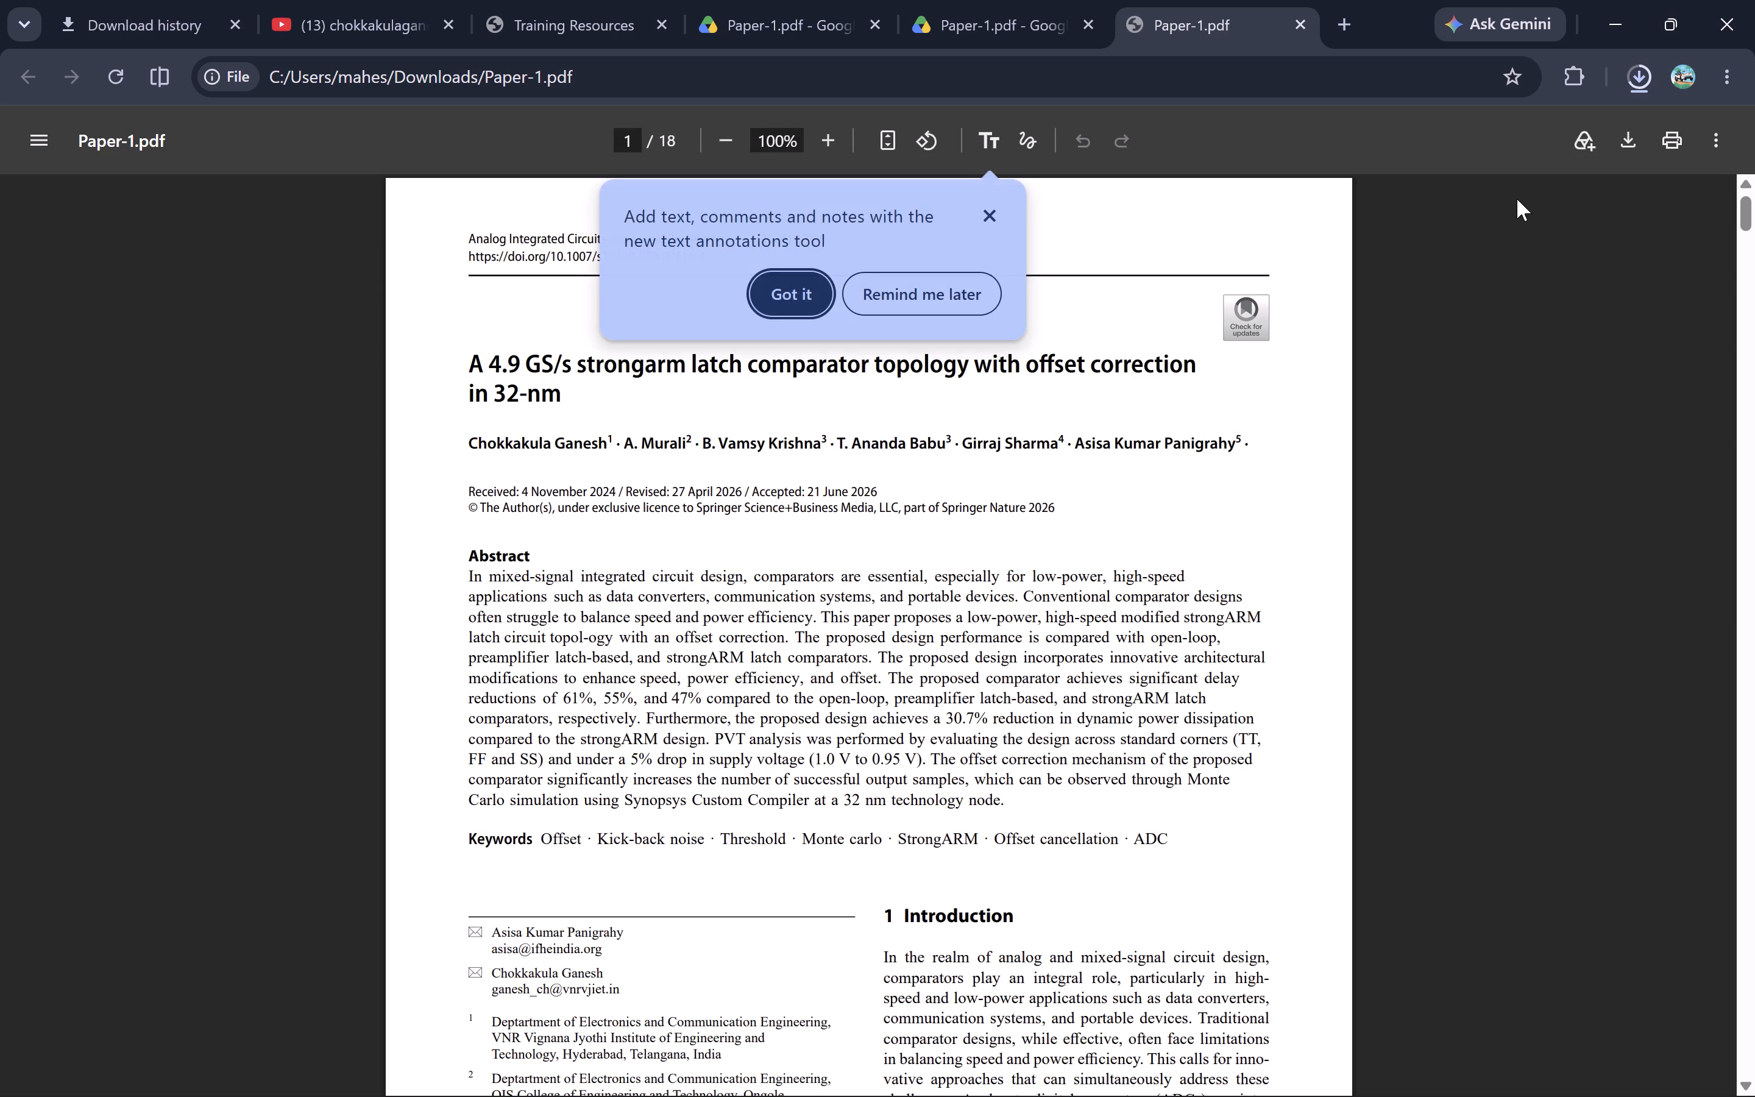
{"action": "left_click", "coordinate": [1004, 209]}
{"action": "left_click", "coordinate": [990, 219]}
Skim the downloaded paper from the introduction through the open-loop and preamplifier latch-based comparator sections to the strongARM figures on page 7.
{"action": "scroll", "coordinate": [1038, 467], "scroll_direction": "down", "scroll_amount": 4}
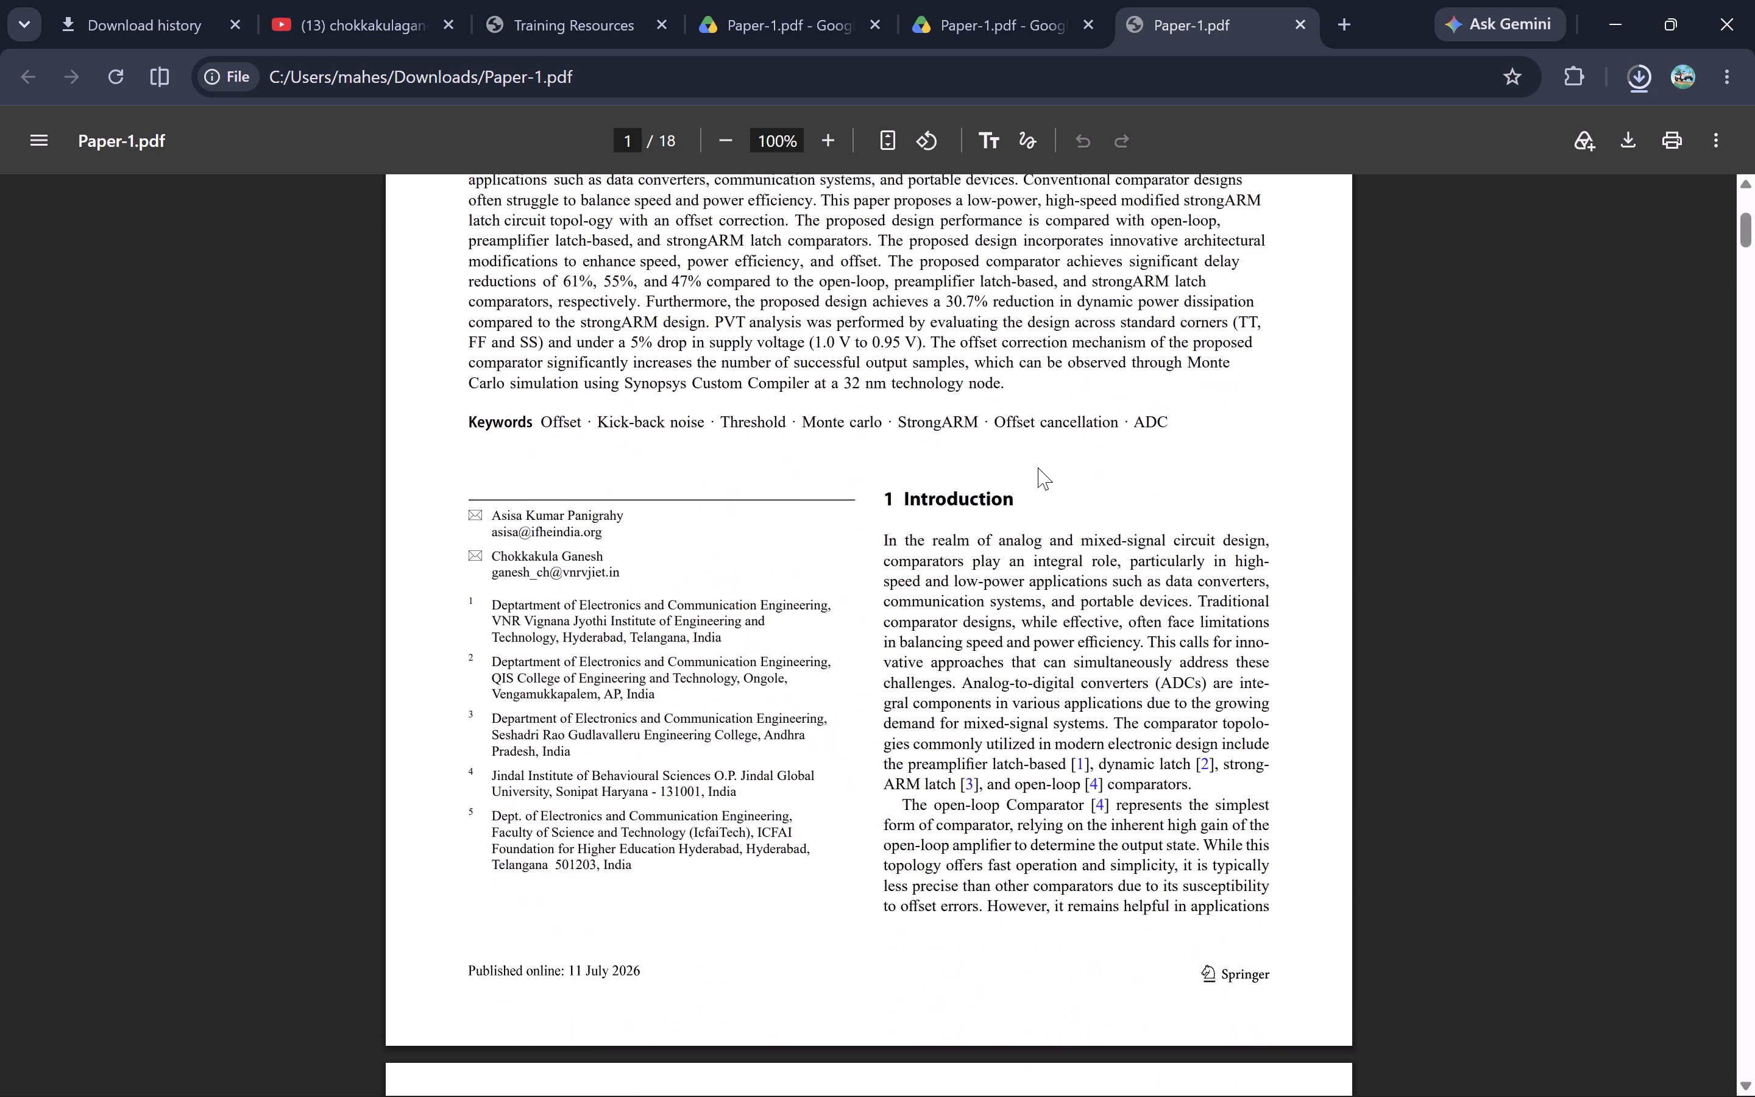
{"action": "scroll", "coordinate": [1038, 467], "scroll_direction": "down", "scroll_amount": 9}
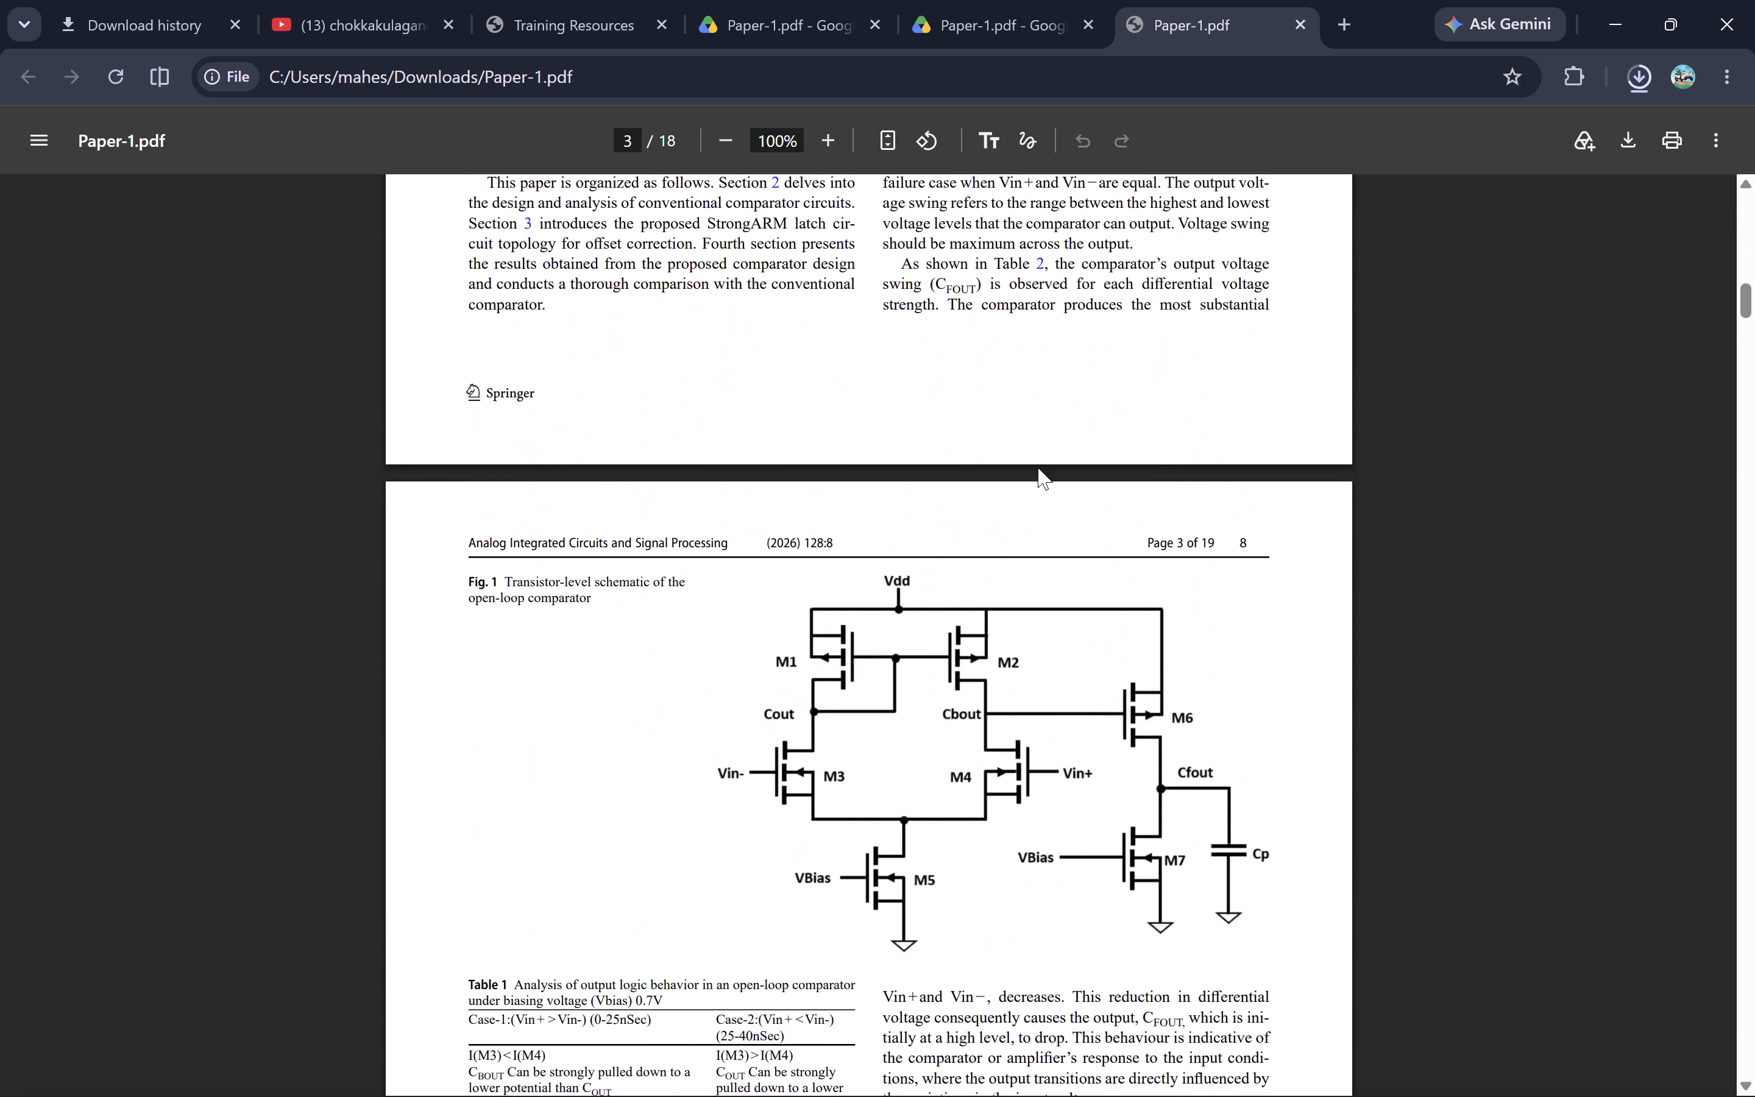
{"action": "scroll", "coordinate": [1038, 467], "scroll_direction": "down", "scroll_amount": 2}
{"action": "scroll", "coordinate": [1038, 467], "scroll_direction": "up", "scroll_amount": 3}
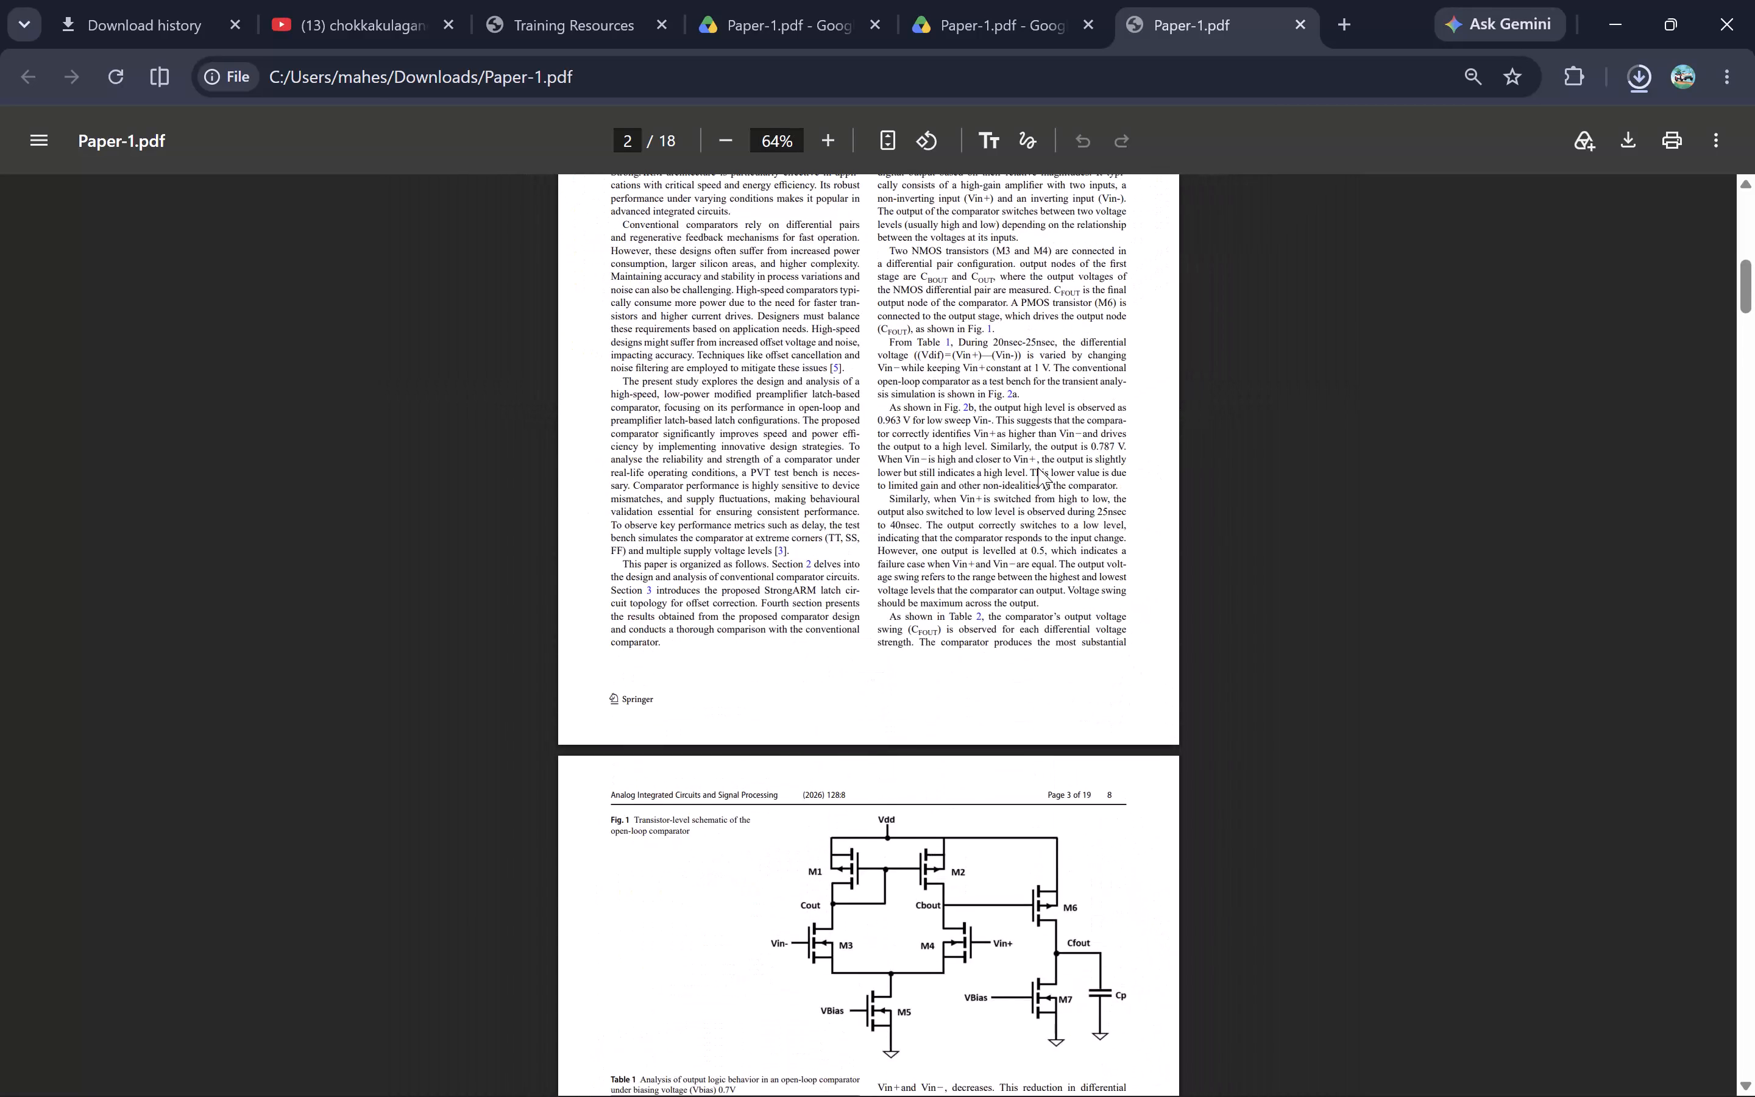
{"action": "scroll", "coordinate": [1038, 467], "scroll_direction": "down", "scroll_amount": 3}
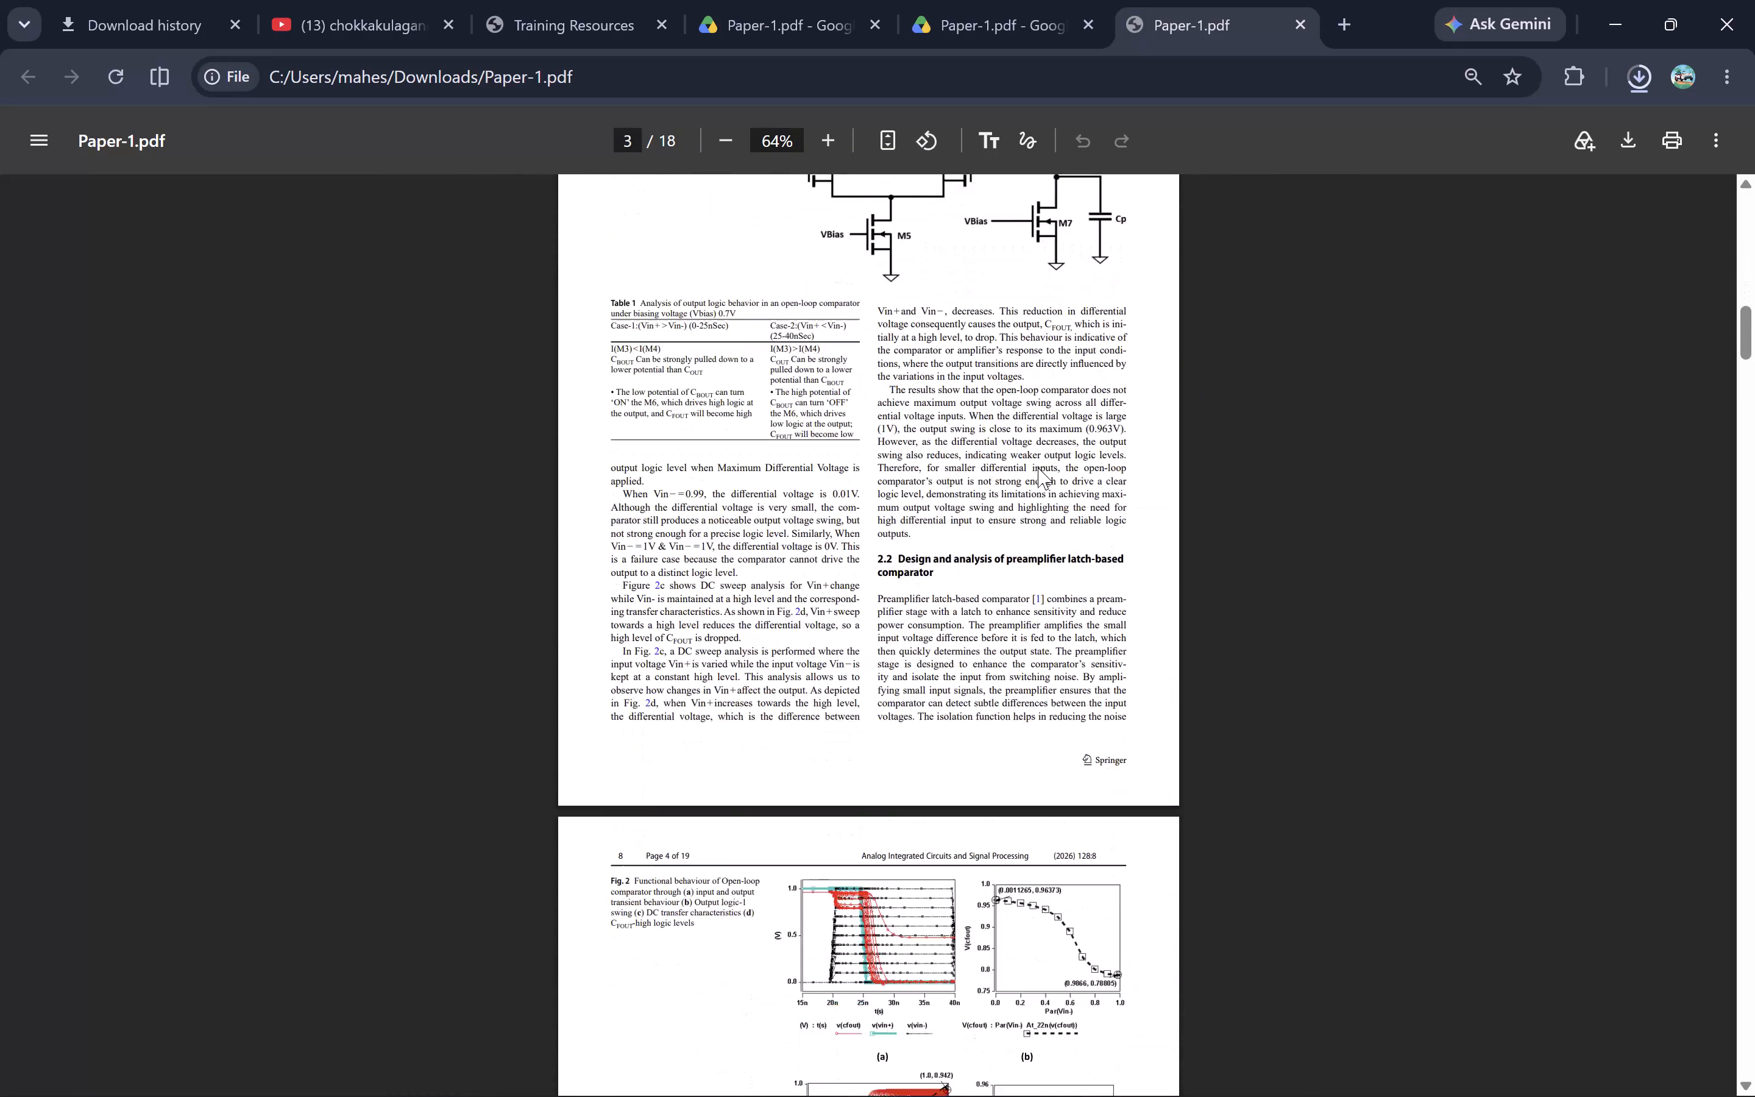
{"action": "scroll", "coordinate": [1038, 467], "scroll_direction": "down", "scroll_amount": 9}
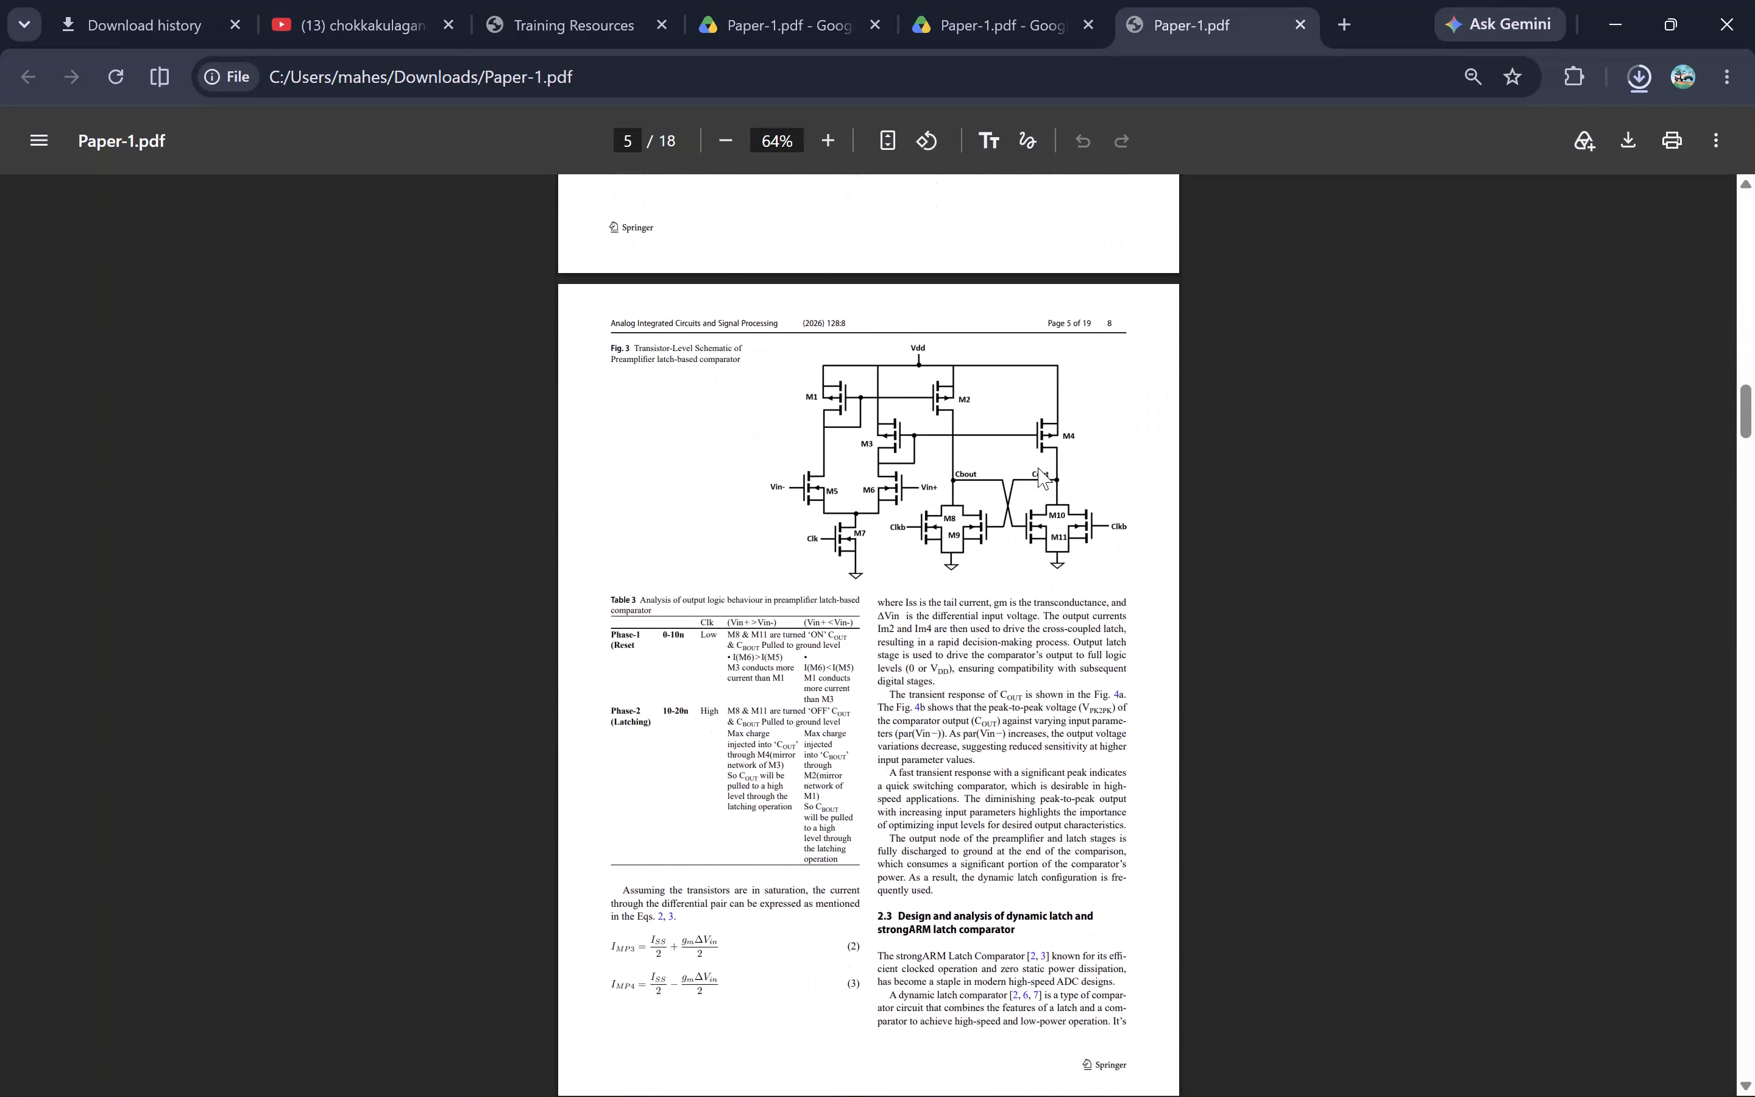
{"action": "scroll", "coordinate": [1038, 467], "scroll_direction": "down", "scroll_amount": 4}
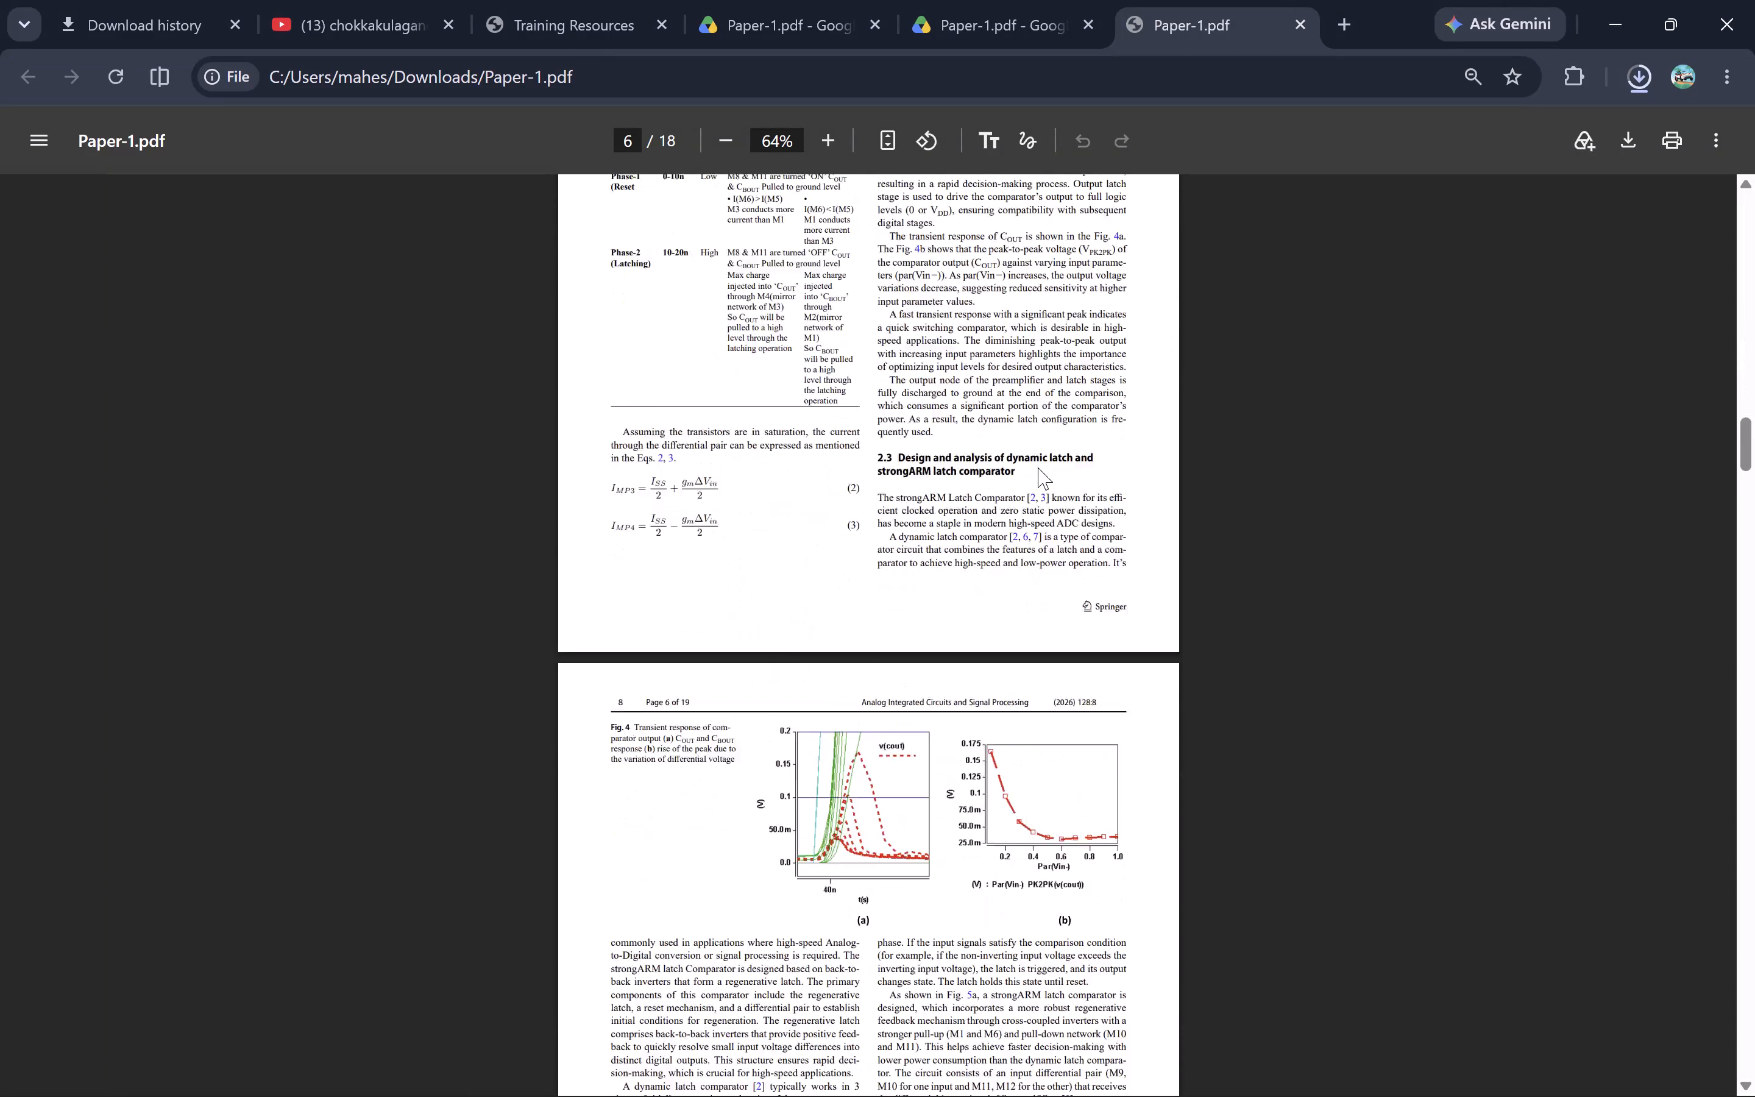
{"action": "scroll", "coordinate": [1038, 467], "scroll_direction": "down", "scroll_amount": 9}
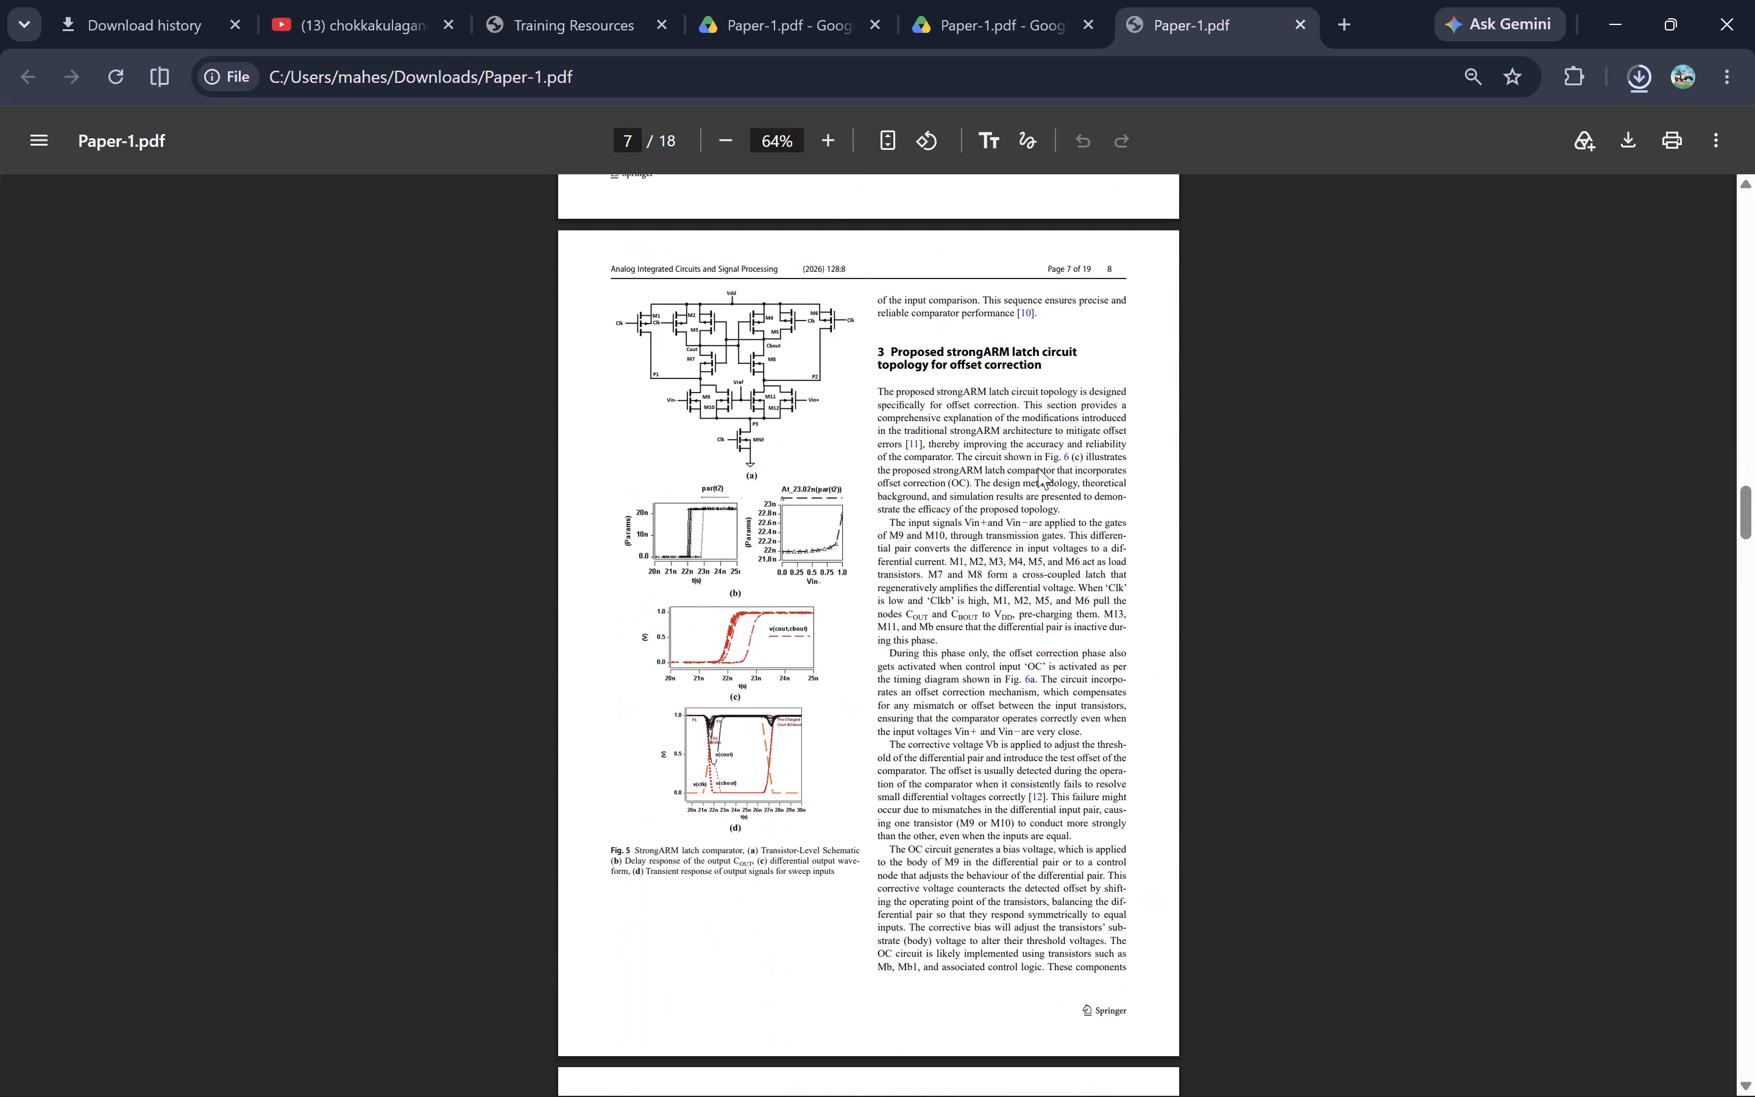
{"action": "scroll", "coordinate": [1038, 467], "scroll_direction": "down", "scroll_amount": 1}
Go back to Section 2.3 on dynamic latch and strongARM latch comparators and examine it together with Fig. 4 on page 6.
{"action": "scroll", "coordinate": [1038, 467], "scroll_direction": "up", "scroll_amount": 2}
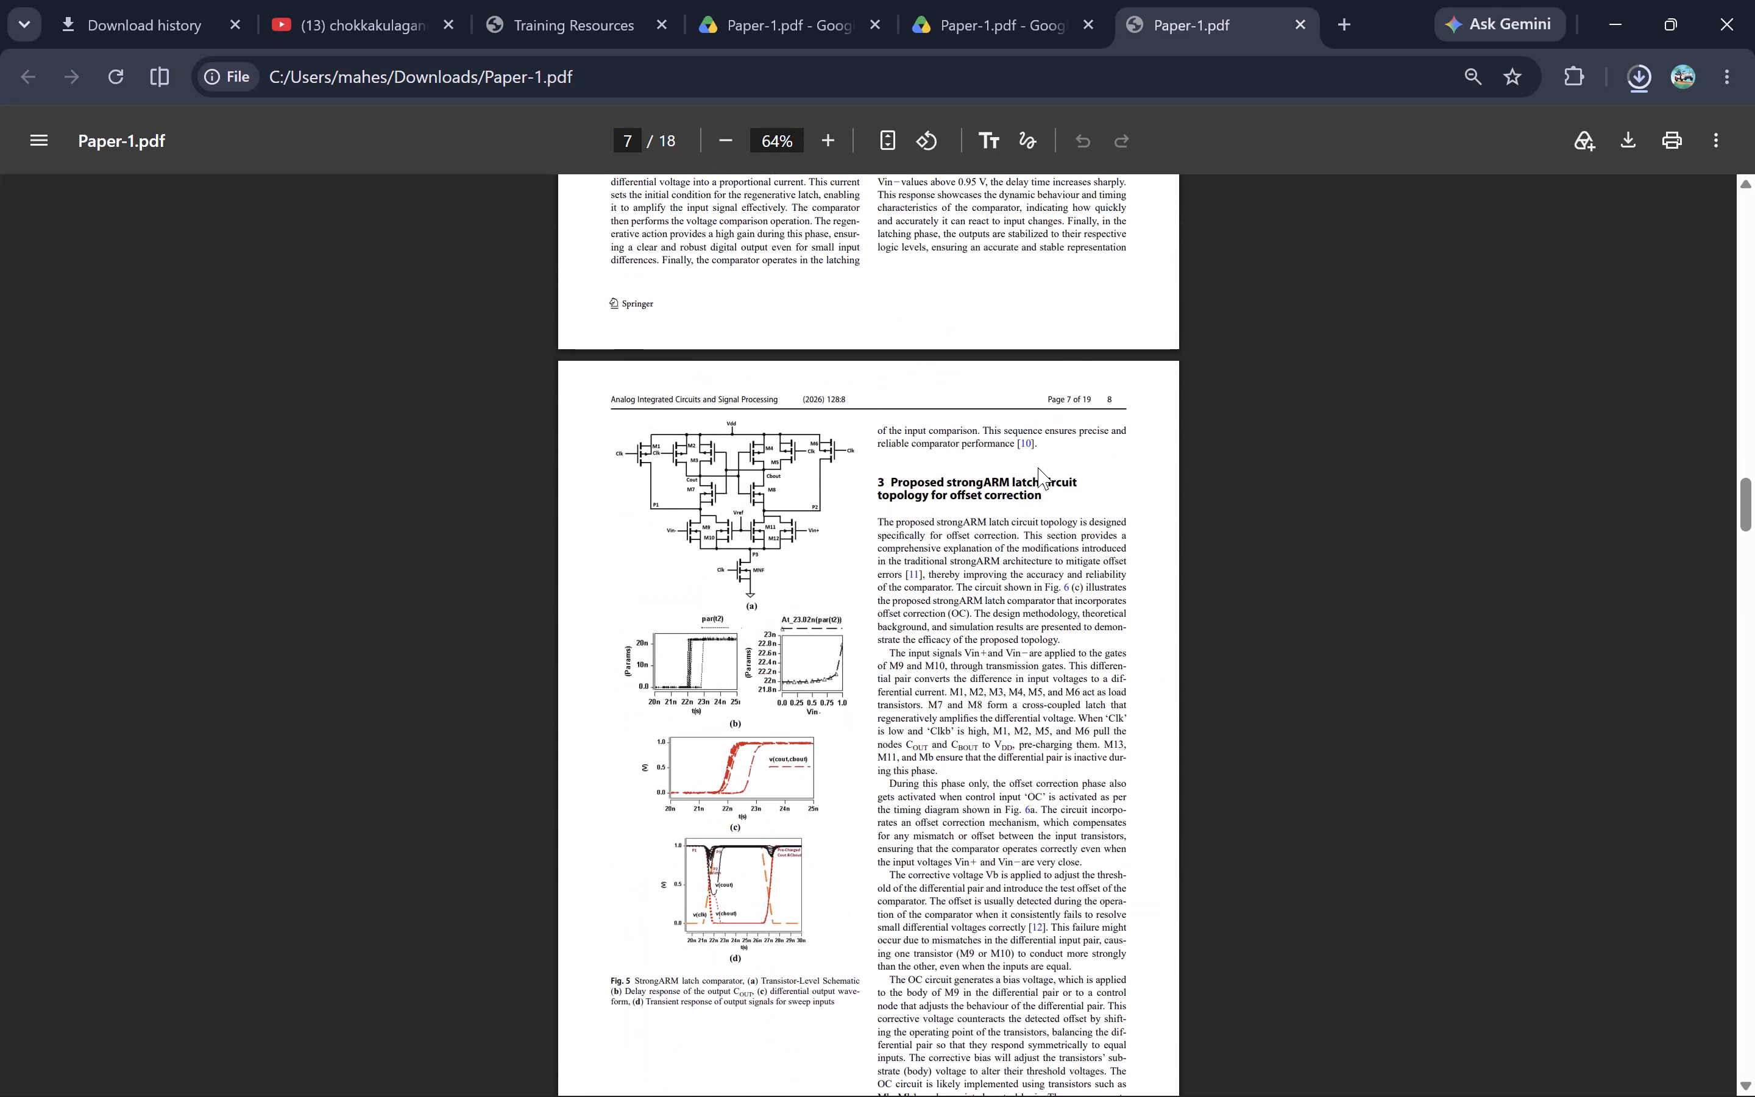
{"action": "scroll", "coordinate": [1038, 467], "scroll_direction": "up", "scroll_amount": 5}
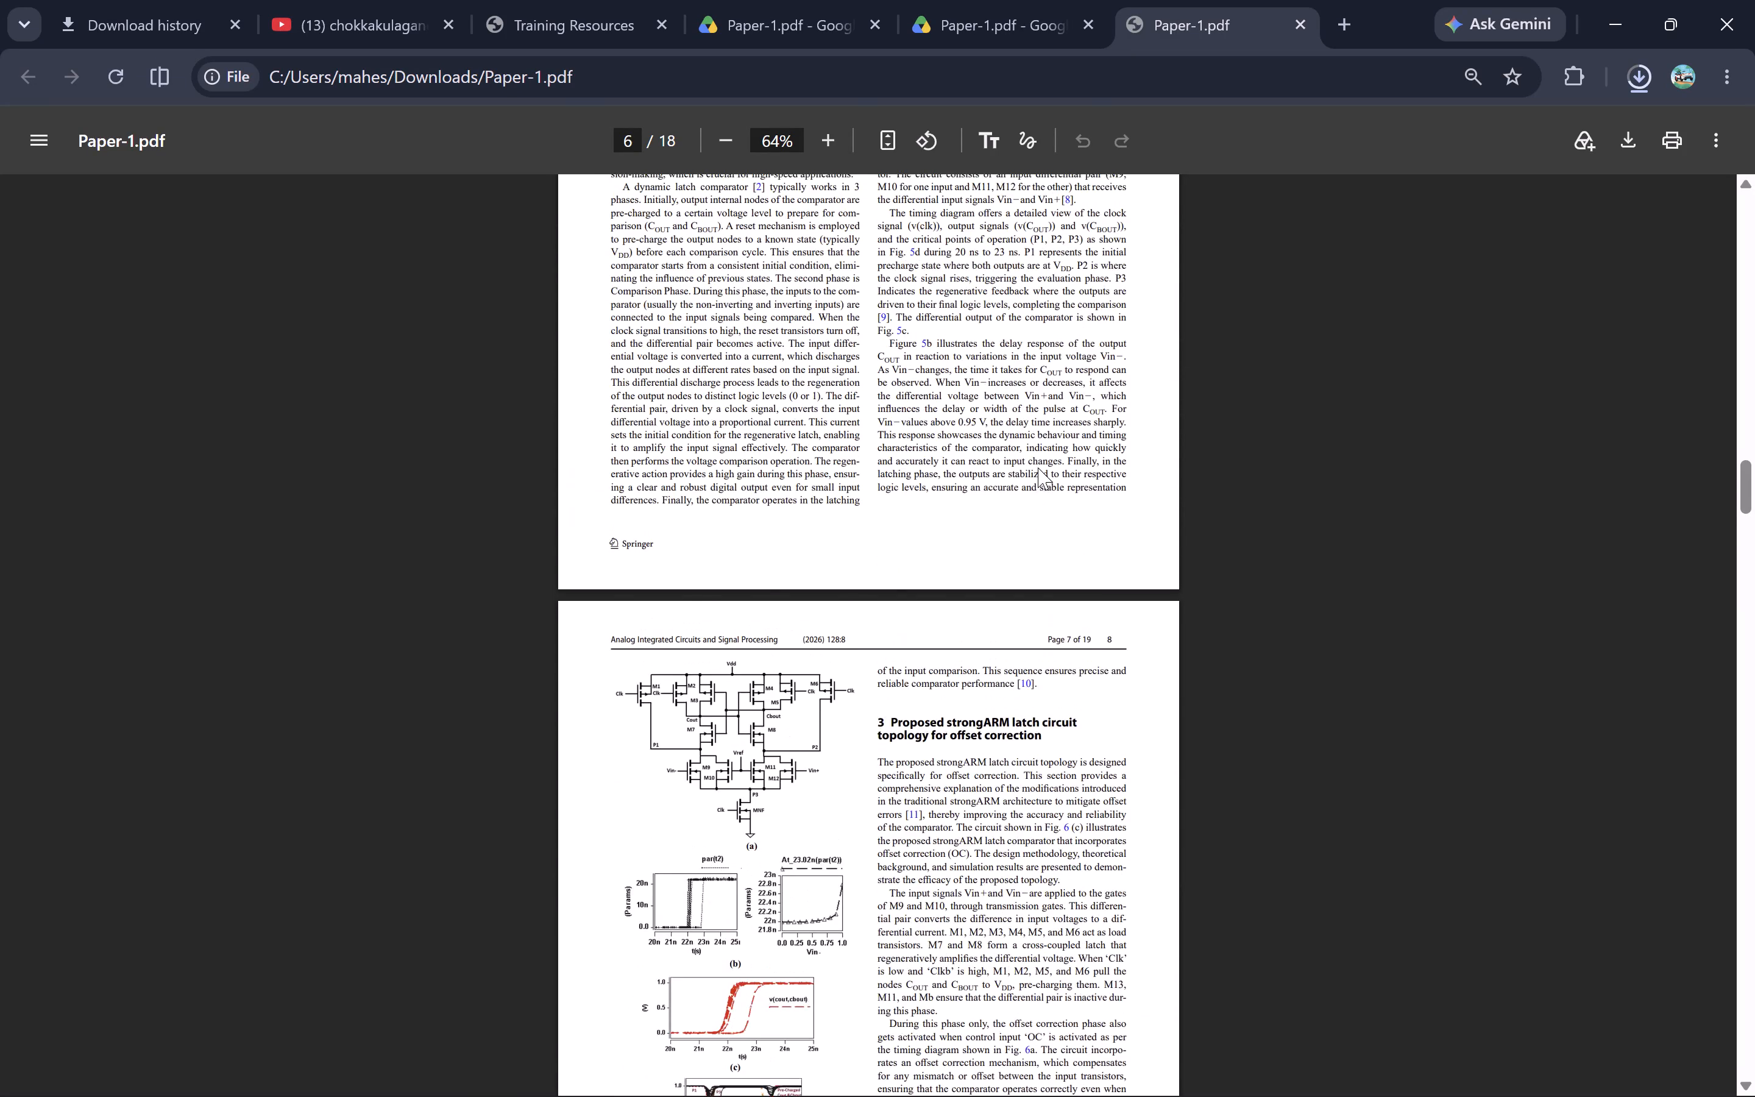
{"action": "scroll", "coordinate": [1038, 467], "scroll_direction": "up", "scroll_amount": 5}
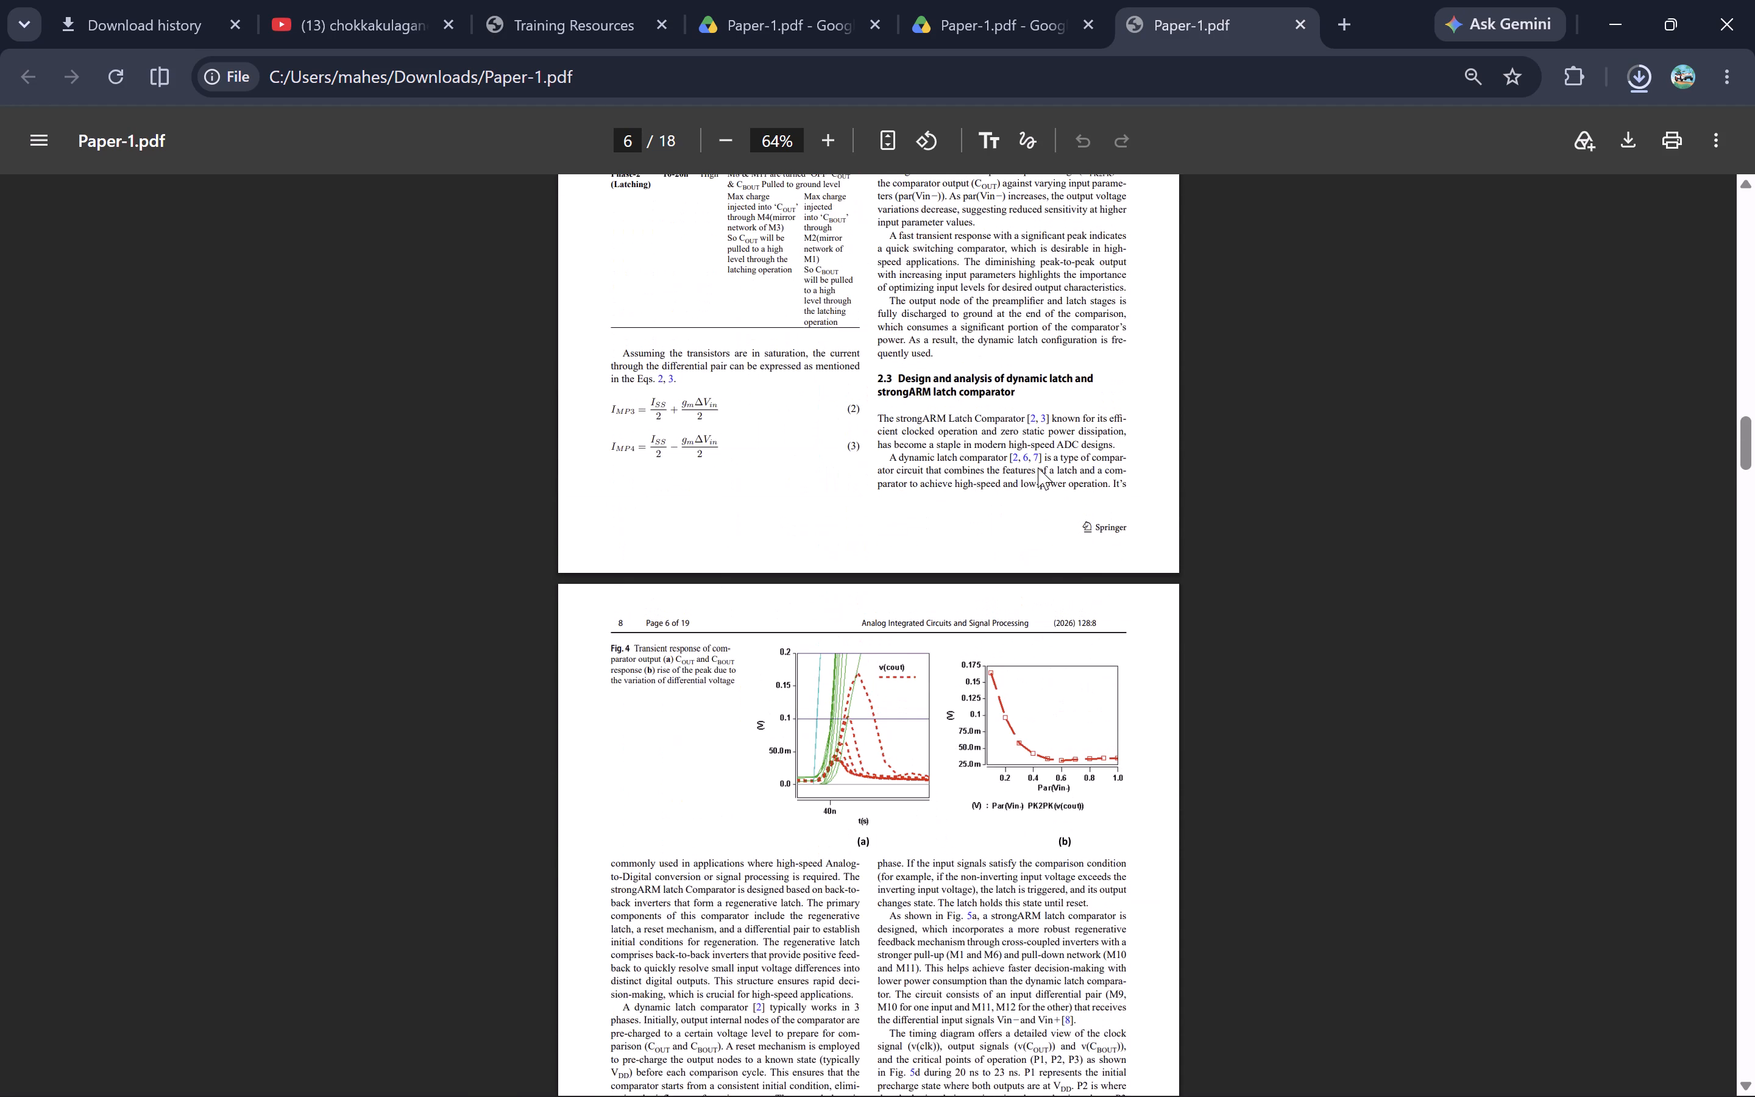
{"action": "scroll", "coordinate": [1038, 467], "scroll_direction": "up", "scroll_amount": 1}
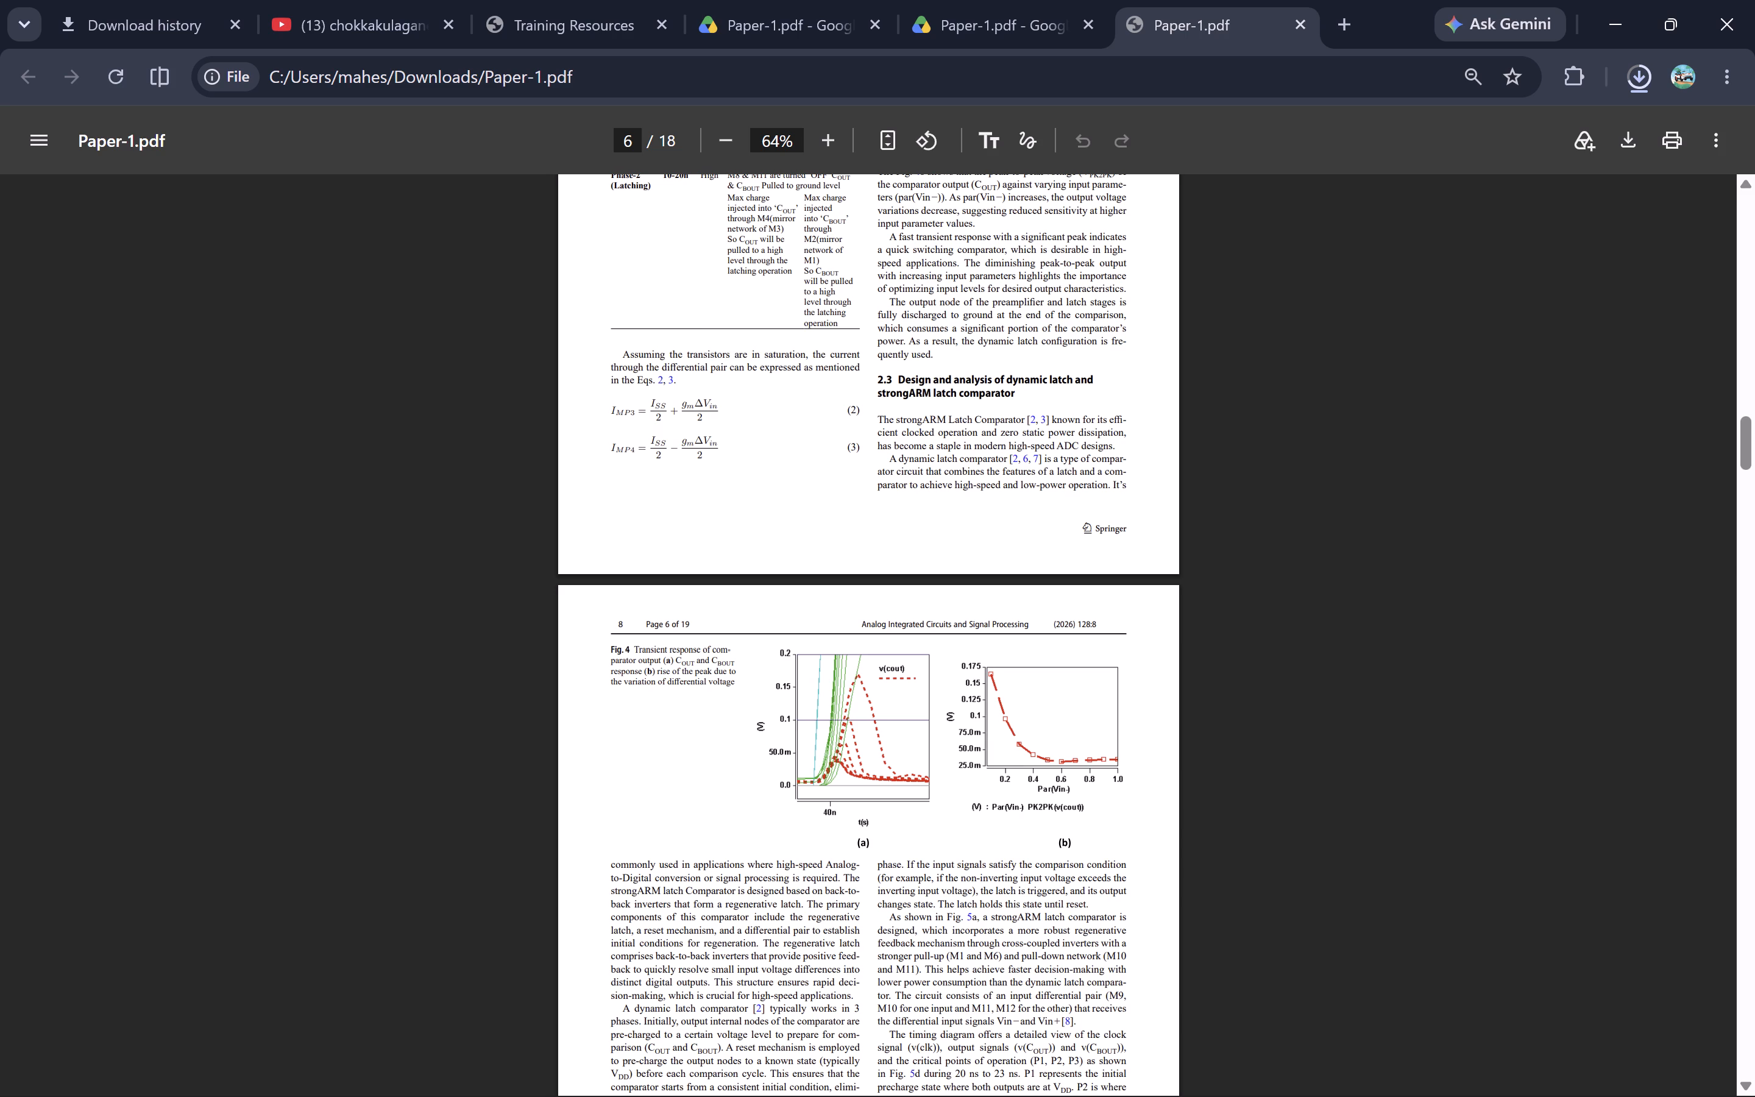
Examine the proposed offset-correcting strongARM latch comparator in Fig. 6 on page 8 against the strongARM schematic in Fig. 5 on page 7.
{"action": "scroll", "coordinate": [992, 583], "scroll_direction": "down", "scroll_amount": 4}
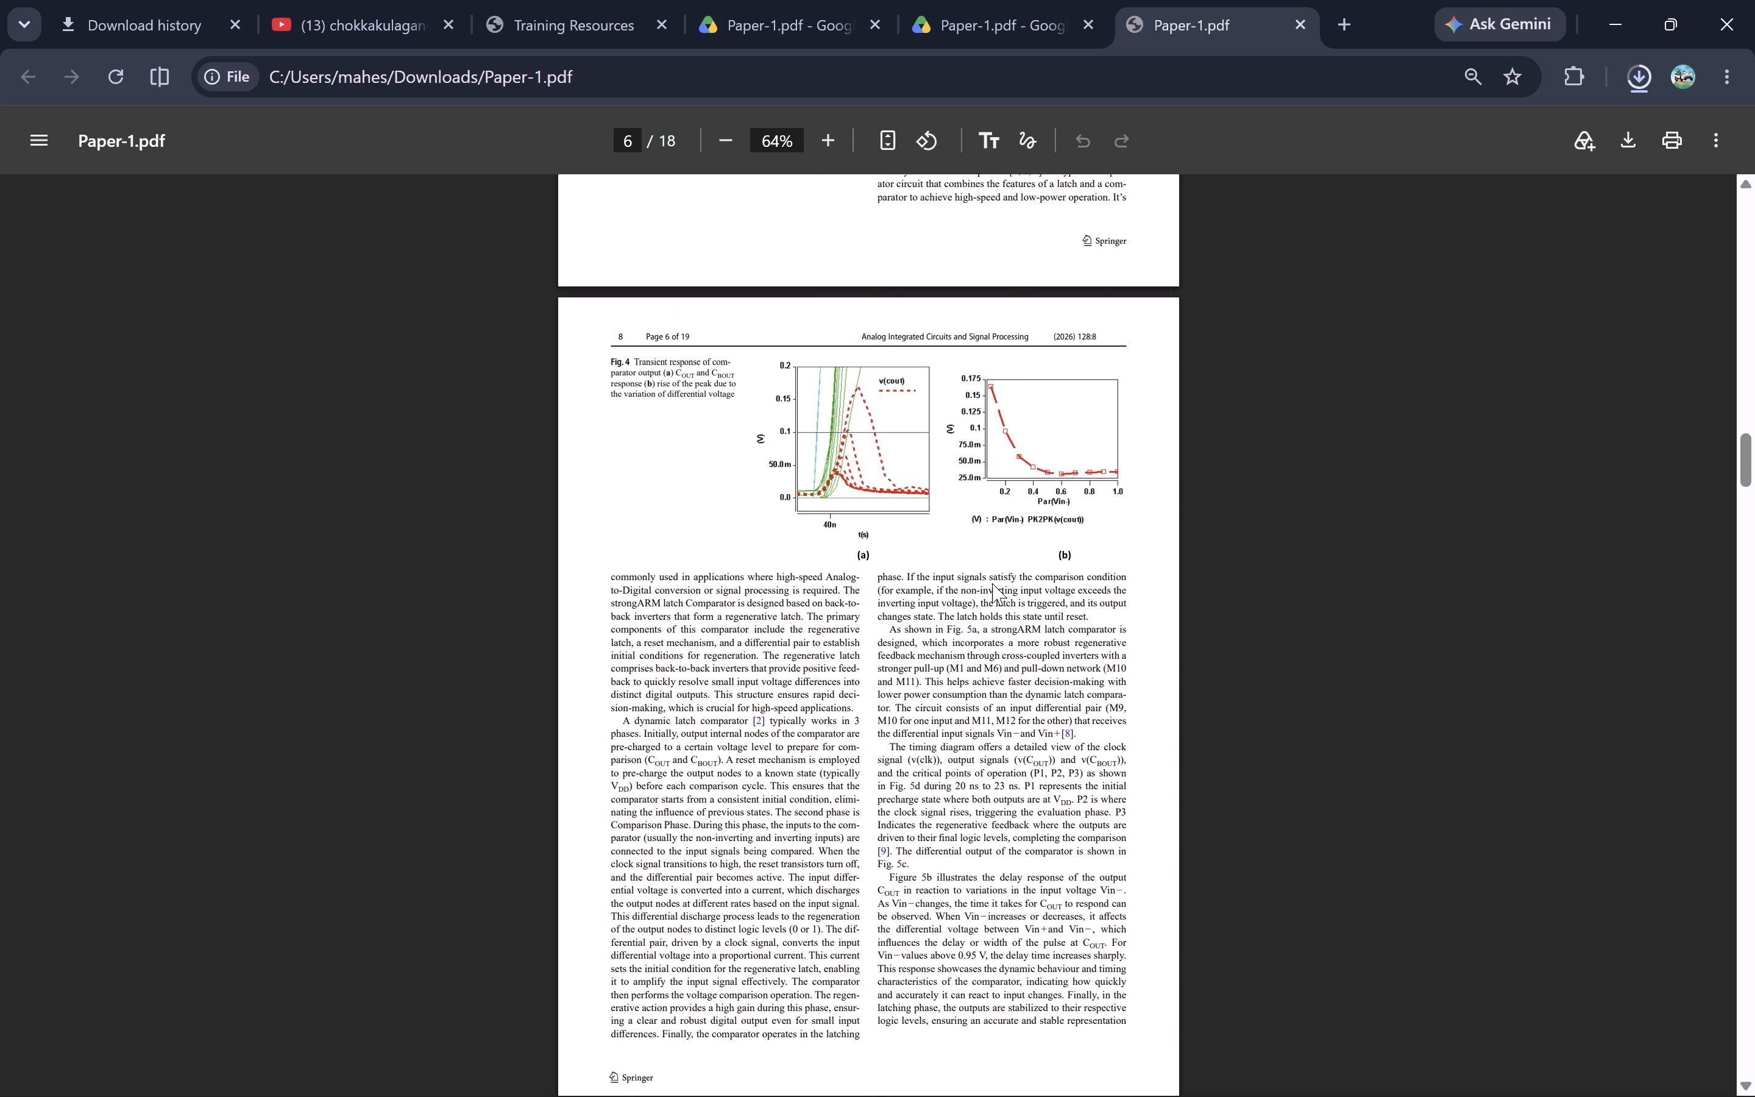
{"action": "scroll", "coordinate": [992, 583], "scroll_direction": "down", "scroll_amount": 5}
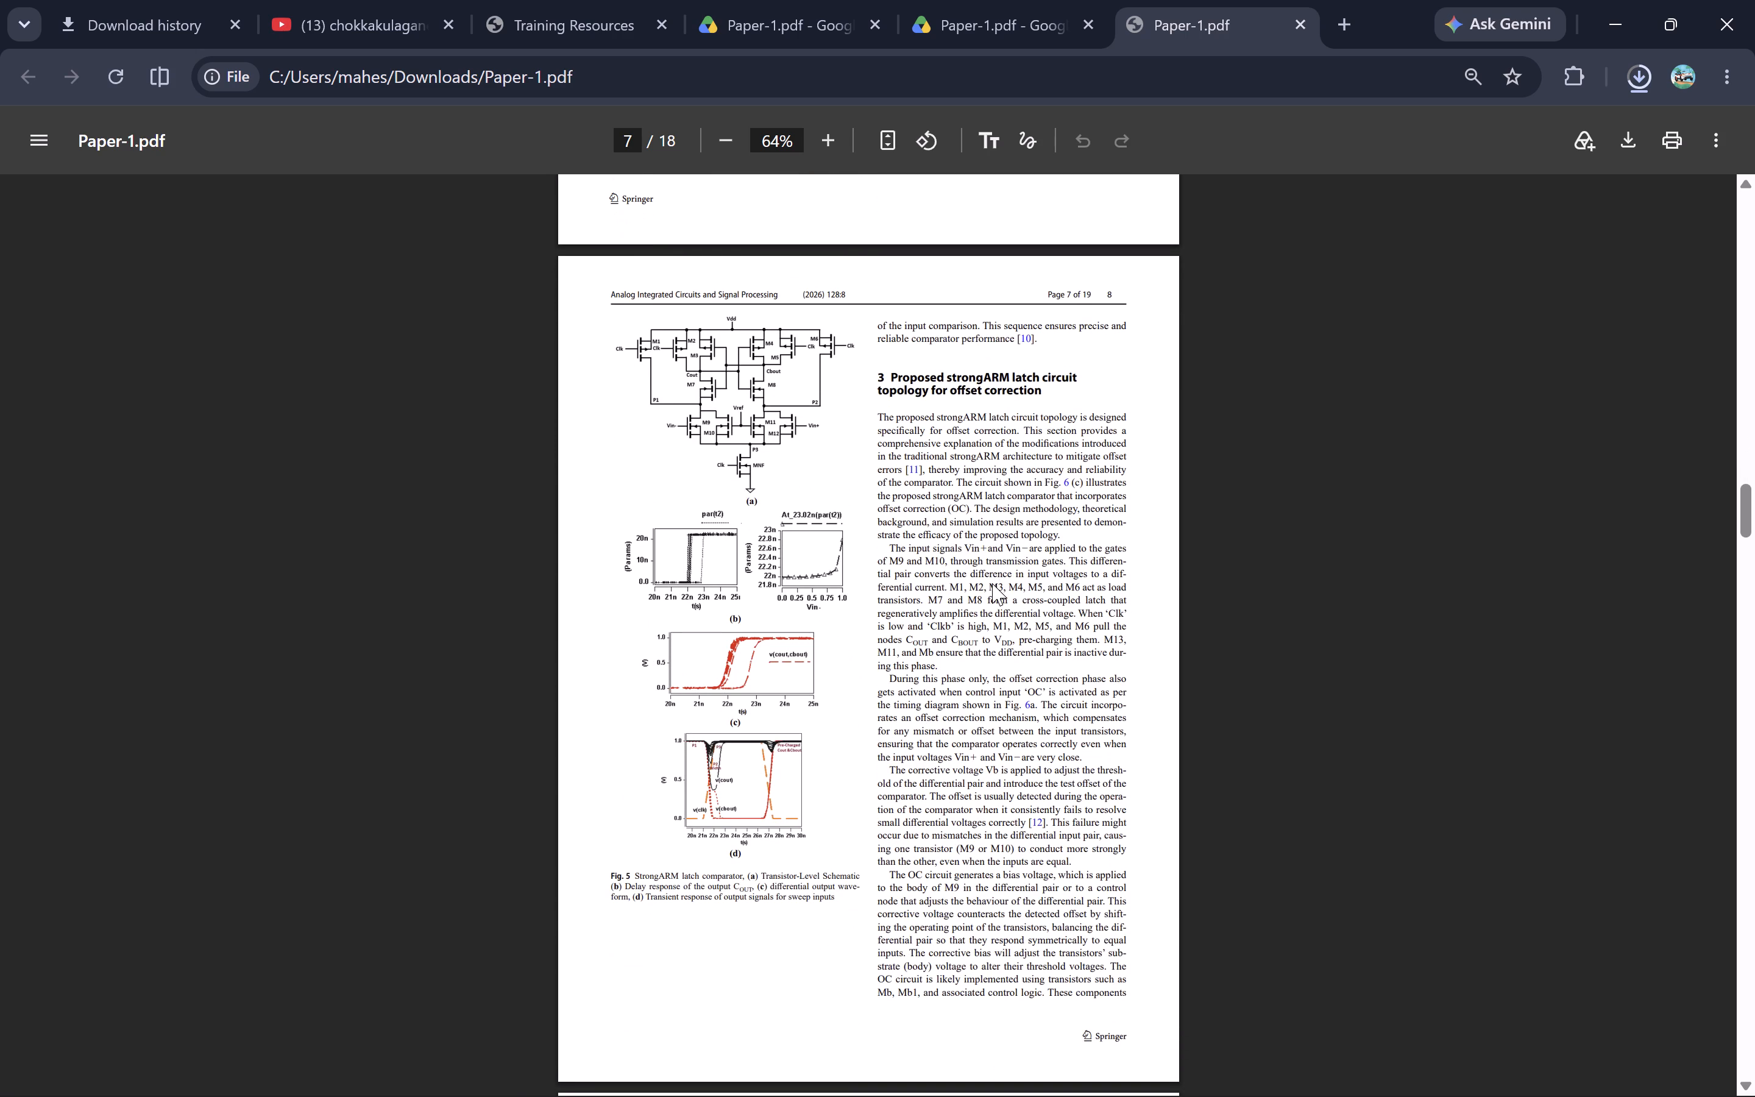
{"action": "scroll", "coordinate": [992, 583], "scroll_direction": "down", "scroll_amount": 5}
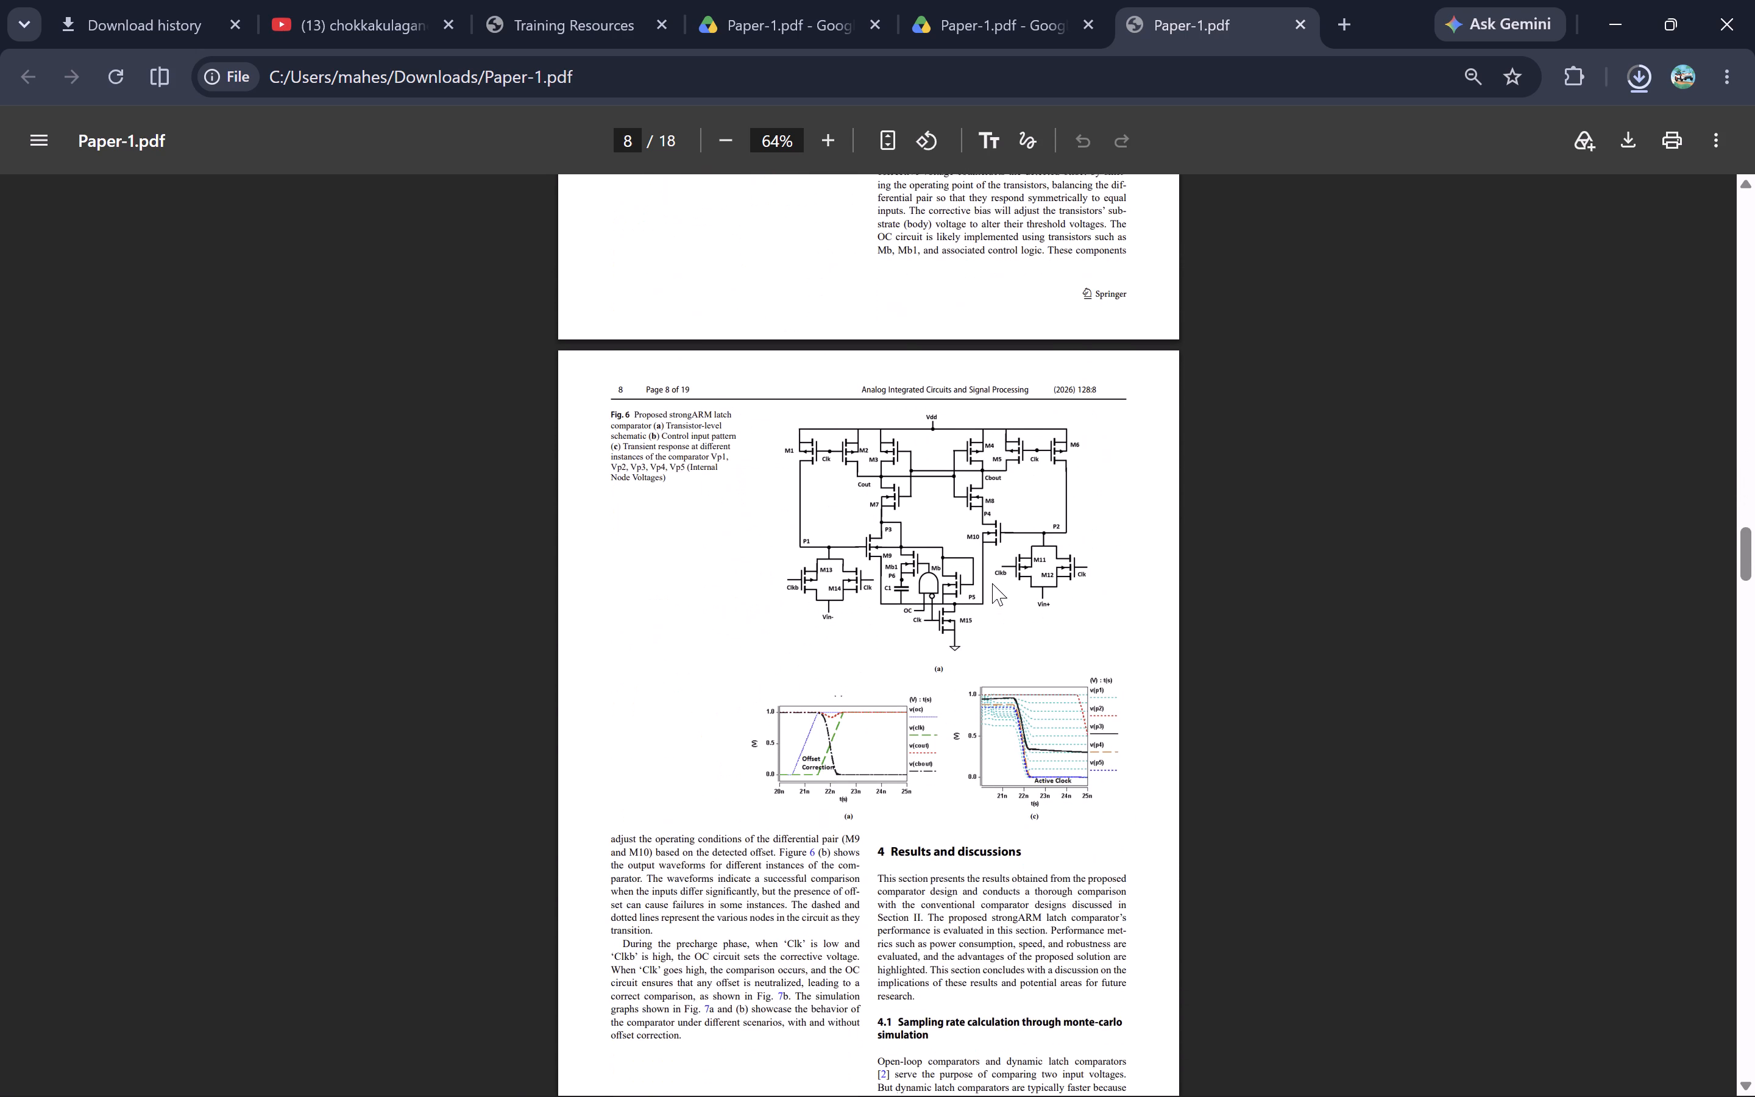
{"action": "scroll", "coordinate": [992, 583], "scroll_direction": "down", "scroll_amount": 1}
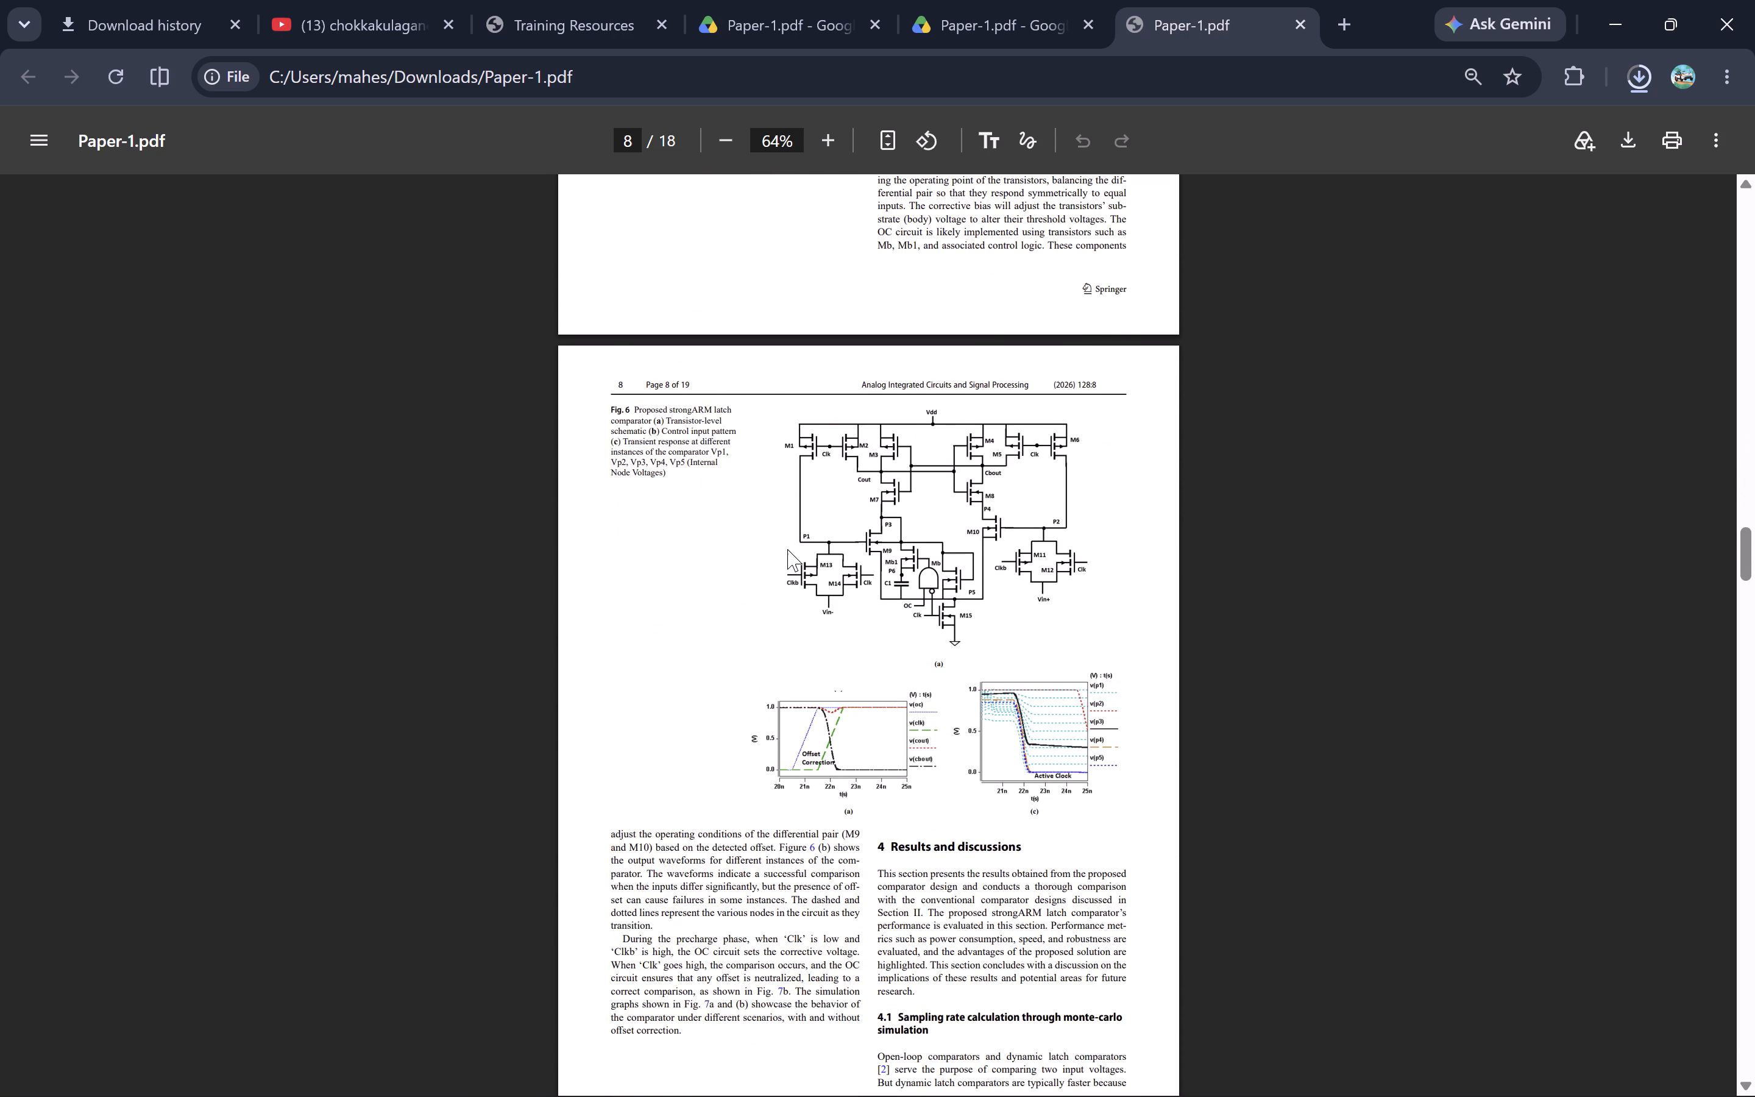
{"action": "scroll", "coordinate": [787, 549], "scroll_direction": "down", "scroll_amount": 1}
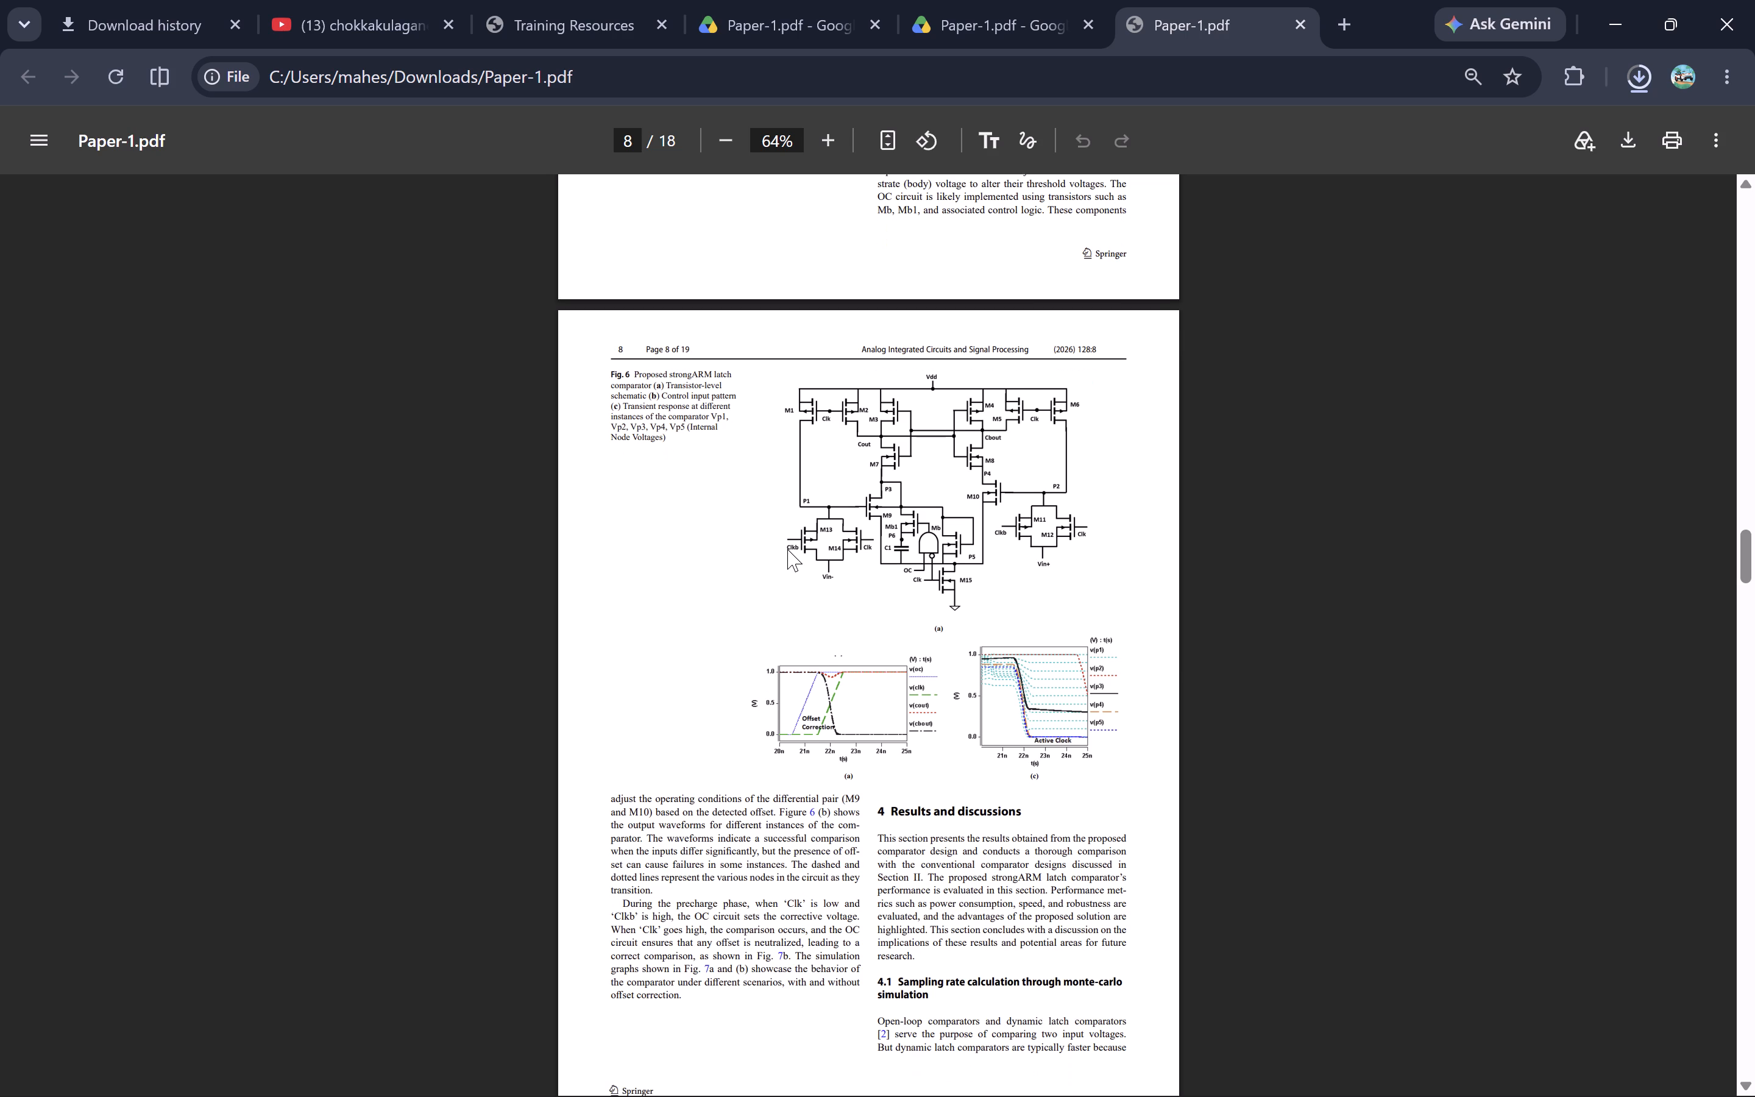
{"action": "scroll", "coordinate": [787, 549], "scroll_direction": "down", "scroll_amount": 1}
{"action": "scroll", "coordinate": [787, 549], "scroll_direction": "up", "scroll_amount": 3}
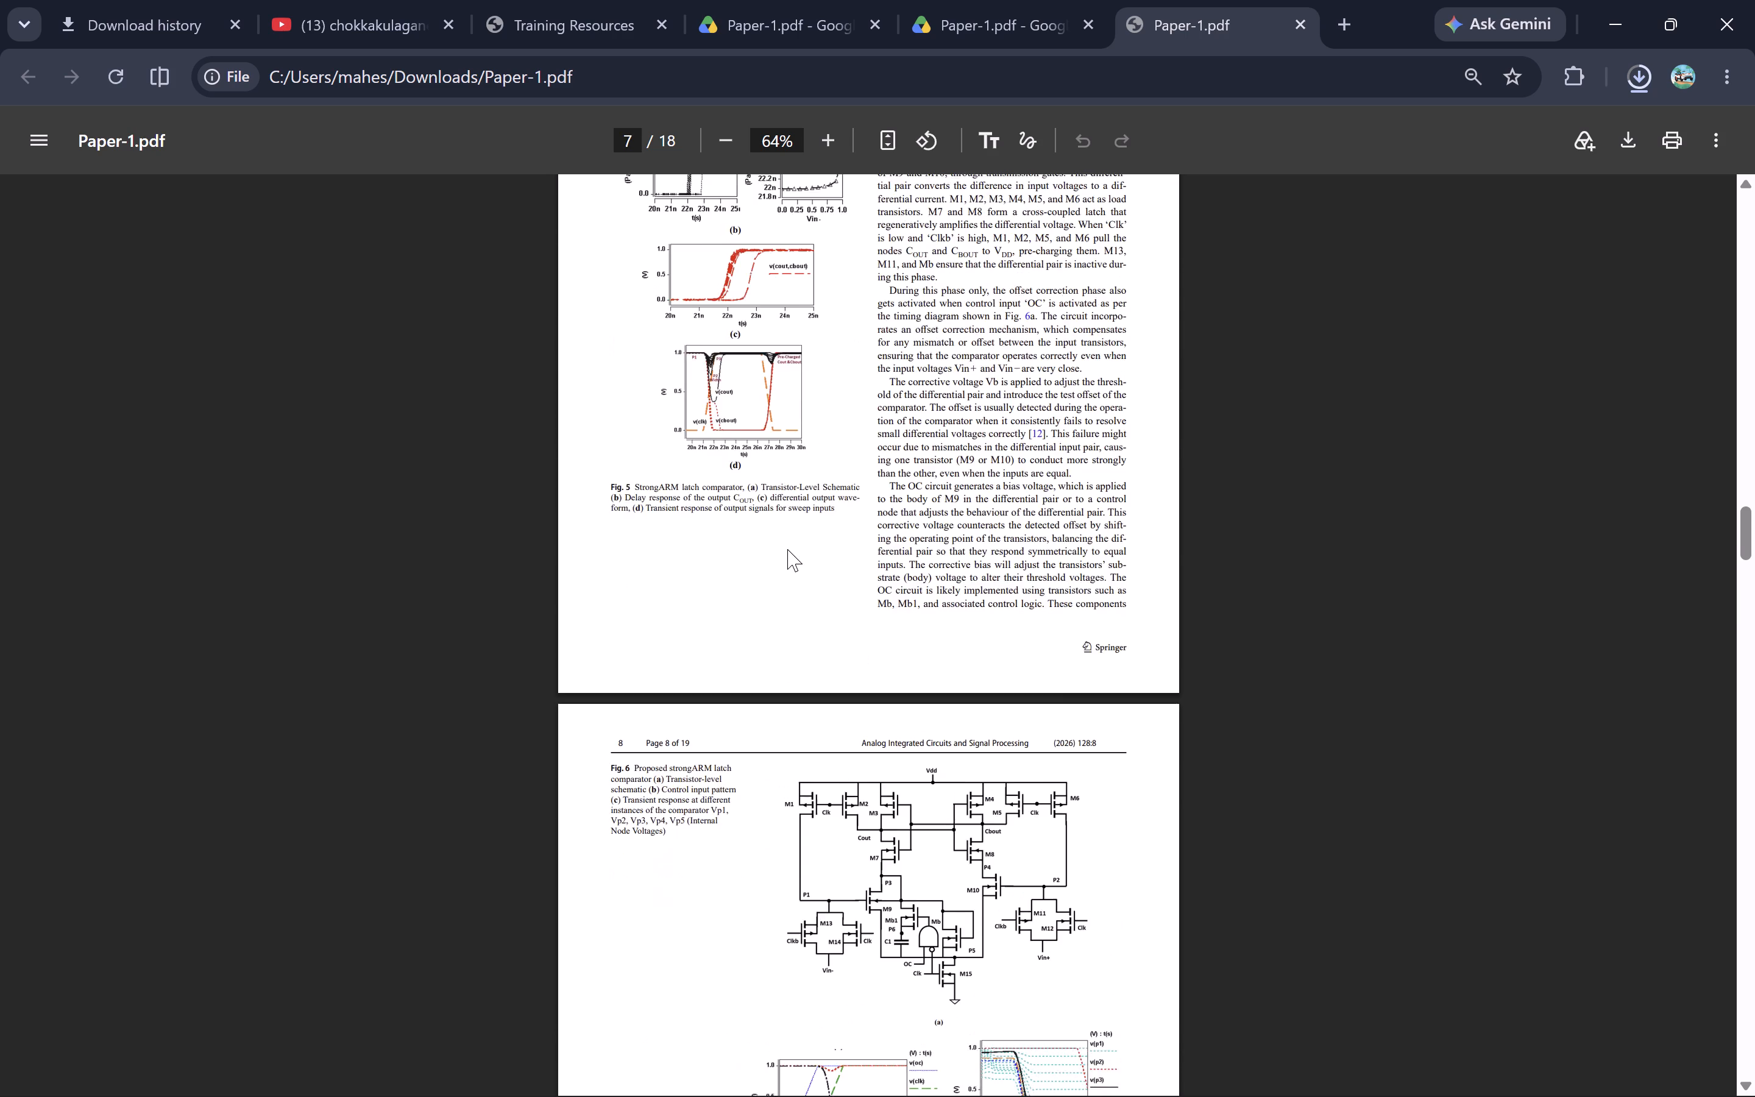
{"action": "scroll", "coordinate": [787, 549], "scroll_direction": "up", "scroll_amount": 4}
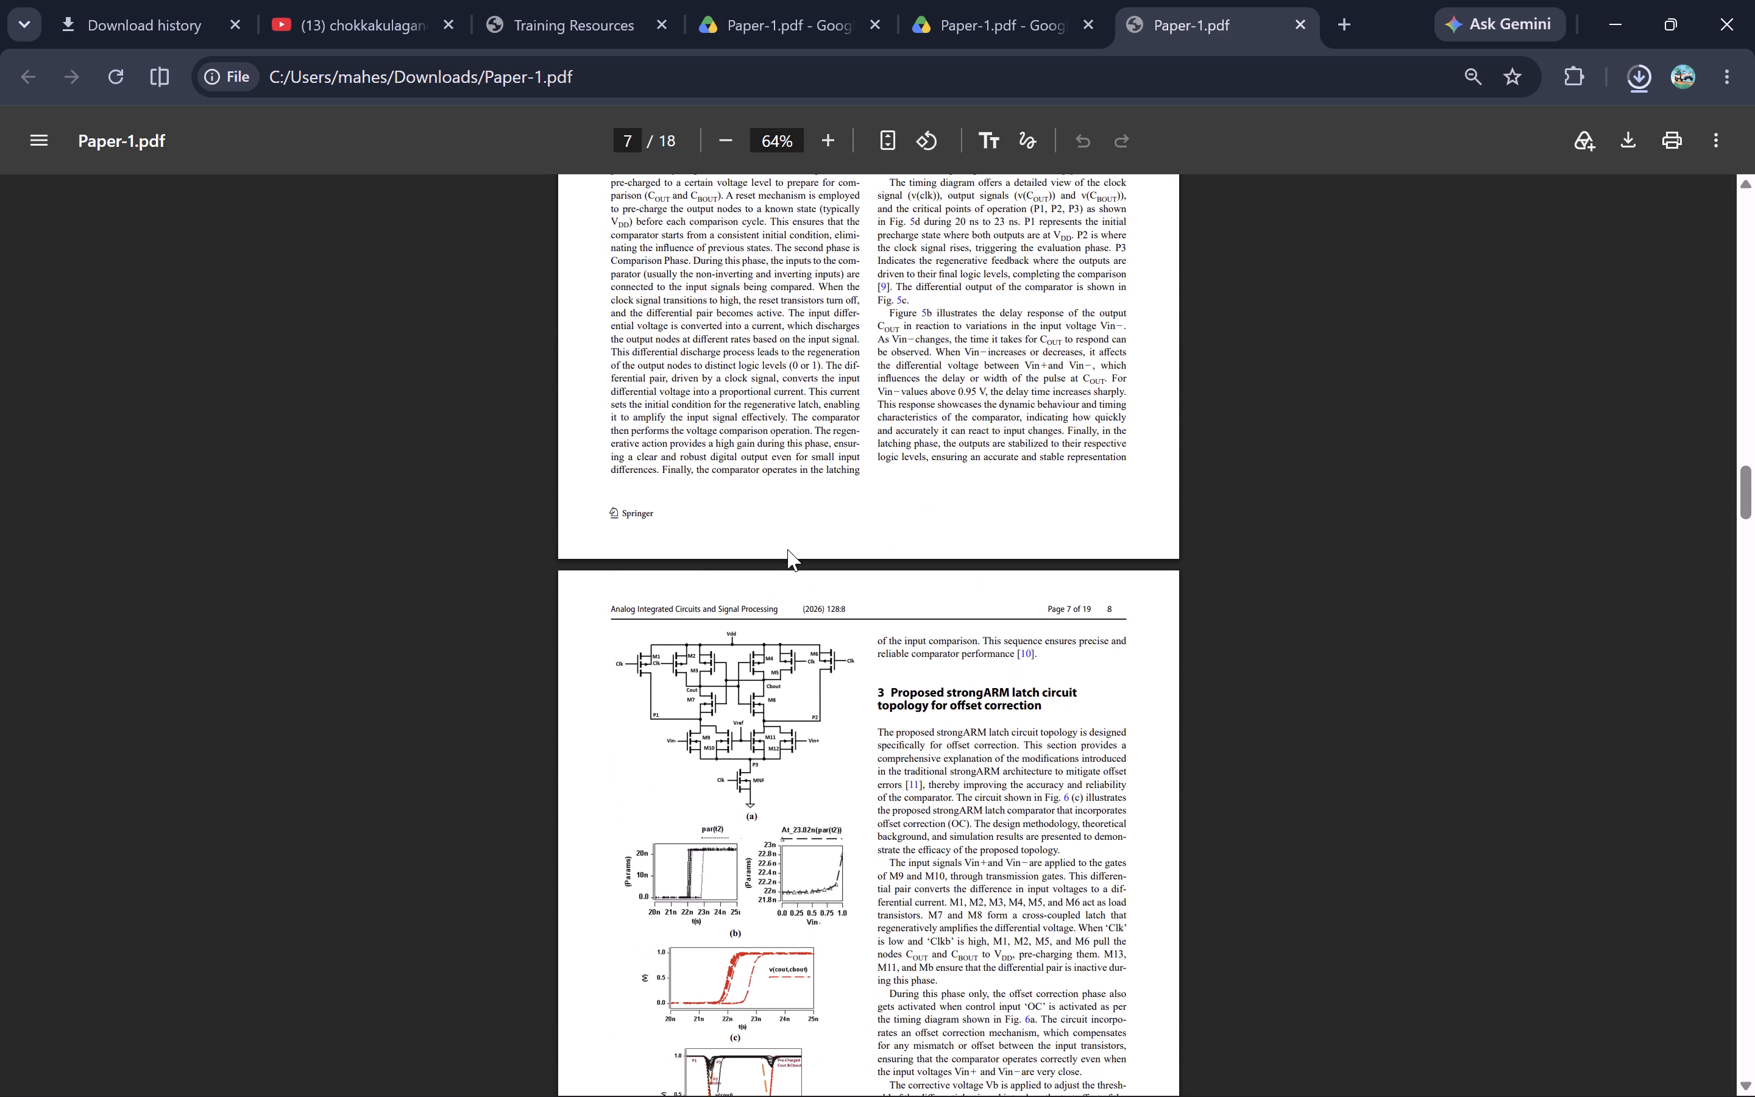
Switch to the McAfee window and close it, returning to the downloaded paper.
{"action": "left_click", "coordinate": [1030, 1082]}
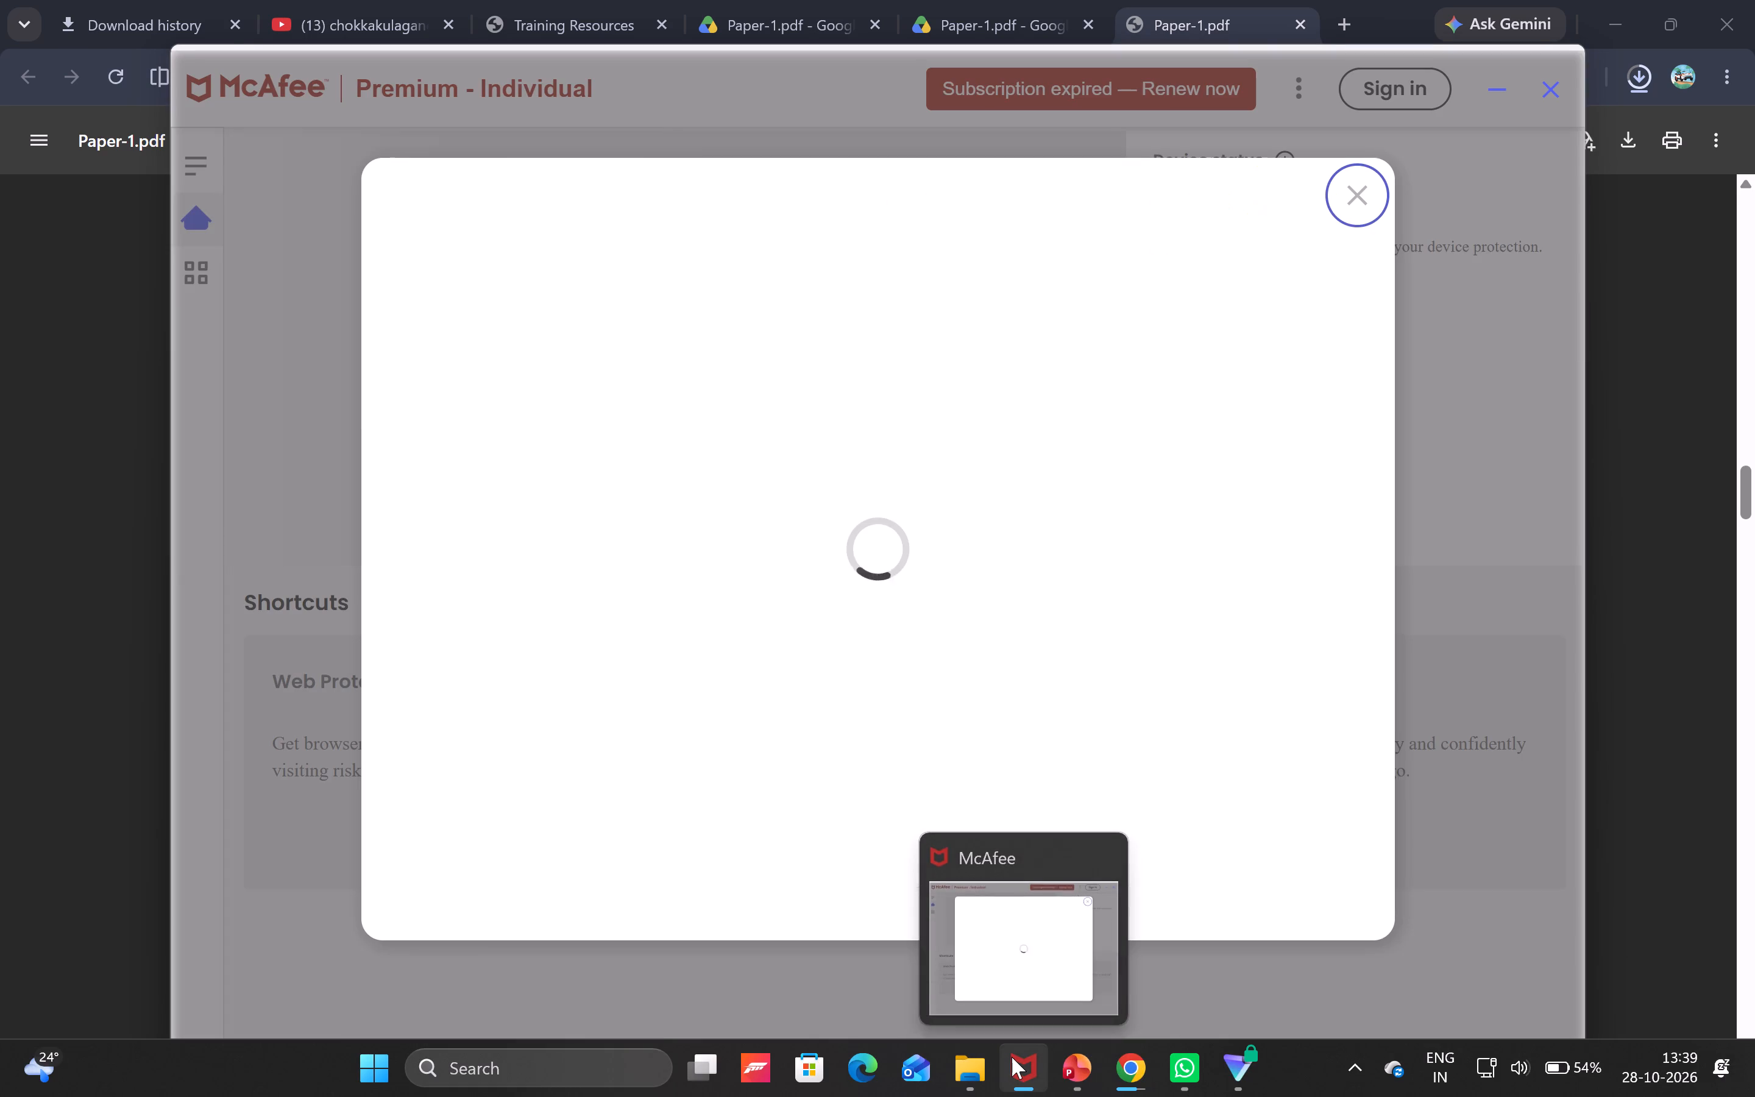
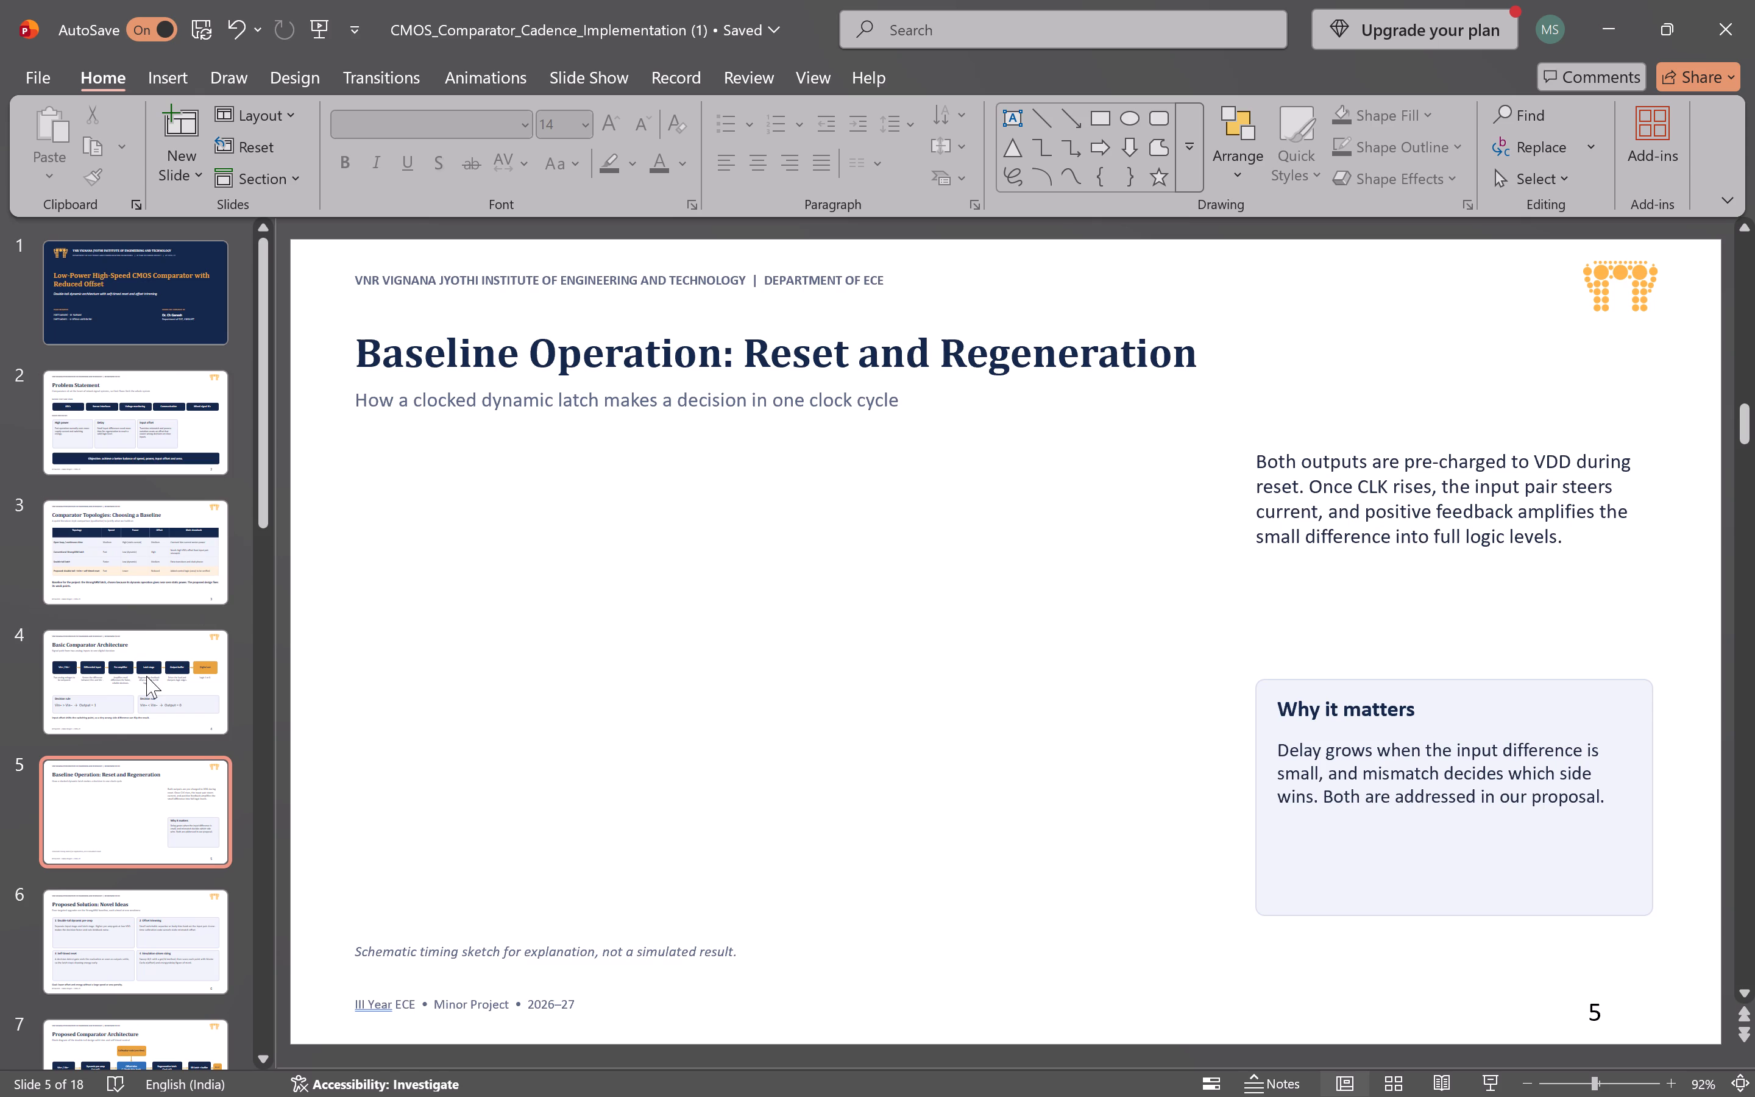
Cut the "Baseline Operation: Reset and Regeneration" slide from the presentation.
{"action": "right_click", "coordinate": [179, 791]}
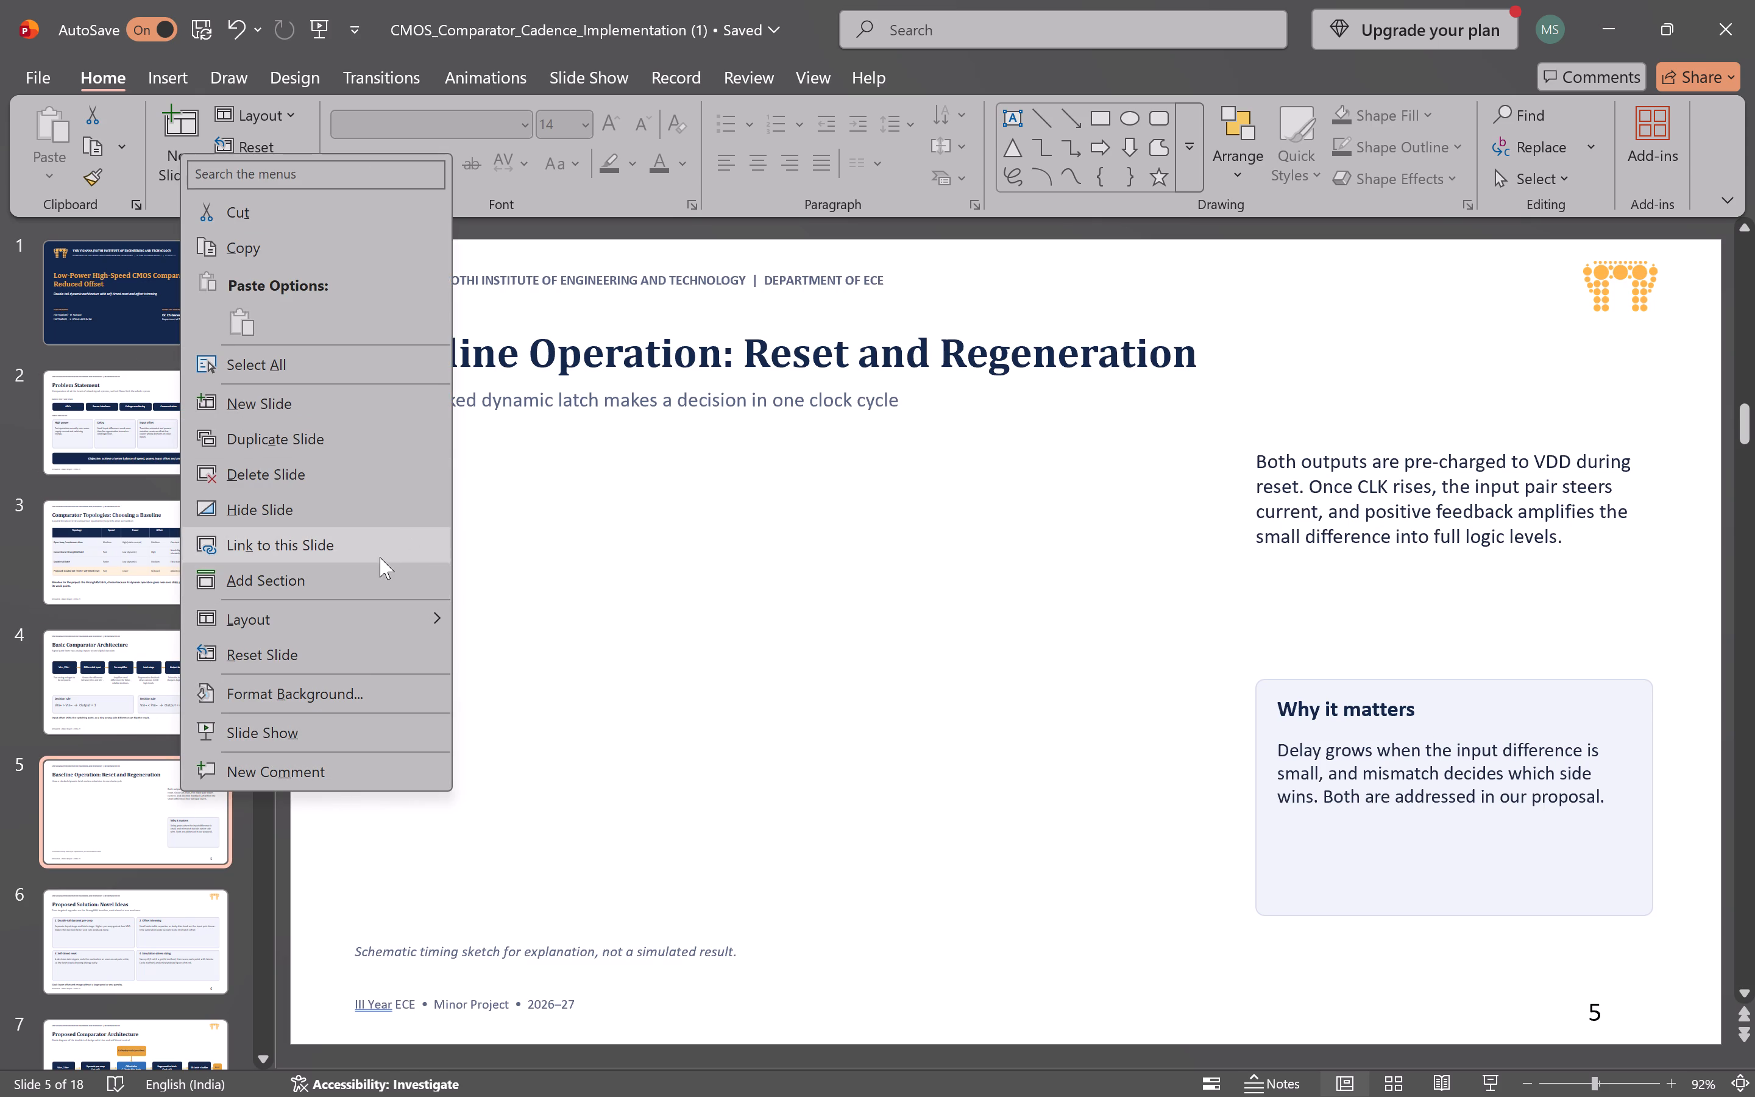
{"action": "left_click", "coordinate": [342, 211]}
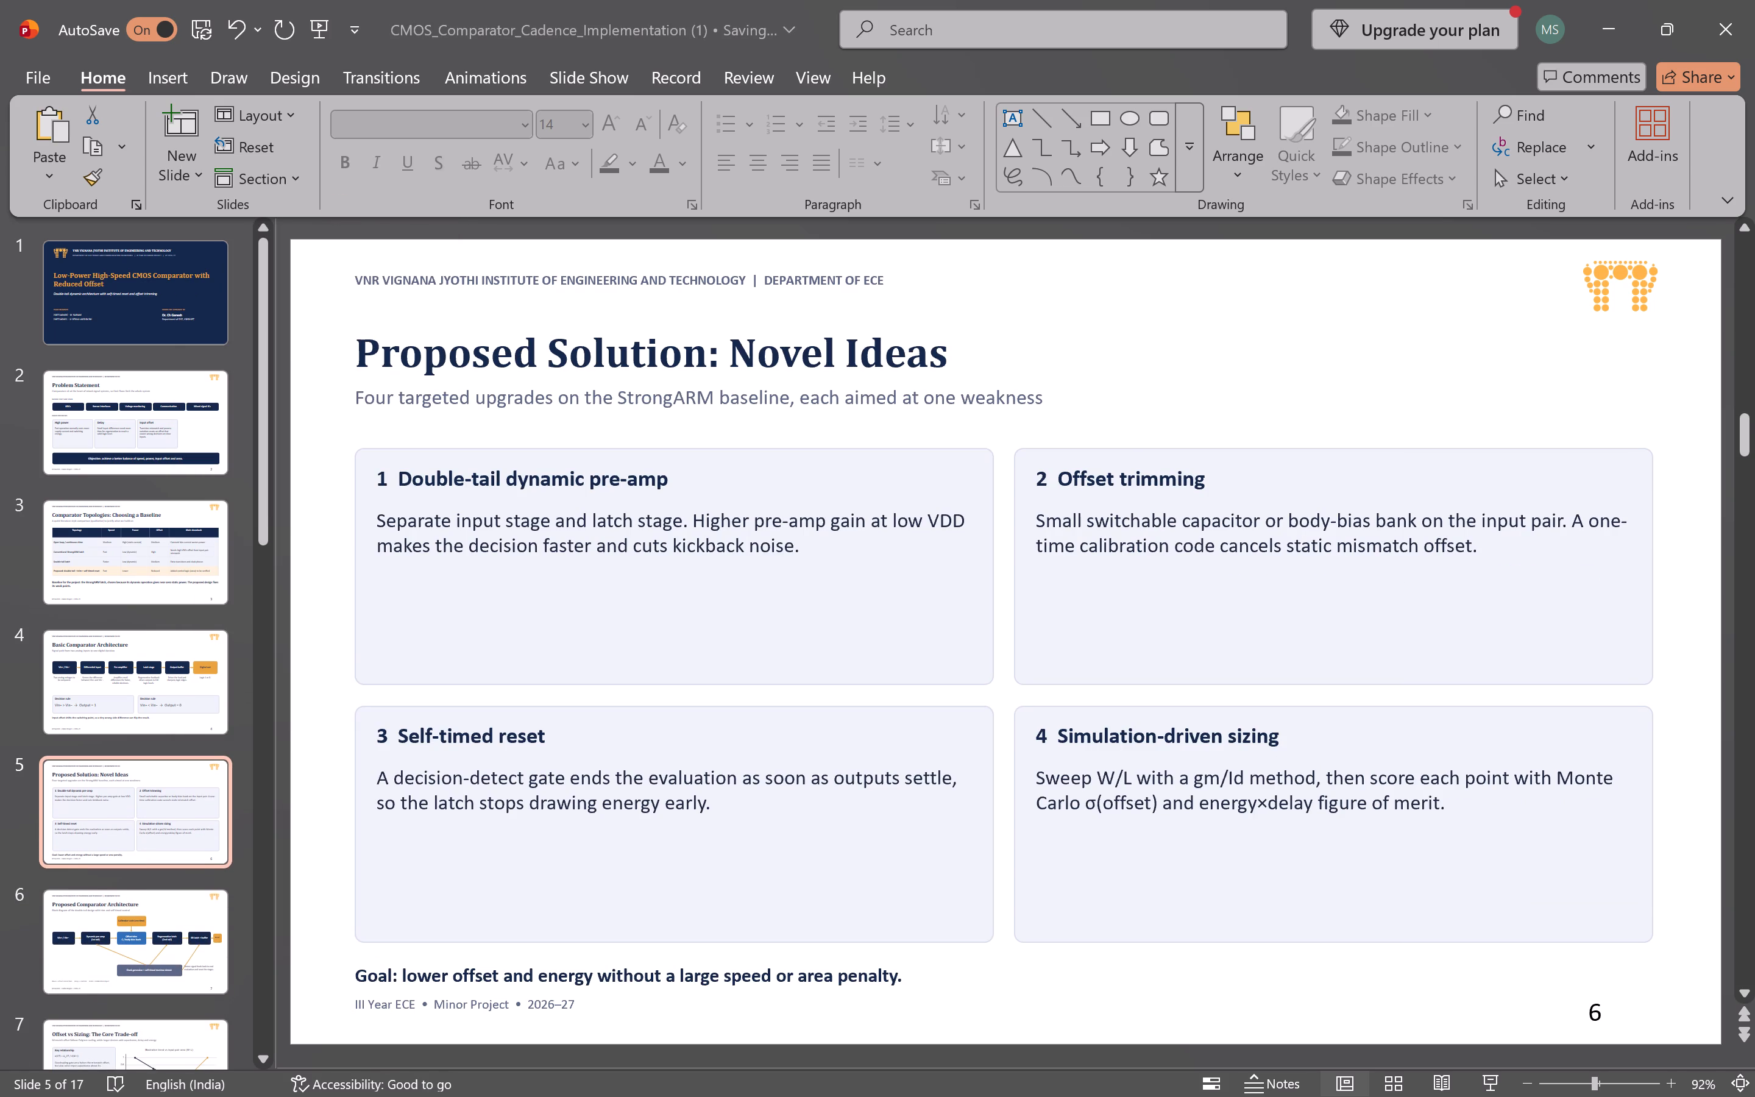
Examine the Basic Comparator Architecture and Novel Ideas slides and the blocks on the Proposed Comparator Architecture slide.
{"action": "left_click", "coordinate": [164, 695]}
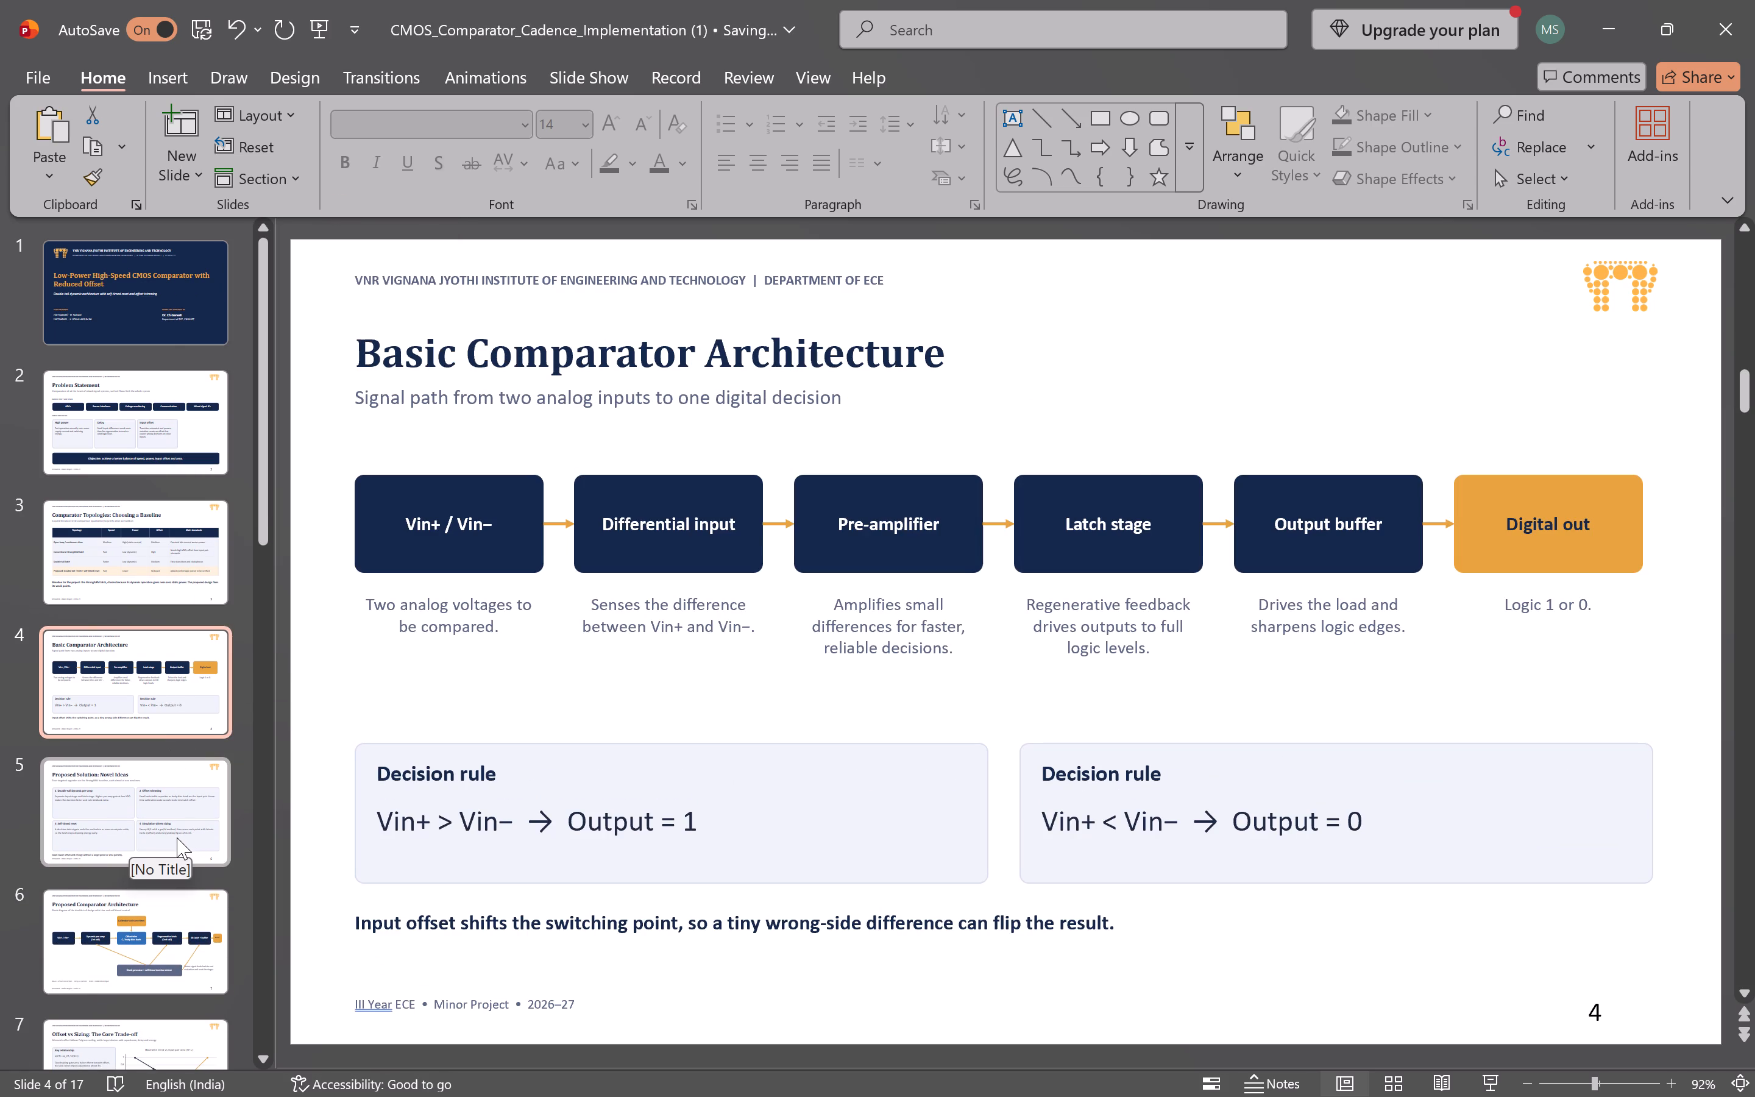
{"action": "left_click", "coordinate": [177, 837]}
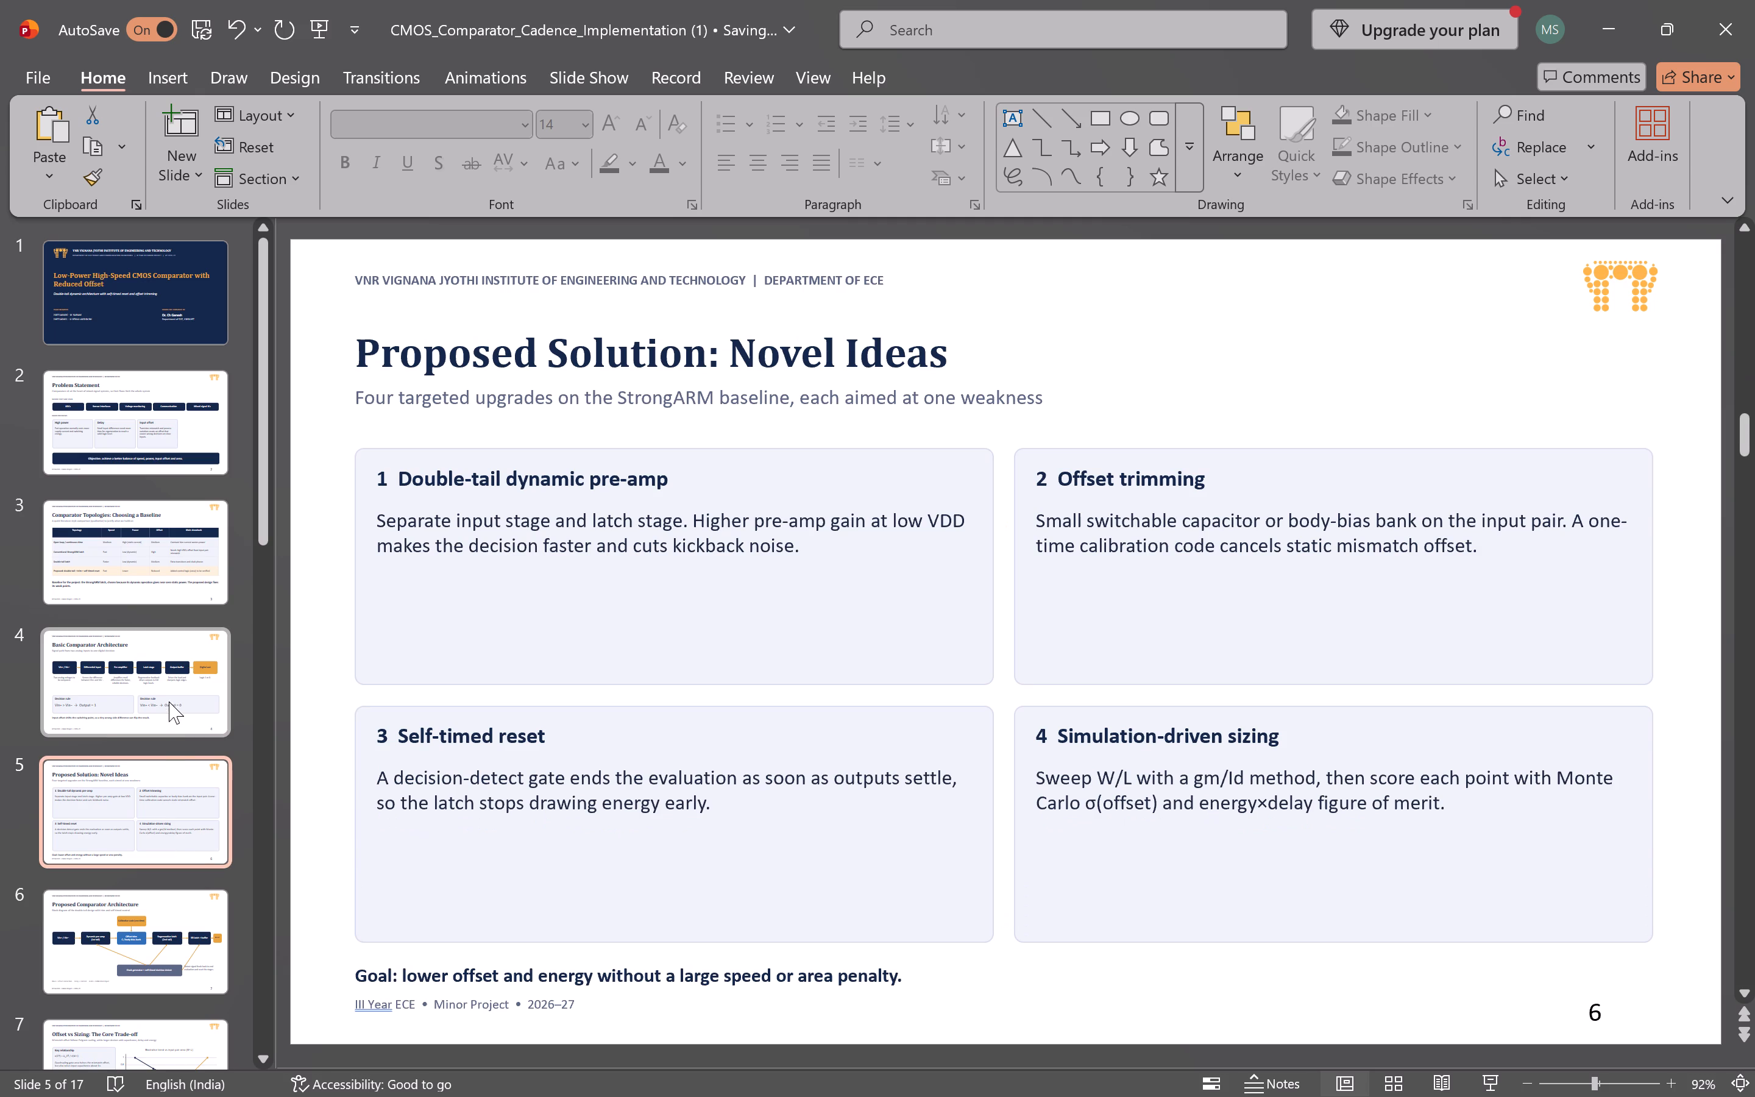
{"action": "scroll", "coordinate": [188, 821], "scroll_direction": "down", "scroll_amount": 1}
{"action": "left_click", "coordinate": [188, 821]}
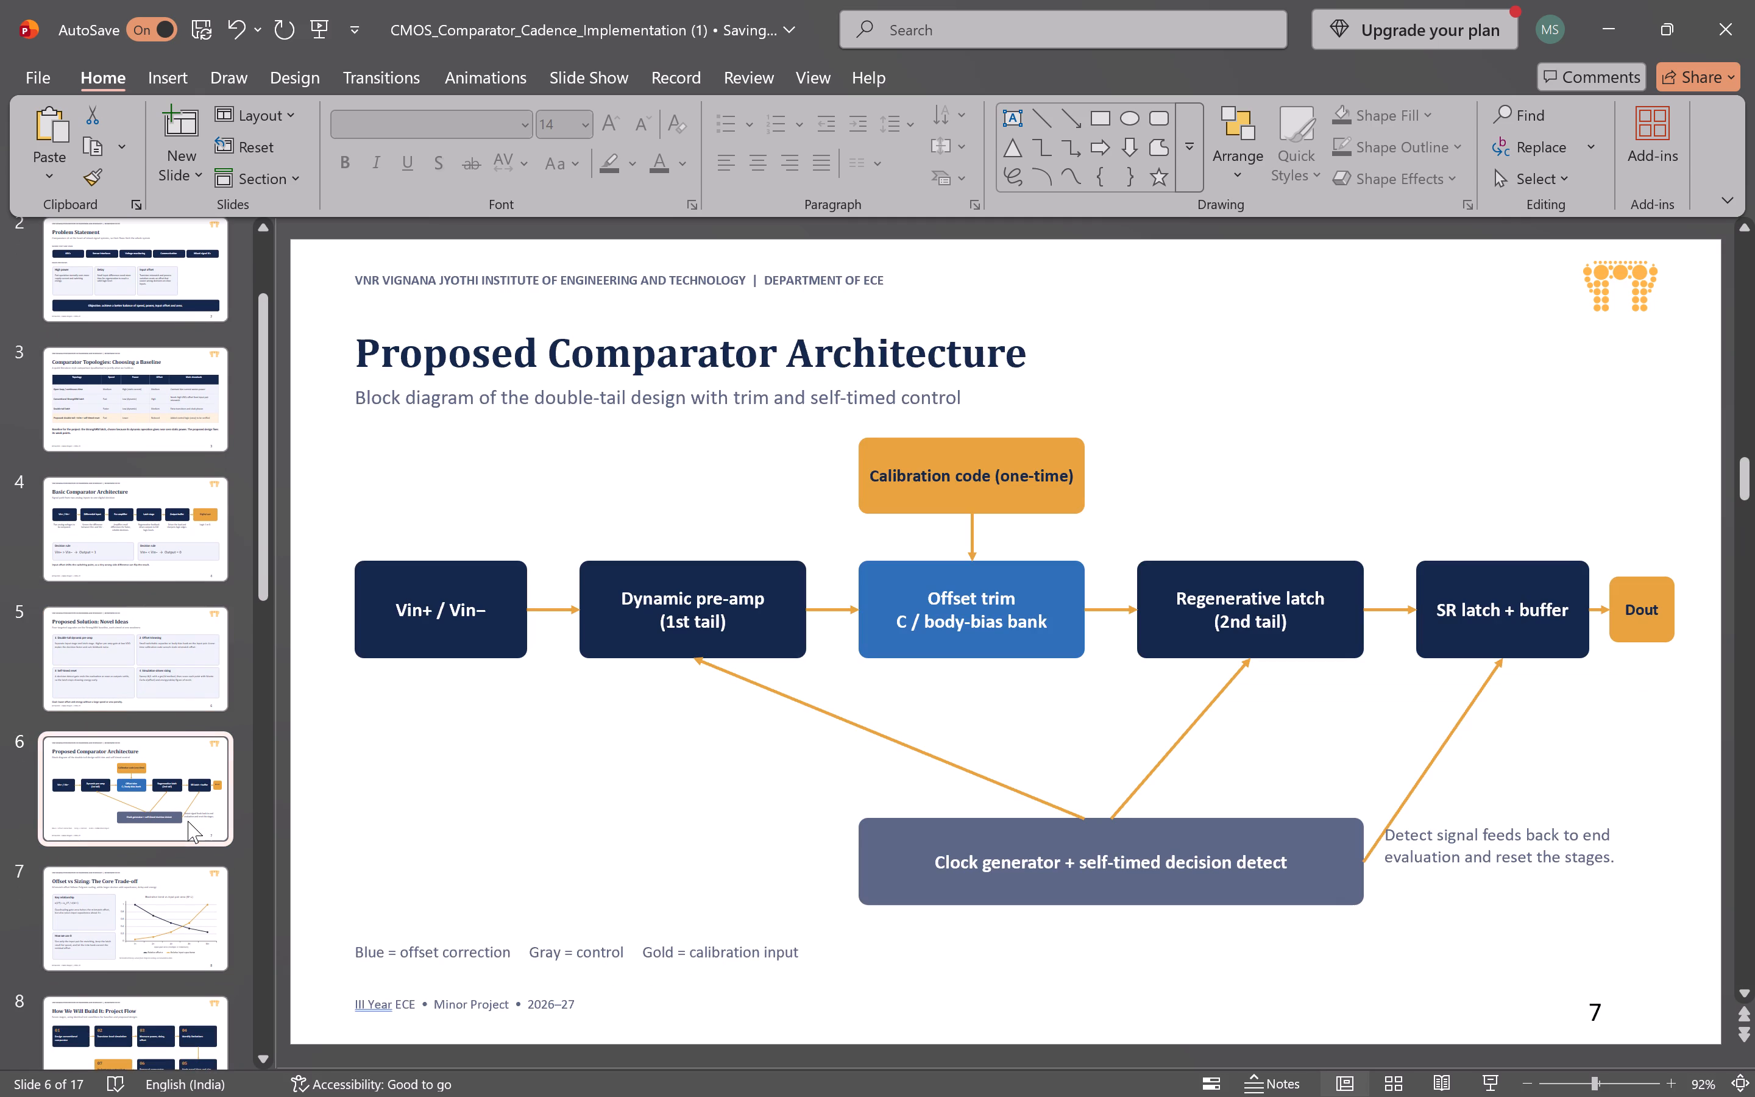
{"action": "left_click", "coordinate": [606, 755]}
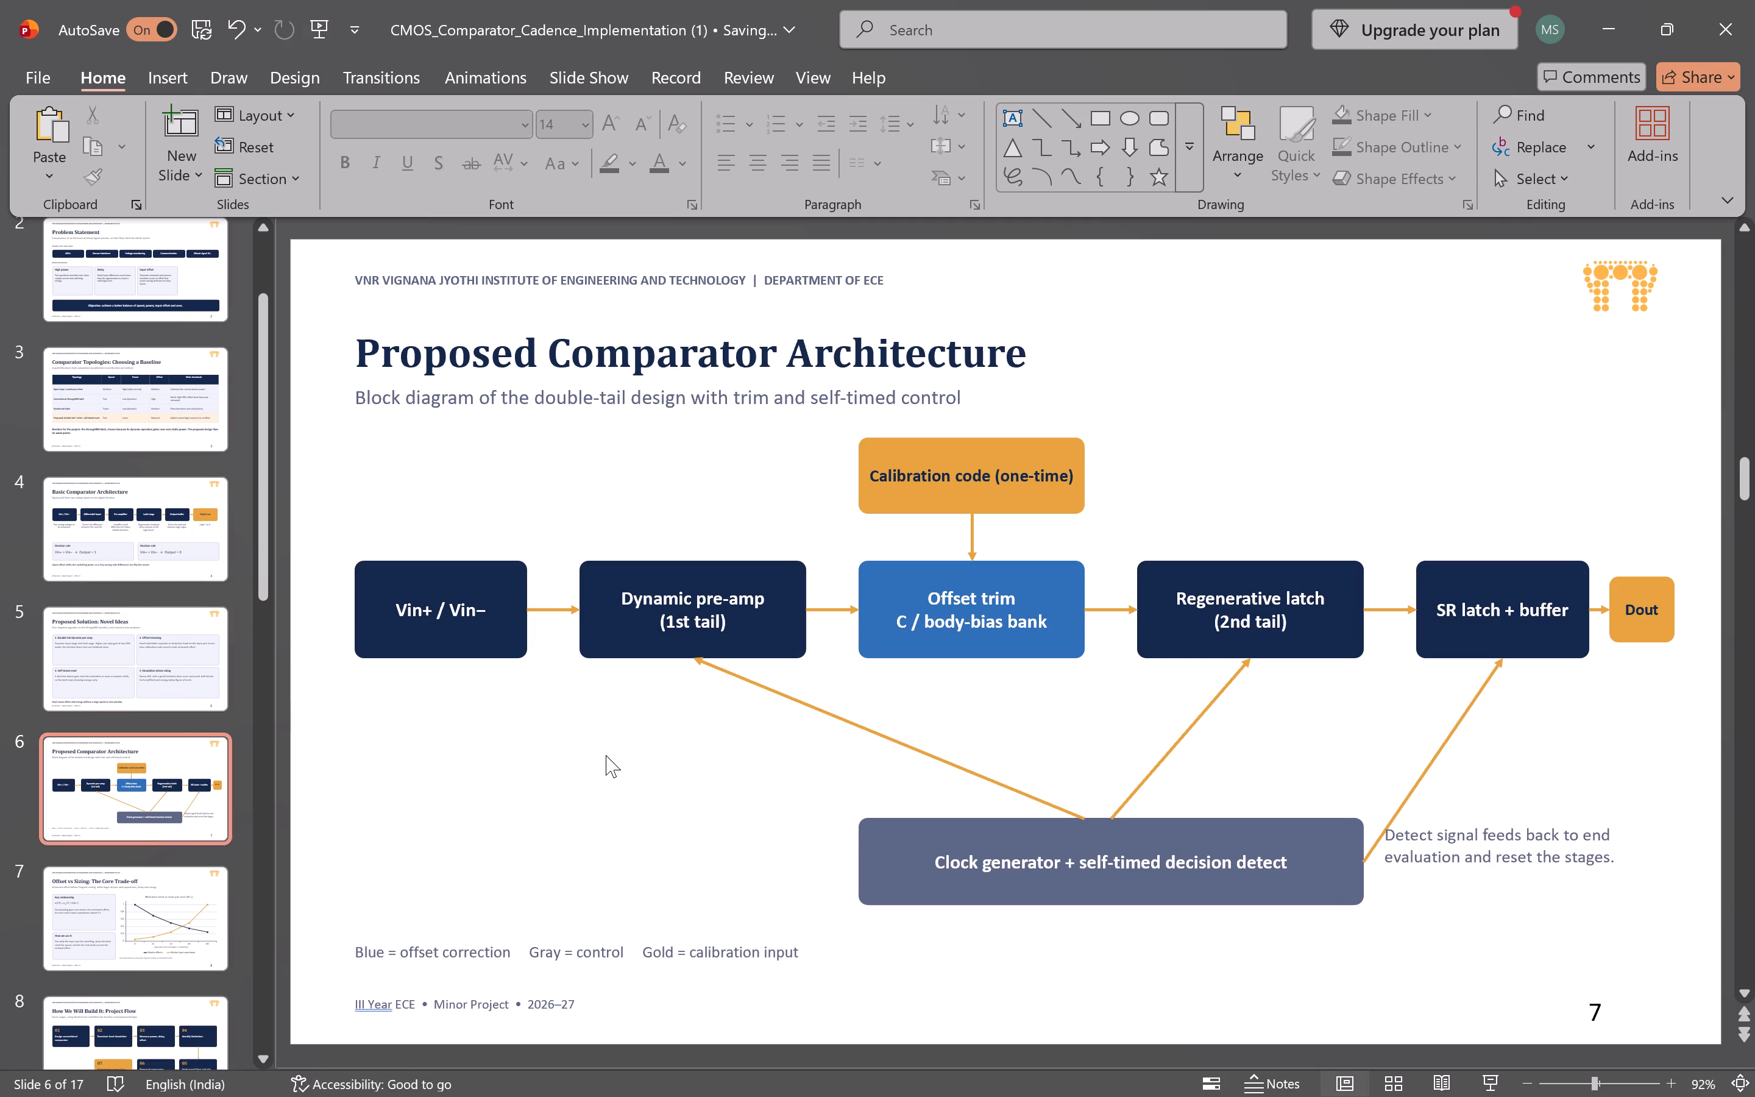
{"action": "double_click", "coordinate": [342, 462]}
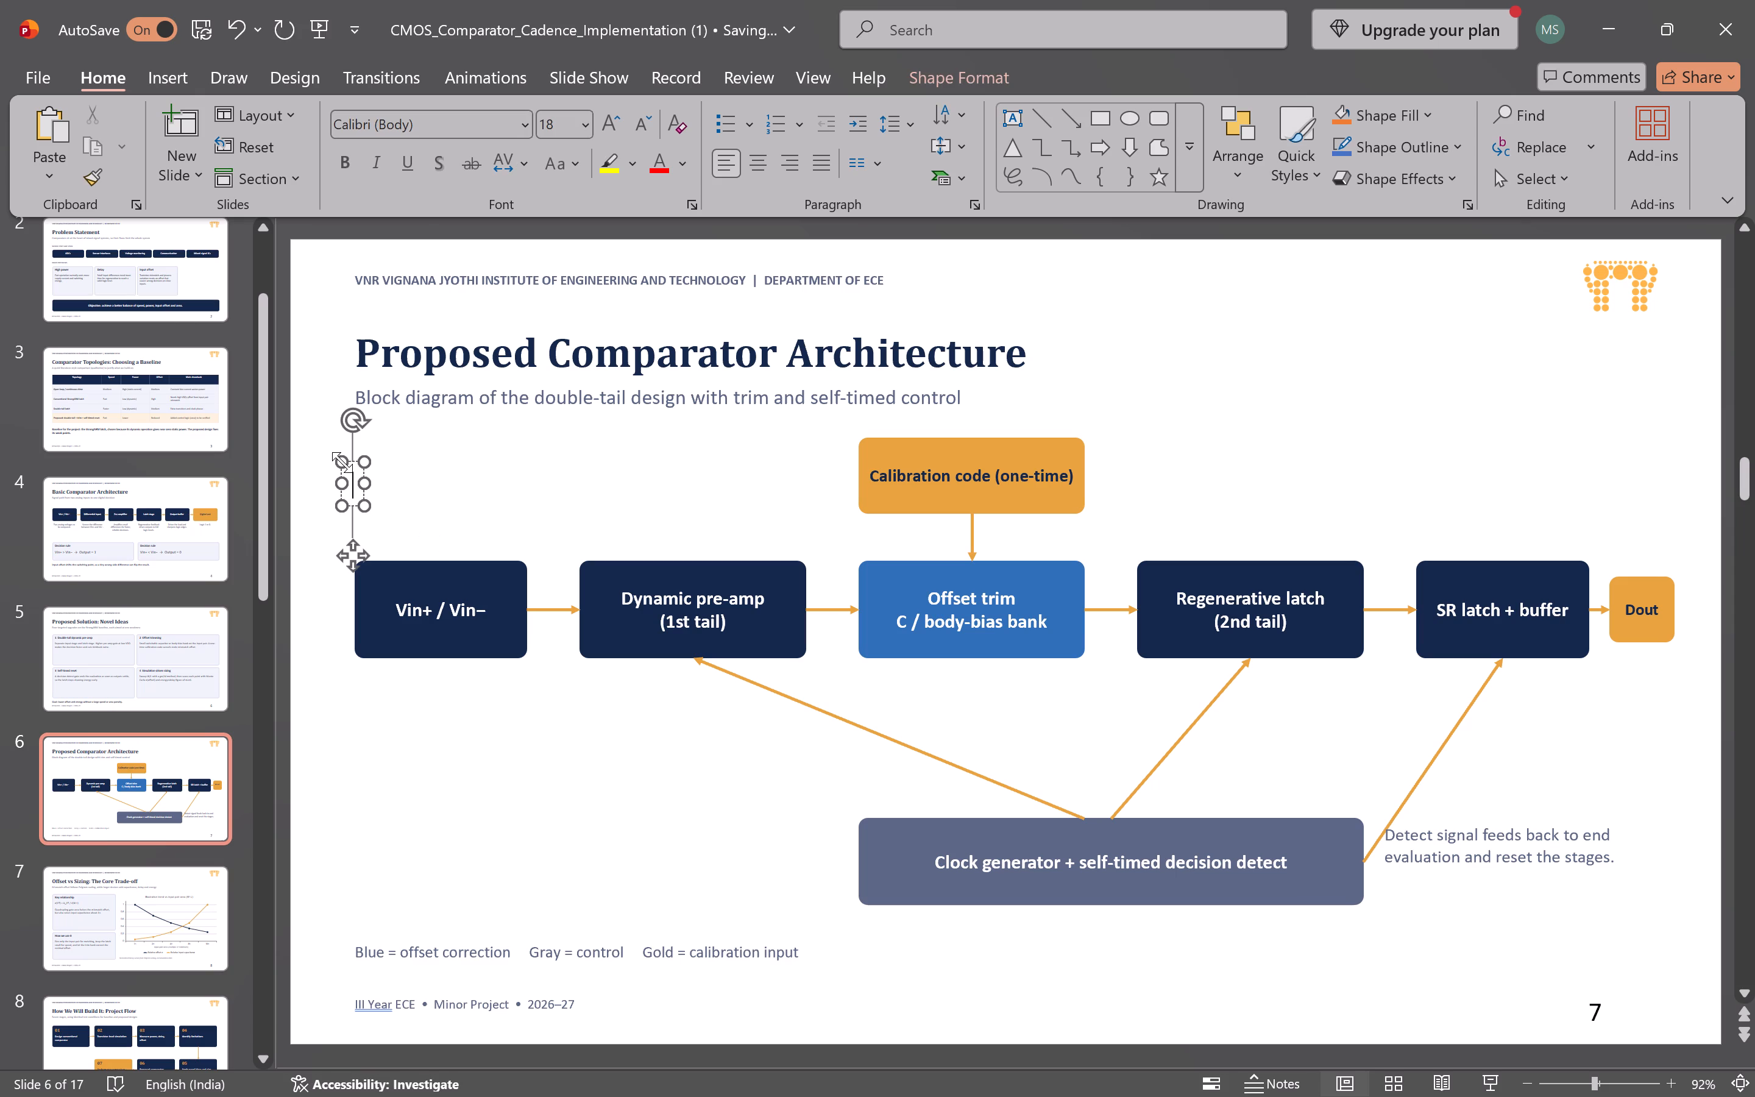
{"action": "left_click", "coordinate": [447, 474]}
{"action": "left_click", "coordinate": [890, 511]}
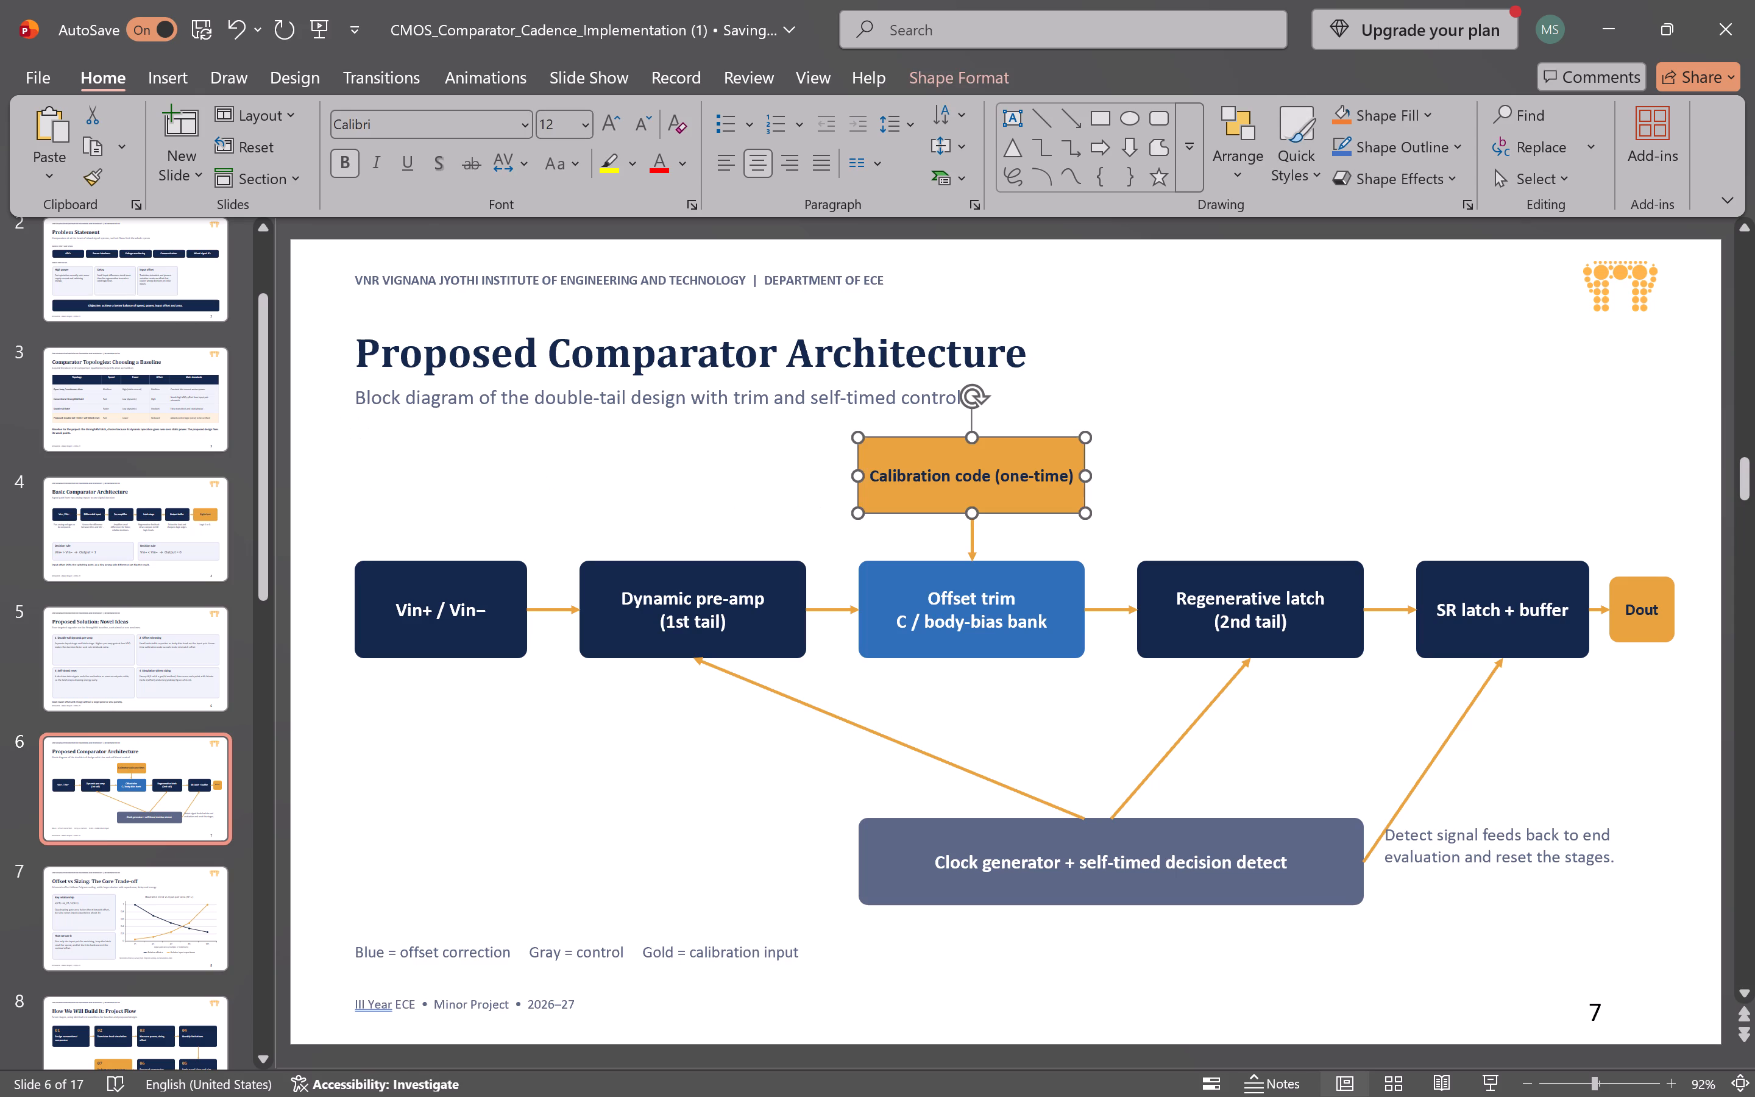
{"action": "left_click", "coordinate": [917, 620]}
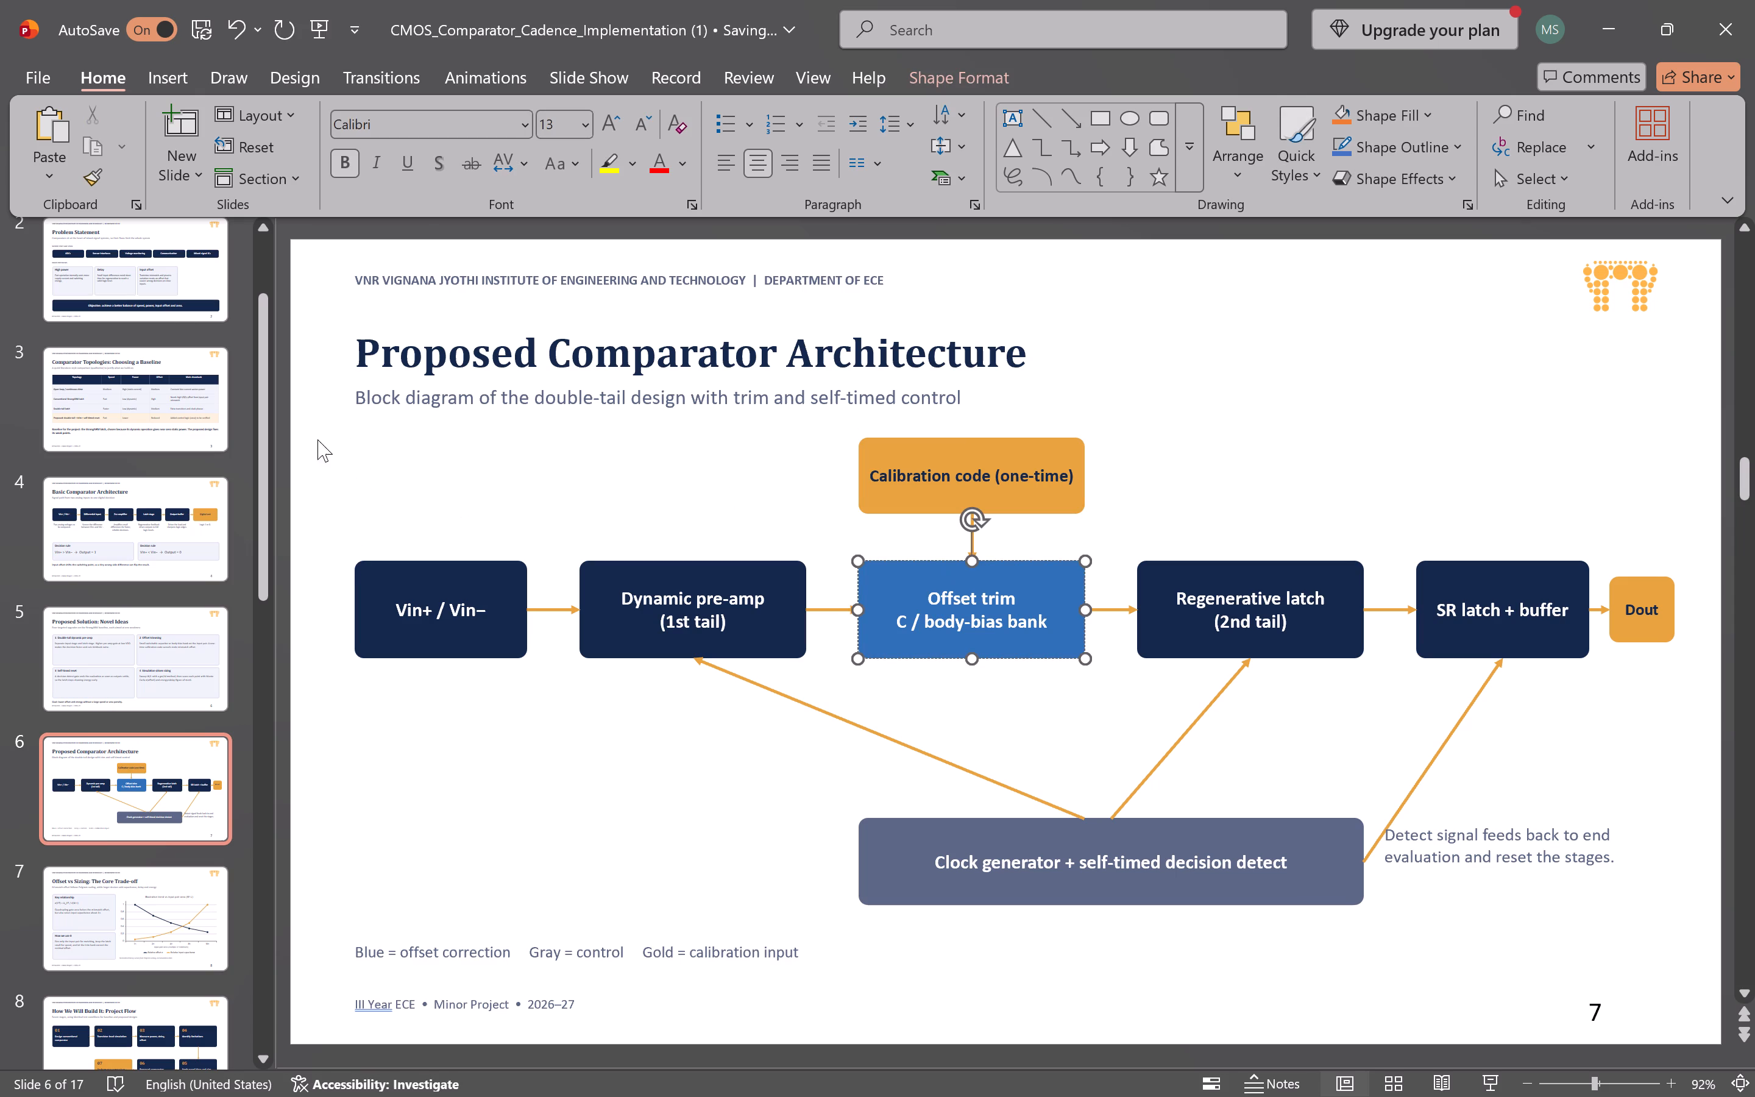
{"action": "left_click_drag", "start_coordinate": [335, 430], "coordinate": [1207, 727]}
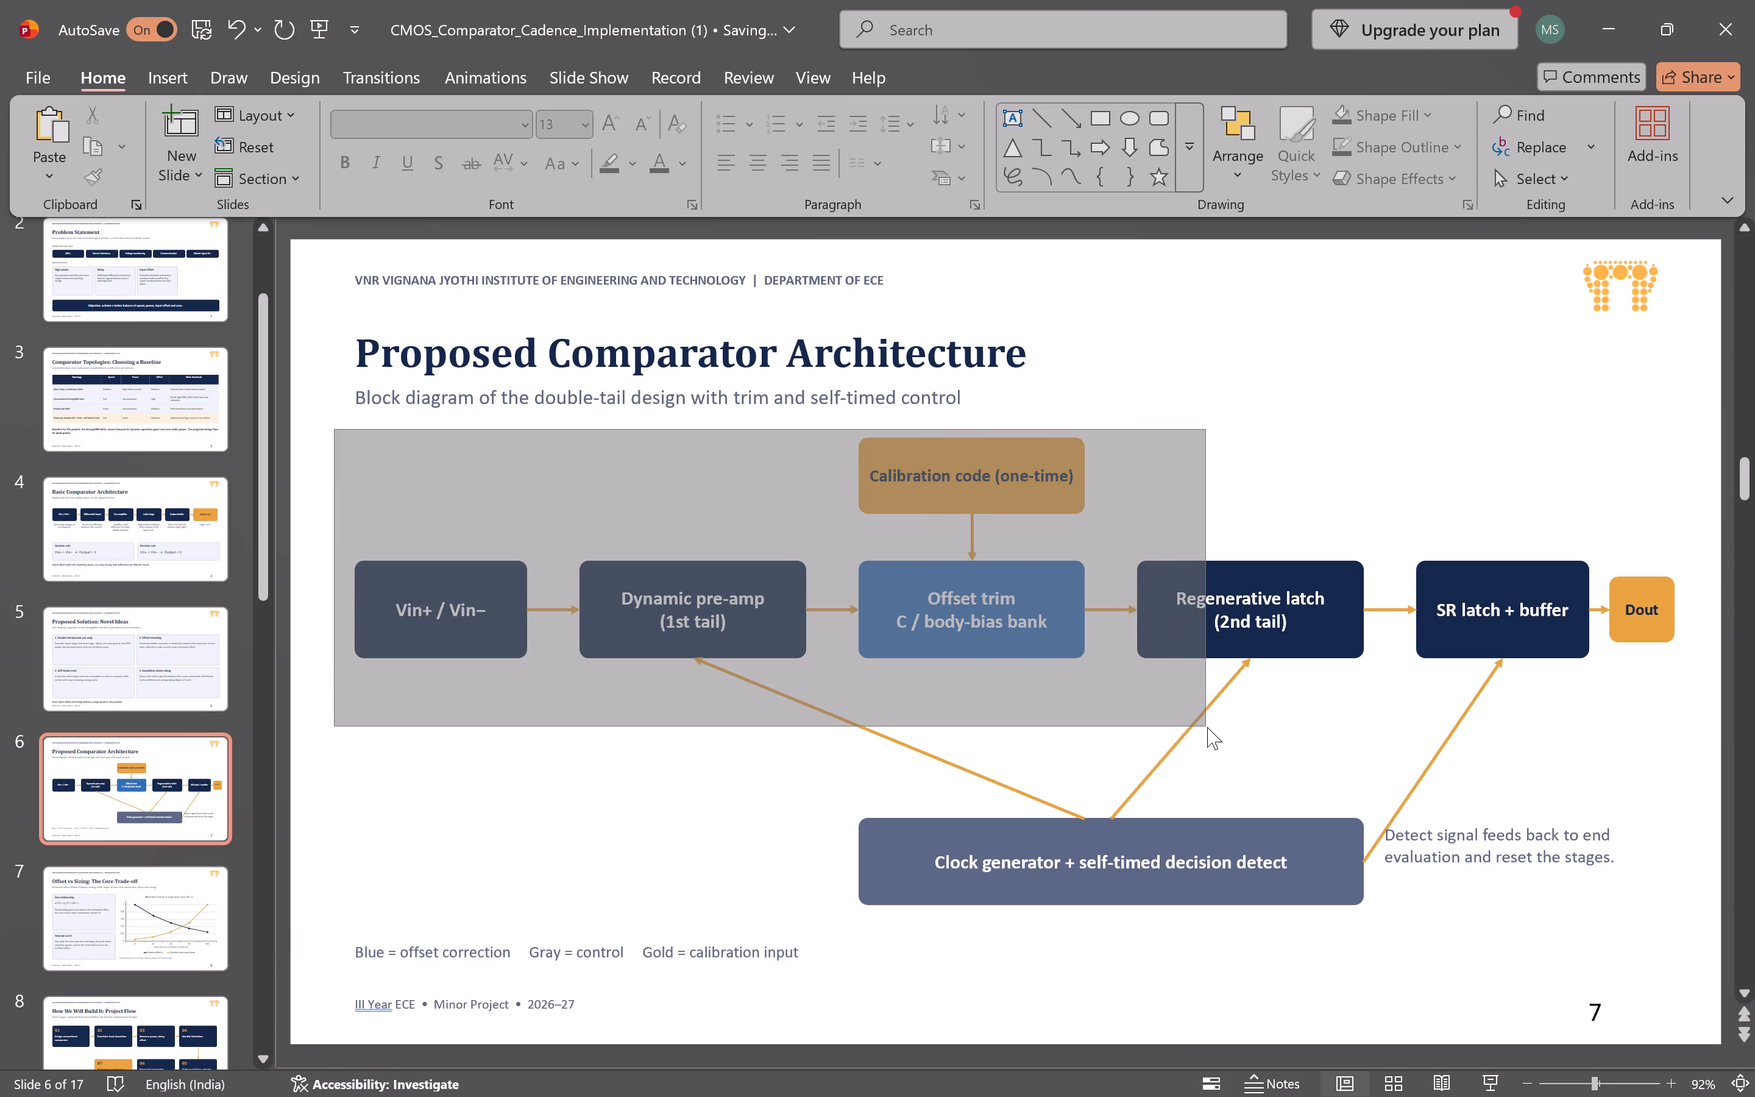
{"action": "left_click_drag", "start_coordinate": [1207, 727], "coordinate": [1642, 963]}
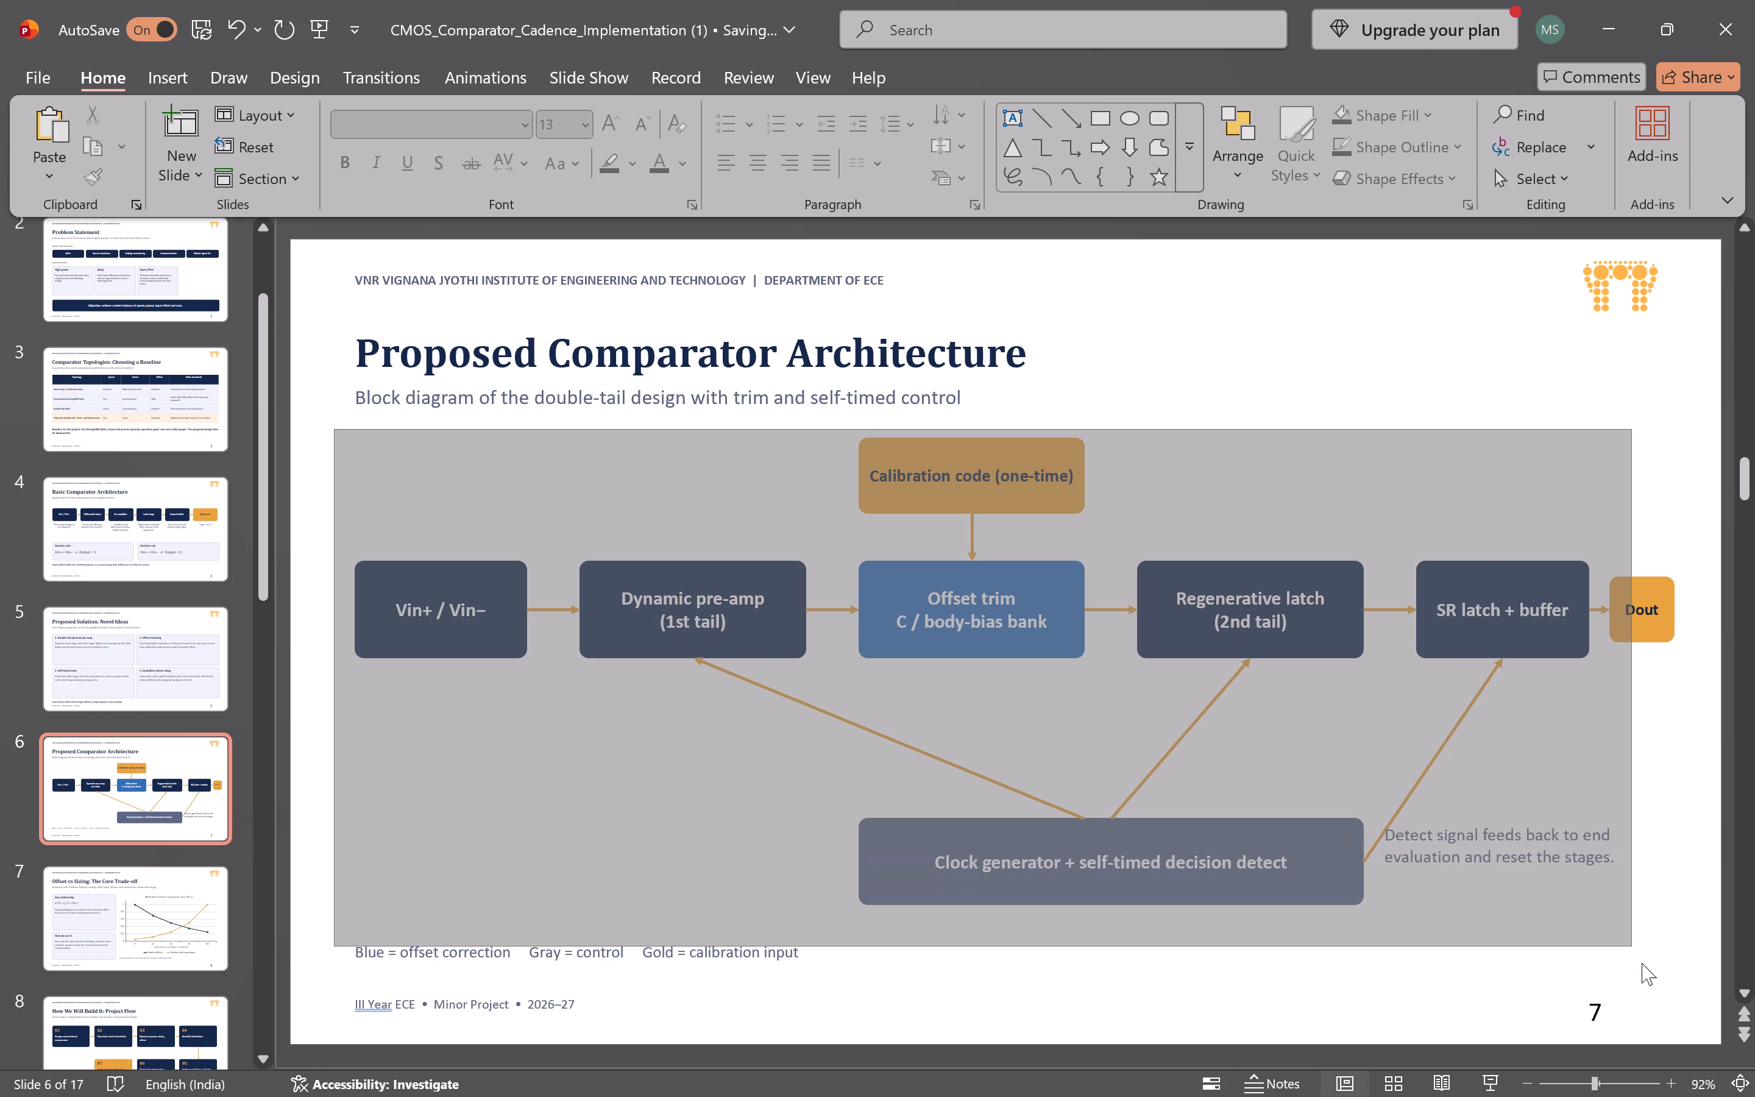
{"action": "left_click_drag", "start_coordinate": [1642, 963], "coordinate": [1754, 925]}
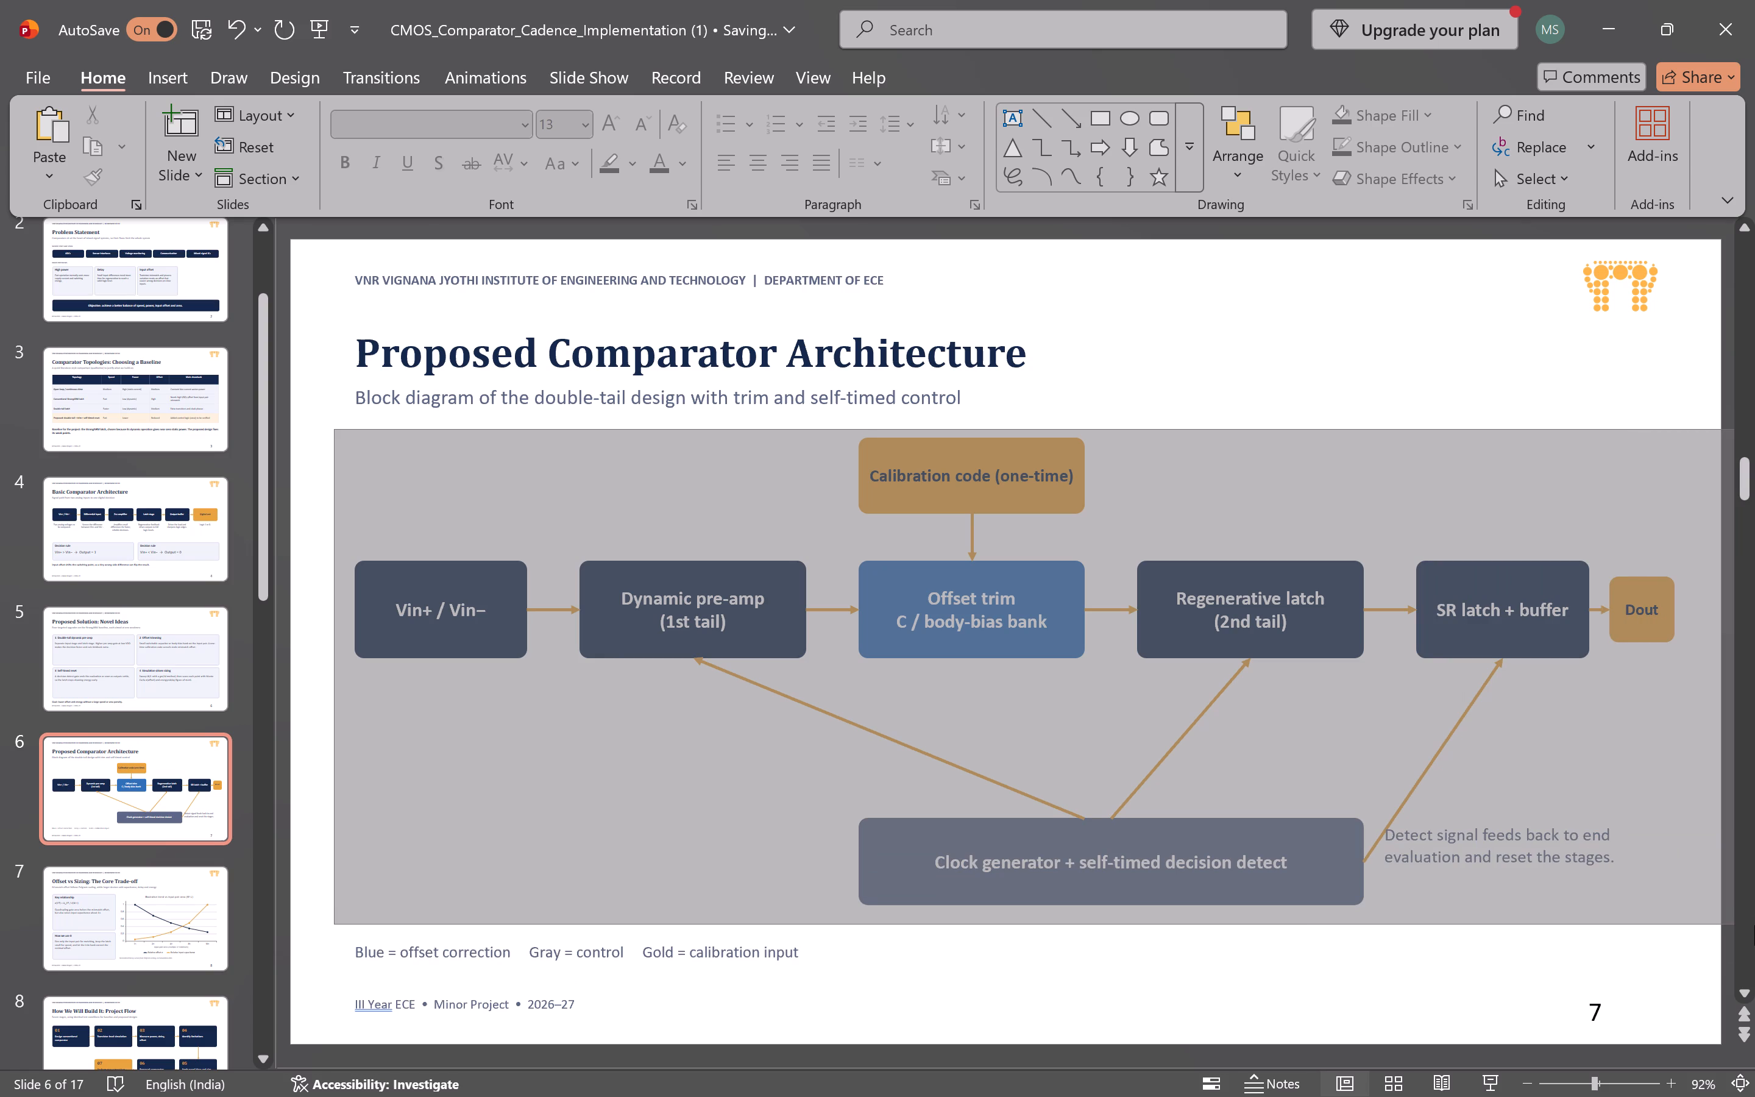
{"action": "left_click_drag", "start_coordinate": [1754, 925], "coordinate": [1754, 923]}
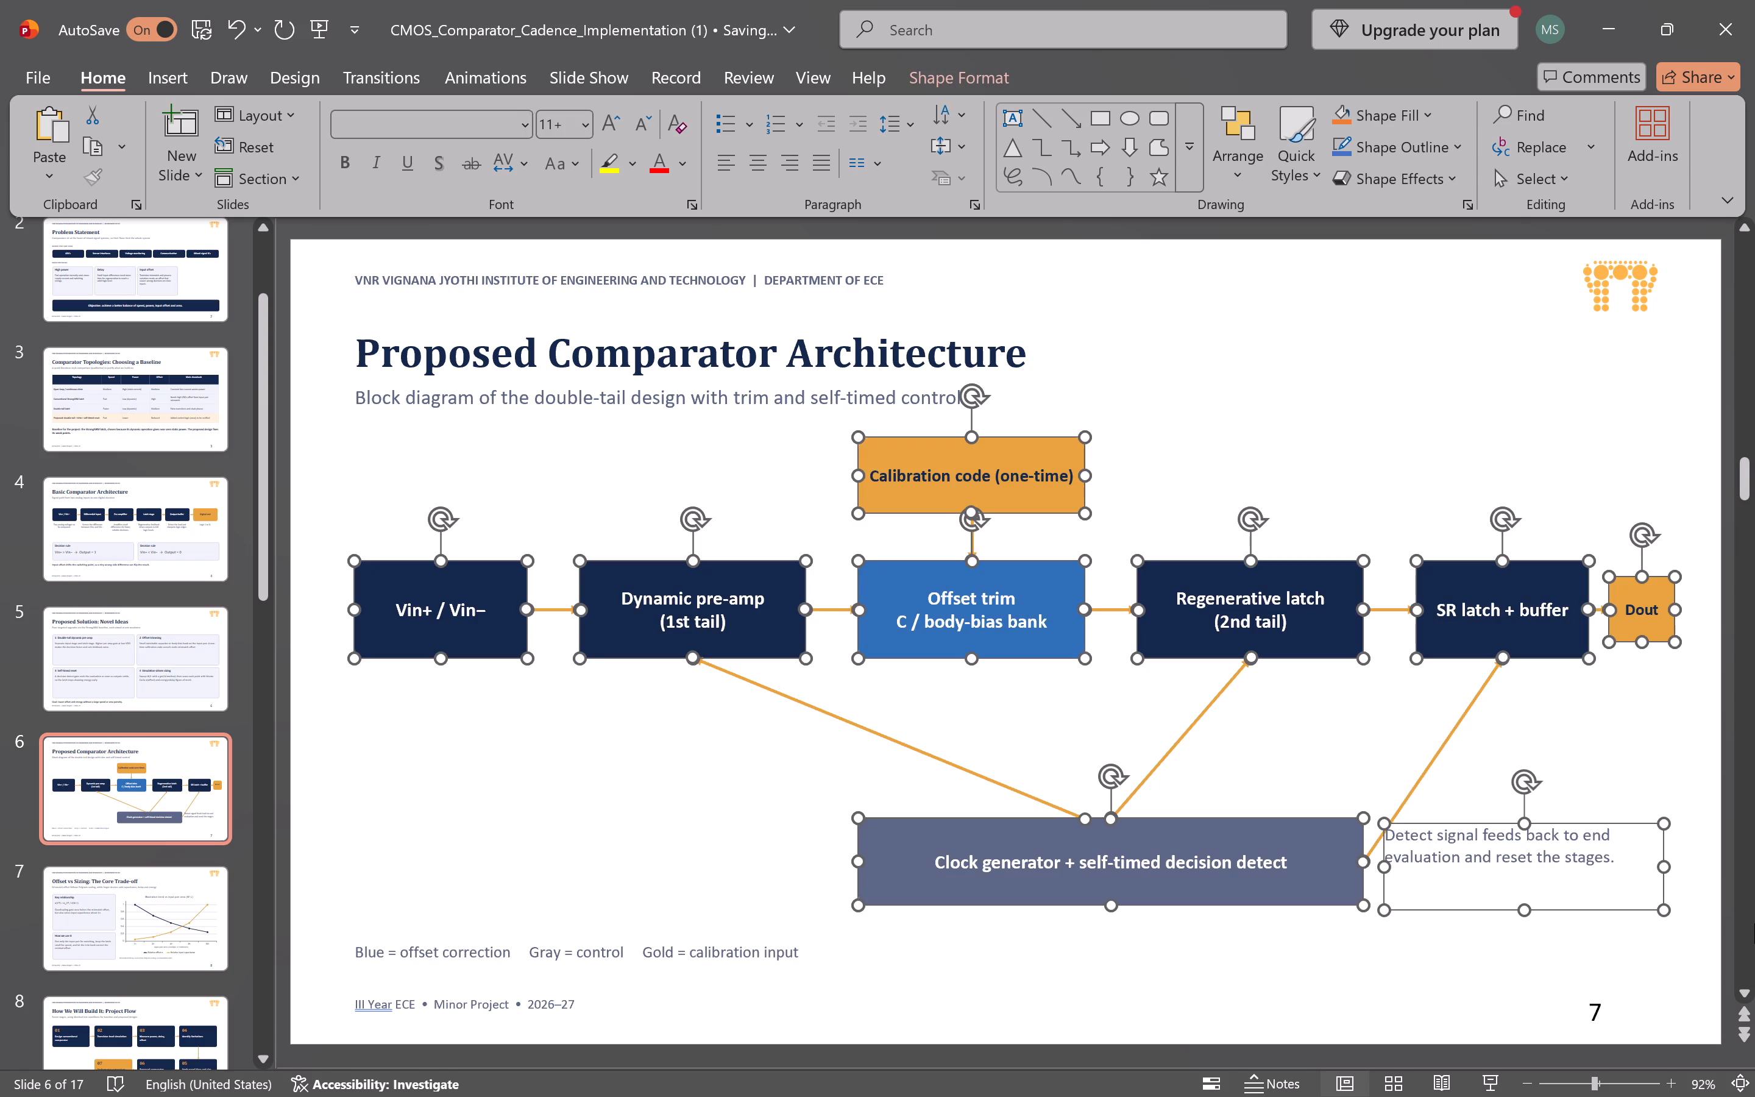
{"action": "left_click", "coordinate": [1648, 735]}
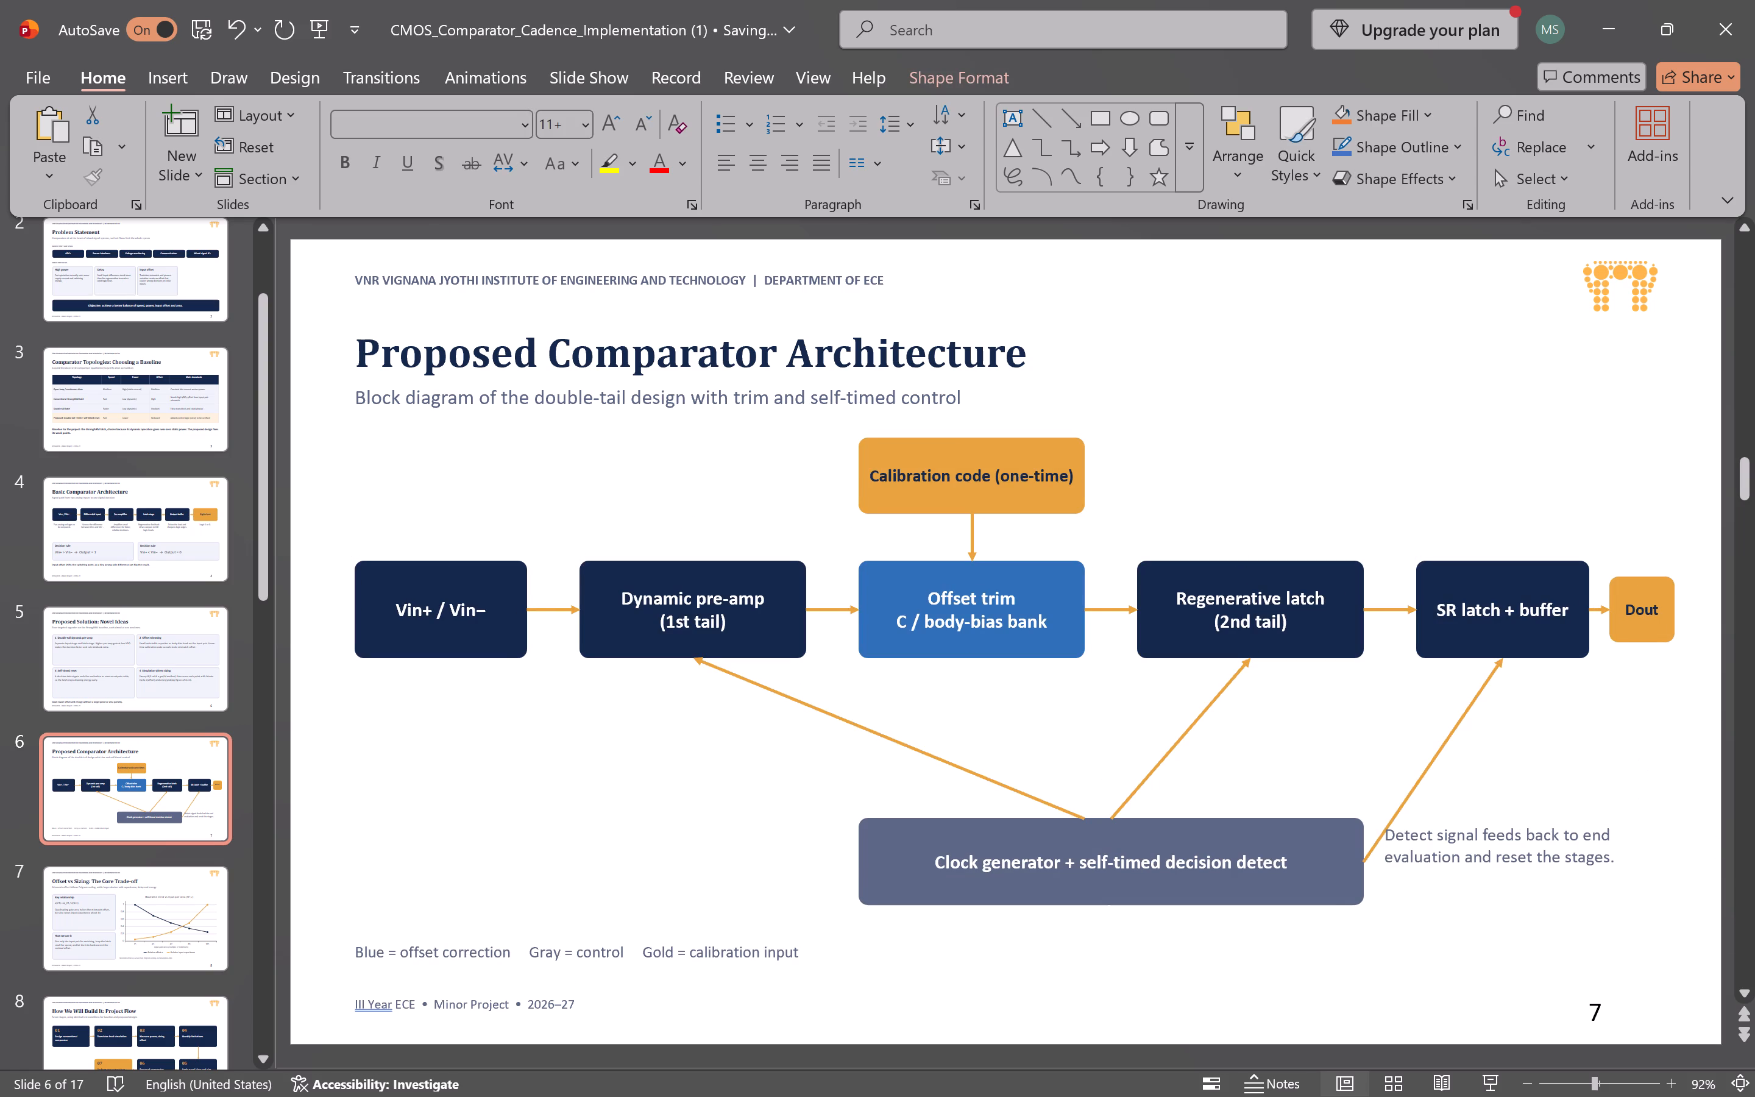
Delete the "Detect signal feeds back to end evaluation and reset the stages." note beside the clock generator block.
{"action": "left_click", "coordinate": [1593, 836]}
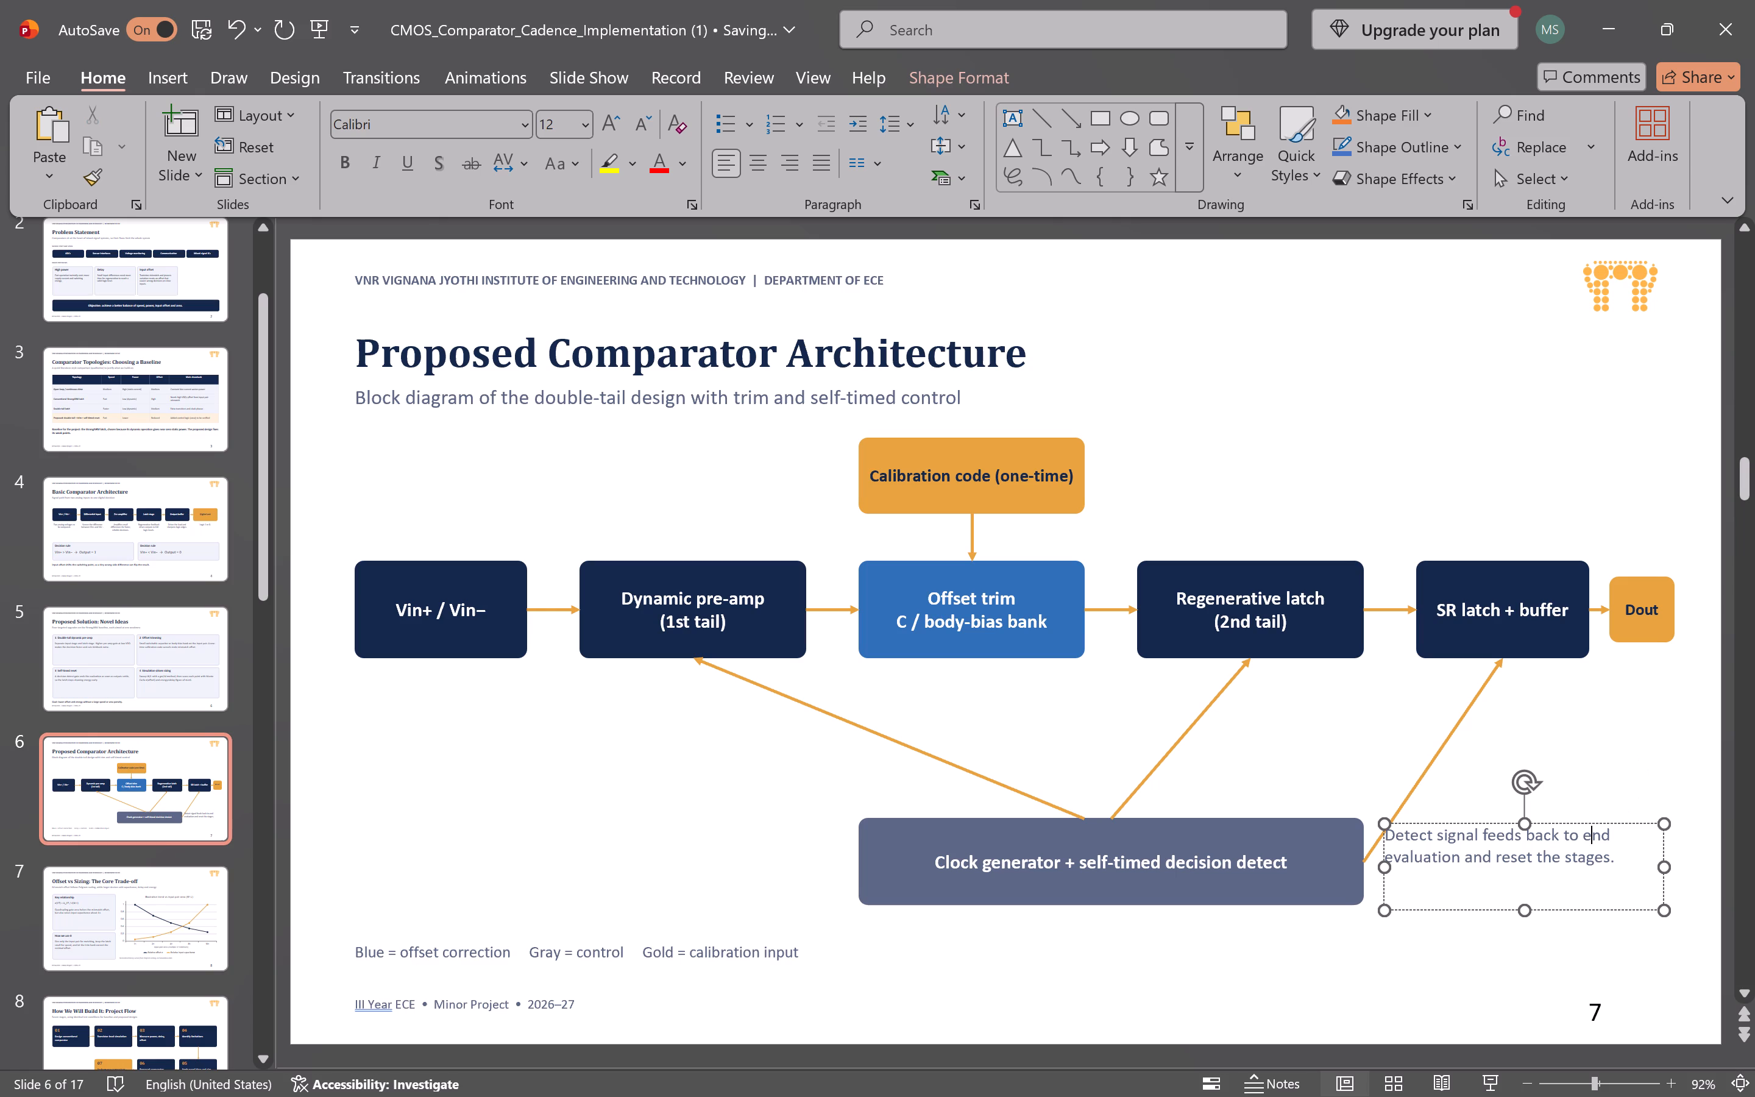
{"action": "left_click", "coordinate": [1637, 861]}
{"action": "key", "text": "BackSpace"}
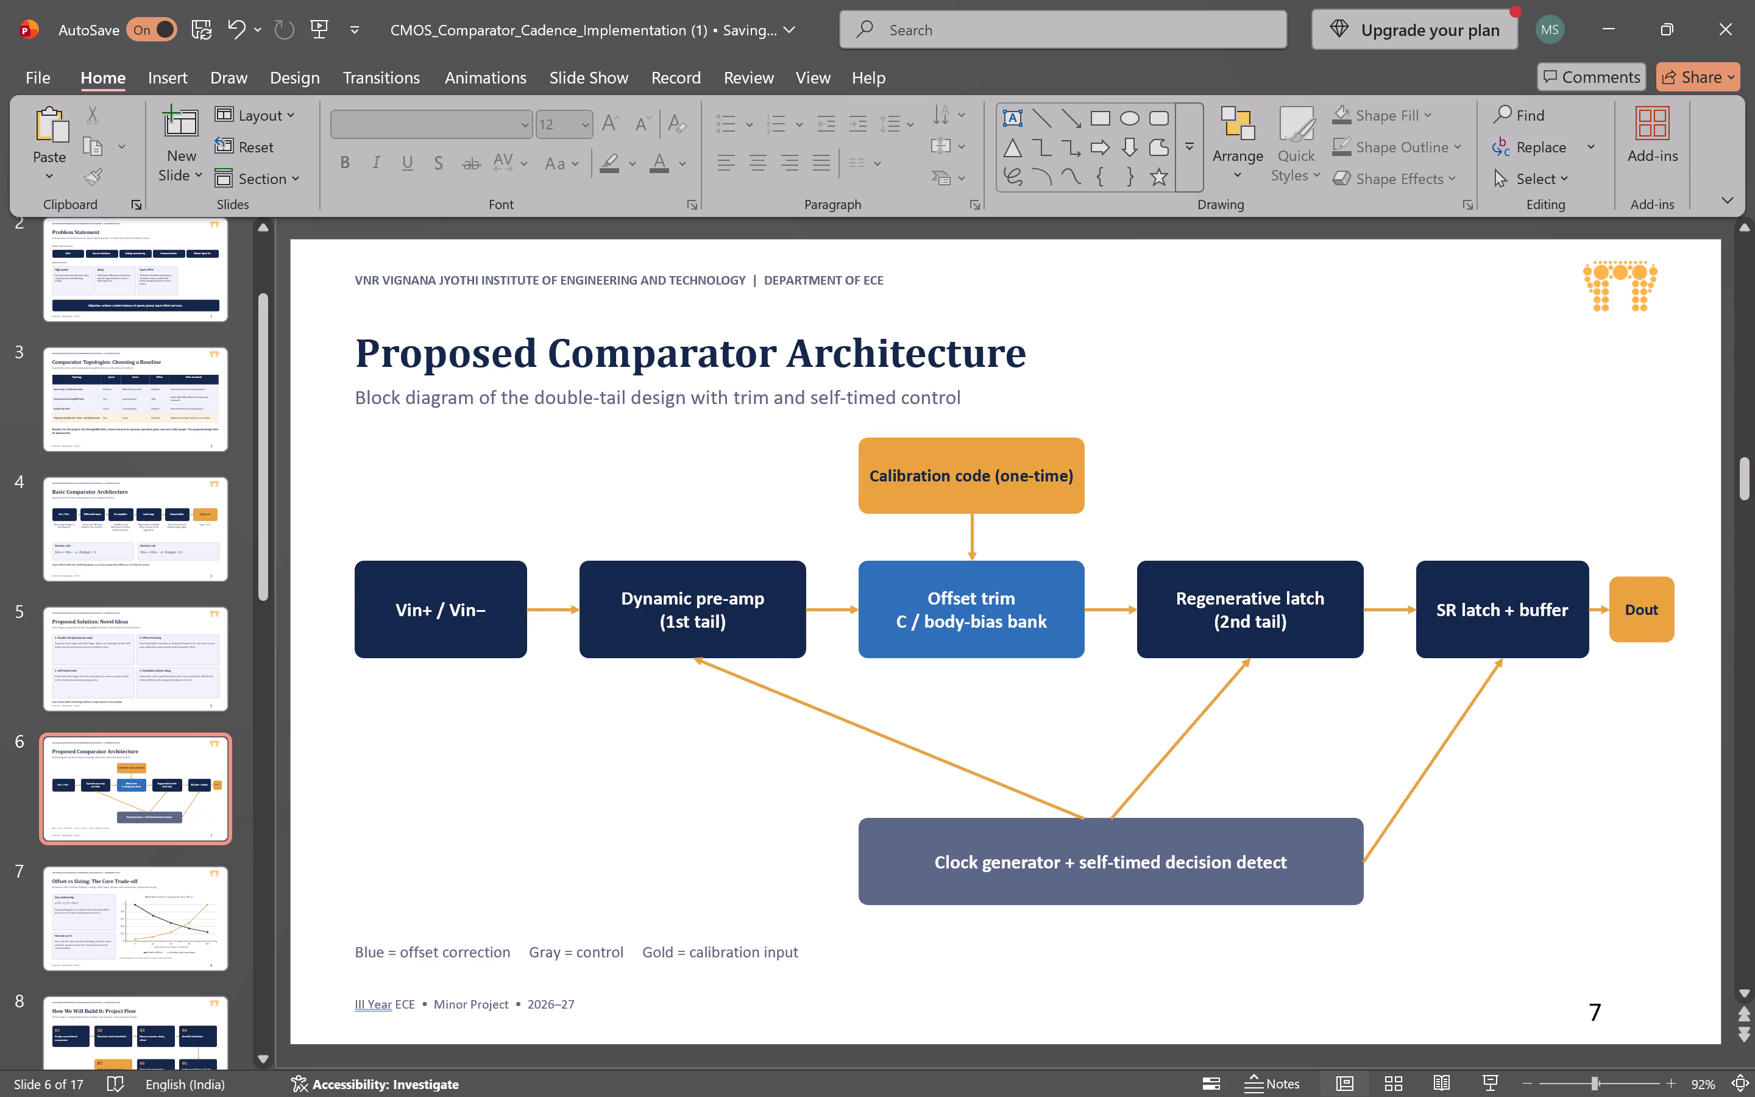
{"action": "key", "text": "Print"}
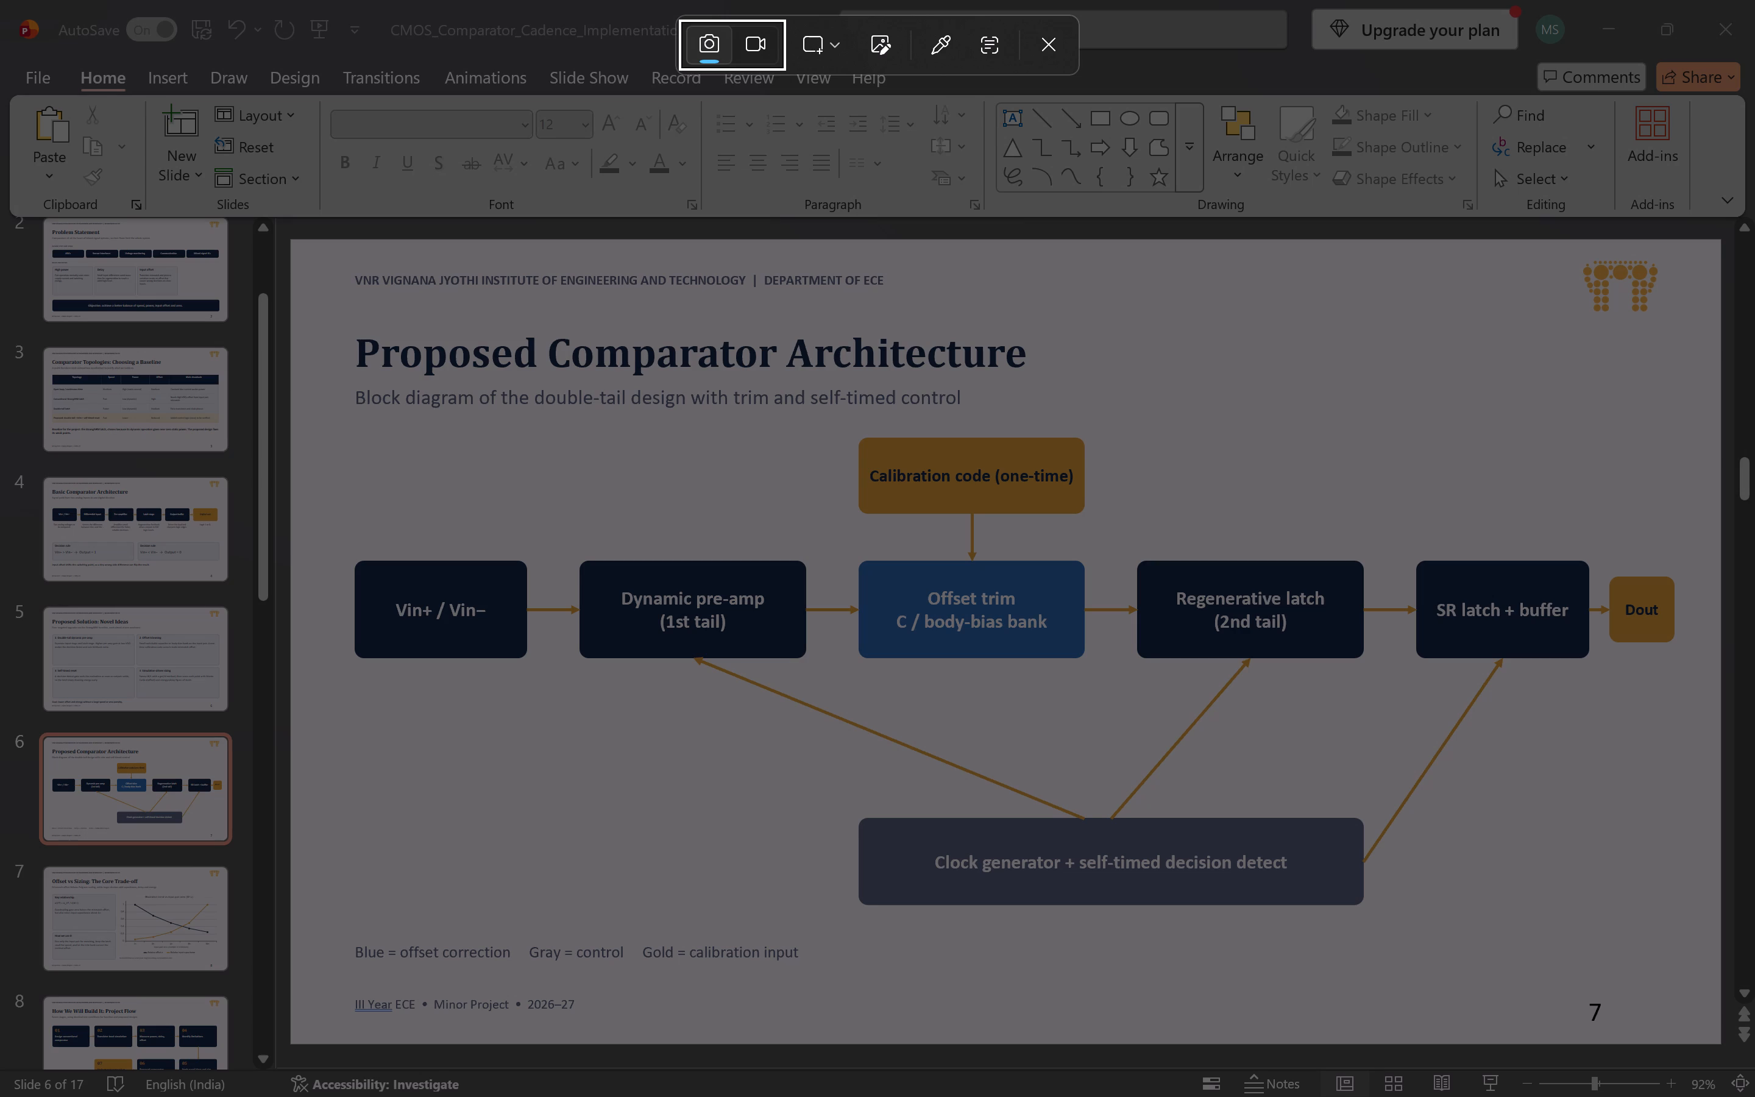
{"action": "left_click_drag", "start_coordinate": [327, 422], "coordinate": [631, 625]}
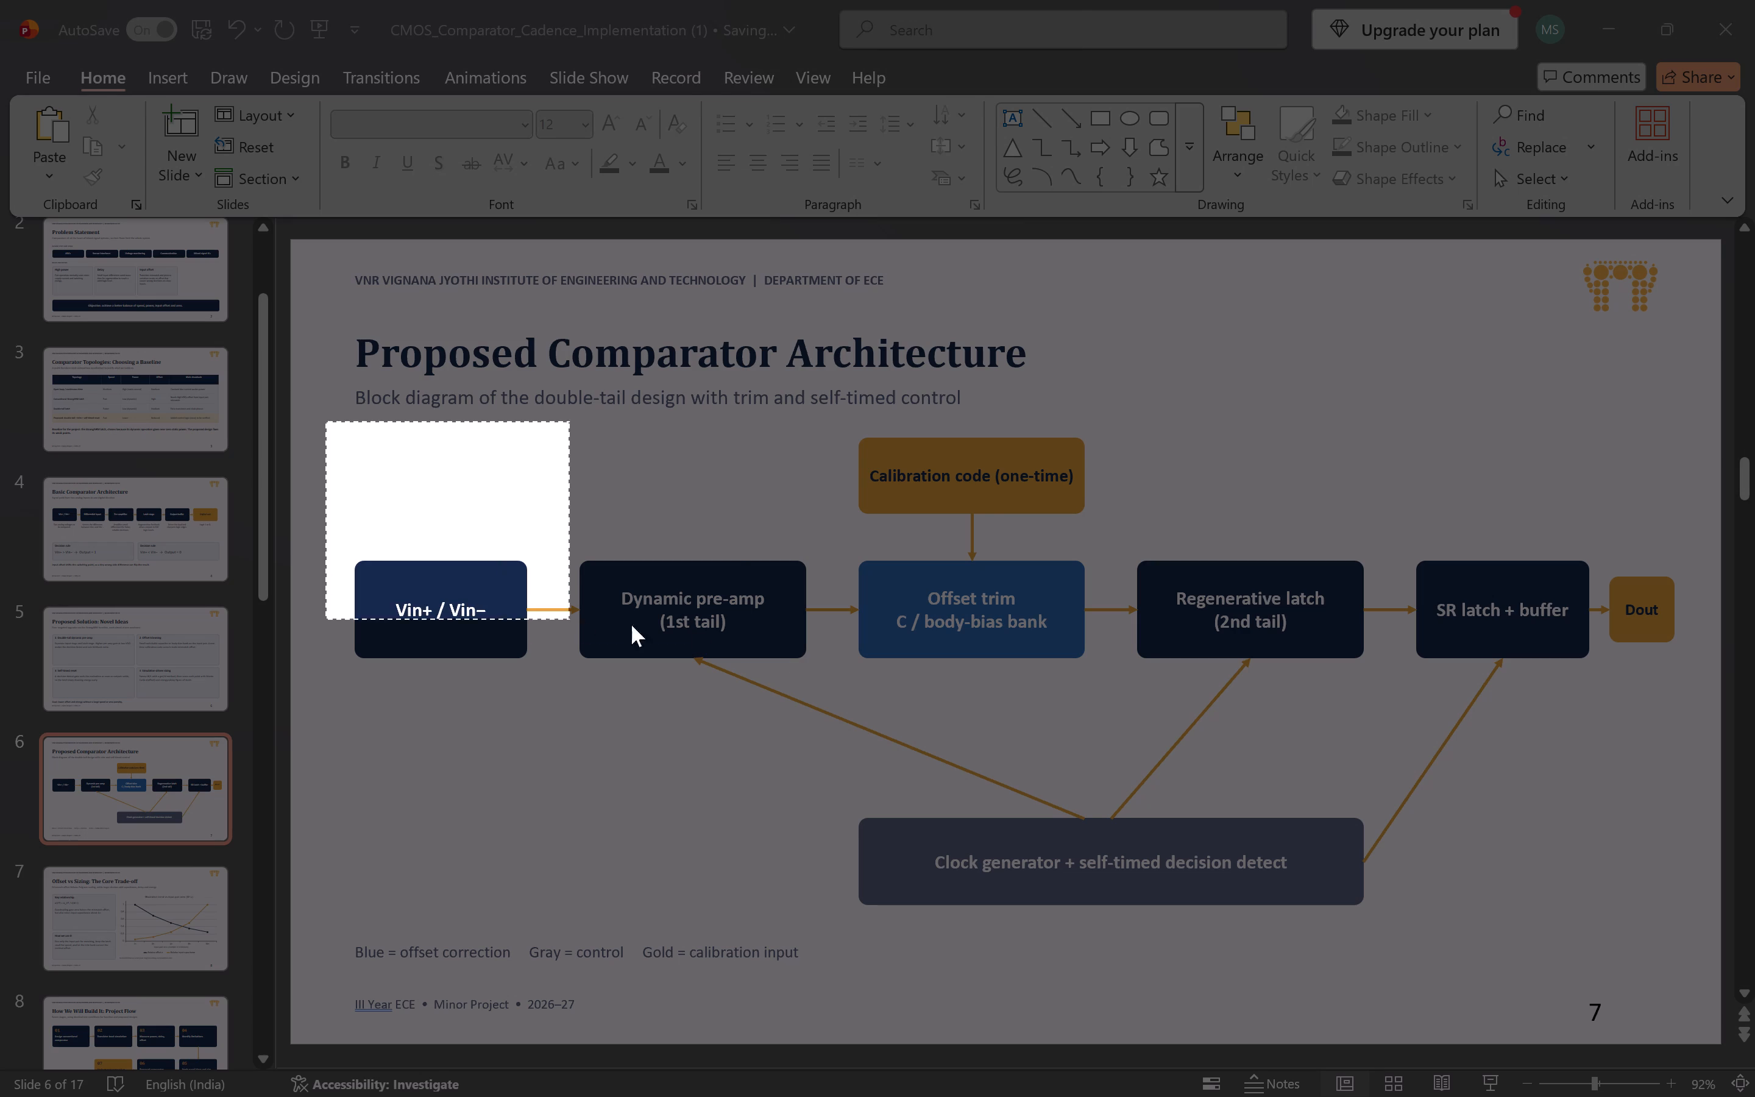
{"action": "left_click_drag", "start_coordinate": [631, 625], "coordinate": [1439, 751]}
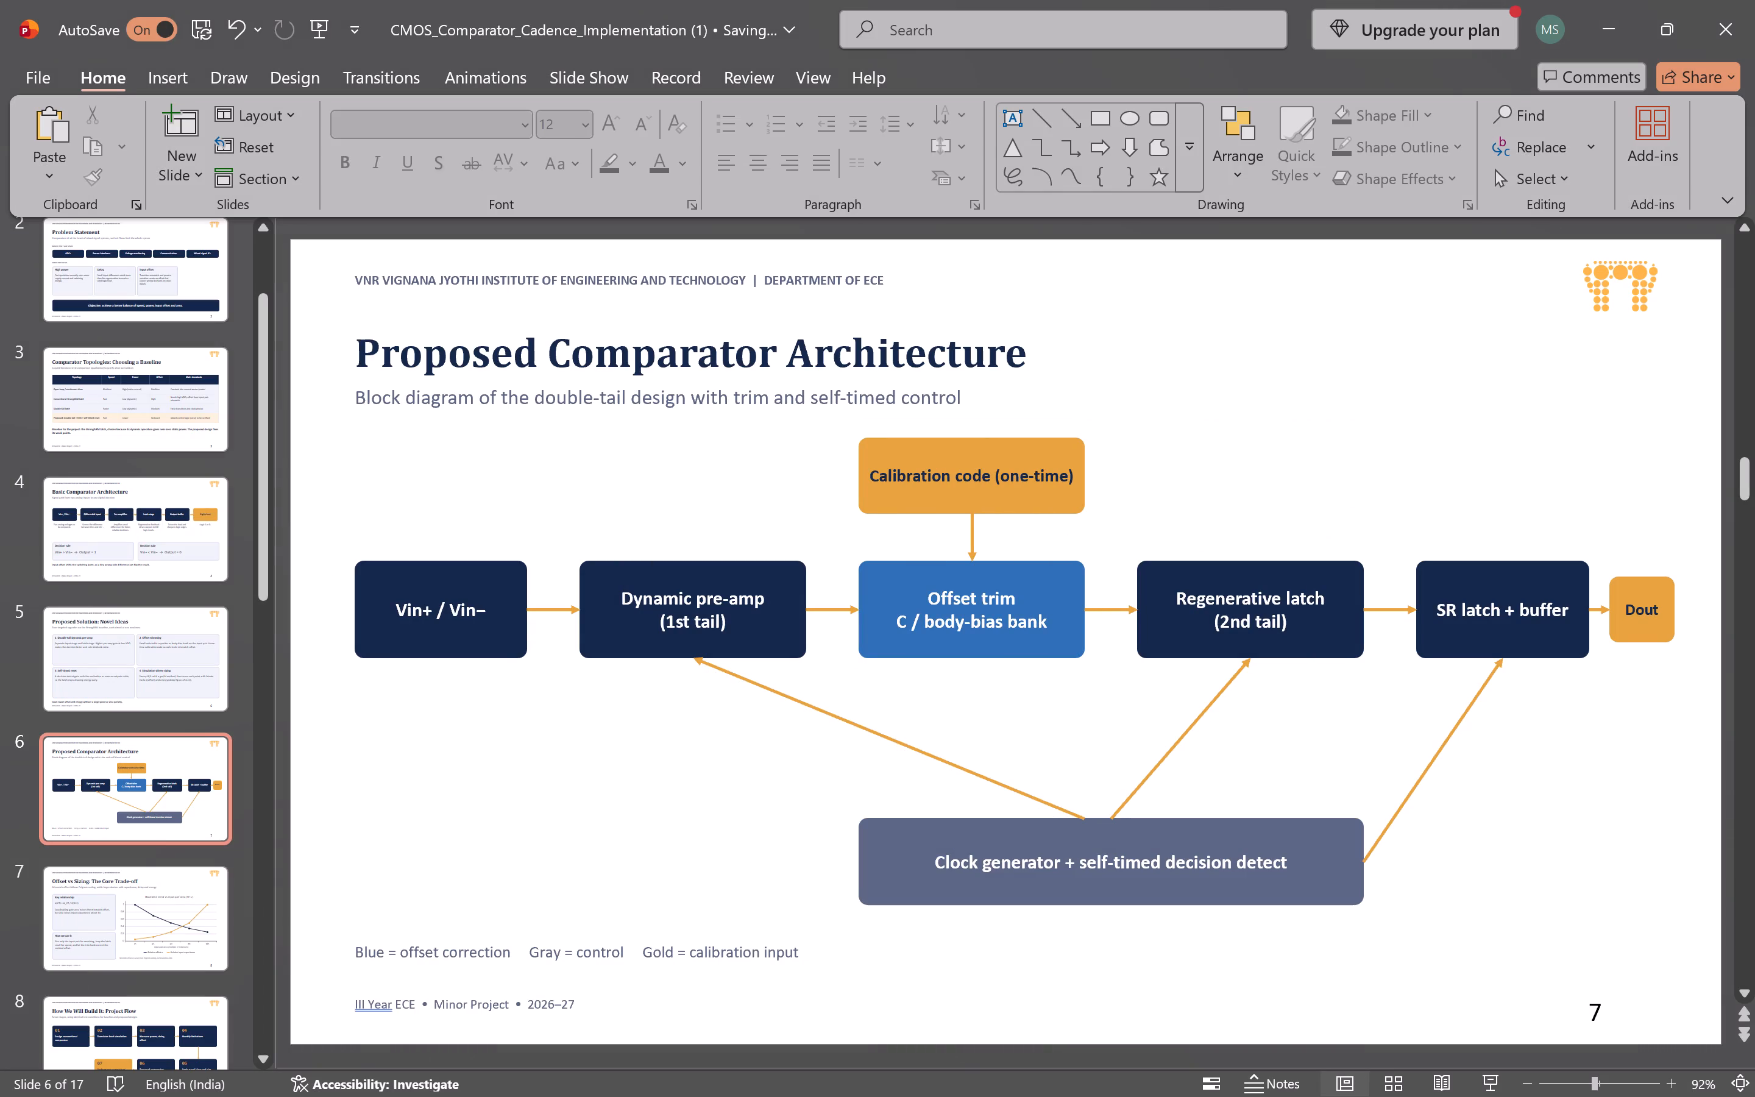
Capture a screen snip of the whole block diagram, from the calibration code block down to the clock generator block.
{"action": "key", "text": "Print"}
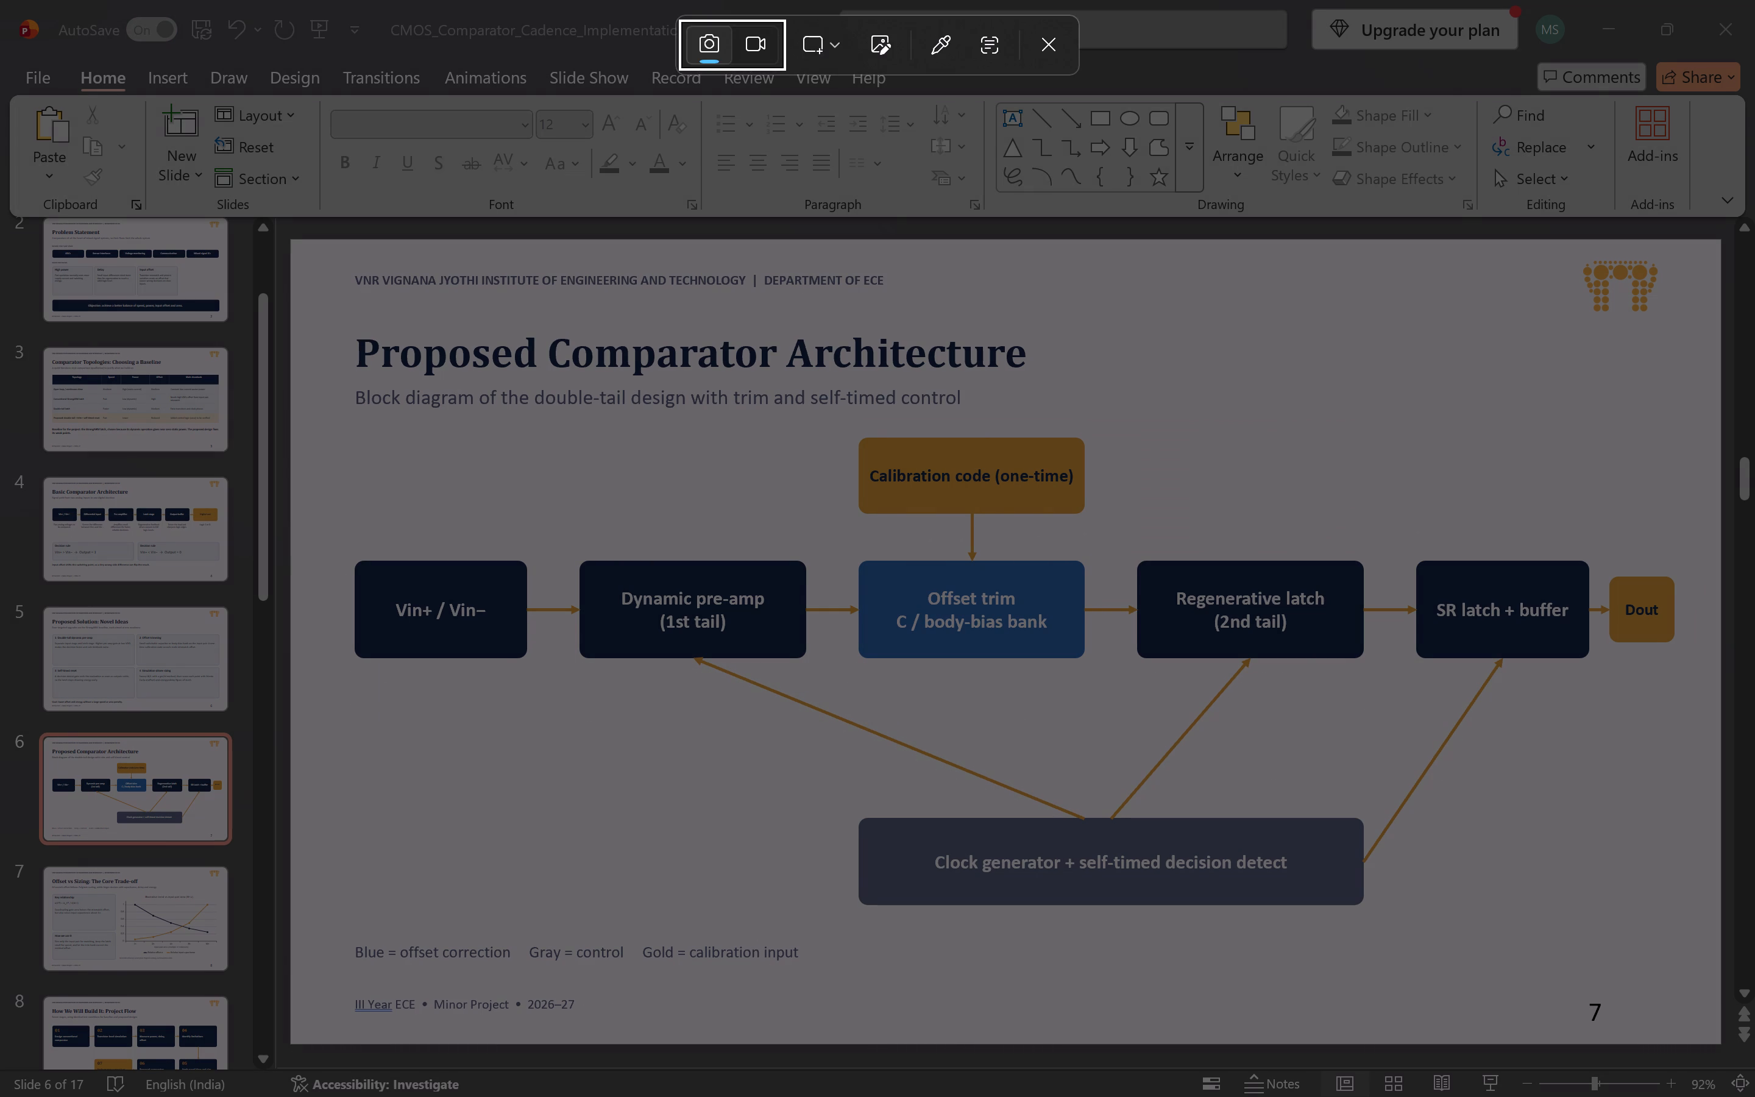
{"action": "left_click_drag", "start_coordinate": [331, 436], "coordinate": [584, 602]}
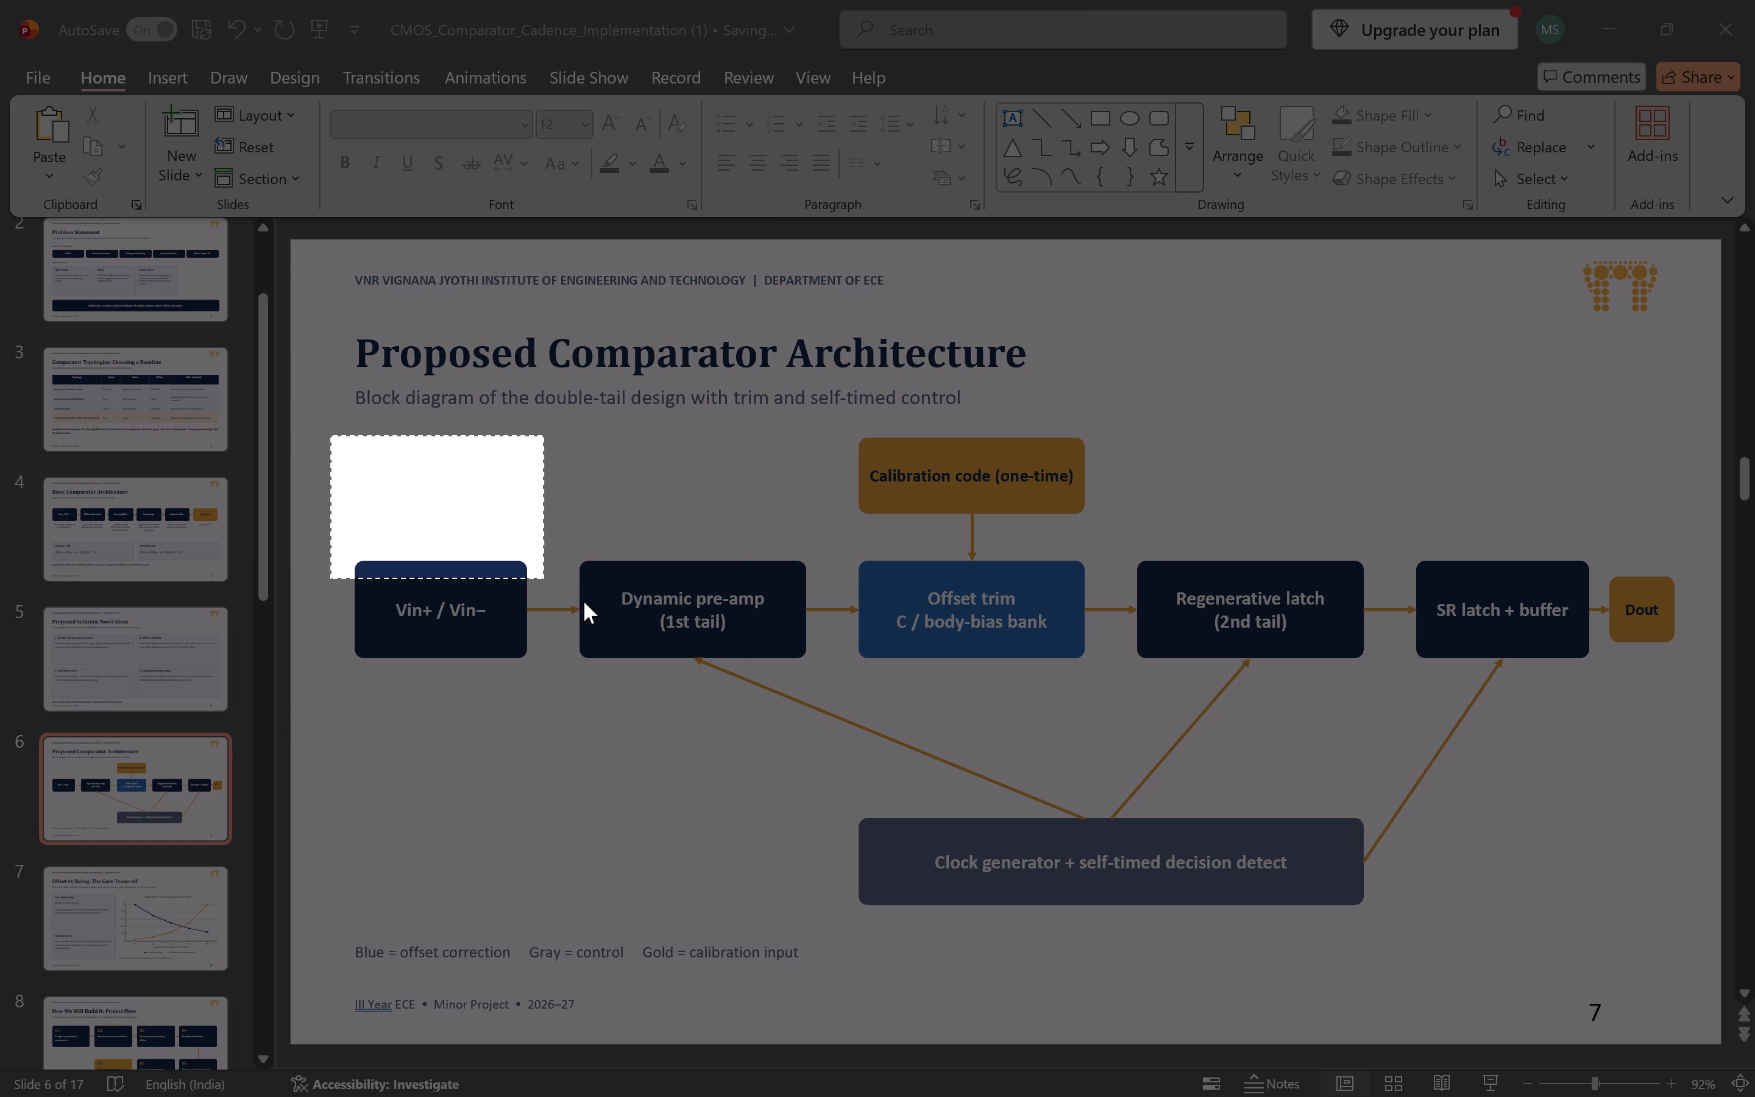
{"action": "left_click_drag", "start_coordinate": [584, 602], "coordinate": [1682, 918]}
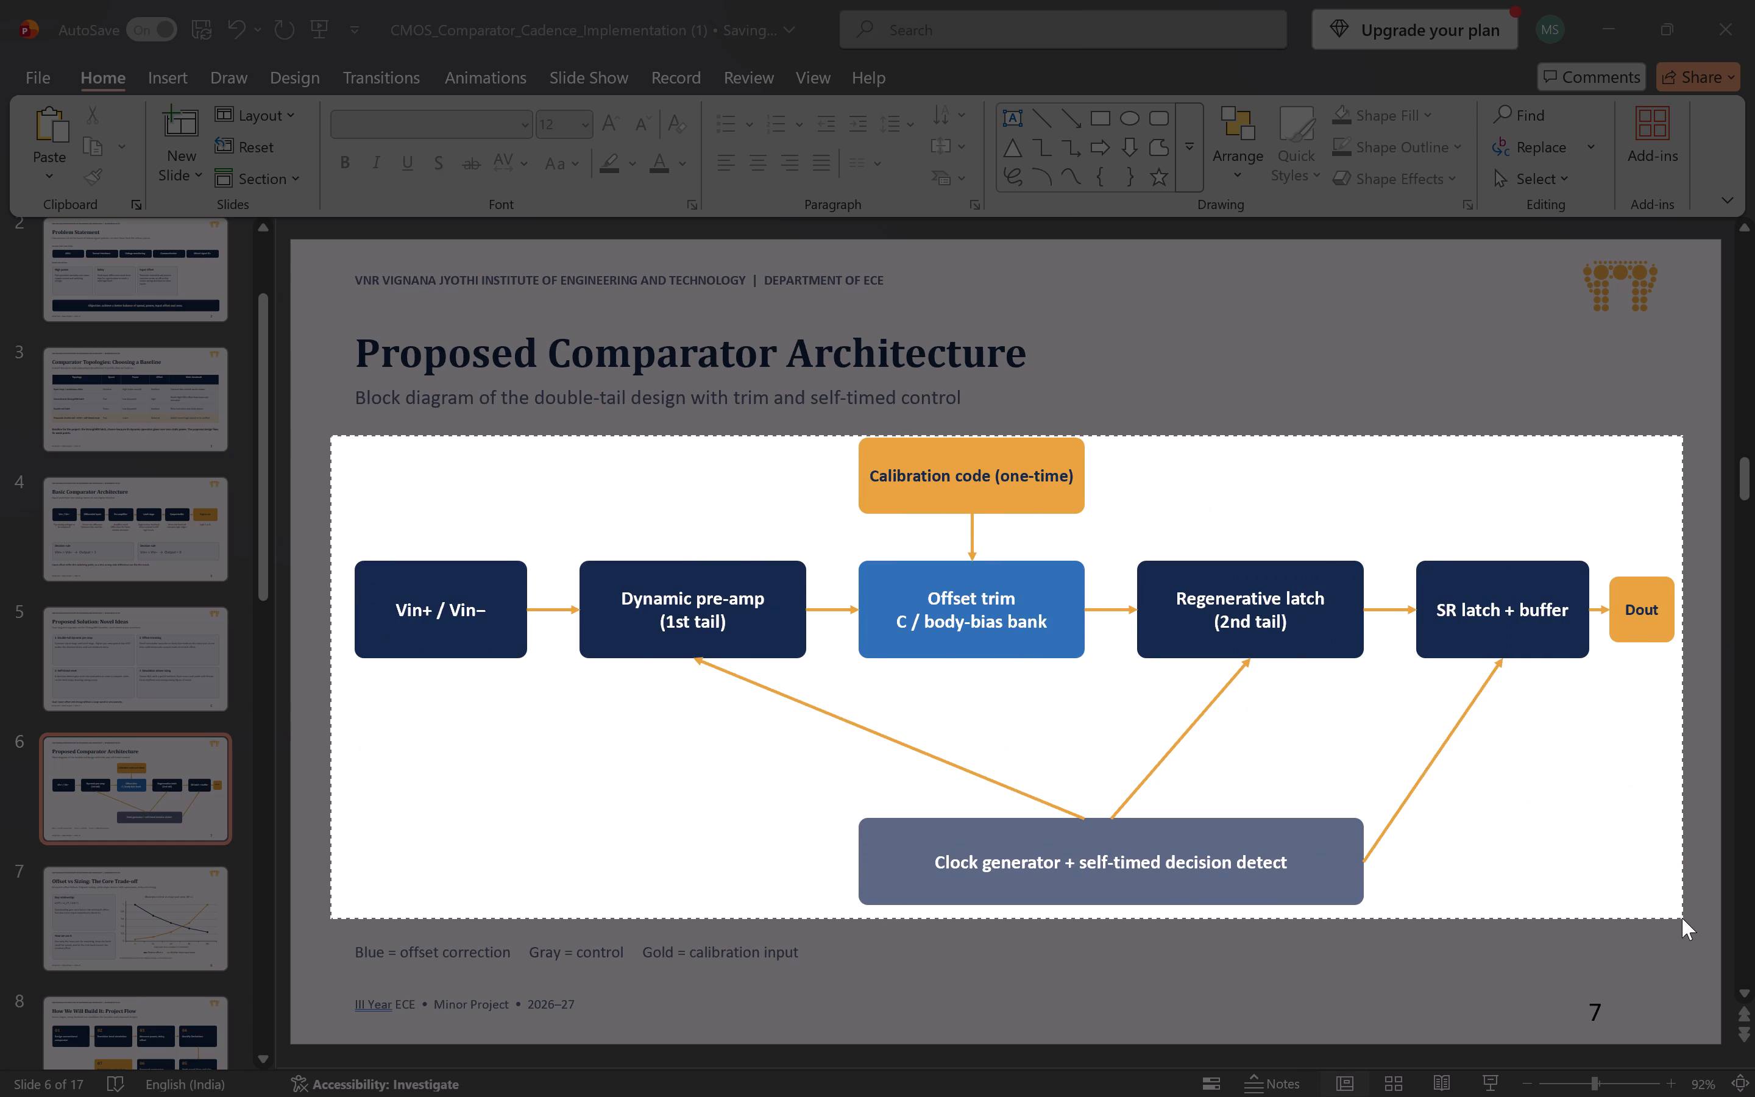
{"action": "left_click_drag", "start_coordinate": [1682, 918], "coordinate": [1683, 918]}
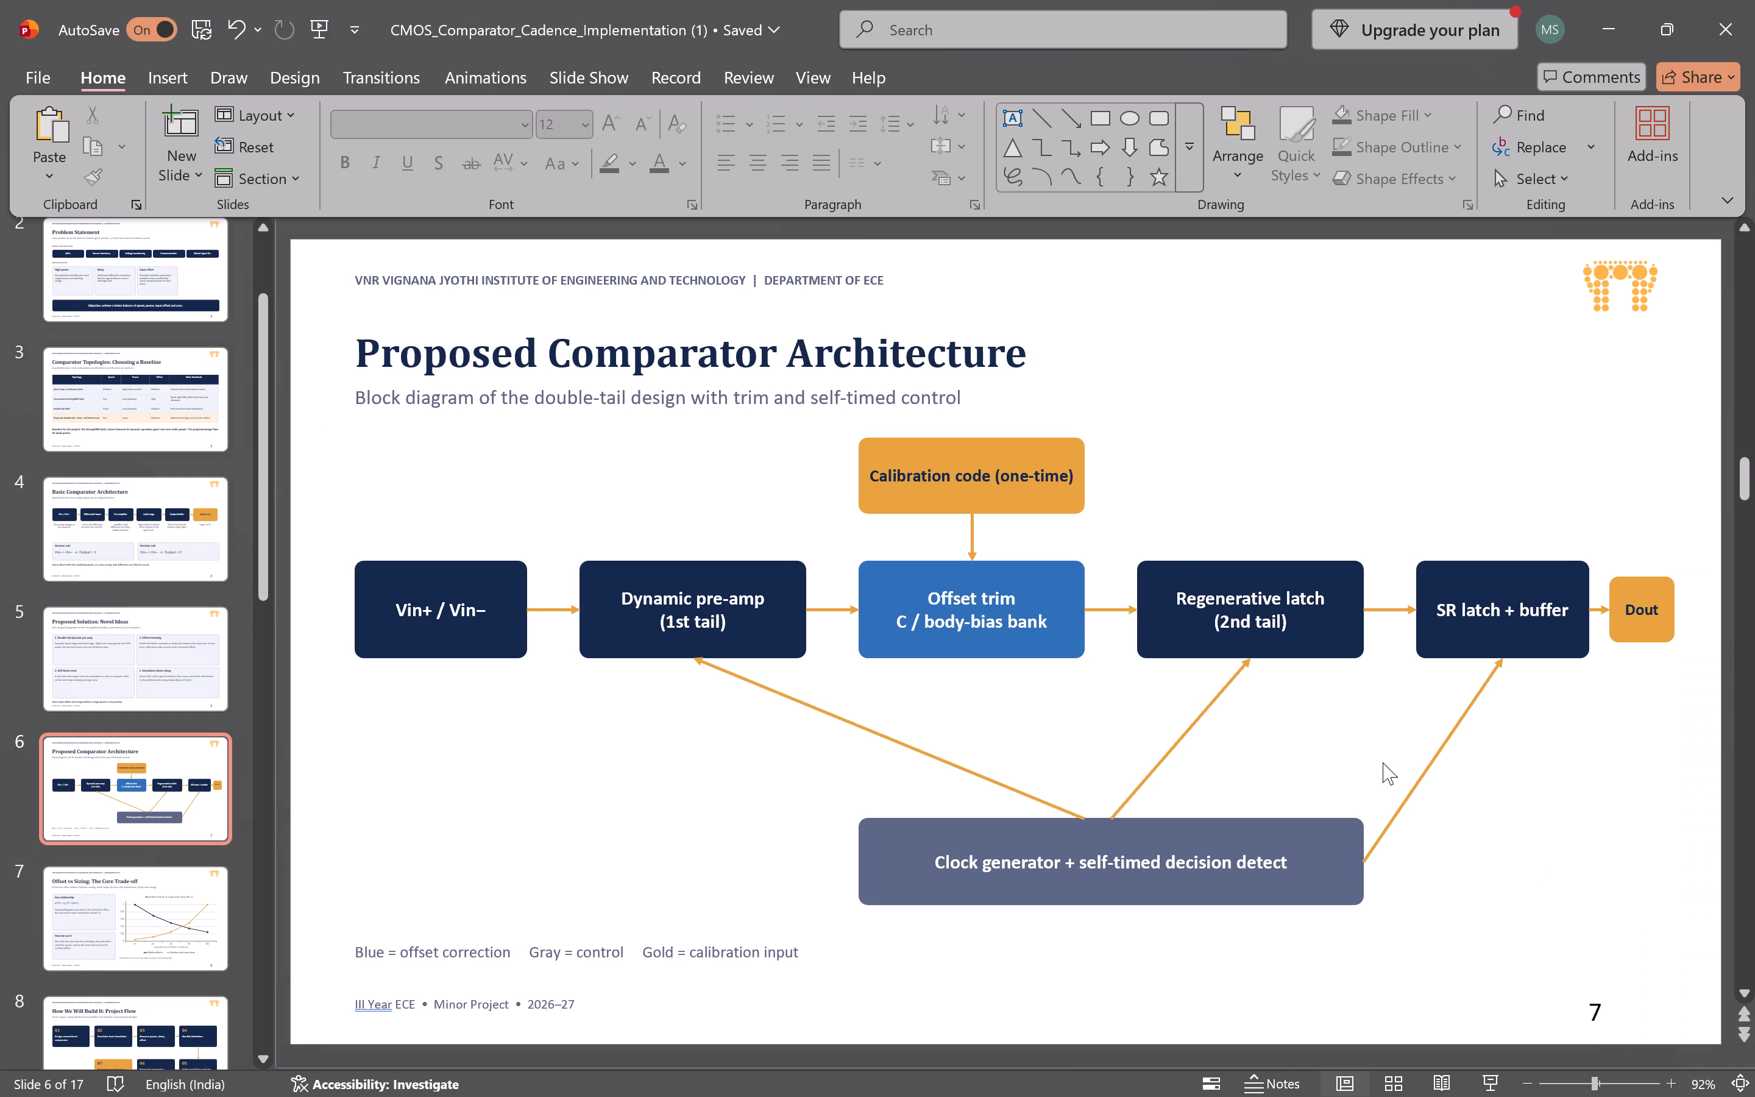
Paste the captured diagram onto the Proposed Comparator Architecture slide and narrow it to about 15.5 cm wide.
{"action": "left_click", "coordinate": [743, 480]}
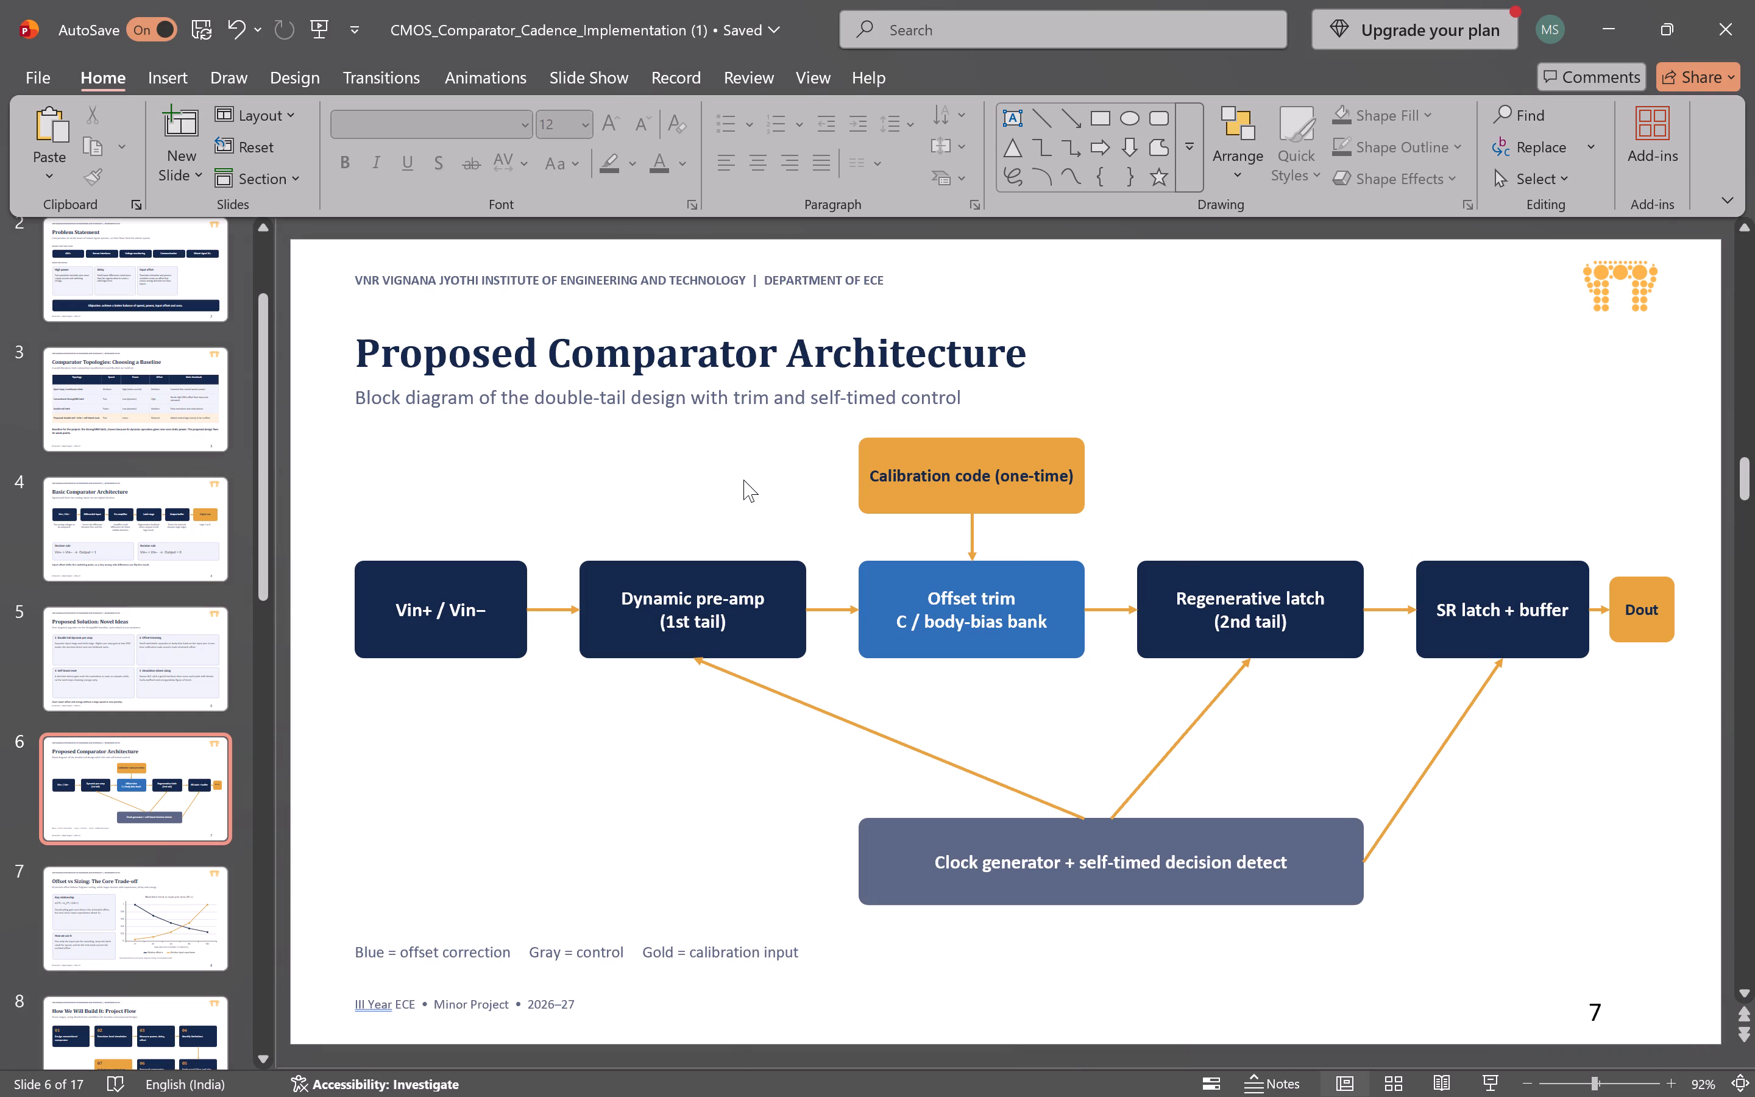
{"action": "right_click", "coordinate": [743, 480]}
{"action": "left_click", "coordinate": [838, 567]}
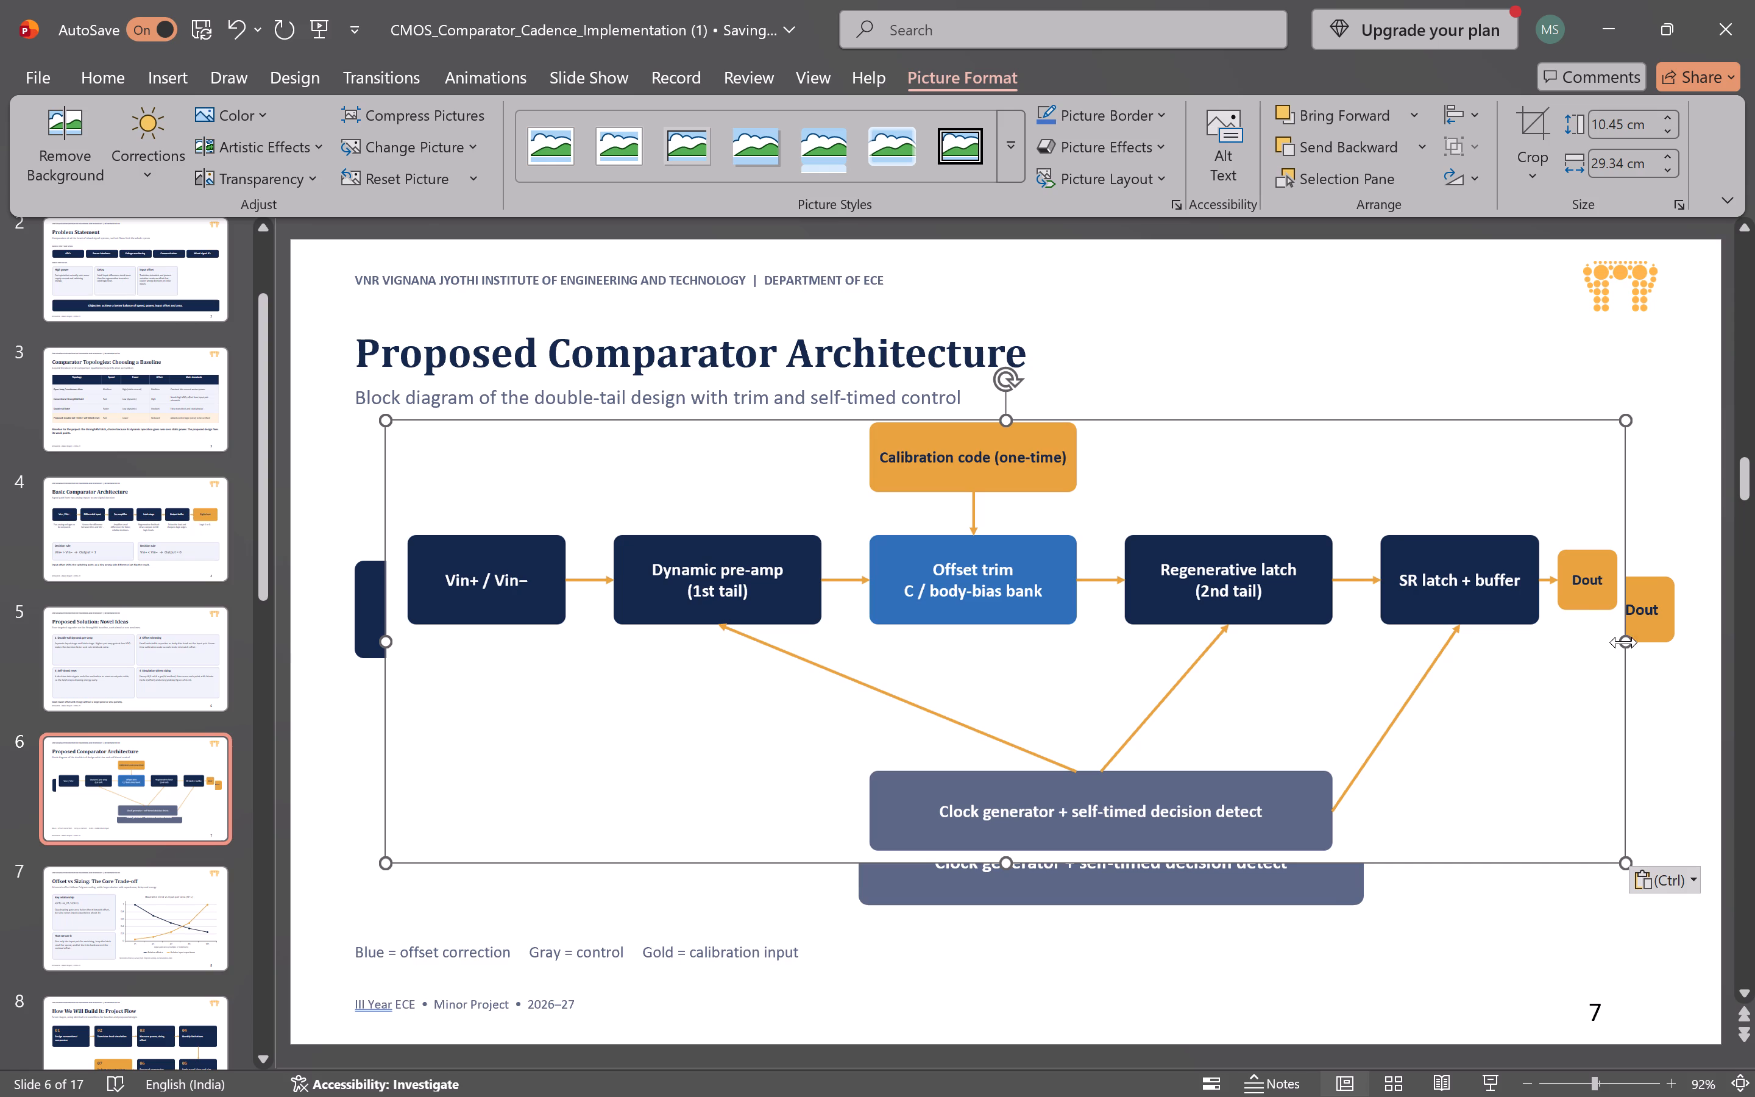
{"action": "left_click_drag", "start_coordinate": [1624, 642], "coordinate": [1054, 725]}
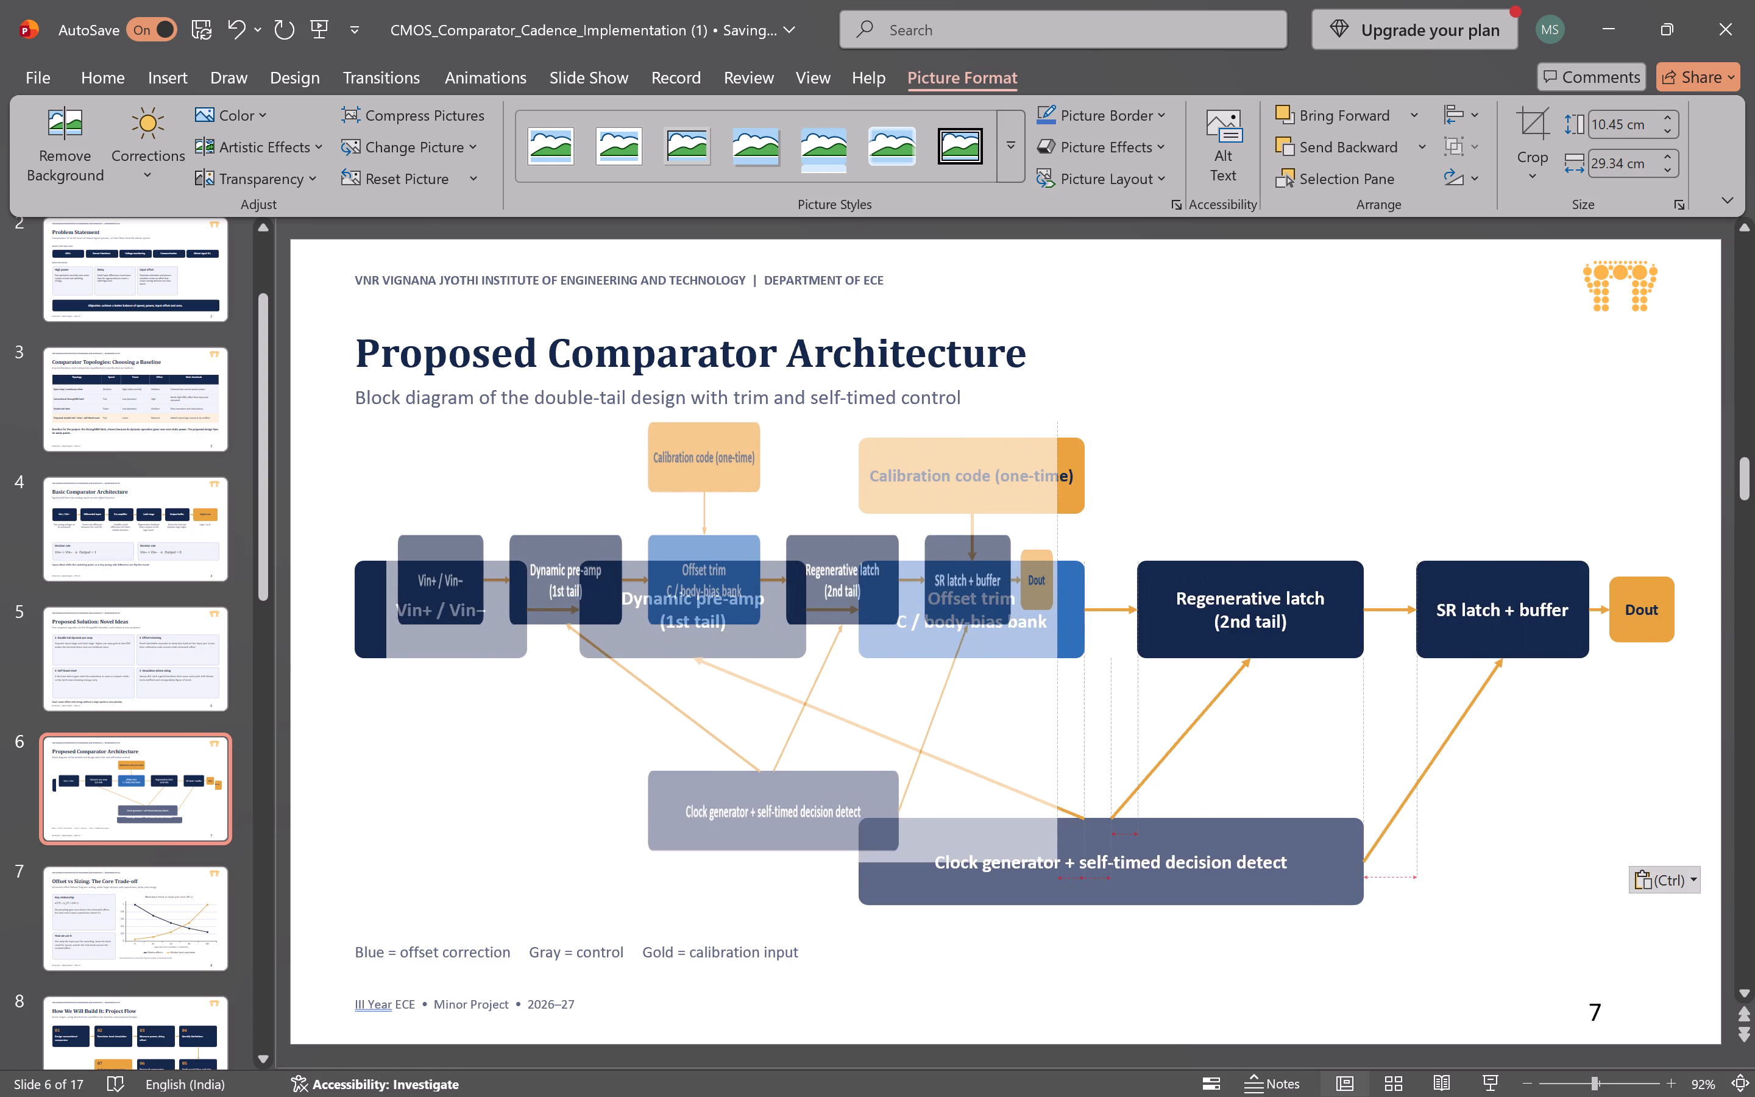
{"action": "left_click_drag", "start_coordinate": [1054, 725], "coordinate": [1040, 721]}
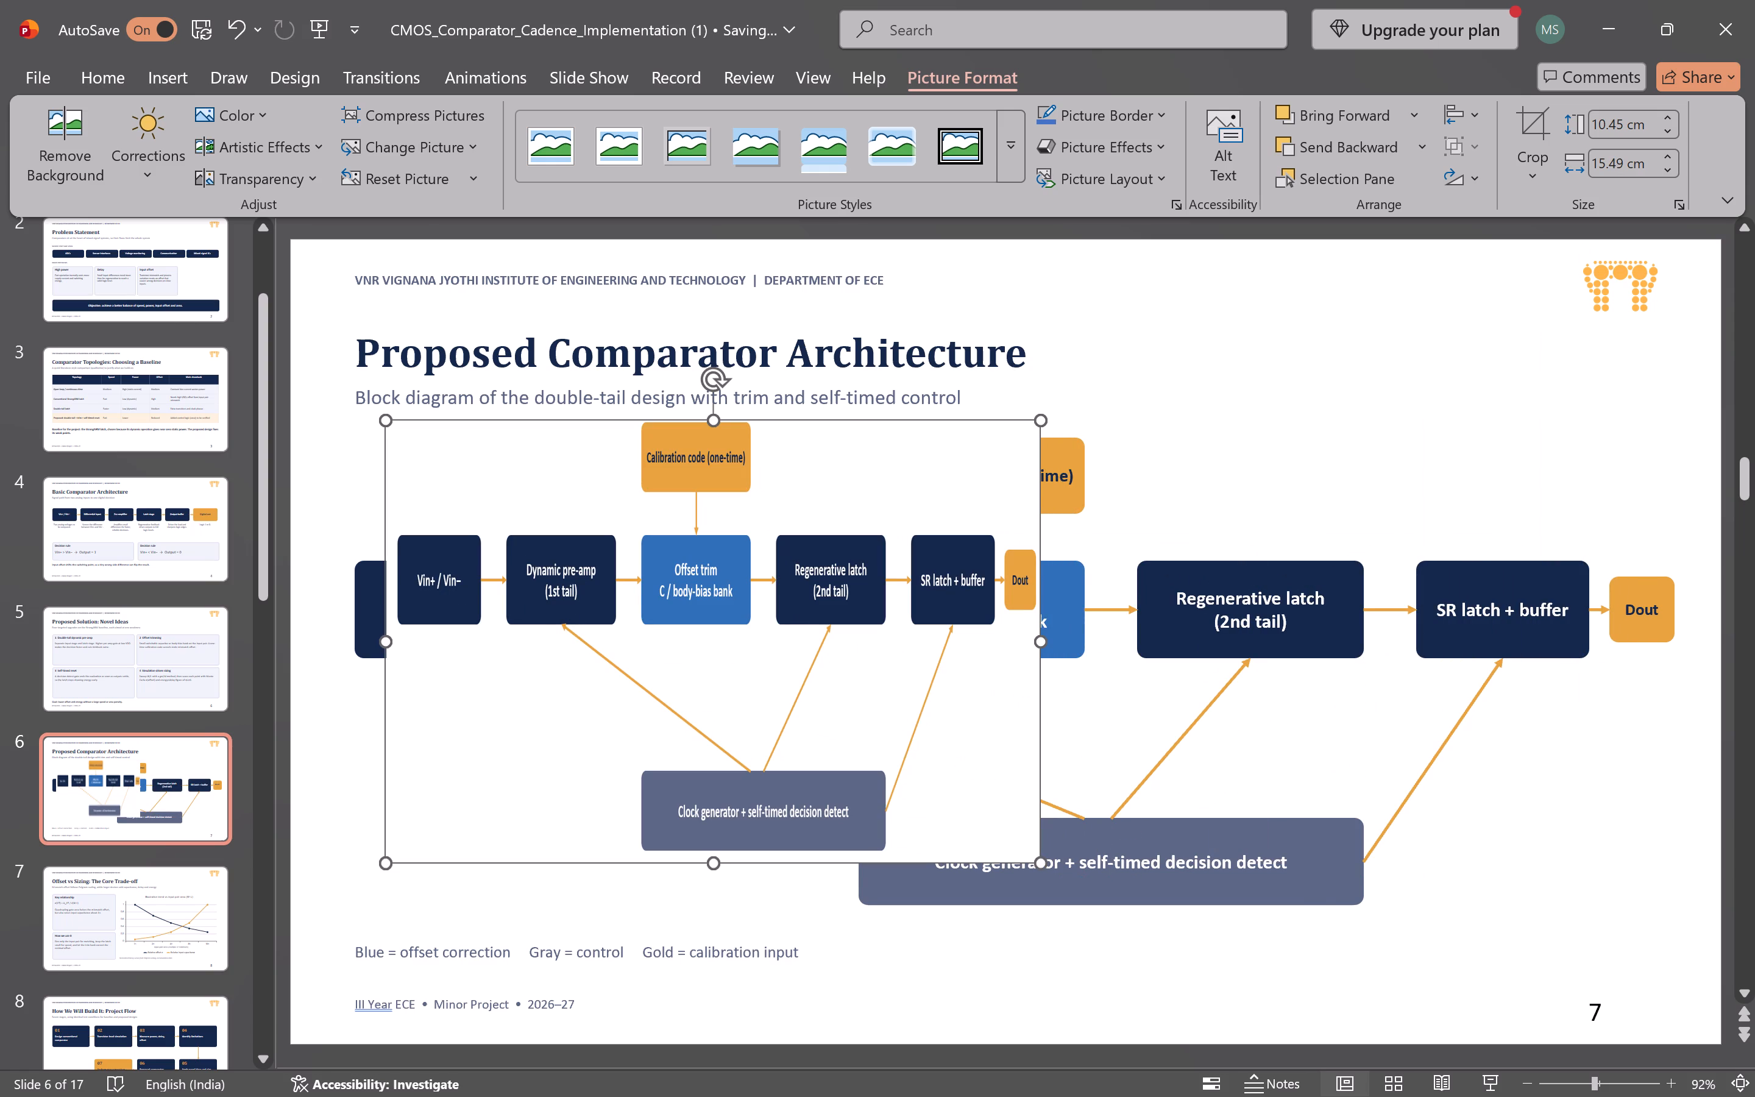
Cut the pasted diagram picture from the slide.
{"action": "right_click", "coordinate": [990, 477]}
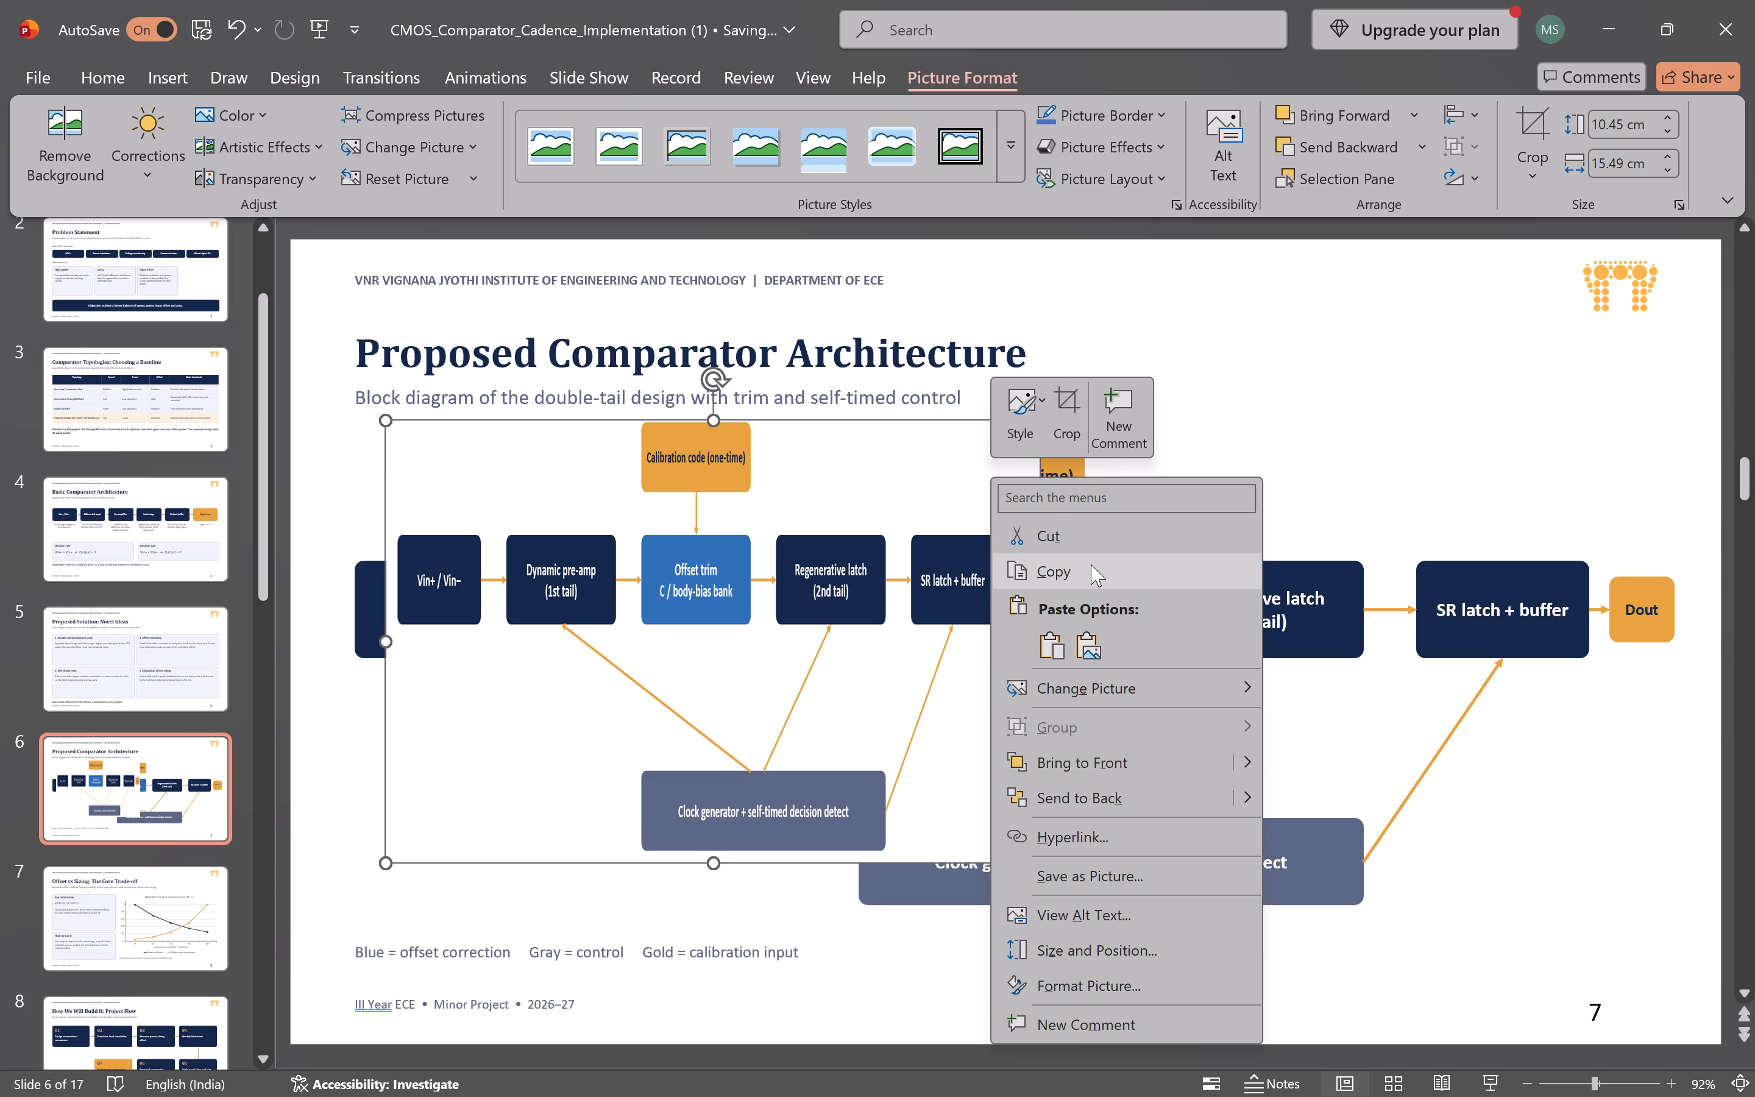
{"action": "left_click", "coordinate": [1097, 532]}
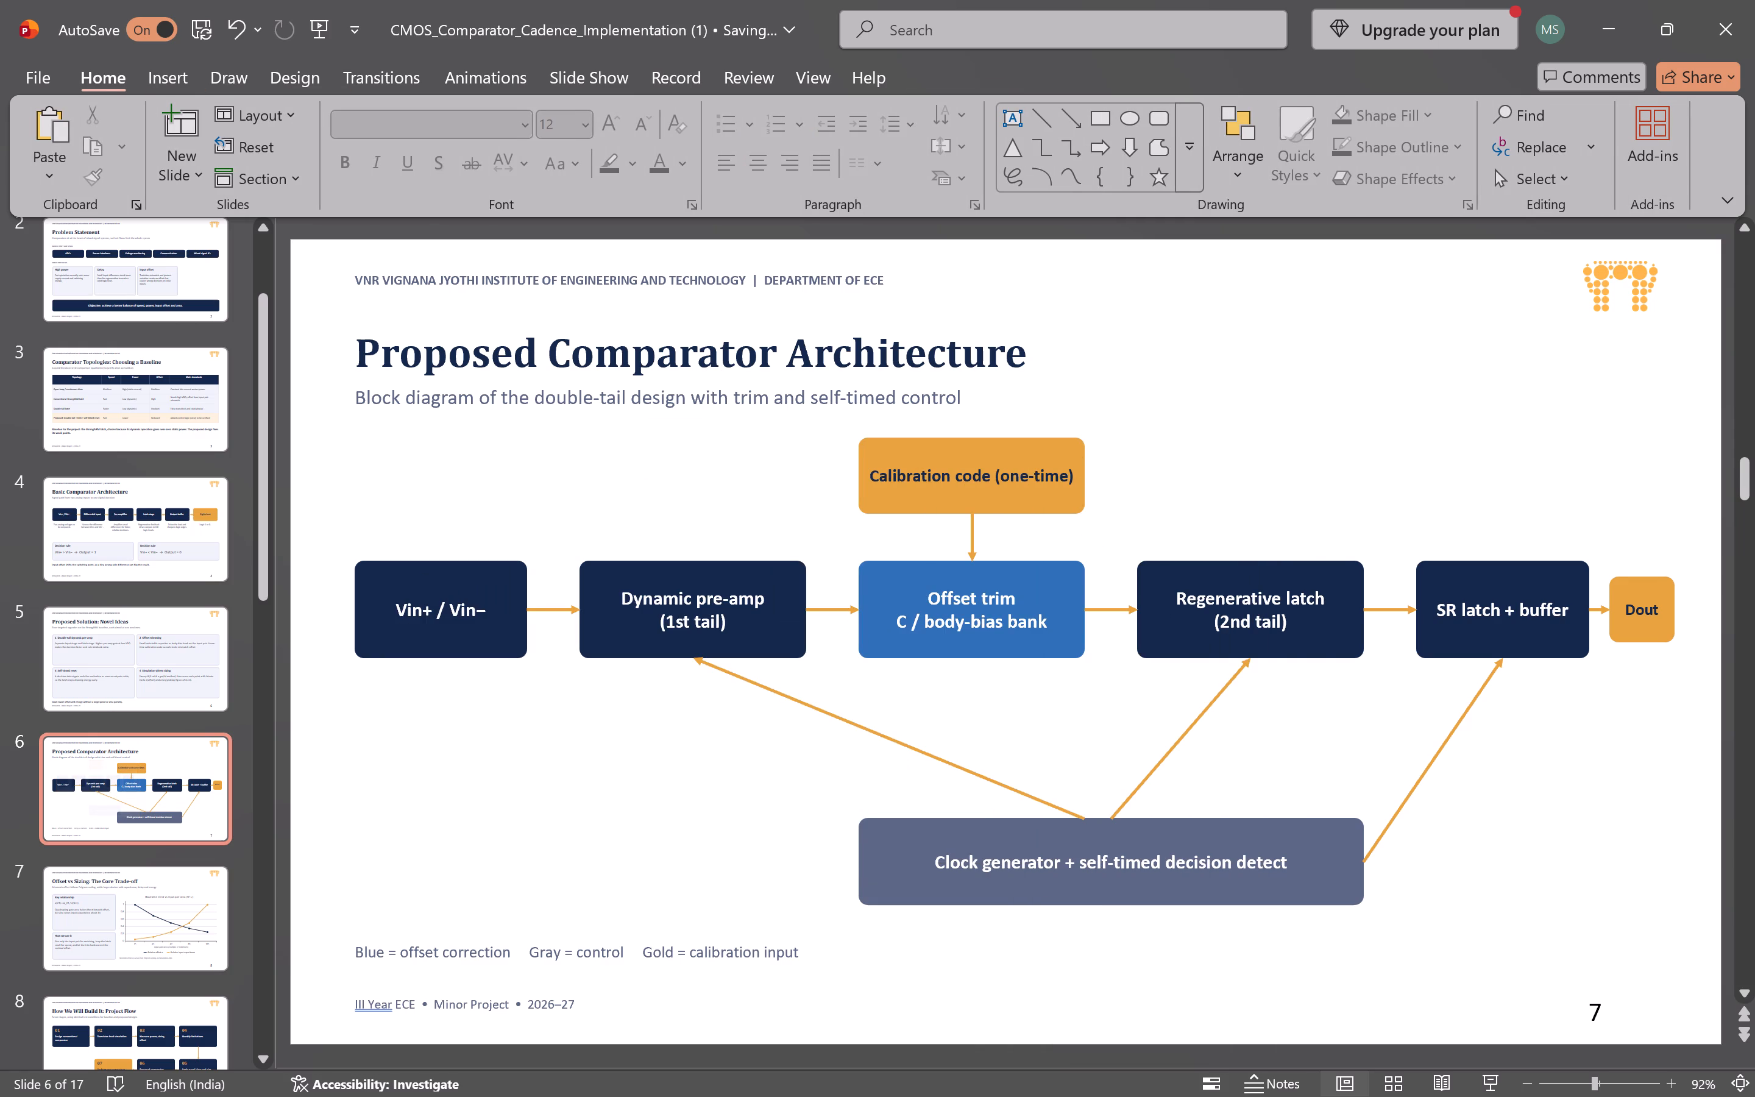
Insert line breaks before "latch", "trim", "pre-amp" and "+ buffer" in the Regenerative latch, Offset trim, Dynamic pre-amp and SR latch block labels.
{"action": "left_click", "coordinate": [1282, 599]}
{"action": "key", "text": "Return"}
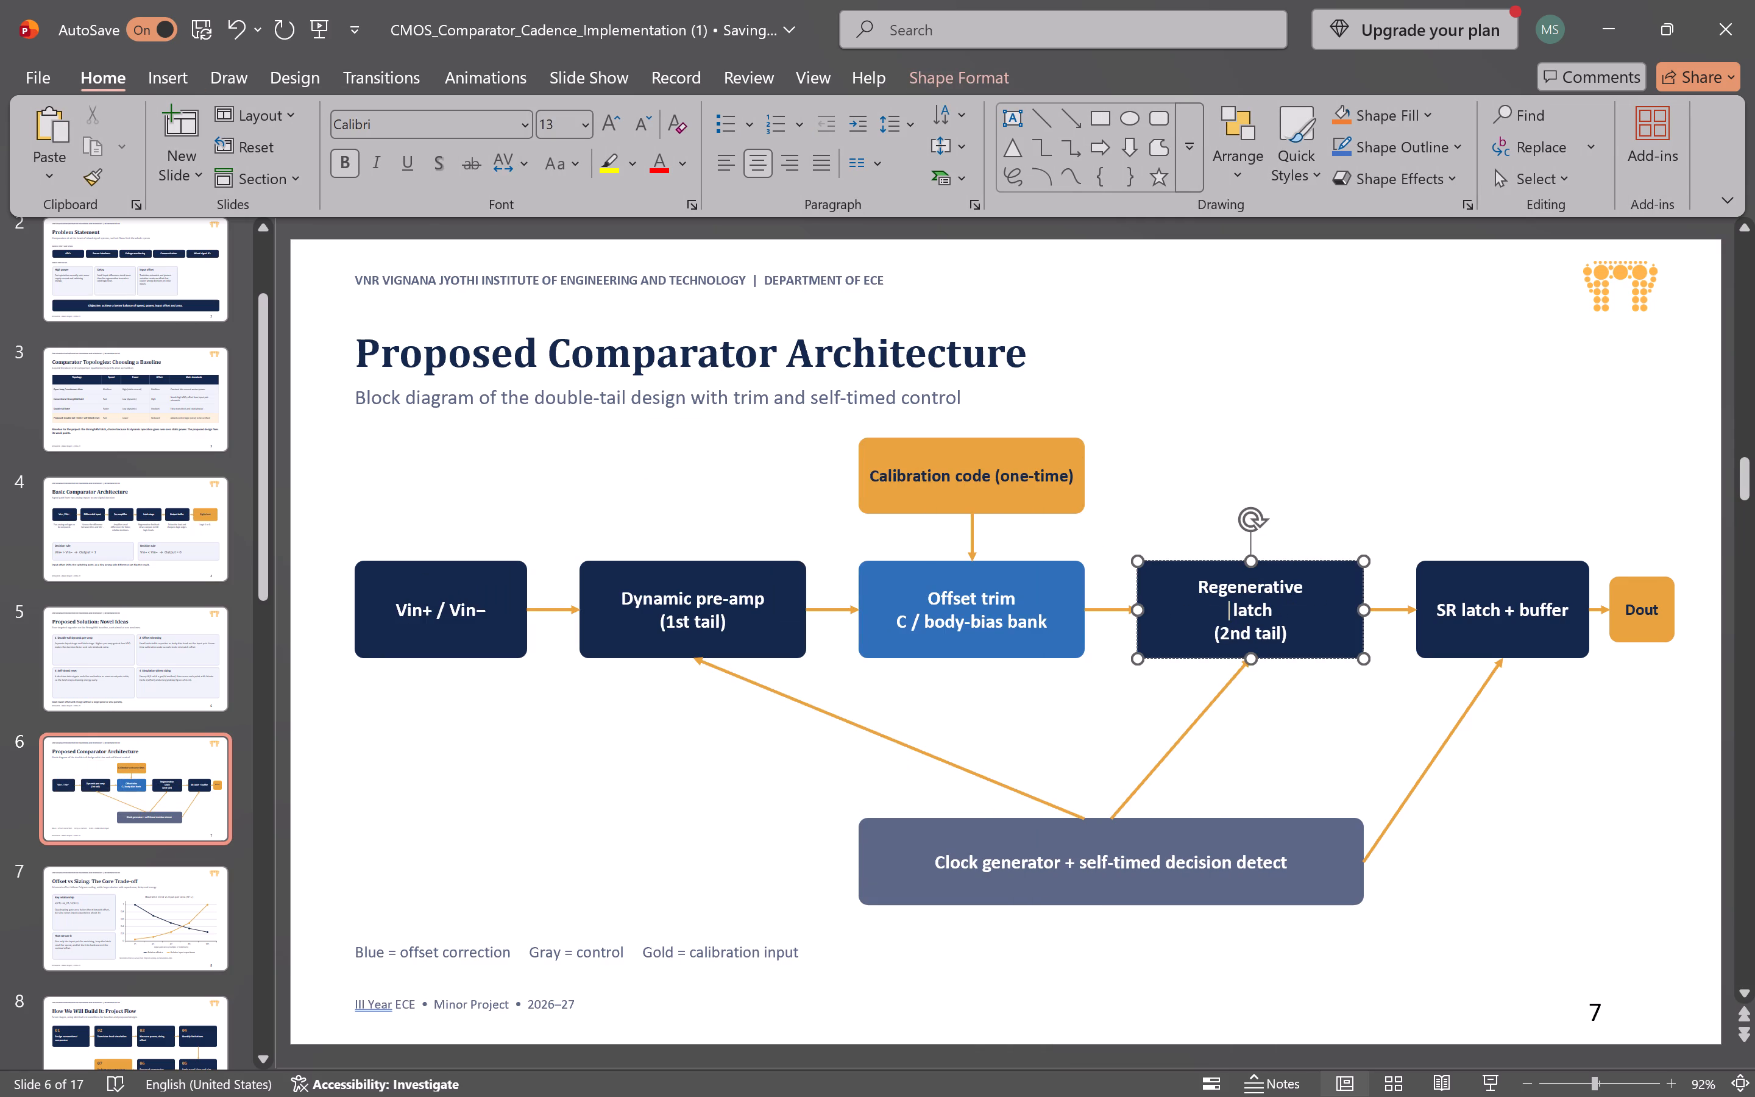
{"action": "left_click", "coordinate": [984, 598]}
{"action": "key", "text": "Return"}
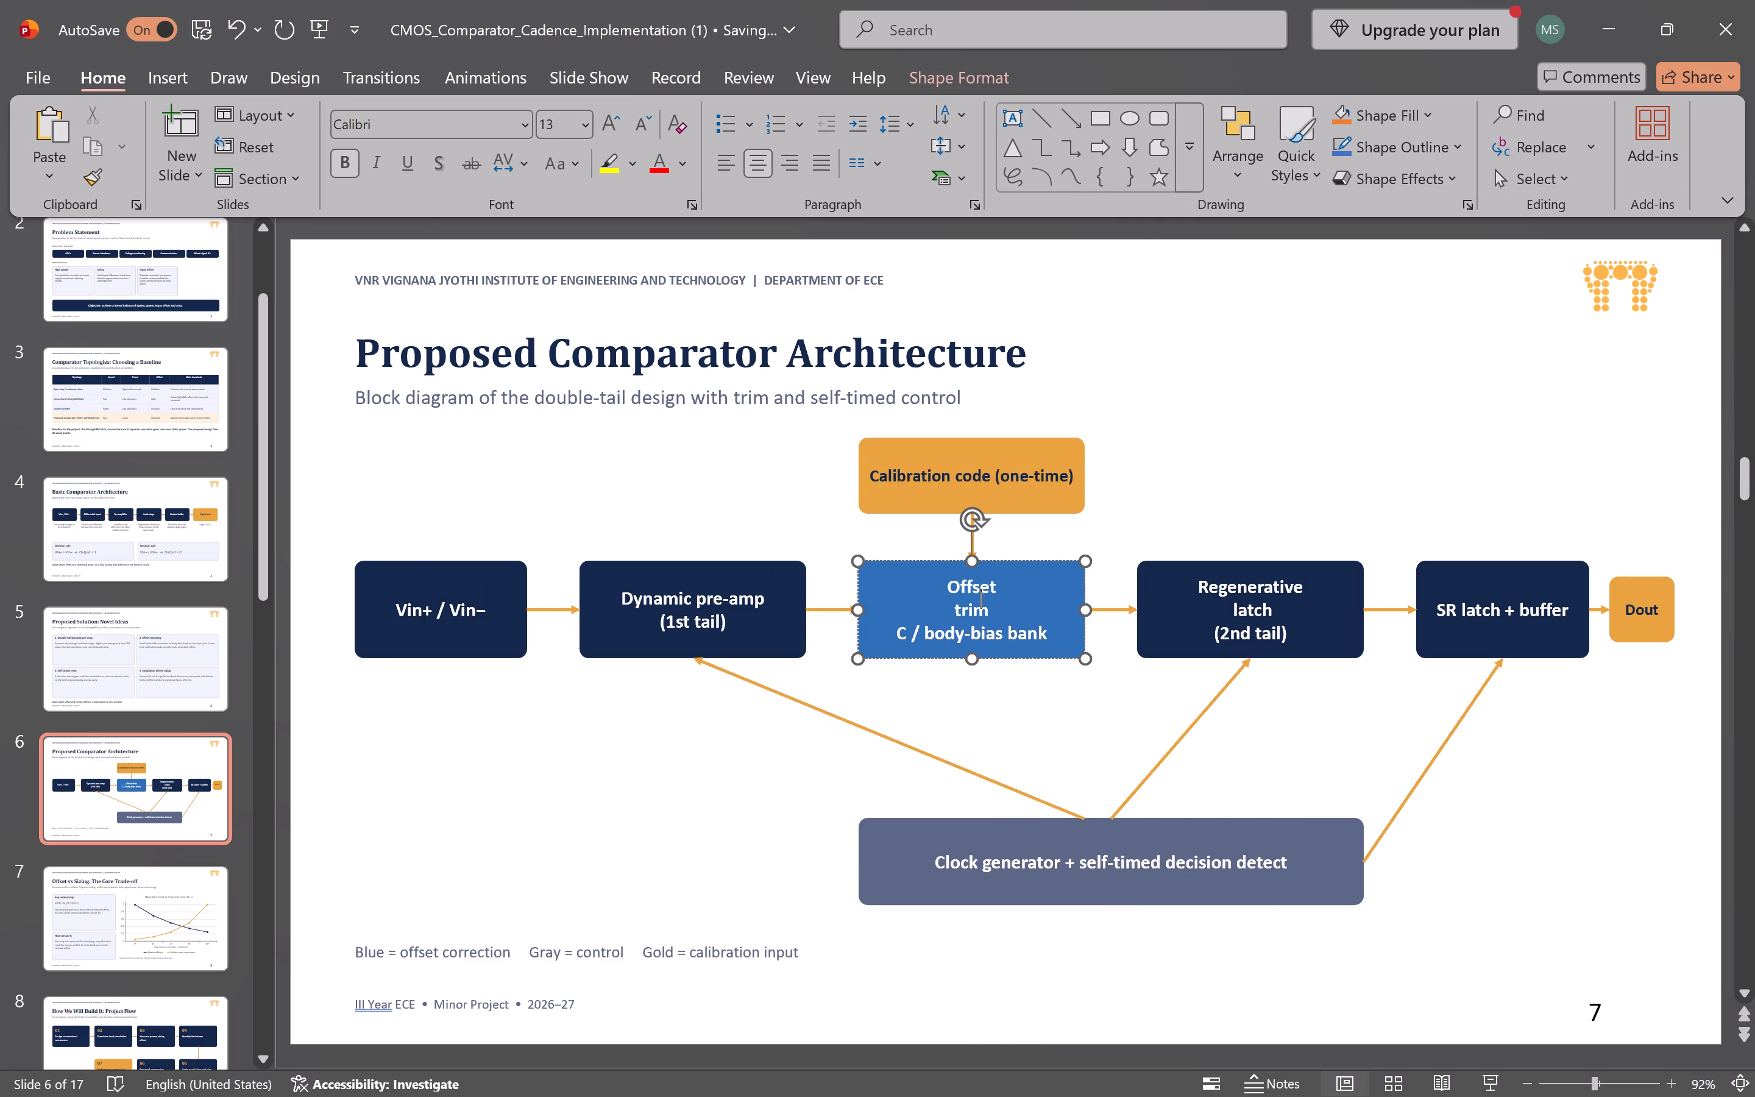
{"action": "key", "text": "Down"}
{"action": "left_click", "coordinate": [697, 598]}
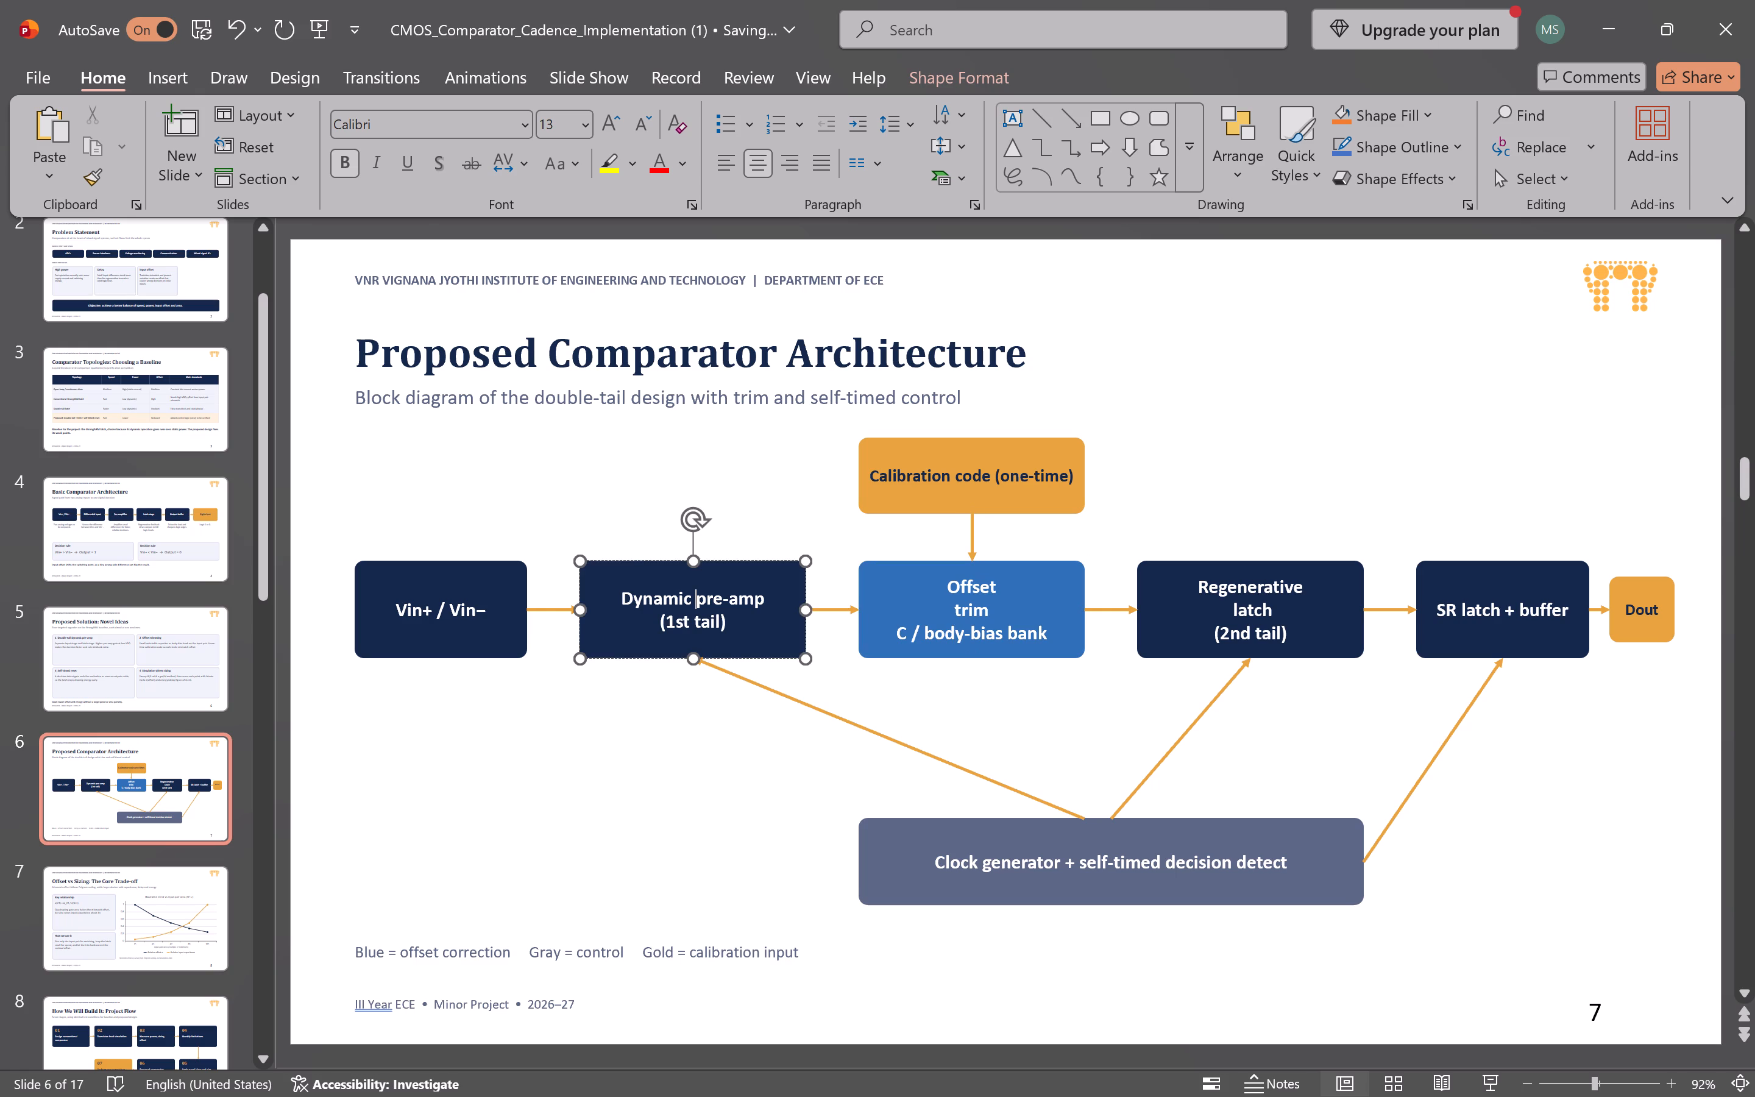
{"action": "key", "text": "Return"}
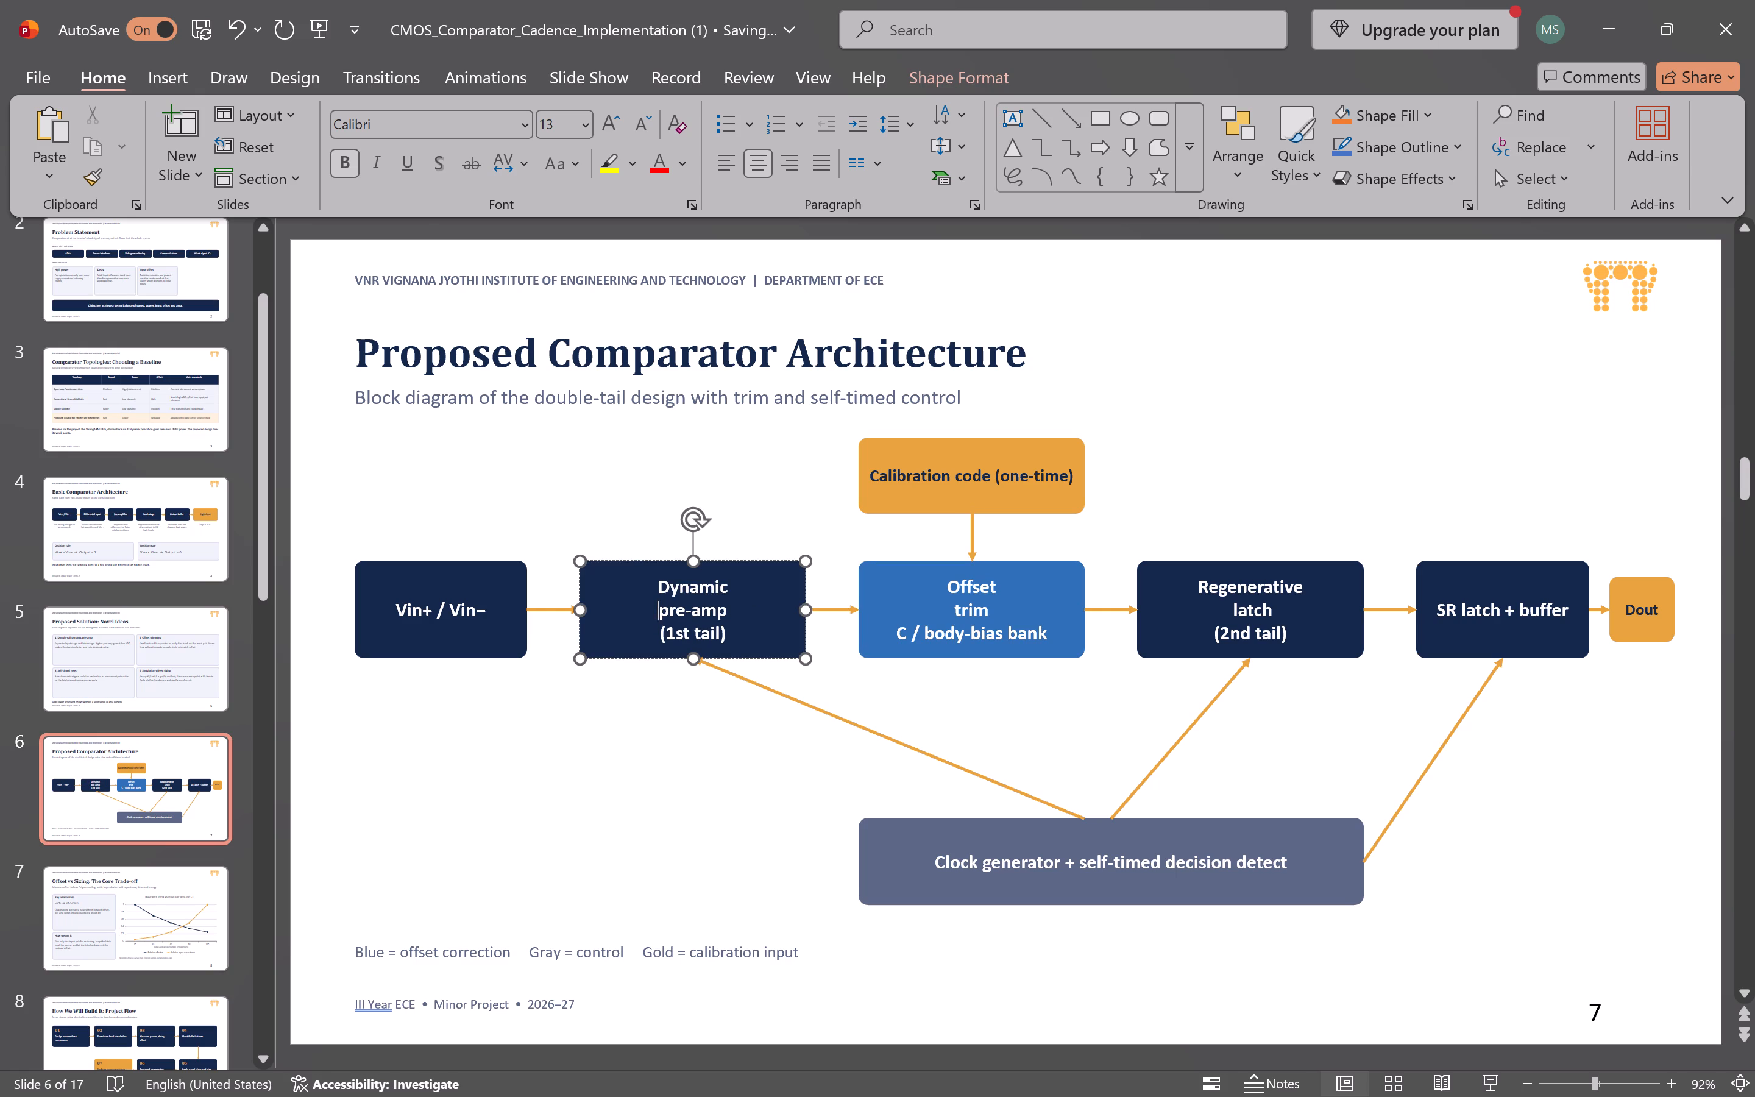
{"action": "left_click", "coordinate": [1508, 612]}
{"action": "key", "text": "Return"}
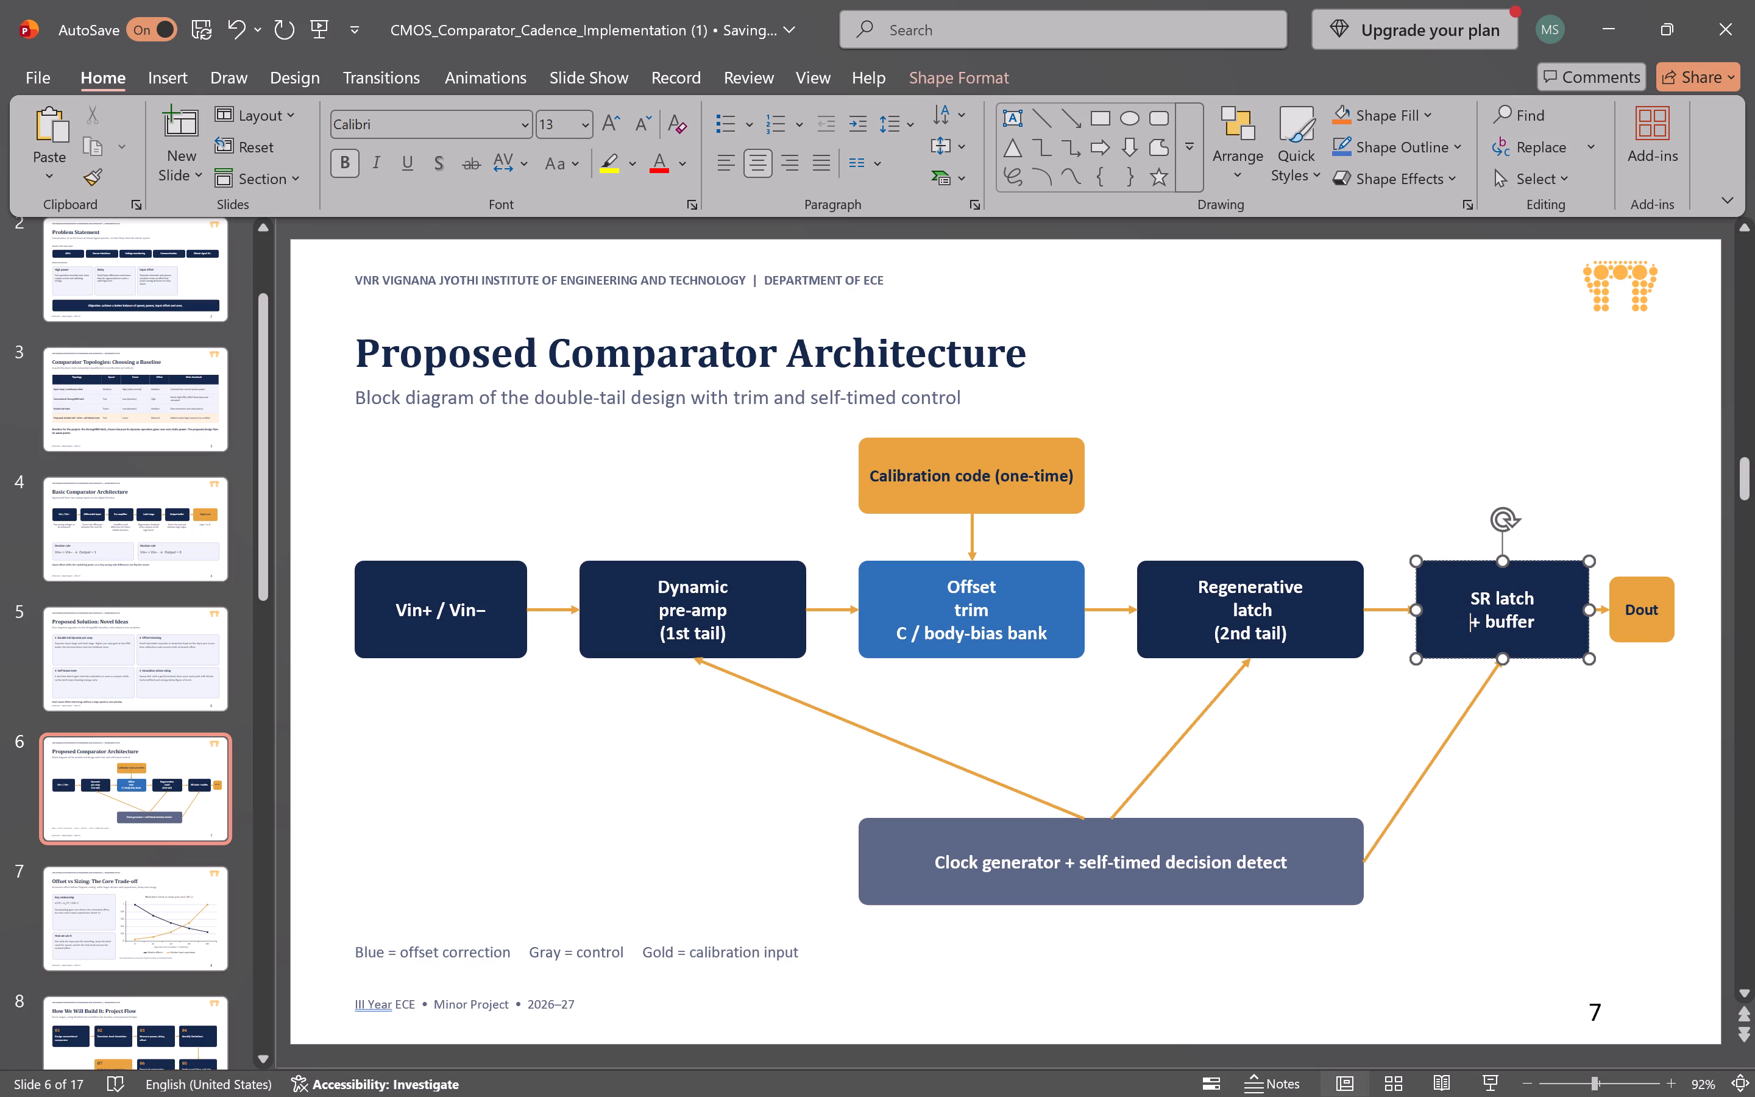
Narrow the Vin+ / Vin− text box and its navy block from the right side to fit closely around the label.
{"action": "left_click", "coordinate": [1592, 611]}
{"action": "left_click", "coordinate": [487, 611]}
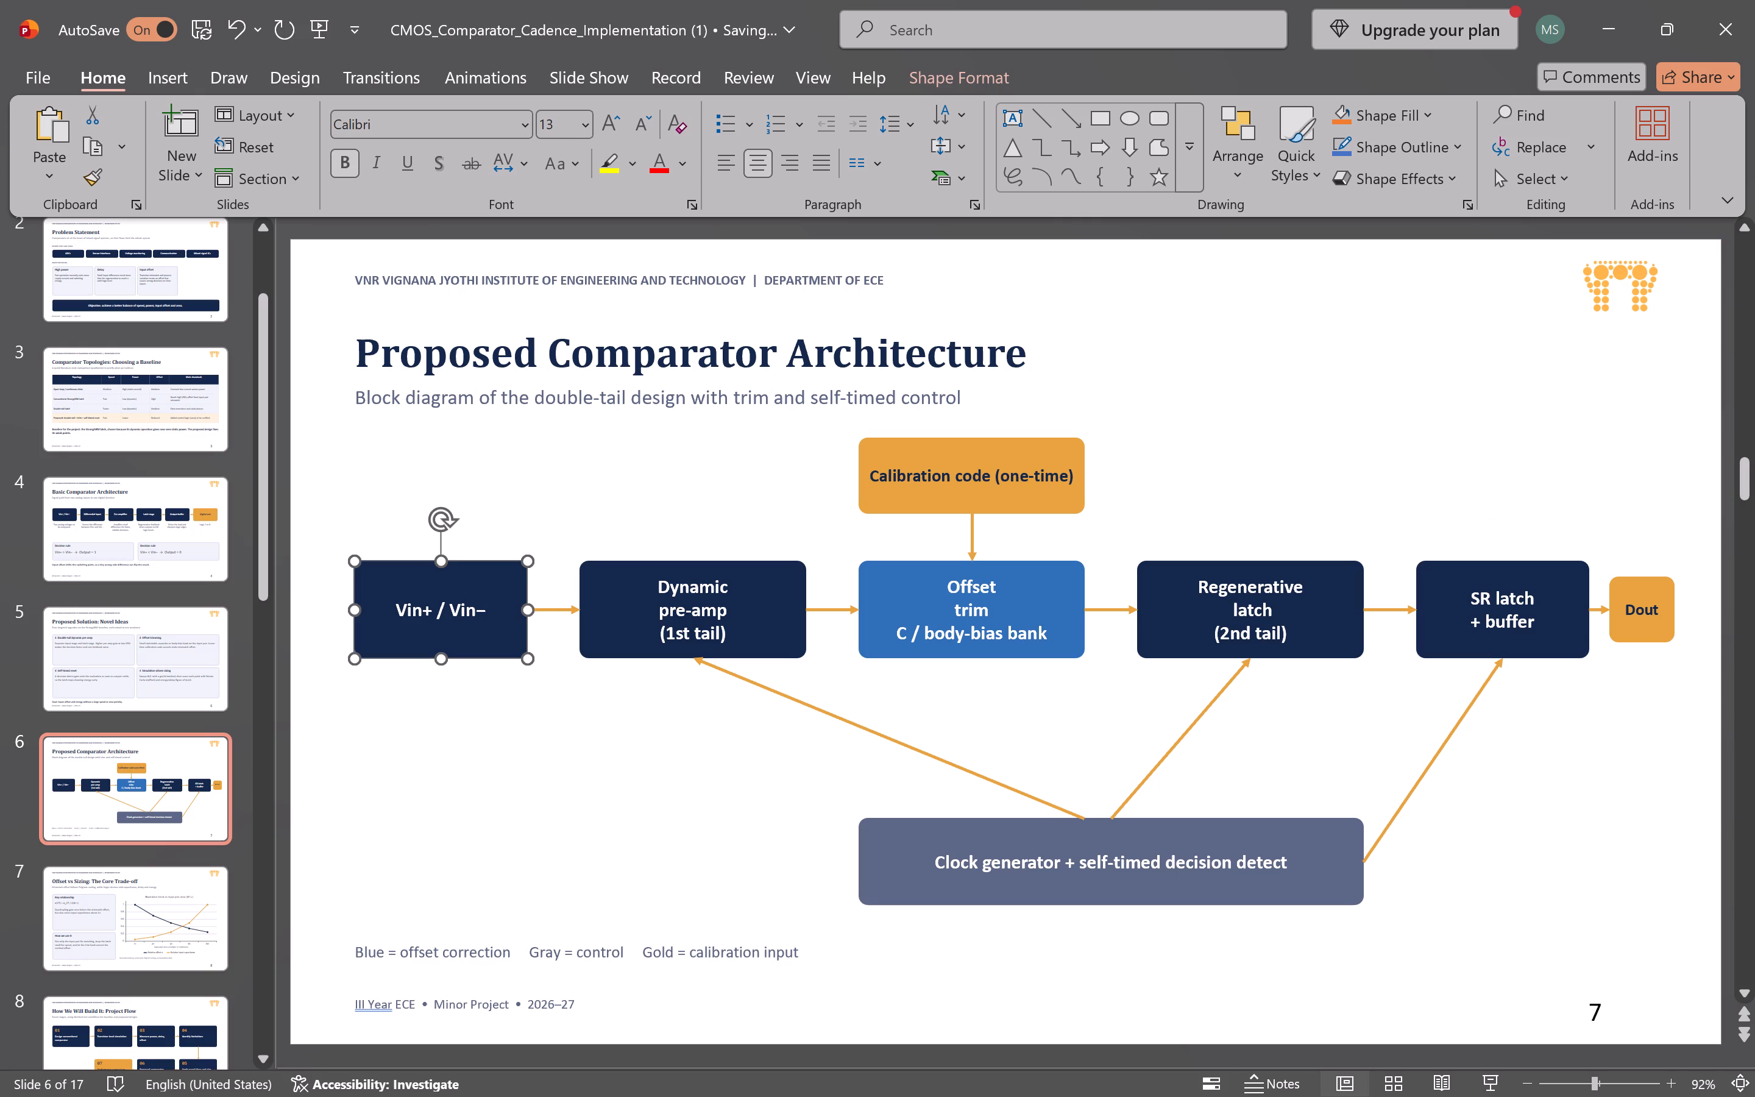
{"action": "left_click_drag", "start_coordinate": [526, 616], "coordinate": [484, 616]}
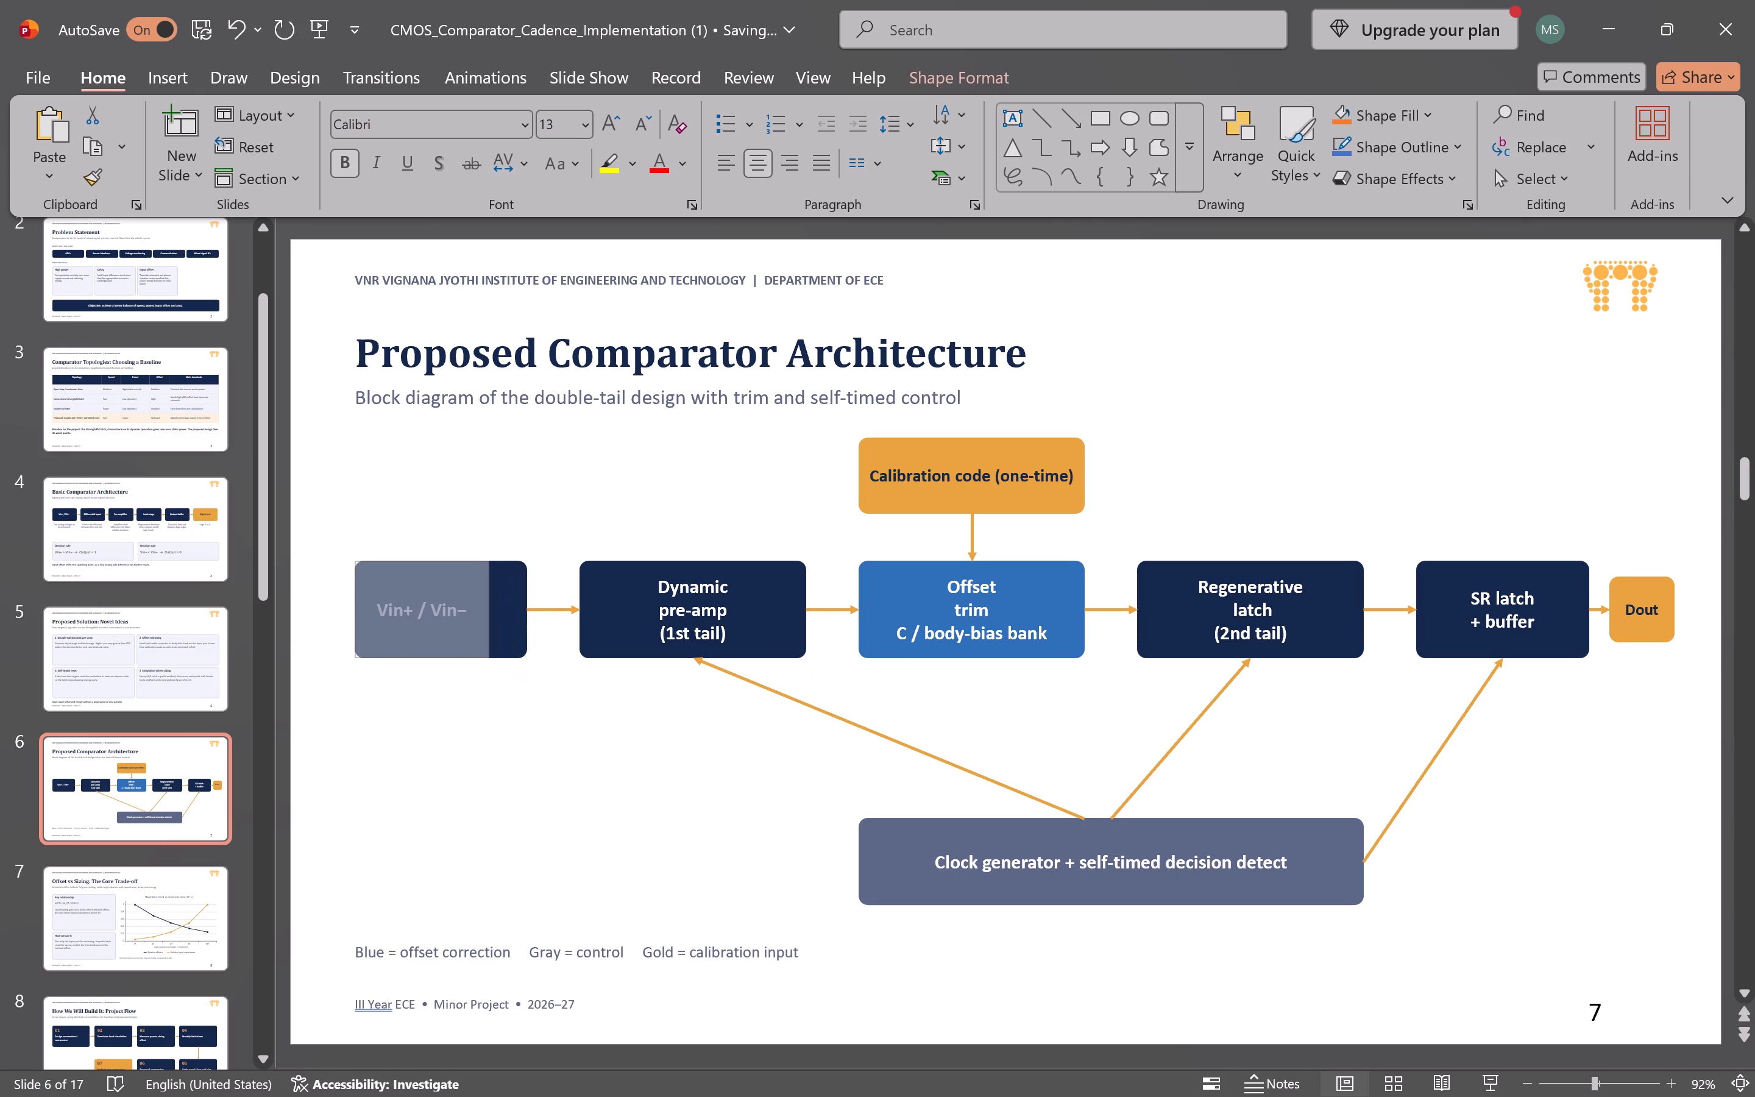
{"action": "left_click_drag", "start_coordinate": [484, 616], "coordinate": [459, 616]}
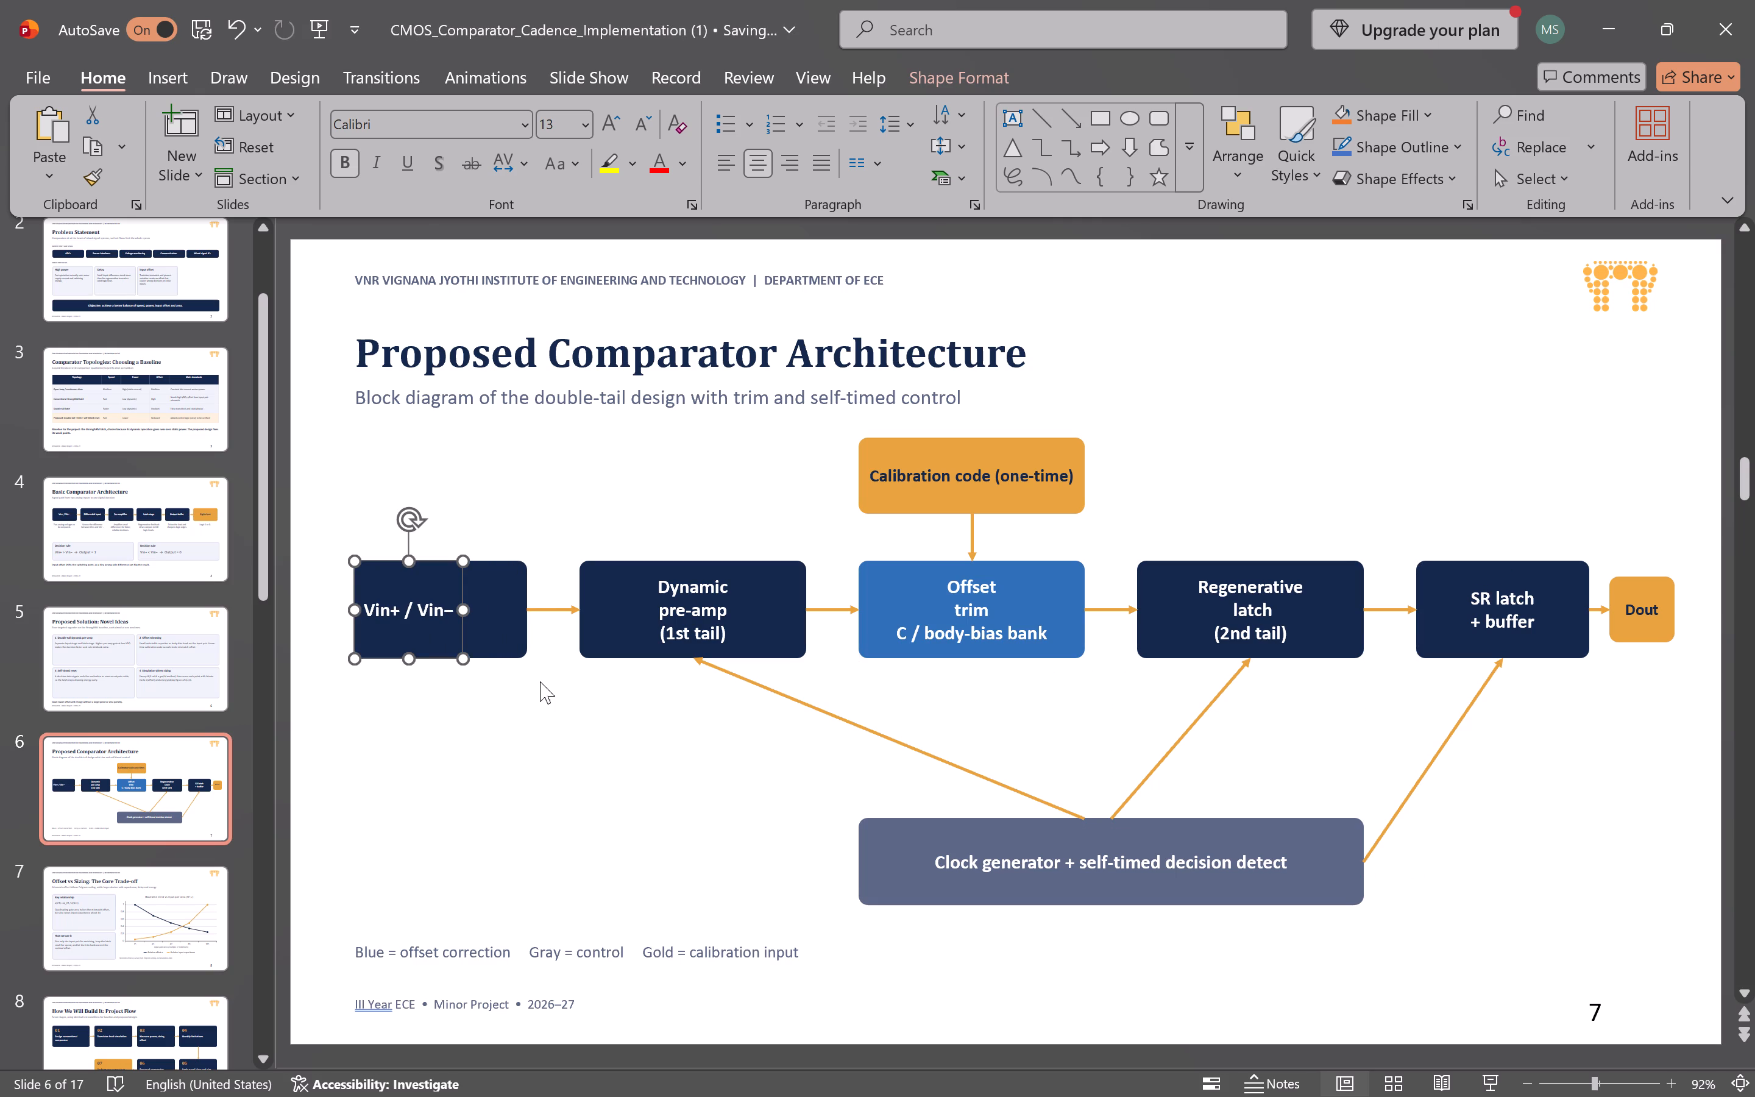
{"action": "left_click", "coordinate": [542, 691]}
{"action": "left_click", "coordinate": [451, 571]}
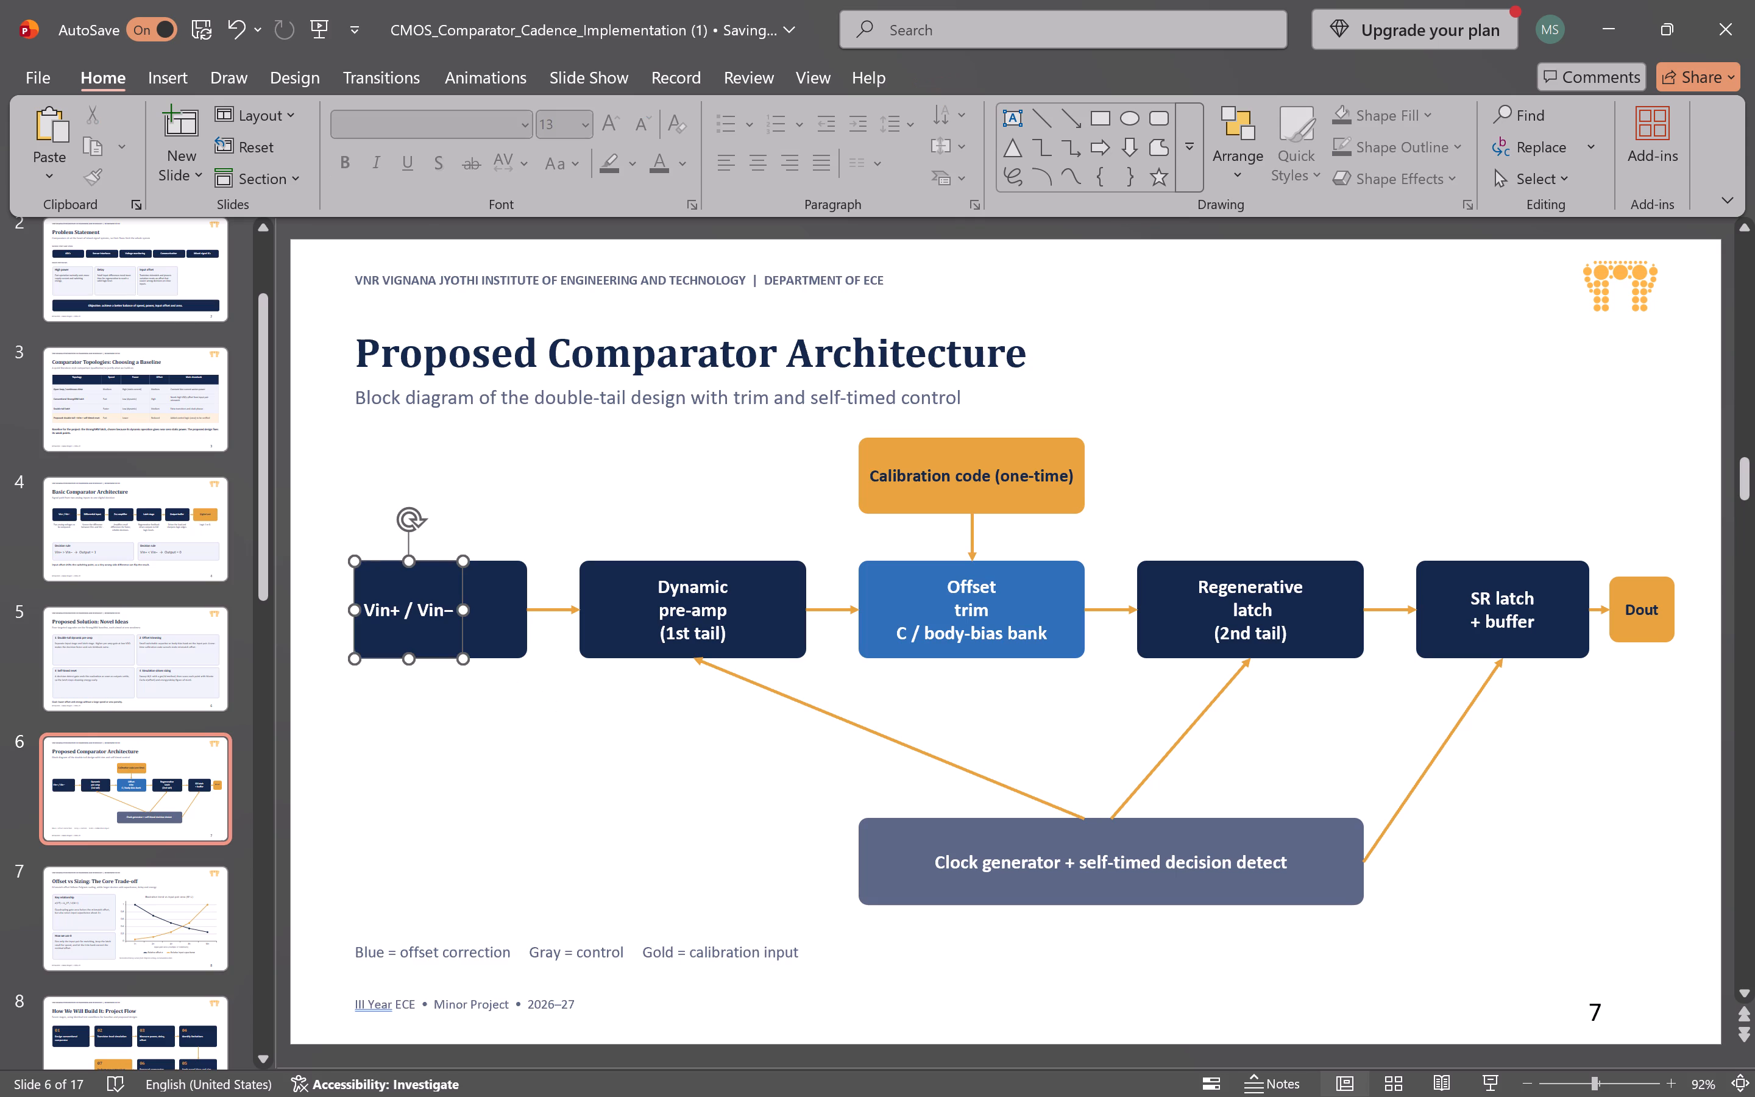
{"action": "left_click", "coordinate": [498, 578]}
{"action": "left_click_drag", "start_coordinate": [528, 612], "coordinate": [511, 615]}
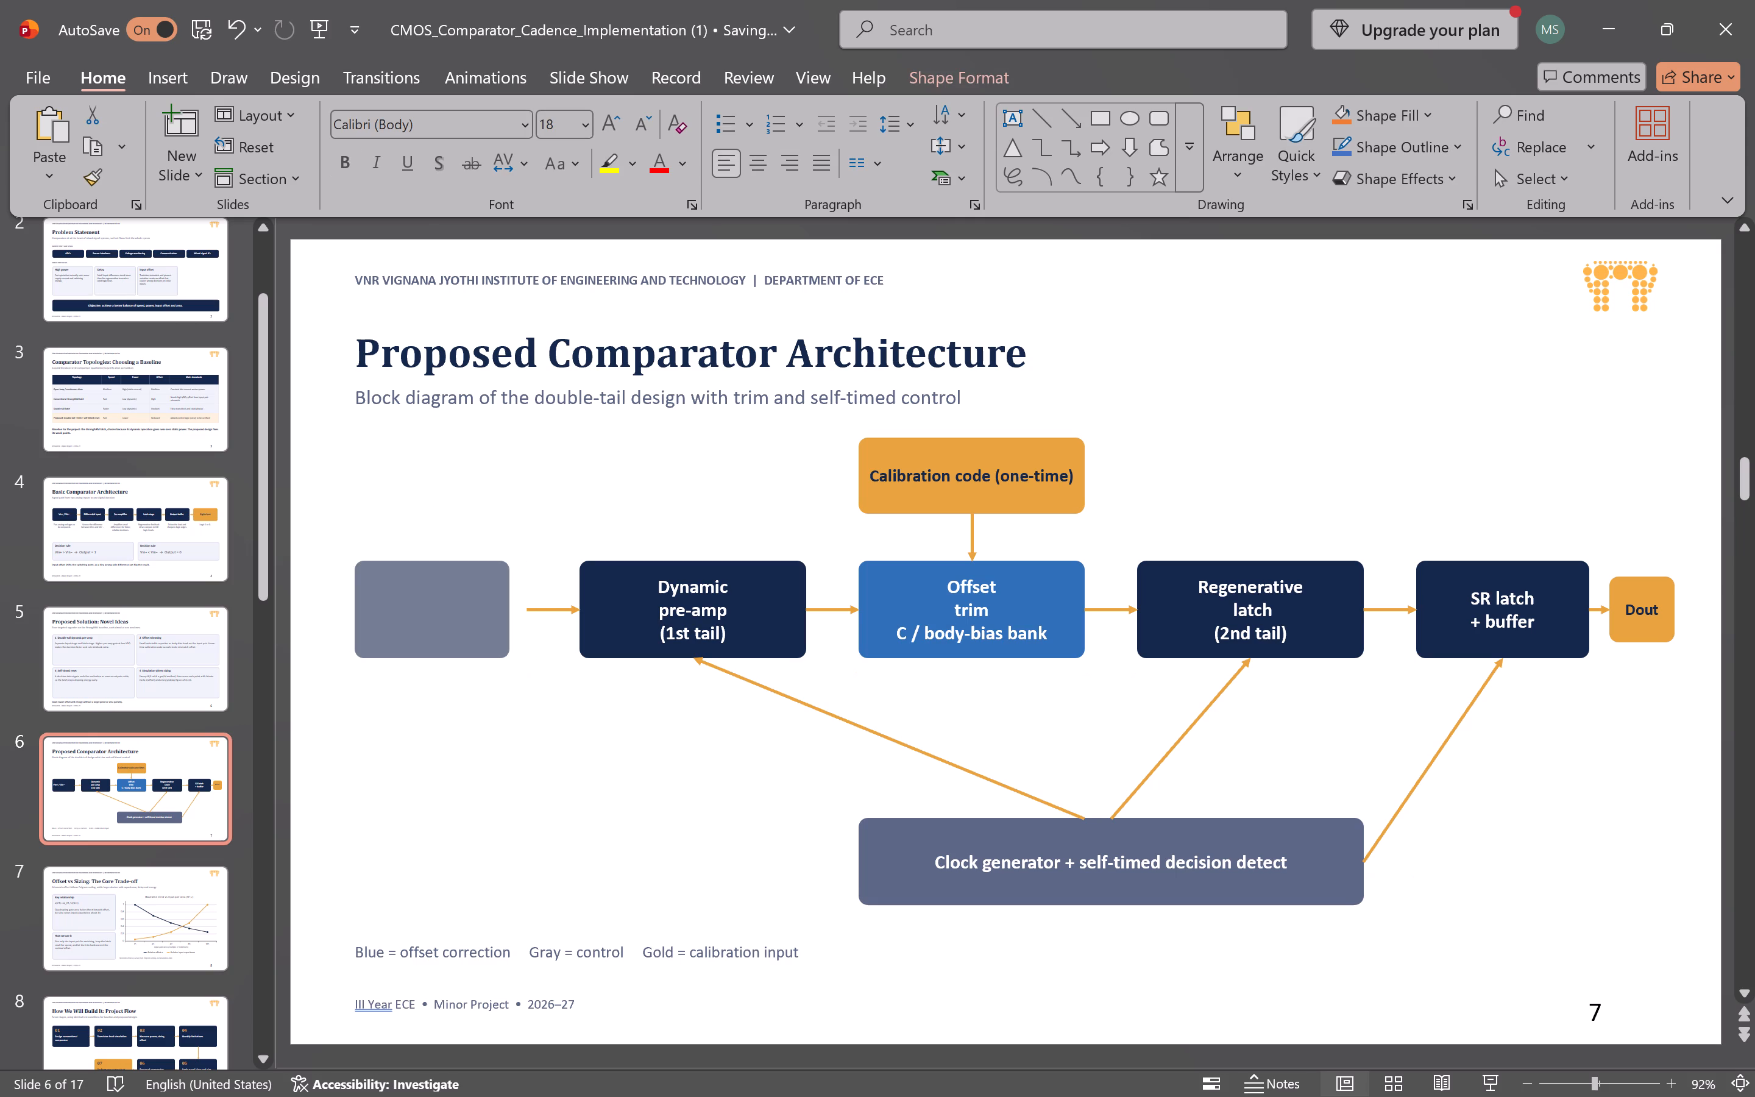
{"action": "left_click_drag", "start_coordinate": [511, 615], "coordinate": [459, 623]}
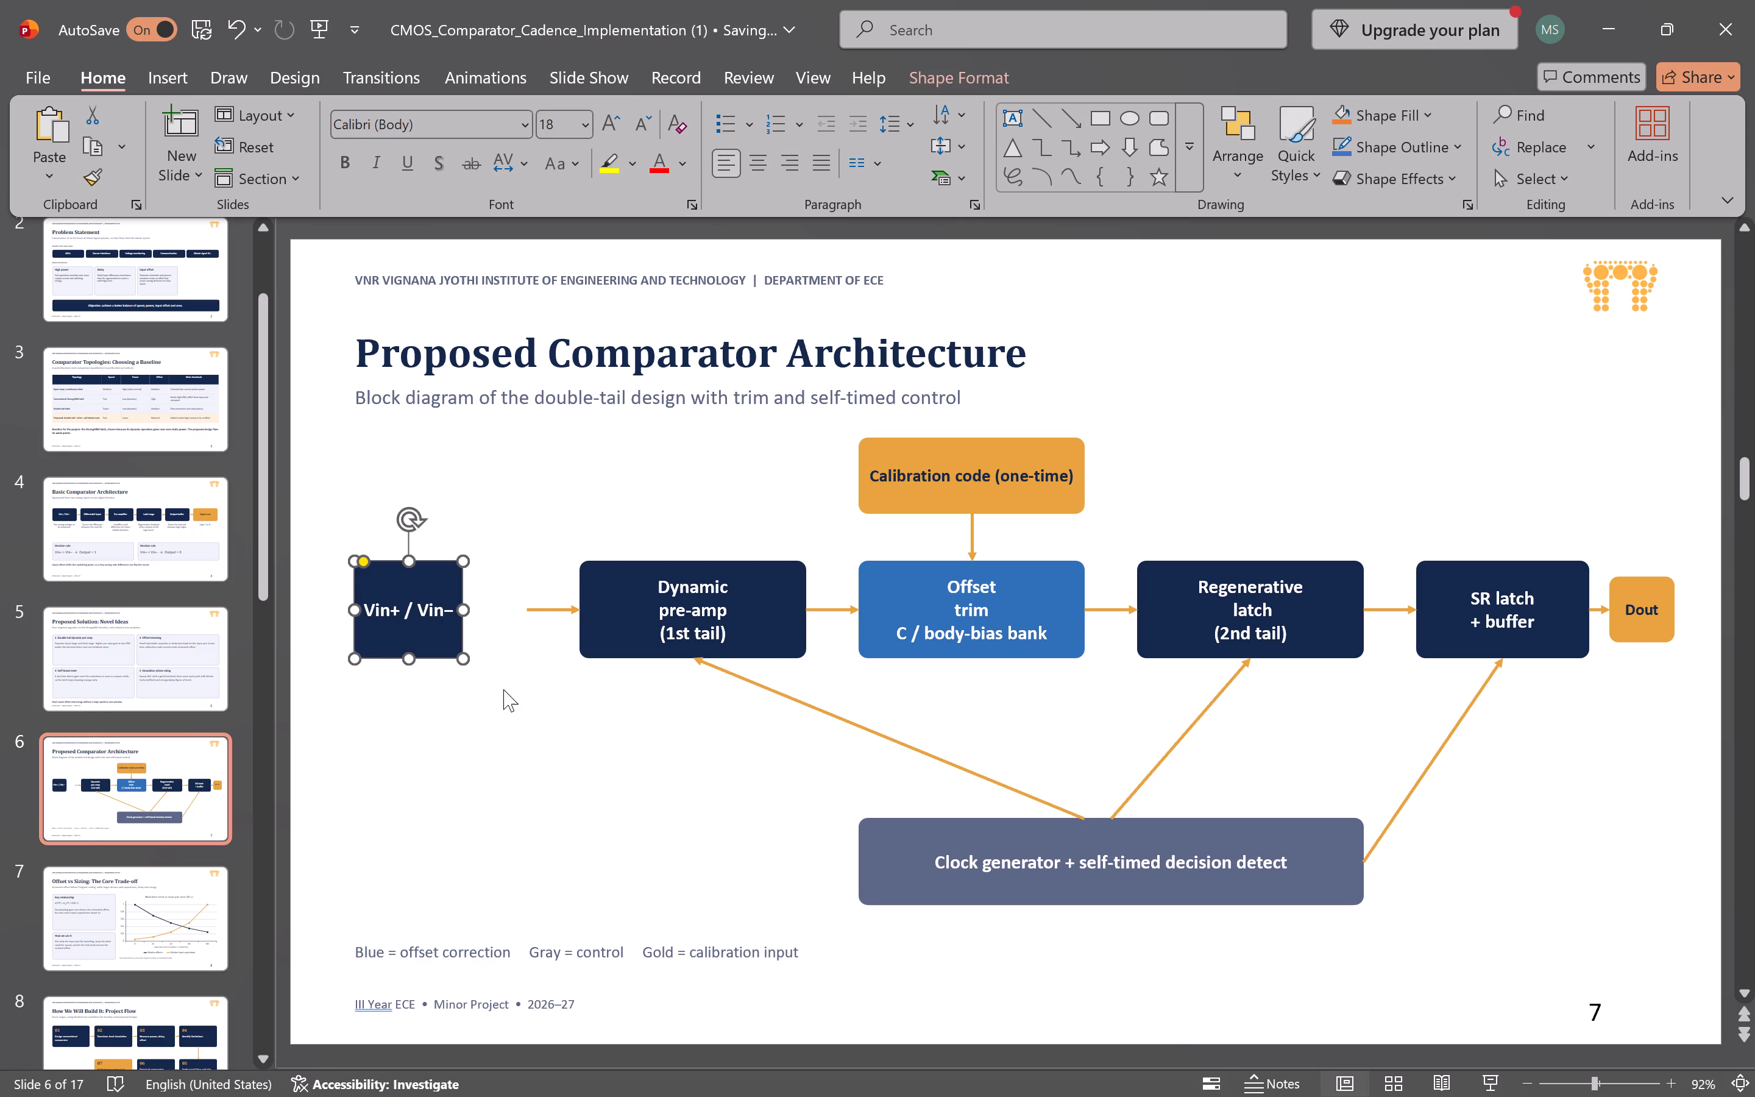
{"action": "left_click", "coordinate": [504, 691]}
Move the arrow after the Vin+ / Vin− block left until it starts at that block's right edge.
{"action": "left_click", "coordinate": [540, 601]}
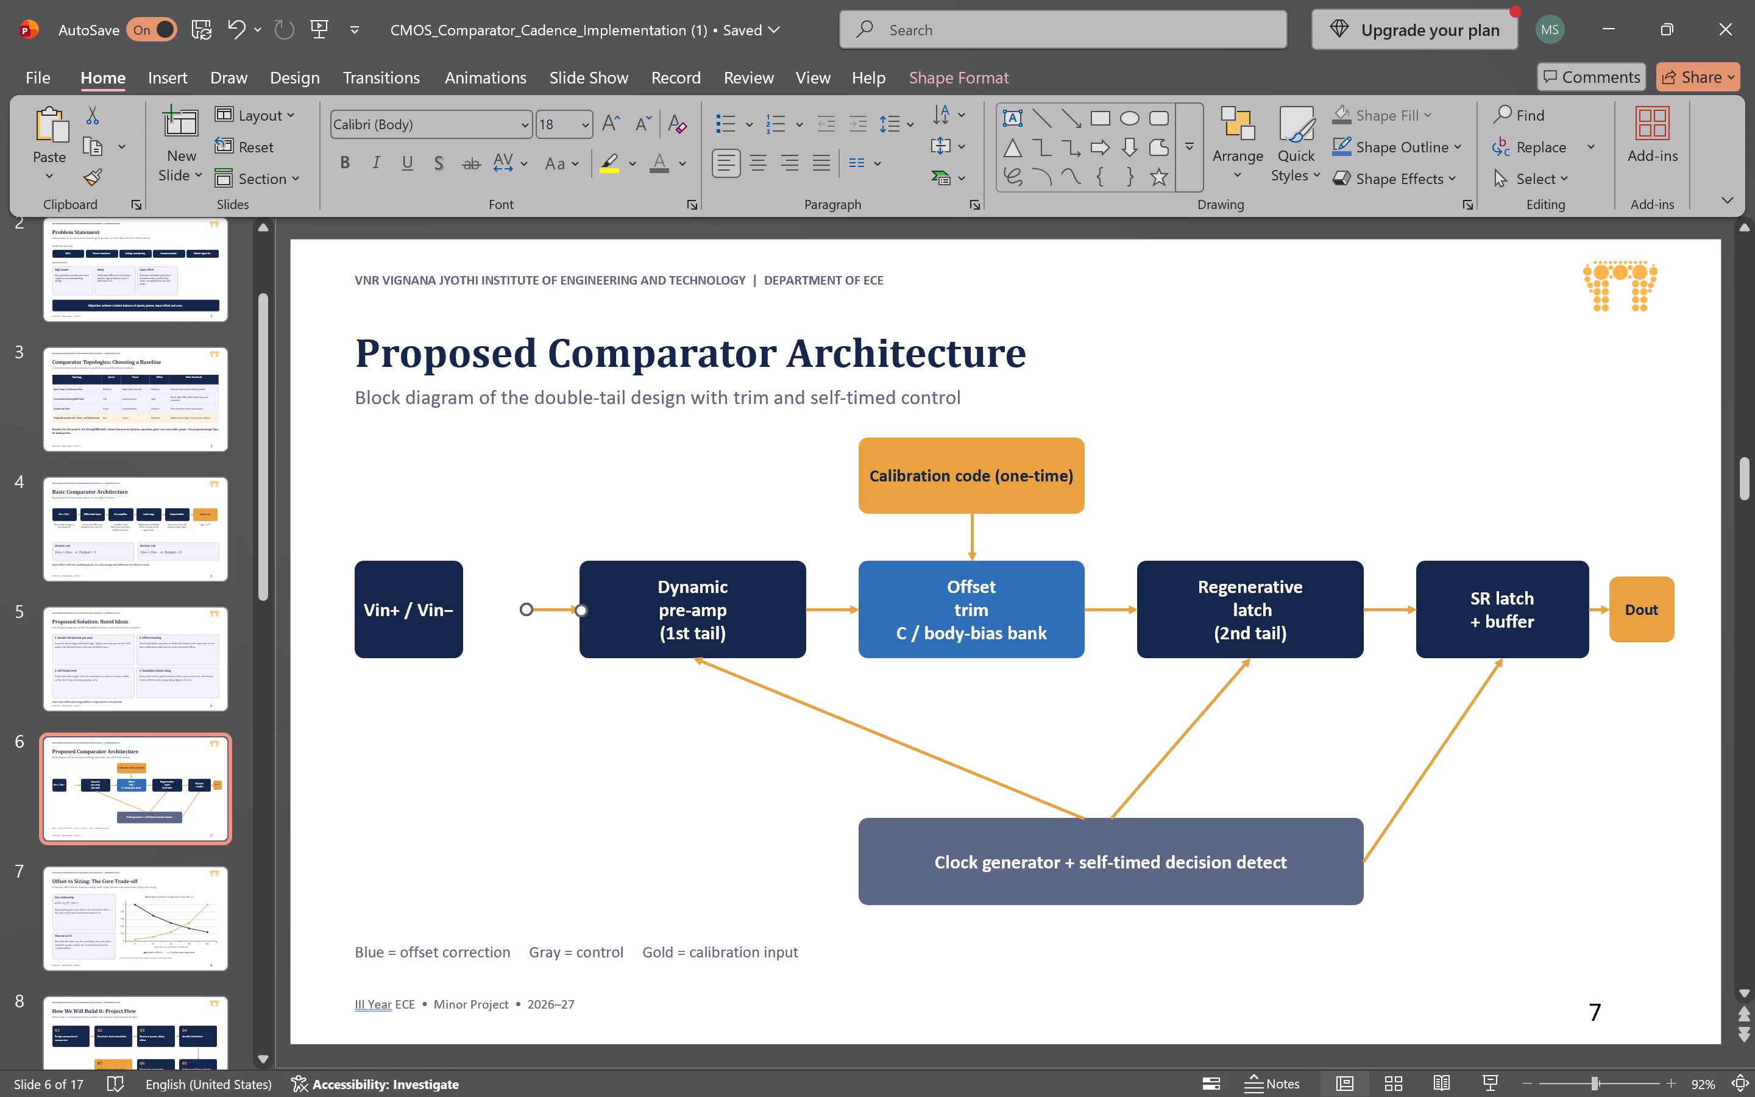
{"action": "key", "text": "Left"}
{"action": "key", "text": "Left"}
{"action": "key", "text": "Left"}
{"action": "key", "text": "Left"}
{"action": "key", "text": "Left"}
{"action": "key", "text": "Left"}
{"action": "key", "text": "Left"}
{"action": "key", "text": "Left"}
{"action": "key", "text": "Left"}
{"action": "key", "text": "Left"}
{"action": "key", "text": "Left"}
{"action": "key", "text": "Left"}
{"action": "key", "text": "Left"}
{"action": "key", "text": "Left"}
{"action": "key", "text": "Left"}
{"action": "key", "text": "Left"}
{"action": "key", "text": "Left"}
{"action": "key", "text": "Left"}
{"action": "key", "text": "Left"}
{"action": "key", "text": "Left"}
{"action": "key", "text": "Left"}
{"action": "key", "text": "Left"}
{"action": "key", "text": "Left"}
{"action": "key", "text": "Left"}
{"action": "key", "text": "Left"}
{"action": "key", "text": "Left"}
{"action": "key", "text": "Left"}
Move the Dynamic pre-amp label and its navy block left to the tip of the arrow from Vin+ / Vin−.
{"action": "left_click", "coordinate": [609, 608]}
{"action": "key", "text": "Left"}
{"action": "key", "text": "Left"}
{"action": "key", "text": "Left"}
{"action": "key", "text": "Left"}
{"action": "key", "text": "Left"}
{"action": "key", "text": "Left"}
{"action": "key", "text": "Left"}
{"action": "key", "text": "Left"}
{"action": "key", "text": "Left"}
{"action": "key", "text": "Left"}
{"action": "key", "text": "Left"}
{"action": "key", "text": "Left"}
{"action": "key", "text": "Left"}
{"action": "key", "text": "Left"}
{"action": "key", "text": "Left"}
{"action": "key", "text": "Left"}
{"action": "key", "text": "Left"}
{"action": "key", "text": "Left"}
{"action": "key", "text": "Left"}
{"action": "key", "text": "Left"}
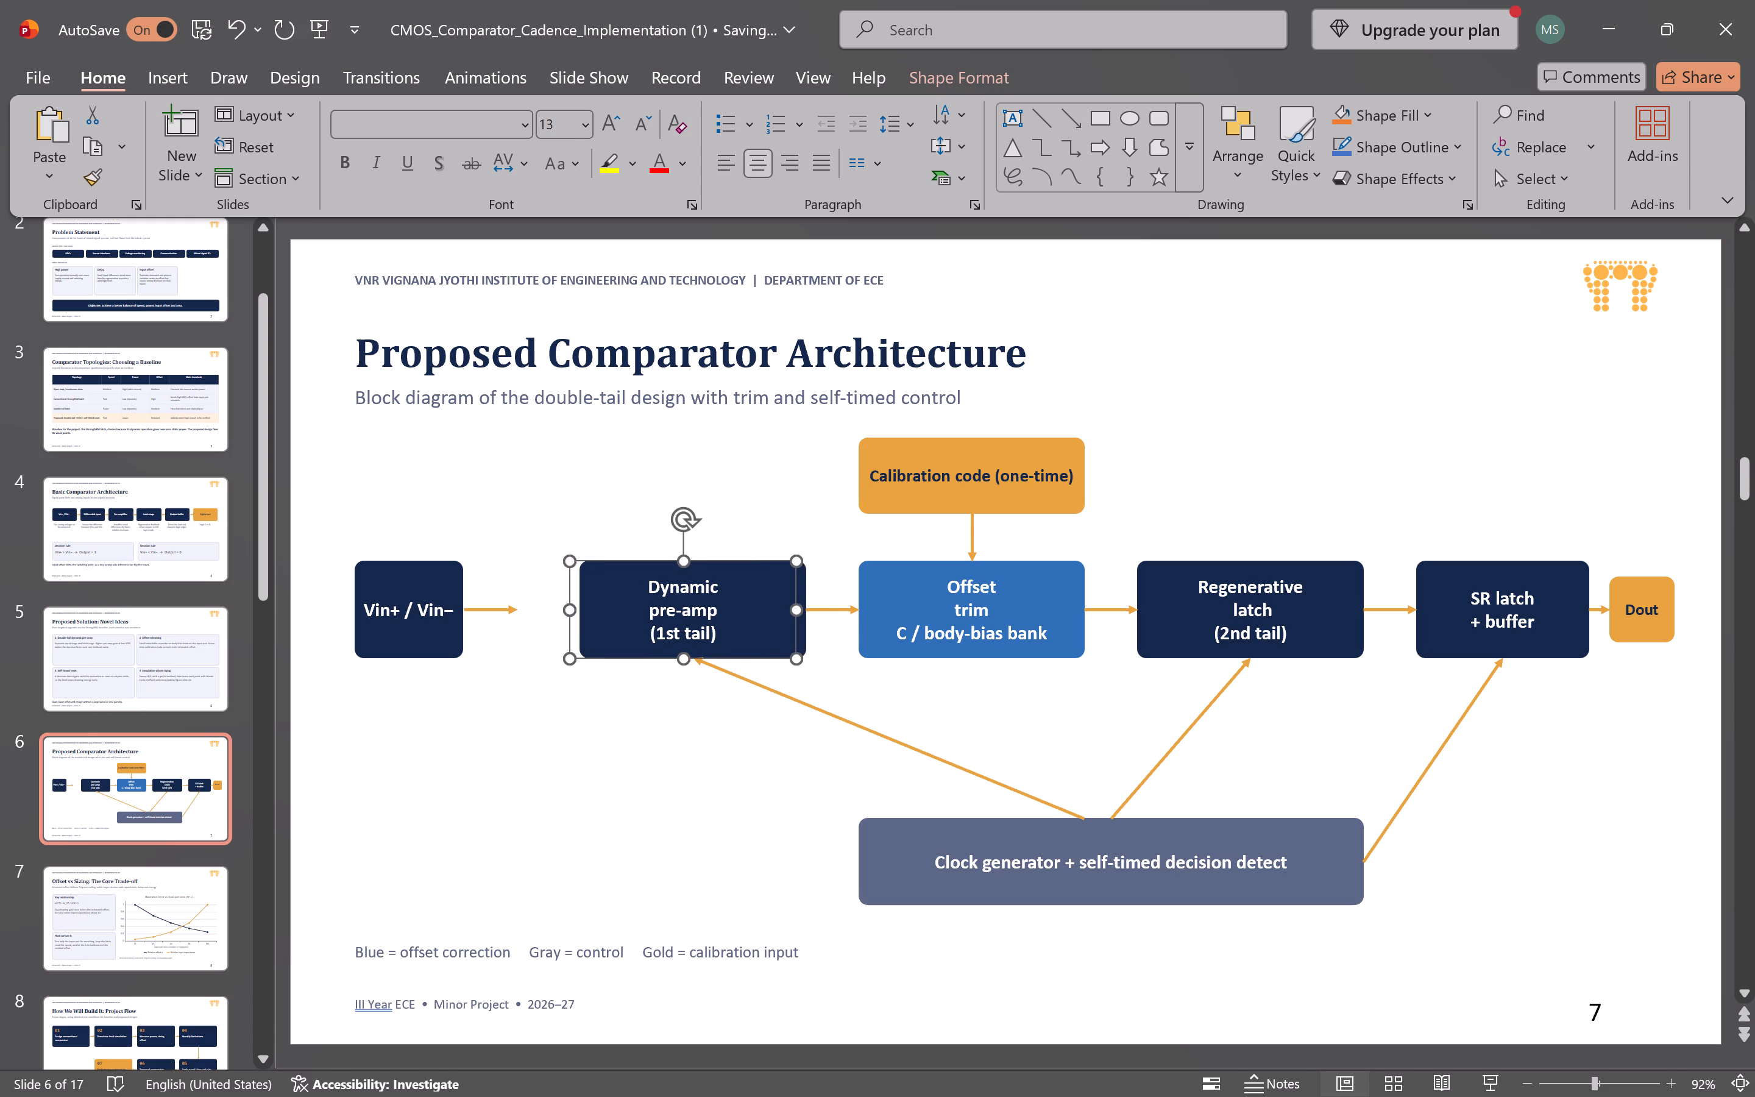
{"action": "key", "text": "Right"}
{"action": "key", "text": "Right"}
{"action": "key", "text": "Right"}
{"action": "key", "text": "Right"}
{"action": "key", "text": "Right"}
{"action": "key", "text": "Right"}
{"action": "key", "text": "Right"}
{"action": "key", "text": "Right"}
{"action": "key", "text": "Right"}
{"action": "key", "text": "Right"}
{"action": "key", "text": "Right"}
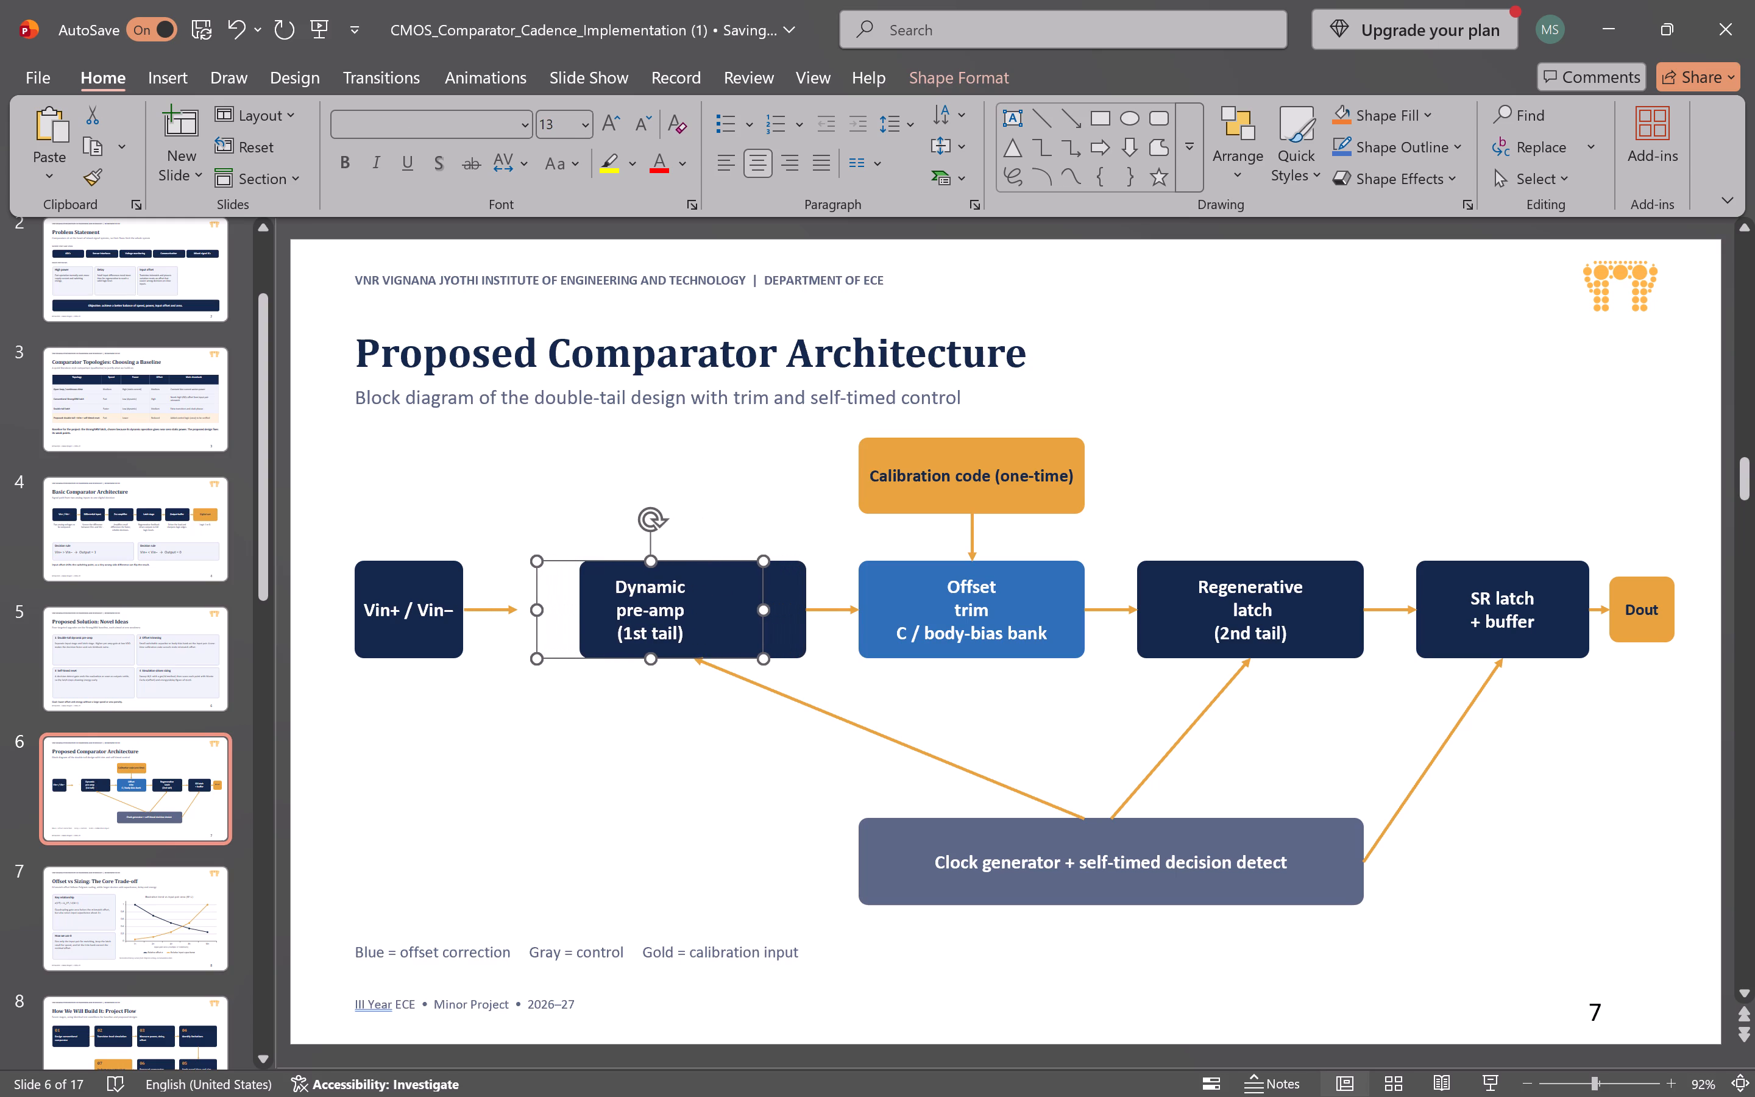
{"action": "left_click", "coordinate": [609, 608]}
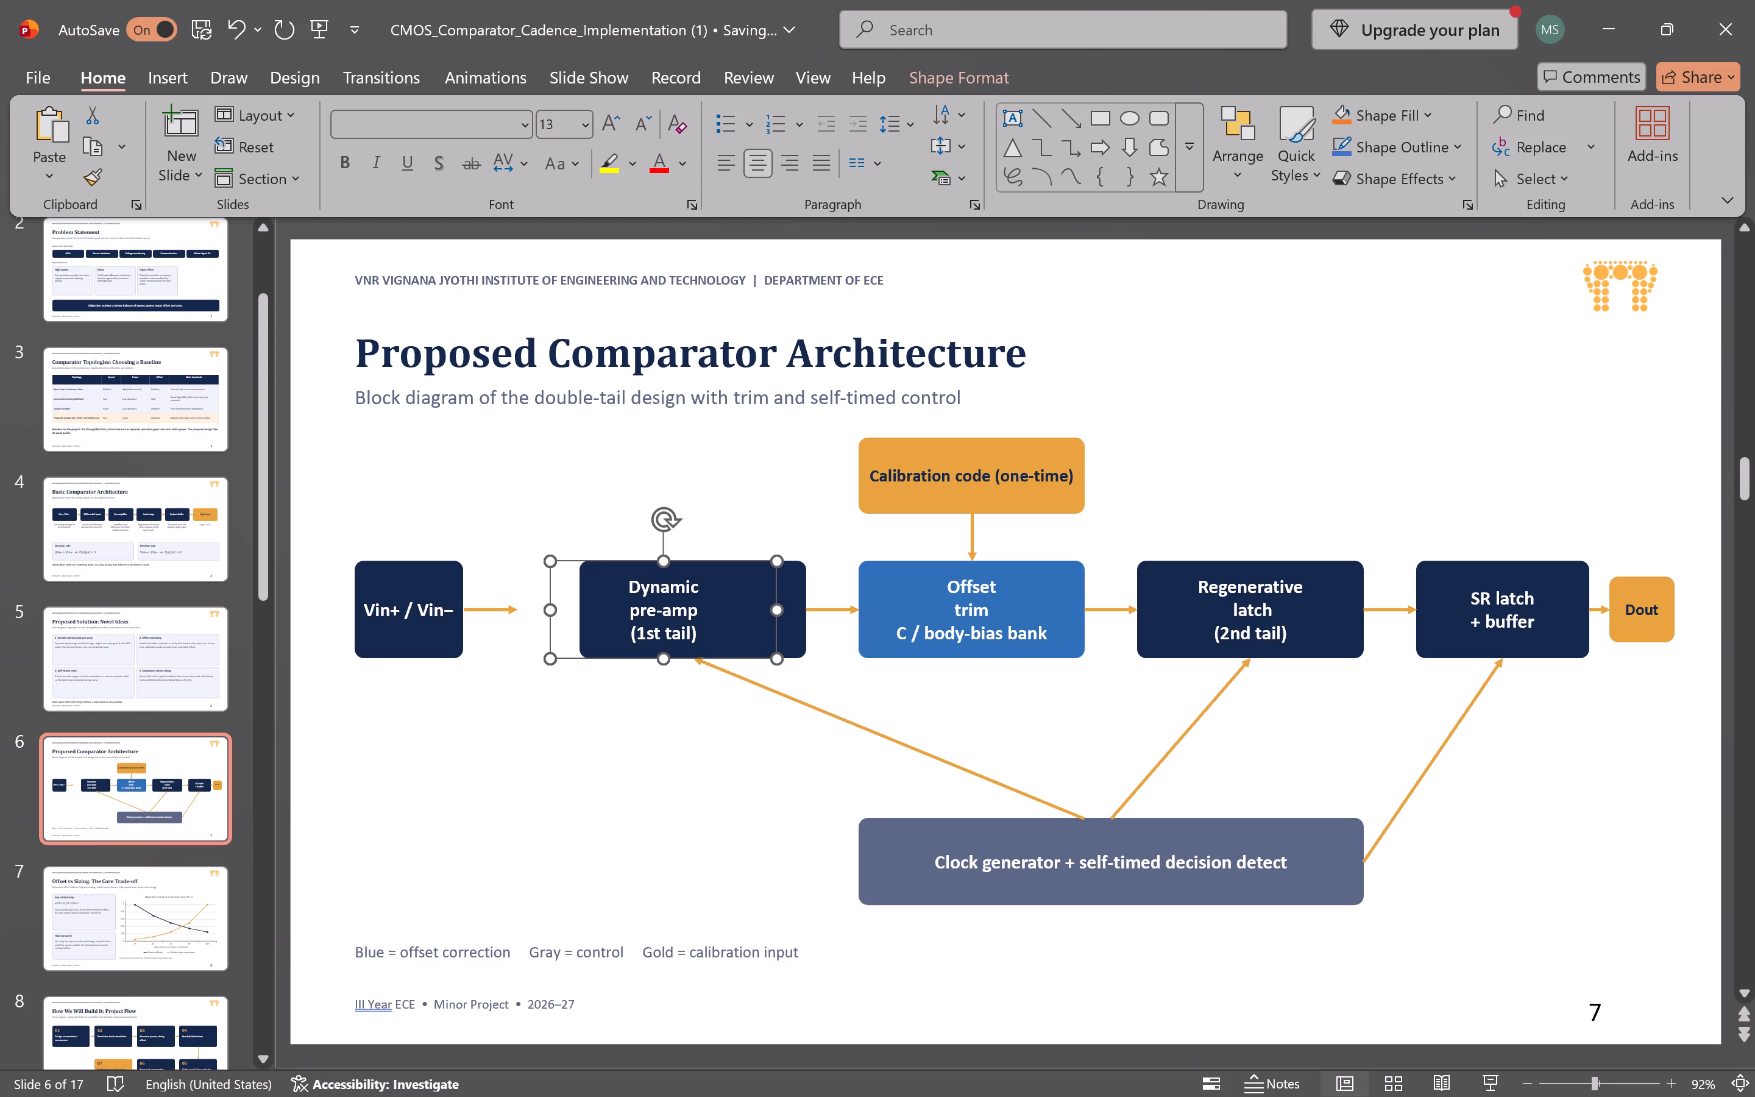
{"action": "left_click_drag", "start_coordinate": [613, 566], "coordinate": [594, 566]}
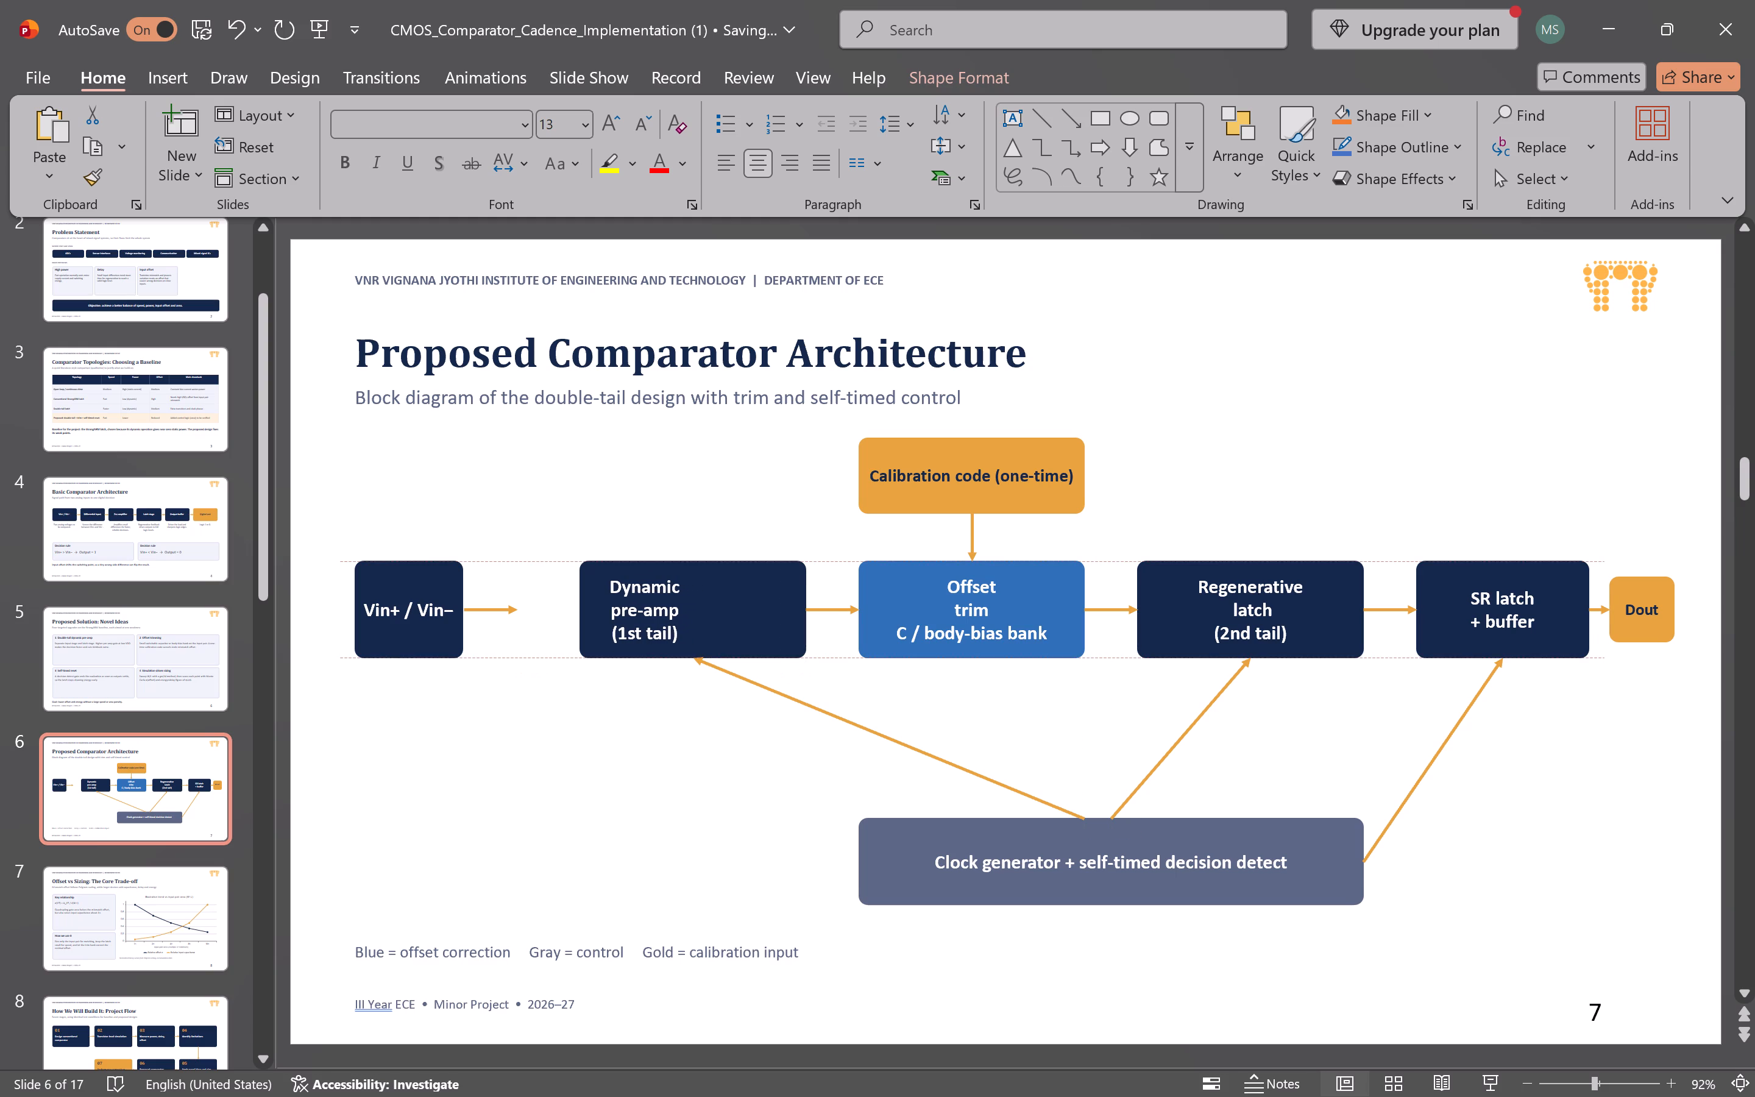
{"action": "left_click_drag", "start_coordinate": [594, 566], "coordinate": [578, 569]}
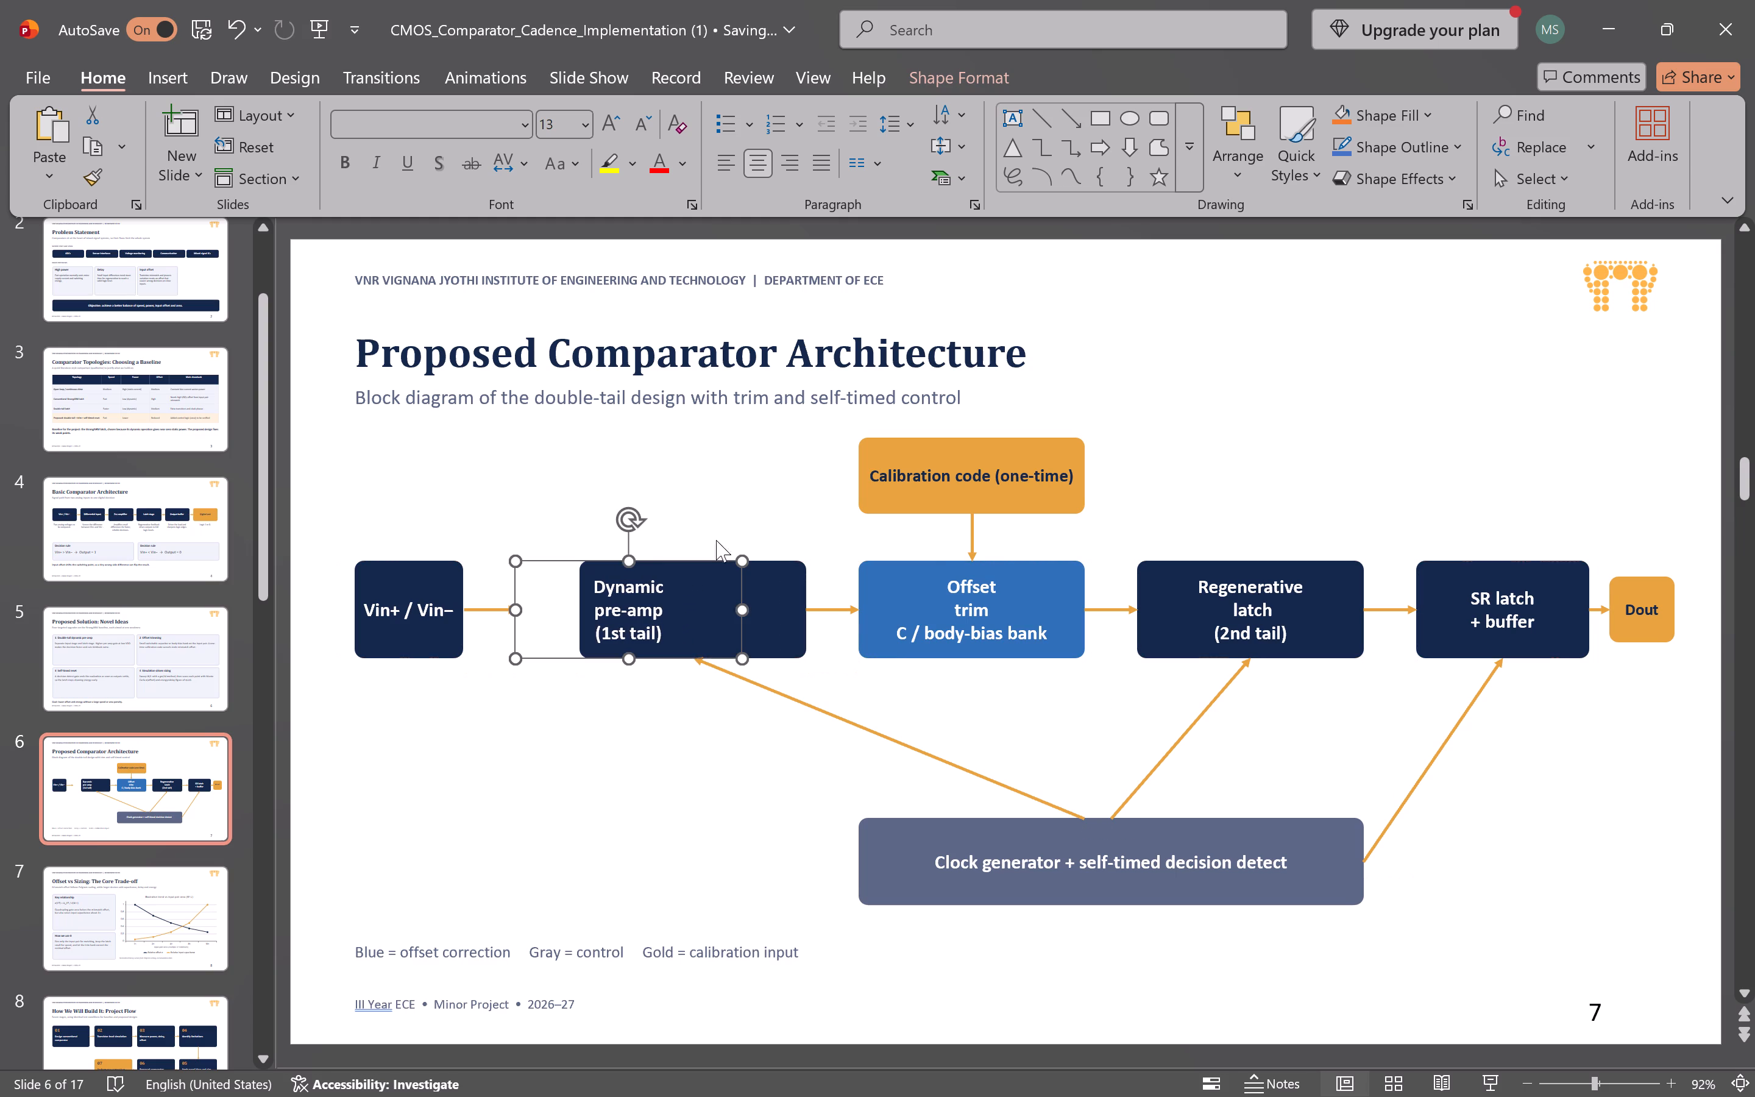
{"action": "left_click", "coordinate": [776, 581]}
{"action": "left_click_drag", "start_coordinate": [776, 581], "coordinate": [754, 584]}
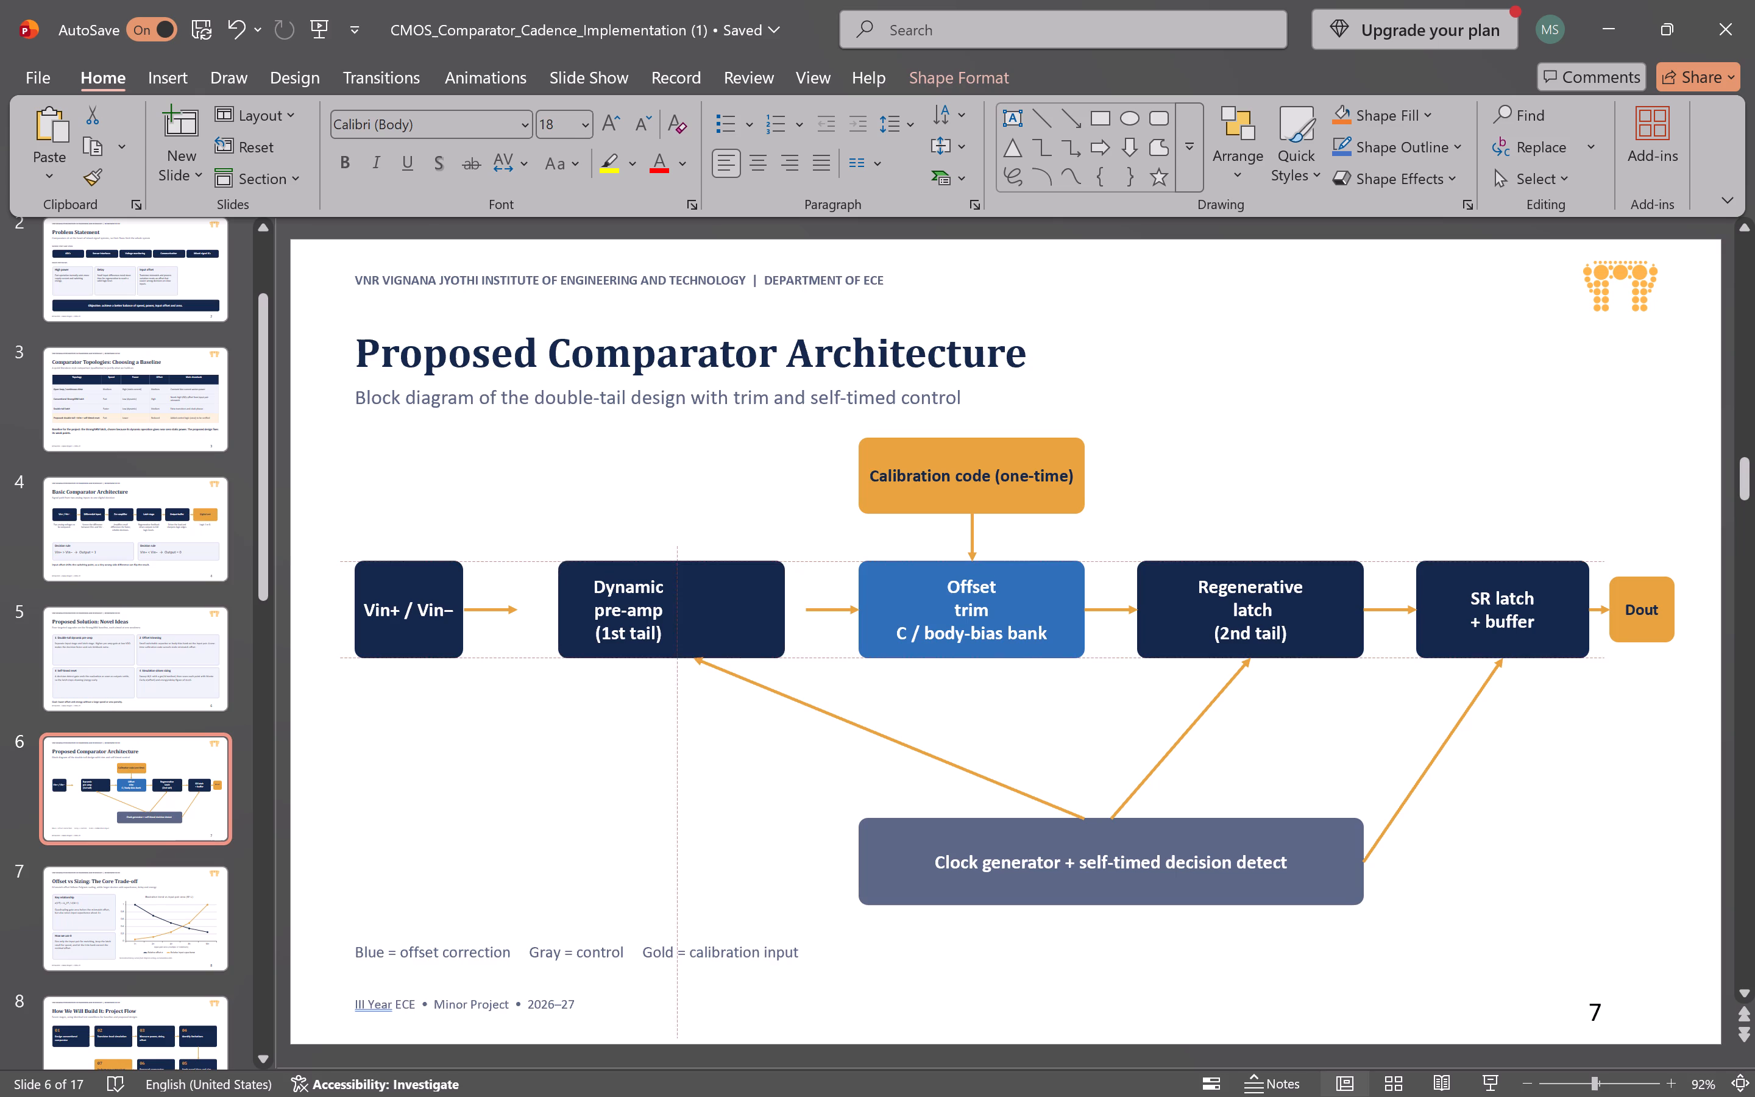
{"action": "left_click_drag", "start_coordinate": [754, 584], "coordinate": [715, 586]}
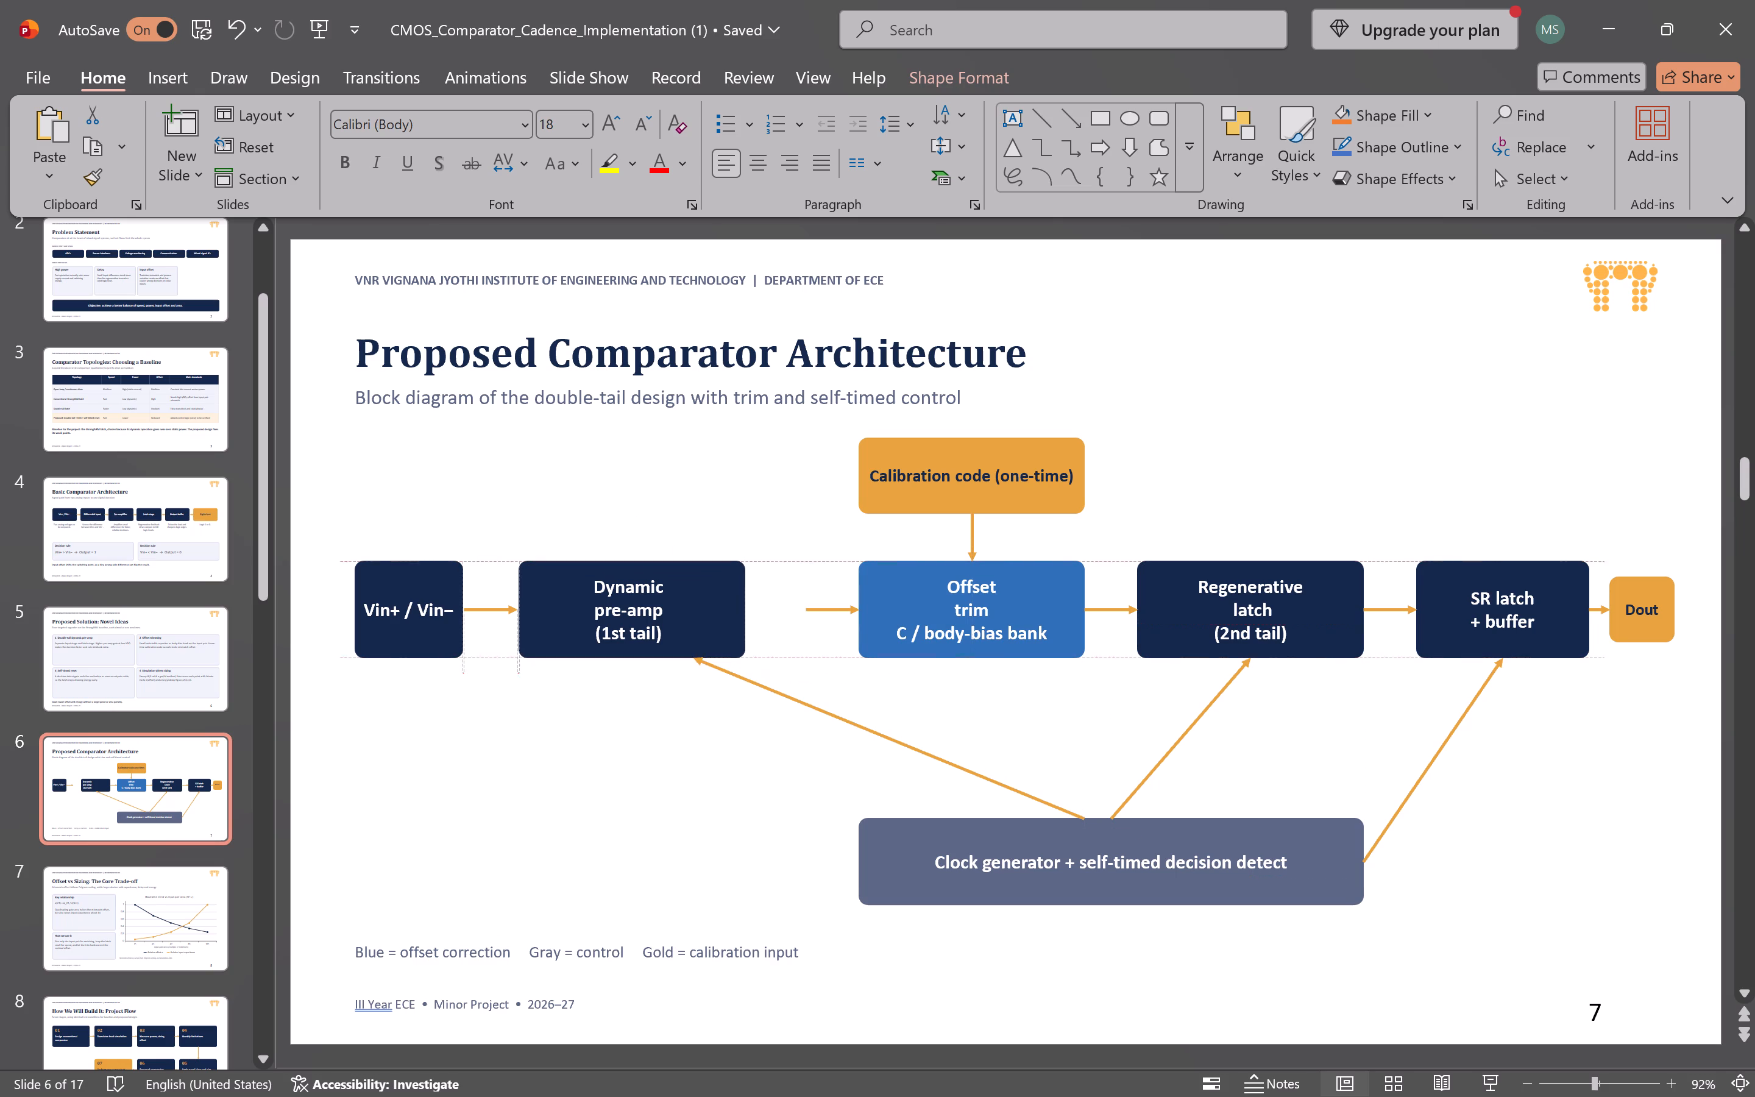
{"action": "left_click_drag", "start_coordinate": [715, 586], "coordinate": [714, 581]}
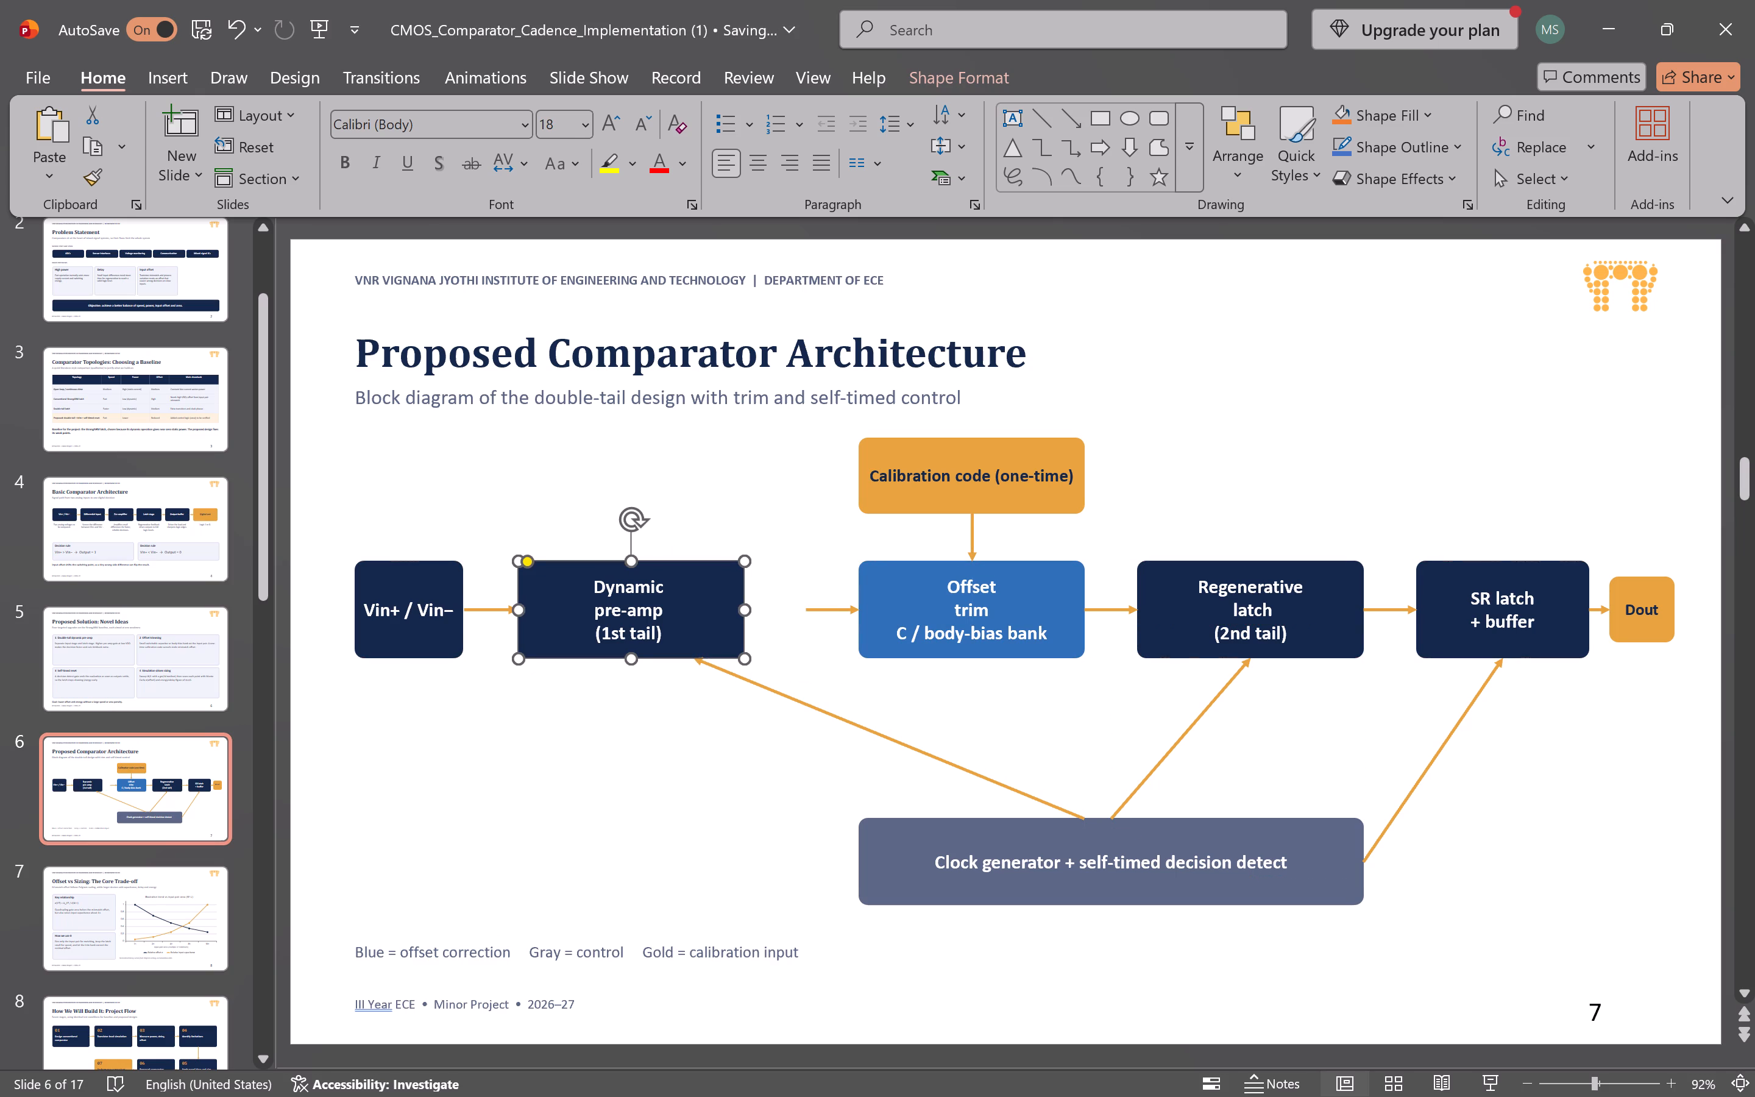
Narrow the Dynamic pre-amp block from its right side and centre its label on it.
{"action": "left_click_drag", "start_coordinate": [744, 605], "coordinate": [644, 617]}
{"action": "left_click", "coordinate": [604, 626]}
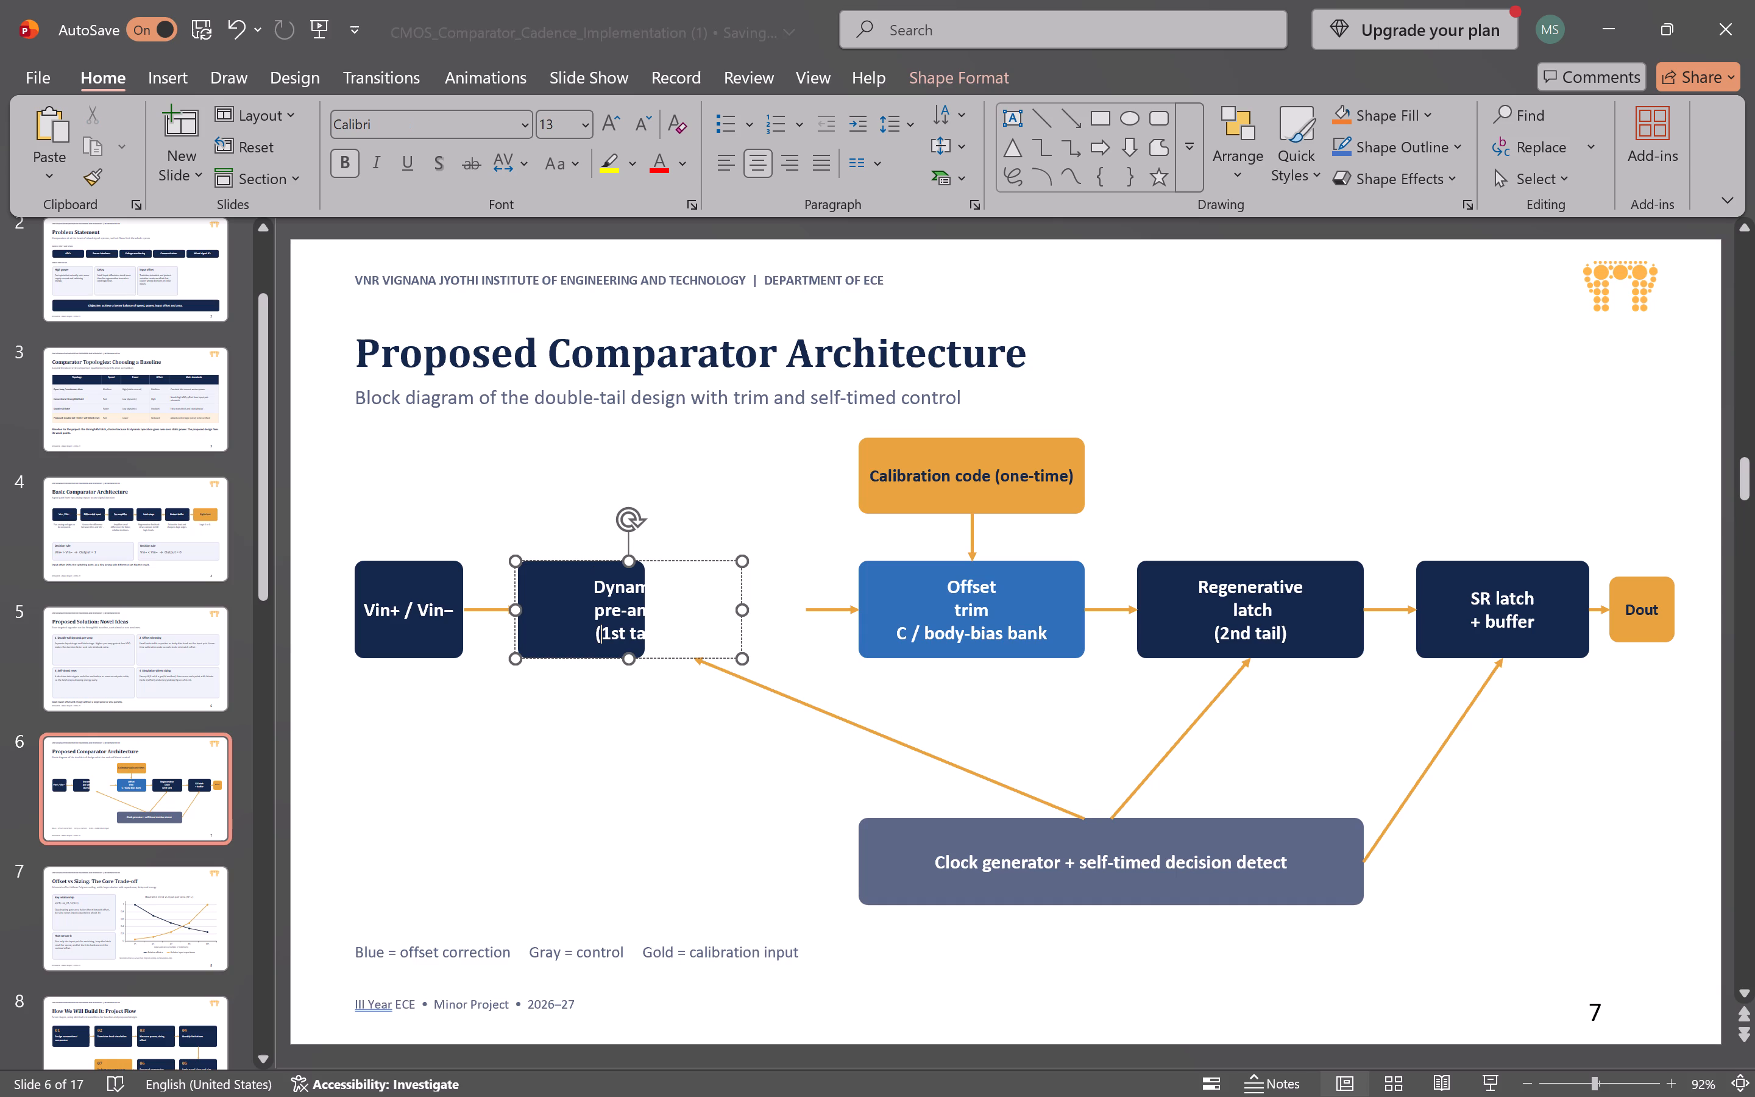
{"action": "left_click_drag", "start_coordinate": [581, 594], "coordinate": [550, 594]}
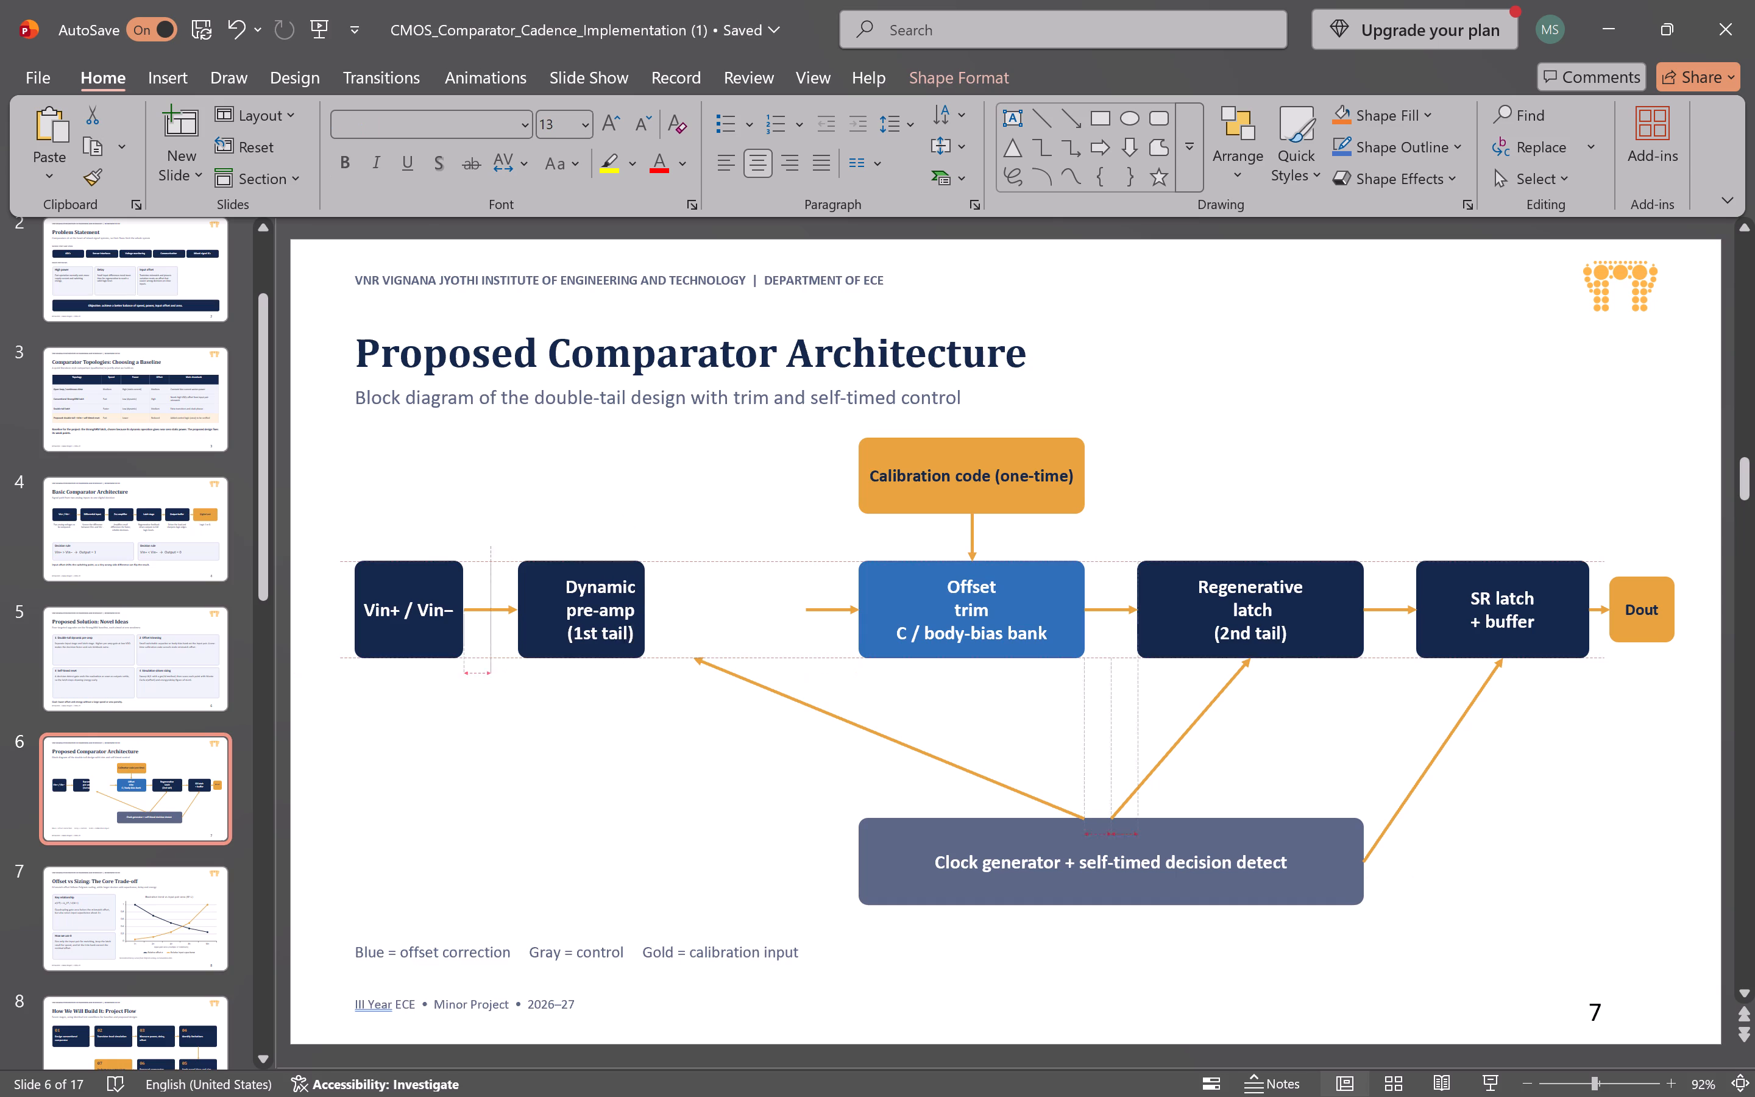
{"action": "left_click_drag", "start_coordinate": [550, 594], "coordinate": [537, 591]}
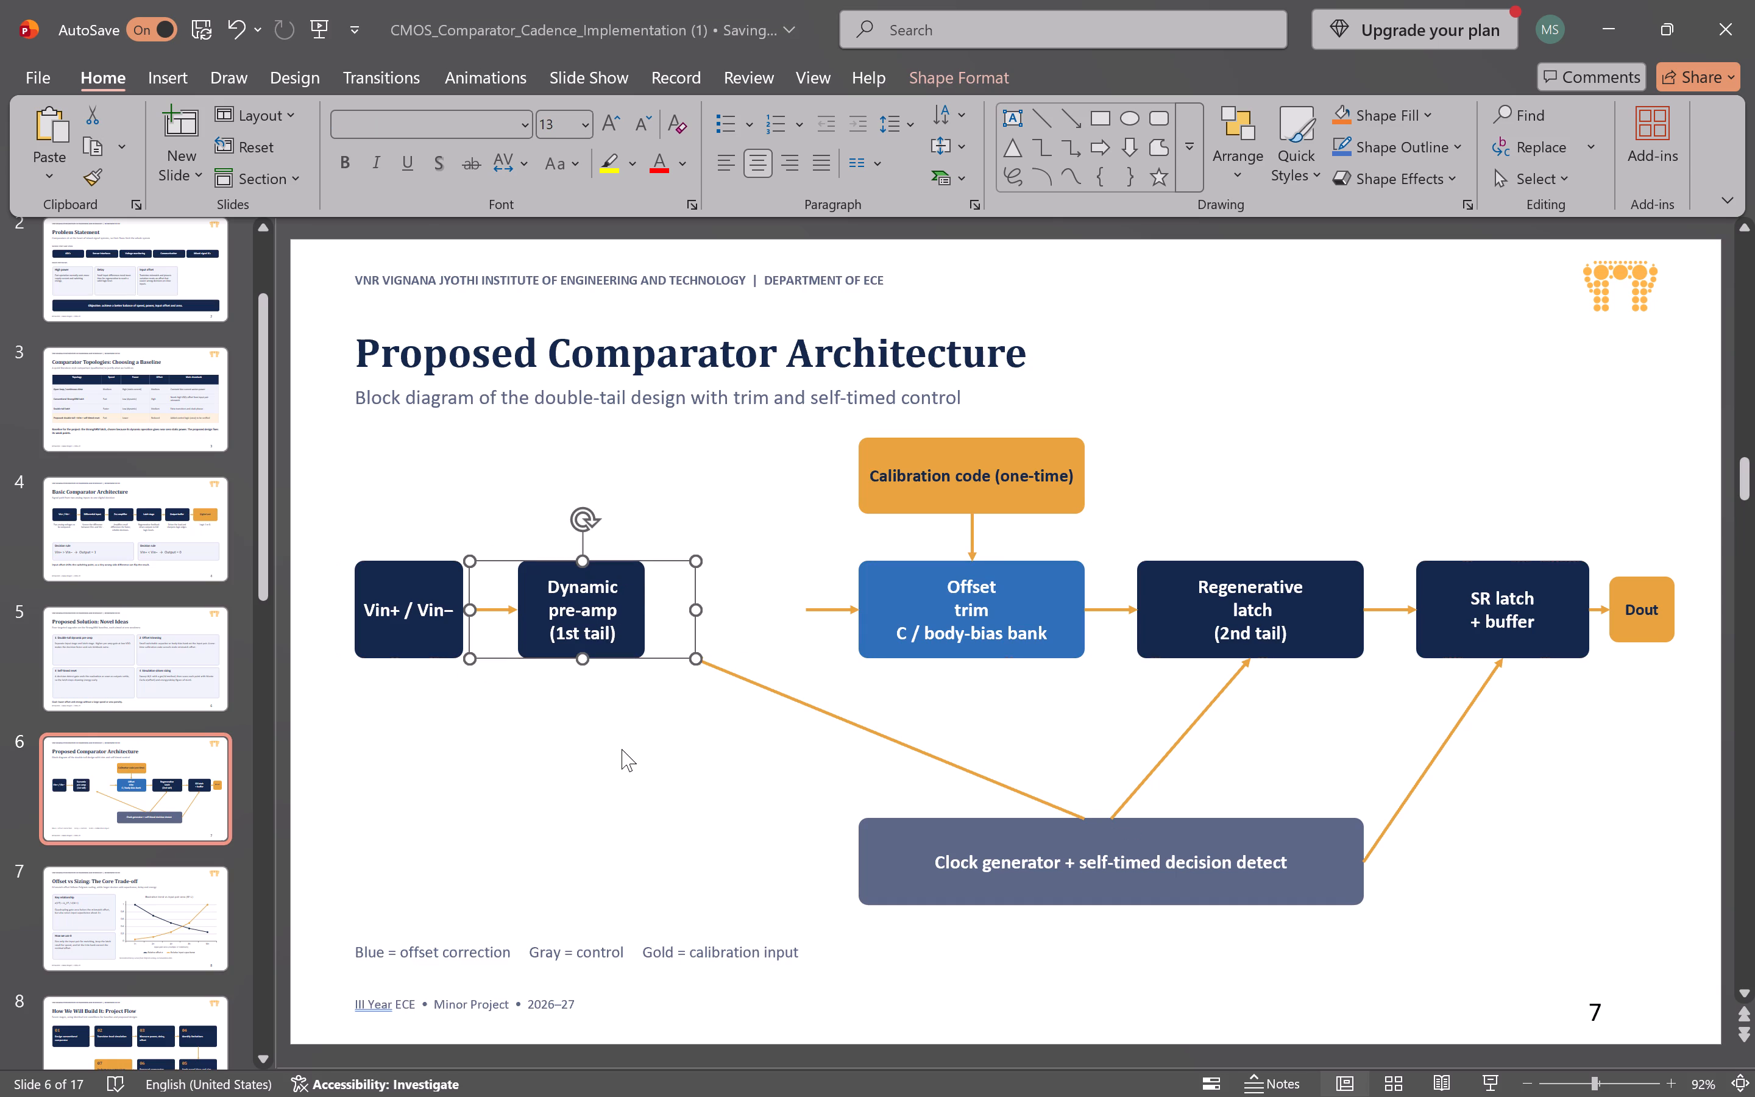
{"action": "left_click", "coordinate": [624, 751]}
Move the arrow between Dynamic pre-amp and Offset trim left so it starts at the narrowed pre-amp block's right edge.
{"action": "left_click_drag", "start_coordinate": [814, 607], "coordinate": [766, 609]}
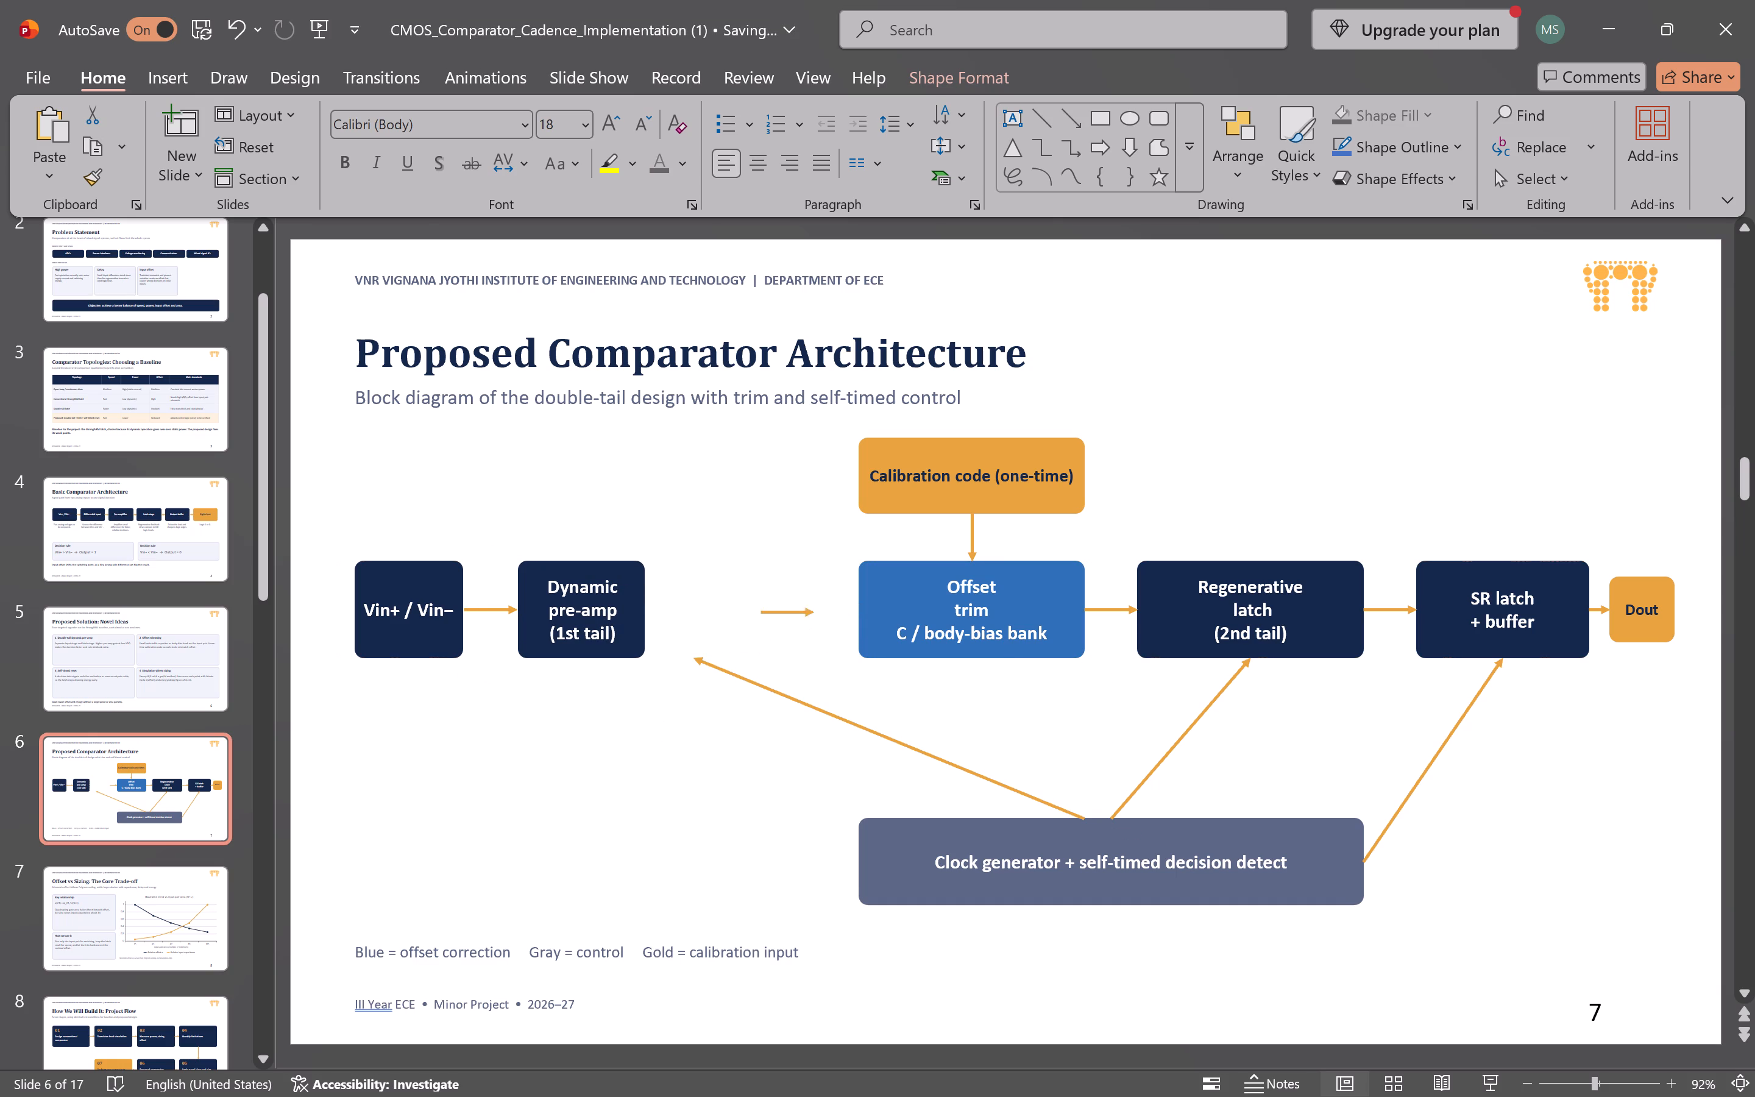
{"action": "left_click_drag", "start_coordinate": [766, 609], "coordinate": [659, 603]}
{"action": "left_click_drag", "start_coordinate": [659, 603], "coordinate": [653, 605]}
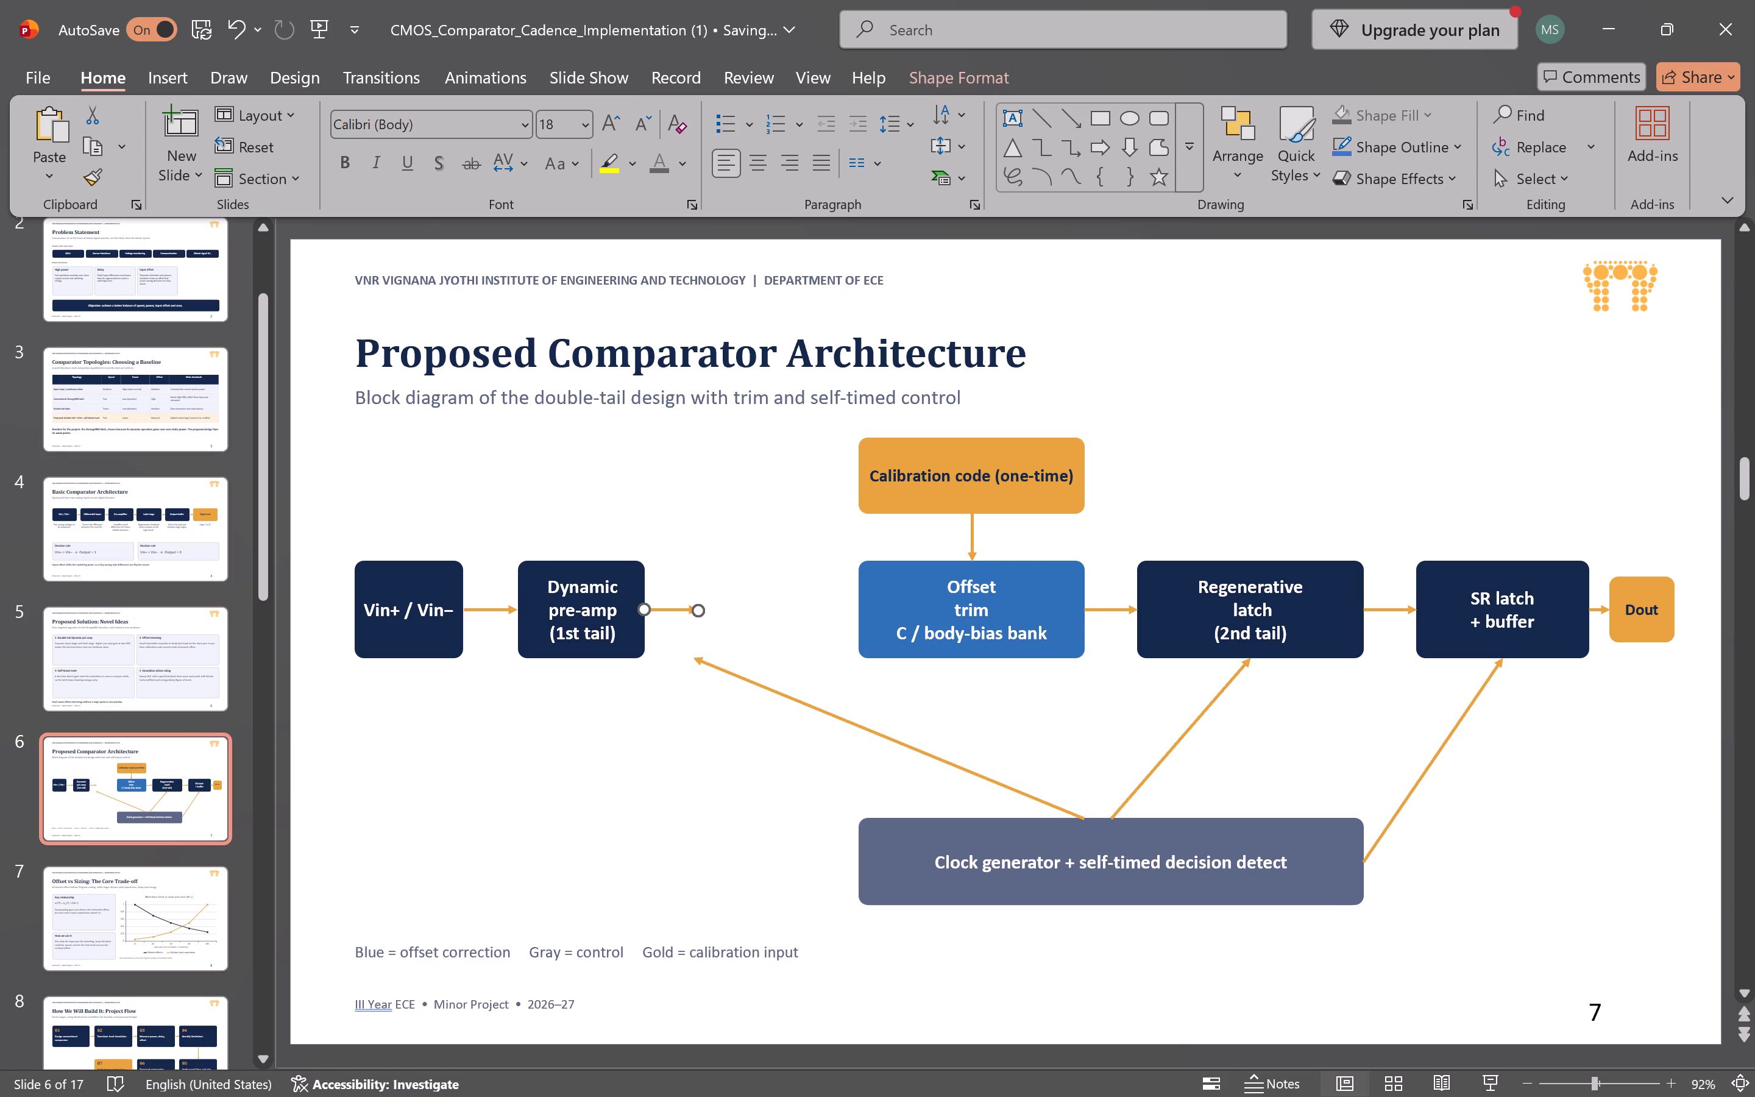
Move the Offset trim label and its blue block left to the tip of the arrow from Dynamic pre-amp.
{"action": "left_click", "coordinate": [901, 595]}
{"action": "left_click", "coordinate": [904, 569]}
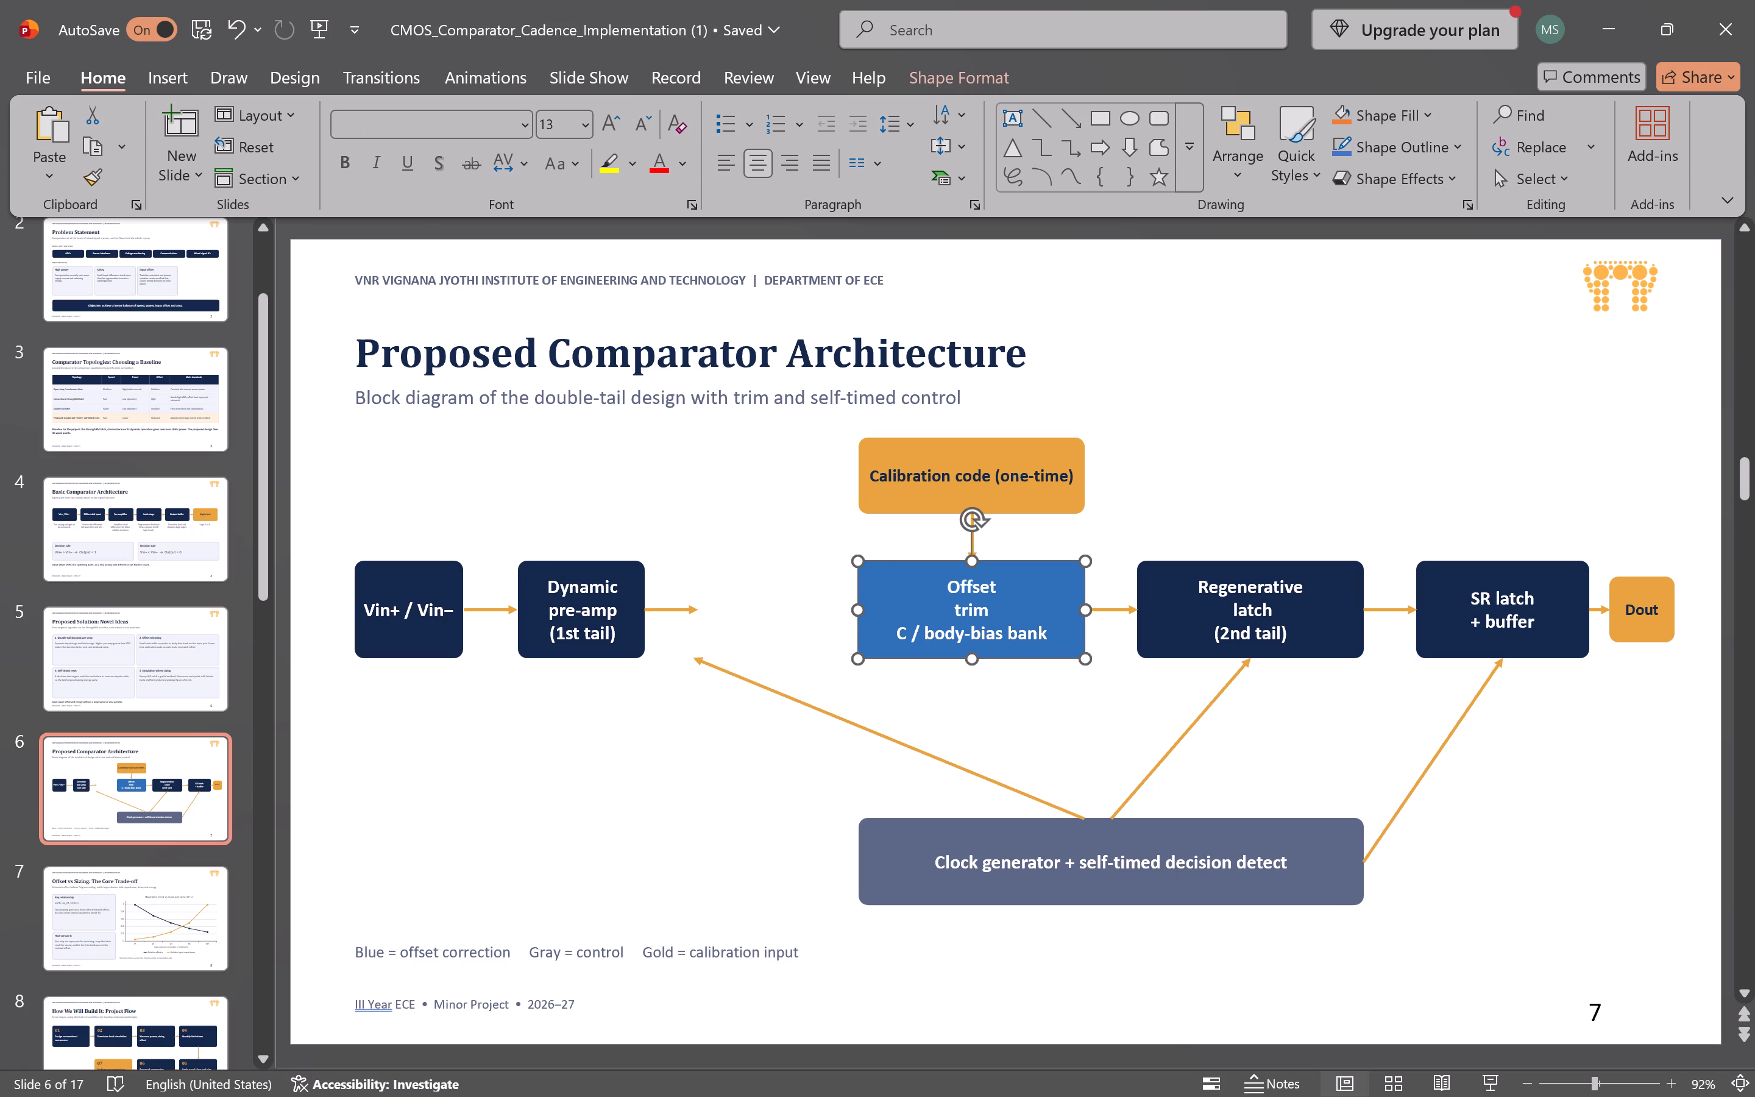
{"action": "left_click_drag", "start_coordinate": [883, 580], "coordinate": [738, 587]}
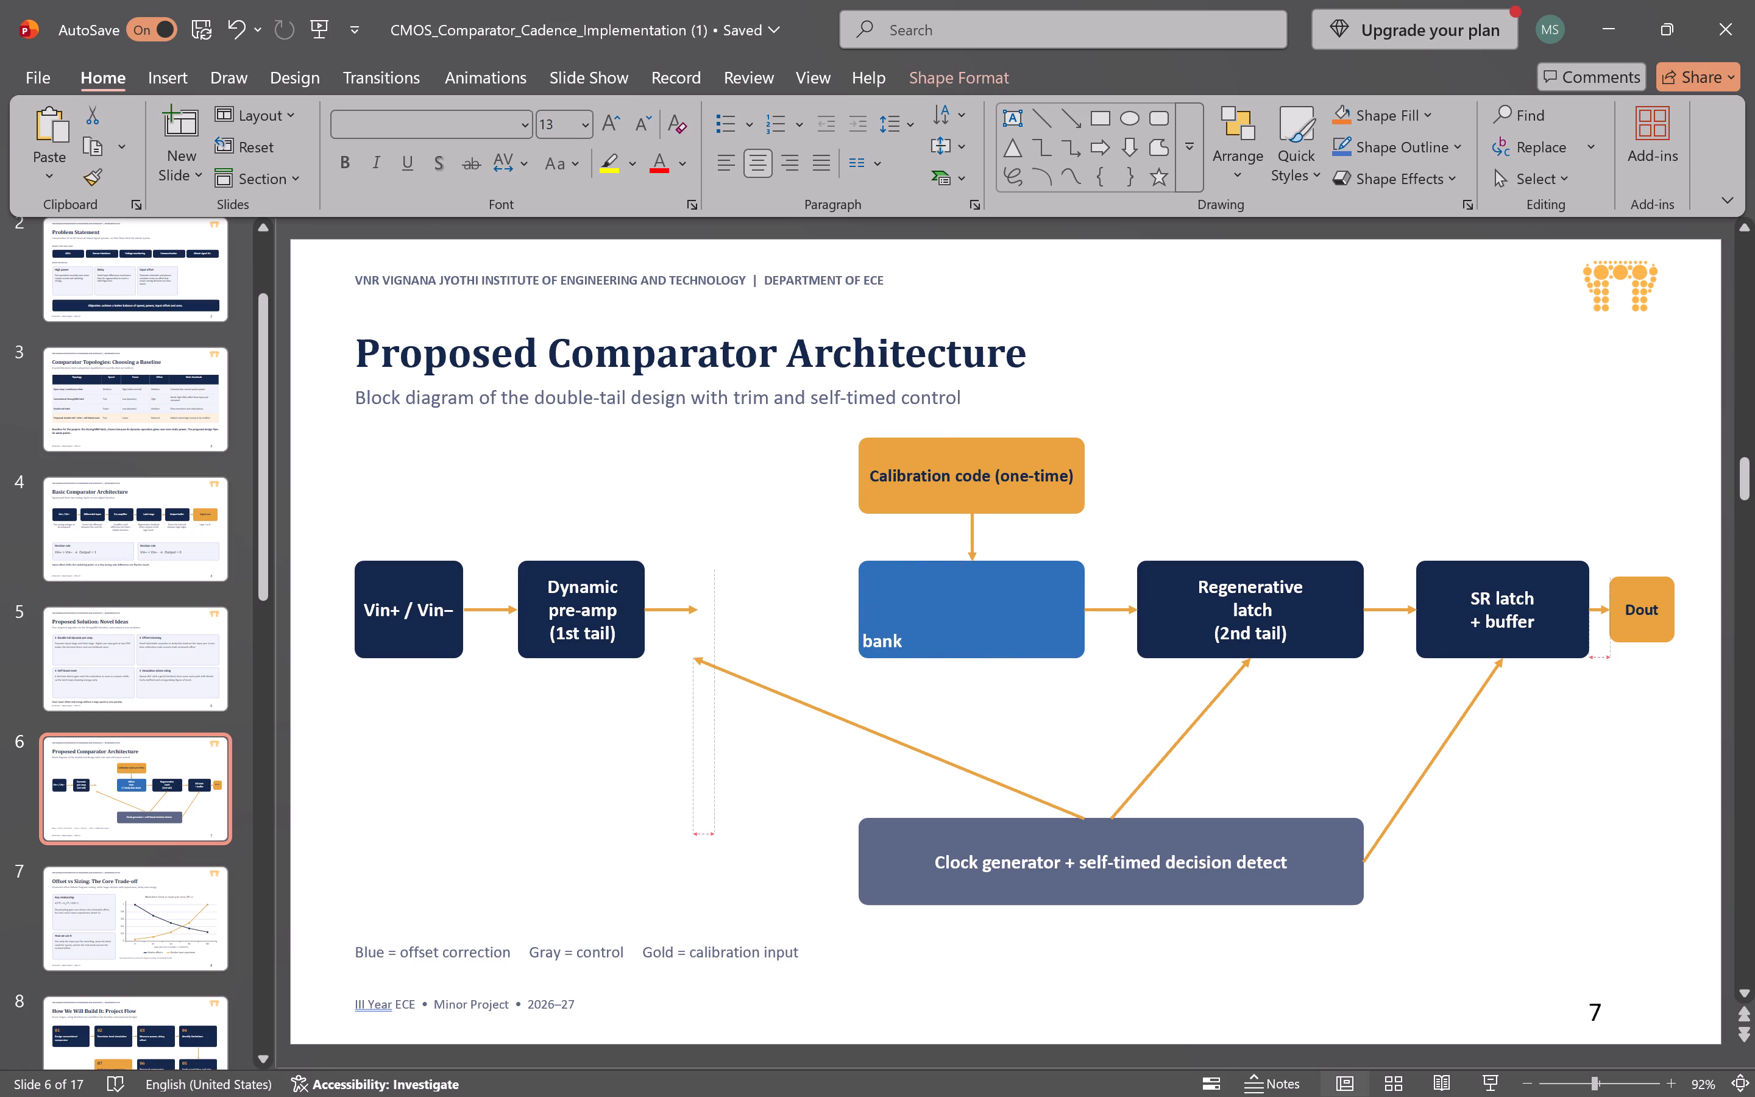
{"action": "left_click_drag", "start_coordinate": [738, 587], "coordinate": [667, 580]}
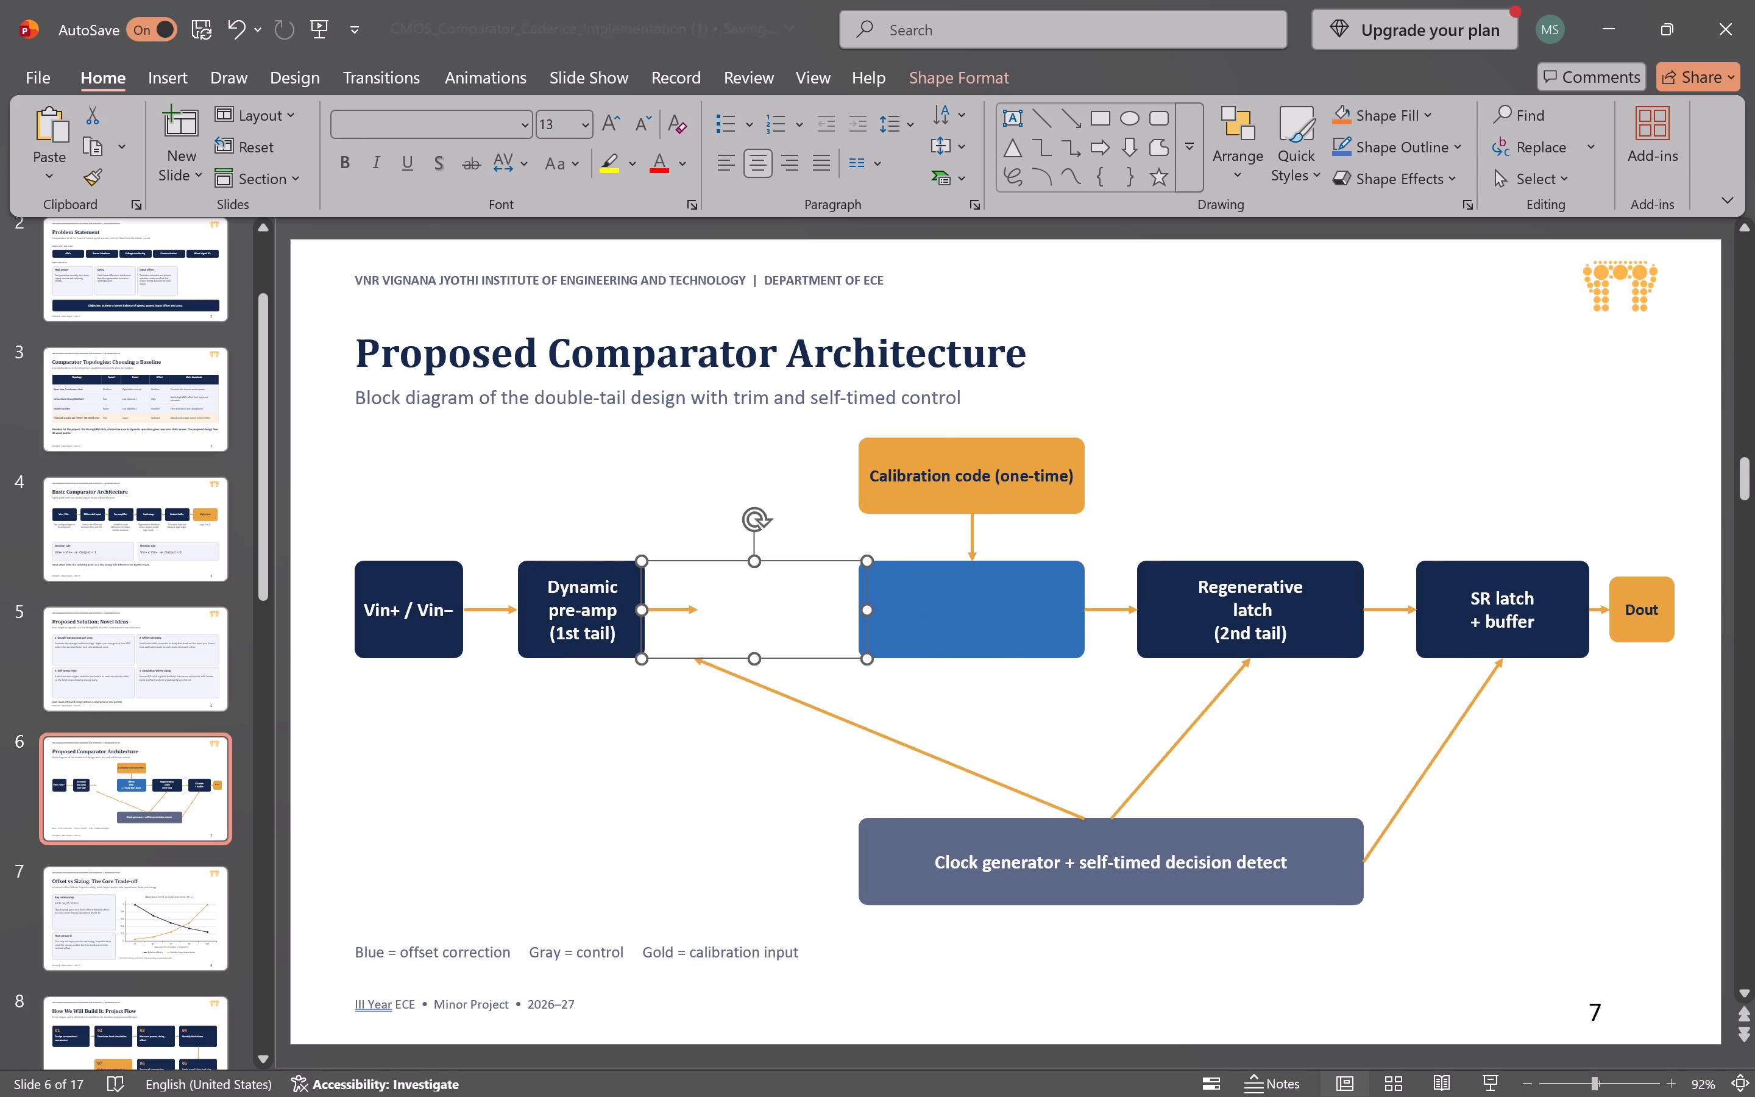
{"action": "left_click_drag", "start_coordinate": [942, 588], "coordinate": [883, 589]}
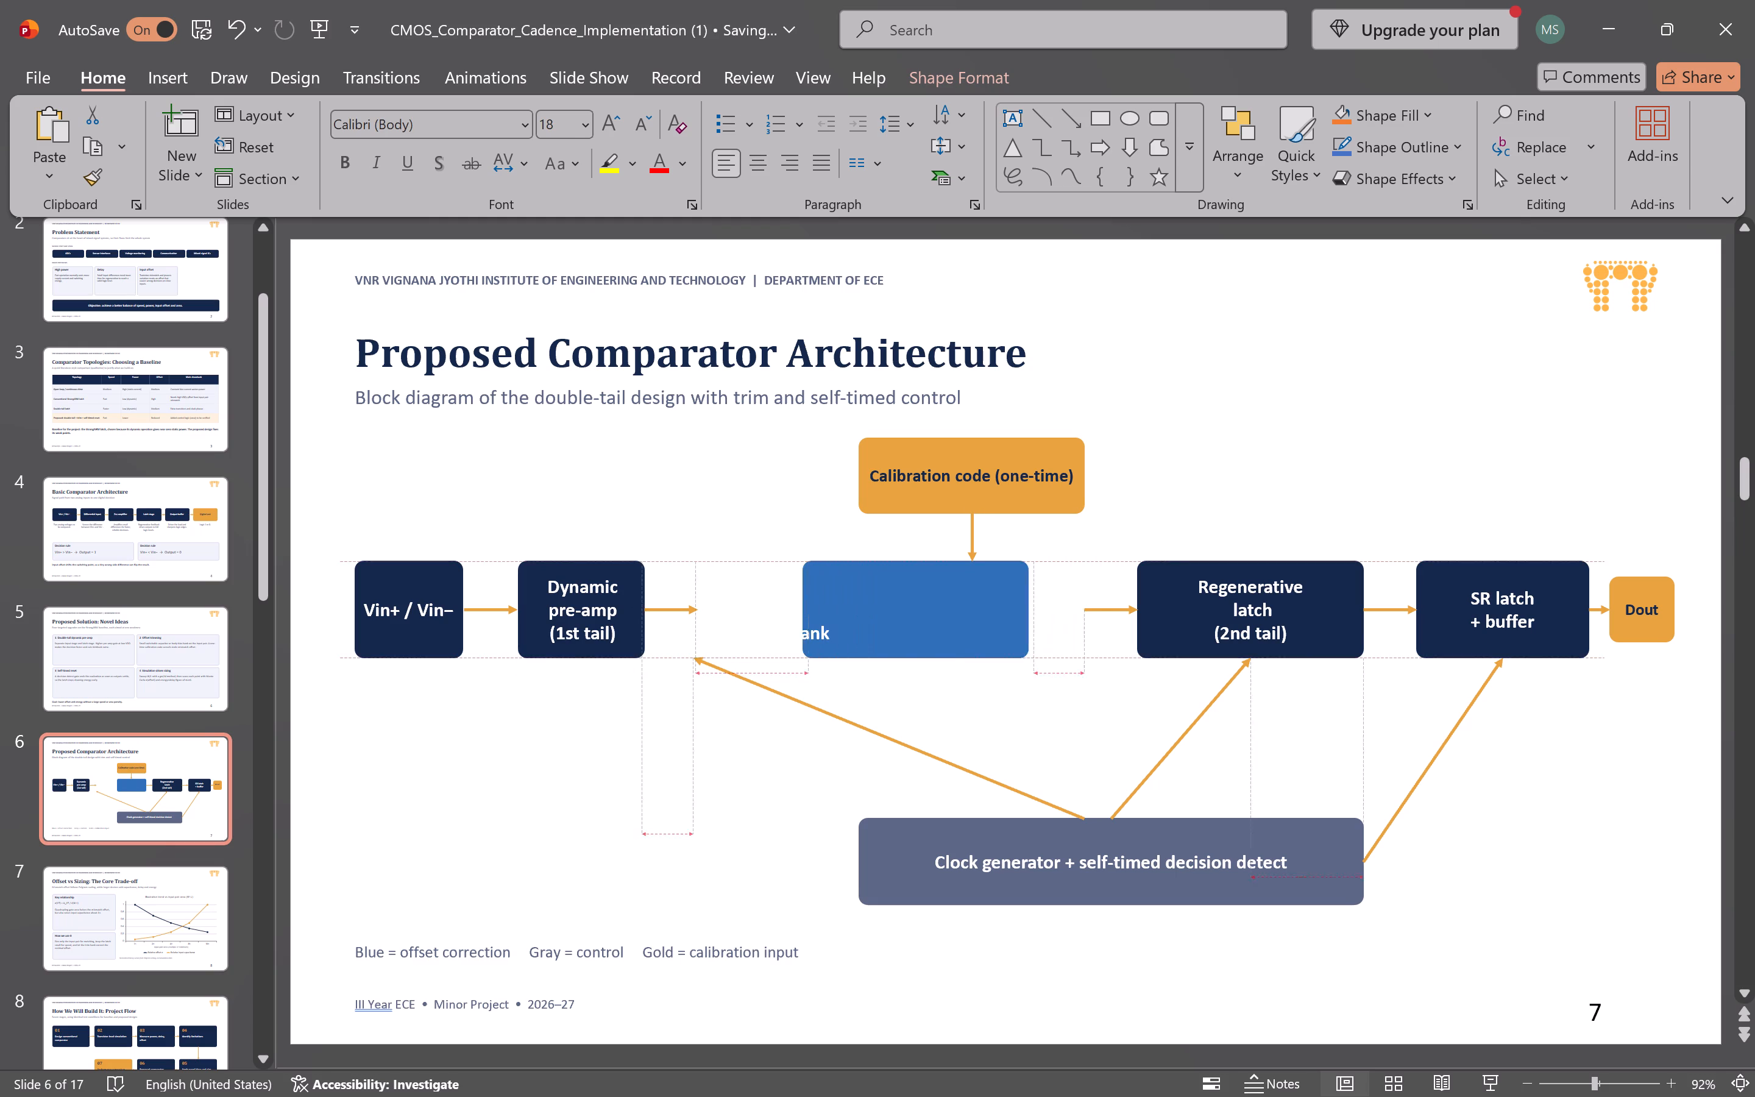
{"action": "left_click_drag", "start_coordinate": [883, 589], "coordinate": [776, 591]}
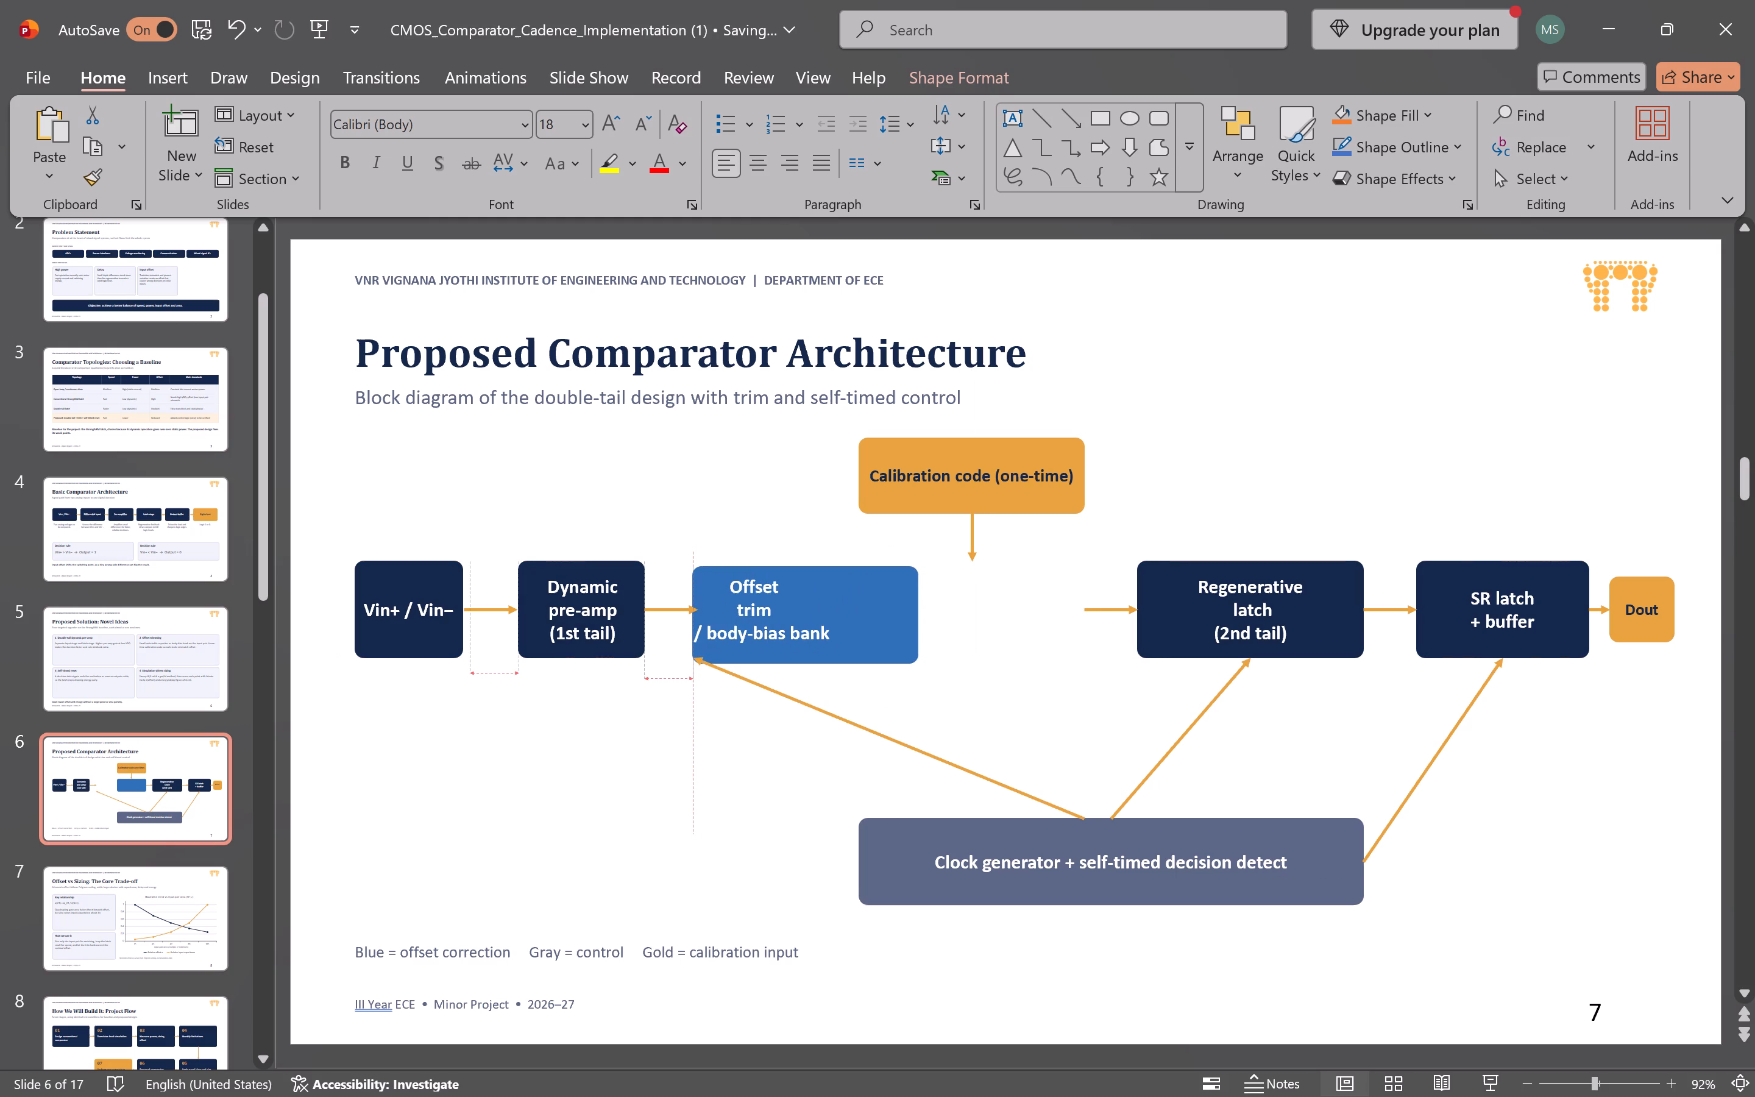
{"action": "left_click_drag", "start_coordinate": [776, 591], "coordinate": [776, 588]}
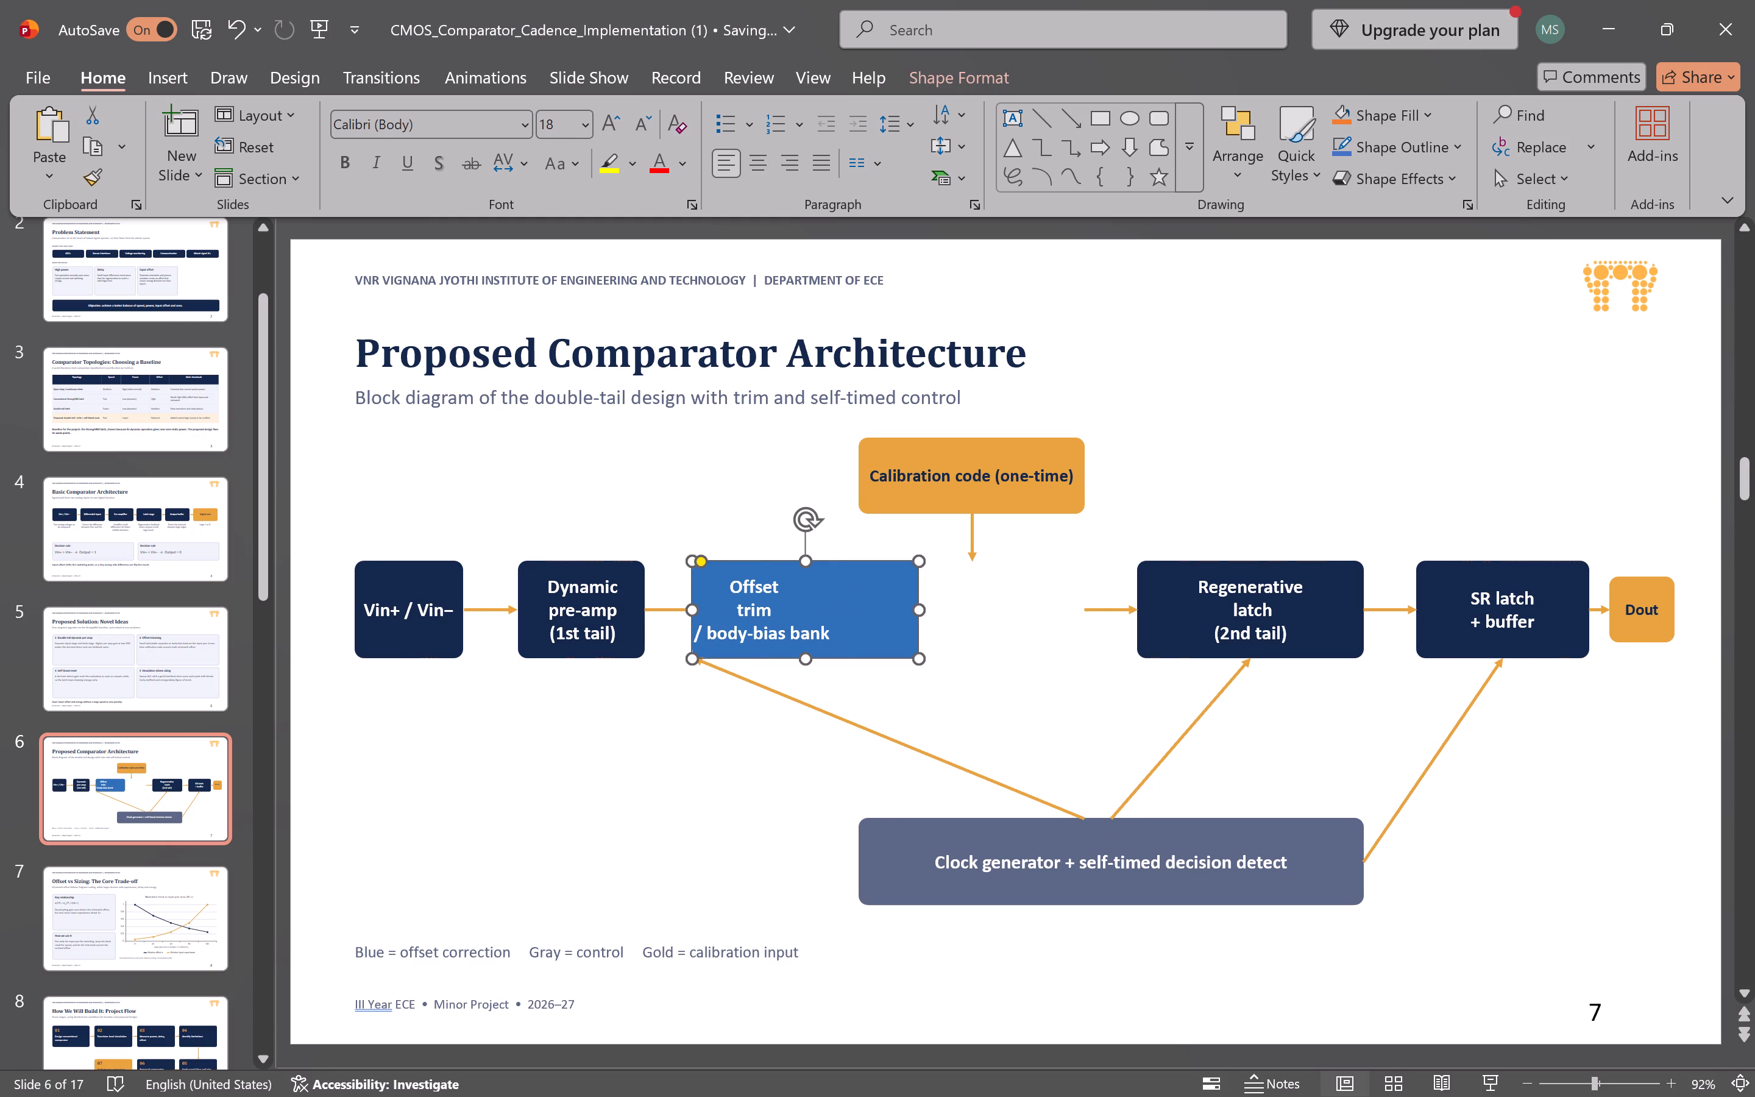
Shift the Offset trim label onto its blue block and narrow the block from its right side to the label's width.
{"action": "left_click", "coordinate": [789, 616]}
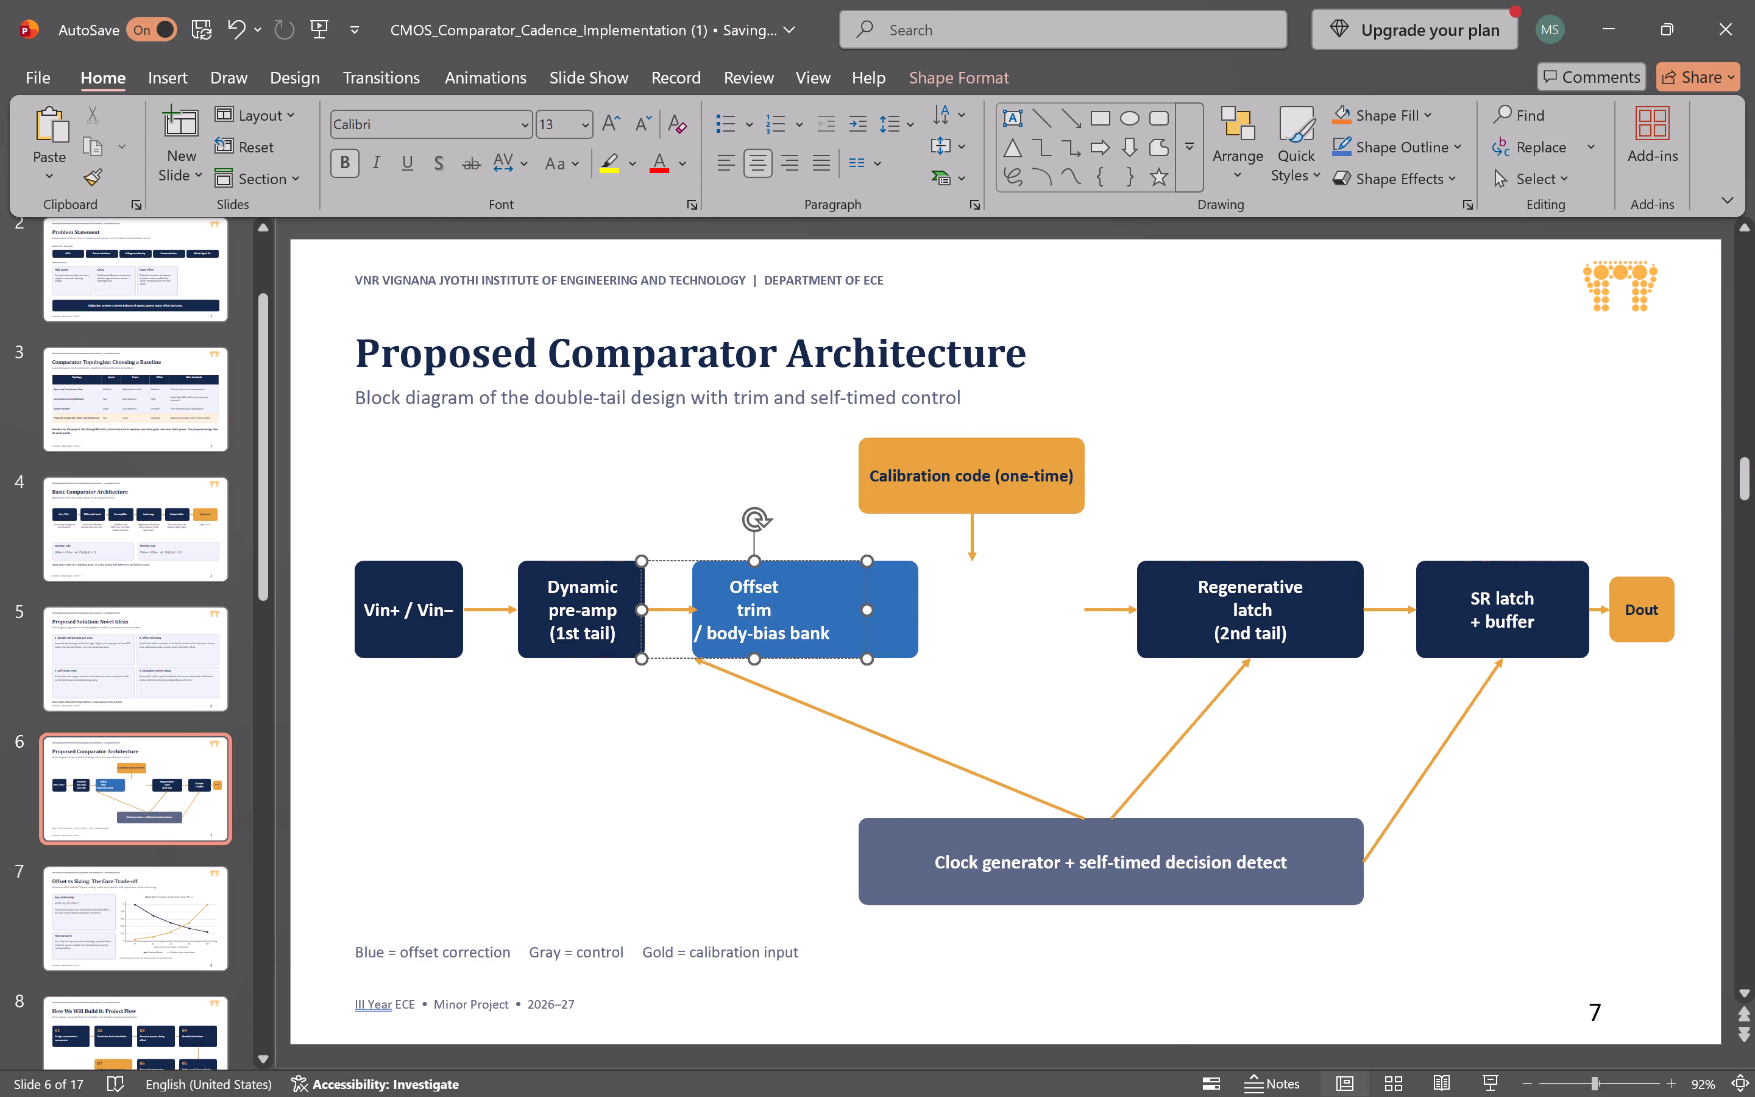
{"action": "left_click_drag", "start_coordinate": [840, 612], "coordinate": [873, 609]}
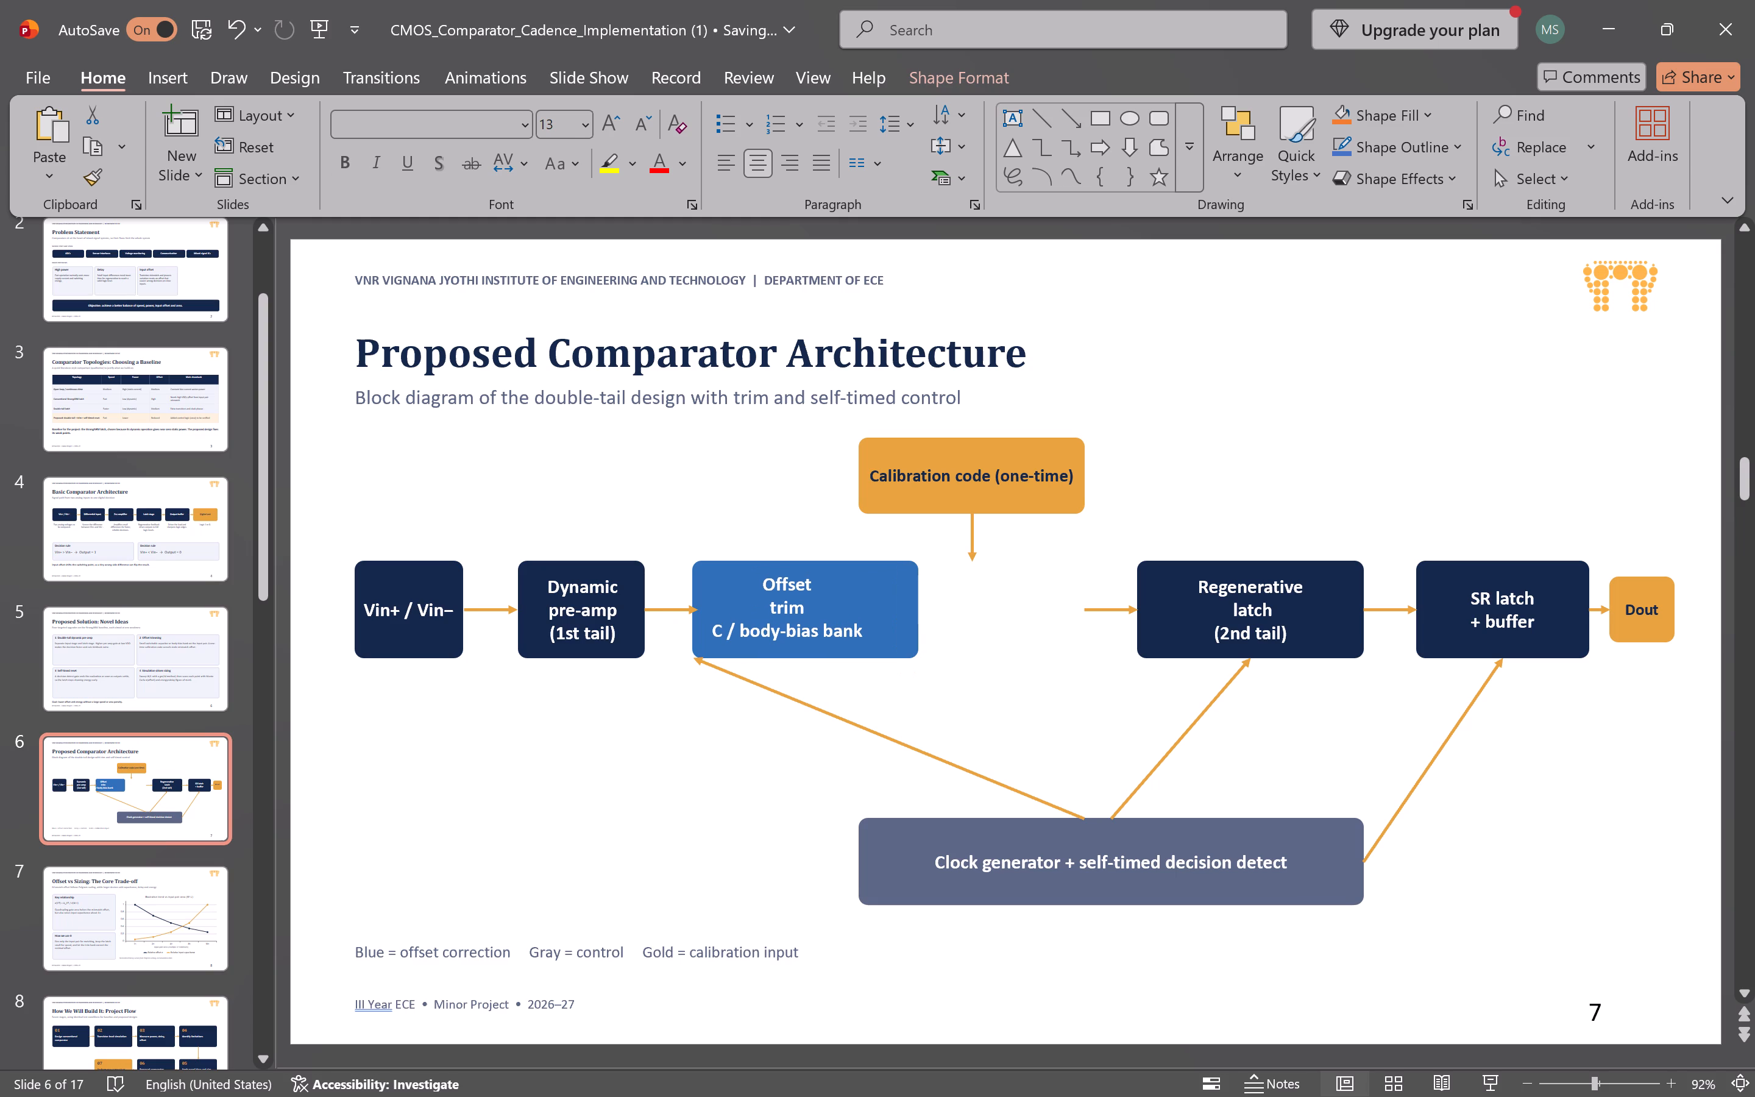
{"action": "left_click_drag", "start_coordinate": [873, 609], "coordinate": [863, 610]}
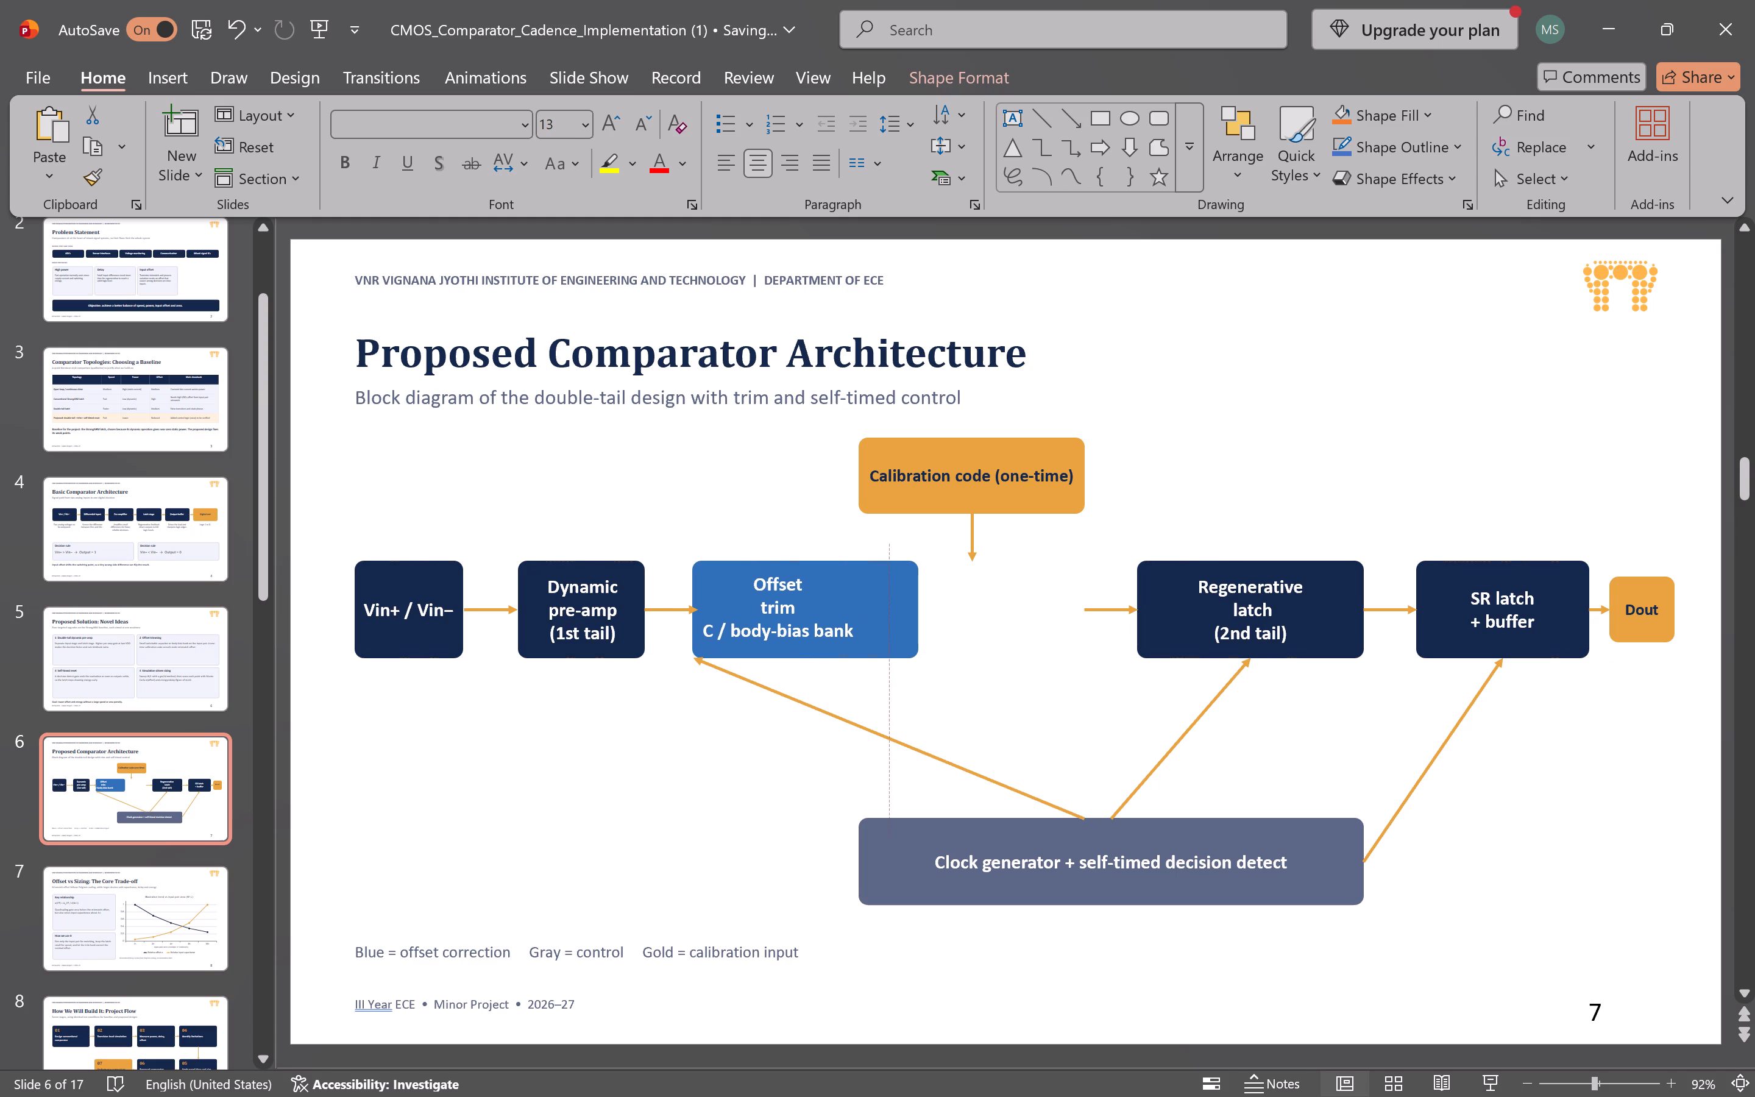
{"action": "left_click_drag", "start_coordinate": [863, 610], "coordinate": [863, 609]}
{"action": "left_click", "coordinate": [913, 606]}
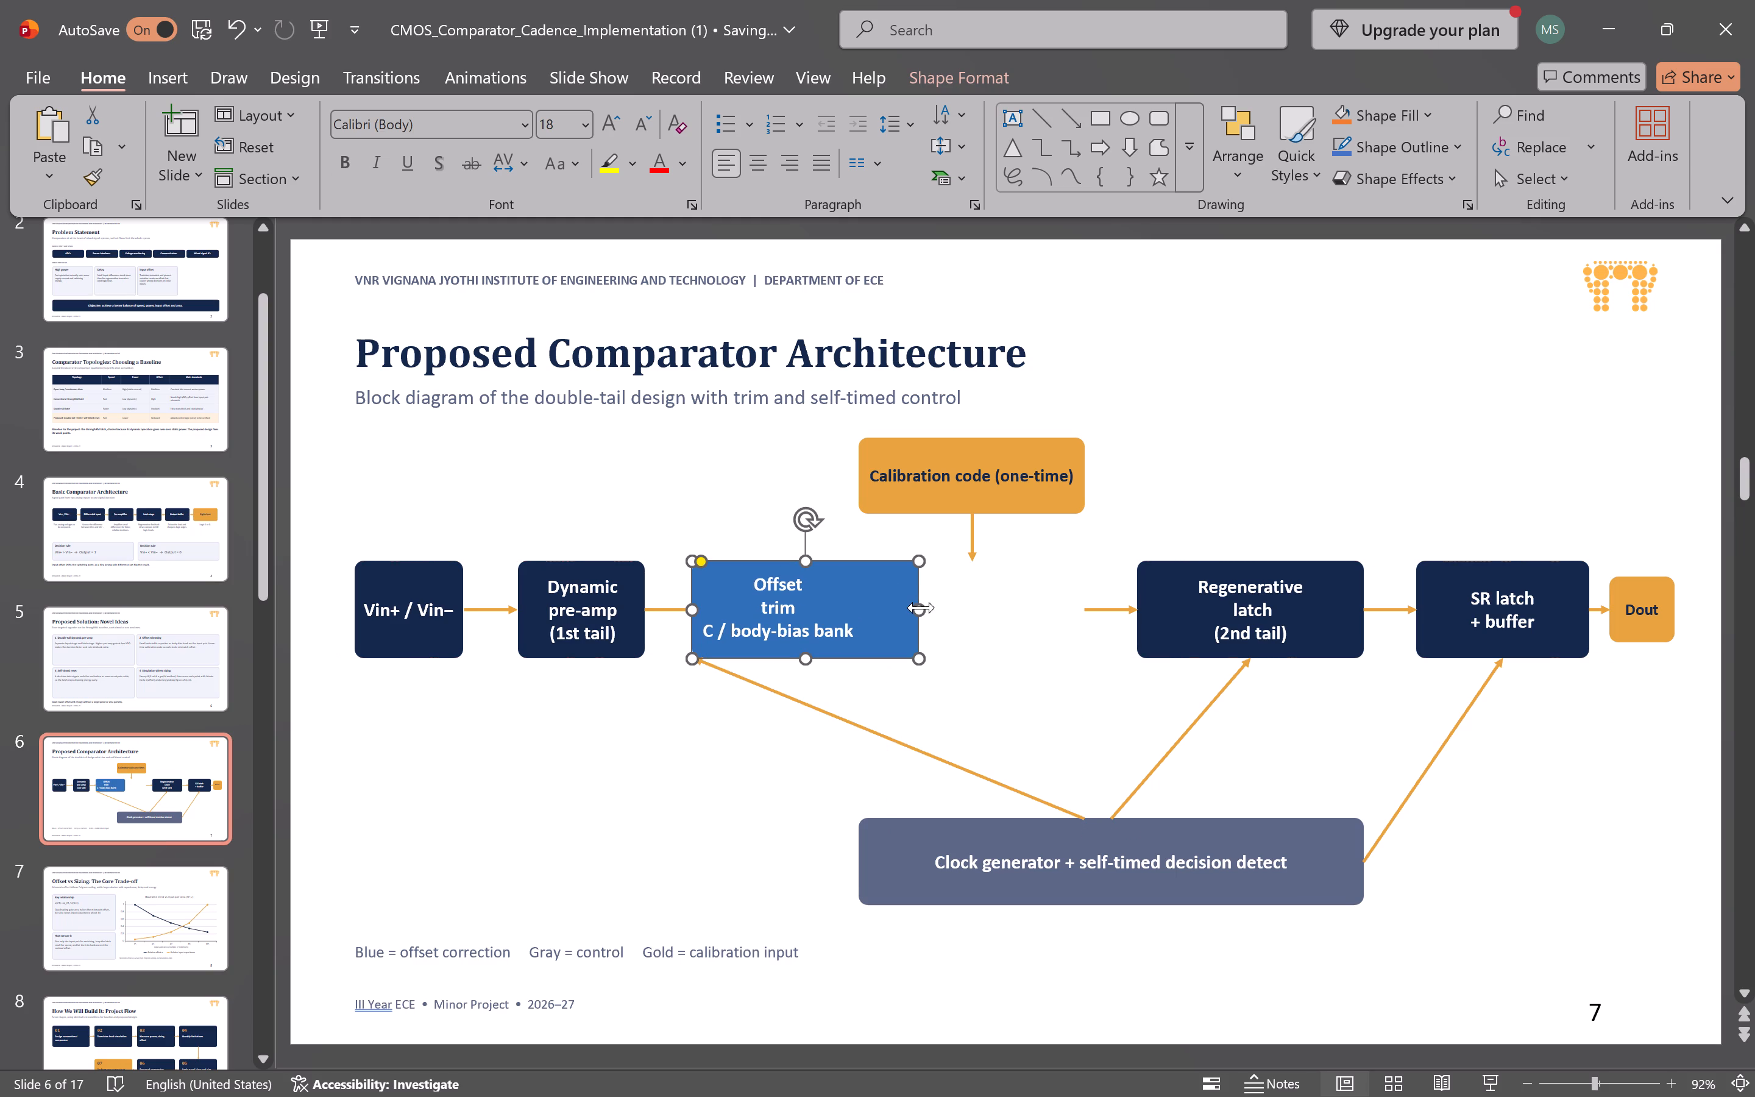
{"action": "left_click_drag", "start_coordinate": [923, 608], "coordinate": [853, 619]}
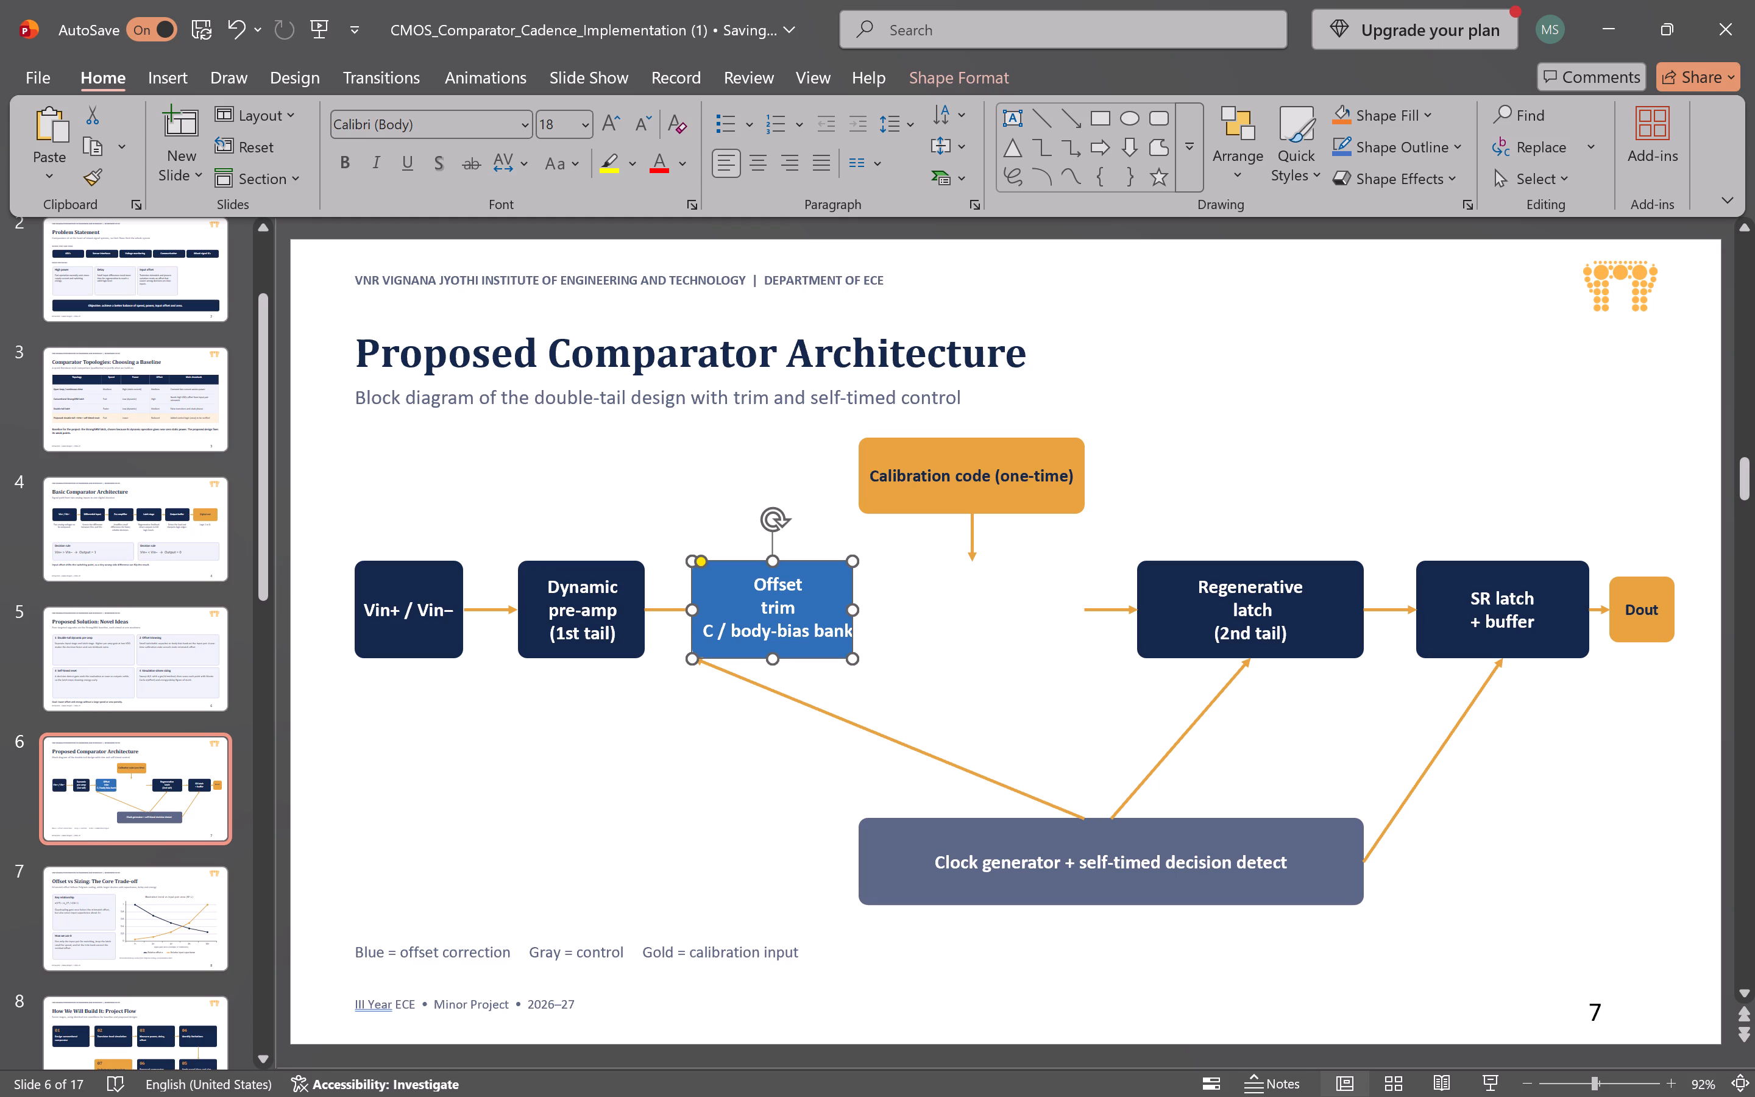
Insert a line break before "bank" in the Offset trim block's "C / body-bias bank" label.
{"action": "left_click", "coordinate": [809, 633]}
{"action": "key", "text": "Return"}
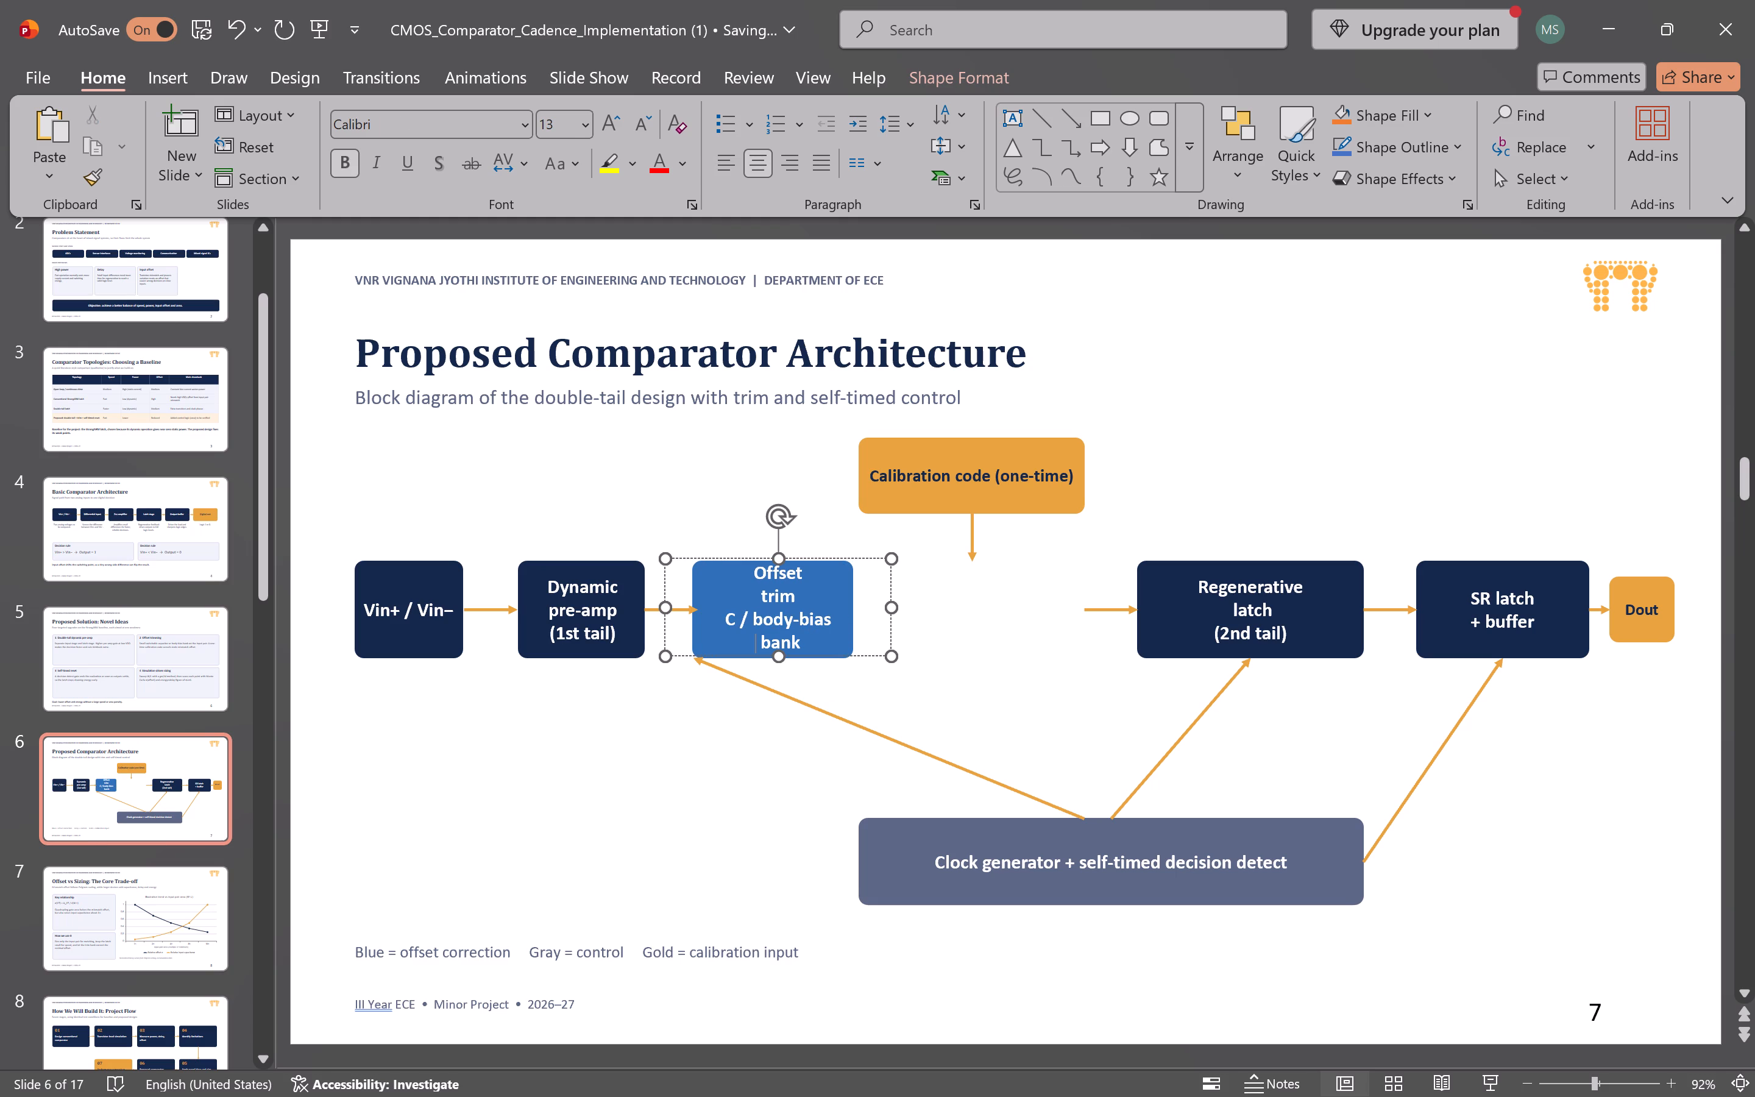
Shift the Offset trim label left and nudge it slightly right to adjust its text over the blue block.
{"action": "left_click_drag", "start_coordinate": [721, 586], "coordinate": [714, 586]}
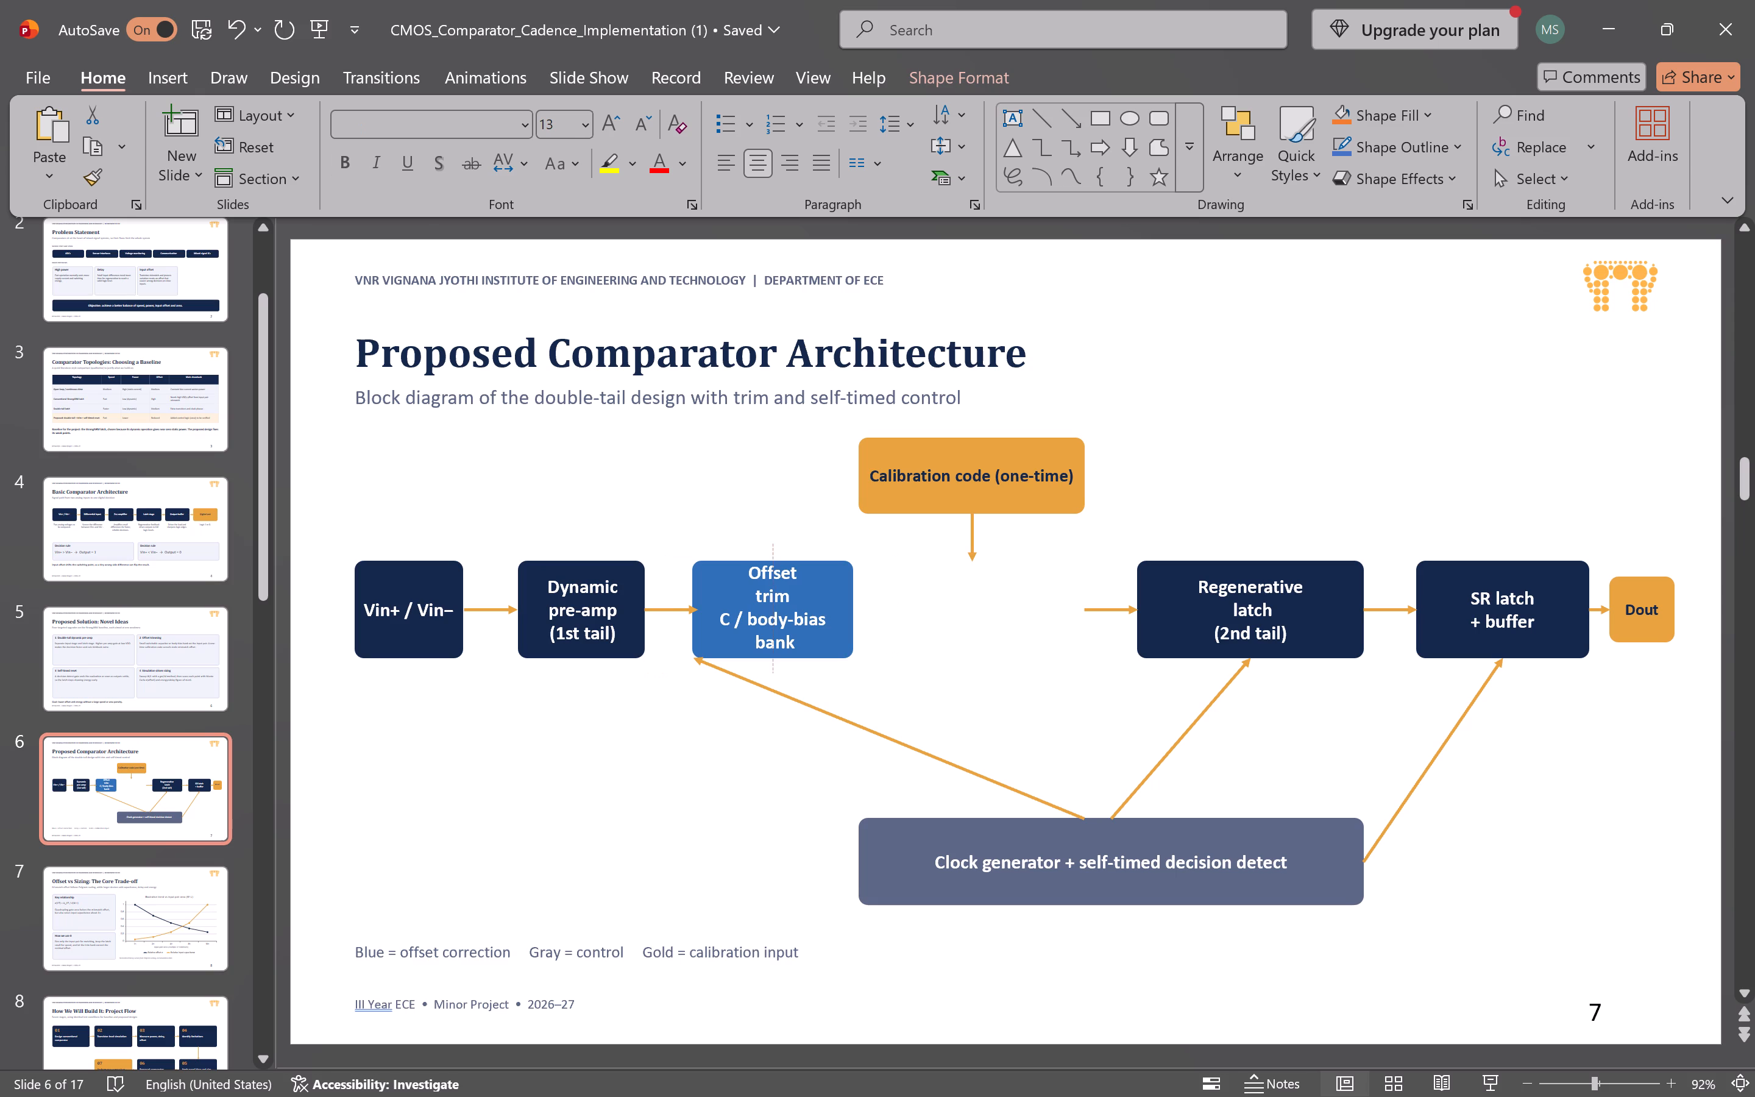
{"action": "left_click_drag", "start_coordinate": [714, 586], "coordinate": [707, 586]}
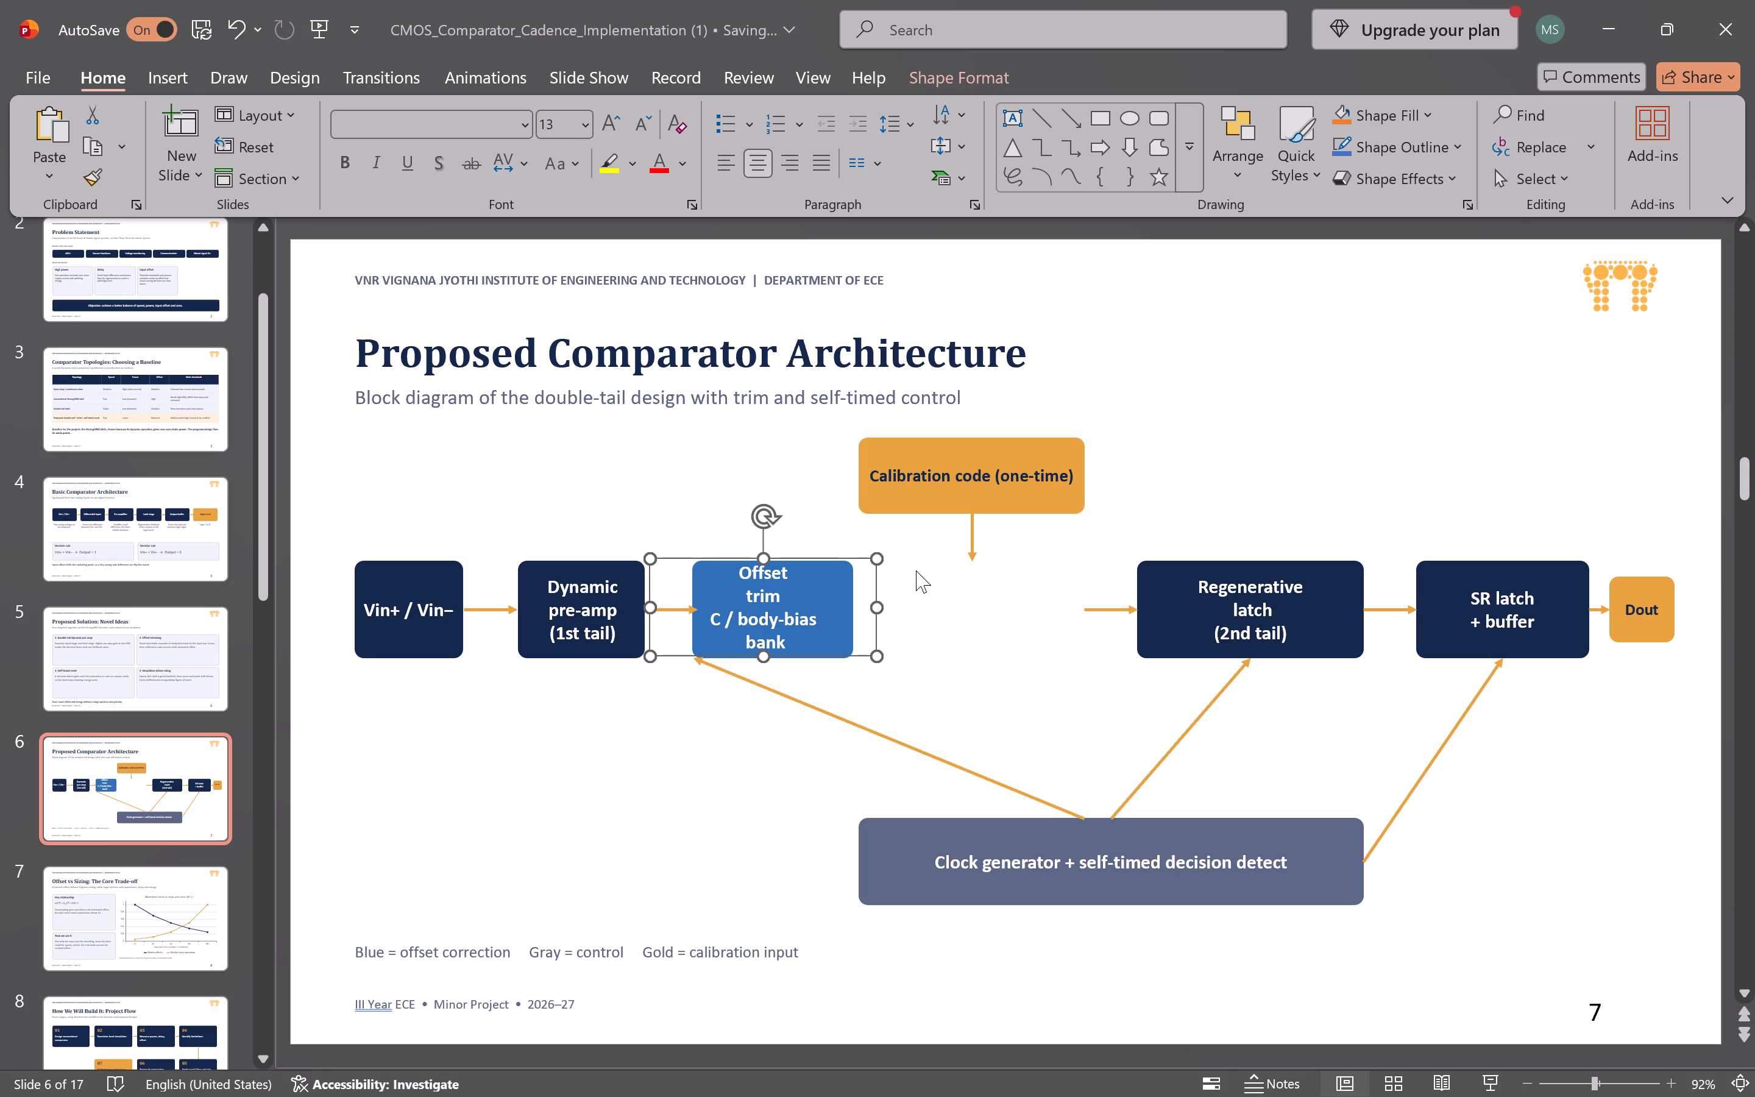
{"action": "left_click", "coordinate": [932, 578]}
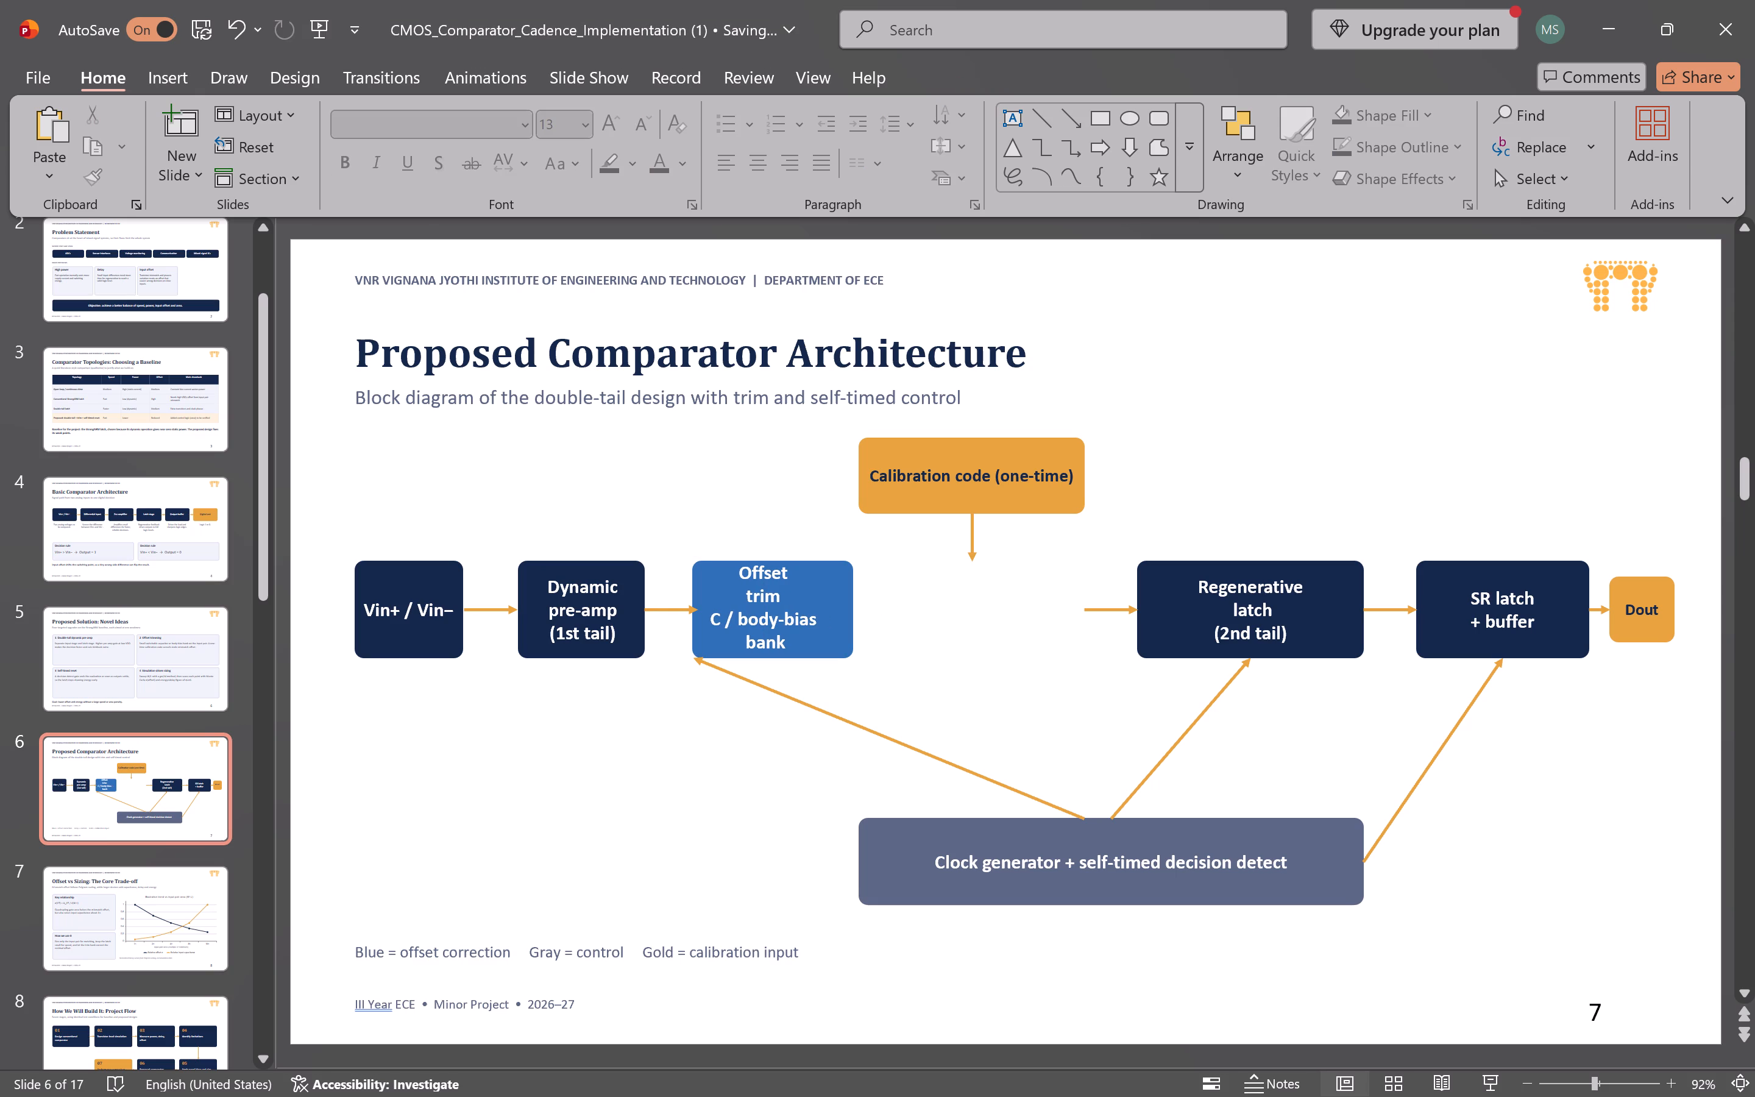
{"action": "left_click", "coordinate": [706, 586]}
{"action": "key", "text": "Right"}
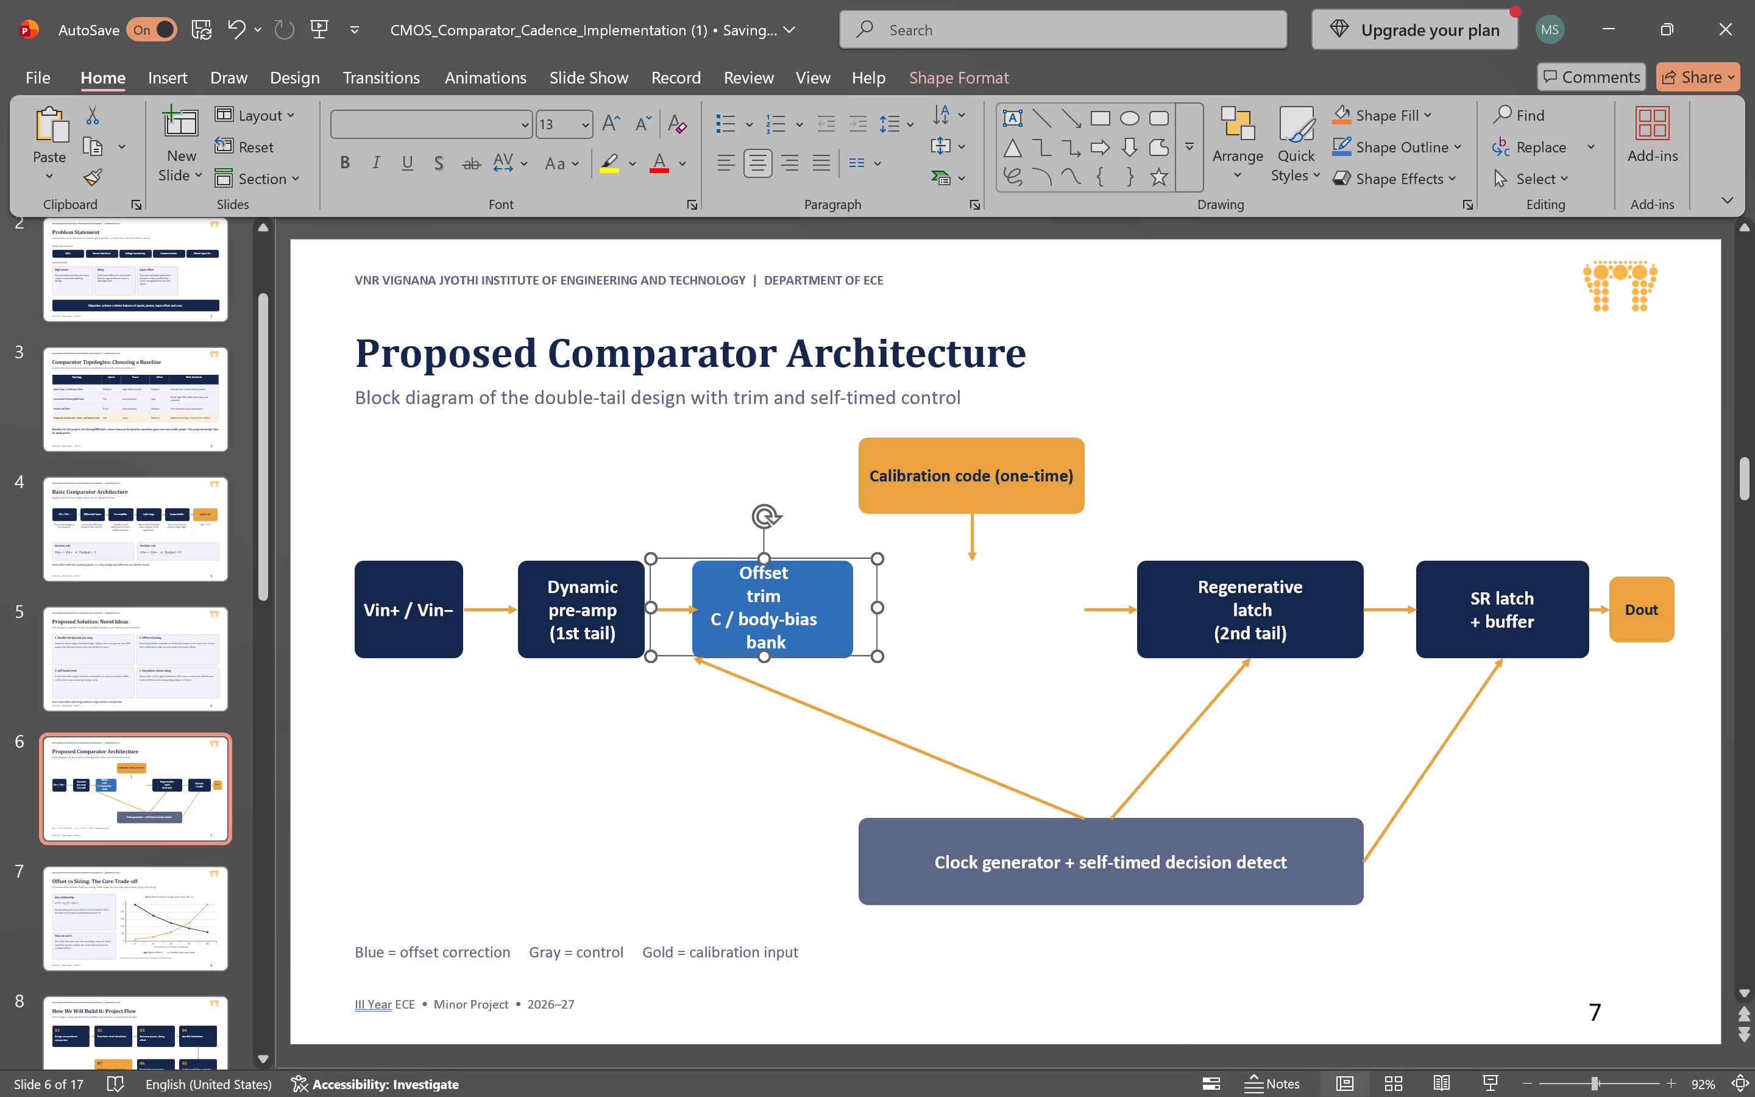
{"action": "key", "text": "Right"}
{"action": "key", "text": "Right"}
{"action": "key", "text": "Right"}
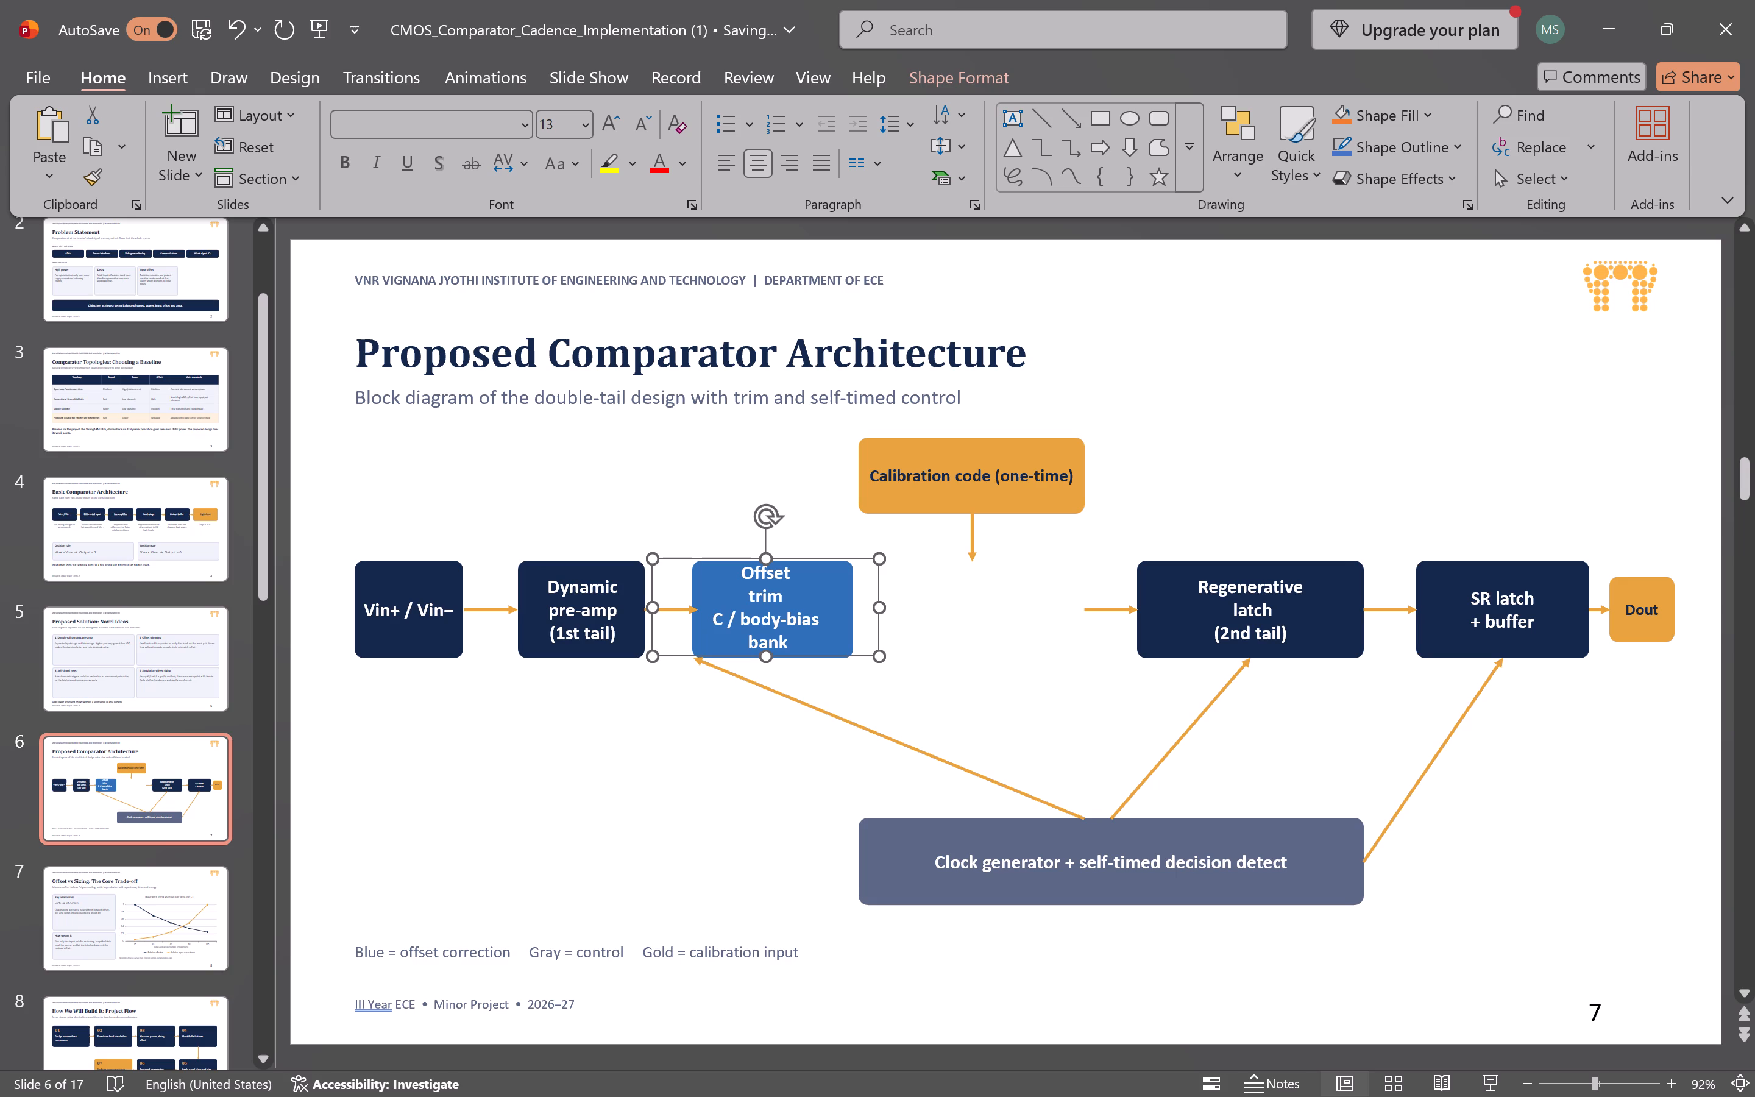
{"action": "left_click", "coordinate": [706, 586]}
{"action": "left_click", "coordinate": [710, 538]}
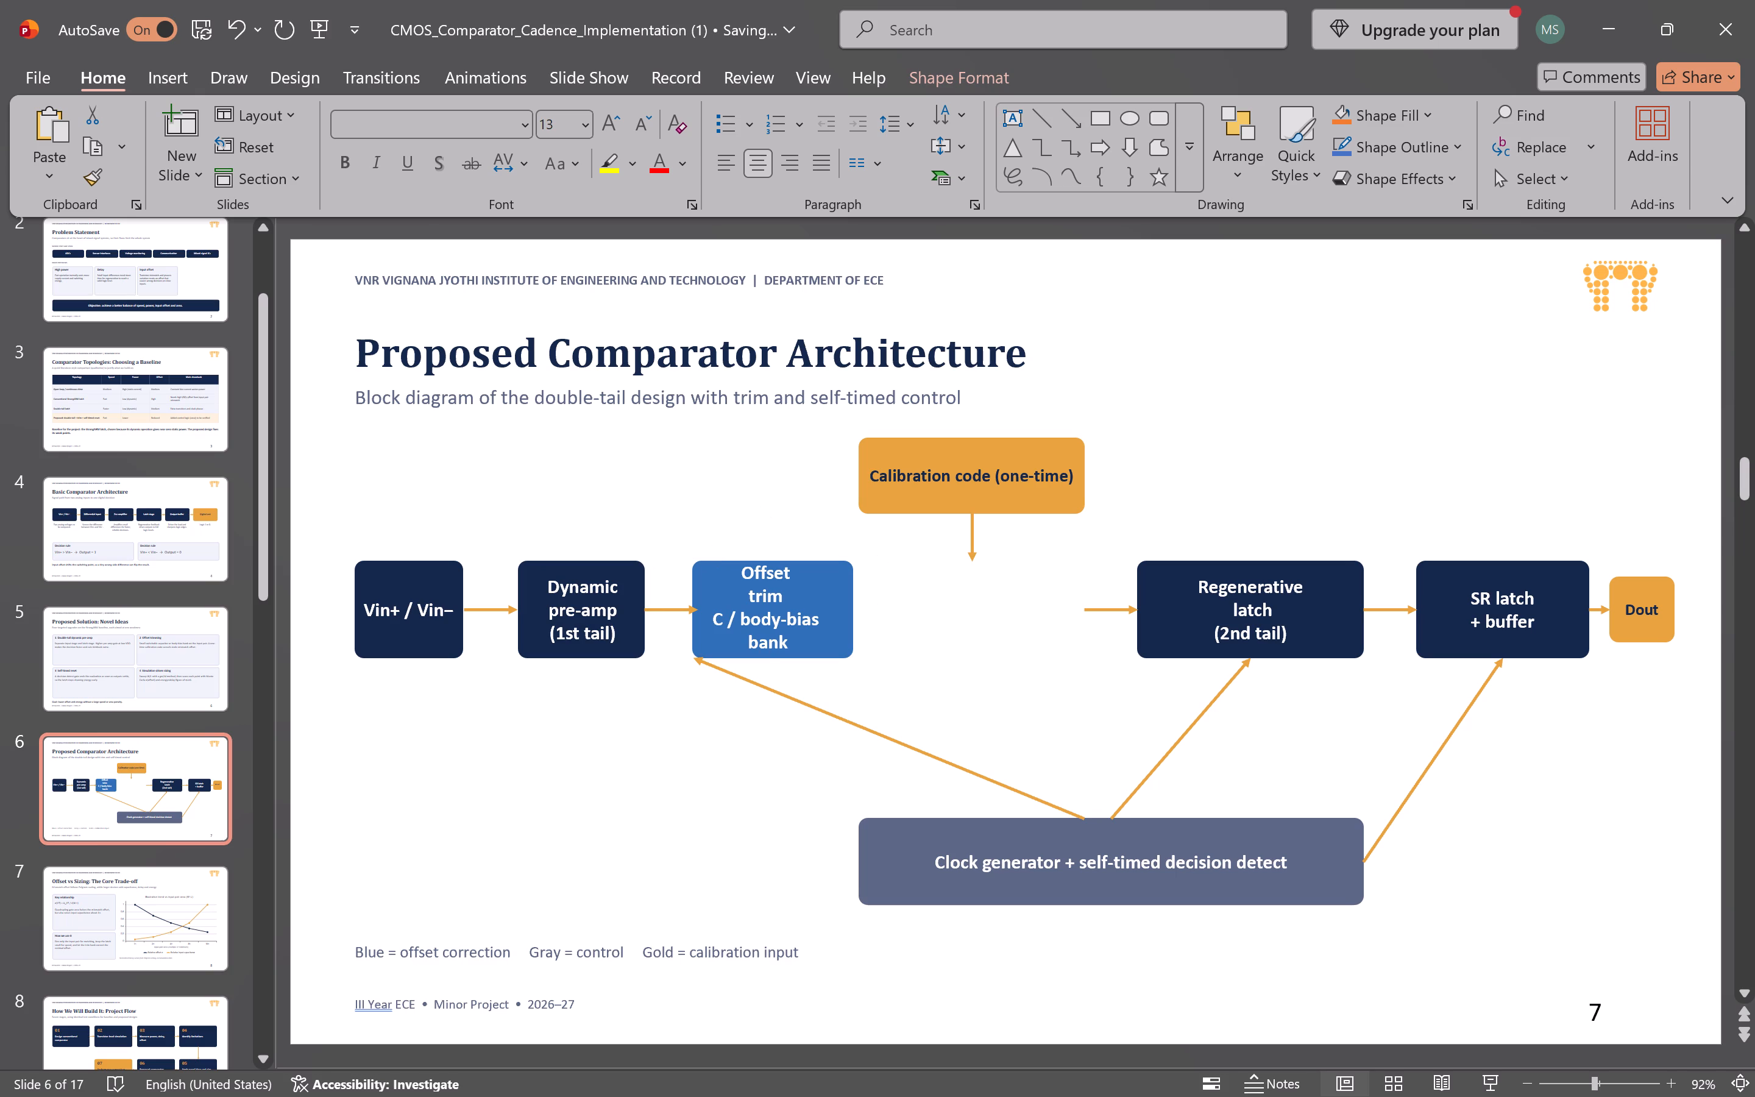
Move the Offset trim label down off its blue block and nudge the block right to the tip of the incoming arrow.
{"action": "left_click", "coordinate": [709, 572]}
{"action": "left_click", "coordinate": [709, 572]}
{"action": "left_click_drag", "start_coordinate": [709, 572], "coordinate": [731, 614]}
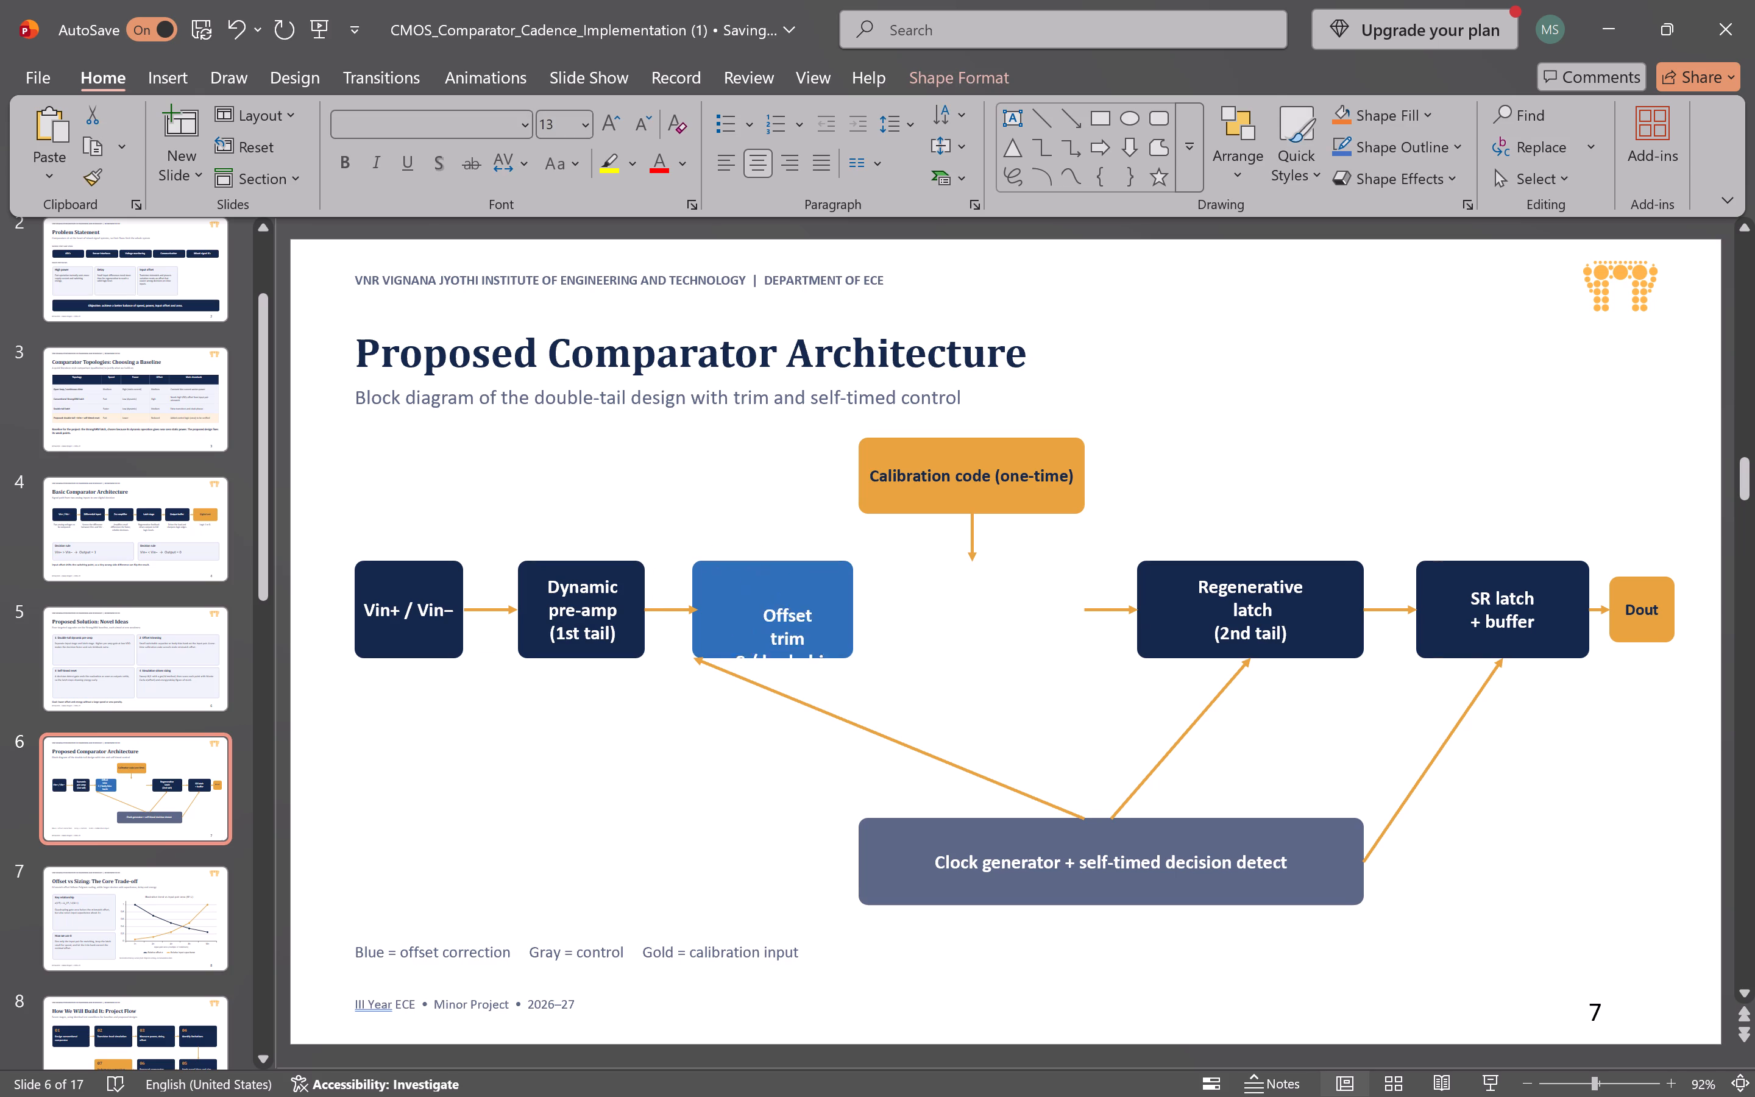
{"action": "left_click_drag", "start_coordinate": [731, 614], "coordinate": [731, 654]}
{"action": "left_click", "coordinate": [728, 601]}
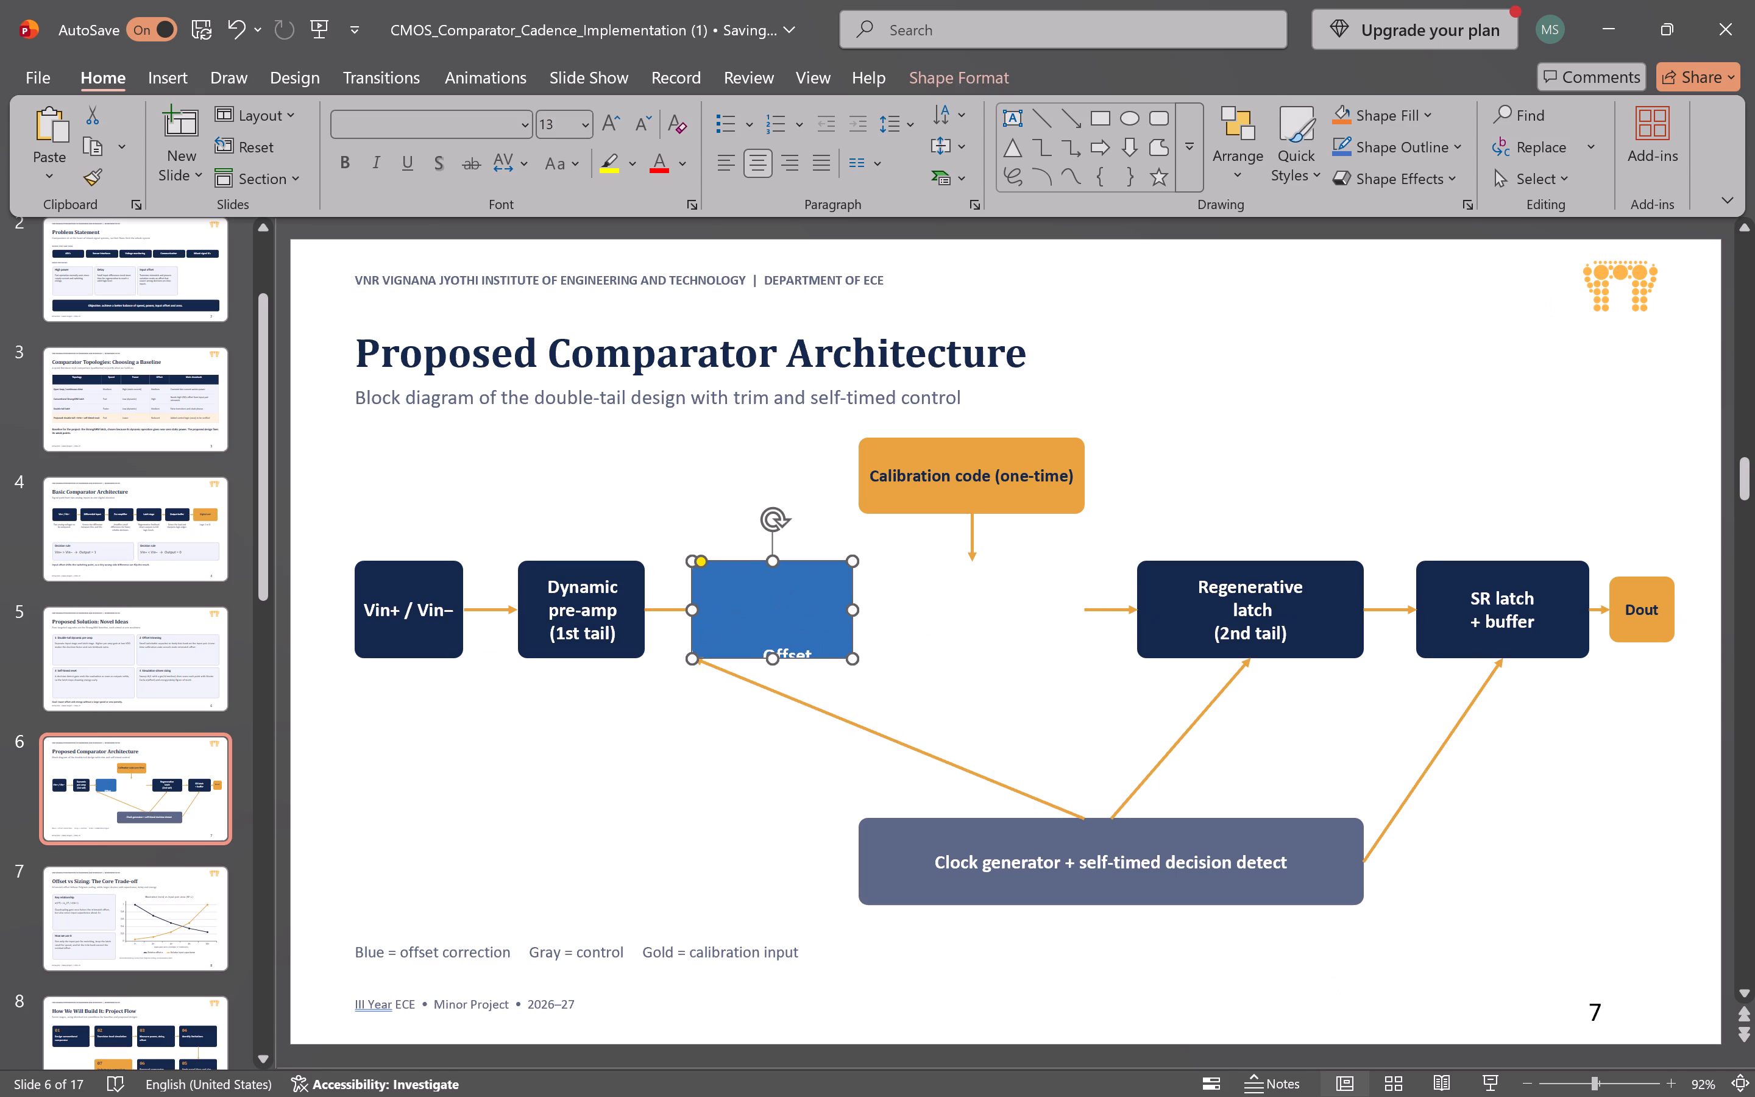
{"action": "key", "text": "Right"}
{"action": "key", "text": "Right"}
{"action": "key", "text": "Right"}
{"action": "key", "text": "Right"}
{"action": "key", "text": "Right"}
{"action": "key", "text": "Right"}
{"action": "key", "text": "Right"}
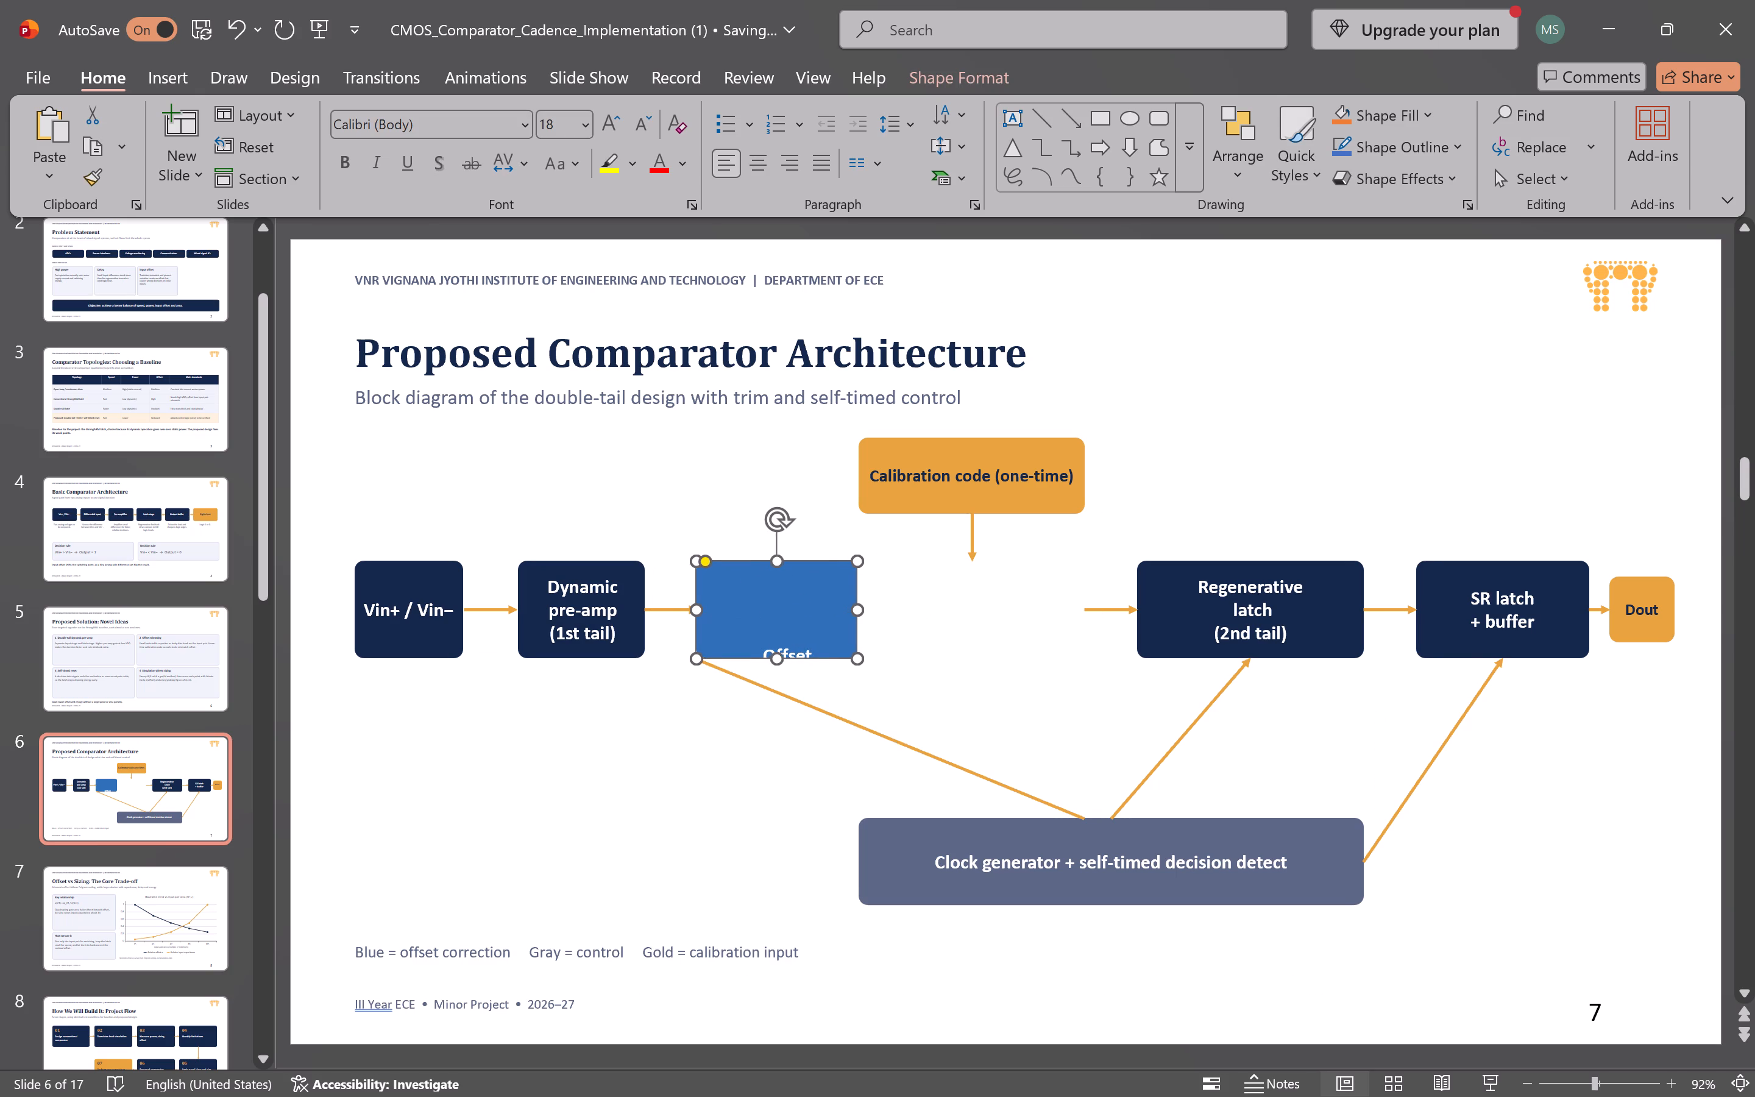
{"action": "key", "text": "Right"}
{"action": "left_click", "coordinate": [677, 492]}
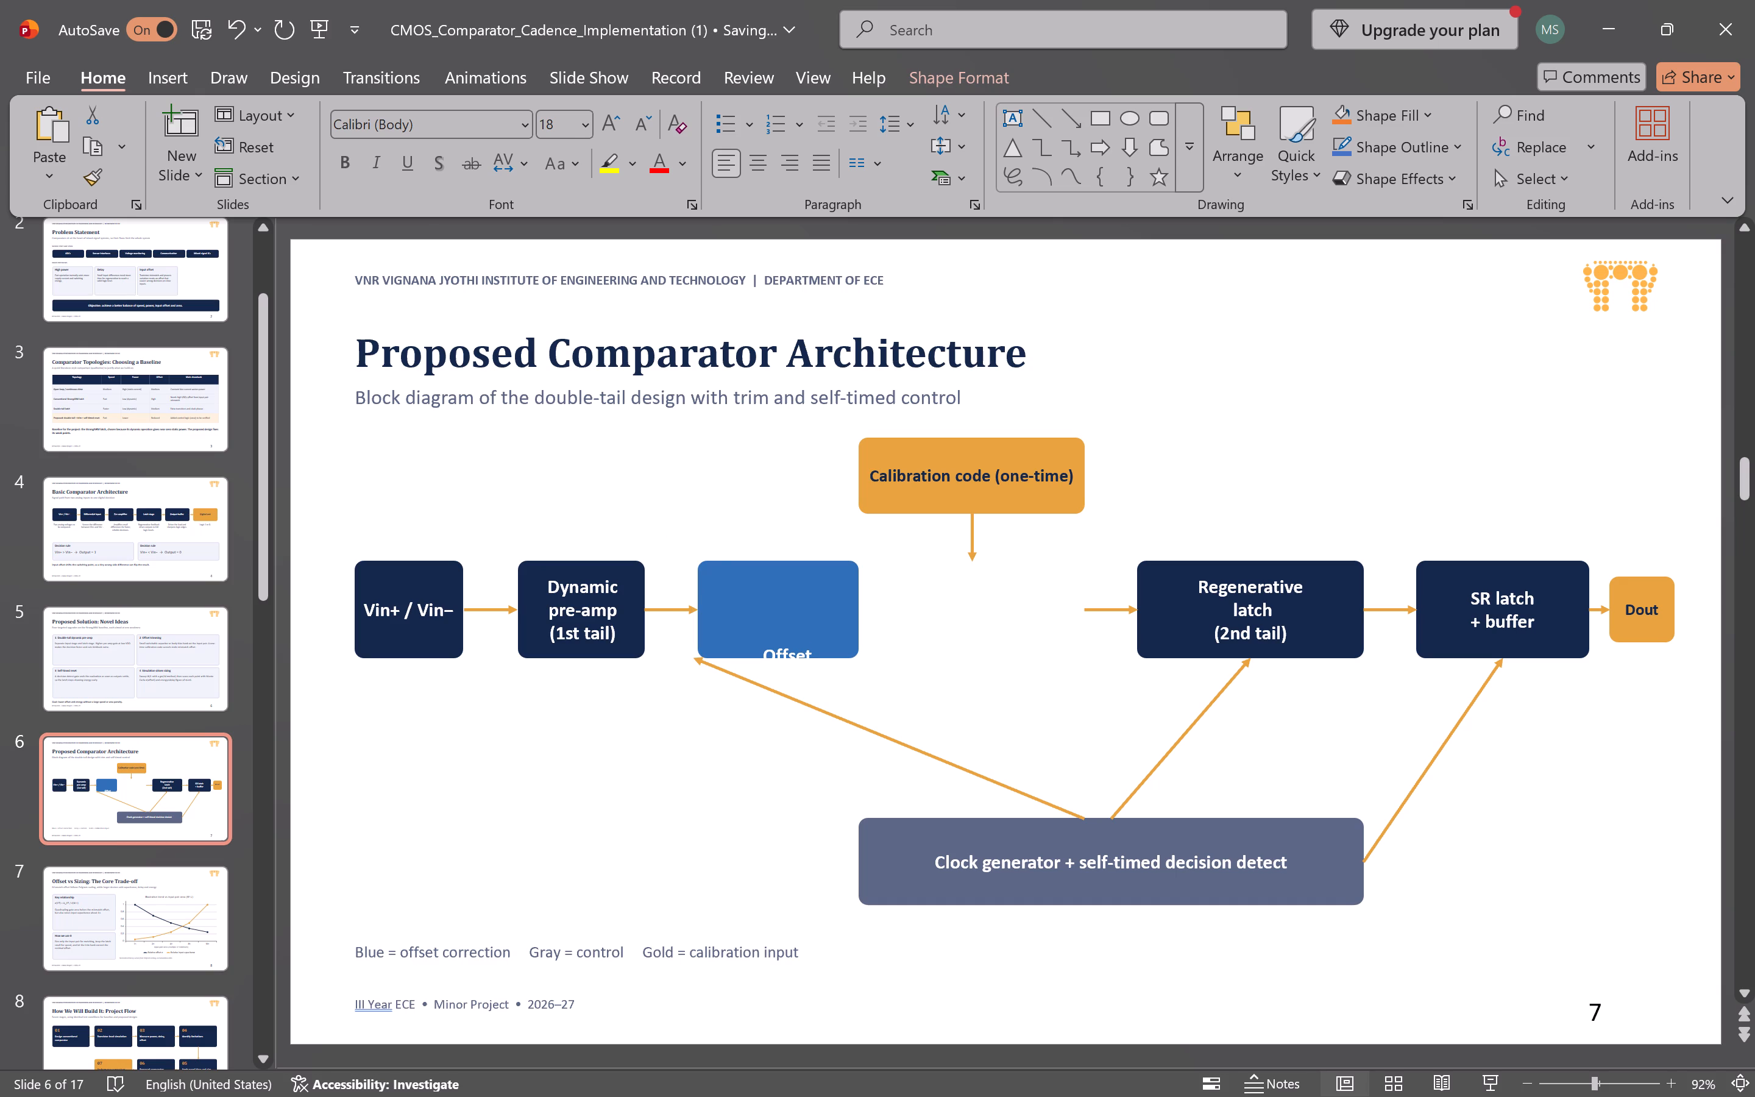
Move the Offset trim label back up so its text sits centred on the blue block.
{"action": "left_click", "coordinate": [815, 674]}
{"action": "left_click", "coordinate": [876, 657]}
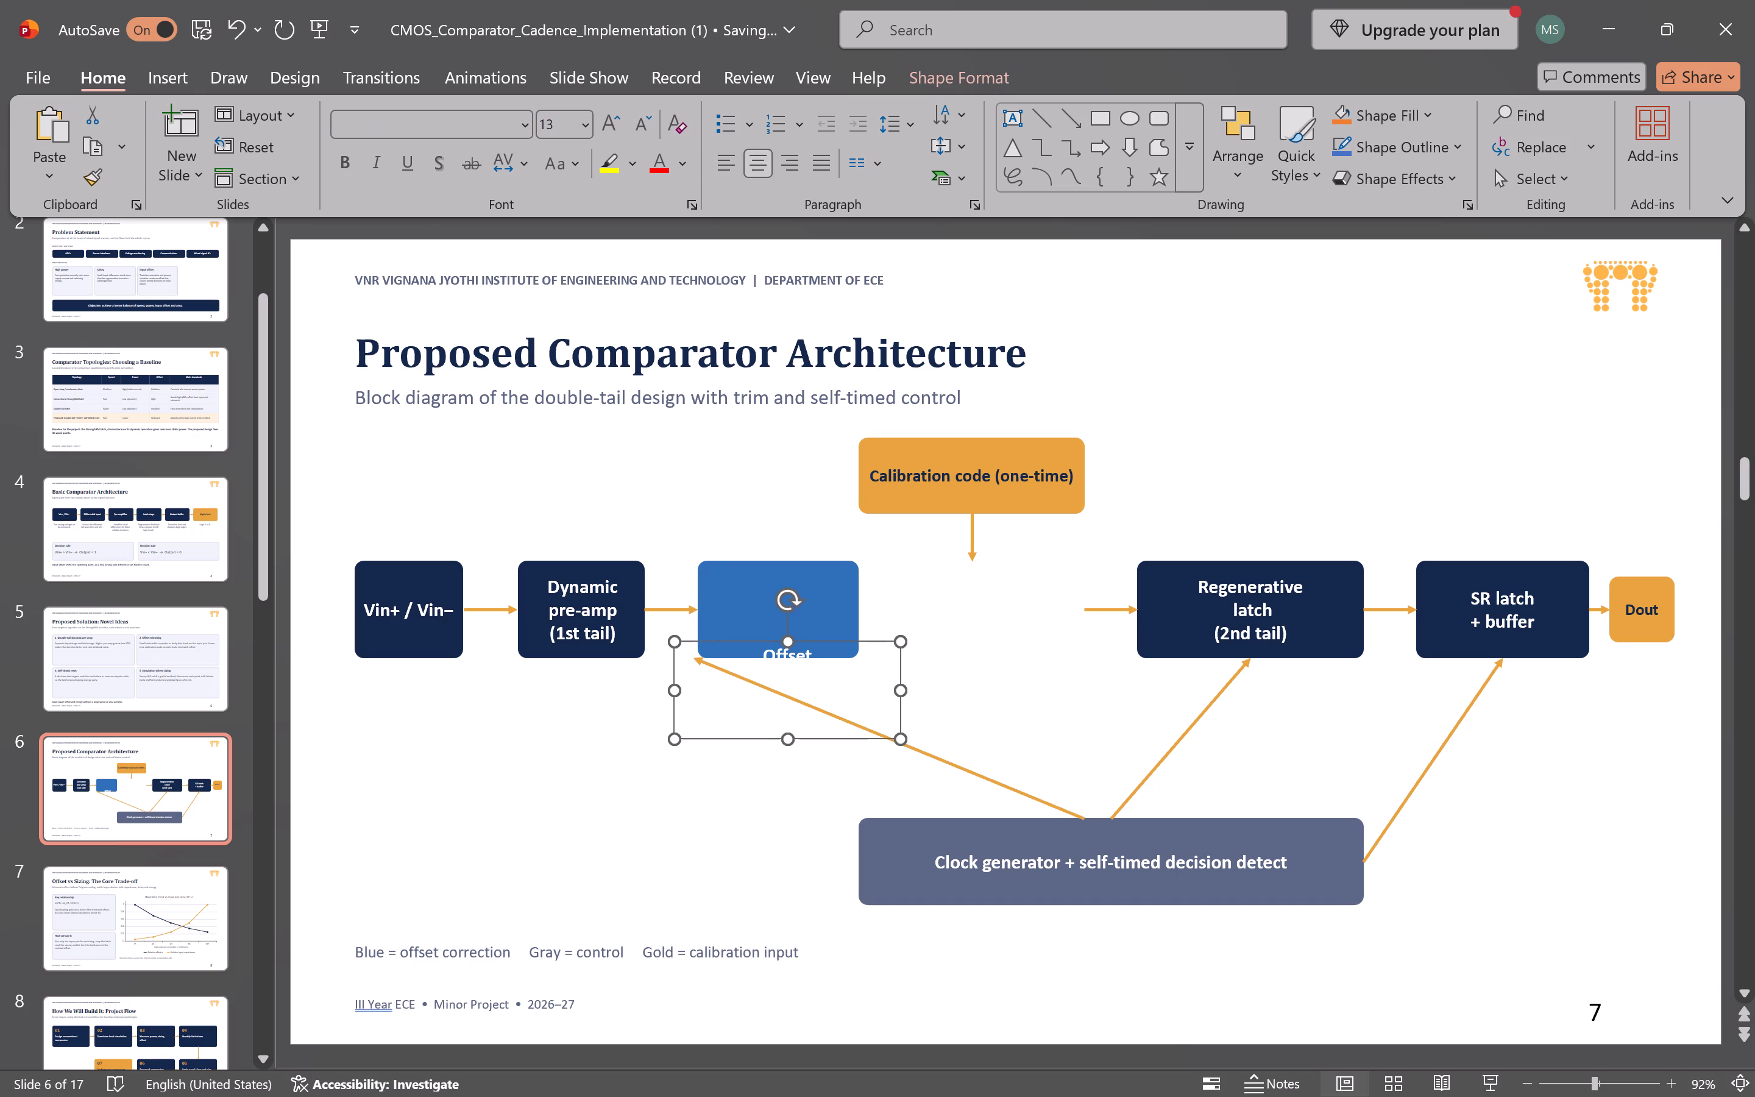
{"action": "left_click_drag", "start_coordinate": [884, 658], "coordinate": [882, 650]}
{"action": "left_click_drag", "start_coordinate": [882, 650], "coordinate": [868, 575]}
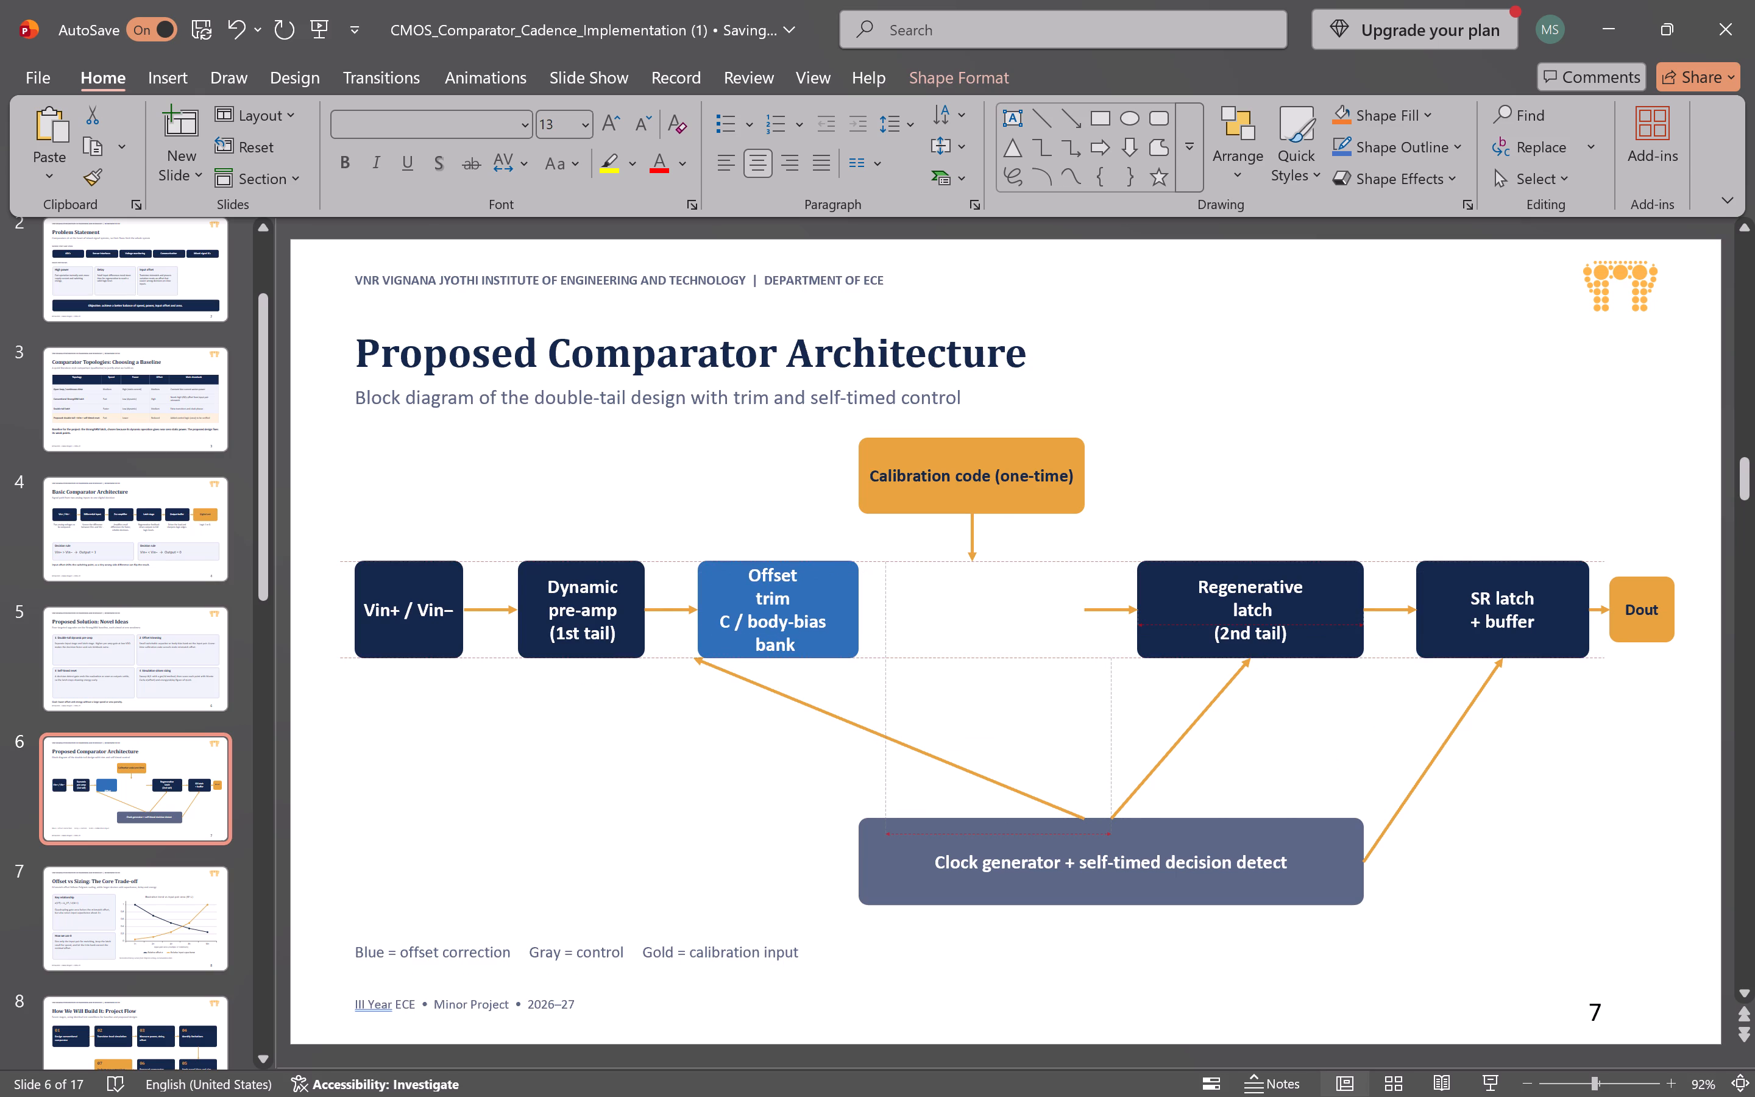
{"action": "left_click_drag", "start_coordinate": [868, 575], "coordinate": [868, 578]}
Move the arrow between Offset trim and Regenerative latch left so it starts at the Offset trim block's right edge.
{"action": "left_click_drag", "start_coordinate": [1110, 605], "coordinate": [887, 607]}
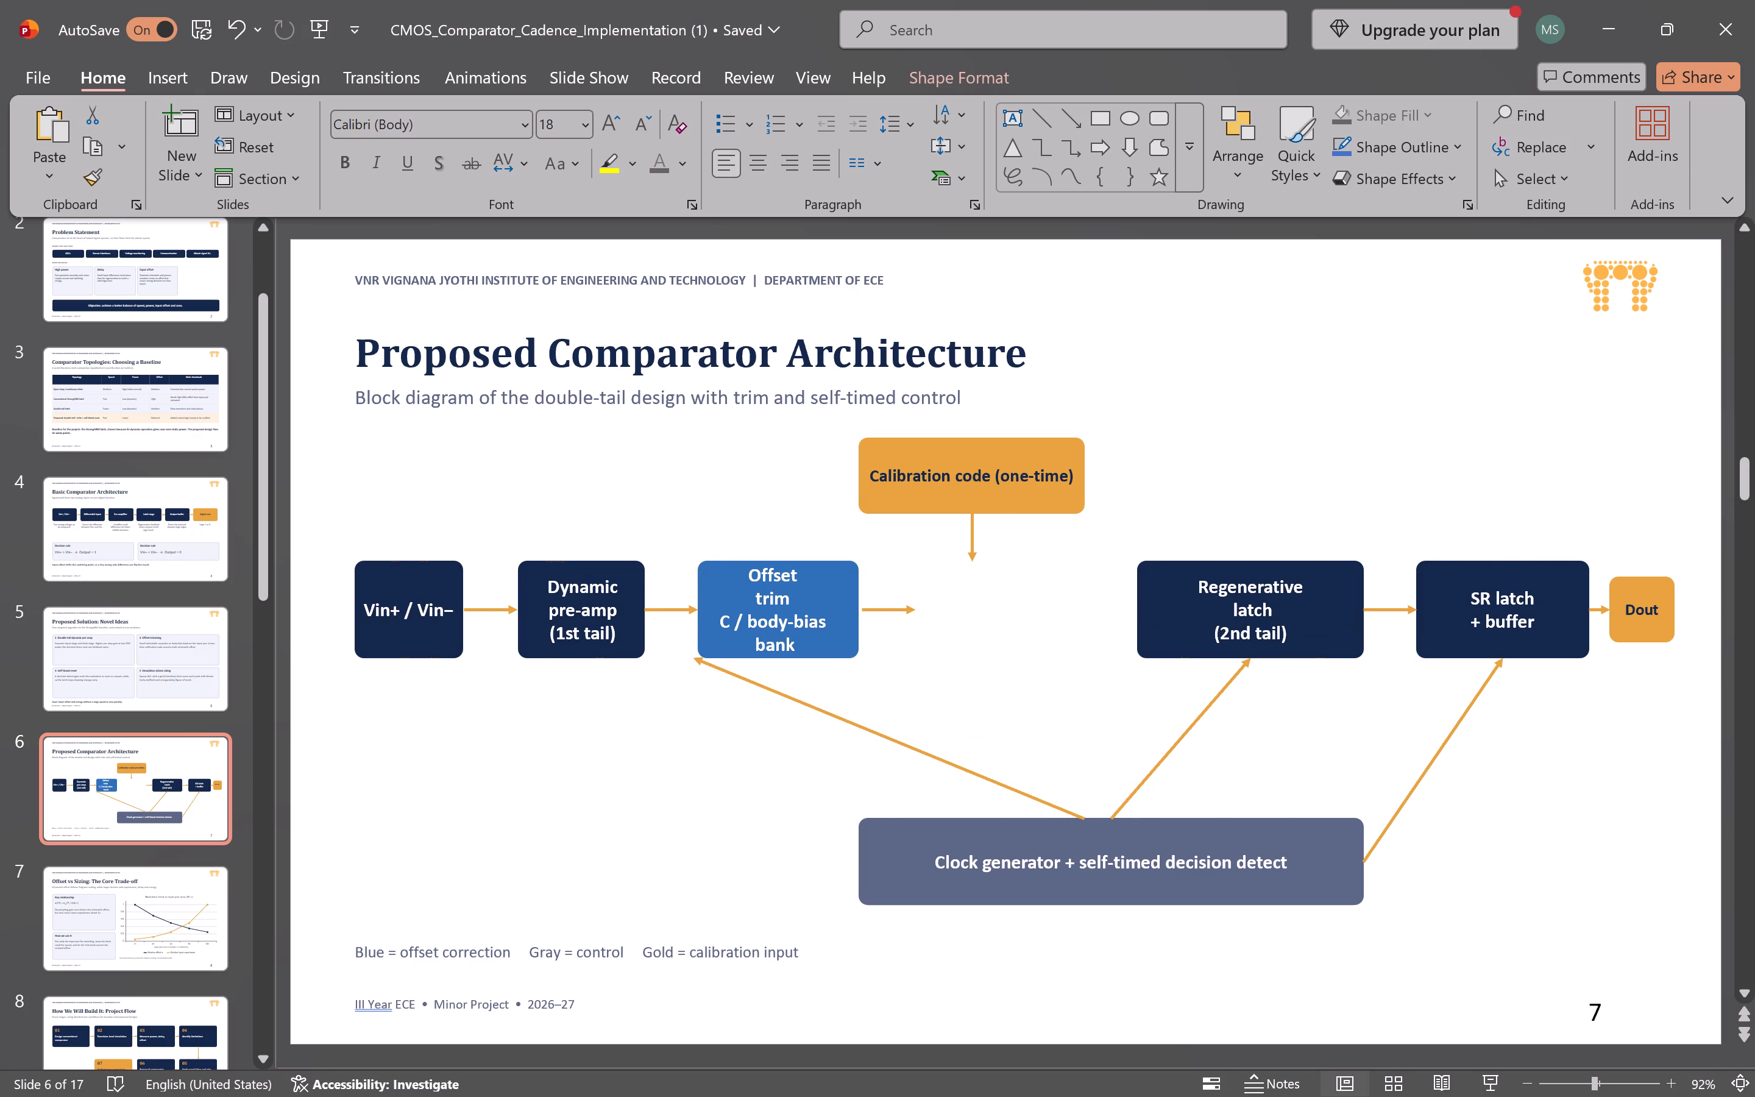
{"action": "left_click_drag", "start_coordinate": [887, 607], "coordinate": [884, 607]}
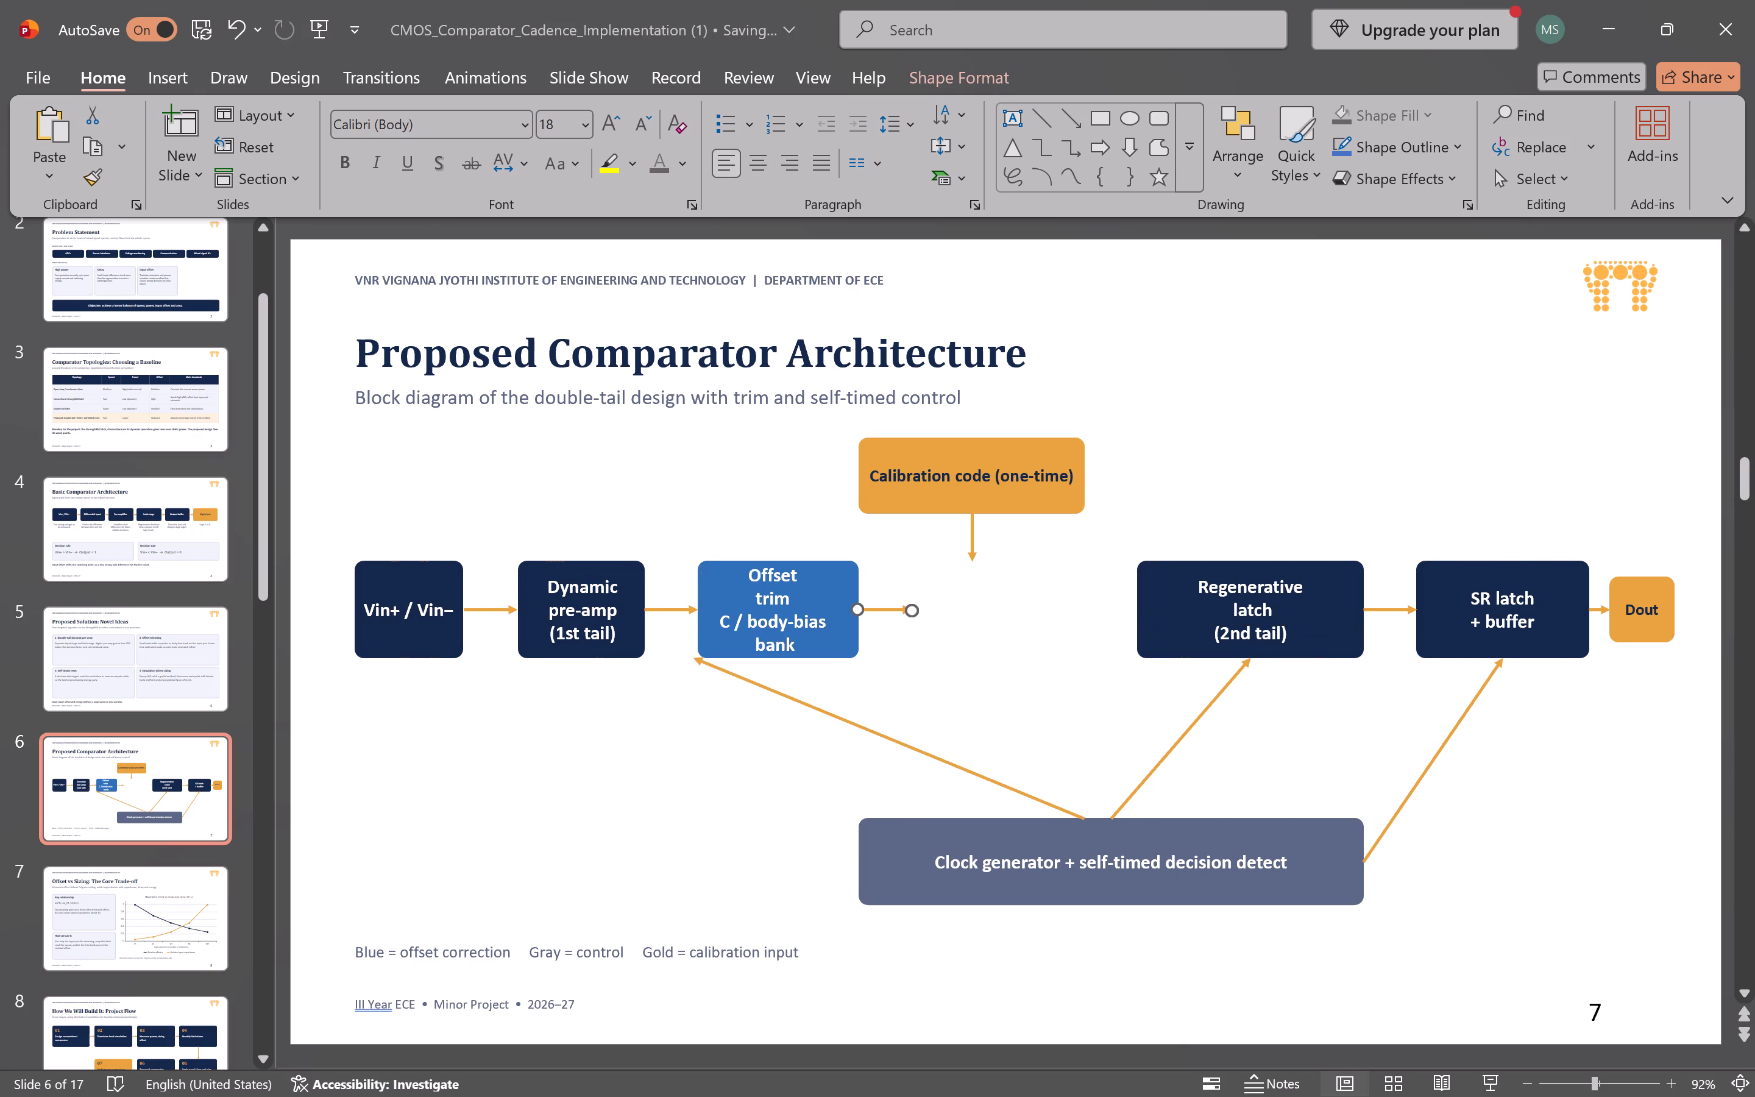
Move the Regenerative latch label and block left to the arrow from Offset trim and narrow the block from its right side.
{"action": "left_click_drag", "start_coordinate": [1162, 606], "coordinate": [904, 609]}
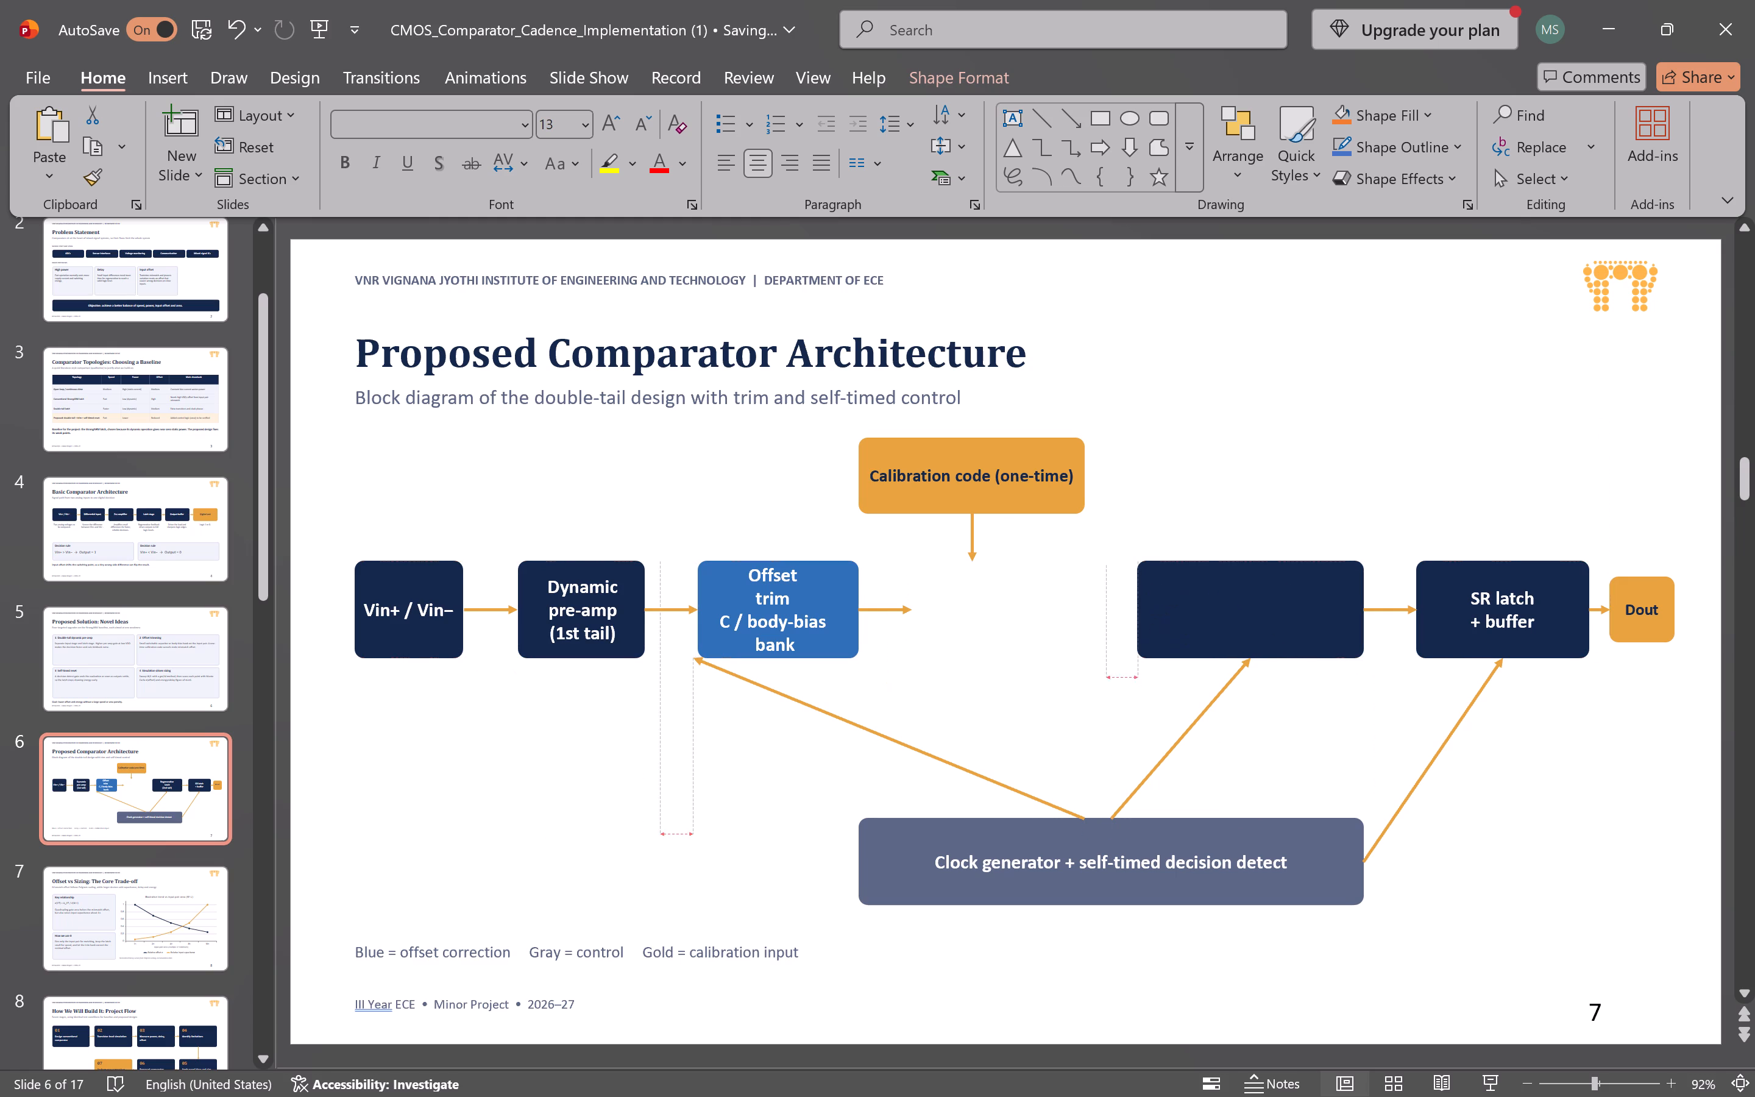
{"action": "left_click_drag", "start_coordinate": [904, 609], "coordinate": [902, 594]}
{"action": "left_click_drag", "start_coordinate": [1194, 602], "coordinate": [1139, 606]}
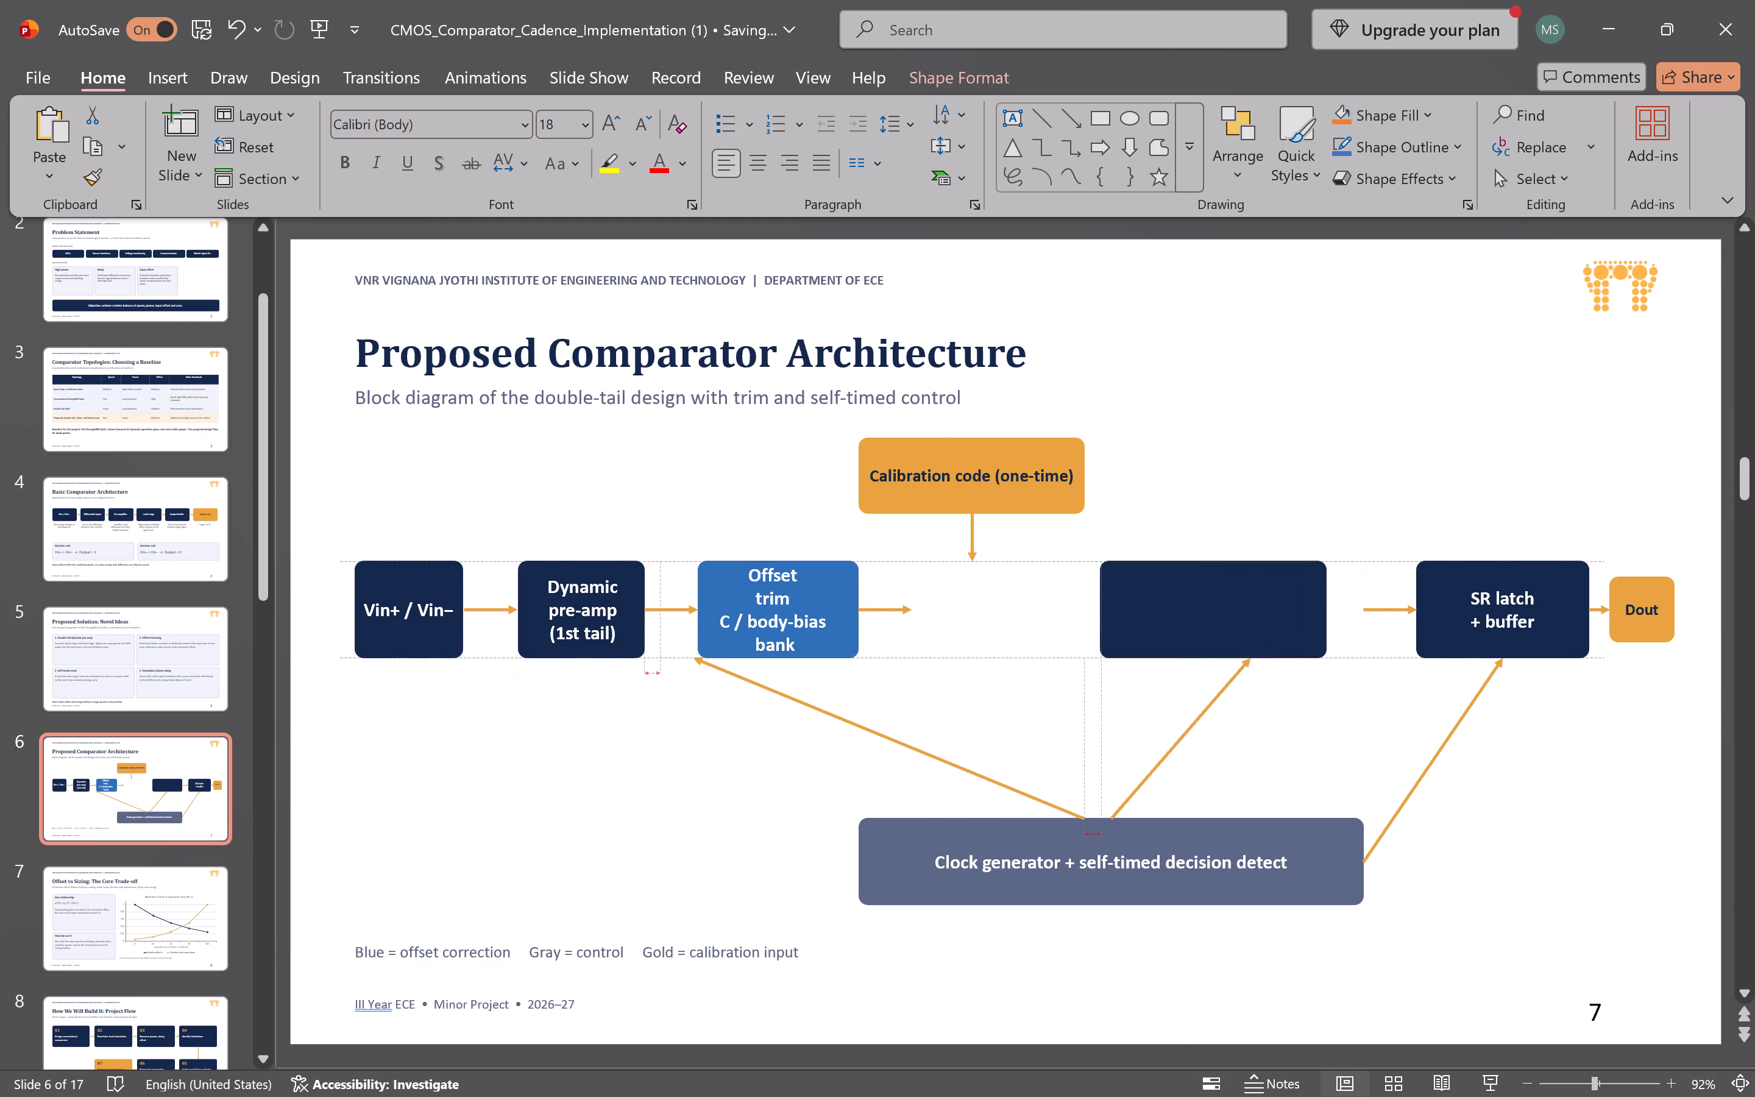
{"action": "left_click_drag", "start_coordinate": [1139, 606], "coordinate": [968, 608]}
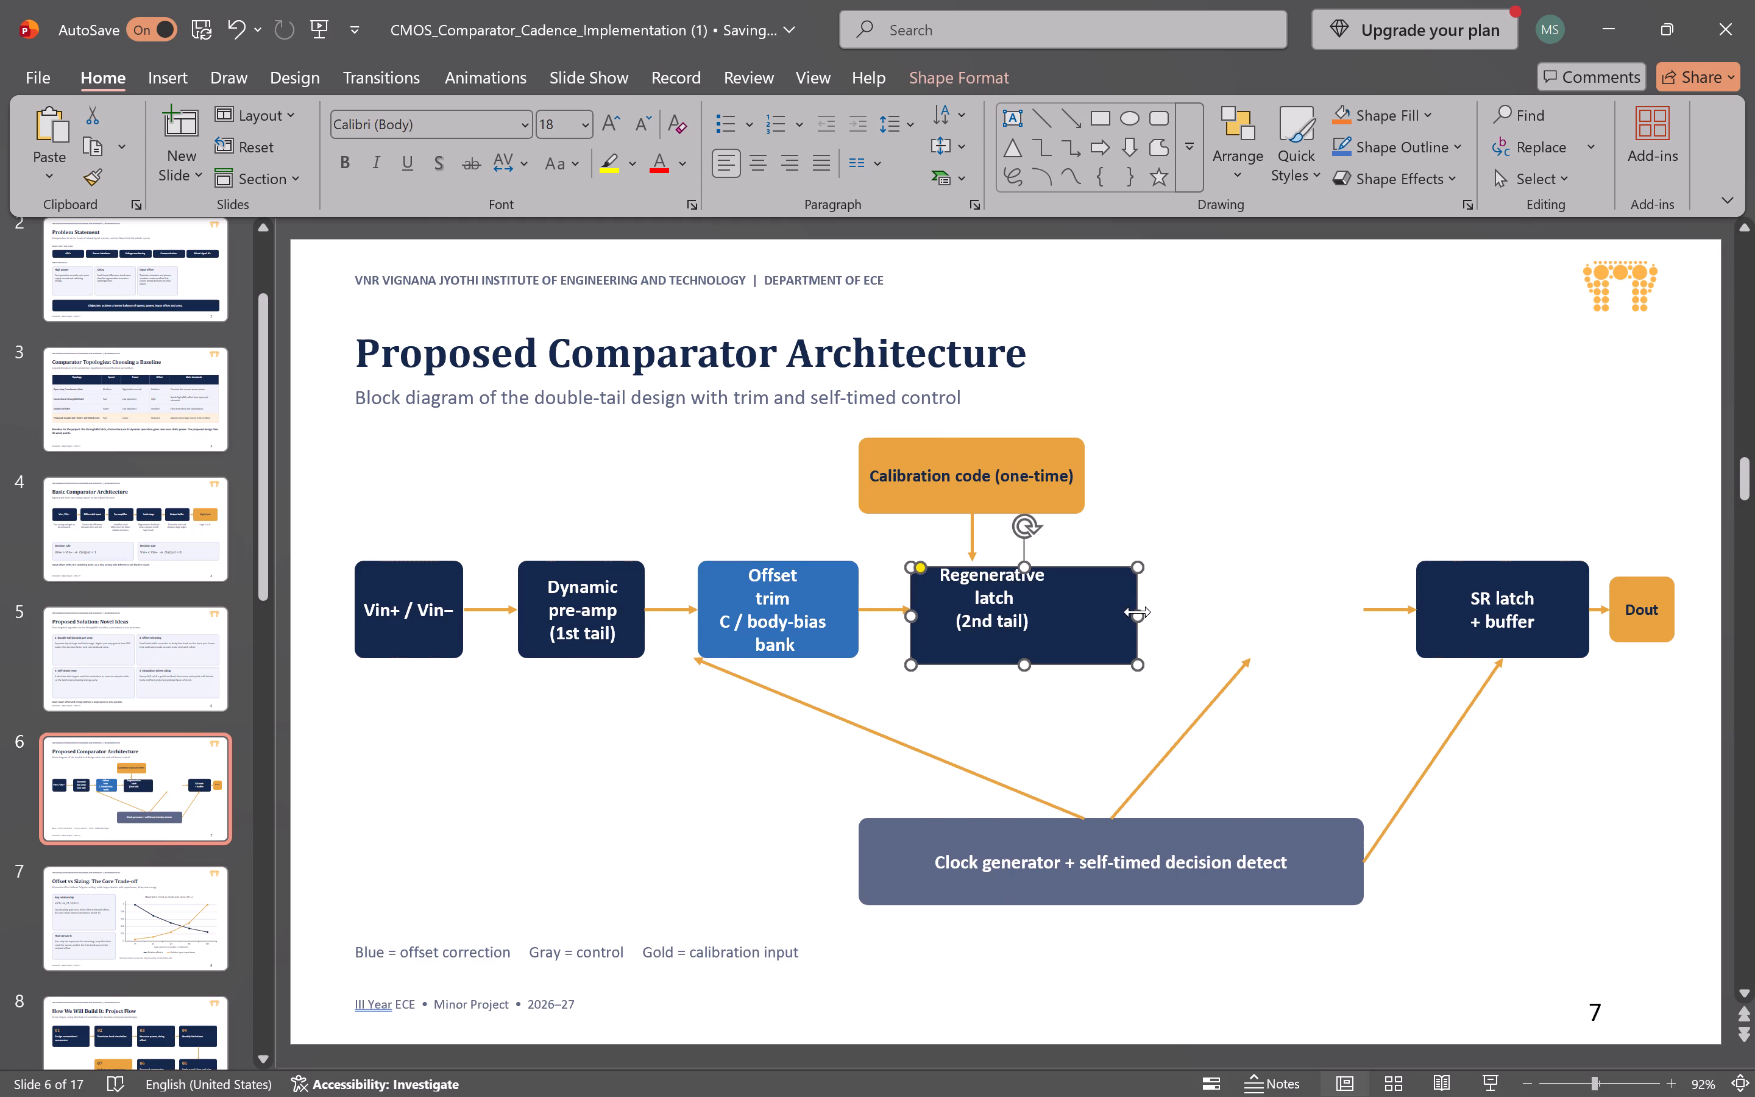
{"action": "left_click_drag", "start_coordinate": [1138, 612], "coordinate": [1060, 607]}
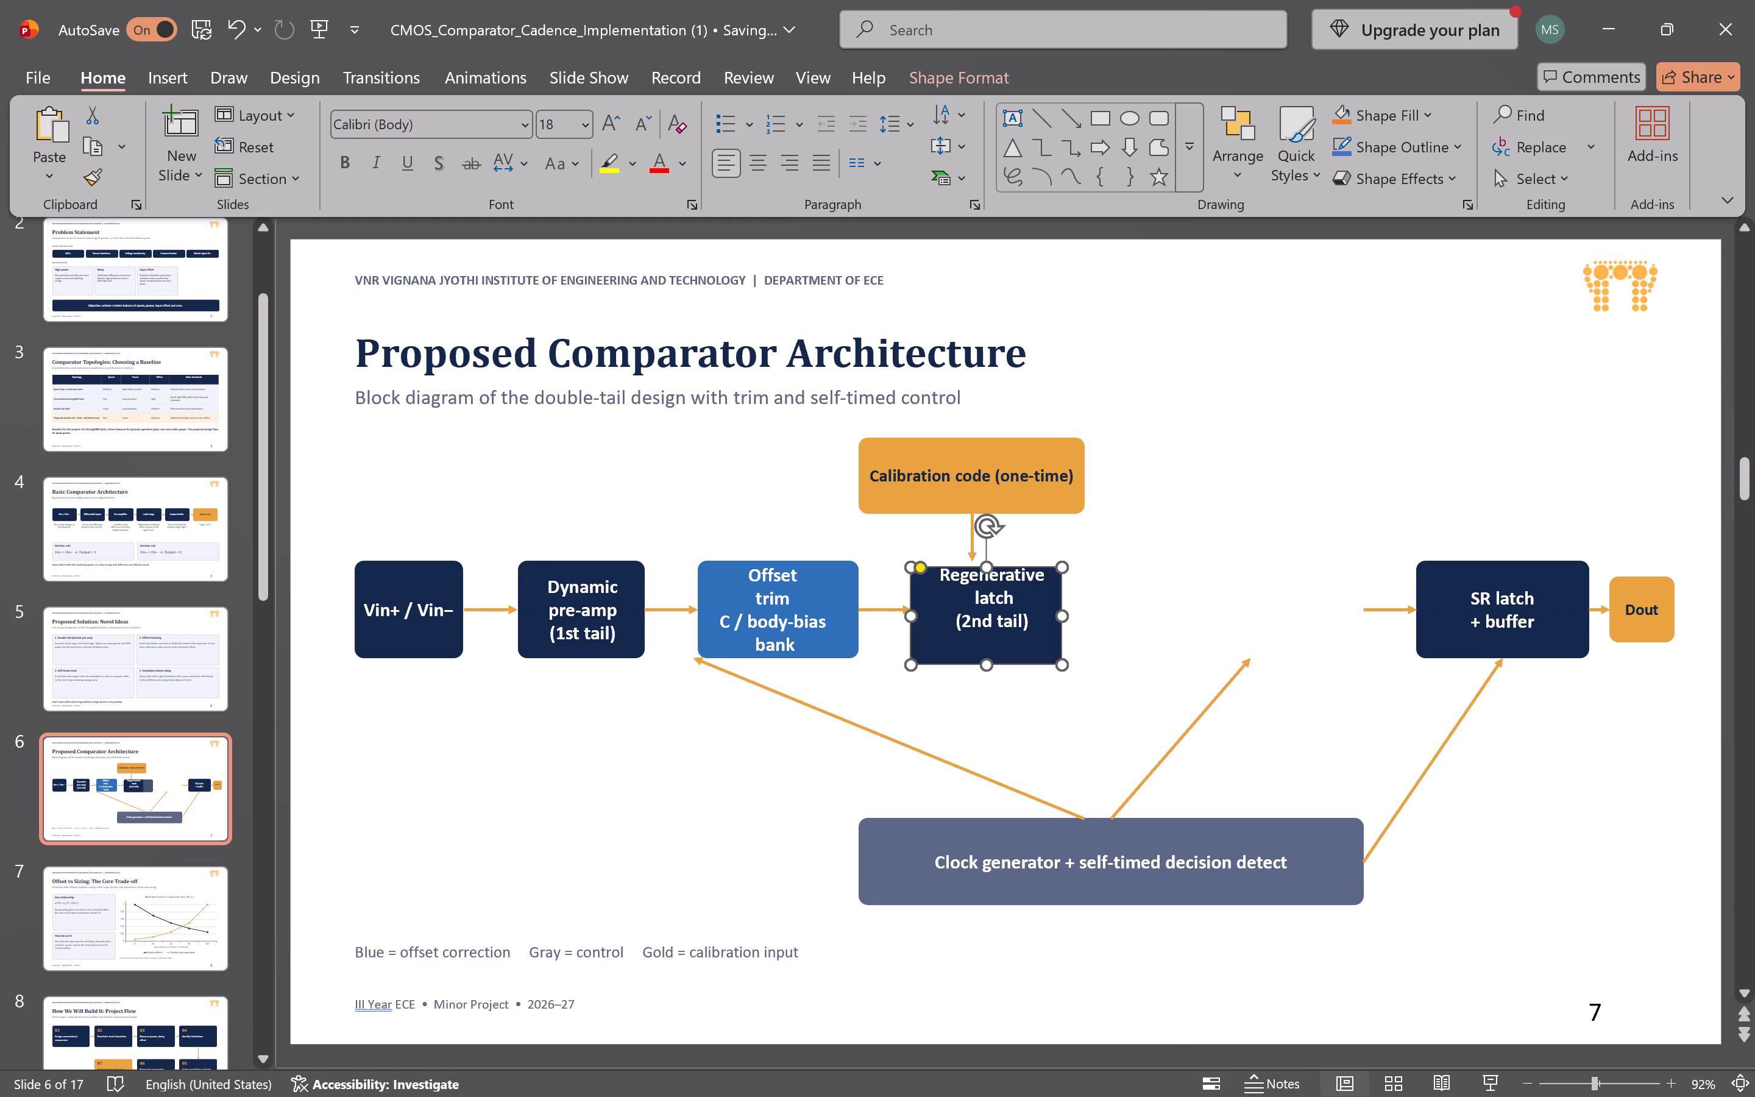
Shift the Regenerative latch label left and down onto its narrowed block and adjust the text box's width from its right side.
{"action": "left_click", "coordinate": [973, 610]}
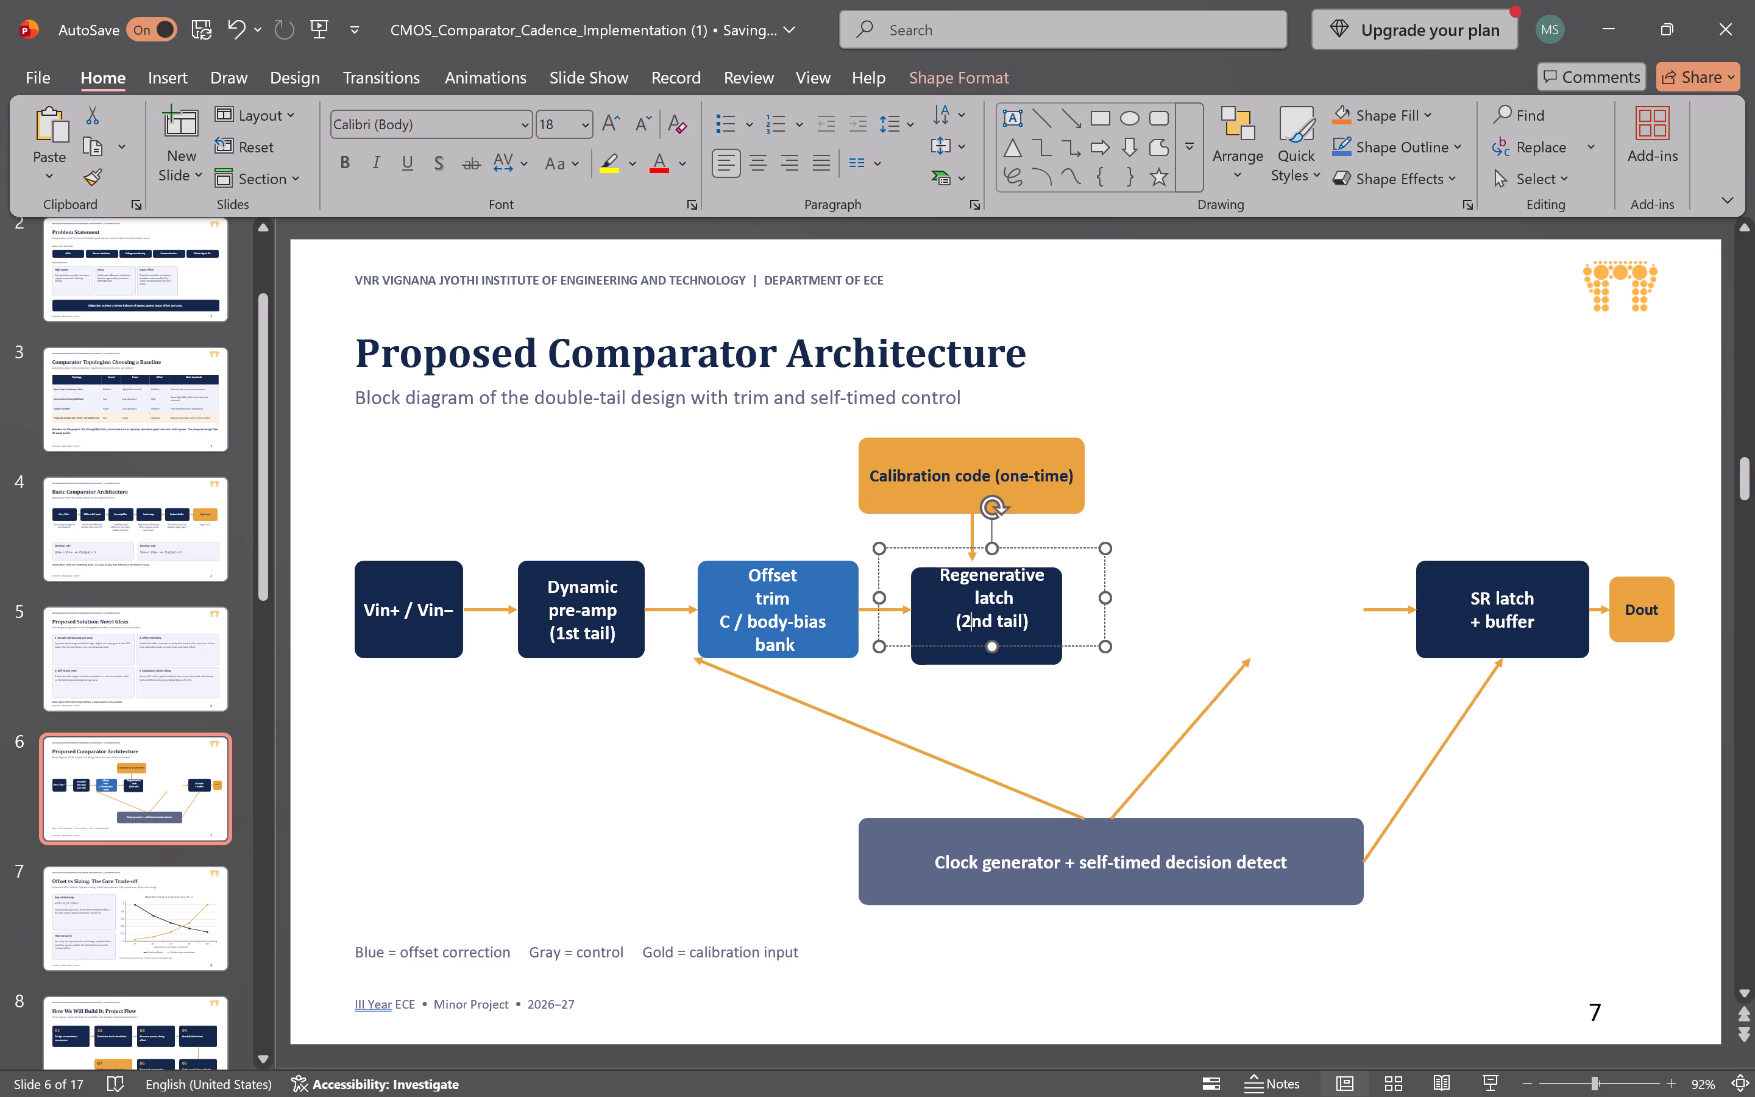
{"action": "left_click_drag", "start_coordinate": [887, 569], "coordinate": [887, 570]}
{"action": "left_click_drag", "start_coordinate": [887, 570], "coordinate": [871, 584]}
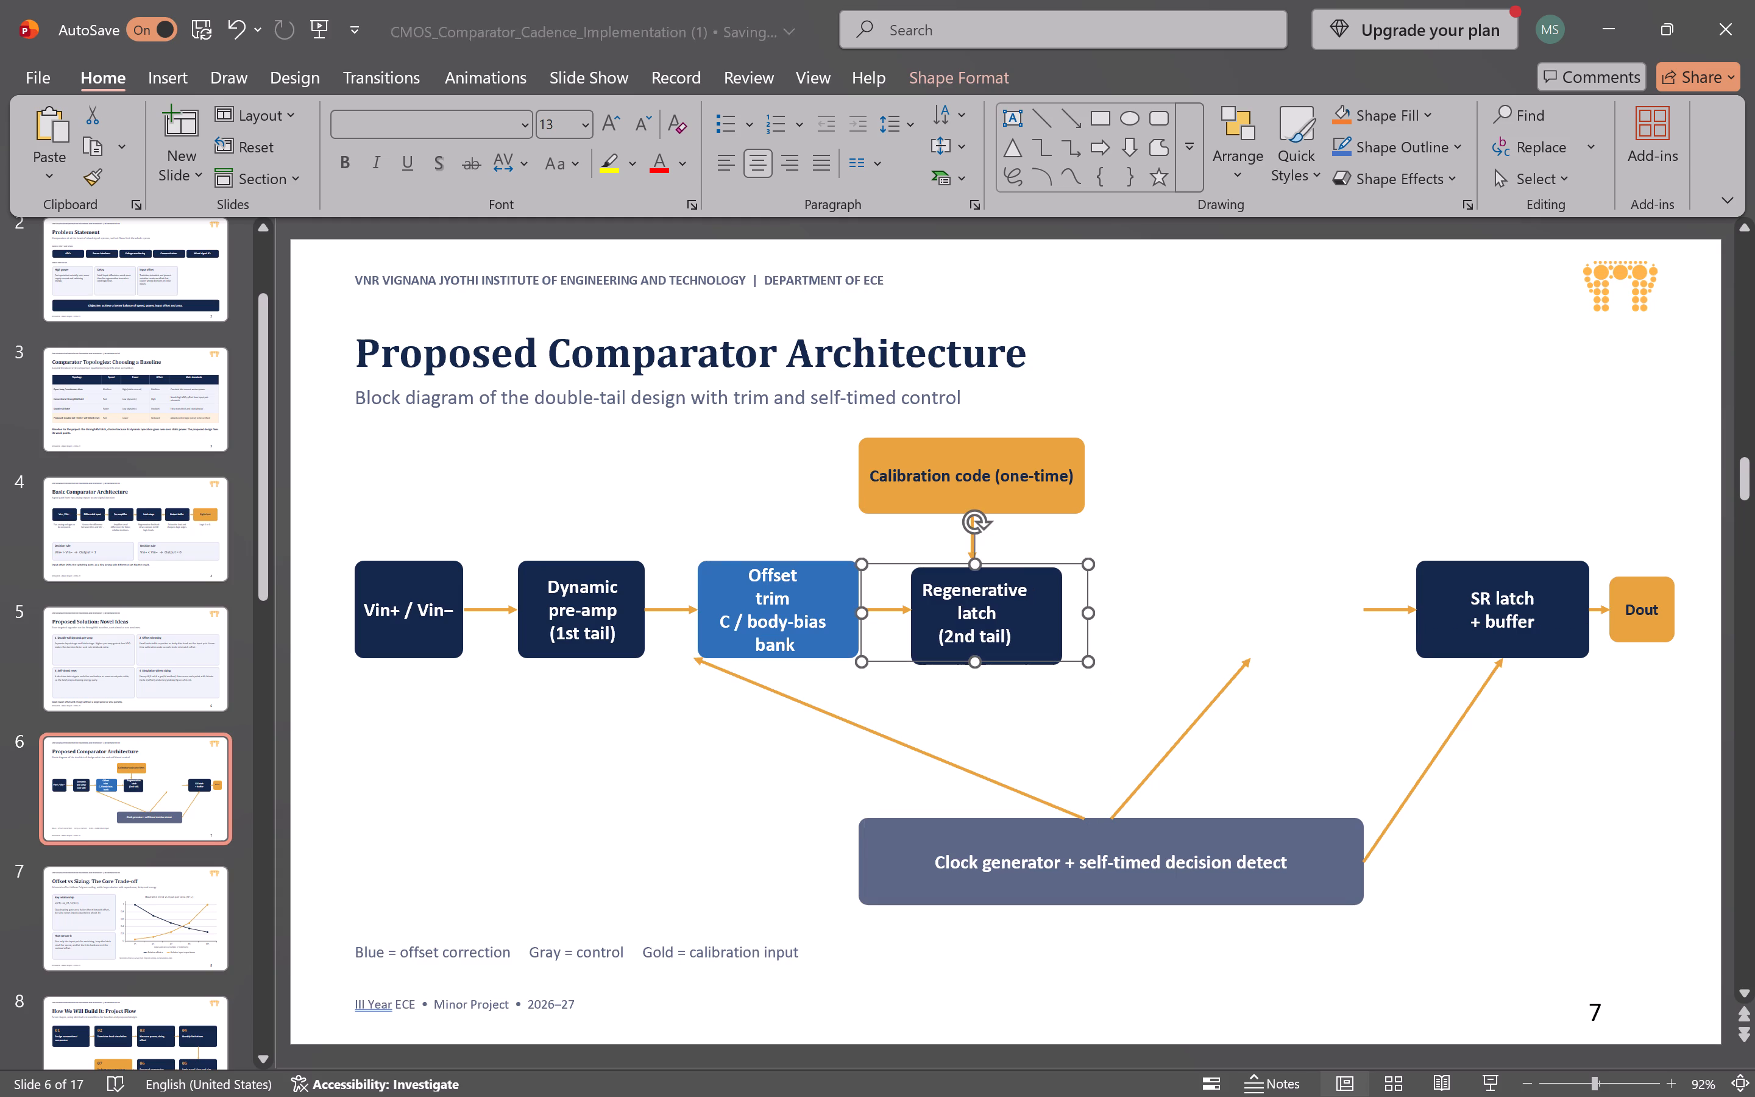
{"action": "left_click", "coordinate": [1142, 592]}
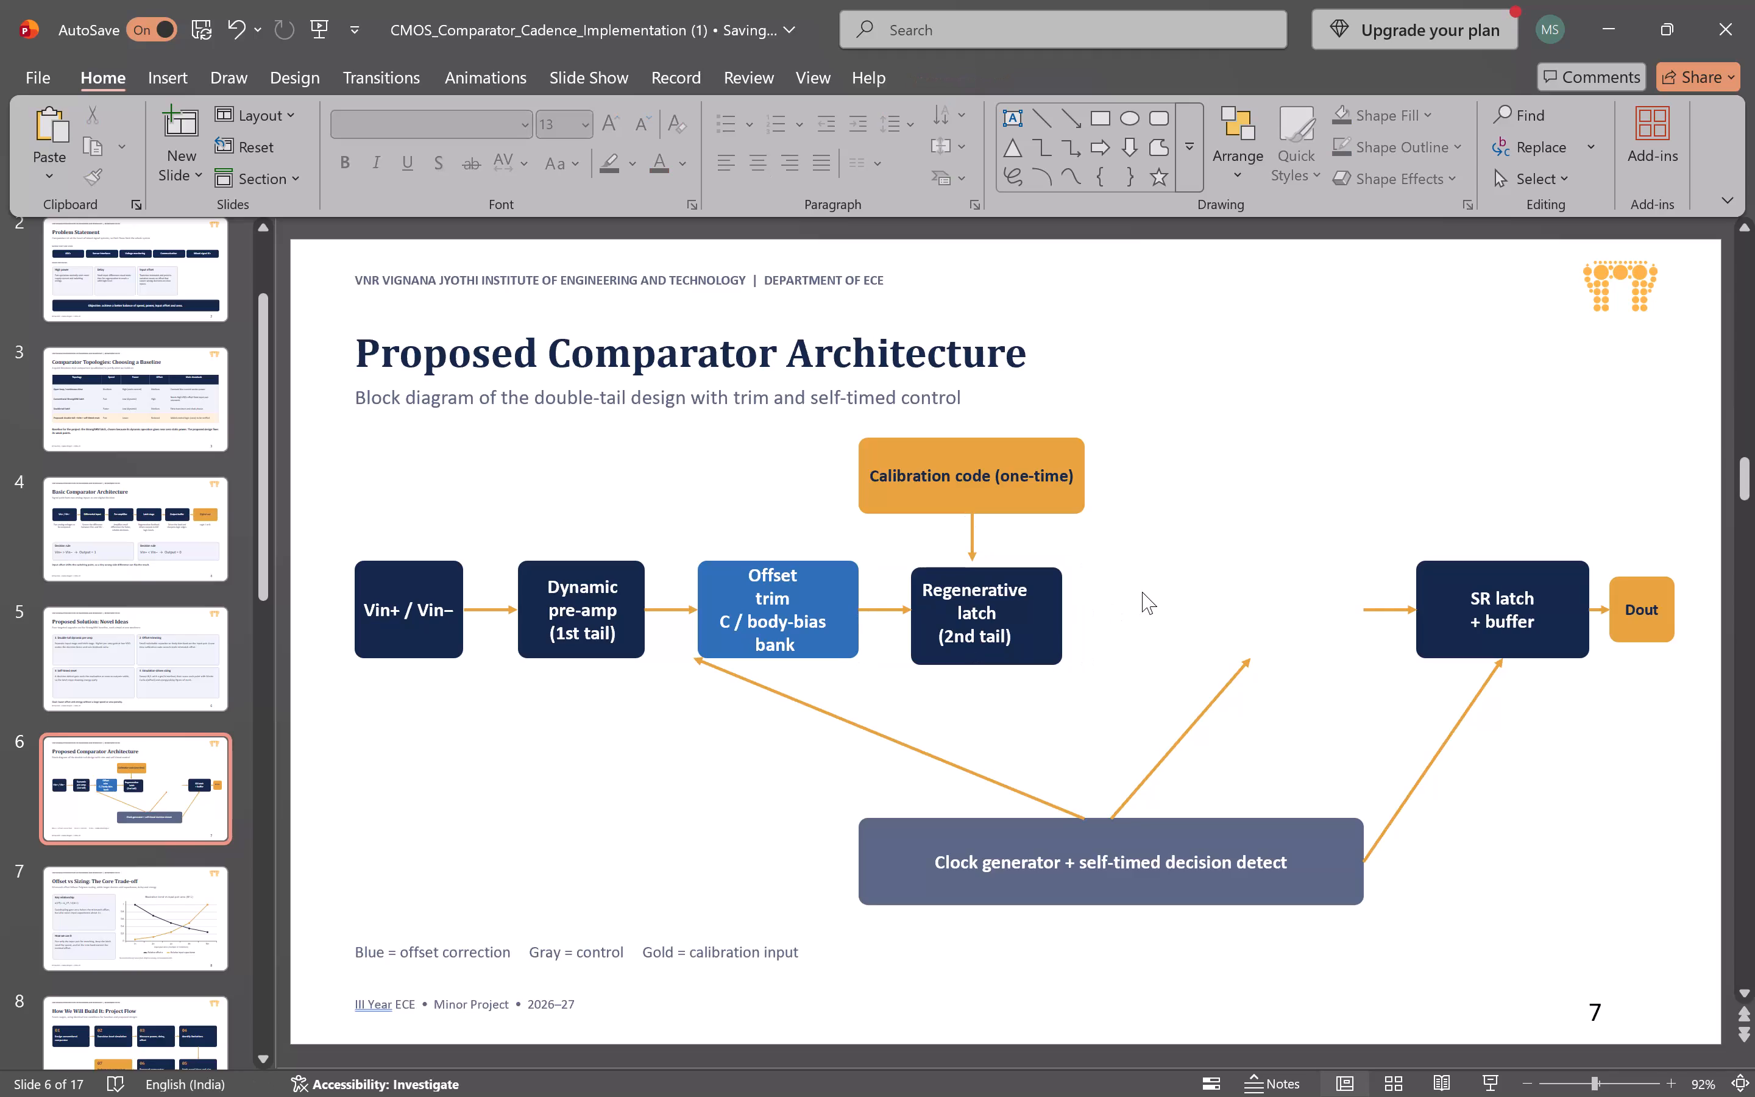
{"action": "left_click", "coordinate": [1055, 616]}
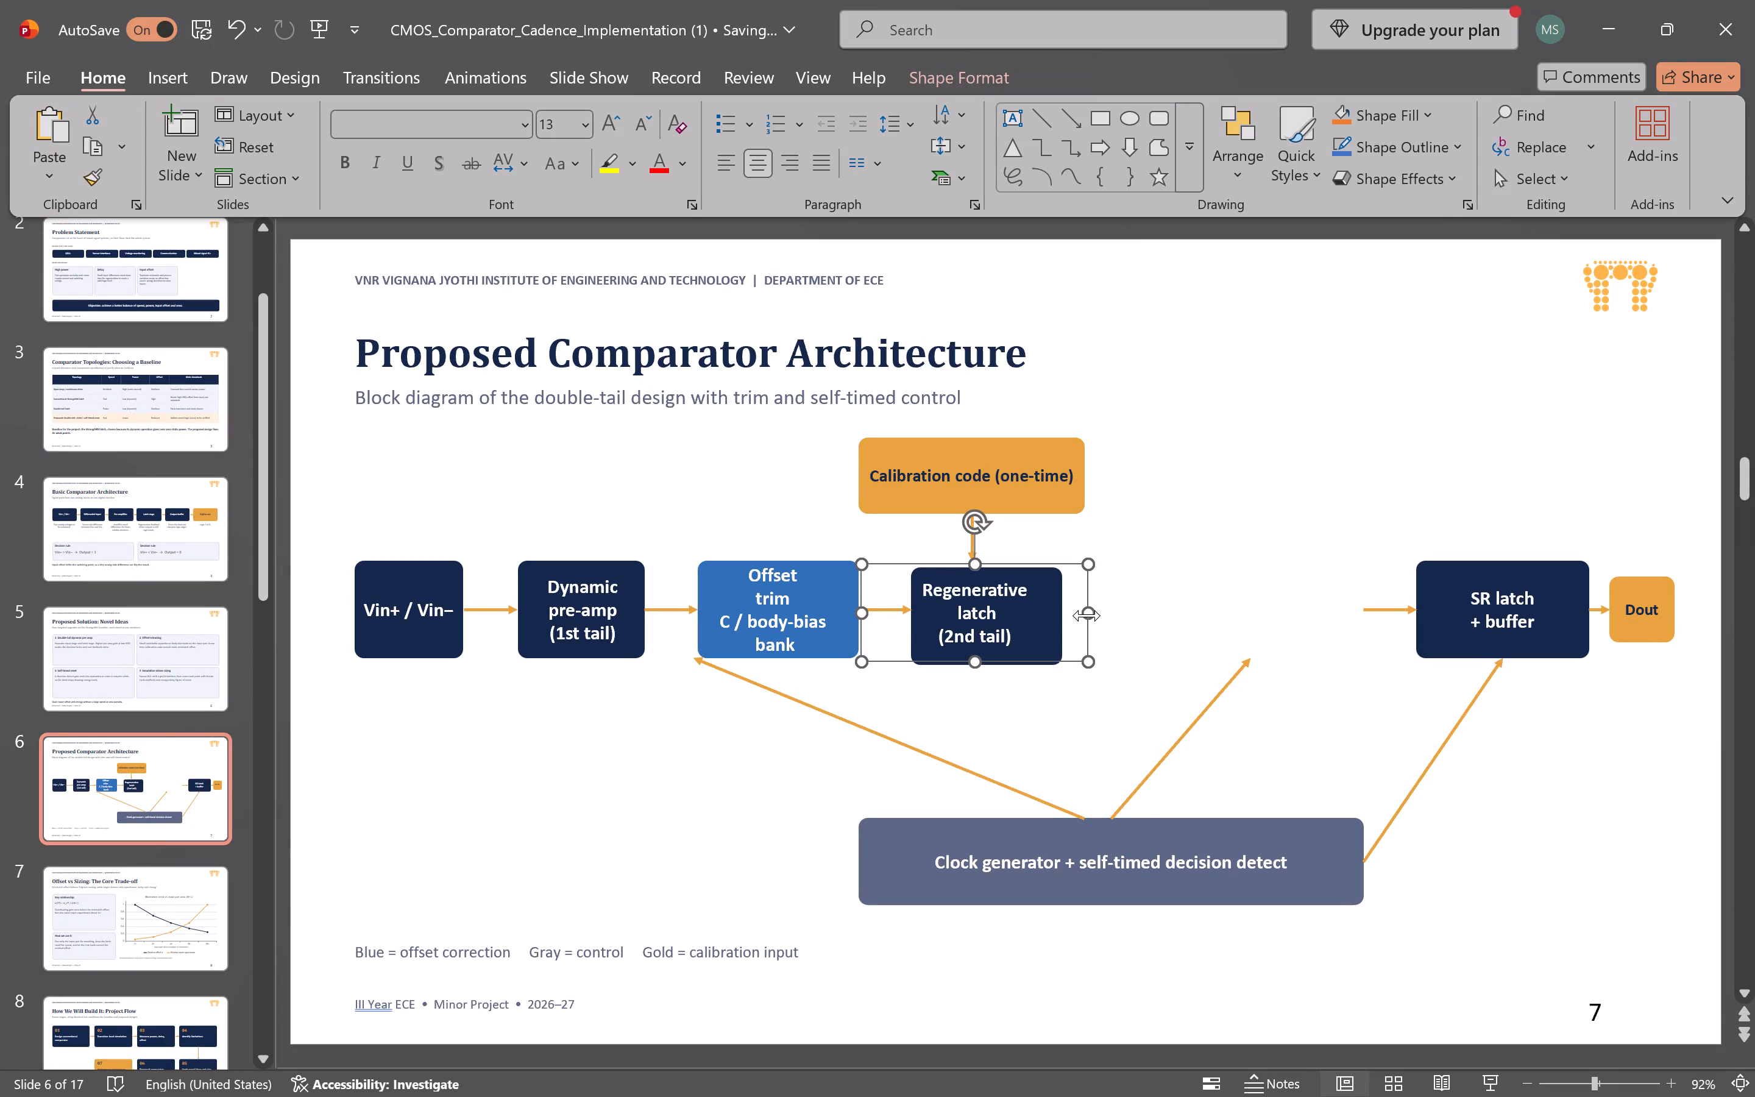
{"action": "left_click_drag", "start_coordinate": [1089, 614], "coordinate": [1041, 615]}
{"action": "left_click_drag", "start_coordinate": [1016, 615], "coordinate": [1032, 614]}
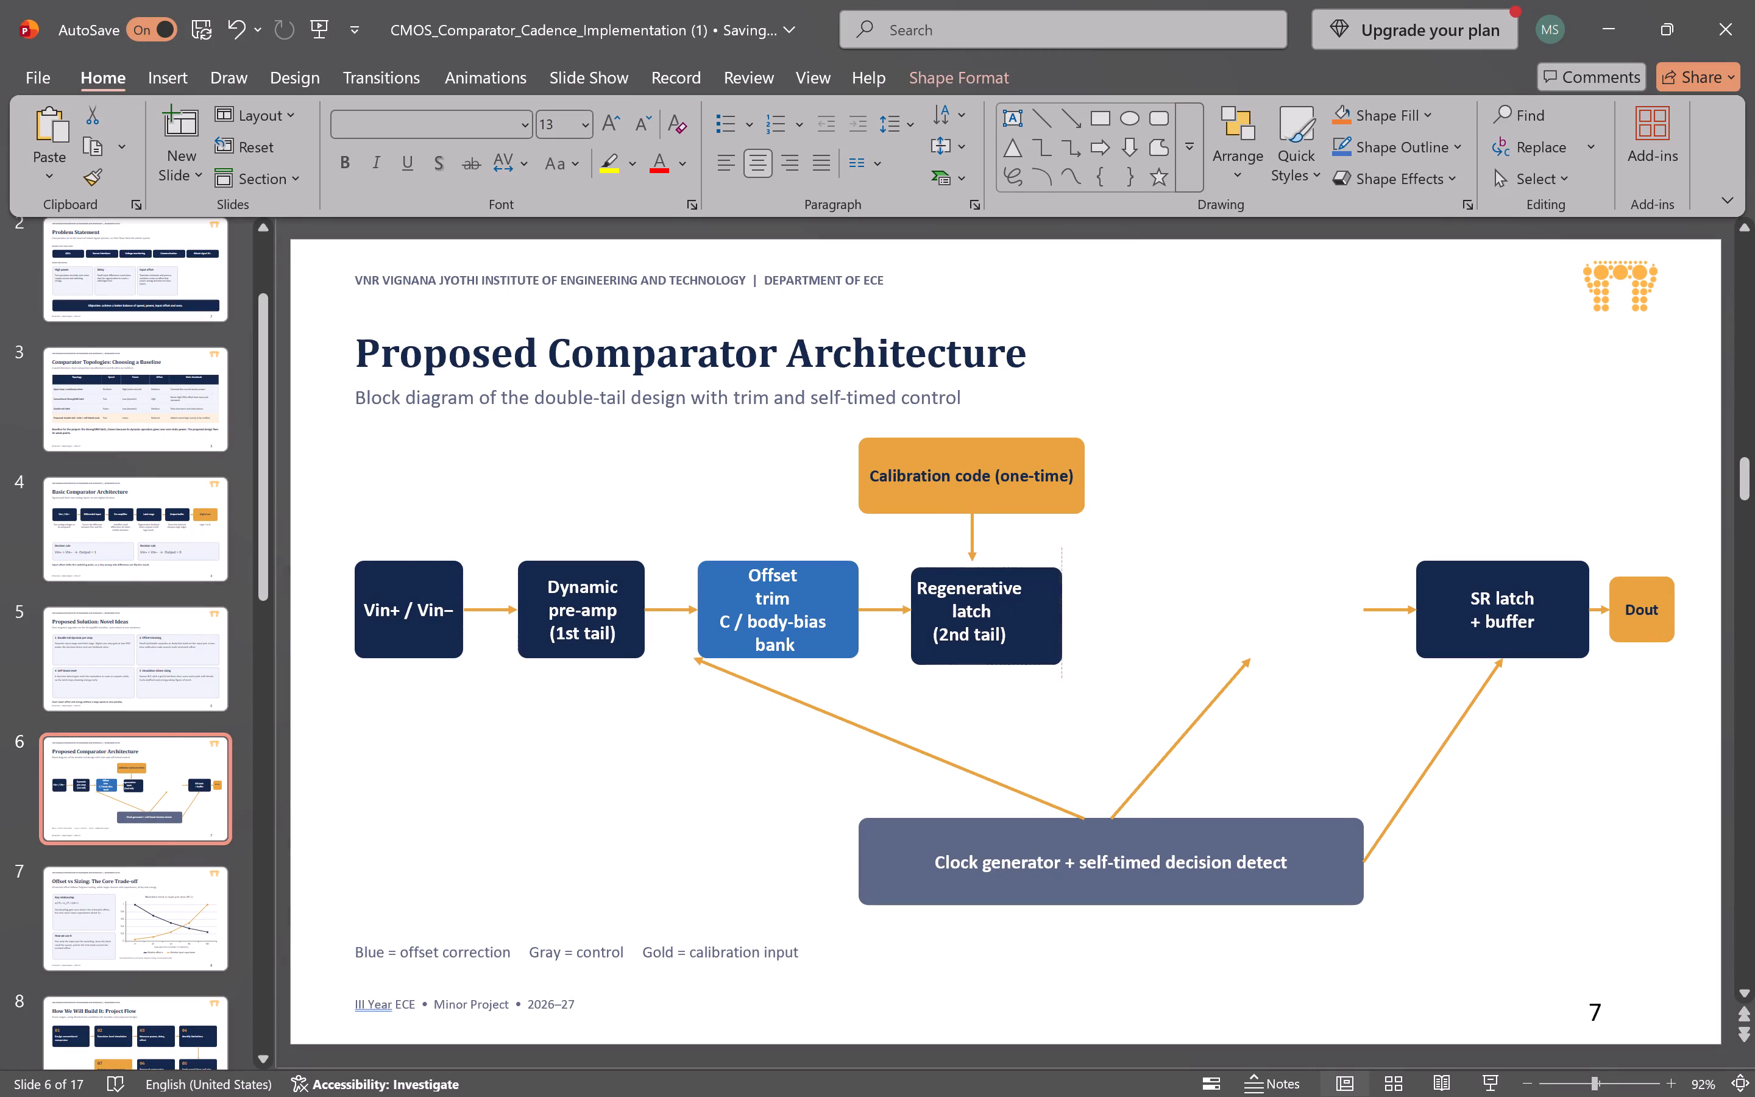
{"action": "left_click_drag", "start_coordinate": [1032, 614], "coordinate": [1038, 614]}
{"action": "left_click", "coordinate": [1184, 500]}
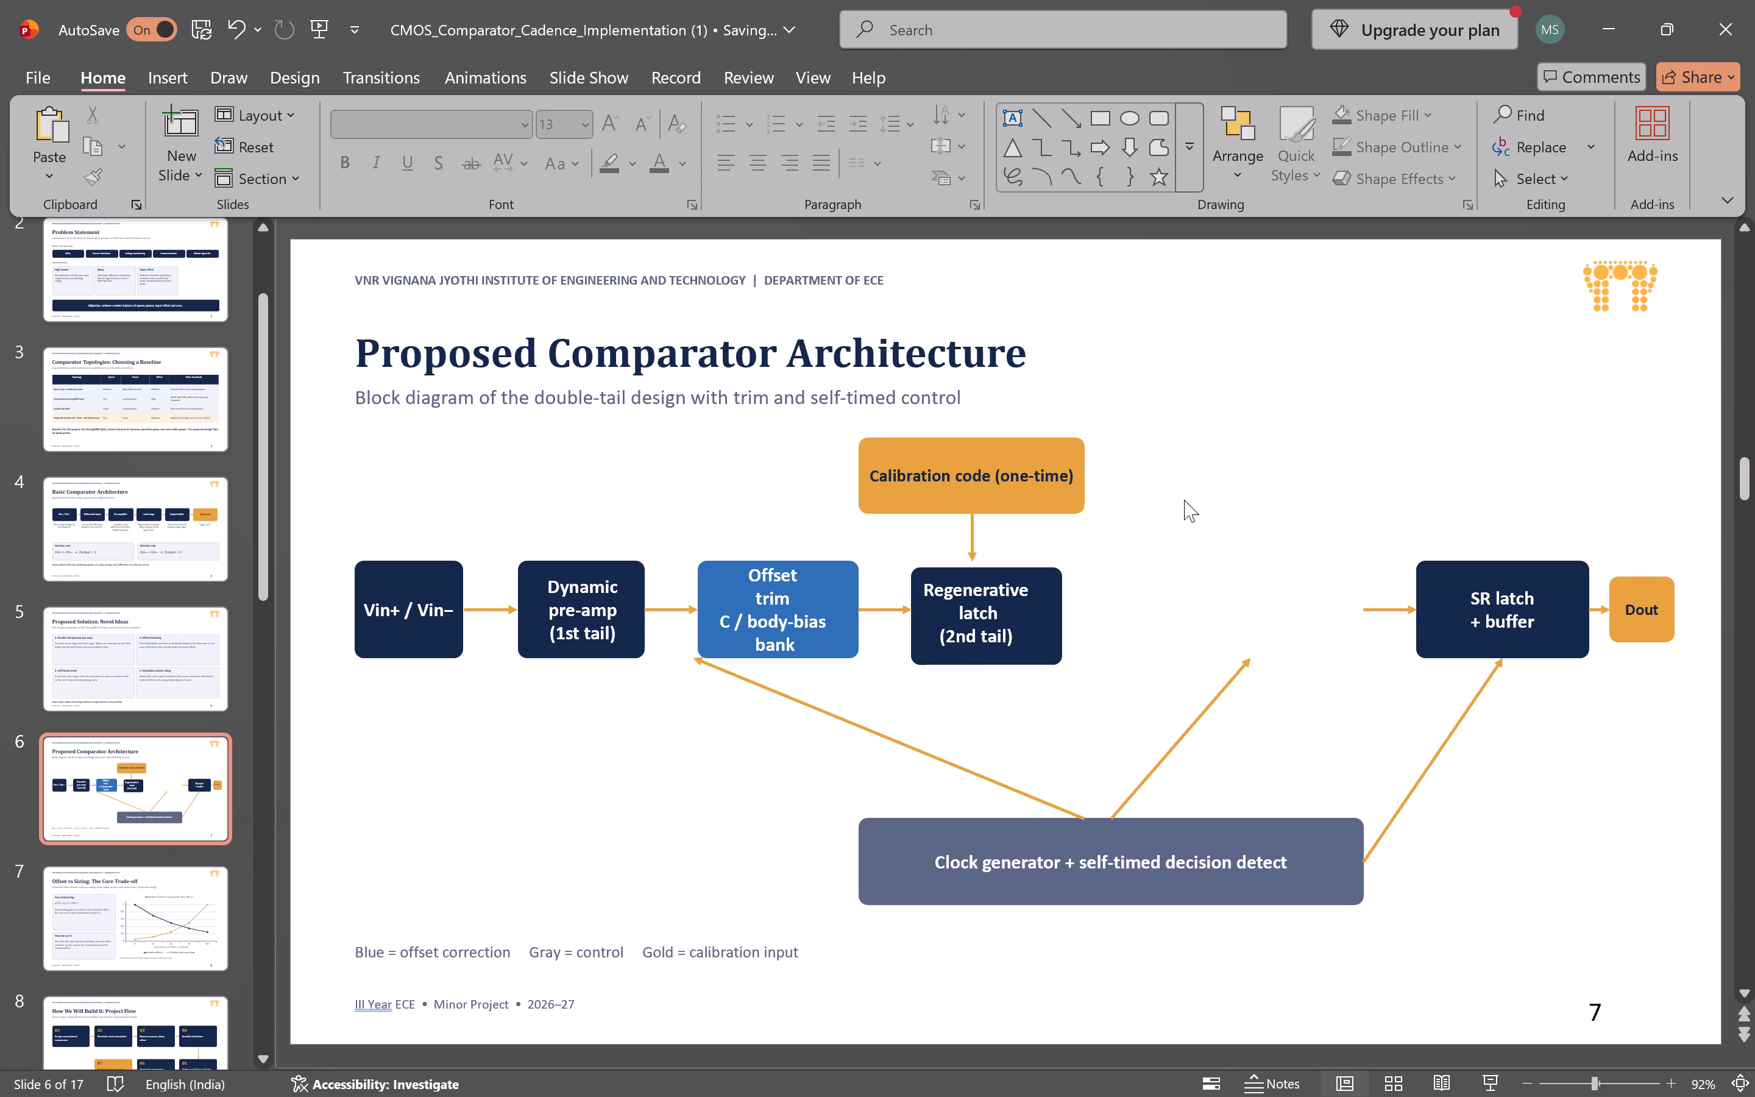
Move the vertical calibration arrow left so it points down at the centre of the Offset trim block.
{"action": "left_click_drag", "start_coordinate": [974, 535], "coordinate": [775, 526]}
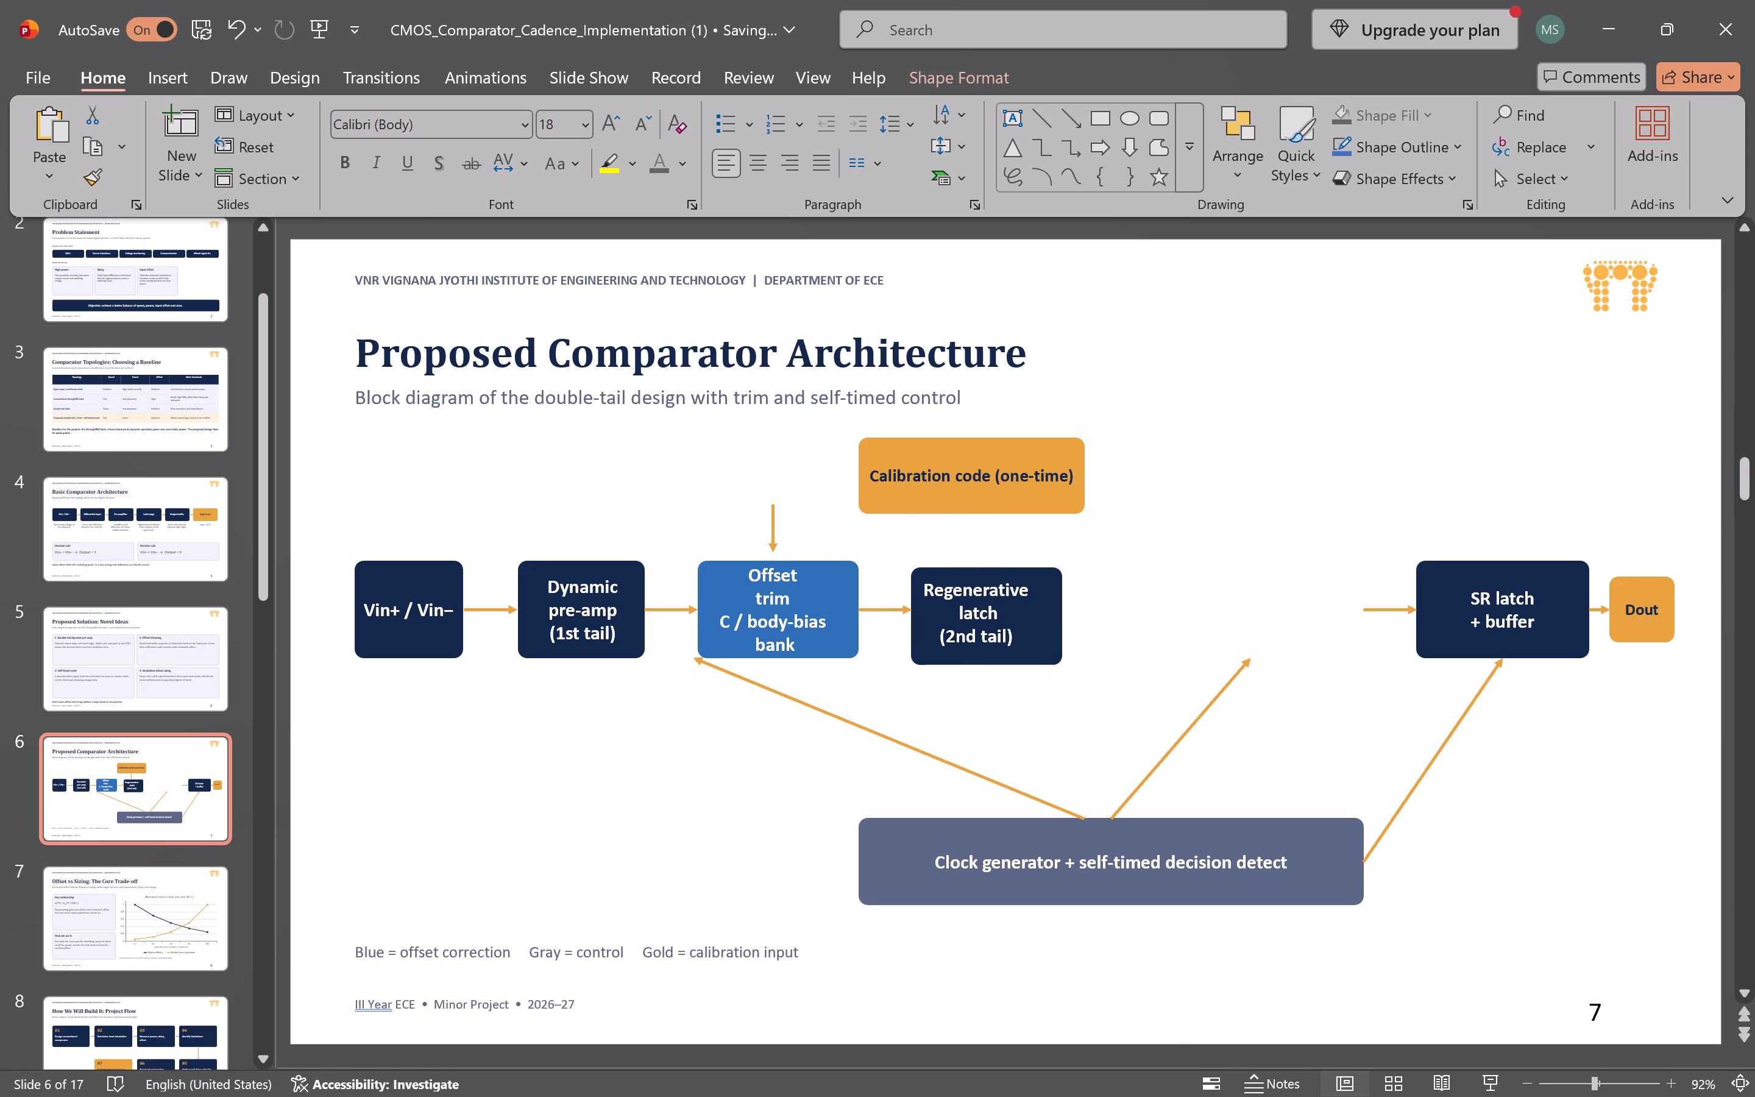
{"action": "left_click_drag", "start_coordinate": [775, 526], "coordinate": [781, 526]}
Move the Calibration code label and its gold block left above the vertical arrow, with the text centred on the block.
{"action": "left_click_drag", "start_coordinate": [926, 498], "coordinate": [762, 486]}
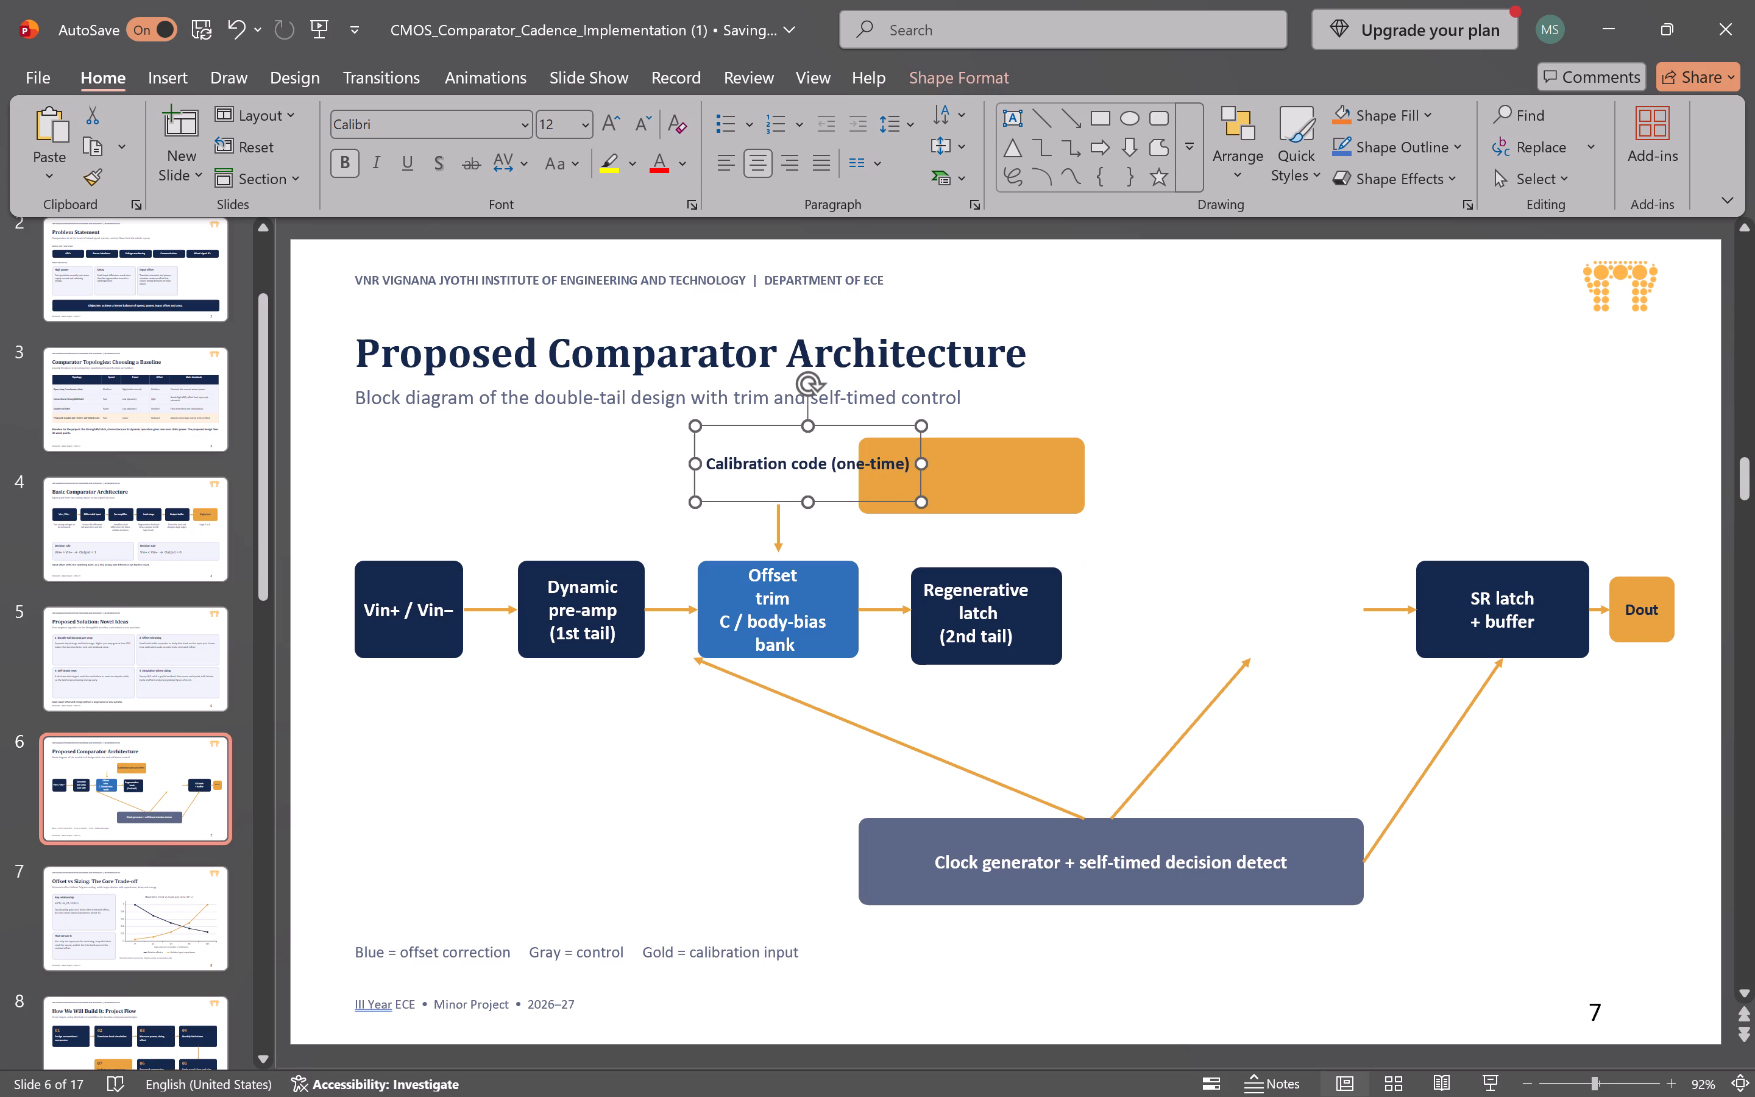
{"action": "left_click_drag", "start_coordinate": [982, 472], "coordinate": [814, 461]}
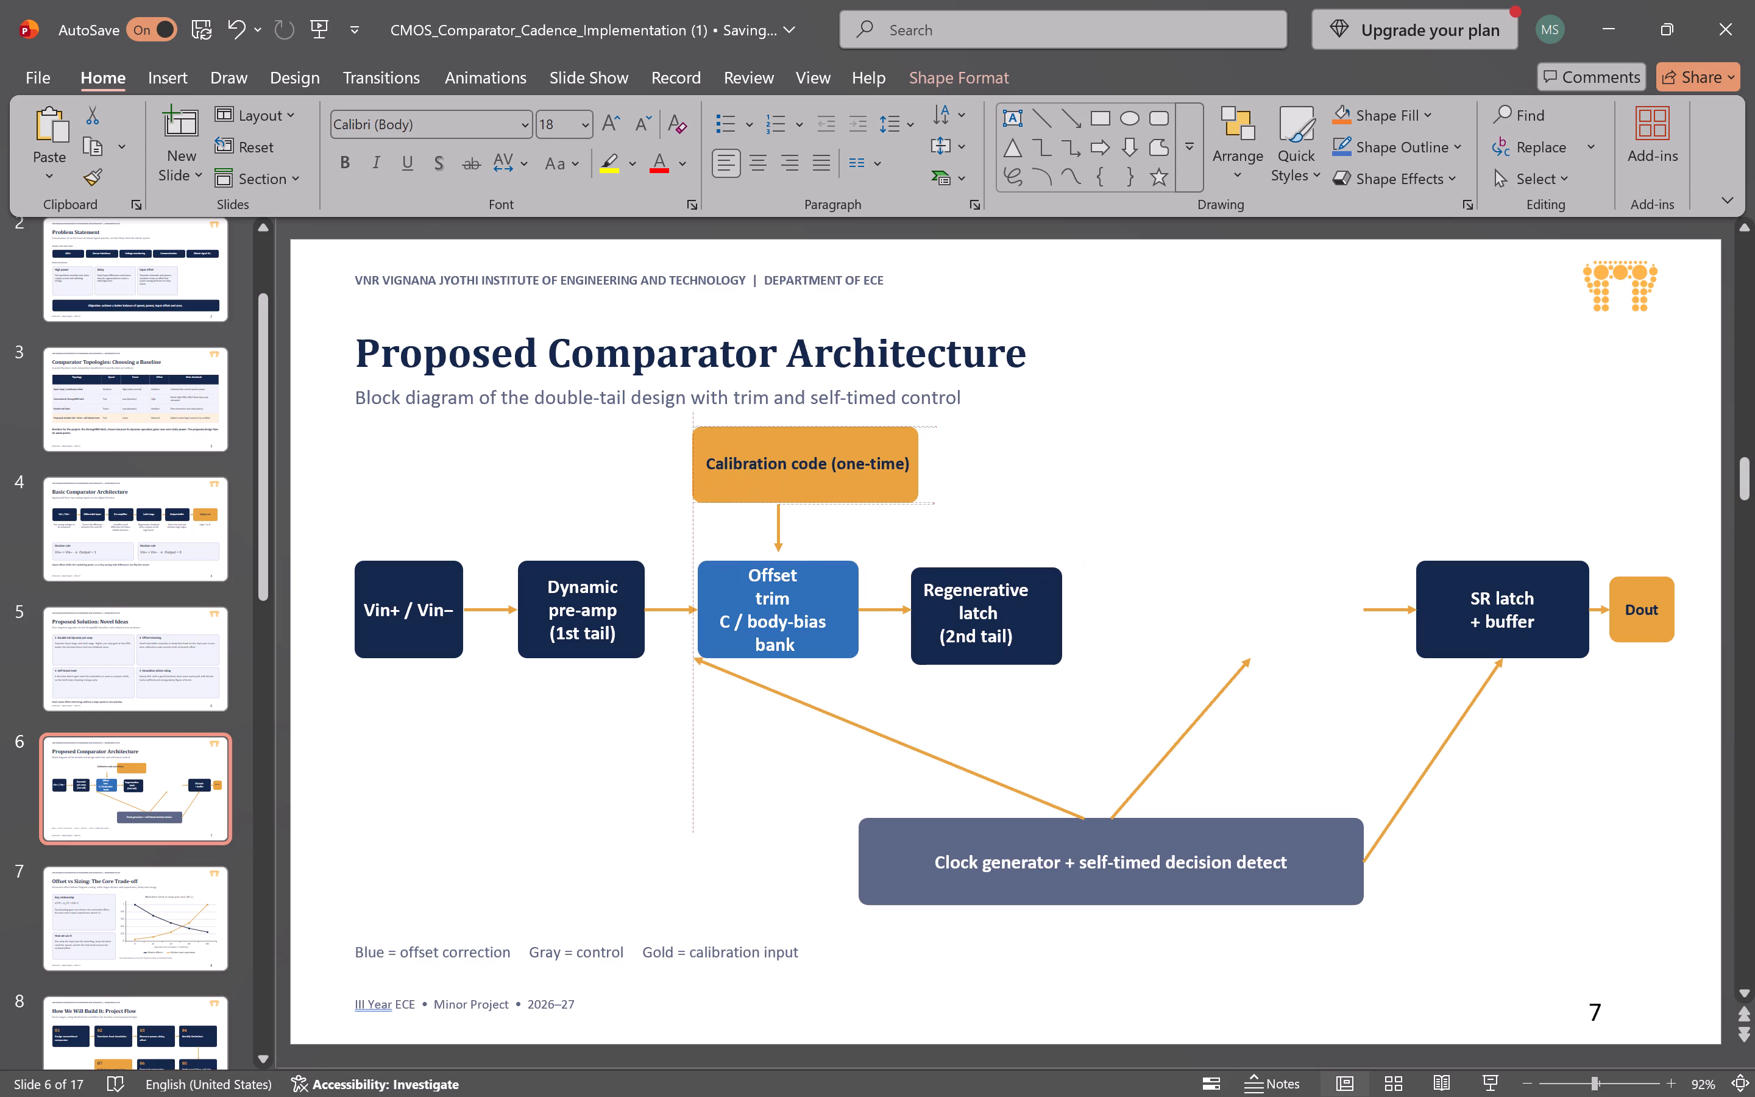
{"action": "left_click_drag", "start_coordinate": [814, 461], "coordinate": [811, 463]}
{"action": "left_click", "coordinate": [823, 463]}
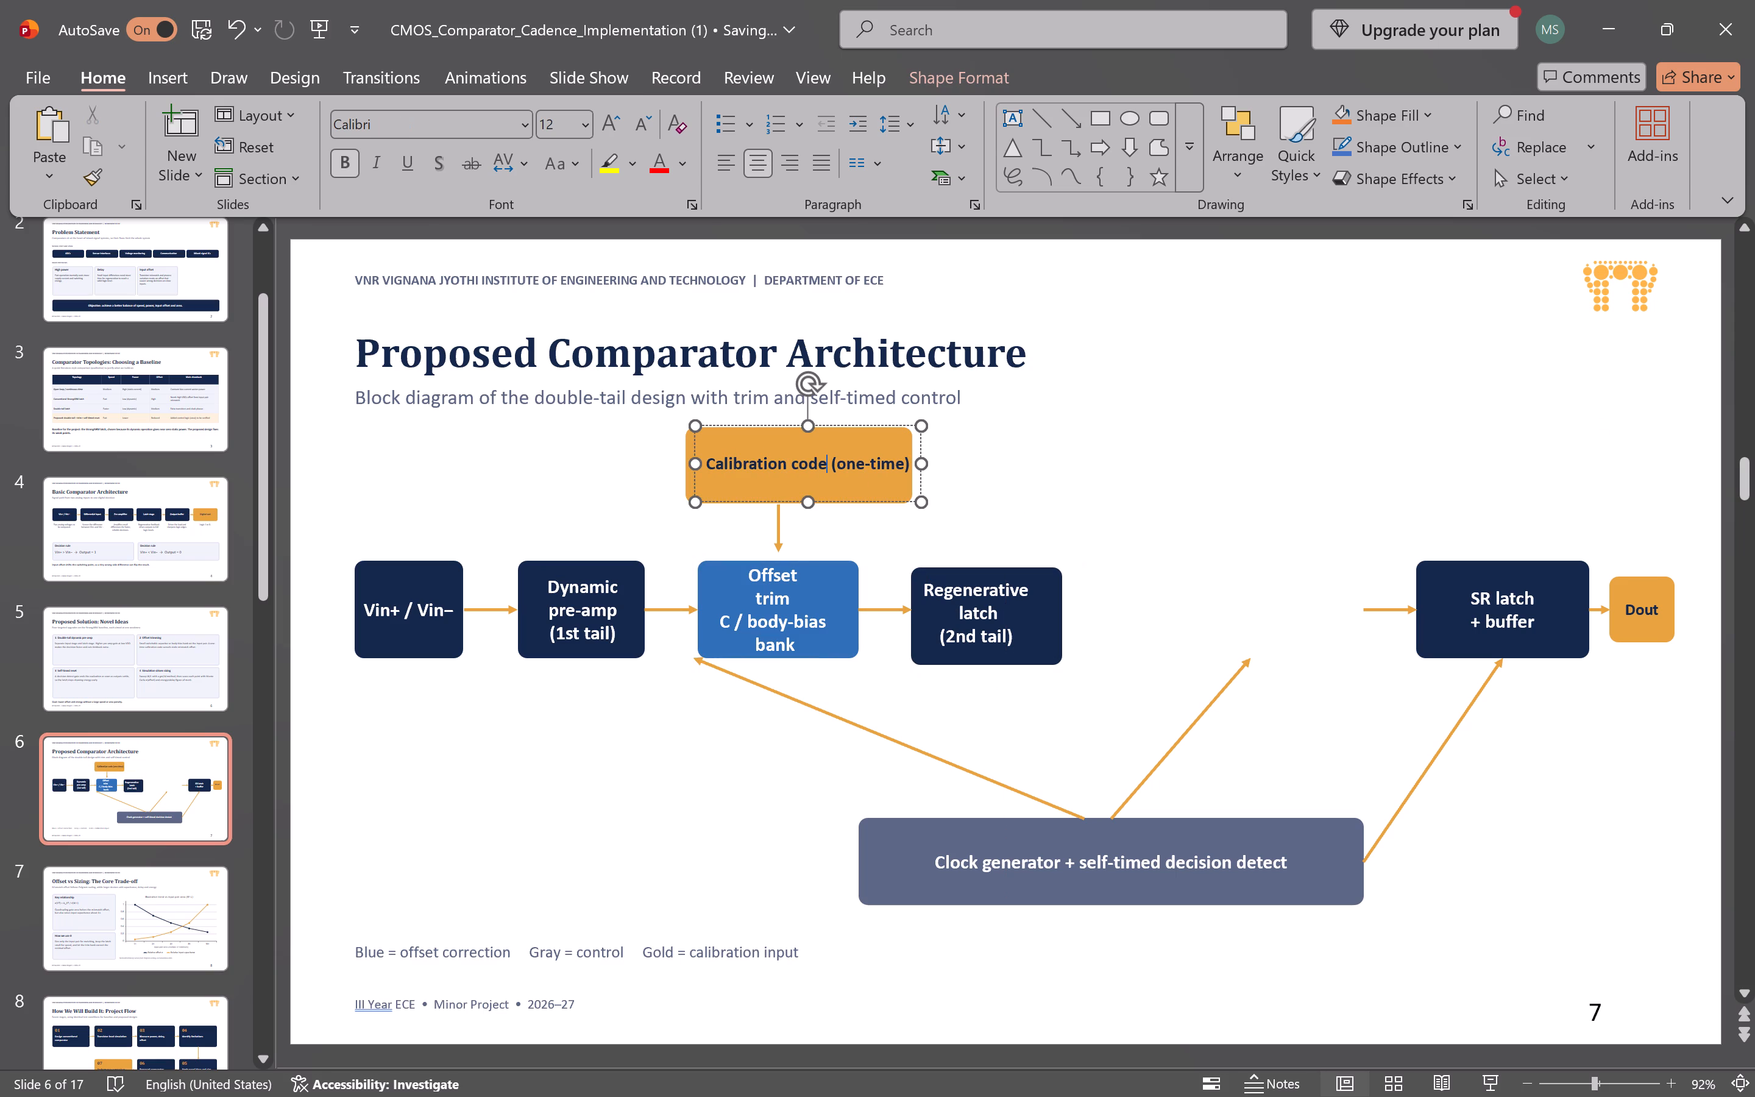
{"action": "left_click_drag", "start_coordinate": [850, 436], "coordinate": [835, 438]}
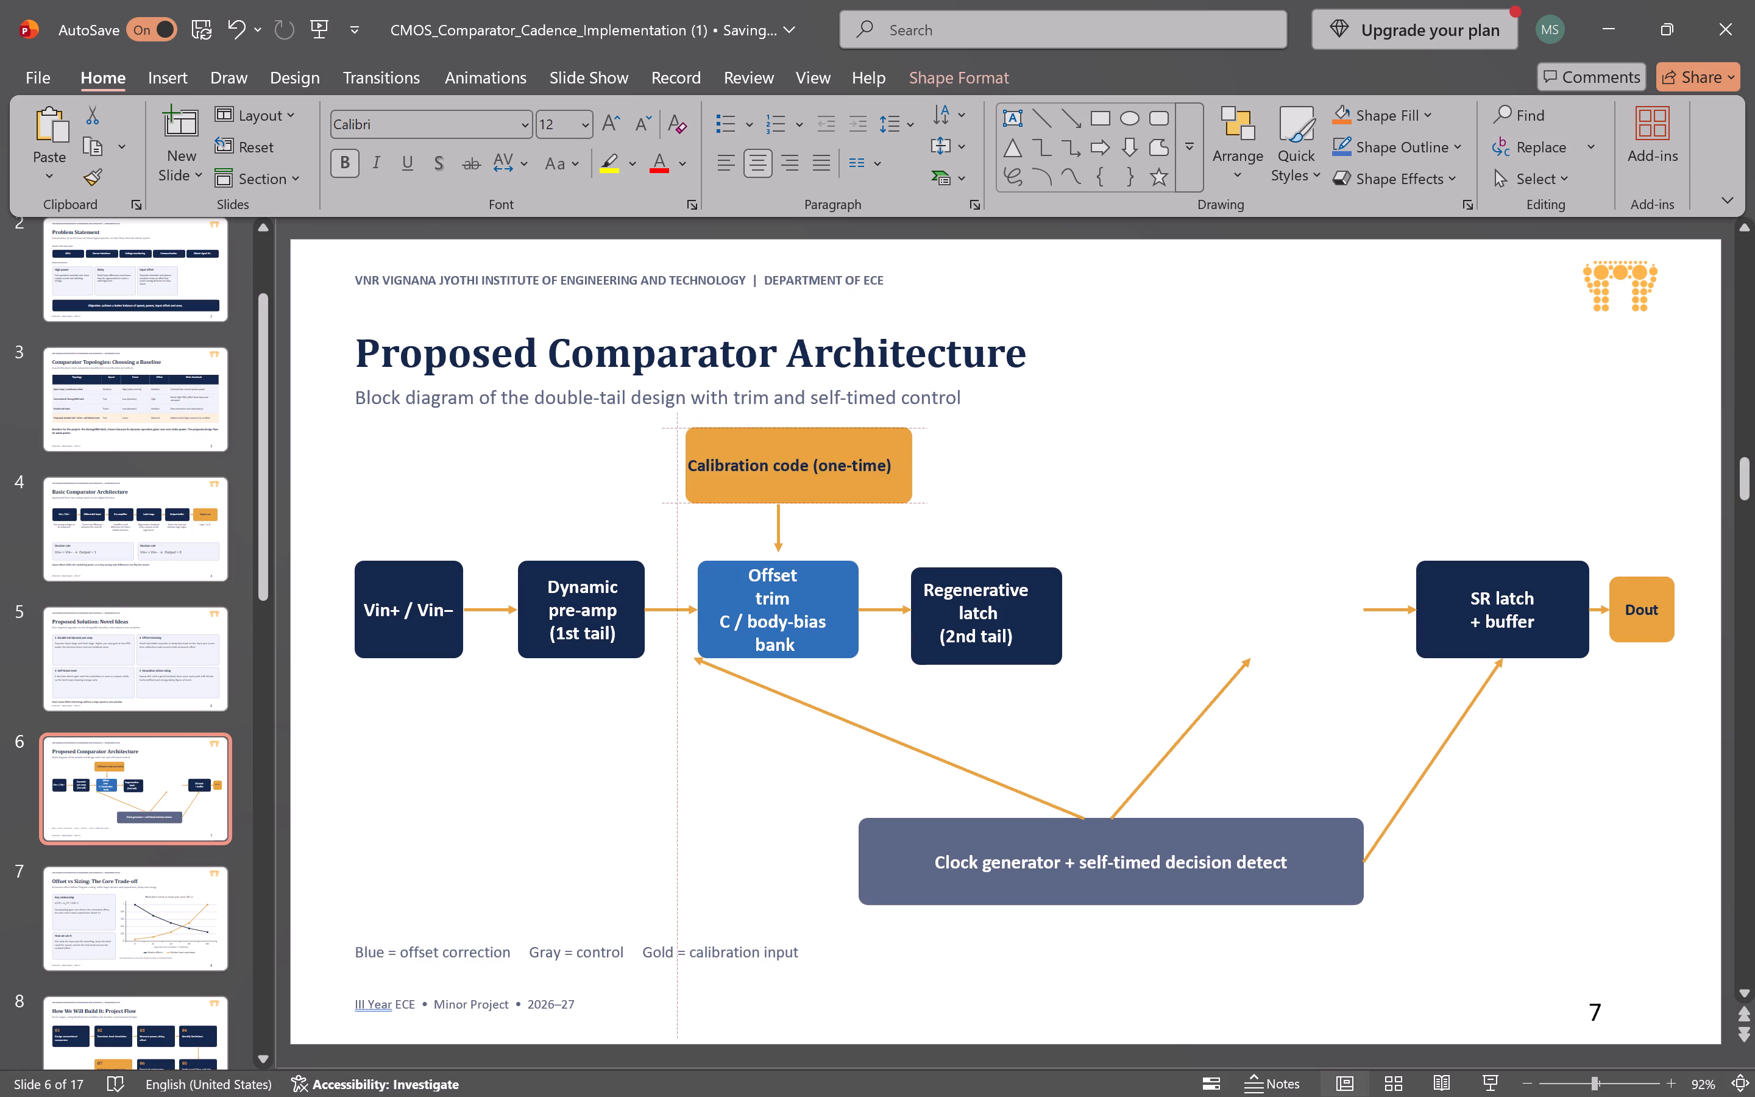
{"action": "left_click_drag", "start_coordinate": [835, 438], "coordinate": [842, 438]}
{"action": "left_click", "coordinate": [1068, 453]}
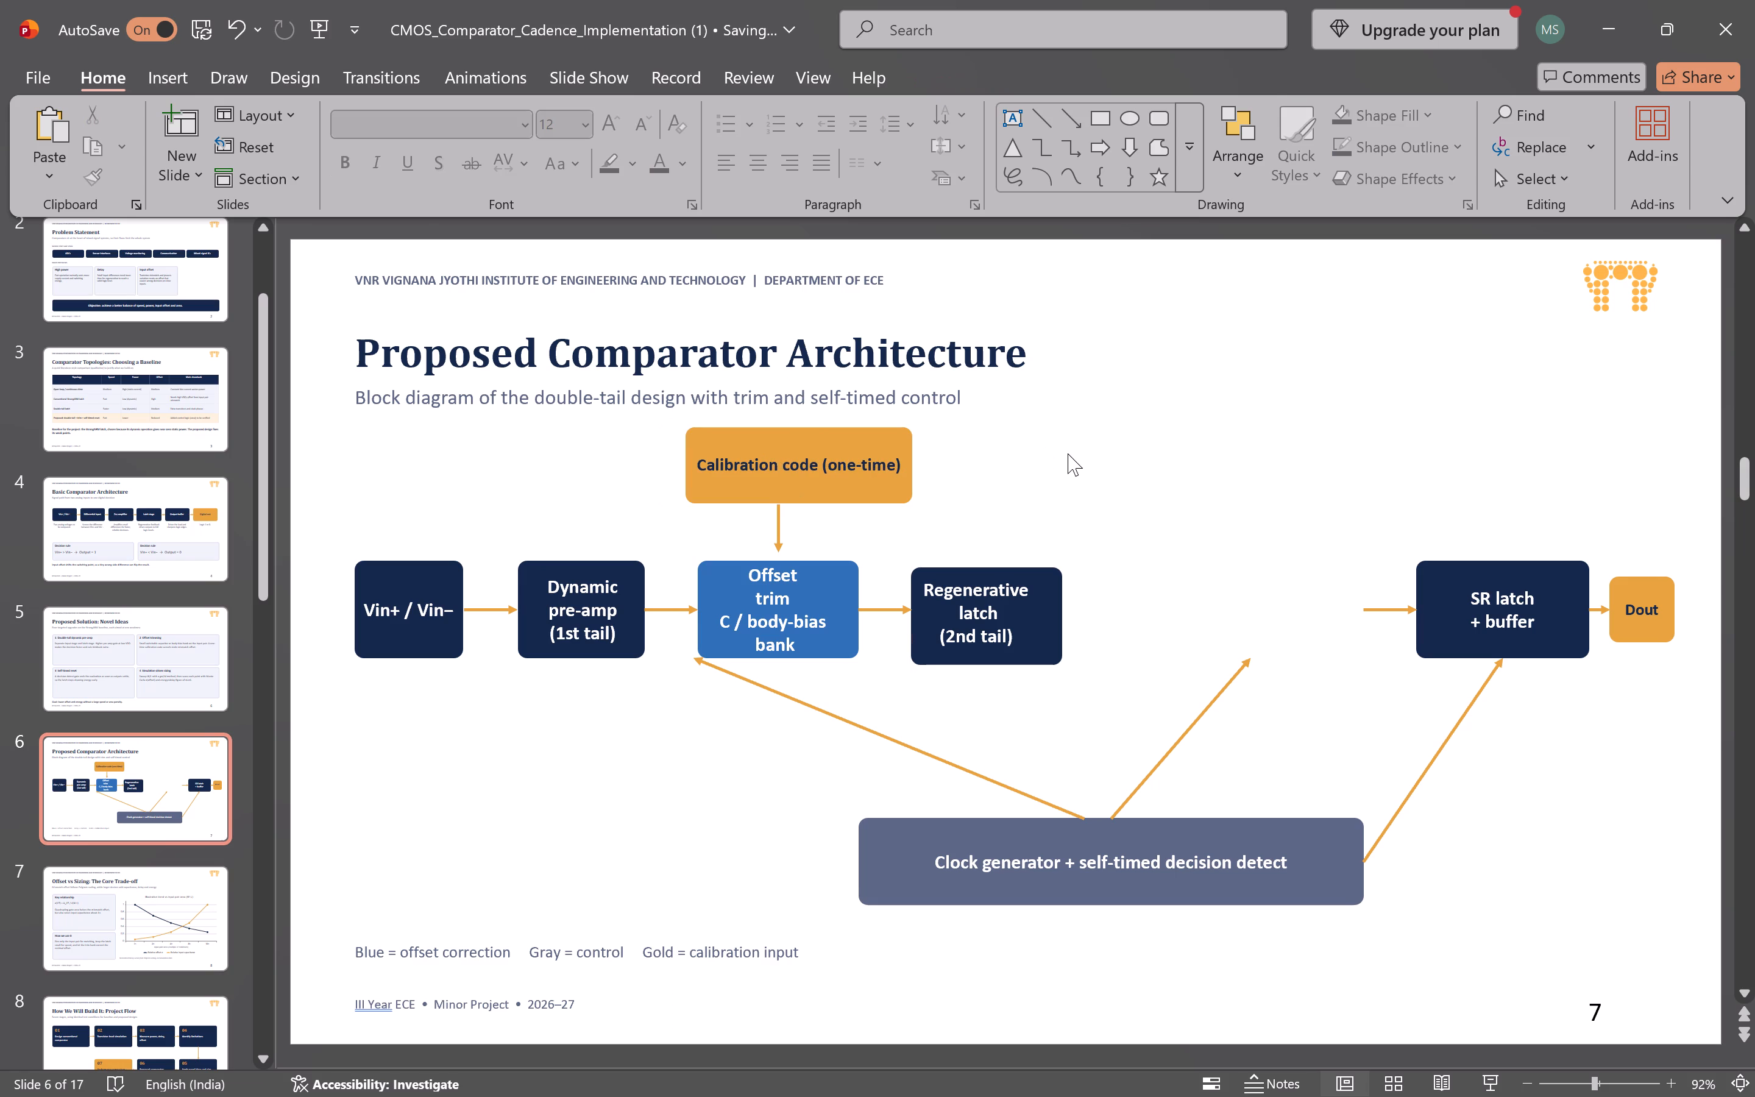
Move the arrow between Regenerative latch and SR latch left so it starts at the Regenerative latch block's right edge.
{"action": "left_click_drag", "start_coordinate": [1373, 608], "coordinate": [1227, 618]}
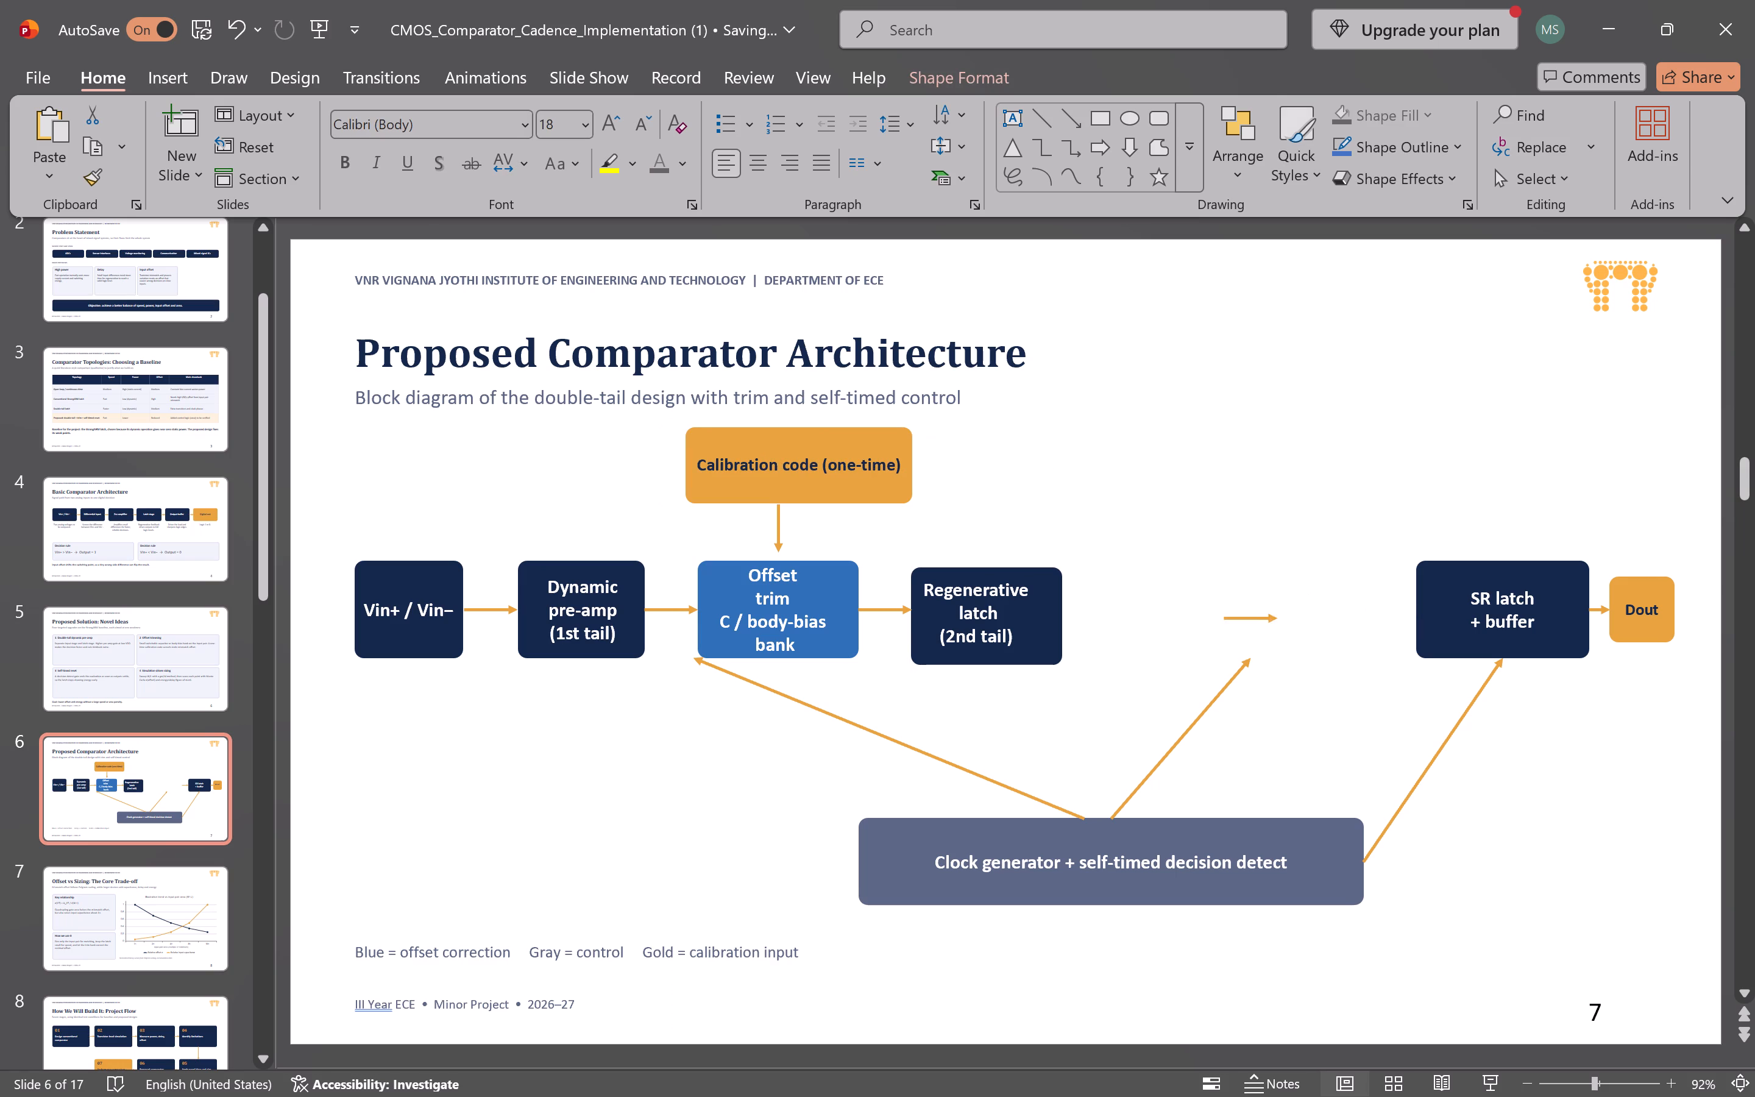
{"action": "left_click_drag", "start_coordinate": [1227, 618], "coordinate": [1074, 608]}
{"action": "left_click_drag", "start_coordinate": [1074, 608], "coordinate": [1069, 607]}
{"action": "left_click", "coordinate": [1235, 581]}
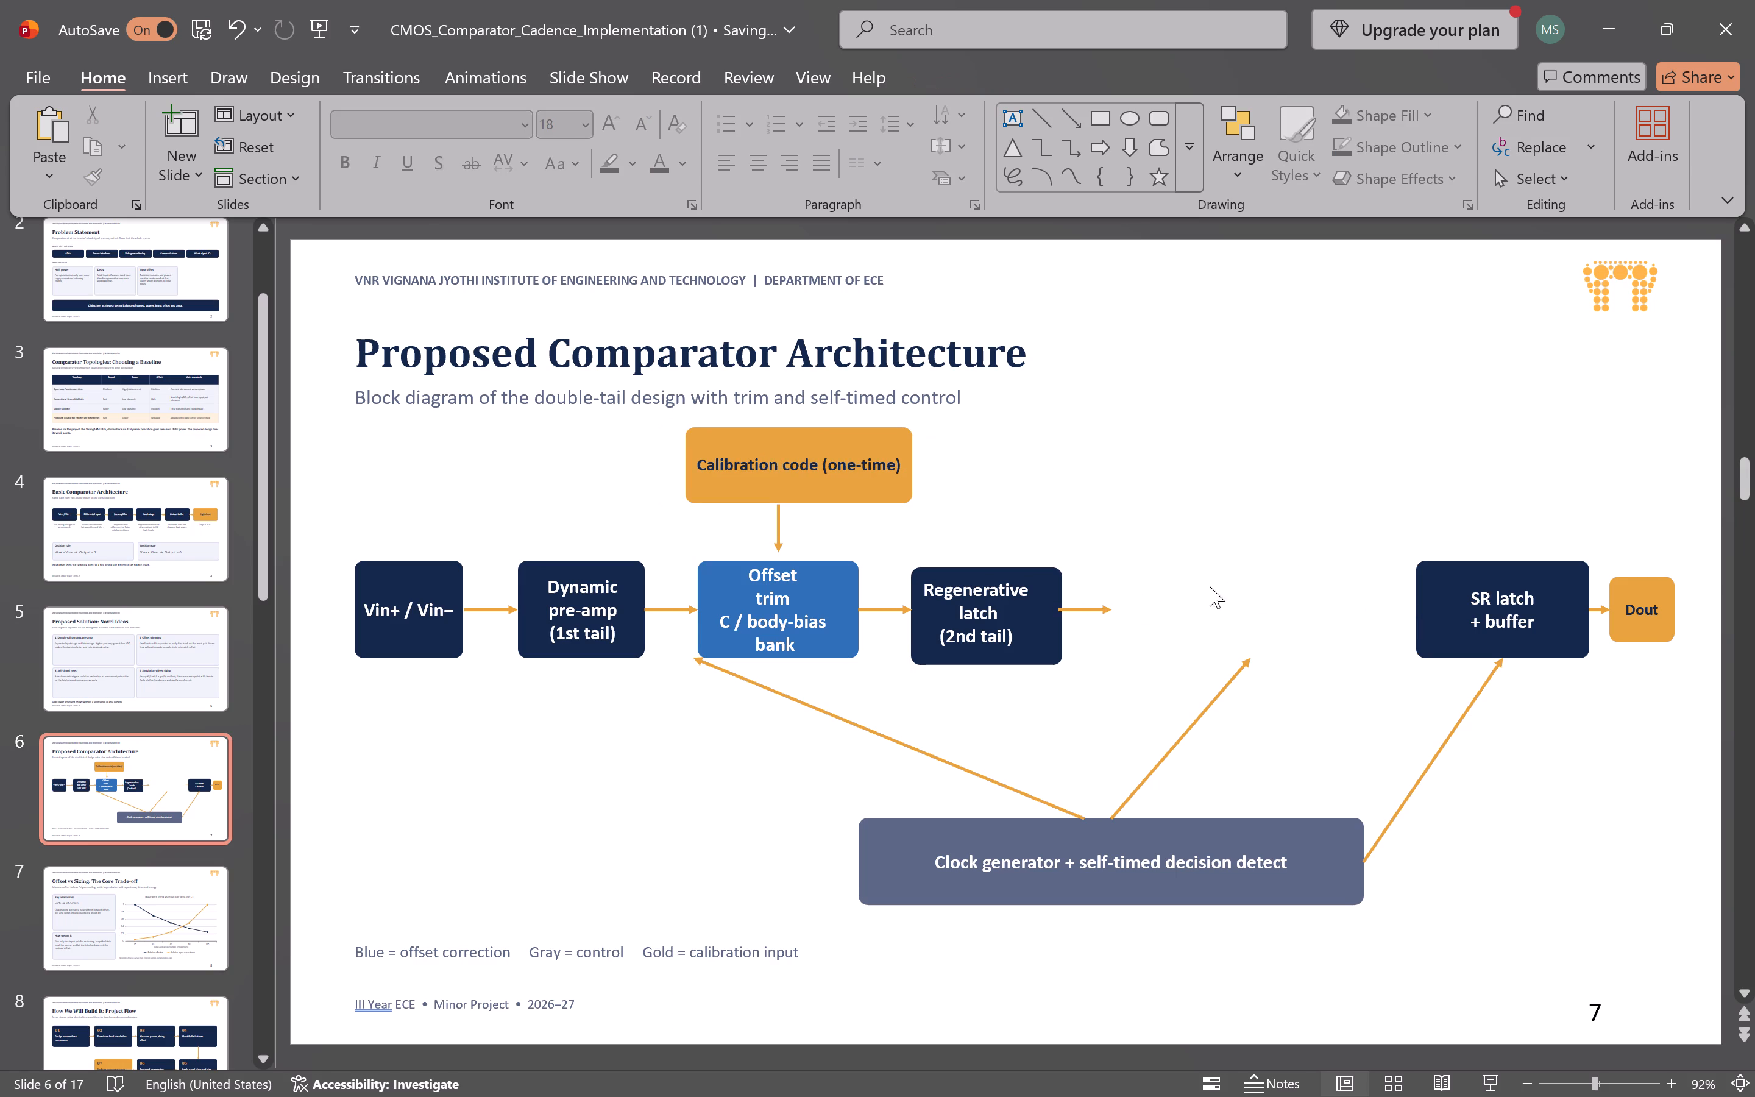
Nudge the arrow following the Regenerative latch block slightly right so it starts at that block's edge.
{"action": "left_click", "coordinate": [1085, 617]}
{"action": "key", "text": "Right"}
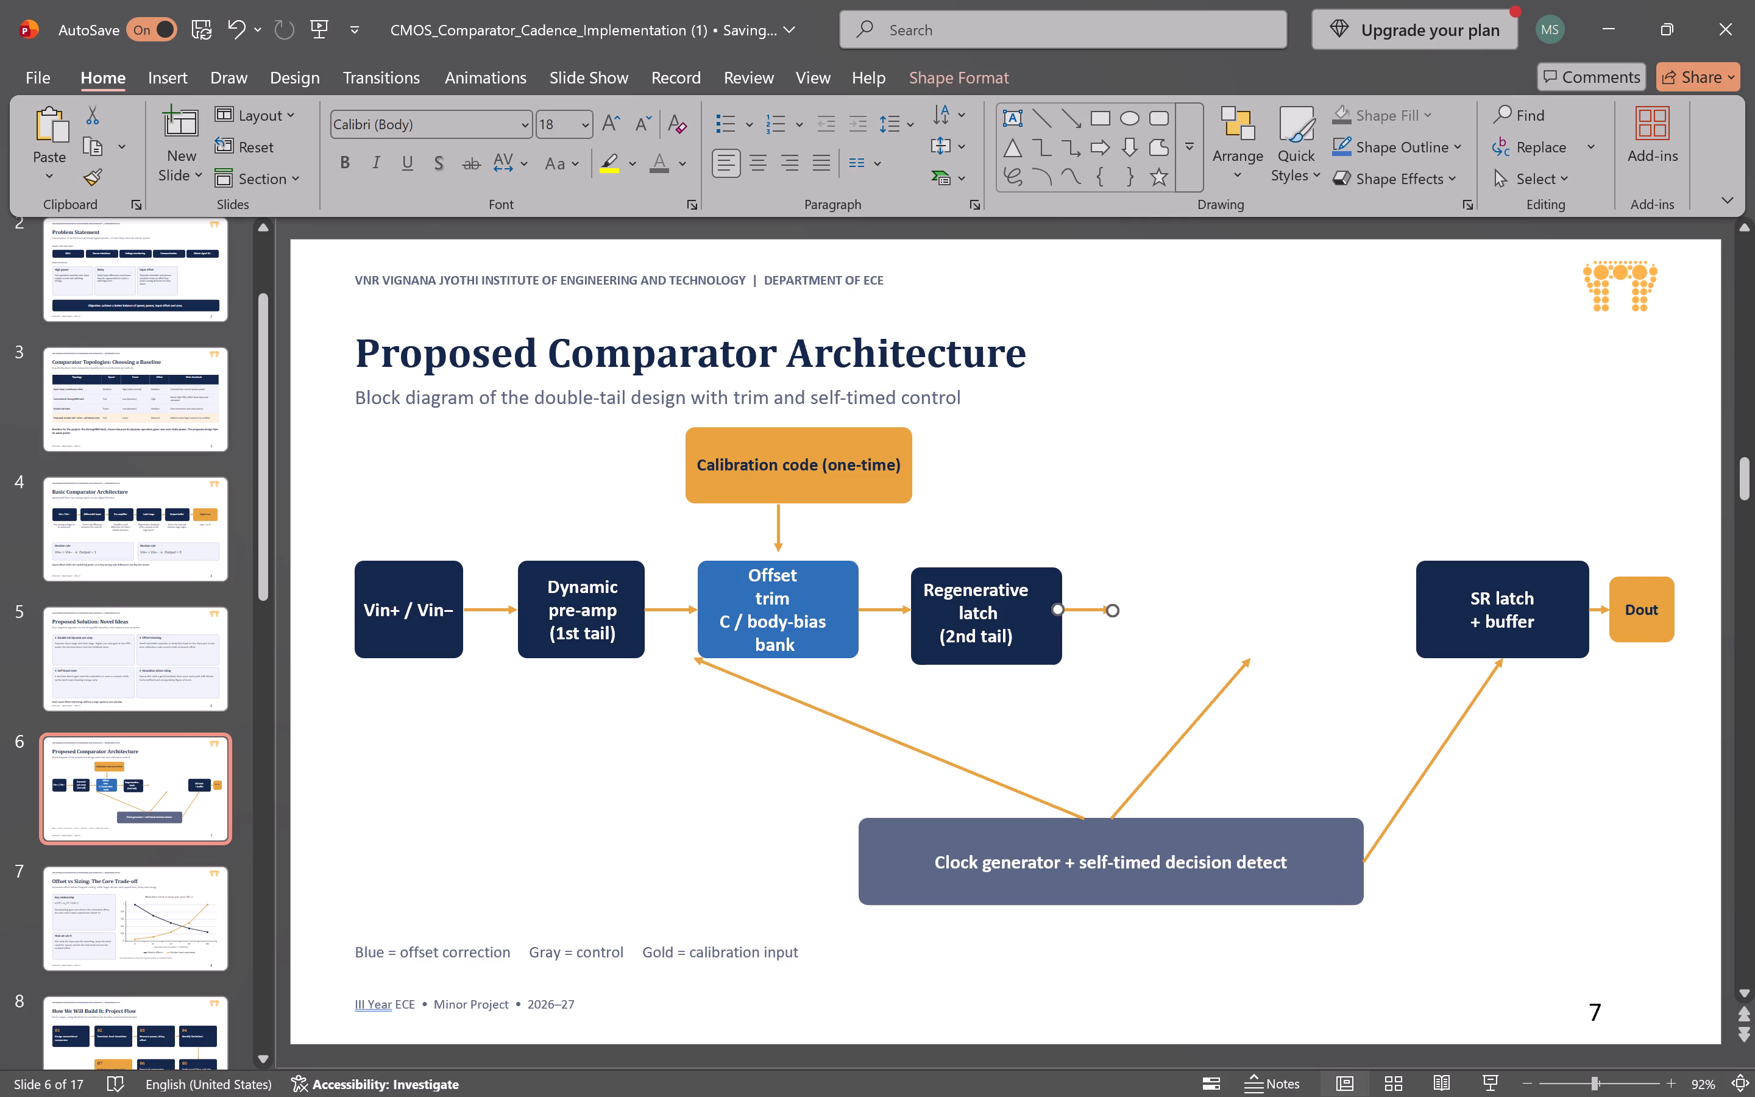
{"action": "key", "text": "Right"}
{"action": "key", "text": "Right"}
{"action": "key", "text": "Right"}
{"action": "key", "text": "Right"}
{"action": "key", "text": "Right"}
{"action": "left_click", "coordinate": [1118, 575]}
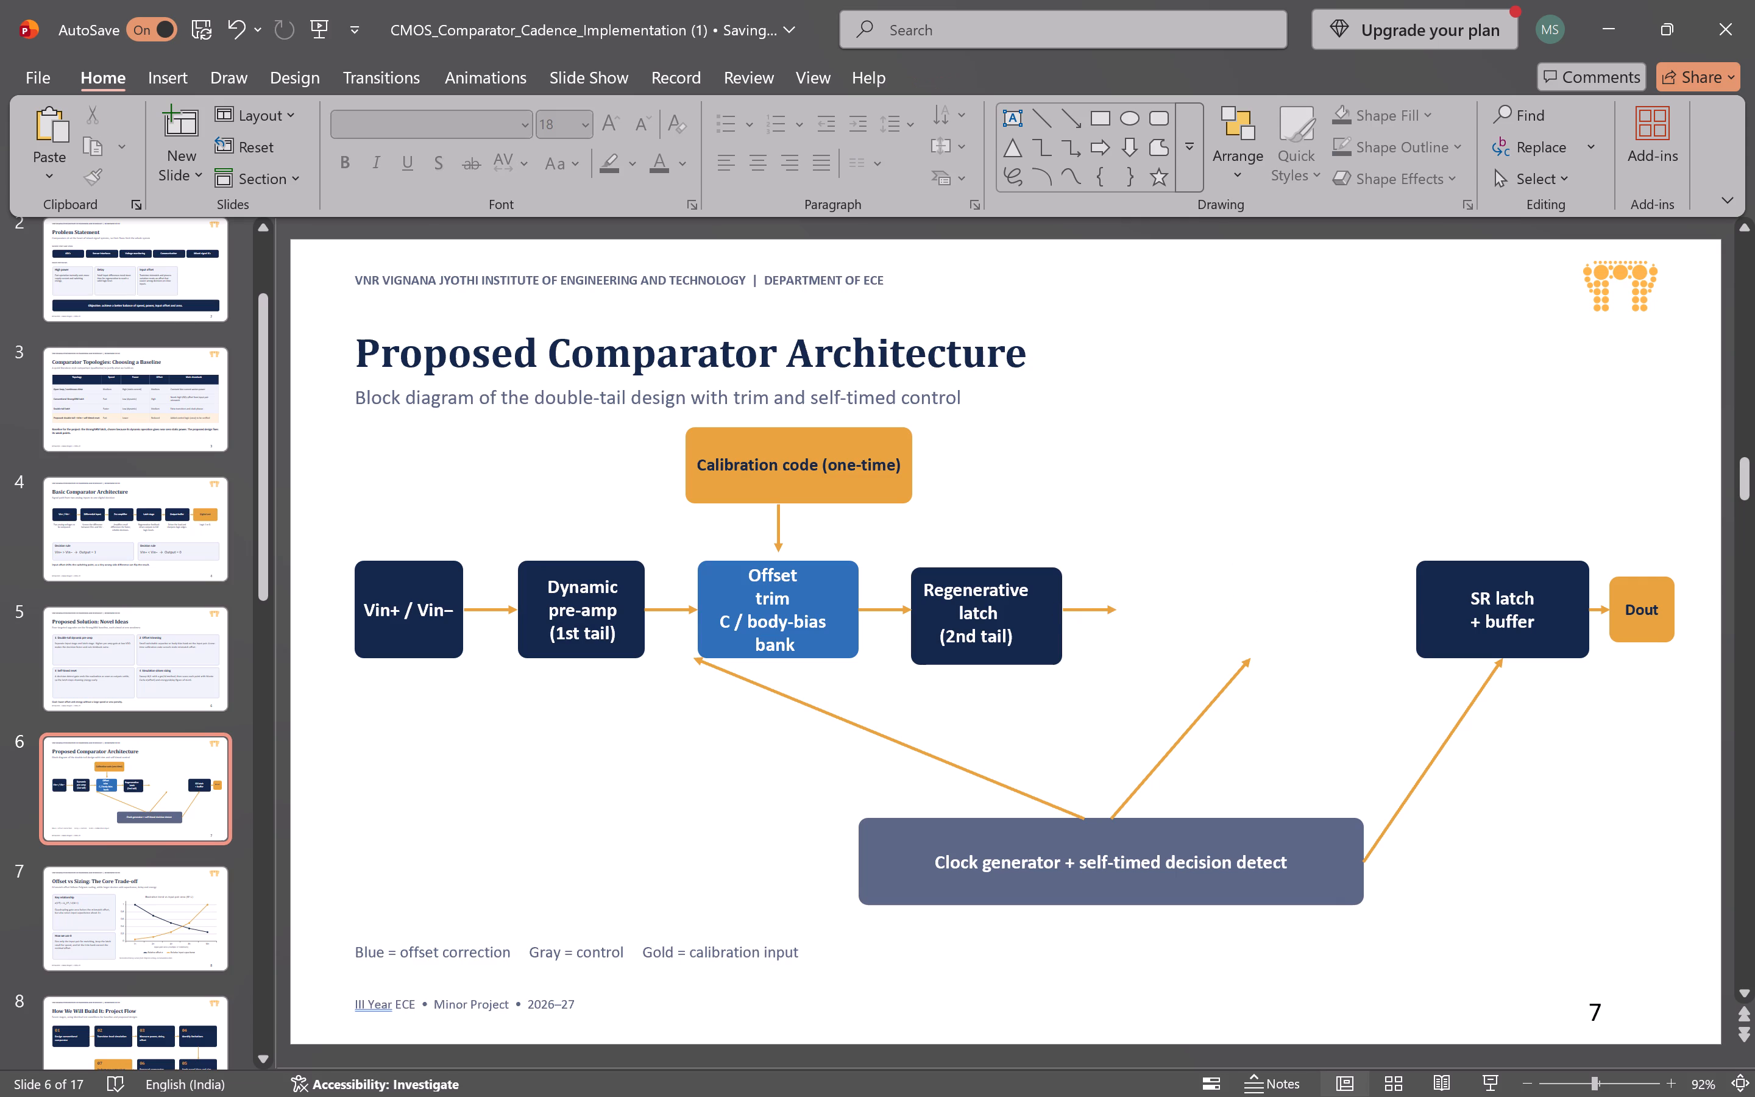
Move the SR latch + buffer block and its label left to the tip of the Regenerative latch arrow, aligned with the Regenerative latch block.
{"action": "left_click", "coordinate": [1447, 623]}
{"action": "left_click_drag", "start_coordinate": [1447, 623], "coordinate": [1265, 611]}
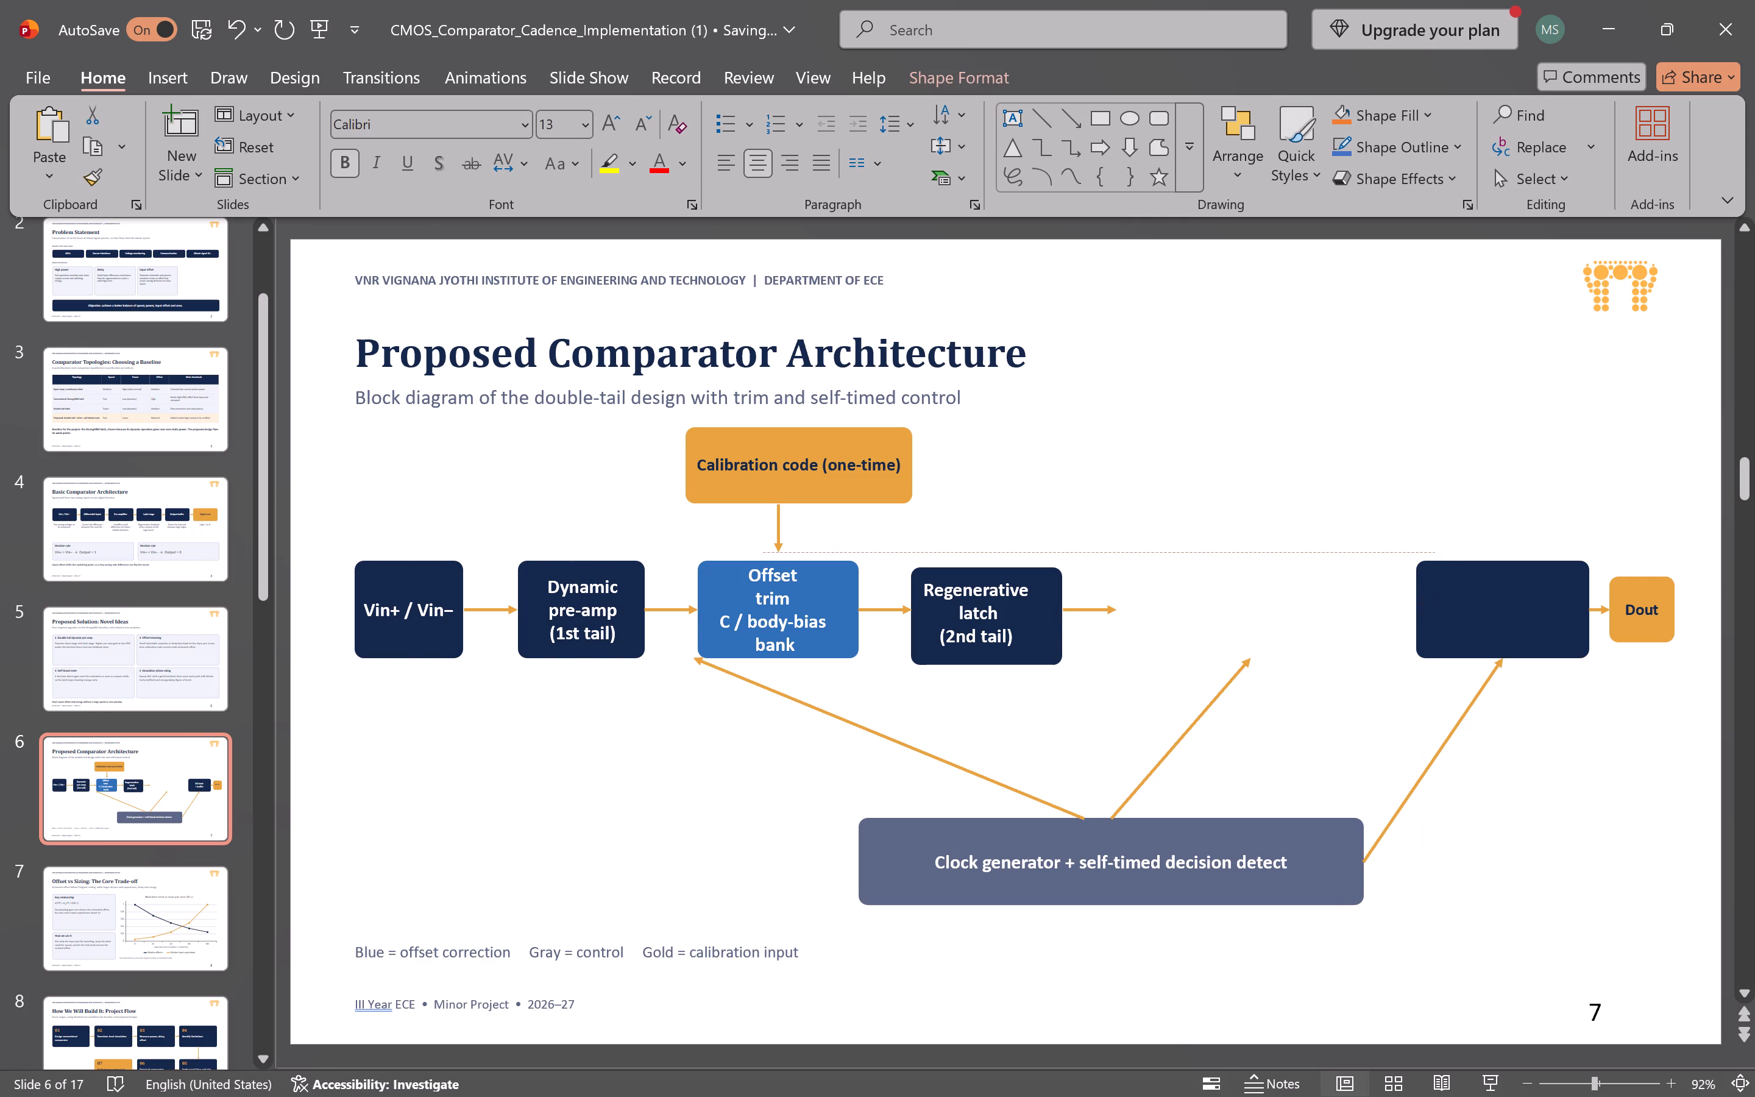
{"action": "left_click_drag", "start_coordinate": [1265, 611], "coordinate": [1256, 607]}
{"action": "left_click_drag", "start_coordinate": [1477, 617], "coordinate": [1260, 634]}
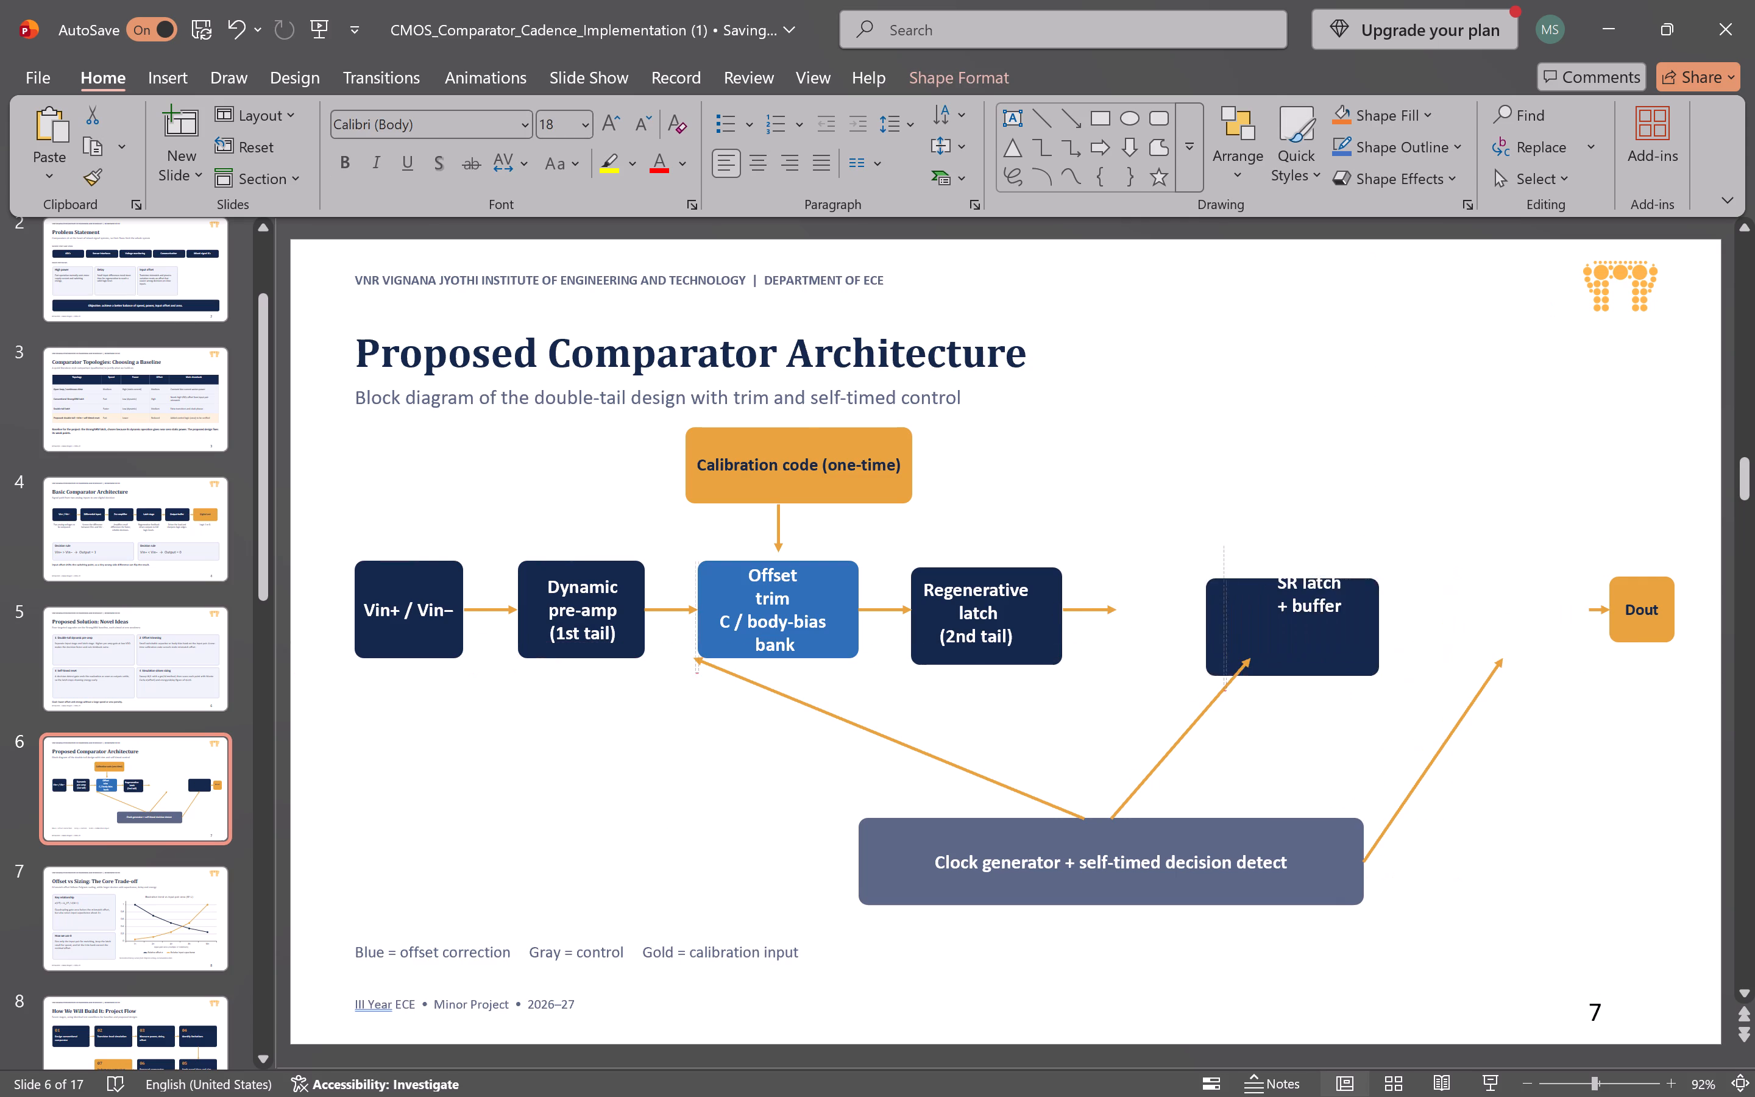
{"action": "left_click_drag", "start_coordinate": [1260, 634], "coordinate": [1177, 617]}
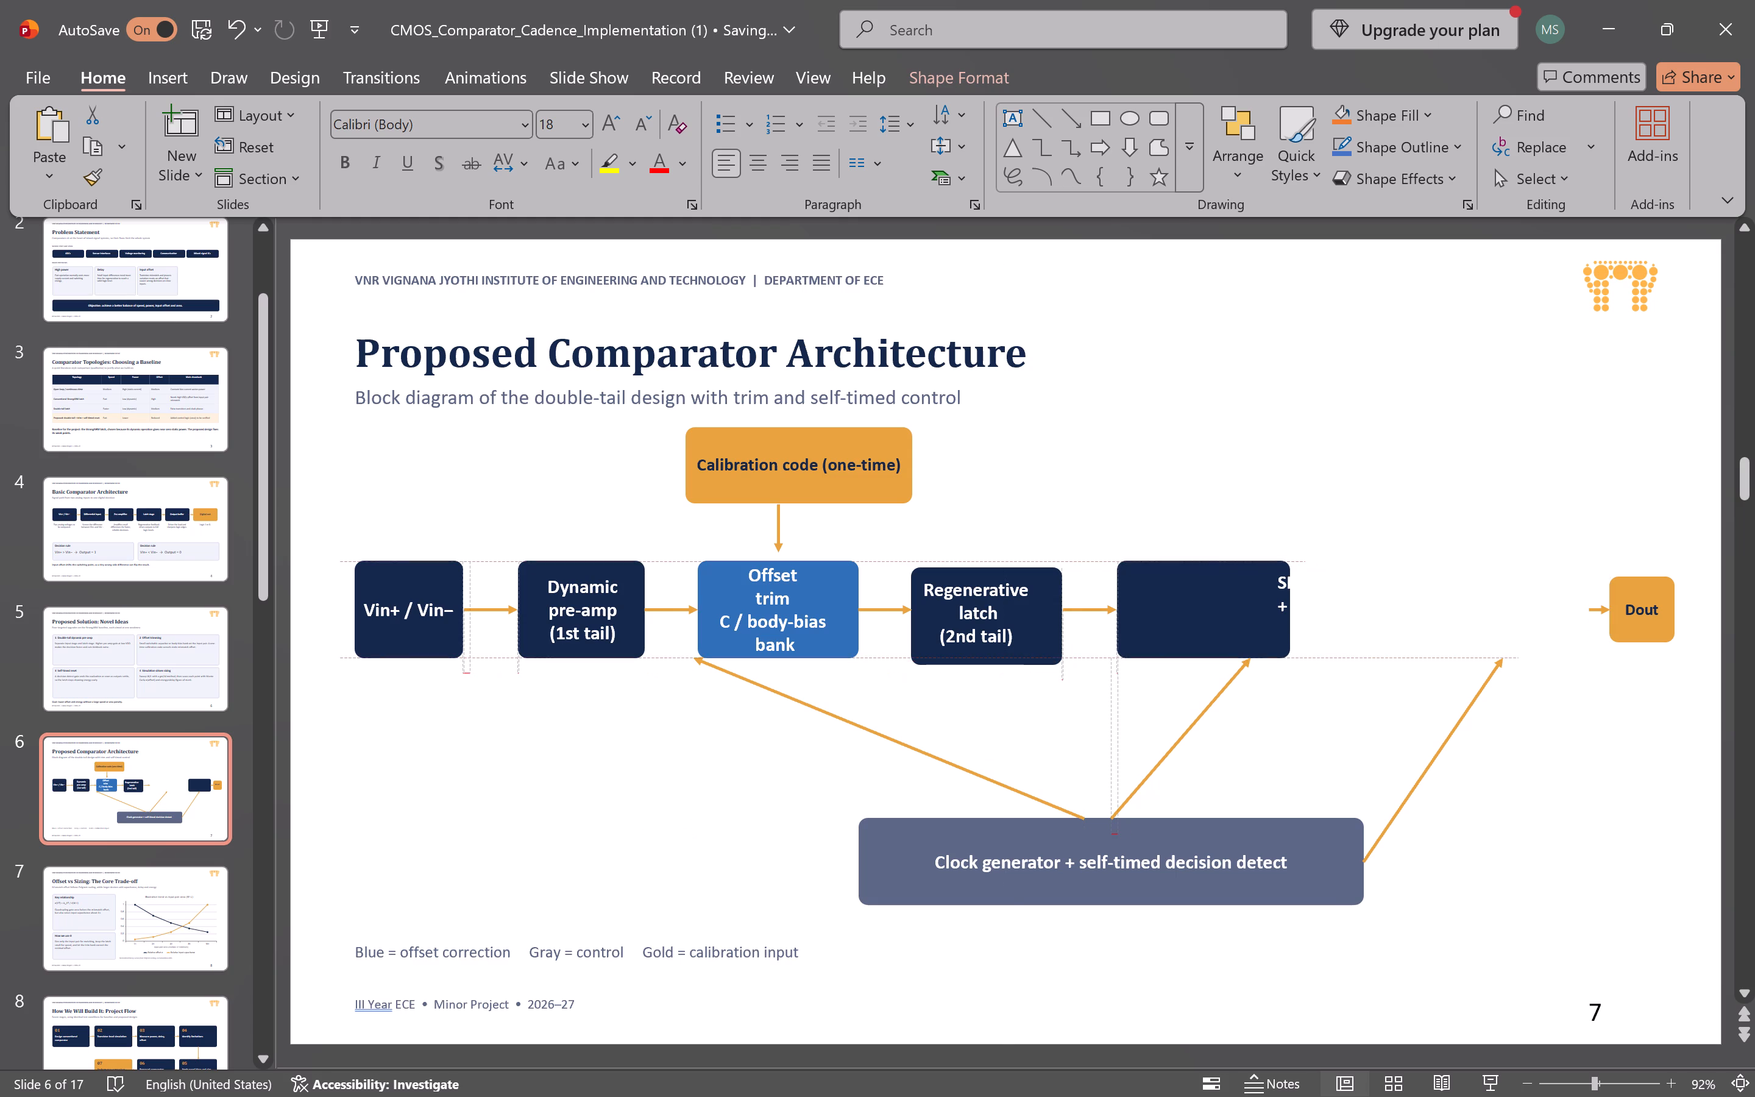
{"action": "left_click_drag", "start_coordinate": [1177, 617], "coordinate": [1181, 623]}
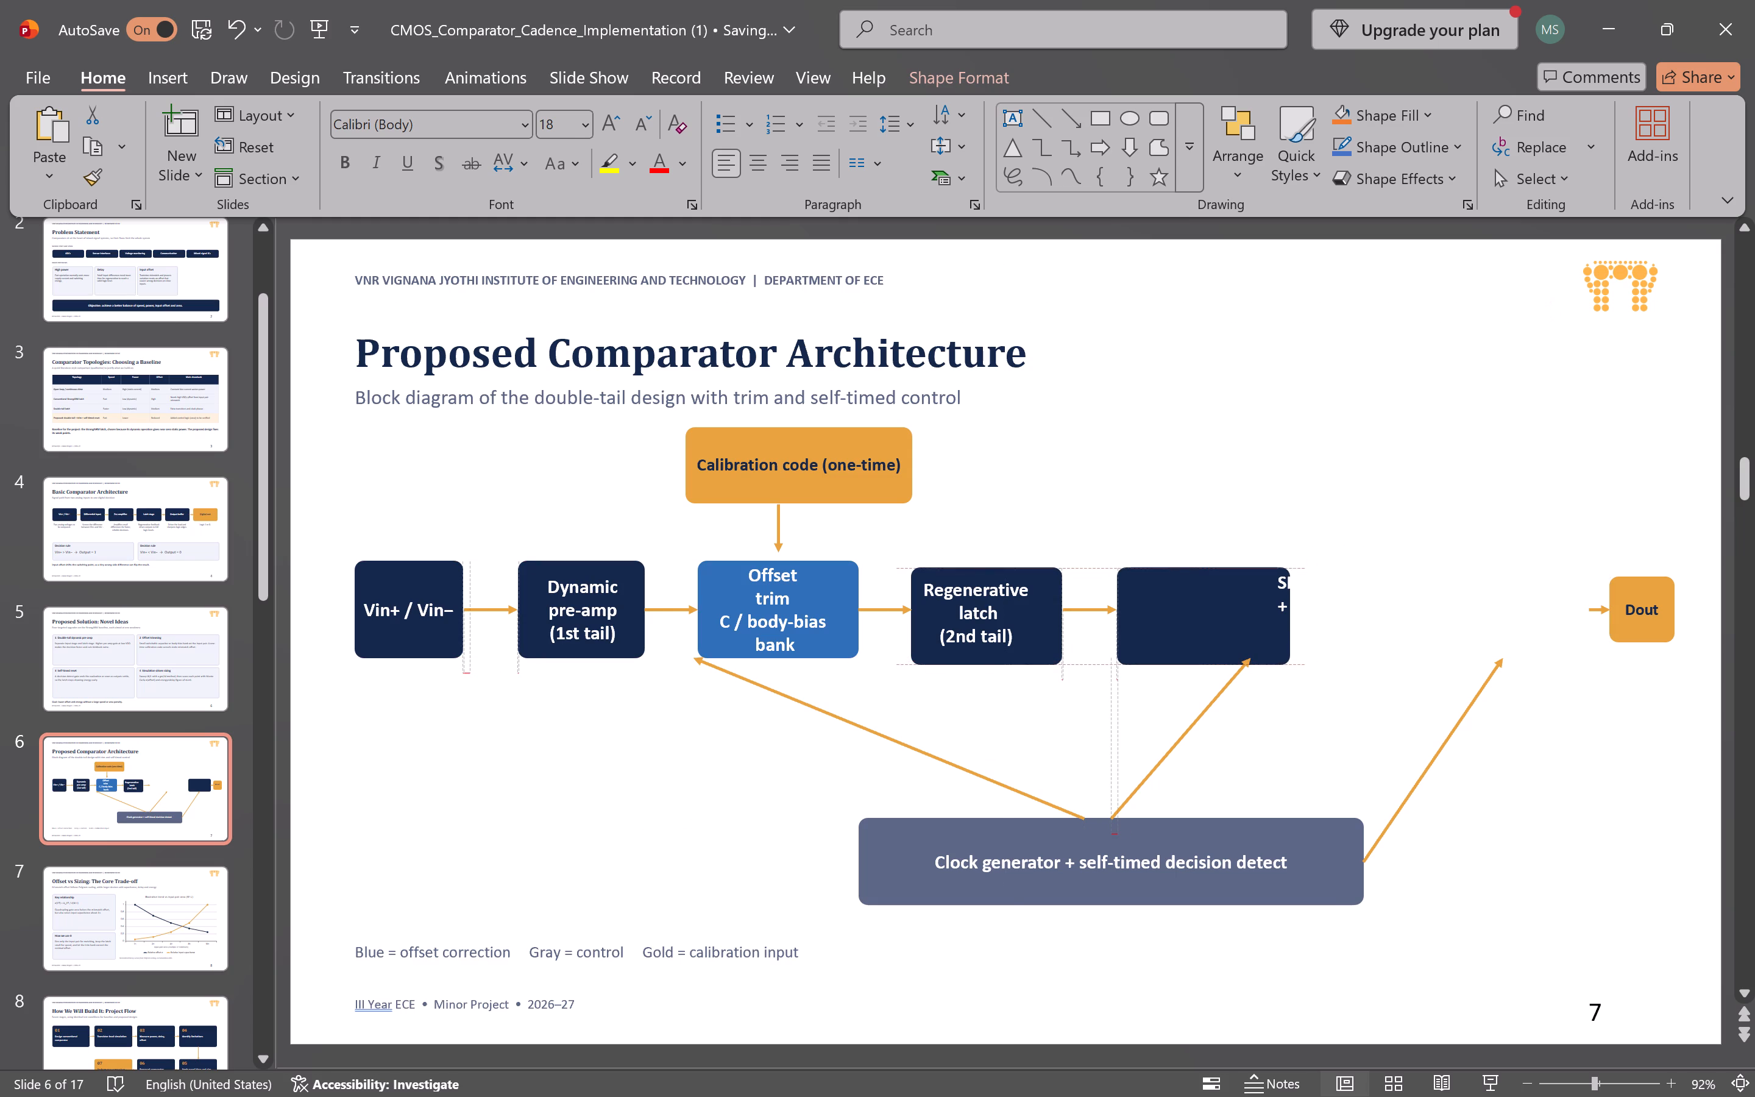
{"action": "left_click_drag", "start_coordinate": [1181, 623], "coordinate": [1181, 623]}
{"action": "left_click", "coordinate": [1330, 577]}
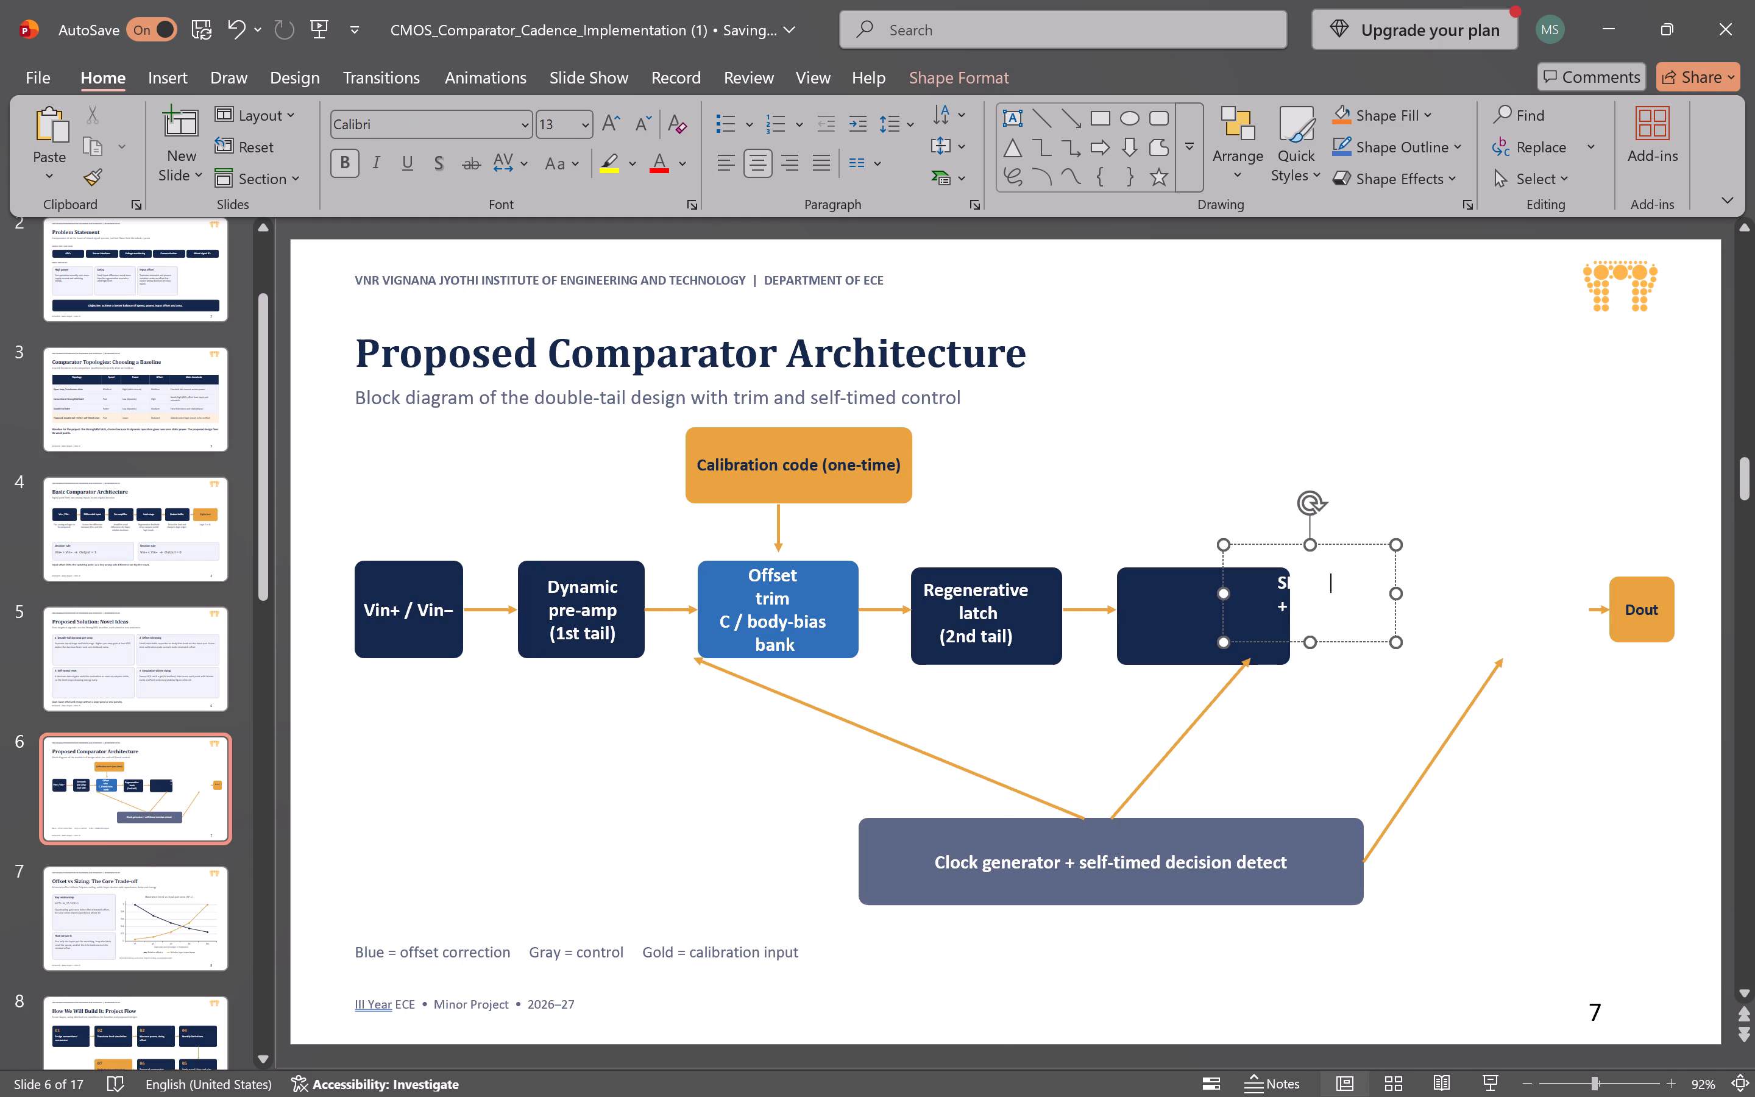
{"action": "left_click_drag", "start_coordinate": [1378, 553], "coordinate": [1286, 581]}
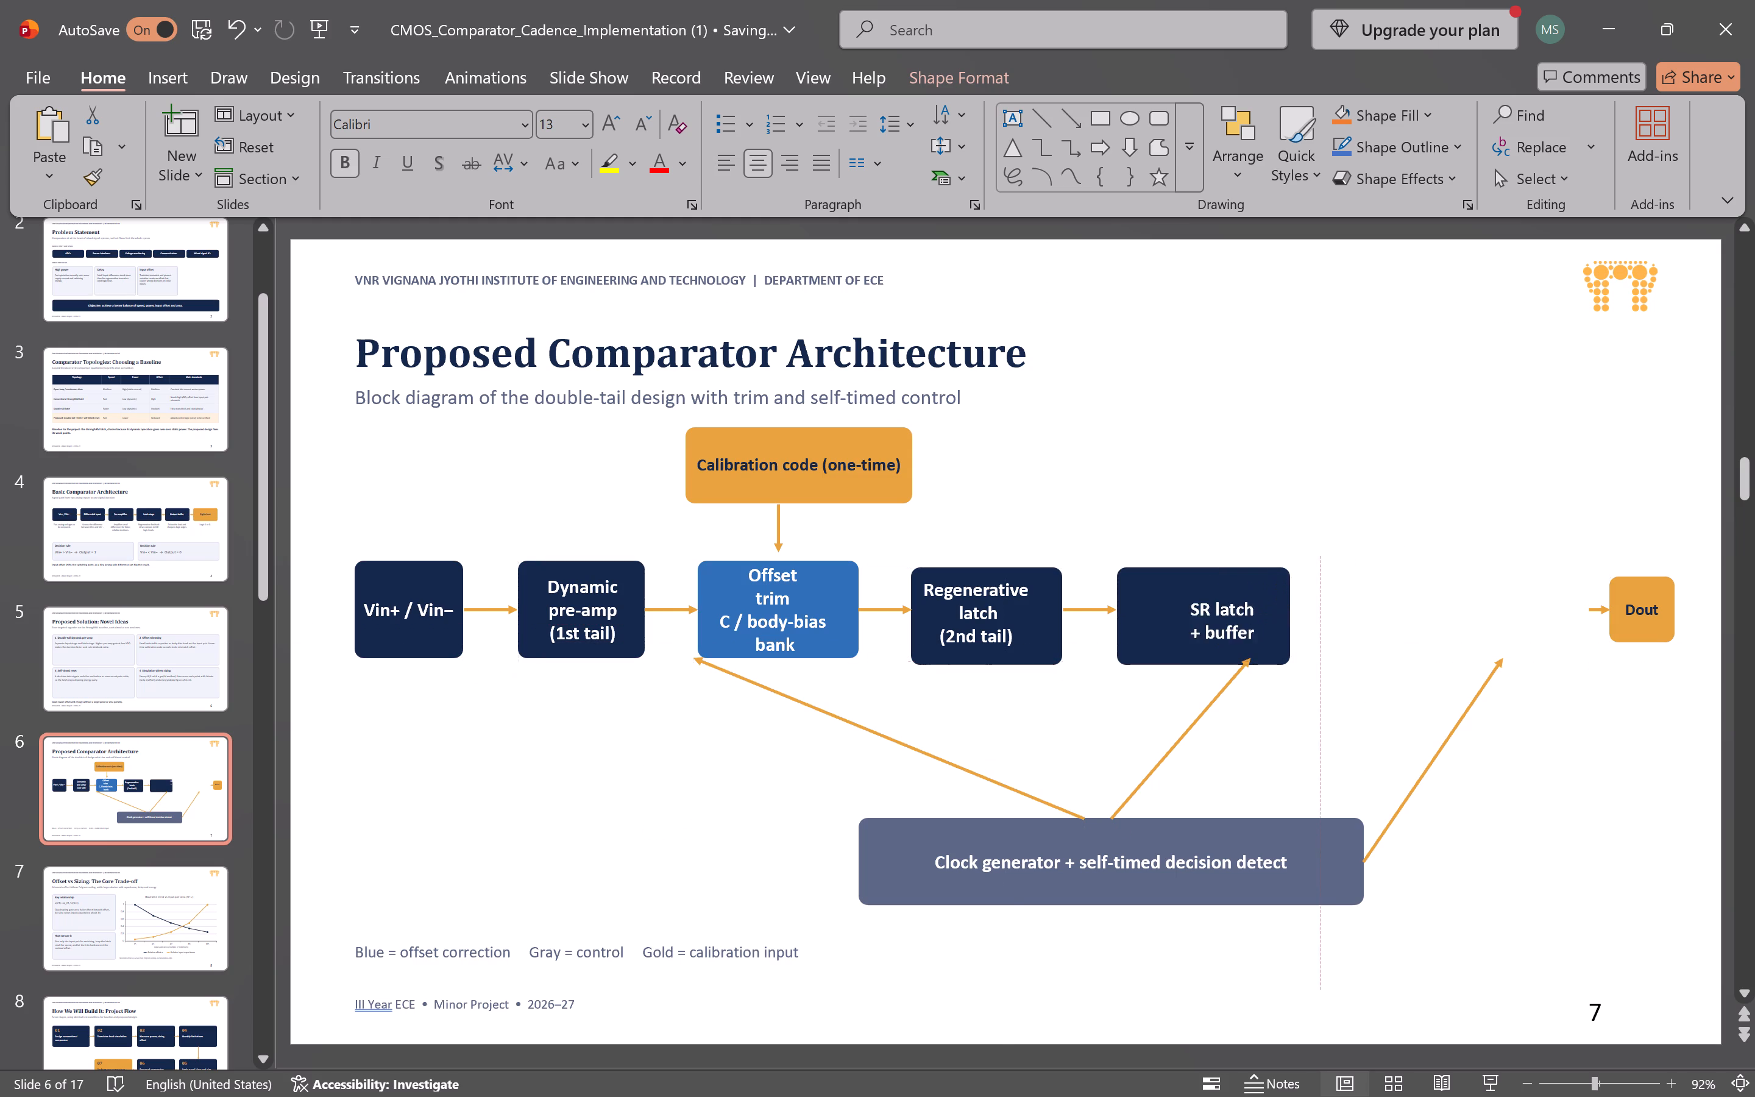
{"action": "left_click_drag", "start_coordinate": [1286, 581], "coordinate": [1235, 566]}
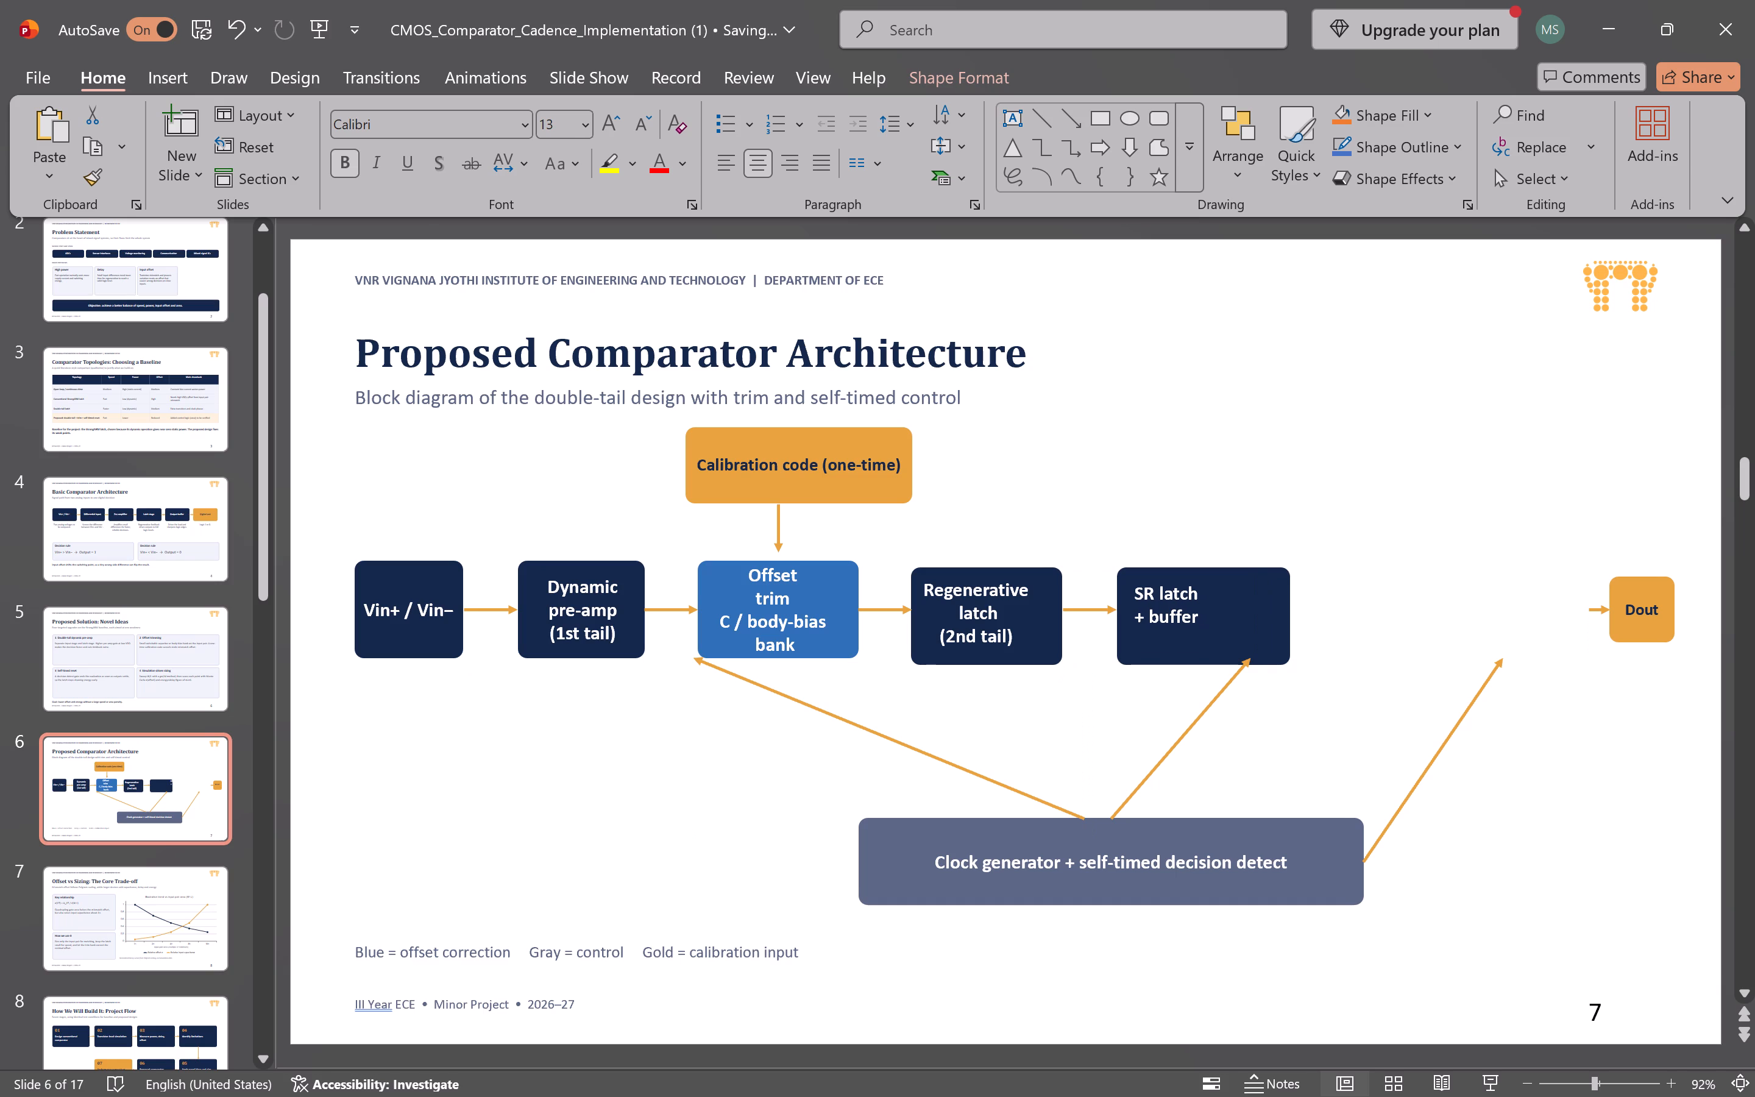
{"action": "left_click_drag", "start_coordinate": [1235, 566], "coordinate": [1235, 570]}
Narrow the SR latch + buffer block from its right side so it fits closely around its label.
{"action": "left_click", "coordinate": [1276, 612]}
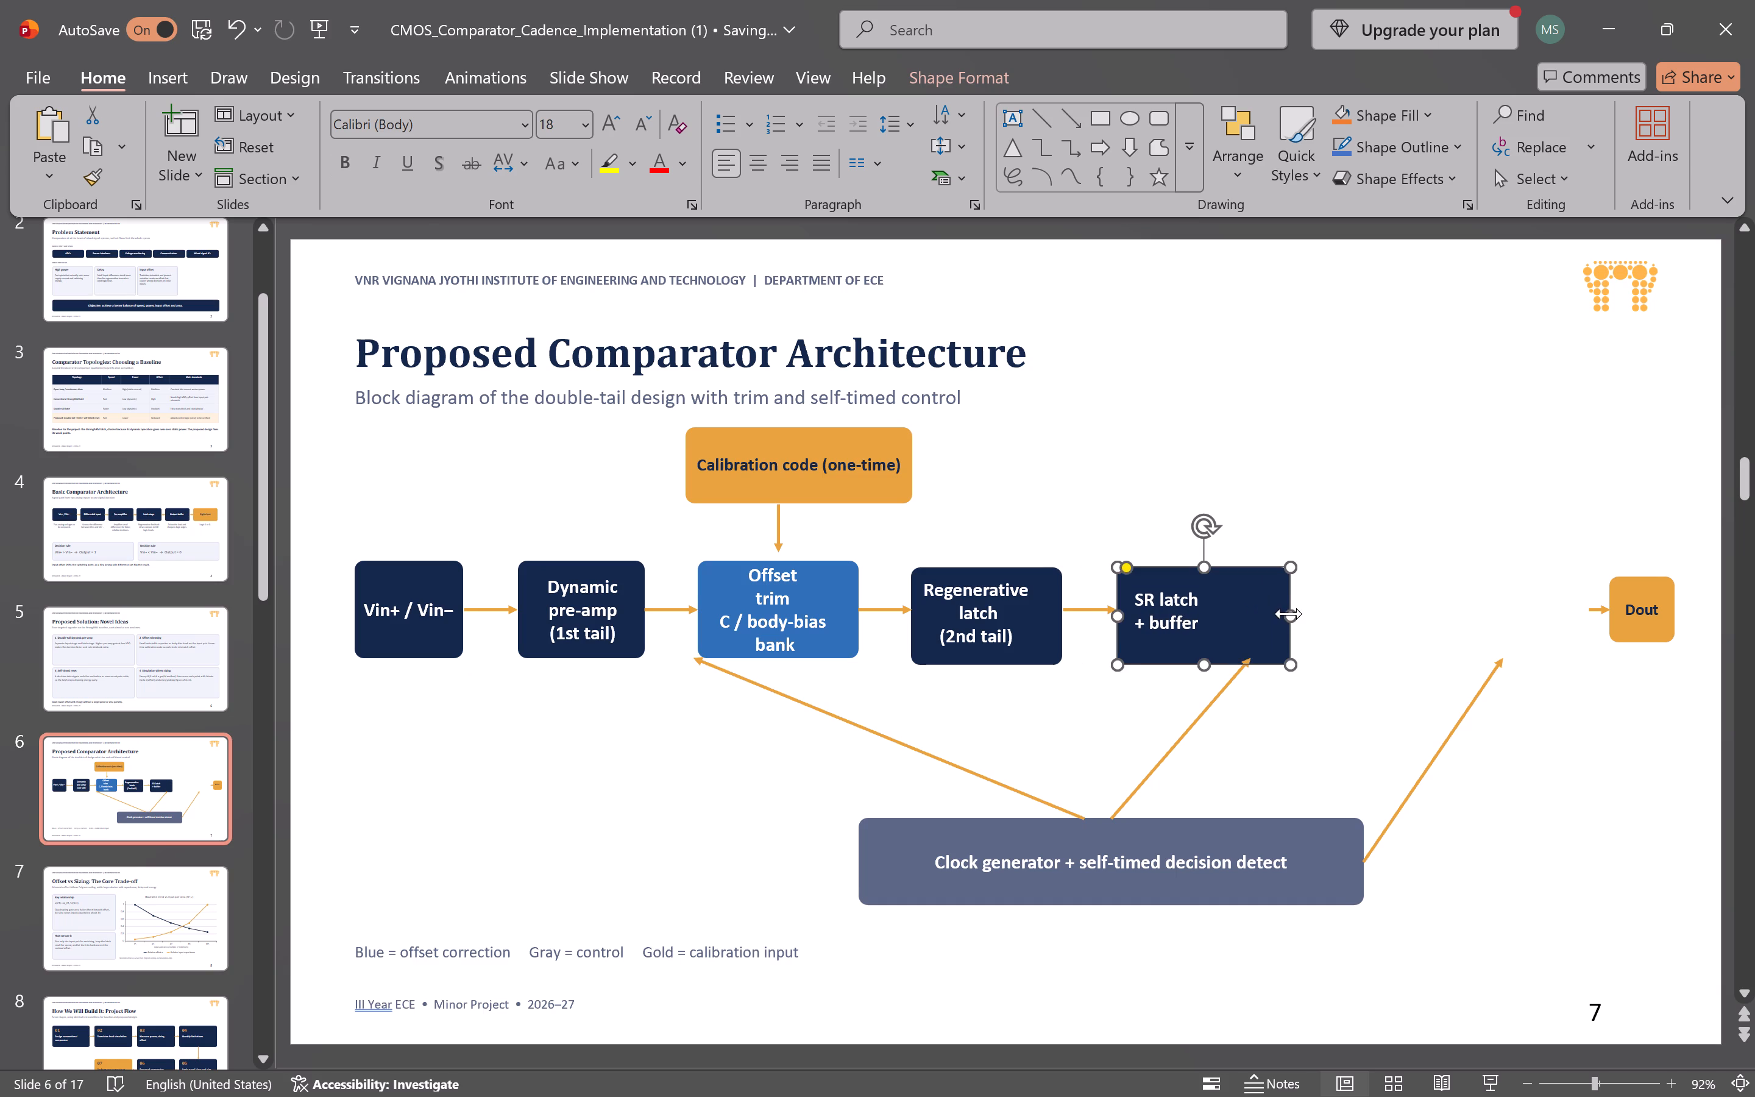
{"action": "left_click_drag", "start_coordinate": [1289, 614], "coordinate": [1227, 618]}
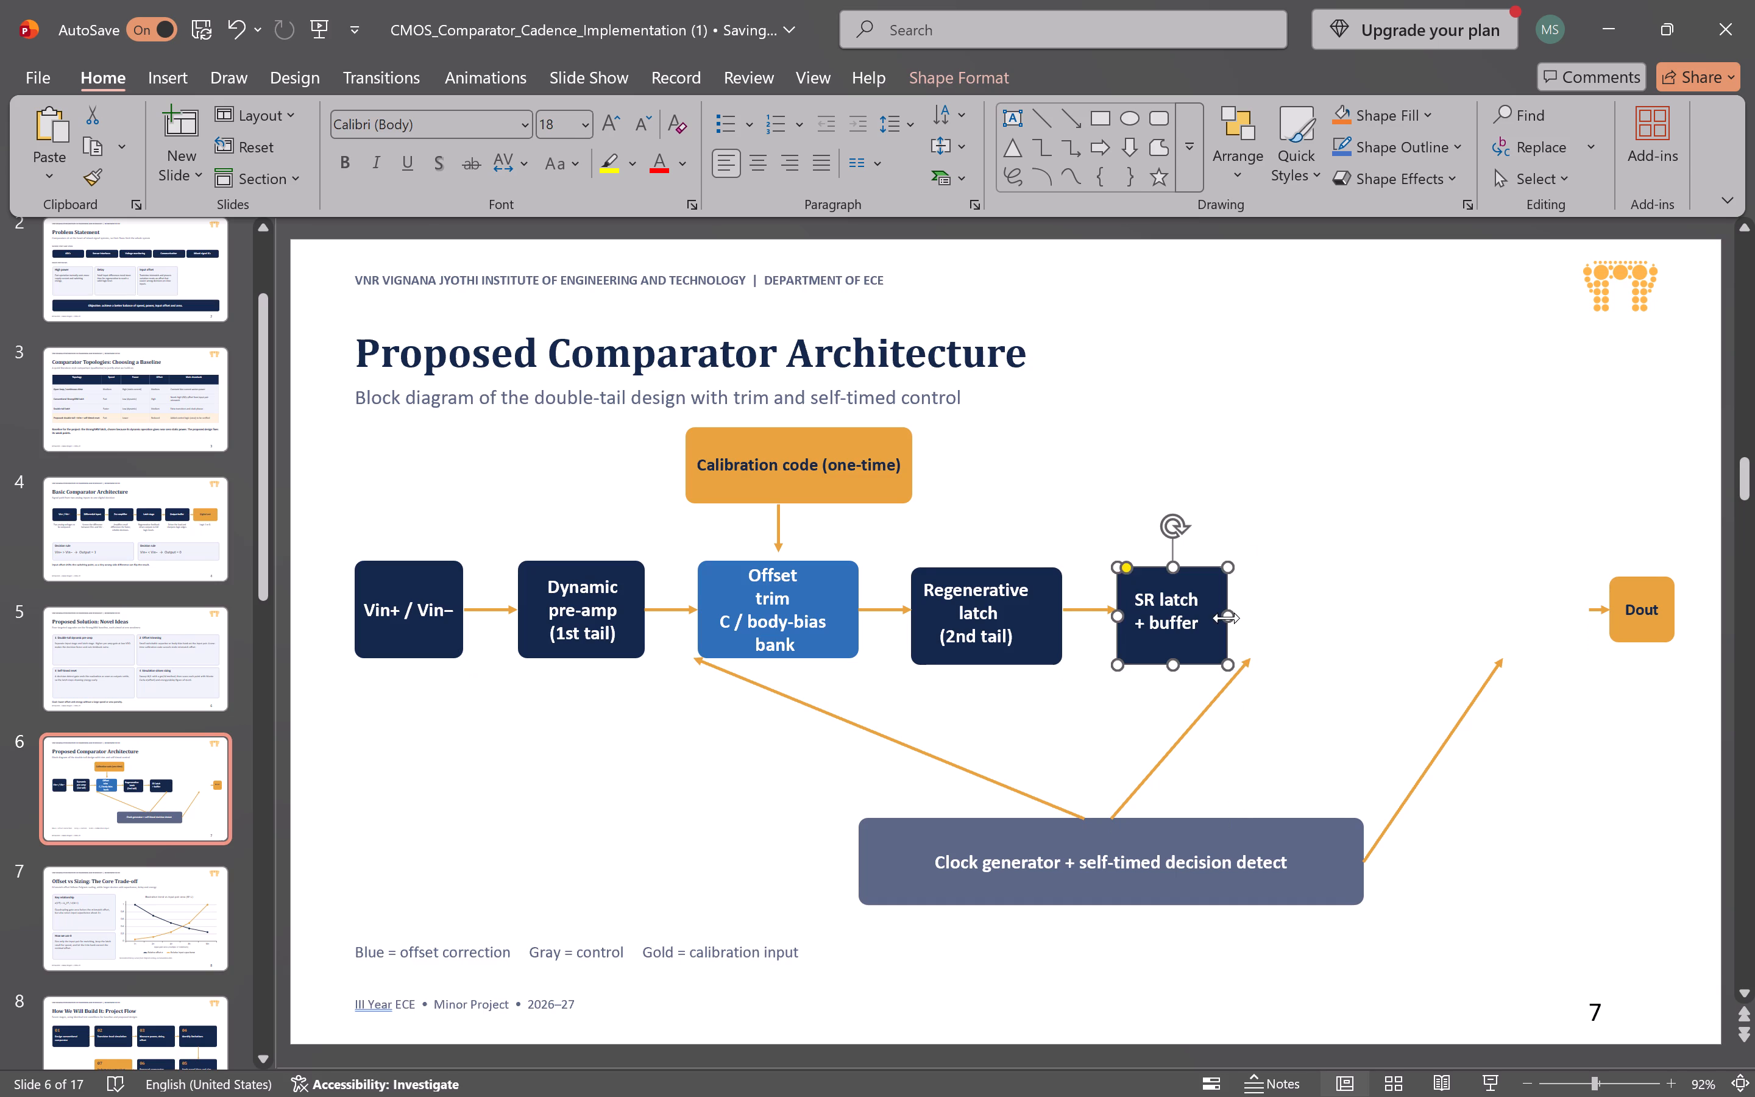
{"action": "left_click", "coordinate": [1299, 624]}
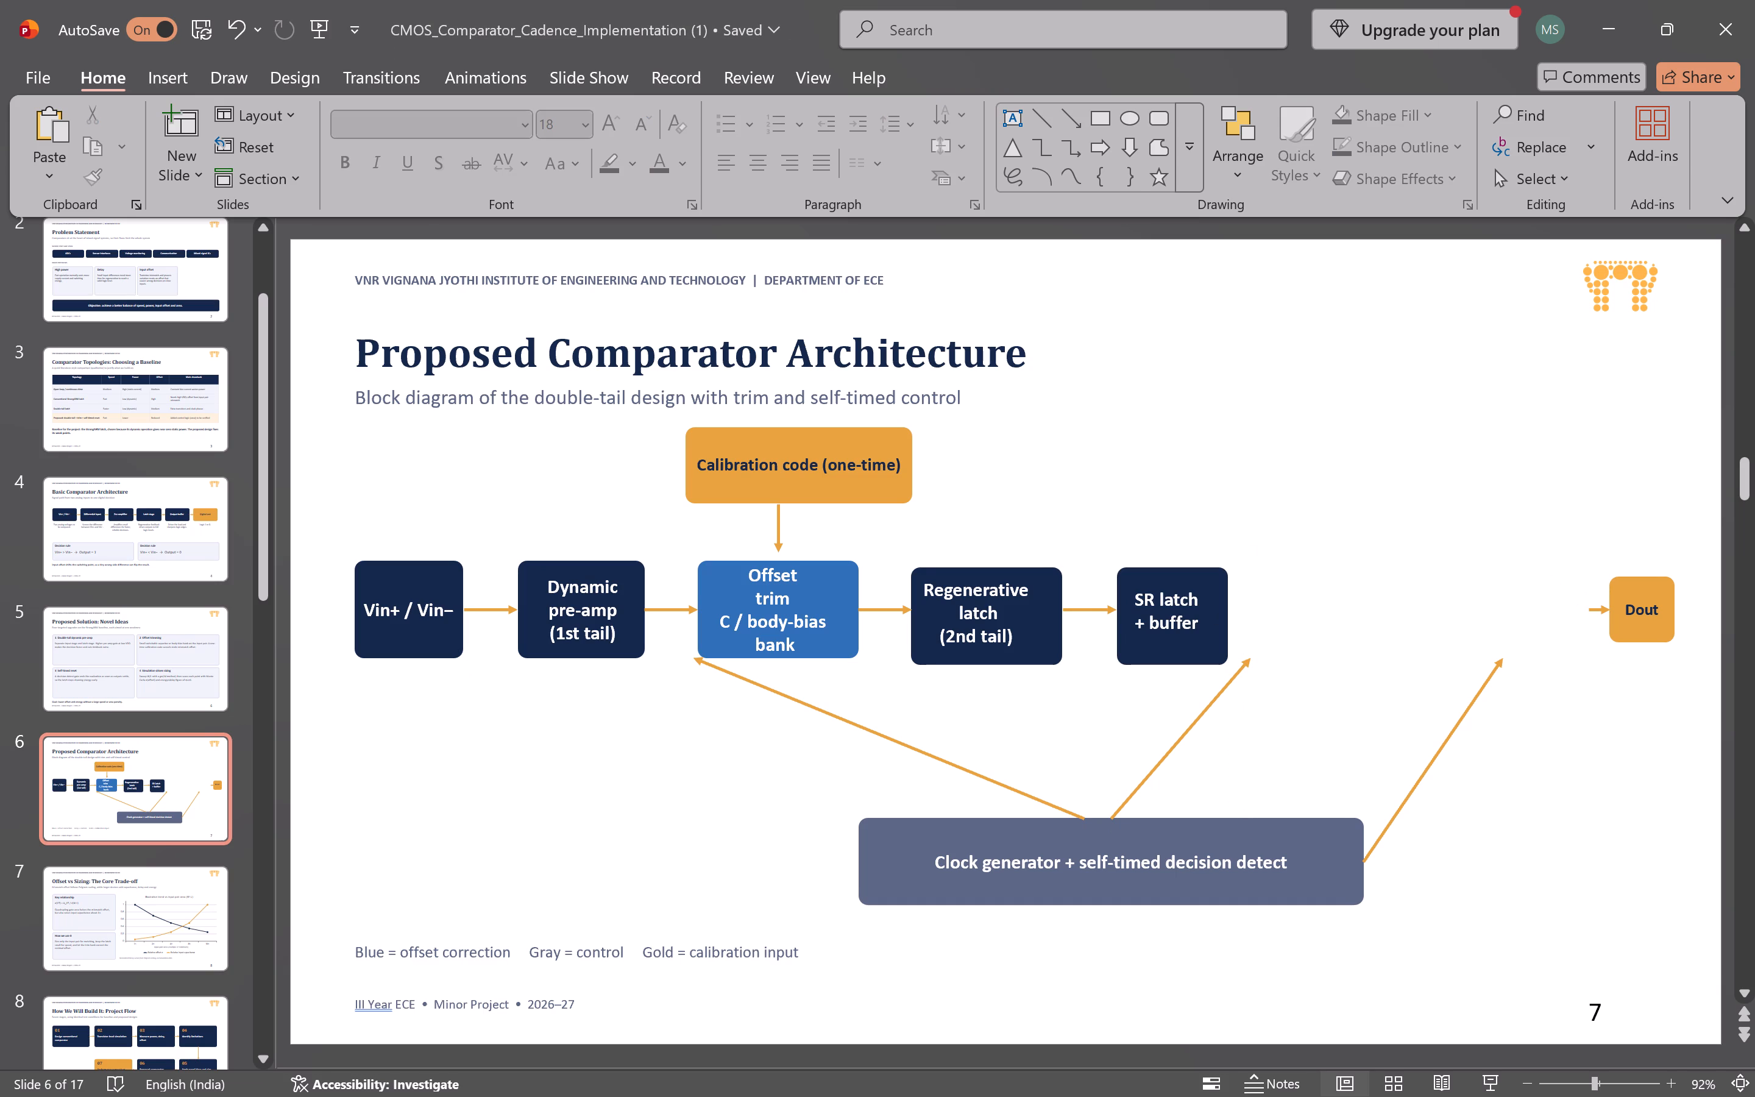
Move the Dout label left to just beyond the narrowed SR latch + buffer block.
{"action": "left_click_drag", "start_coordinate": [1640, 593], "coordinate": [1399, 584]}
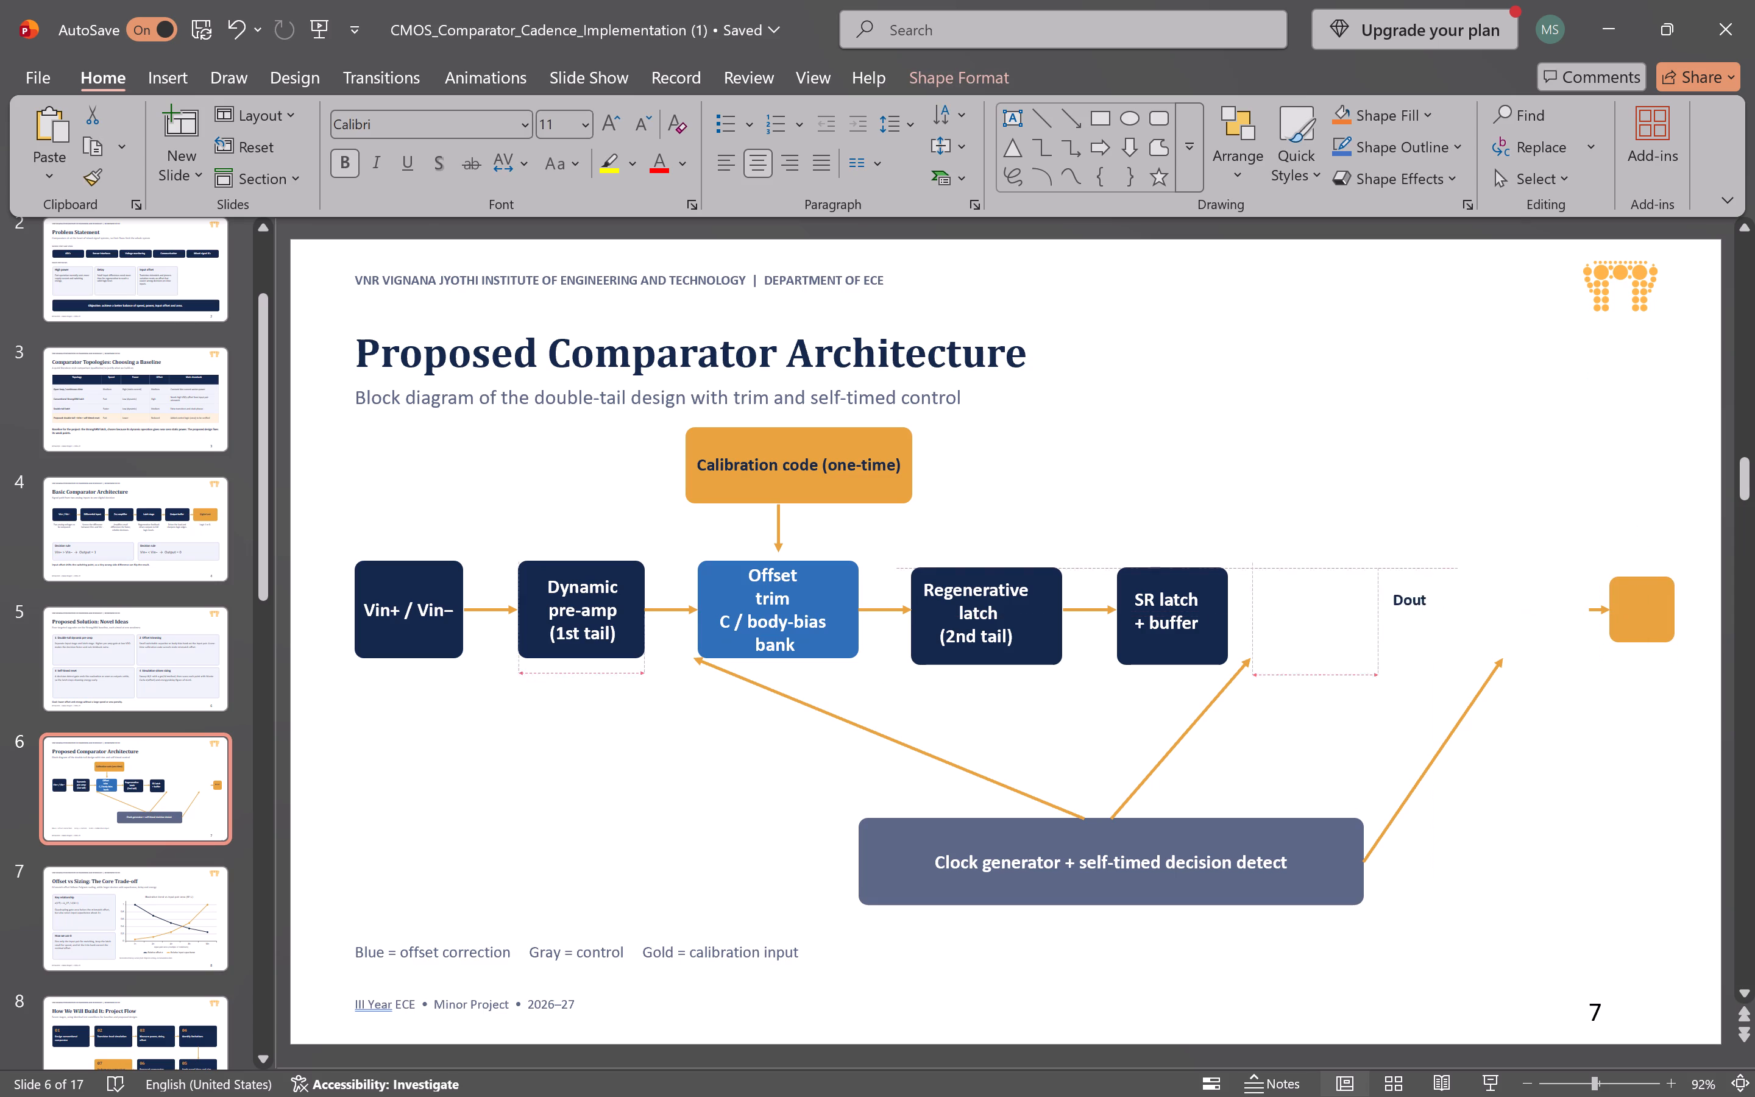
{"action": "left_click_drag", "start_coordinate": [1399, 584], "coordinate": [1300, 589]}
{"action": "left_click_drag", "start_coordinate": [1300, 589], "coordinate": [1300, 586]}
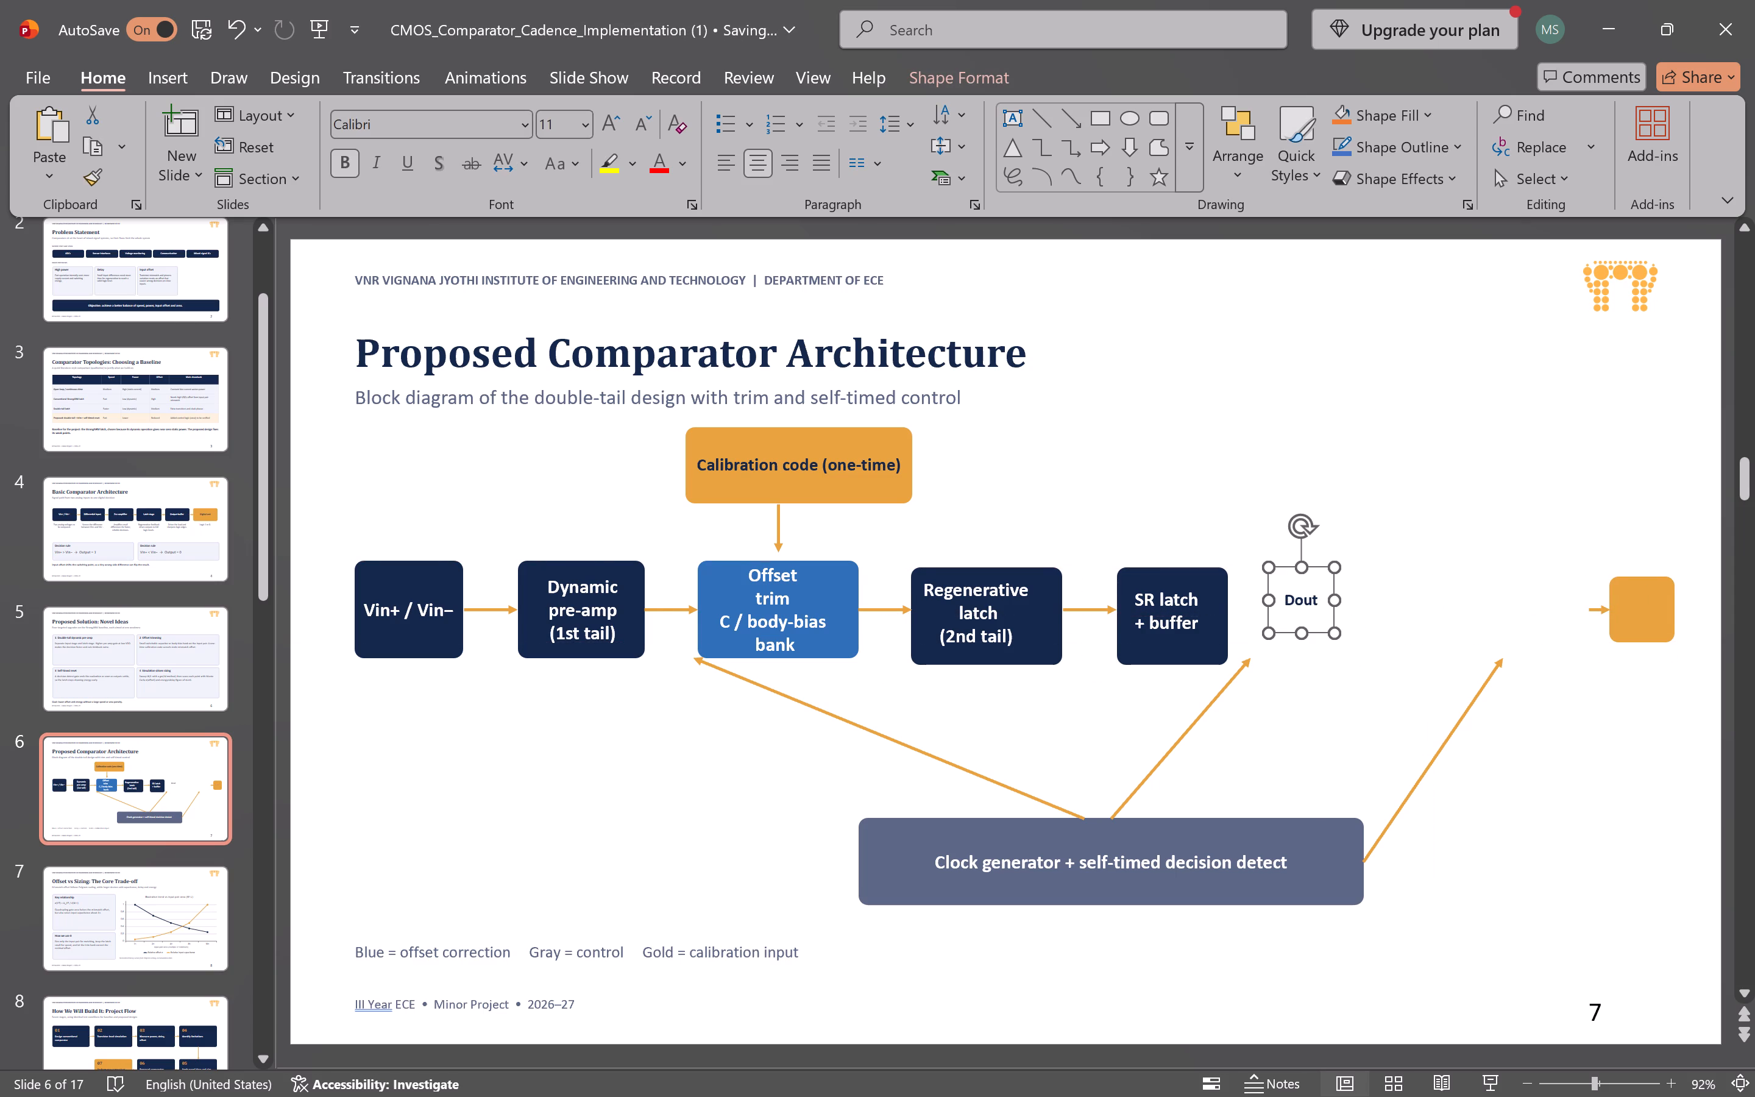
Move the short output arrow left so it starts at the SR latch + buffer block's right edge.
{"action": "left_click_drag", "start_coordinate": [1595, 609], "coordinate": [1231, 609]}
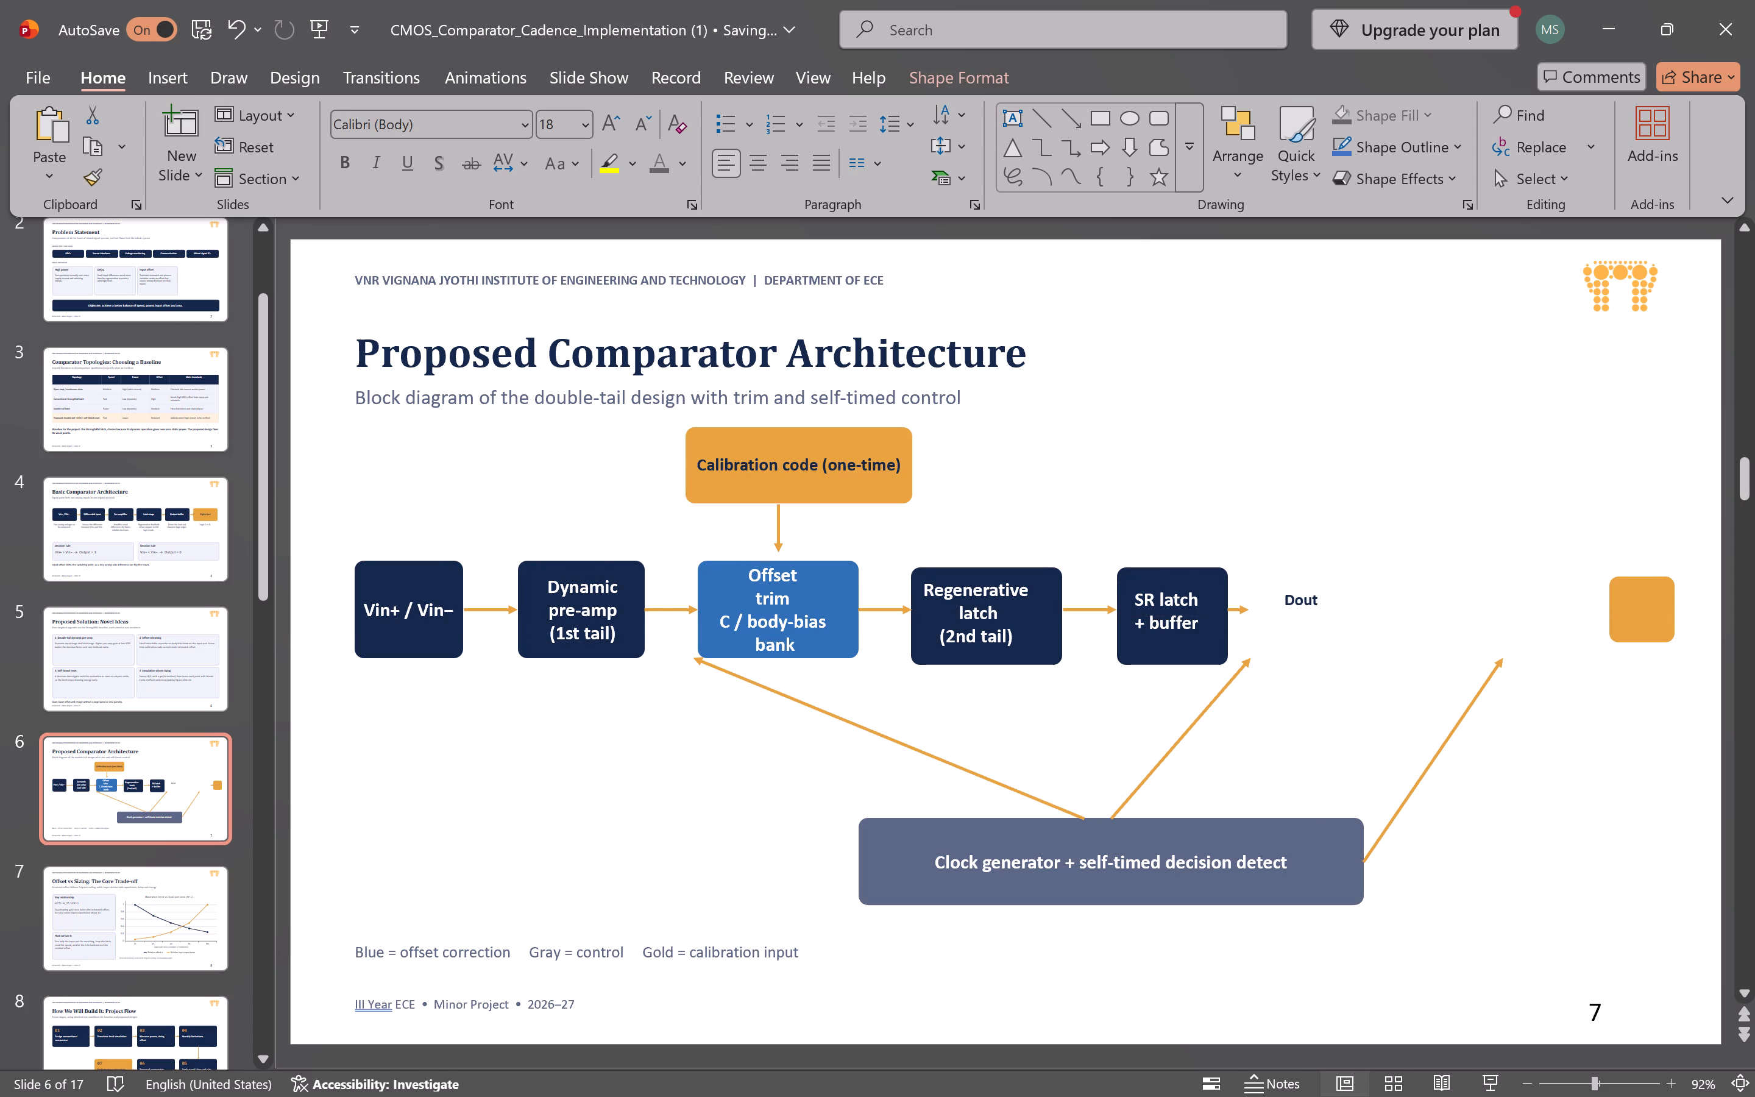
{"action": "left_click_drag", "start_coordinate": [1231, 609], "coordinate": [1238, 607]}
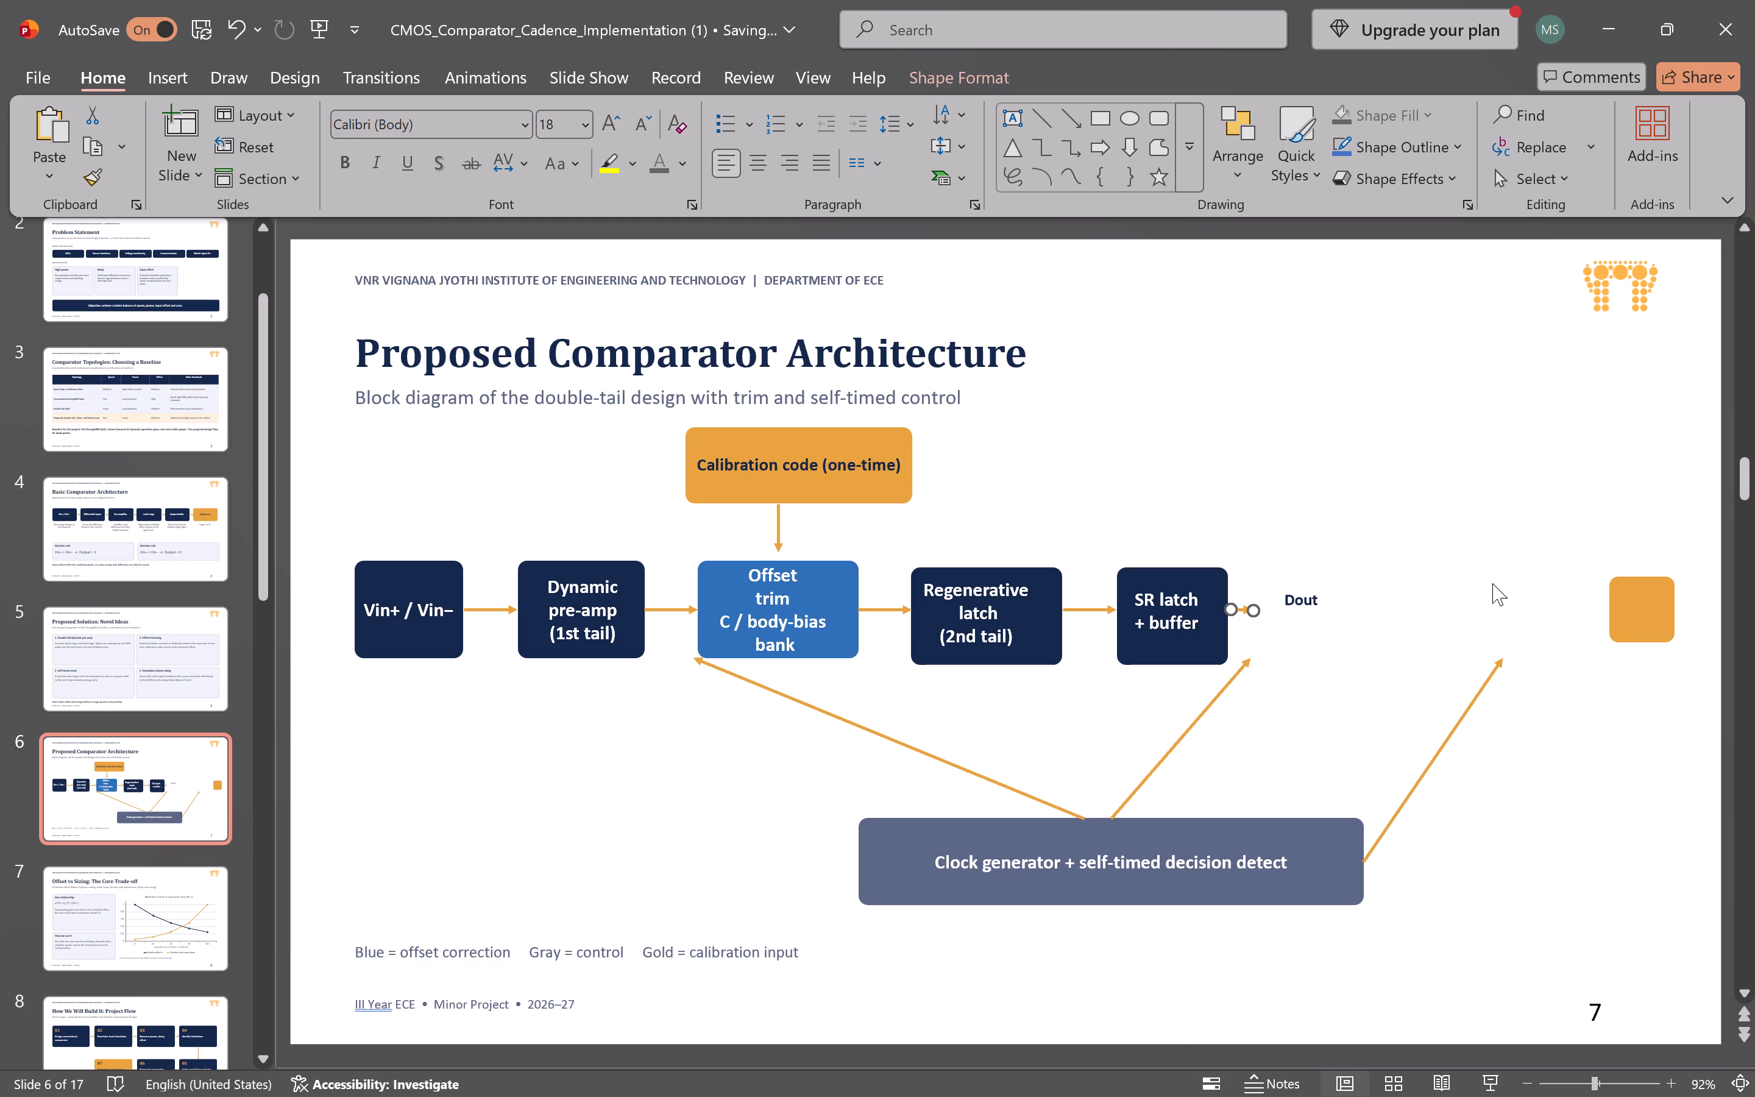
{"action": "left_click", "coordinate": [1494, 587]}
Move the gold output block left to the short arrow's tip and centre the Dout label on it.
{"action": "left_click_drag", "start_coordinate": [1647, 602], "coordinate": [1411, 611]}
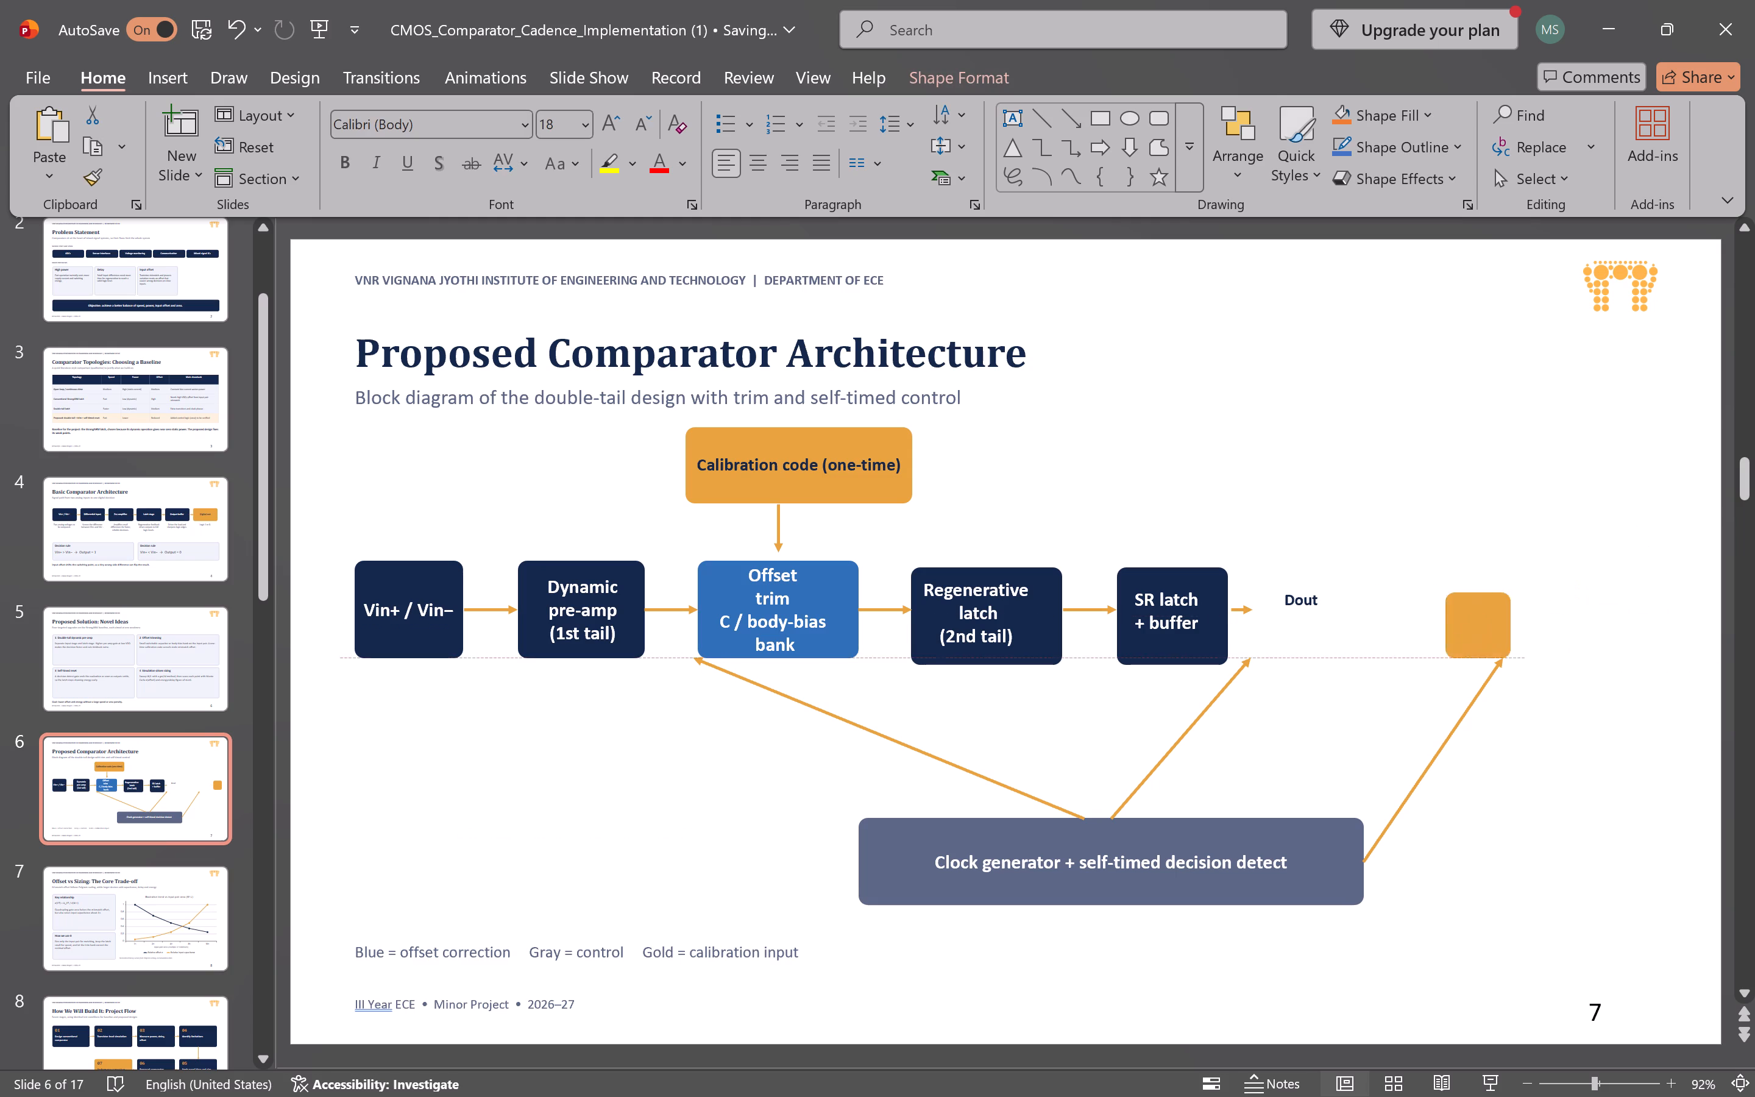
{"action": "left_click_drag", "start_coordinate": [1411, 611], "coordinate": [1294, 604]}
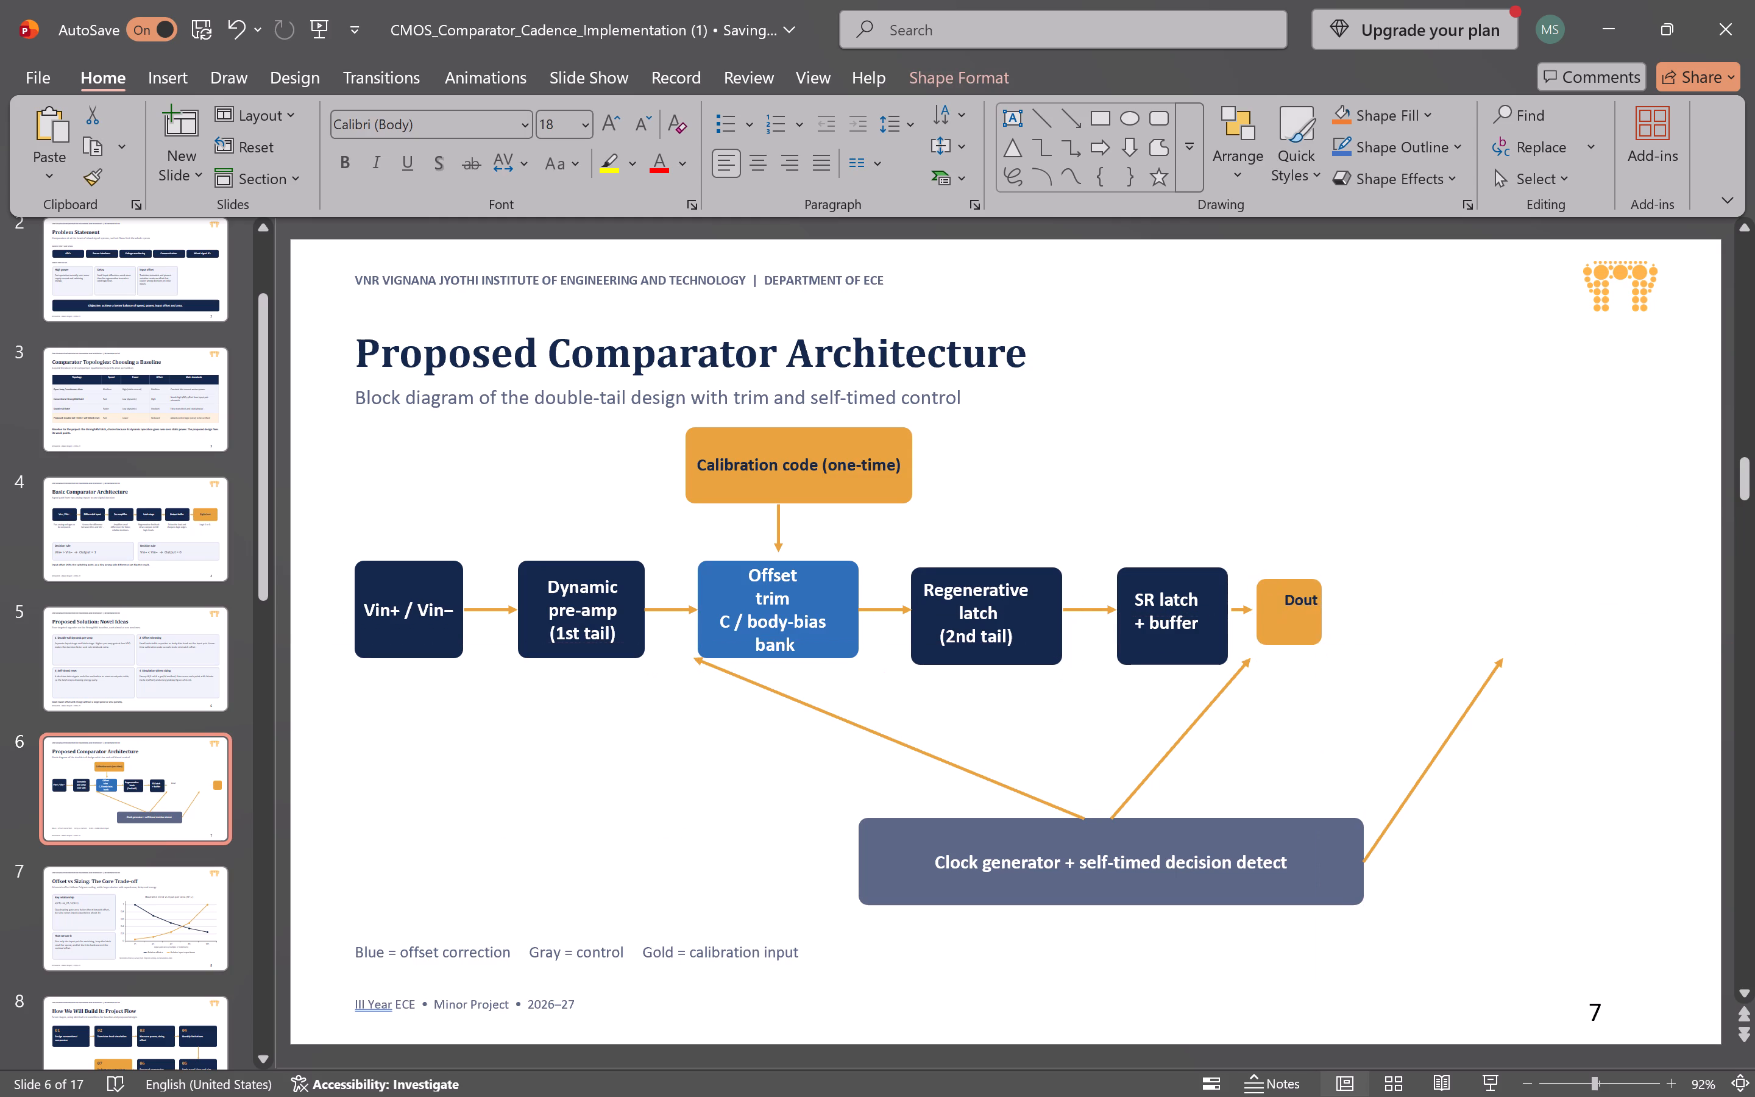
{"action": "left_click_drag", "start_coordinate": [1294, 604], "coordinate": [1290, 602]}
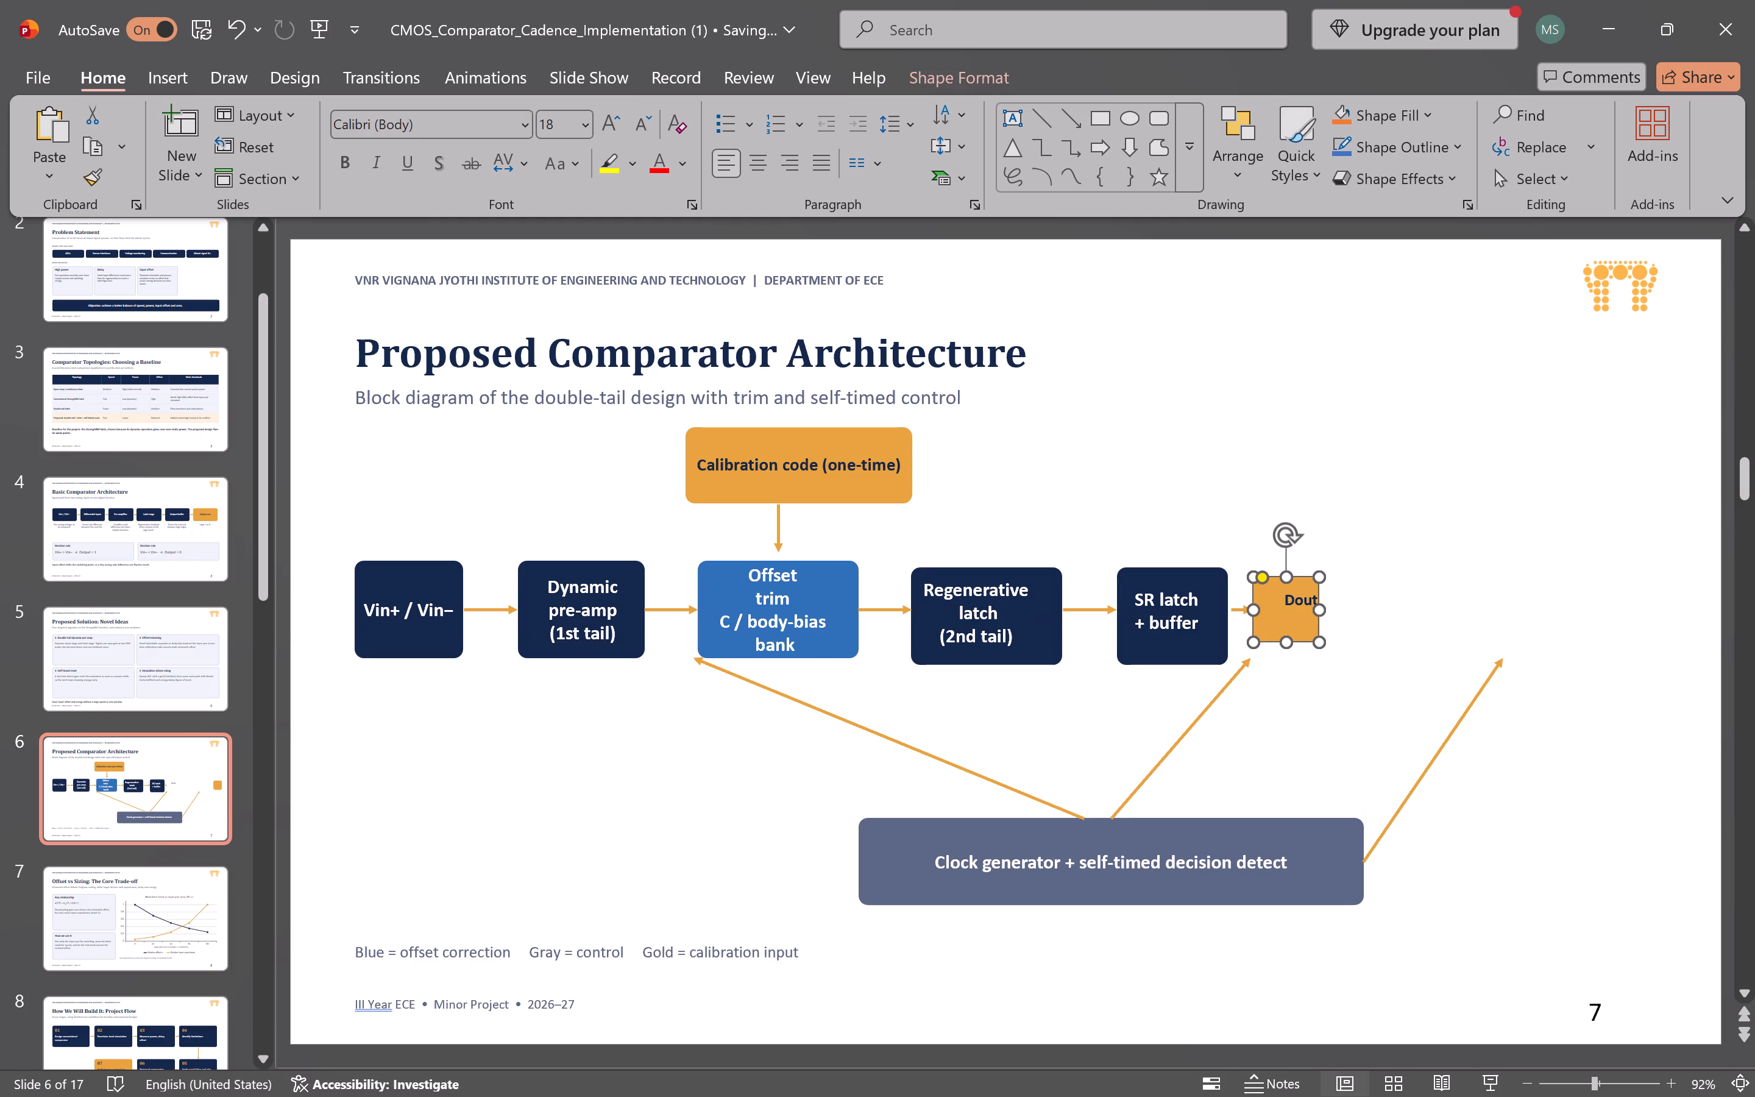
{"action": "left_click", "coordinate": [1358, 602]}
{"action": "left_click", "coordinate": [1306, 610]}
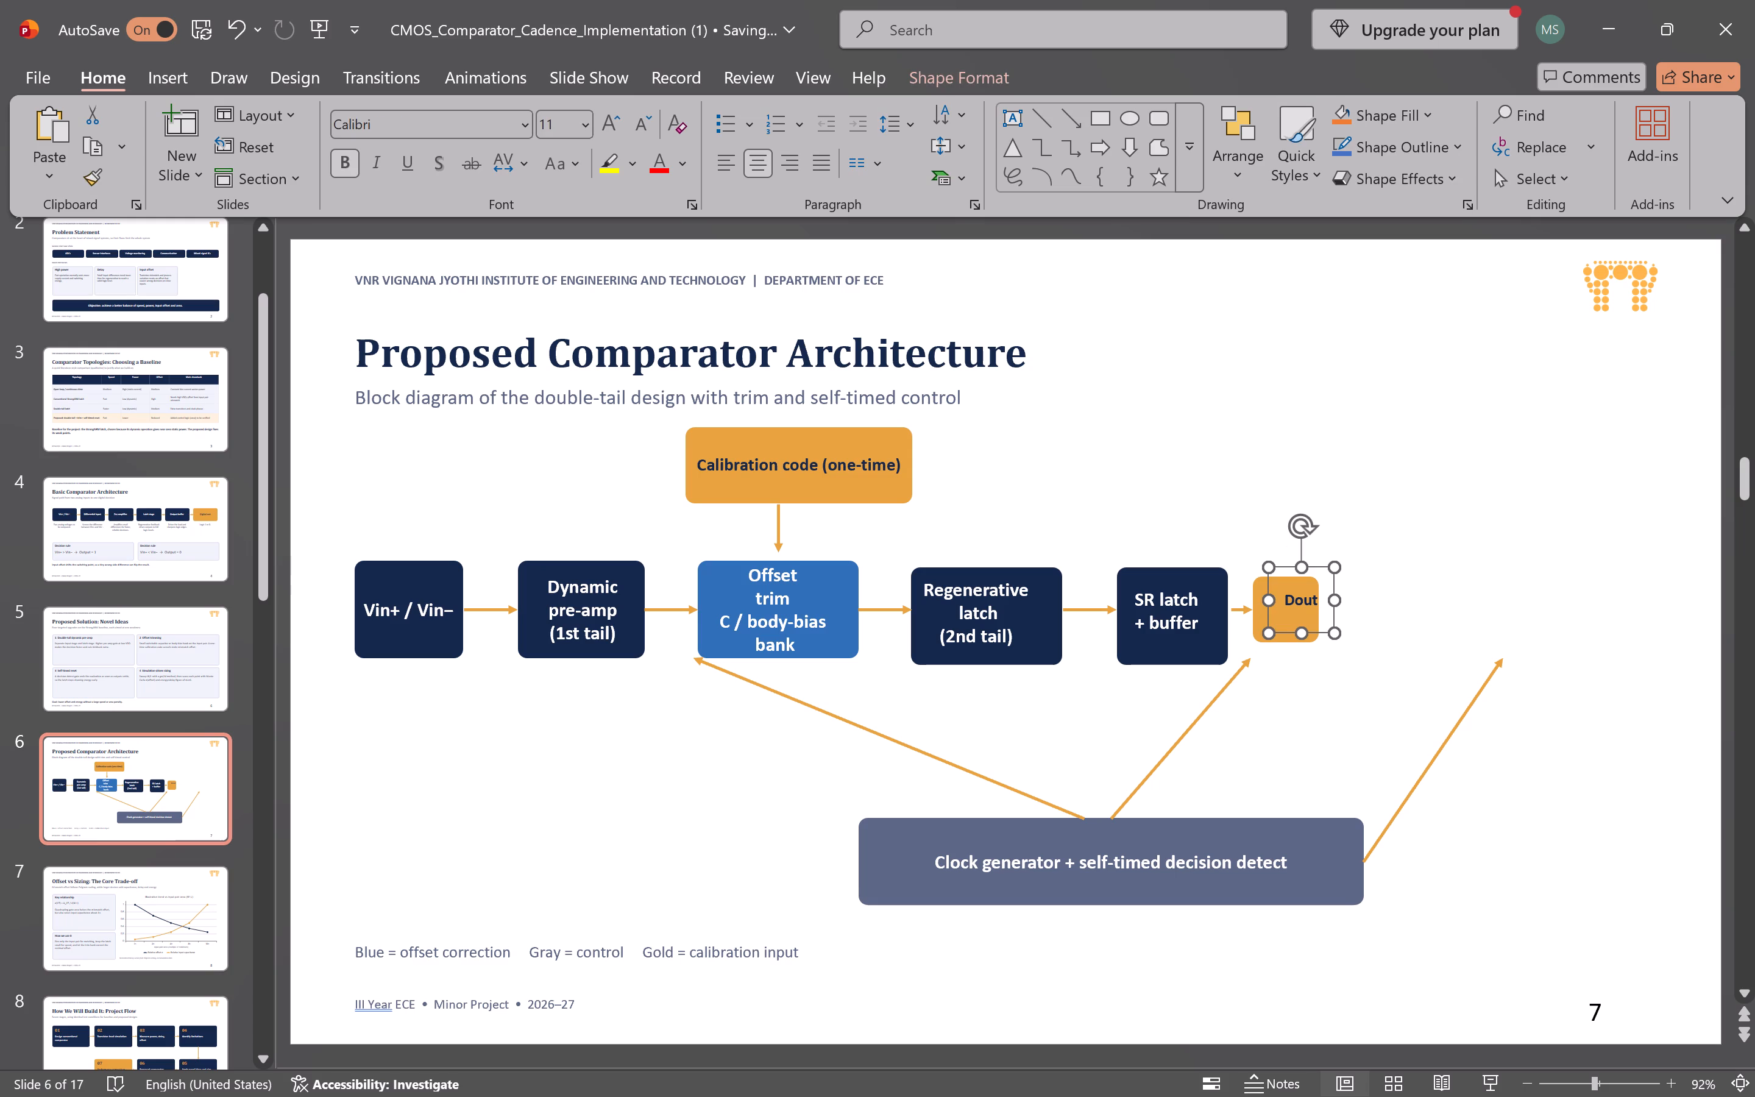
{"action": "left_click_drag", "start_coordinate": [1276, 595], "coordinate": [1271, 598]}
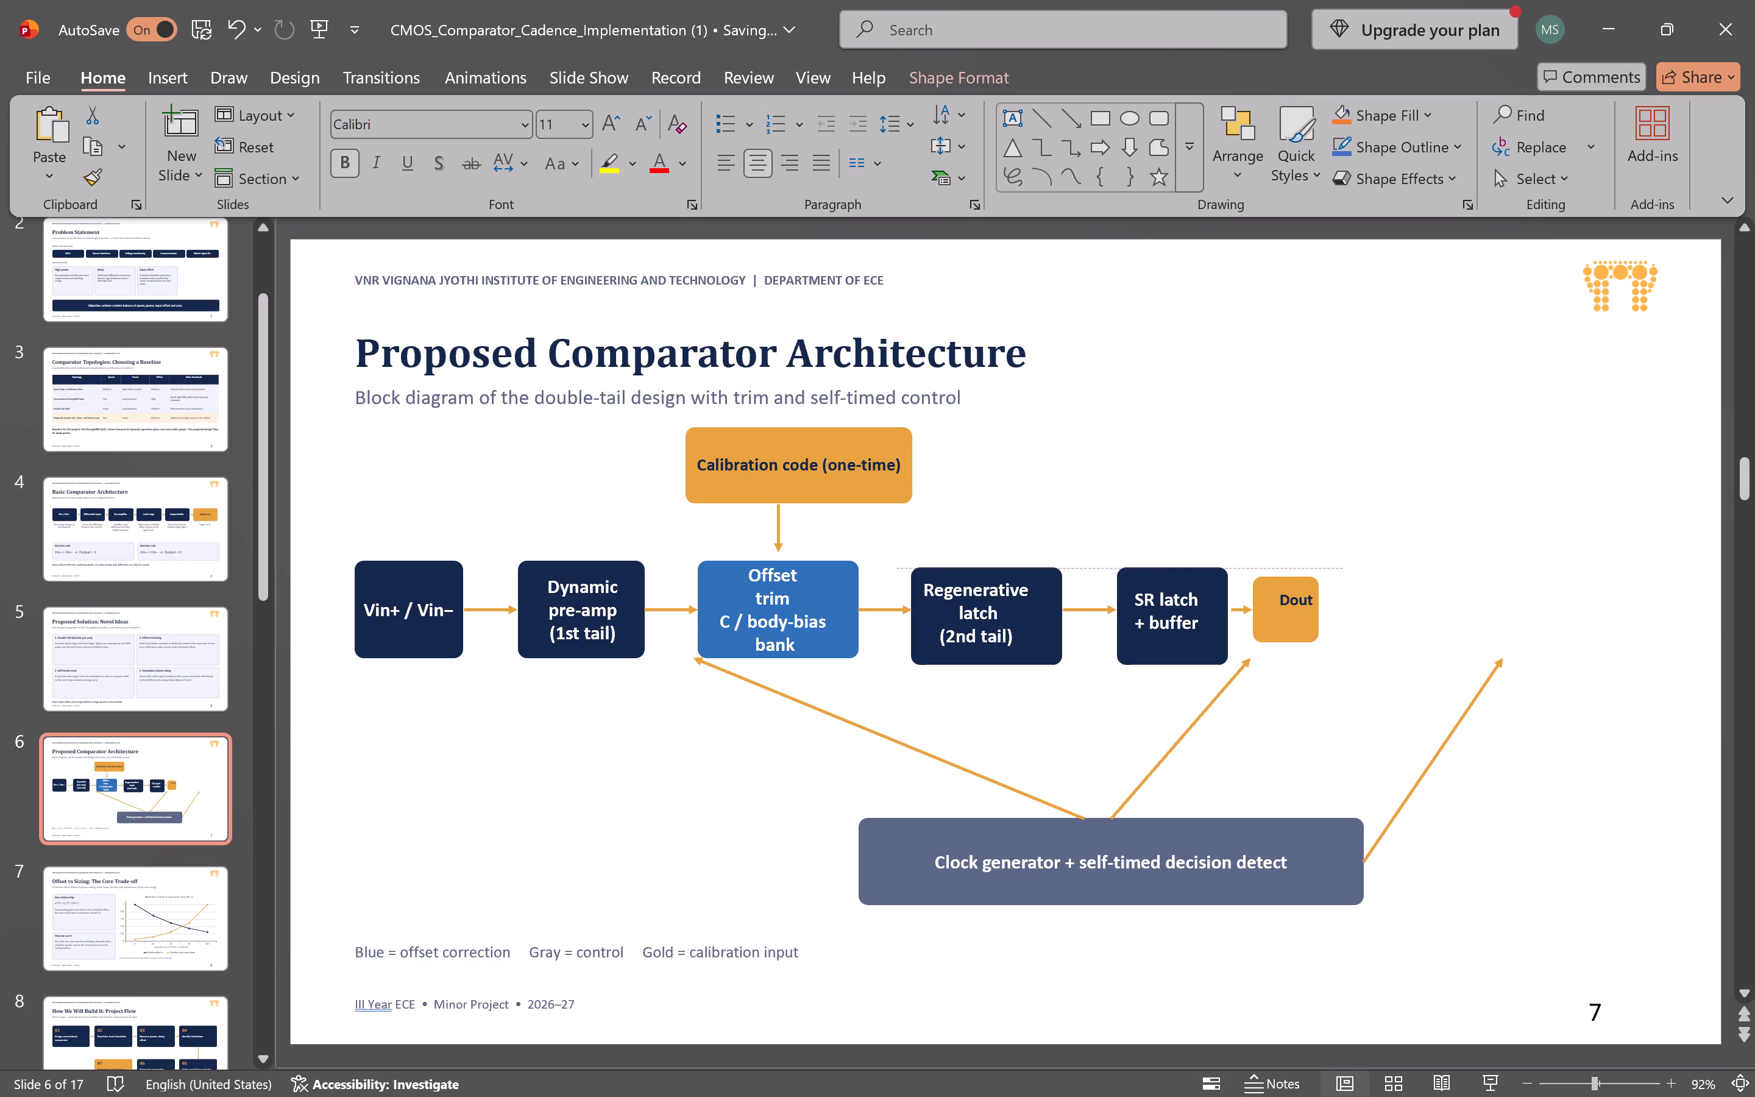
{"action": "left_click_drag", "start_coordinate": [1271, 598], "coordinate": [1260, 602]}
{"action": "left_click", "coordinate": [1429, 702]}
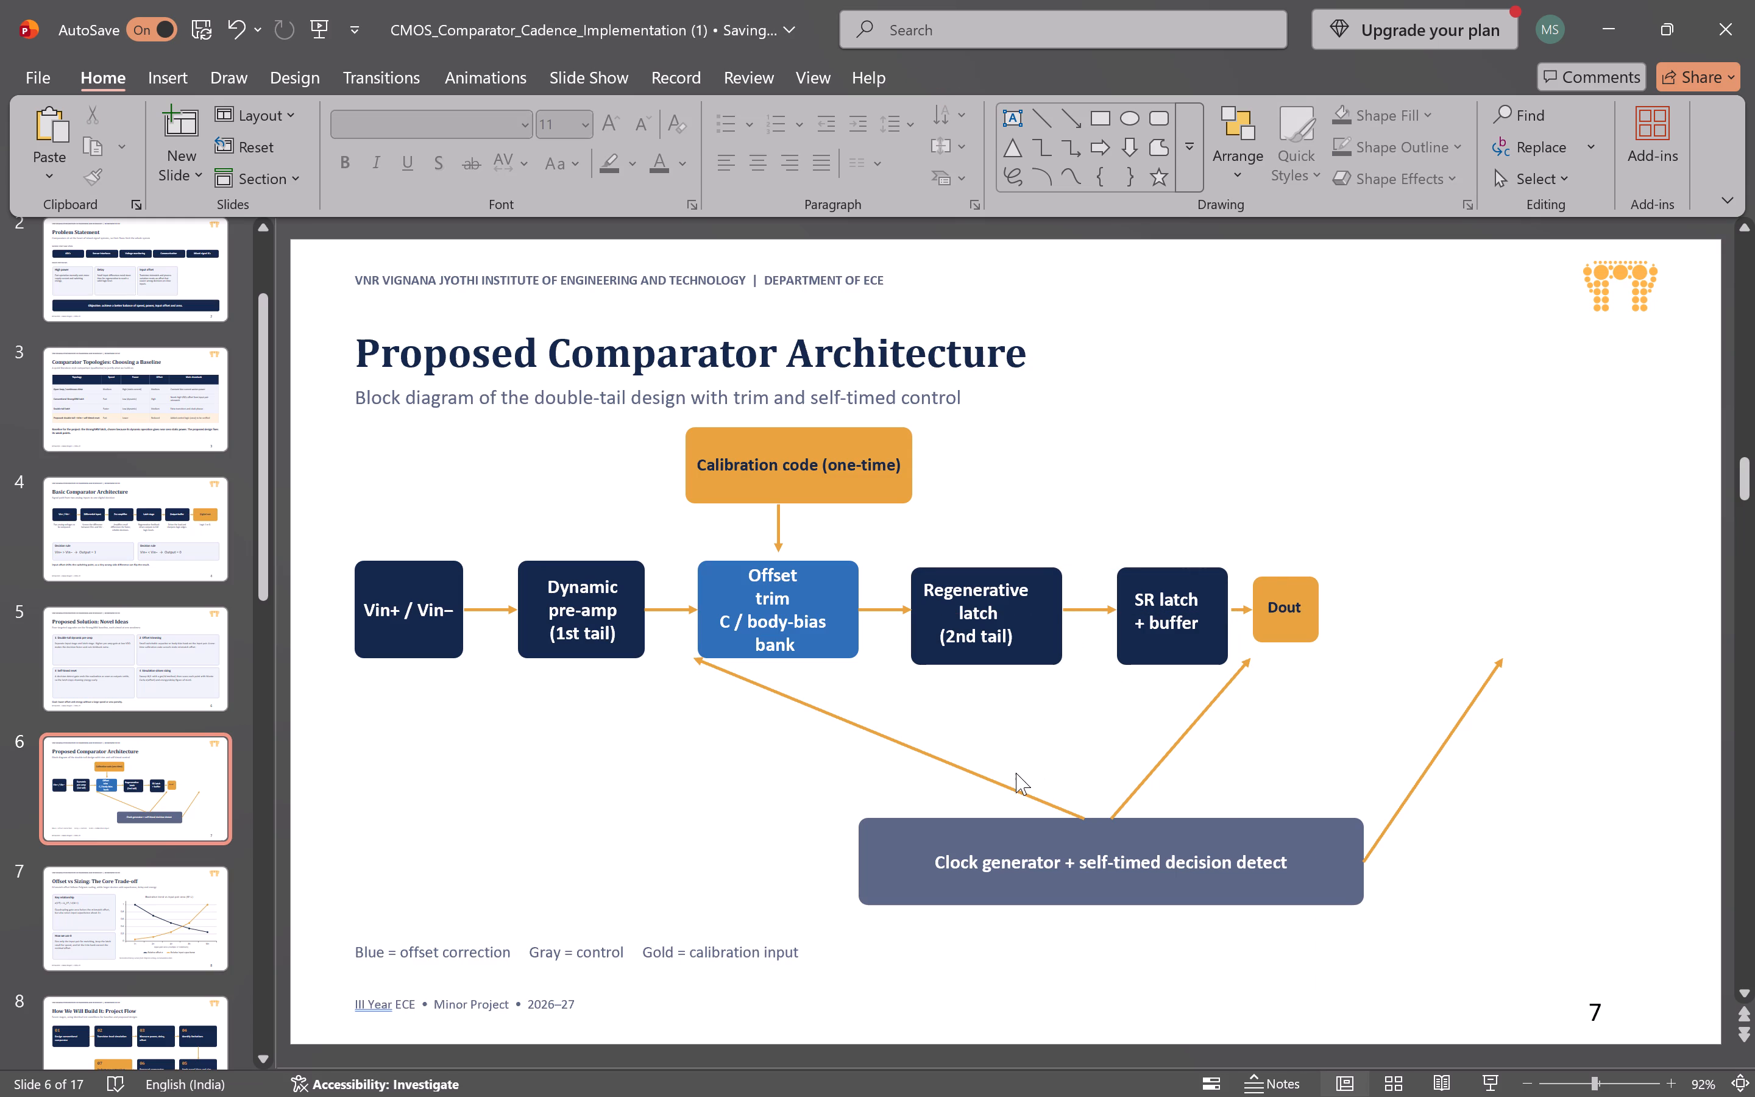
Move the left diagonal clock arrow to point at the Dynamic pre-amp block's bottom edge, and pull its tail left to shorten and steepen it.
{"action": "left_click_drag", "start_coordinate": [1007, 783], "coordinate": [934, 798]}
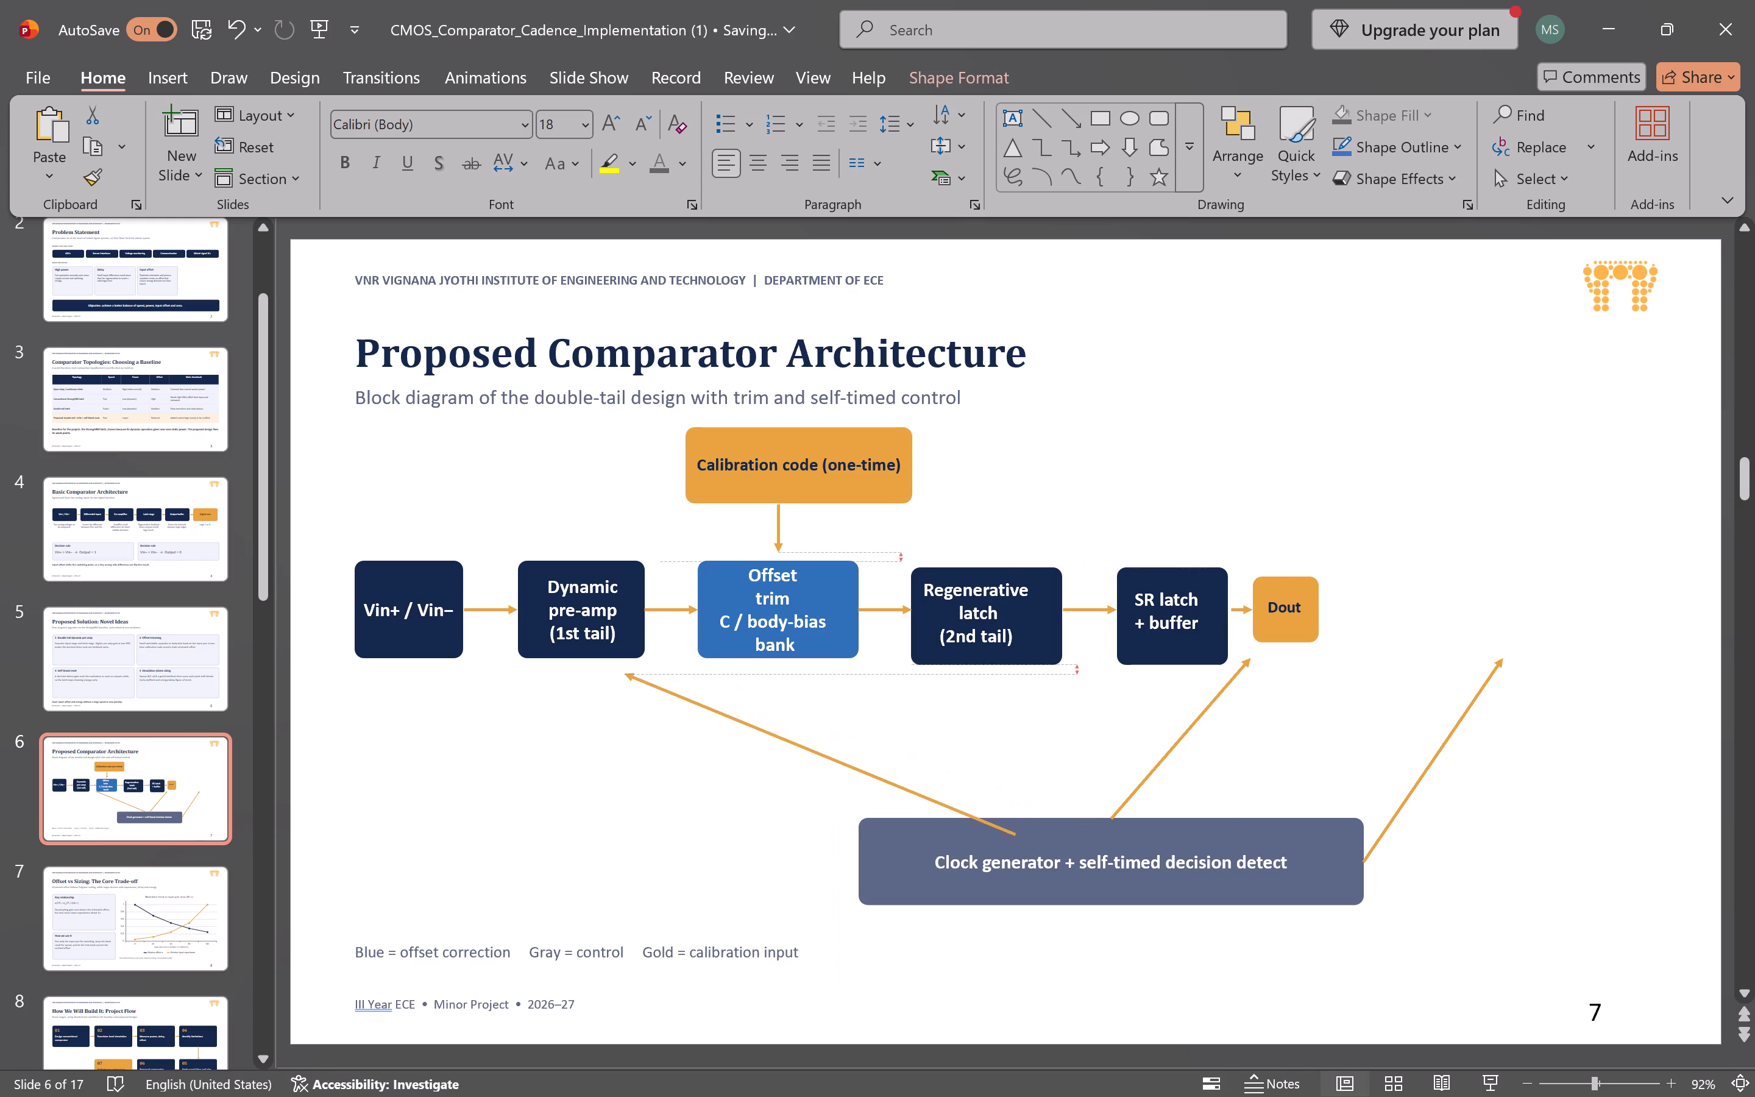
{"action": "left_click_drag", "start_coordinate": [934, 798], "coordinate": [878, 784]}
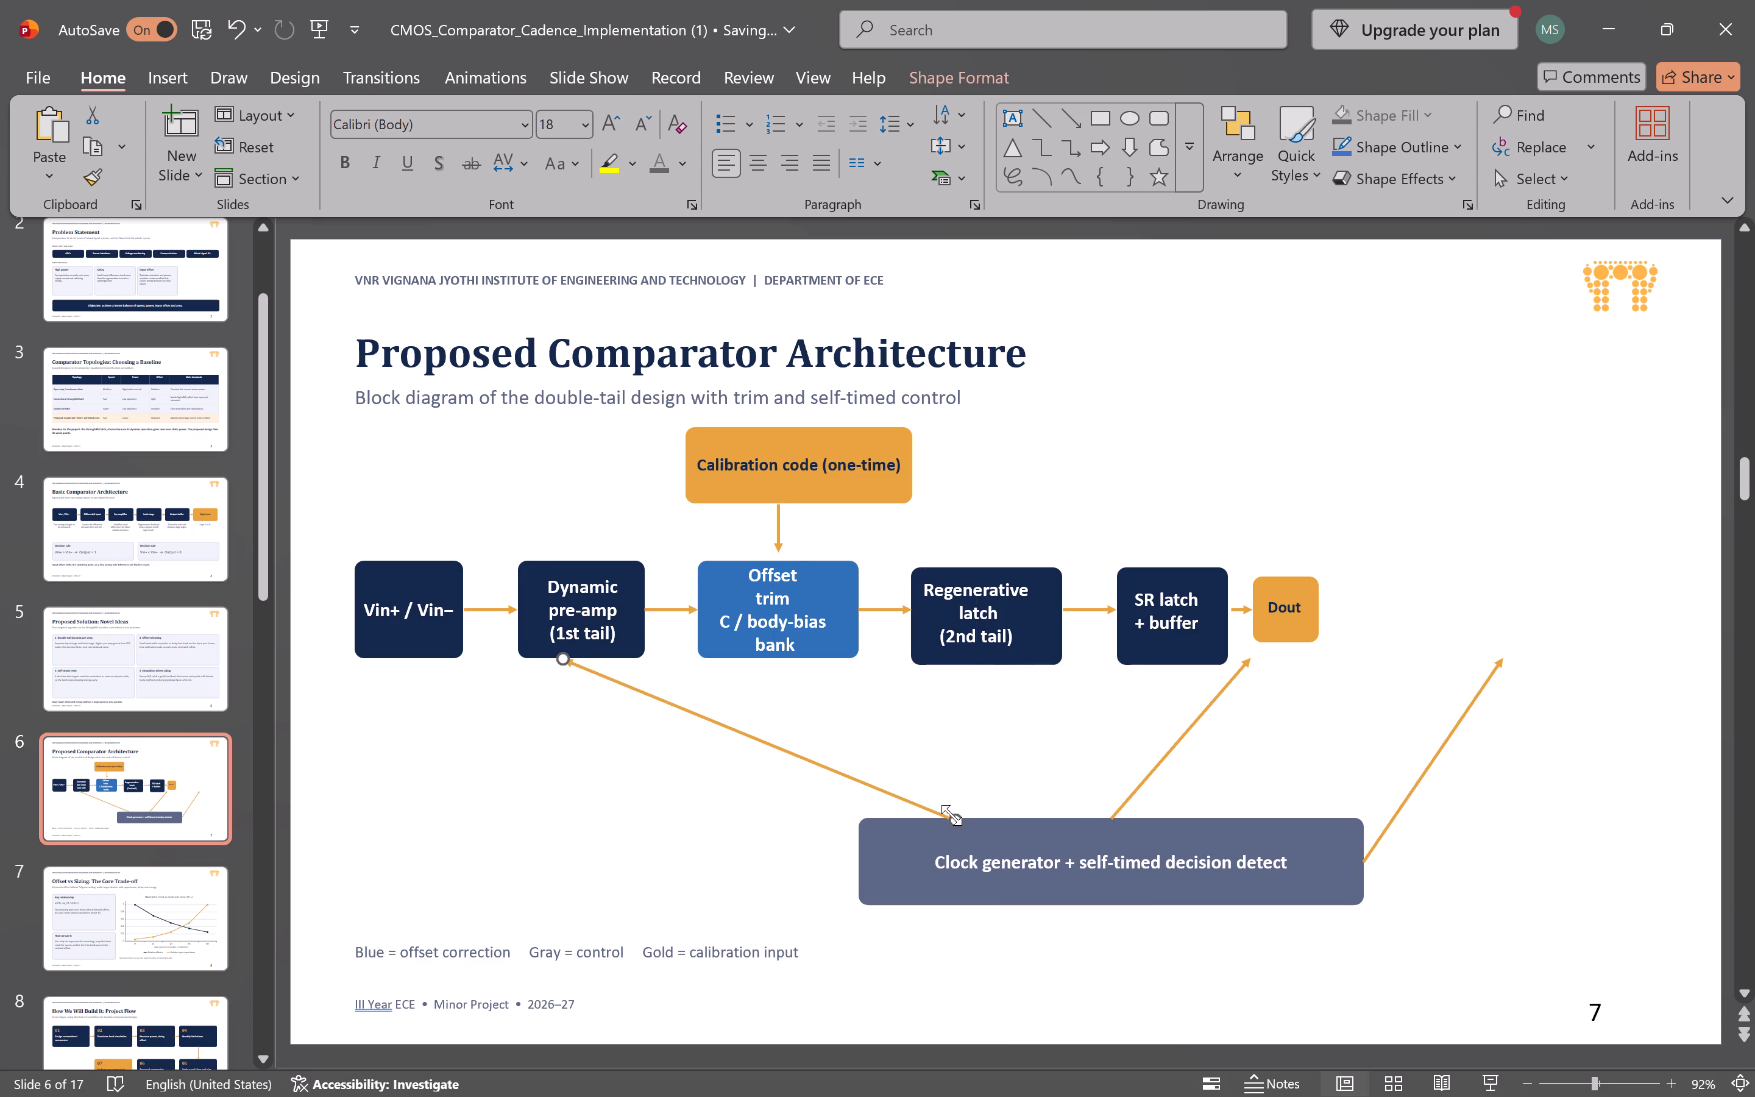
{"action": "left_click_drag", "start_coordinate": [955, 818], "coordinate": [770, 814]}
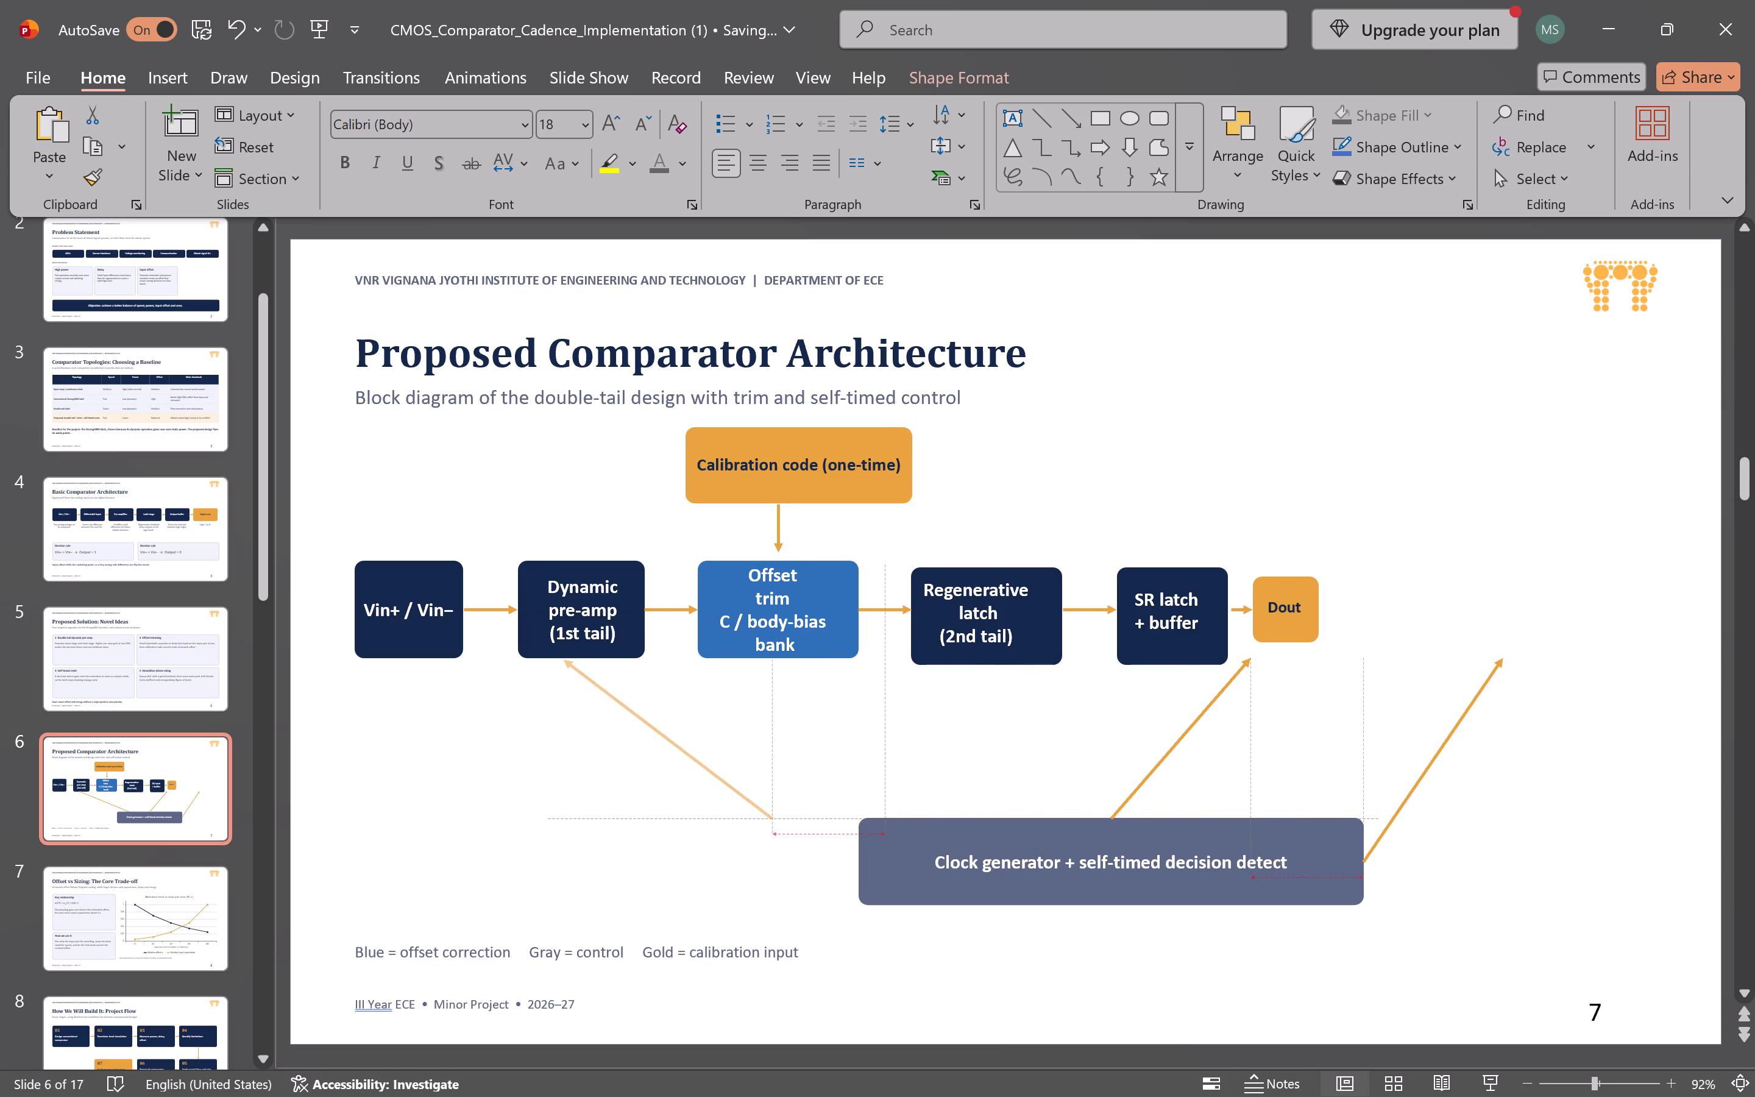
{"action": "left_click_drag", "start_coordinate": [770, 814], "coordinate": [693, 808]}
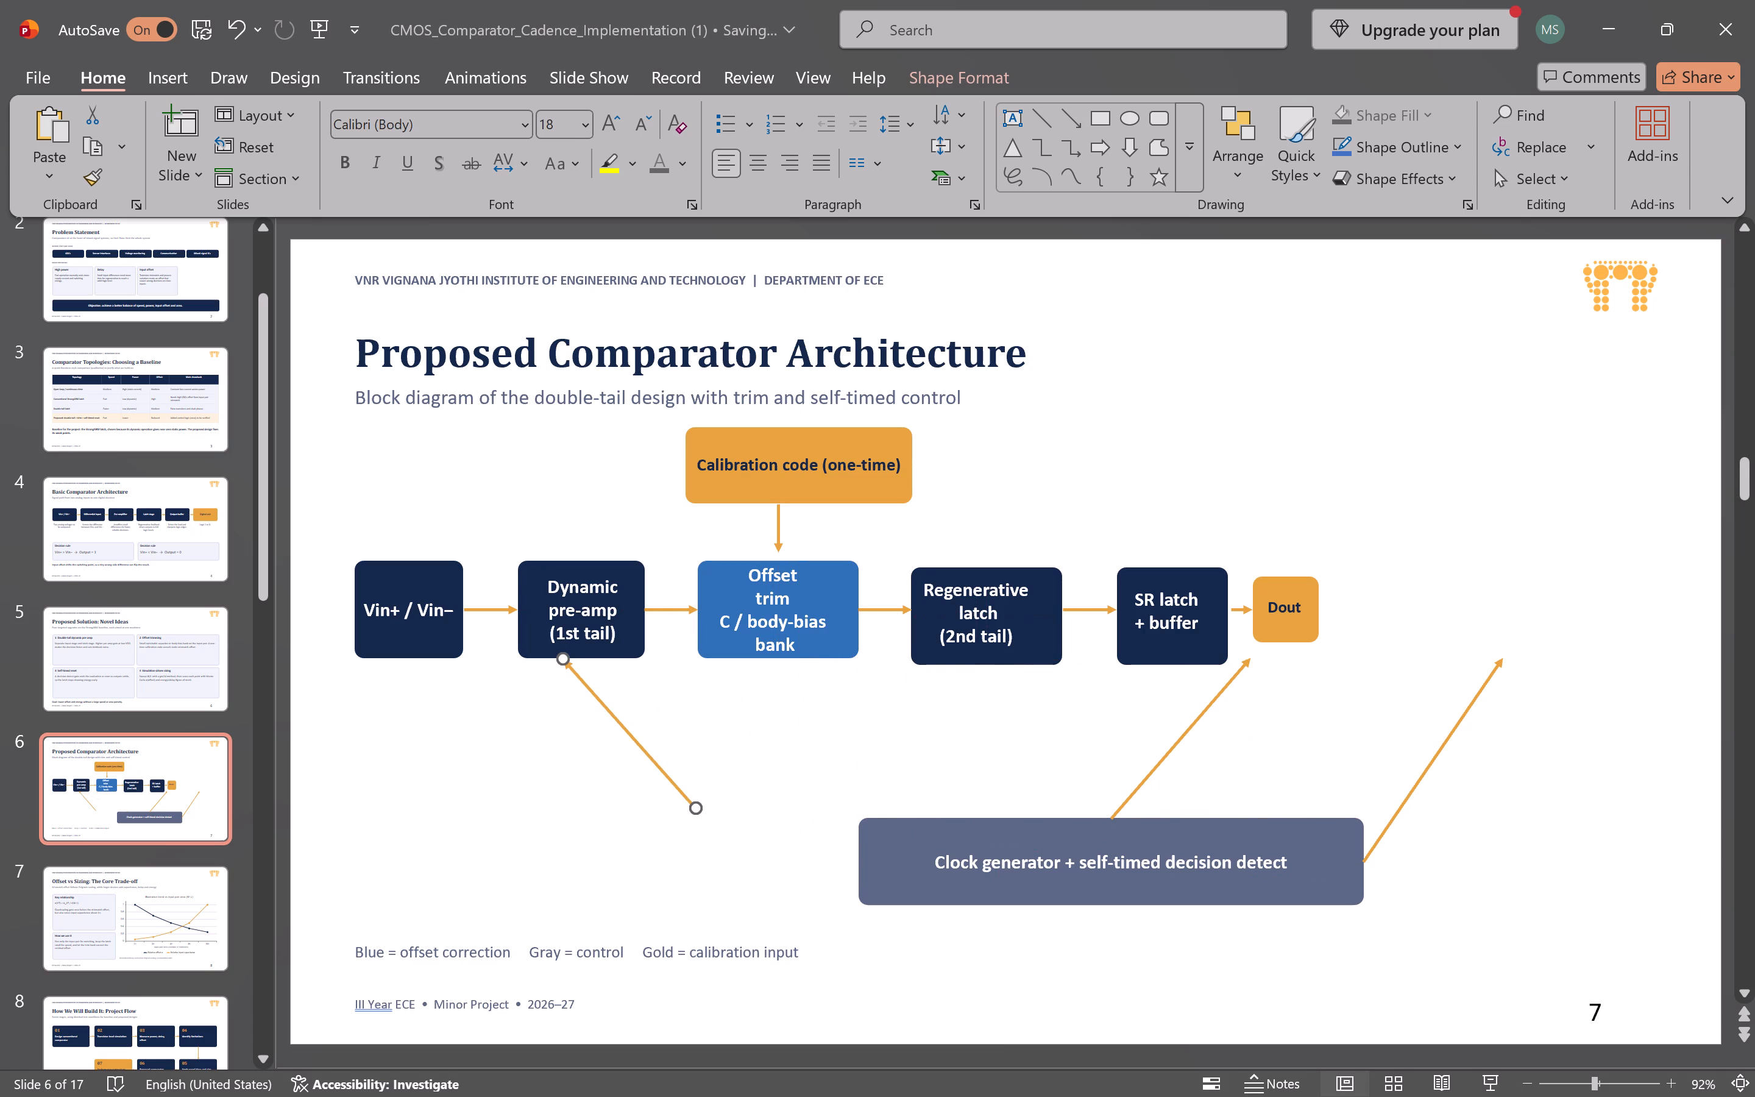
Move the Clock generator block and its label left beneath the diagonal arrow's tail, with the text placed inside the block.
{"action": "left_click_drag", "start_coordinate": [940, 833], "coordinate": [576, 836]}
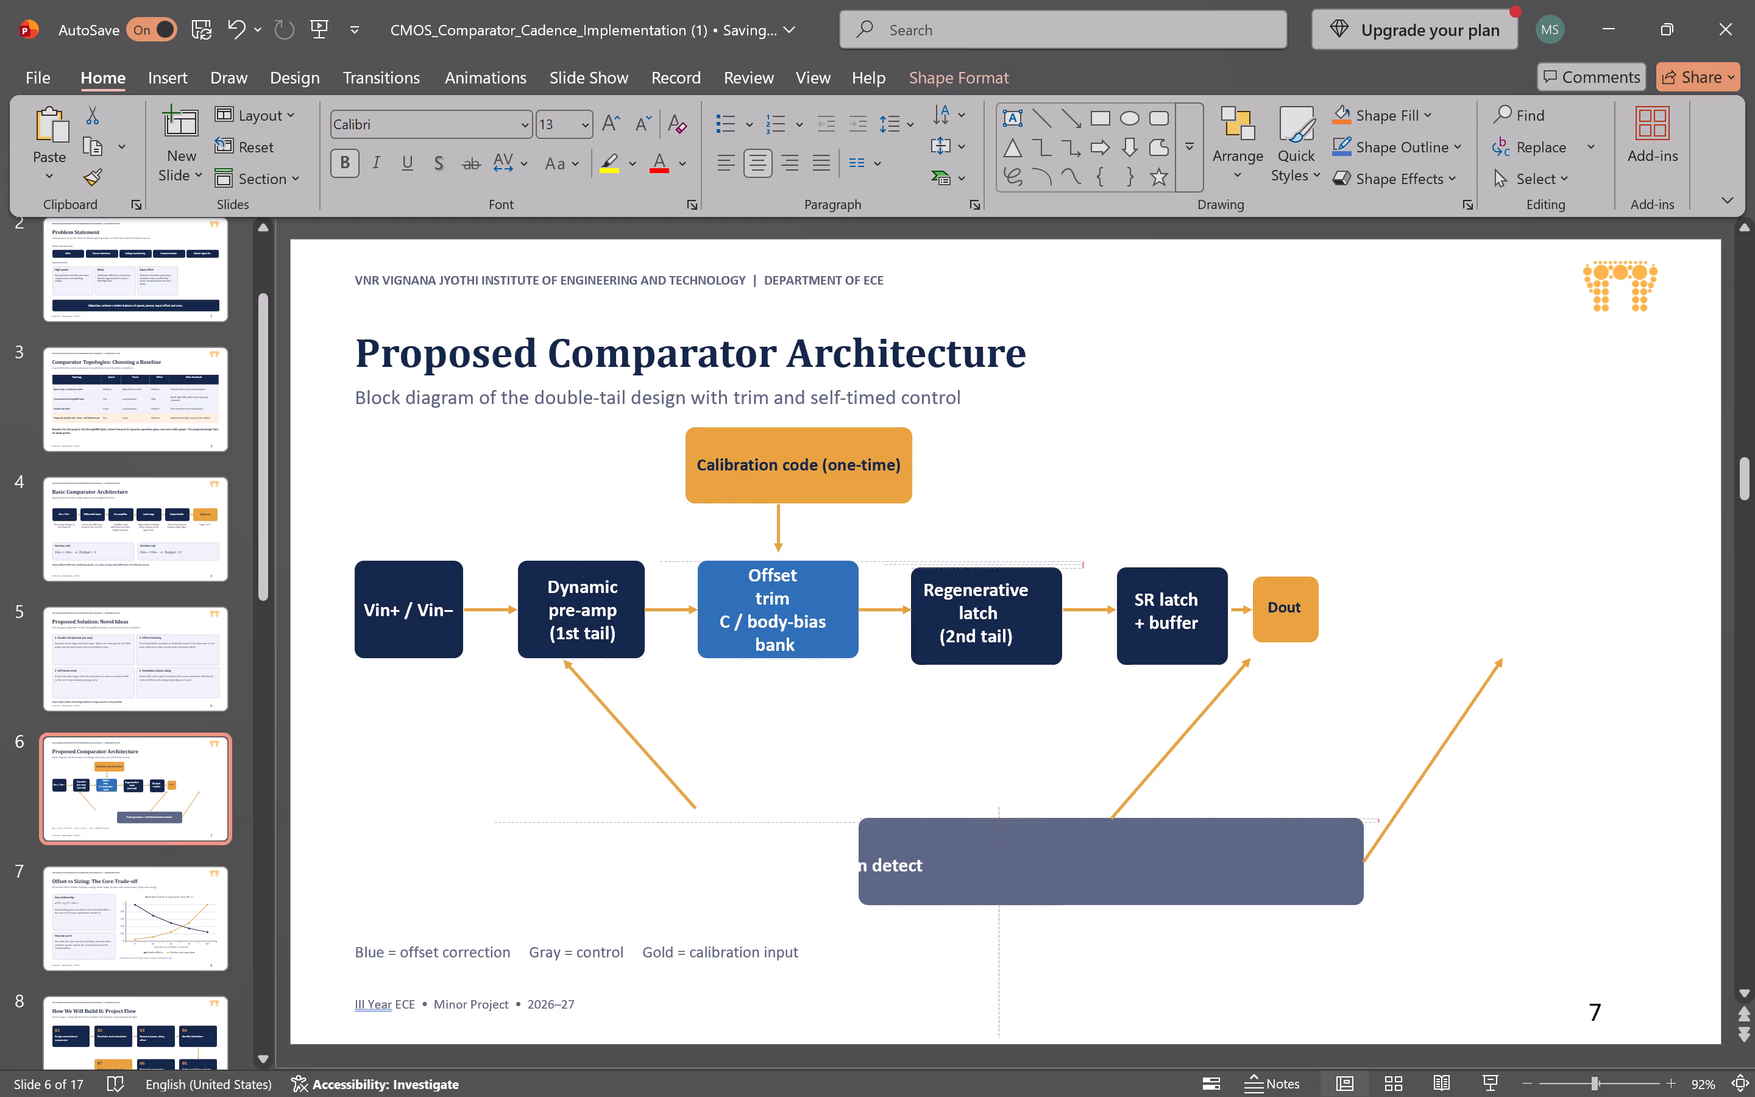
{"action": "left_click_drag", "start_coordinate": [576, 836], "coordinate": [575, 834]}
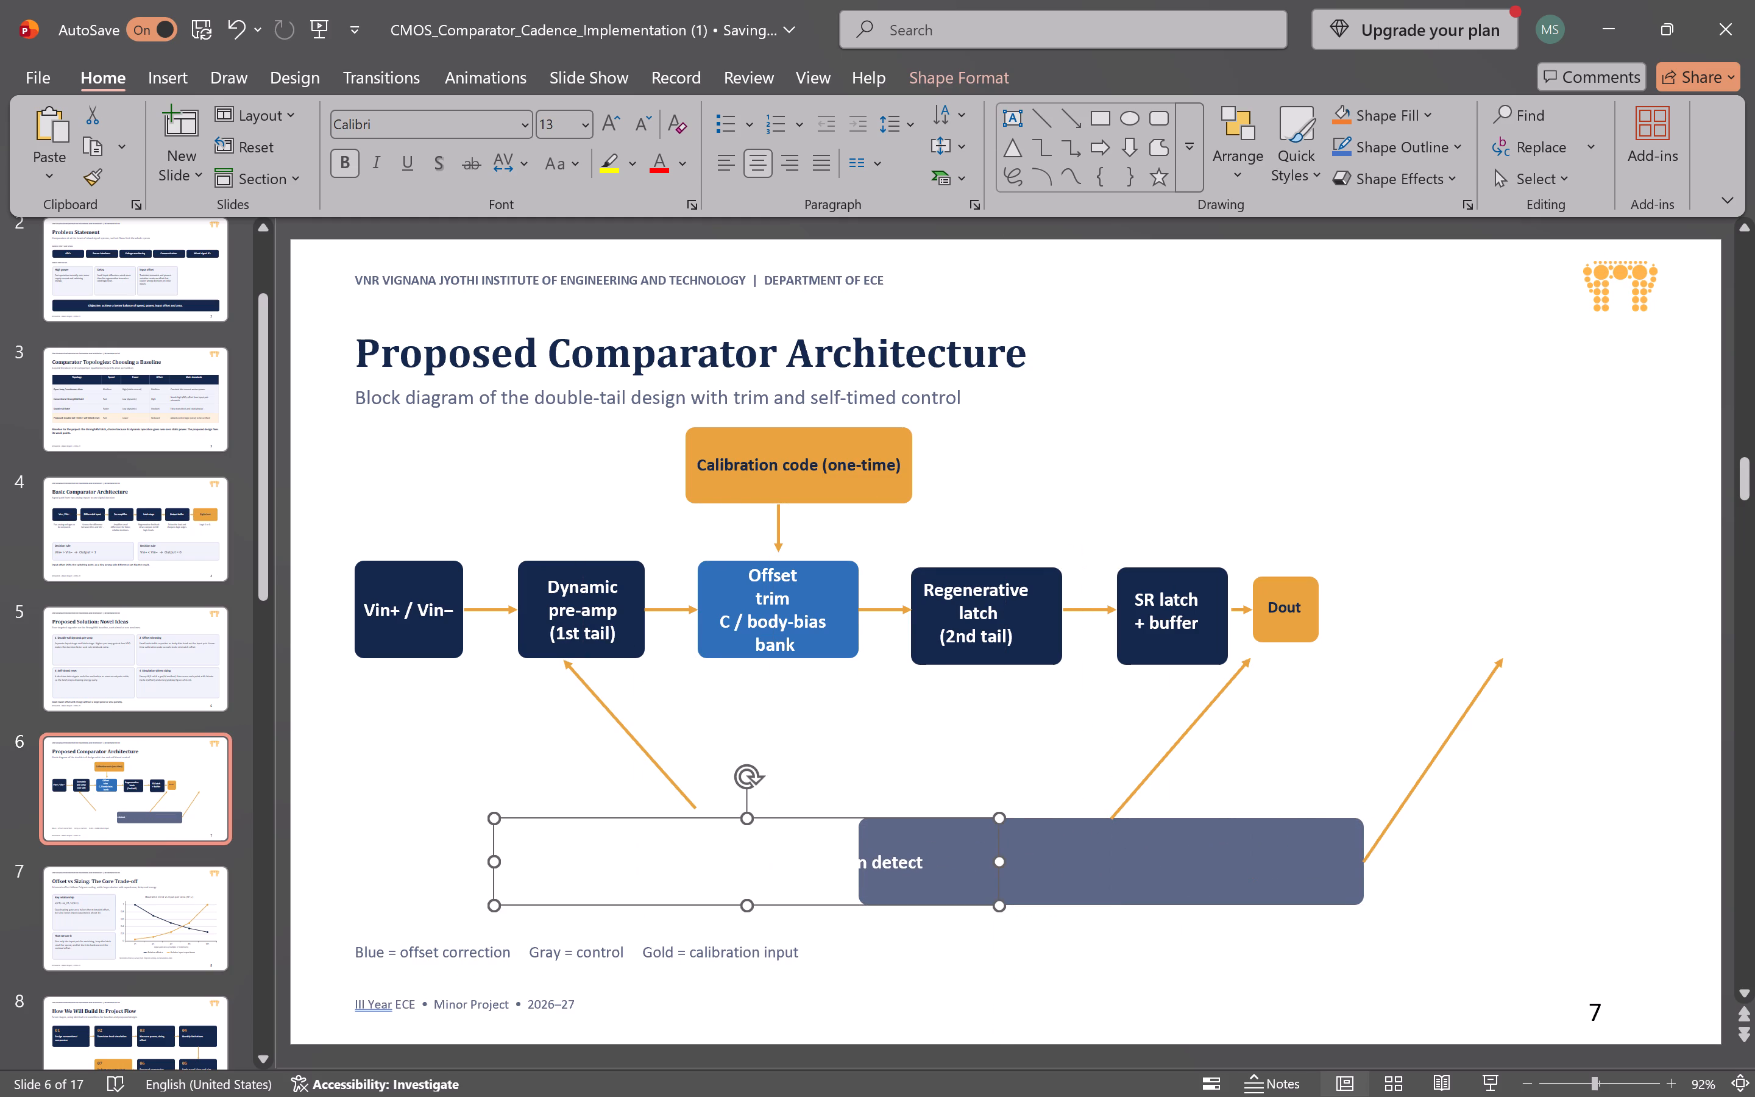
{"action": "left_click", "coordinate": [1111, 851]}
{"action": "left_click_drag", "start_coordinate": [1111, 851], "coordinate": [970, 845]}
{"action": "left_click_drag", "start_coordinate": [970, 845], "coordinate": [998, 839]}
{"action": "left_click", "coordinate": [1264, 836]}
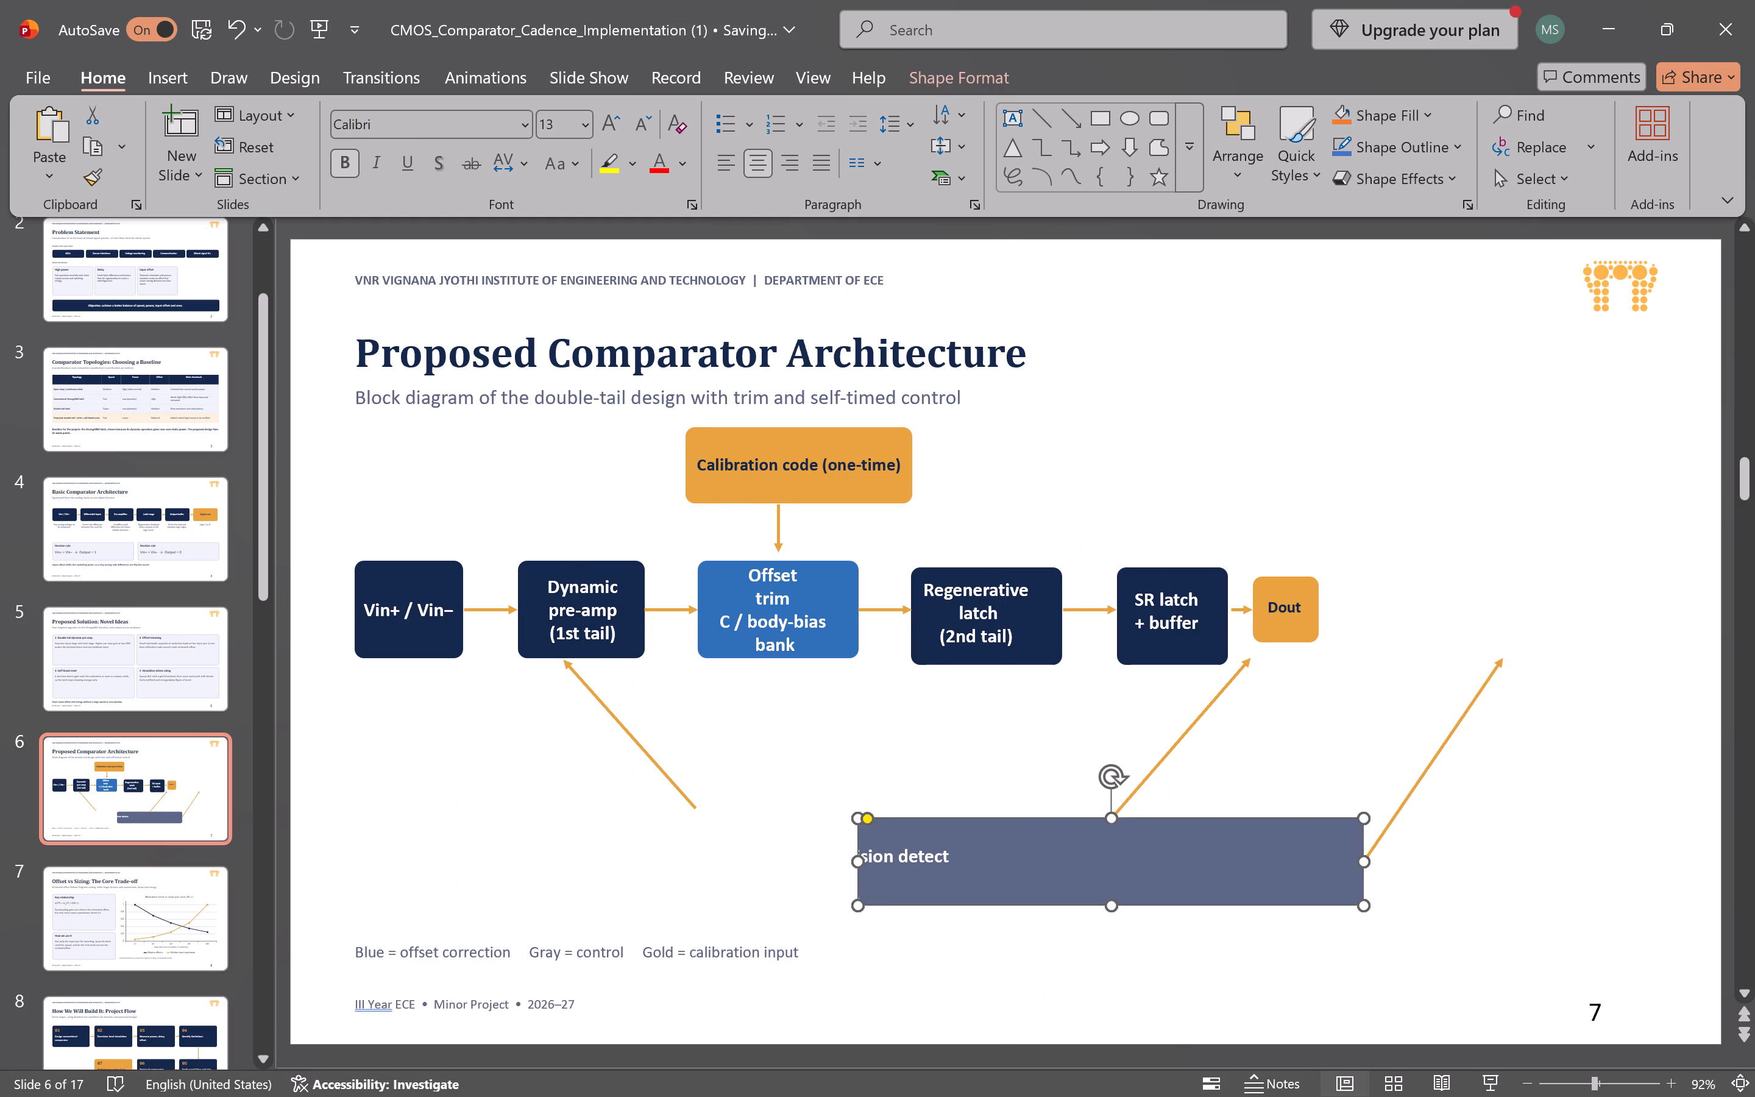
{"action": "left_click_drag", "start_coordinate": [1264, 836], "coordinate": [1201, 842]}
{"action": "left_click_drag", "start_coordinate": [1201, 842], "coordinate": [1109, 843]}
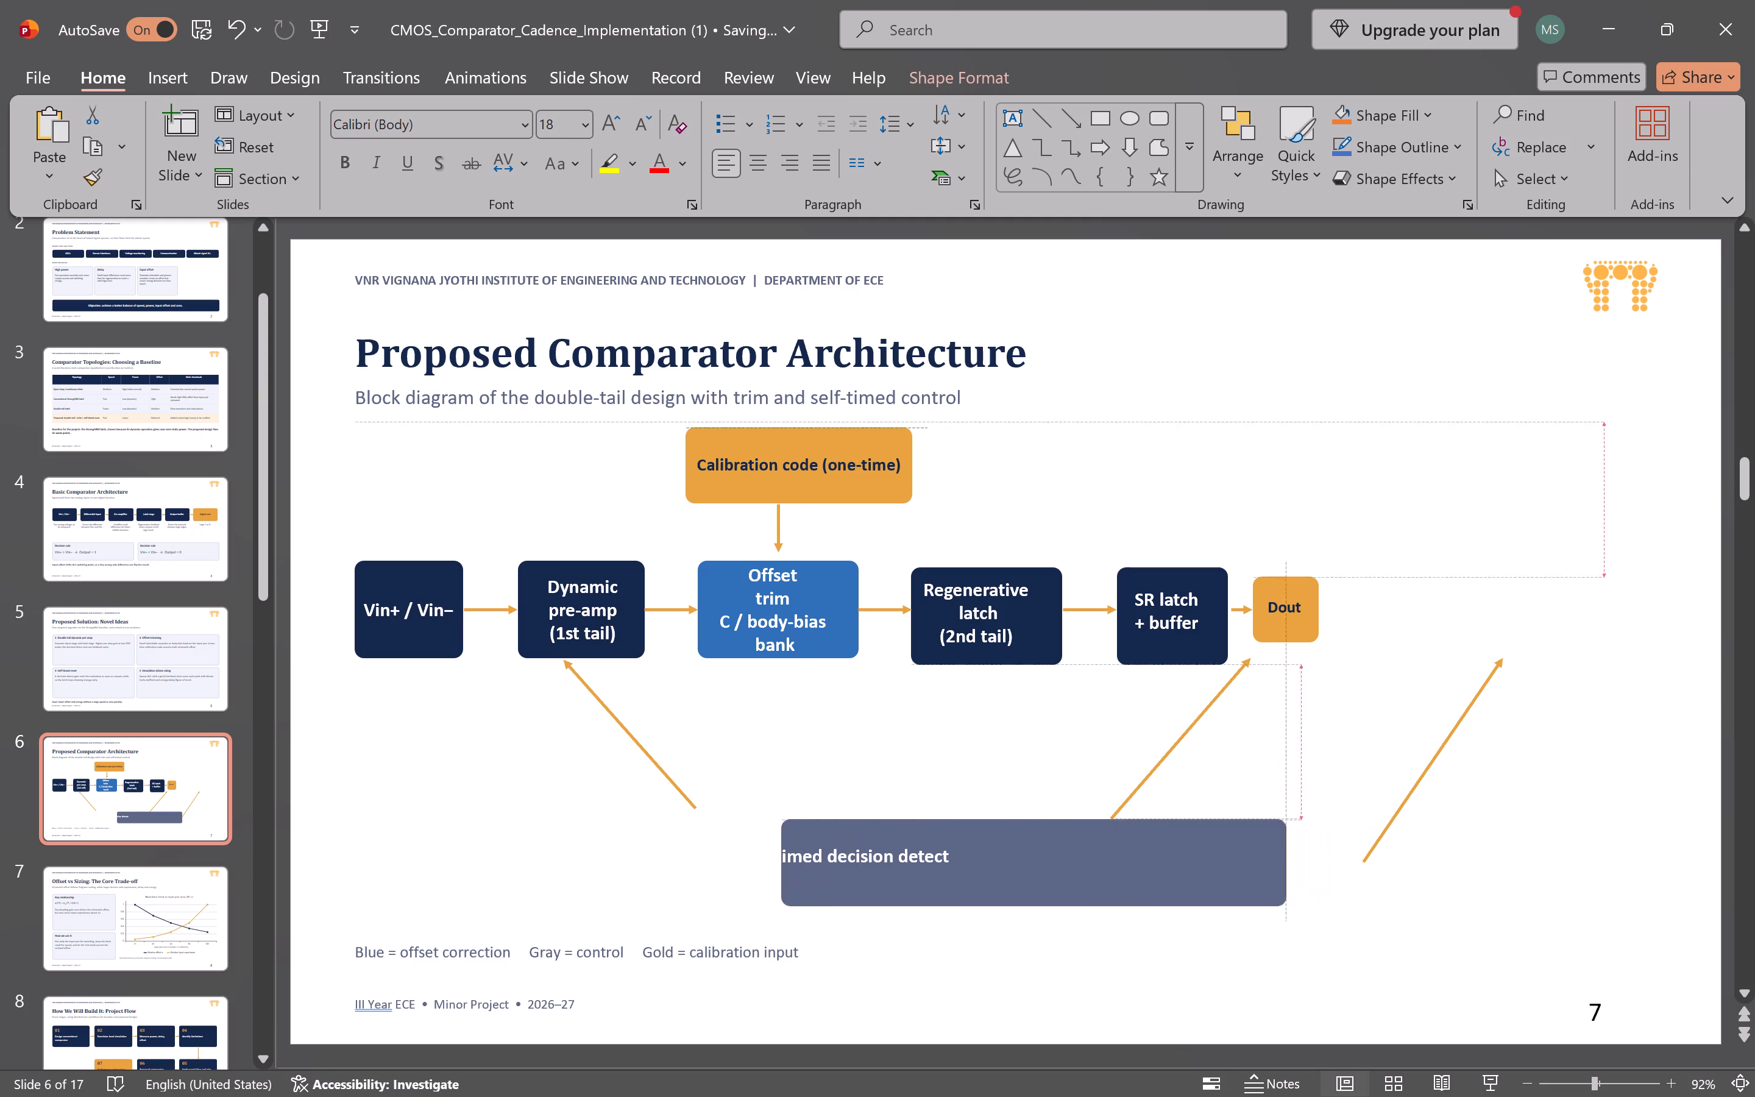
{"action": "left_click_drag", "start_coordinate": [1109, 843], "coordinate": [924, 841]}
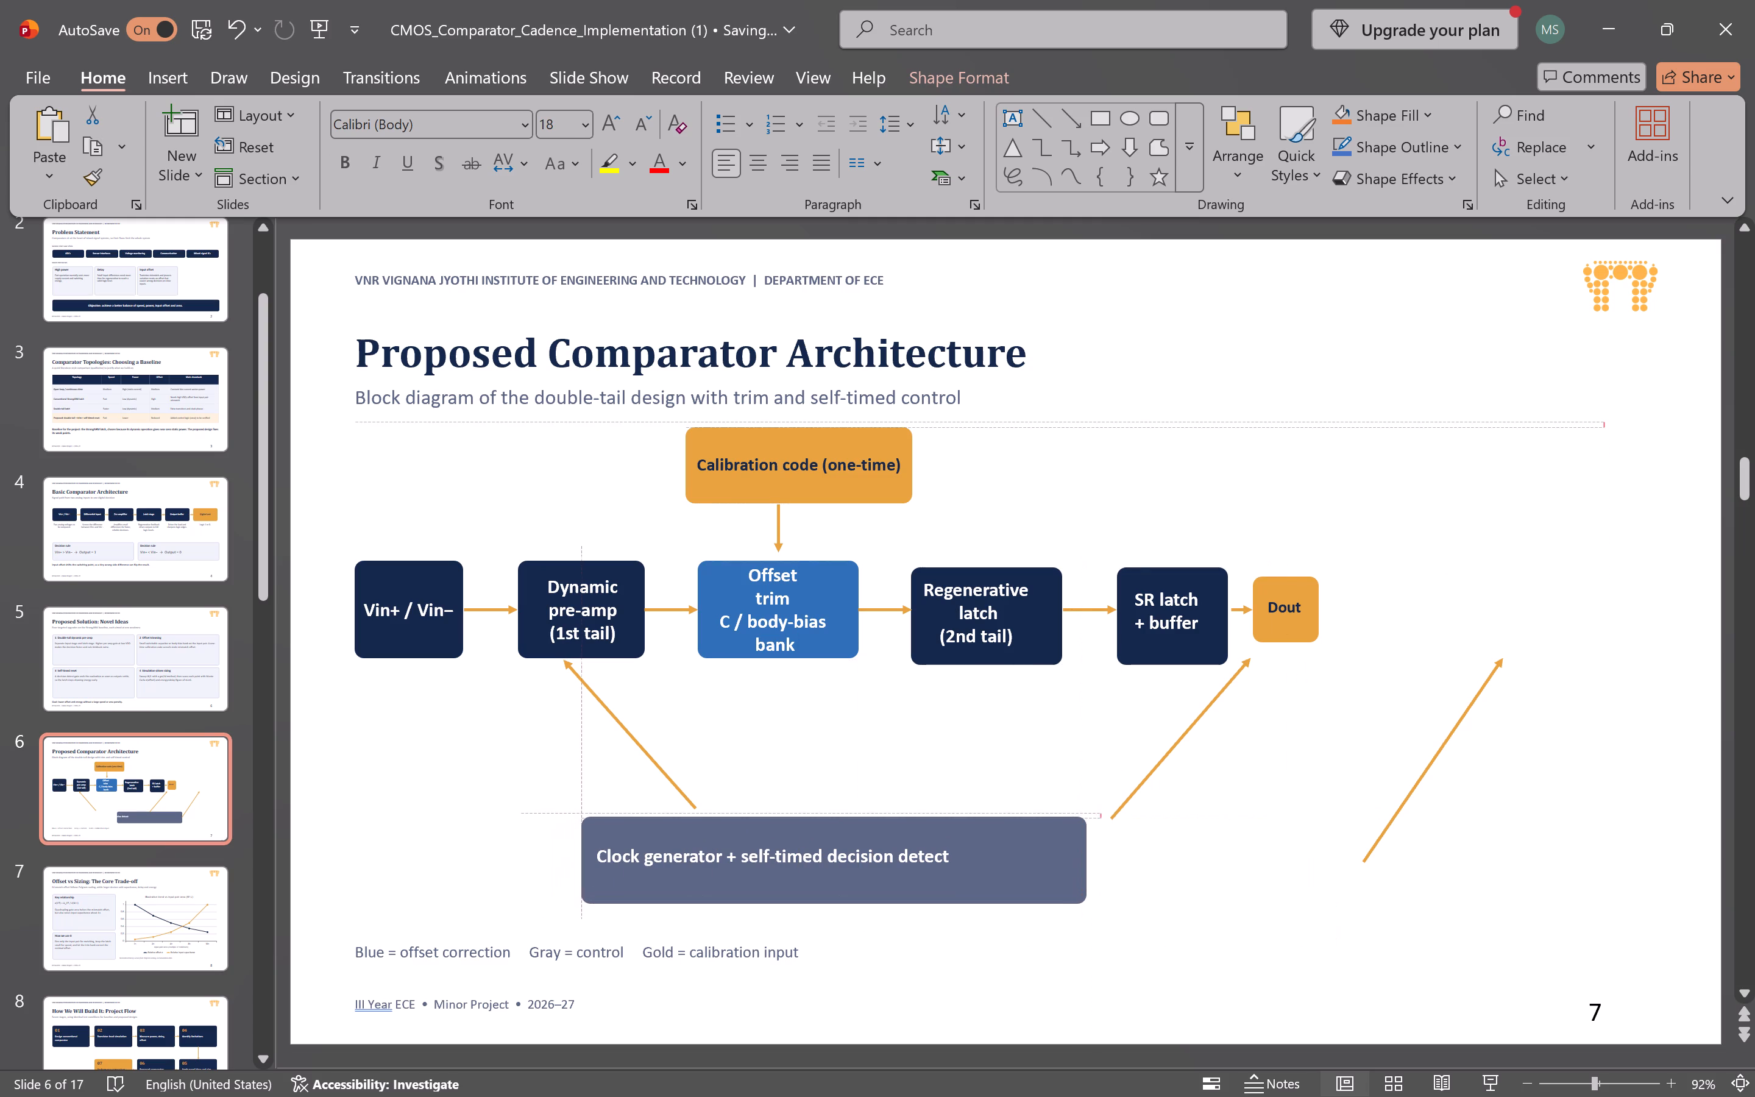
{"action": "left_click_drag", "start_coordinate": [924, 841], "coordinate": [937, 834]}
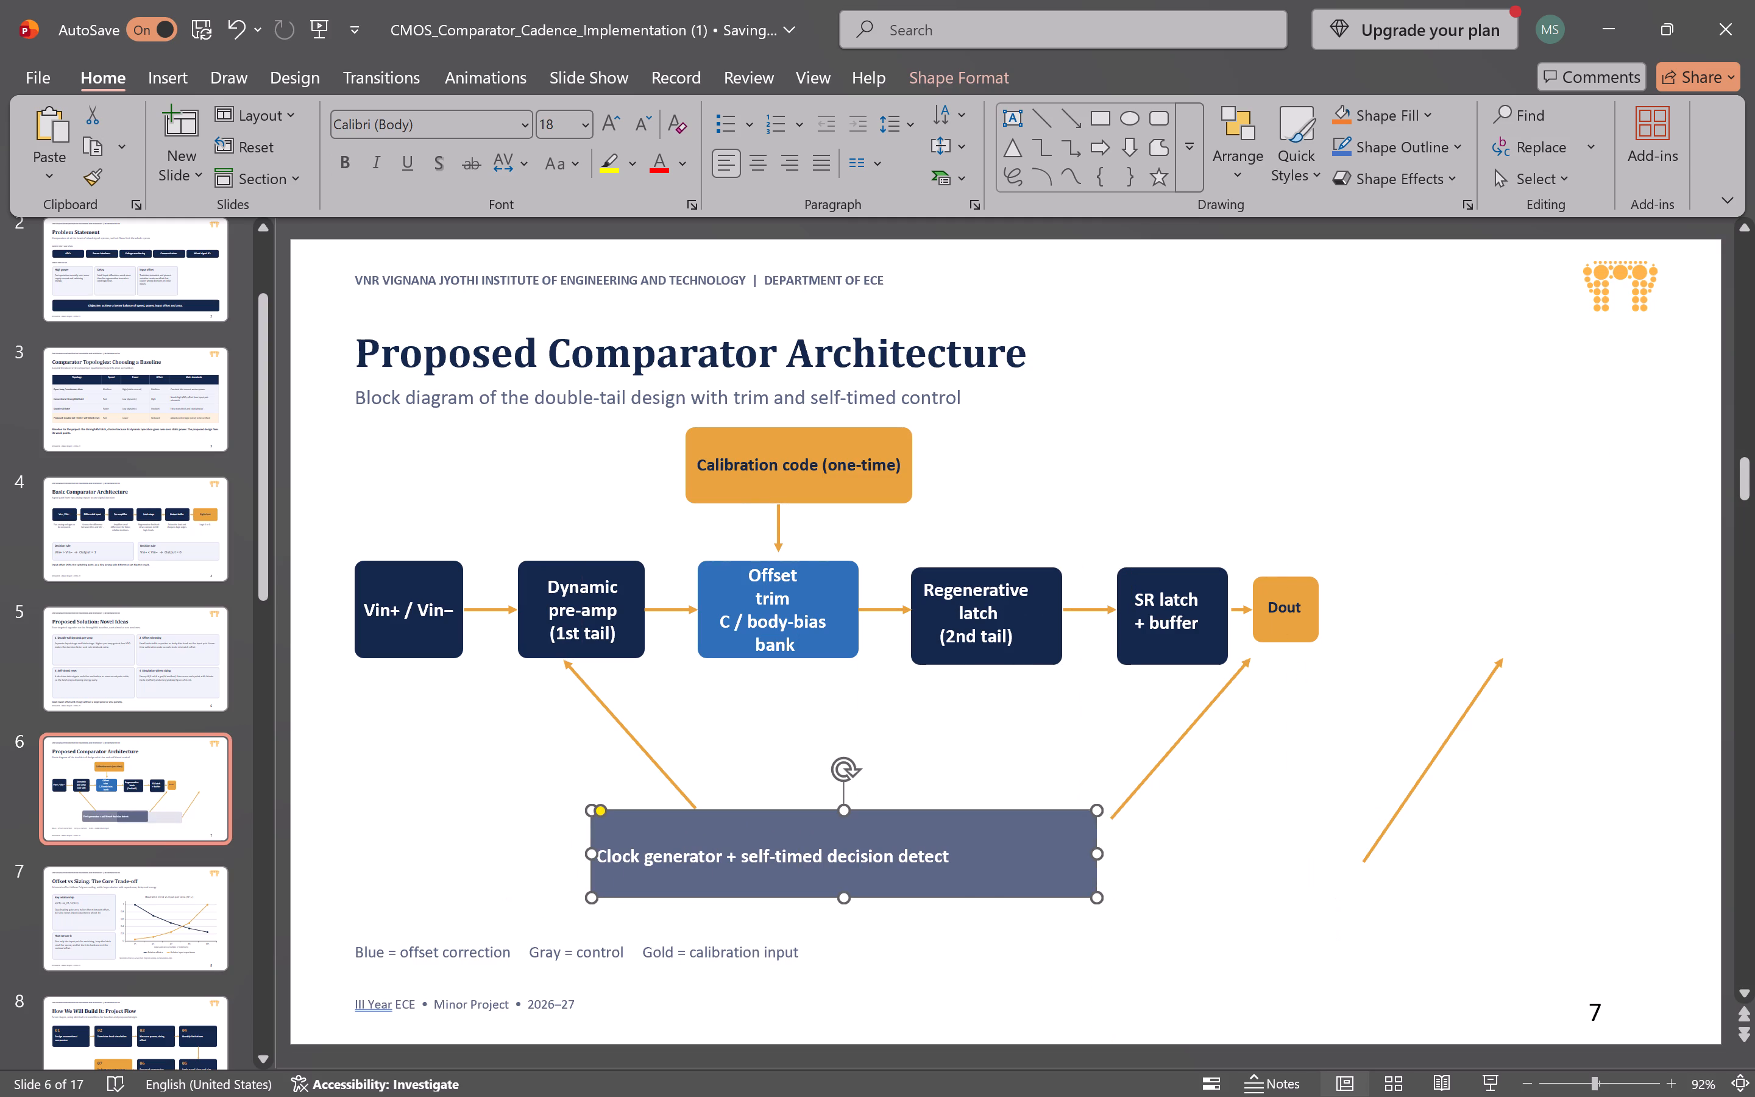
{"action": "left_click", "coordinate": [956, 857]}
{"action": "left_click_drag", "start_coordinate": [956, 857], "coordinate": [1000, 856]}
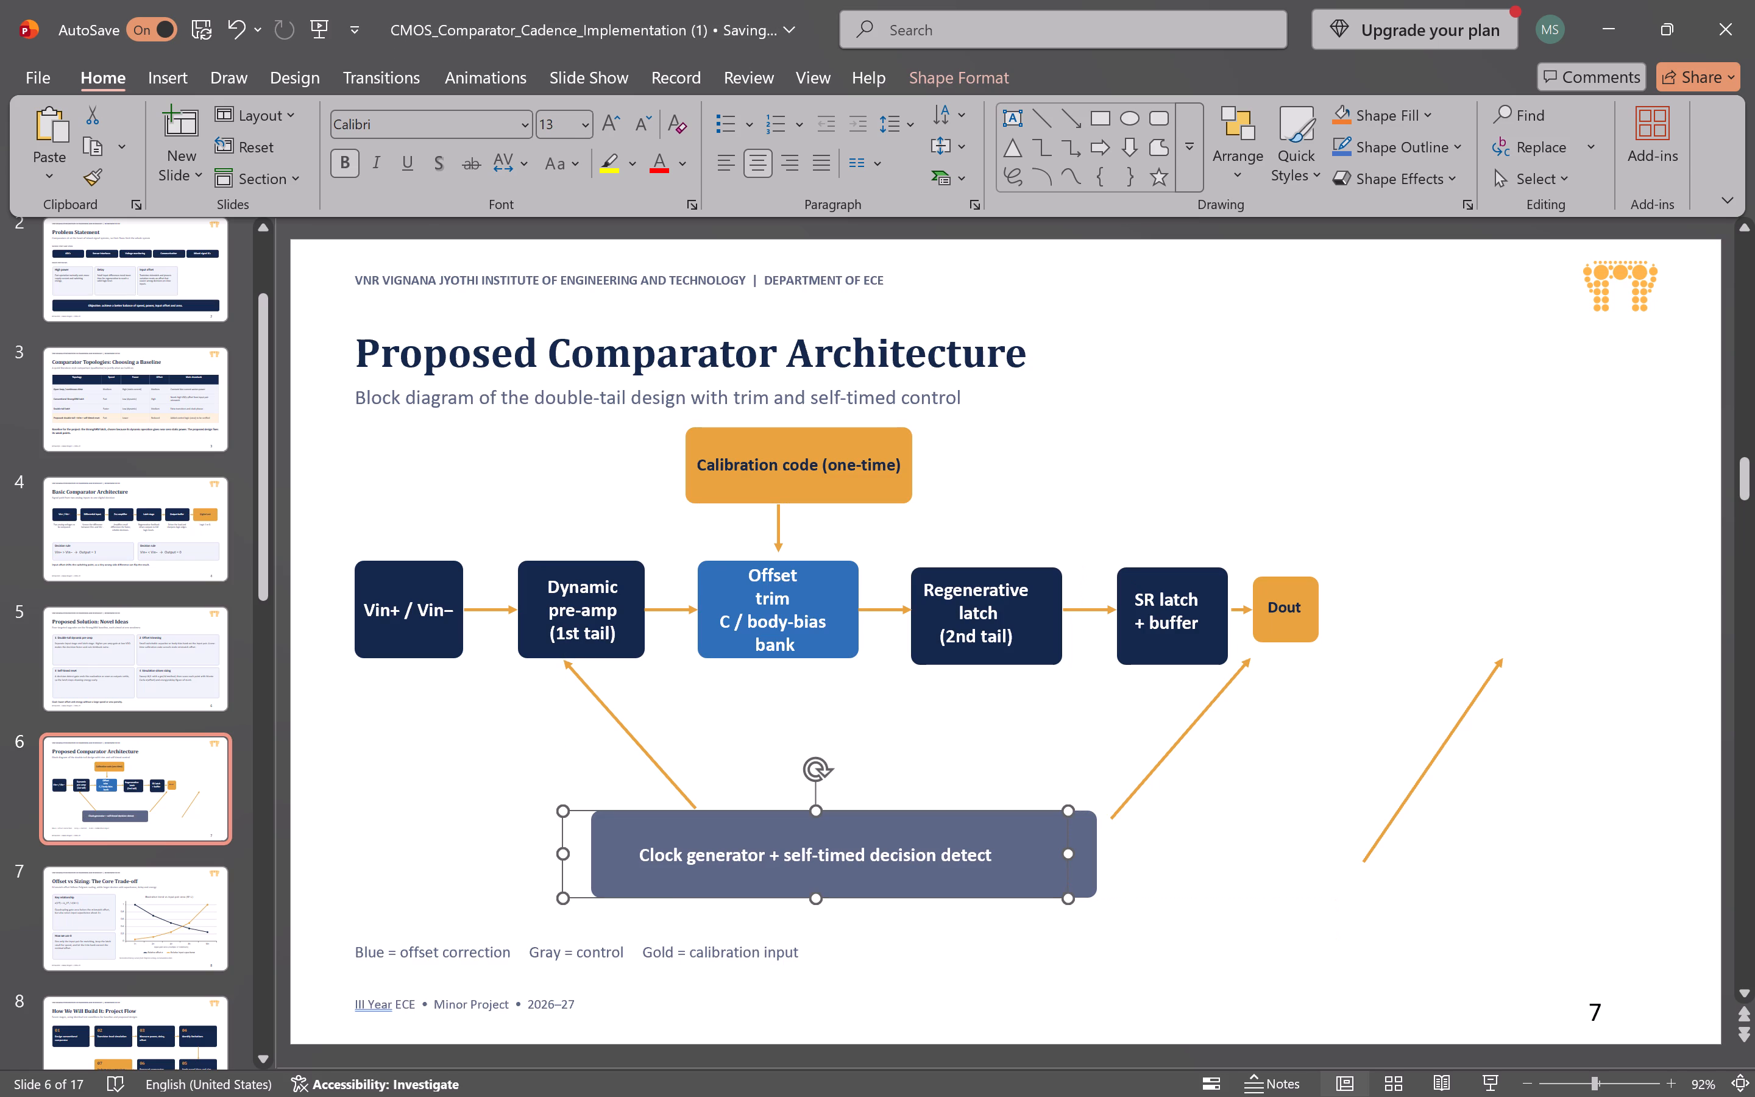
Move the middle diagonal clock arrow left so it runs from the Clock generator block's top edge to beneath the Regenerative latch block.
{"action": "left_click", "coordinate": [1185, 740]}
{"action": "left_click_drag", "start_coordinate": [1185, 740], "coordinate": [1193, 738]}
{"action": "left_click", "coordinate": [1193, 738]}
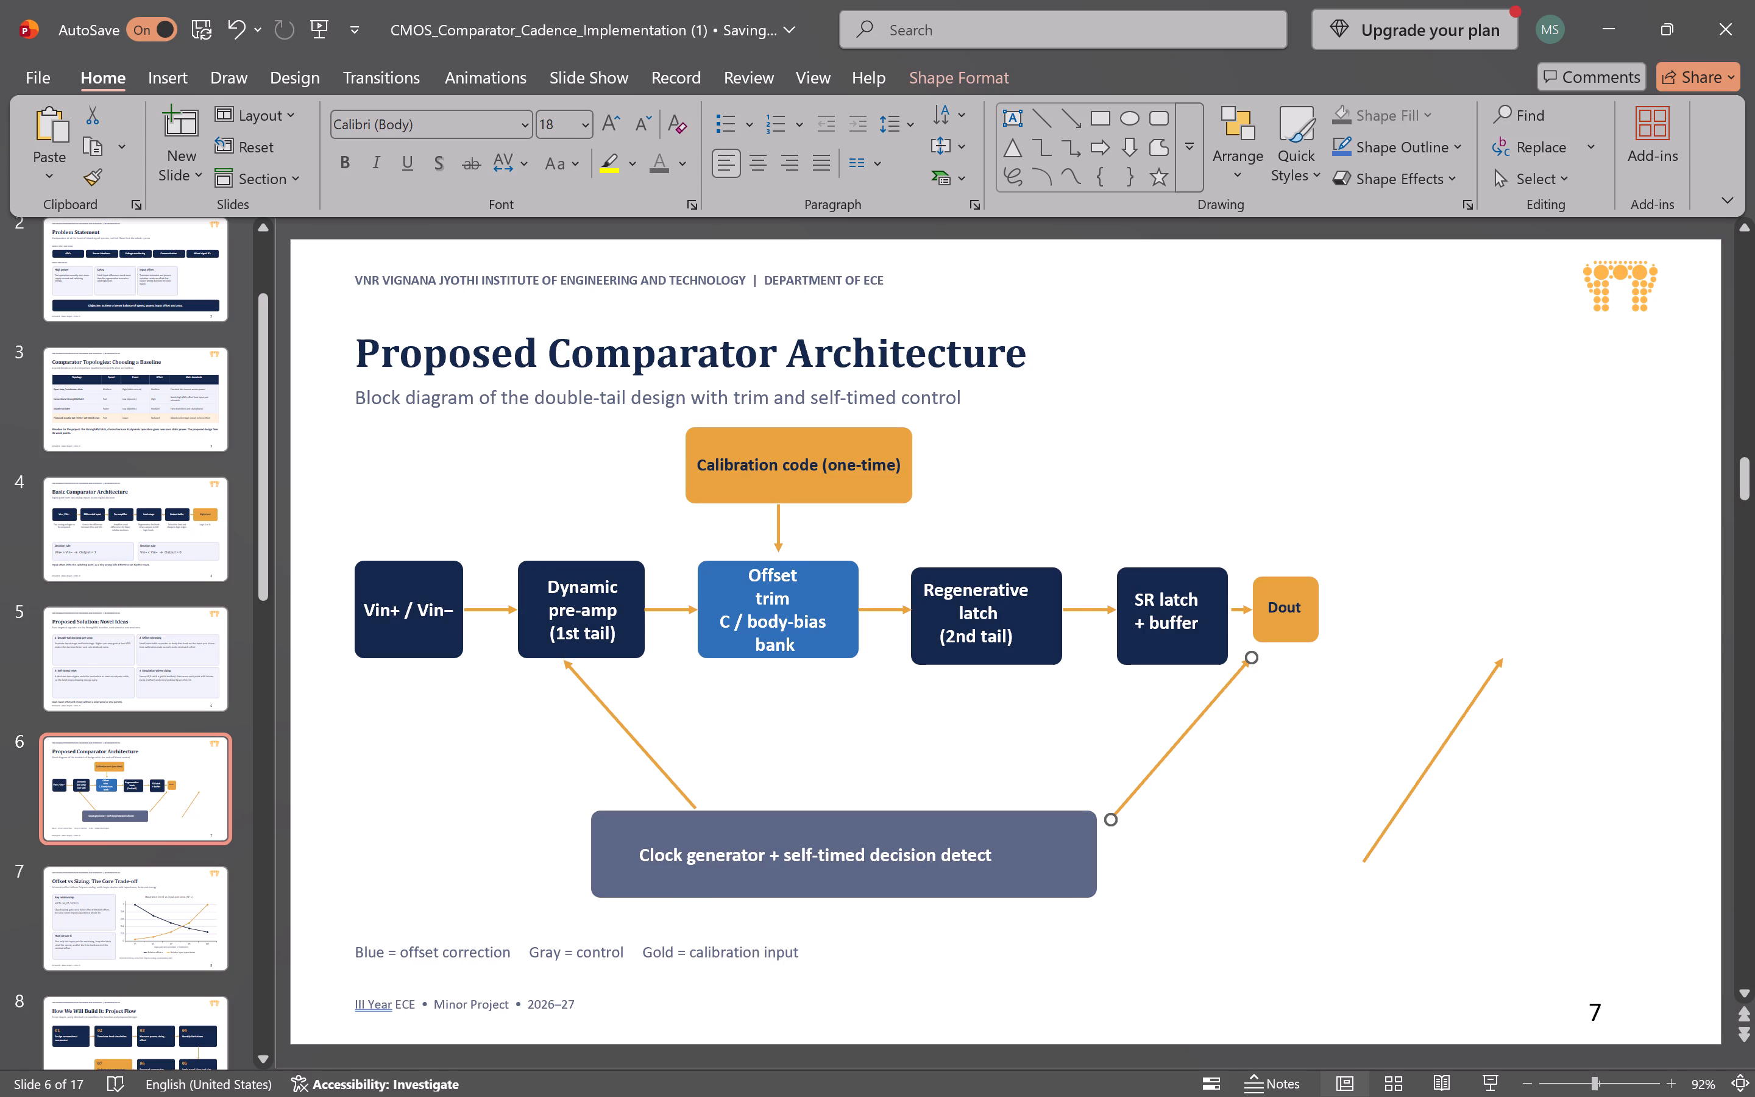
{"action": "left_click_drag", "start_coordinate": [1191, 733], "coordinate": [992, 730]}
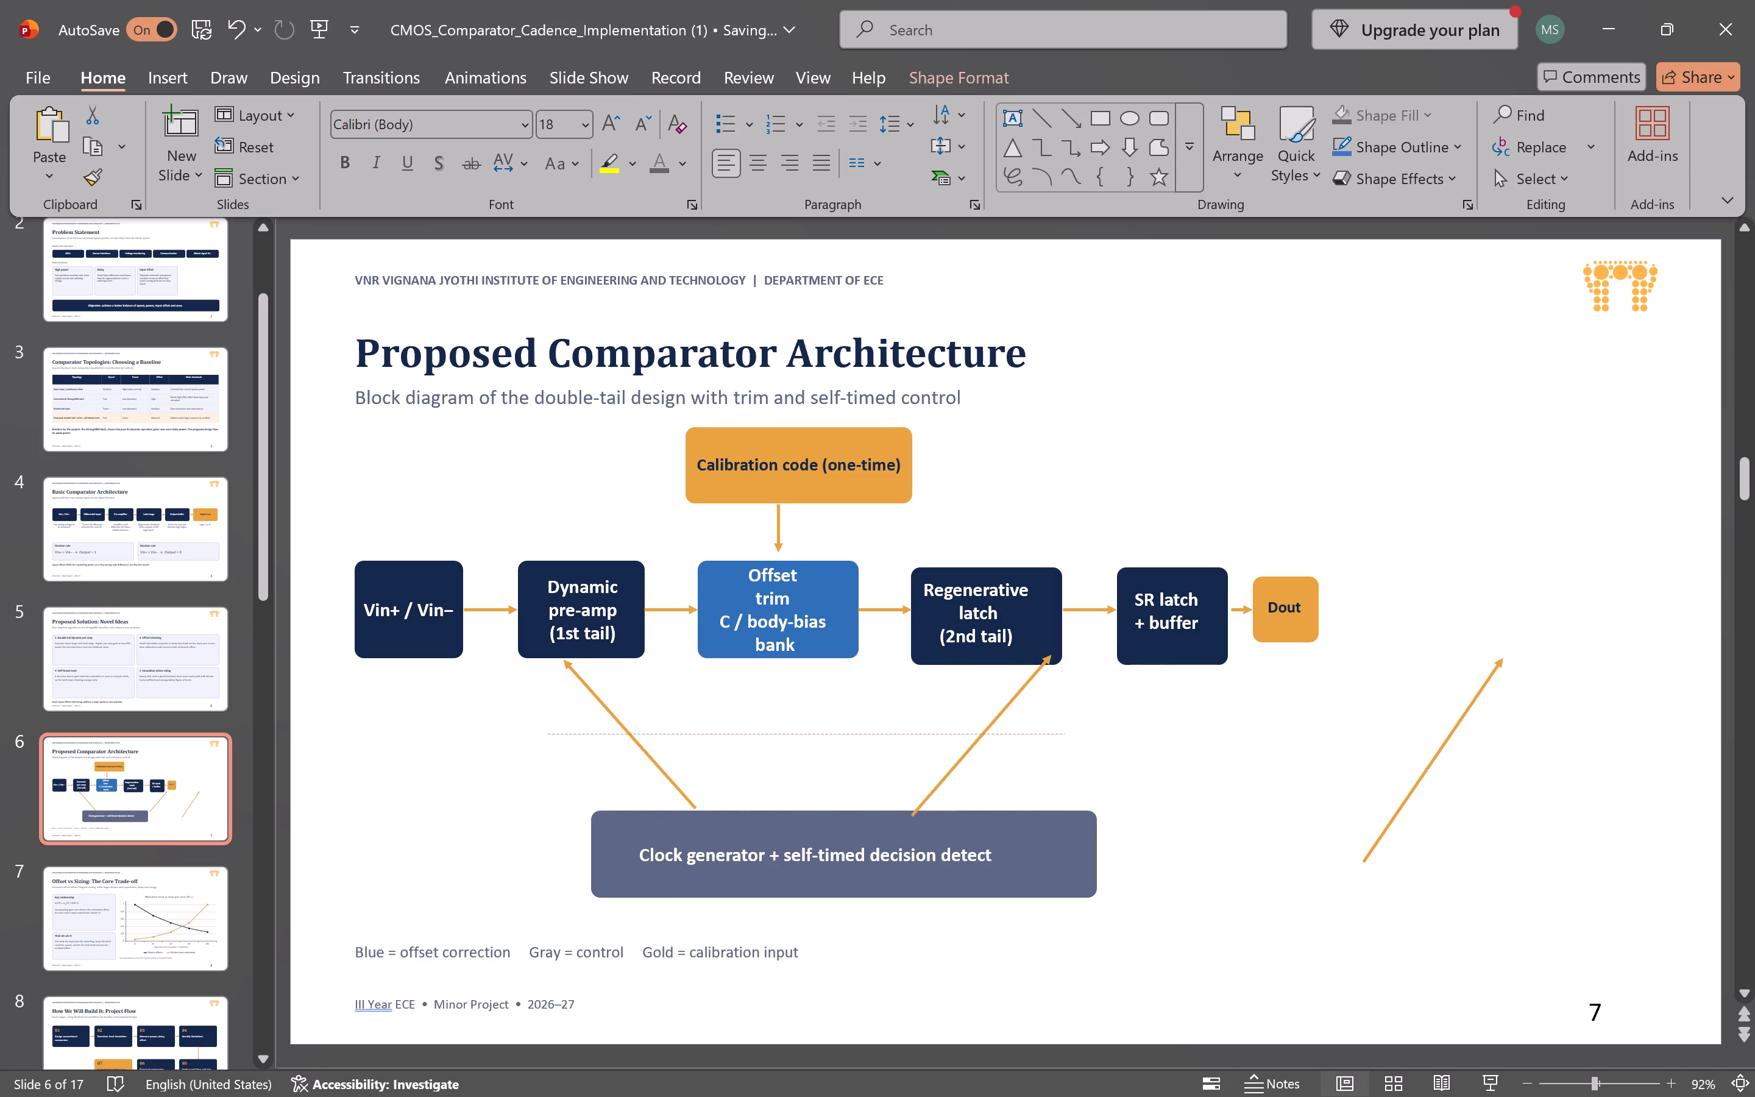
{"action": "left_click_drag", "start_coordinate": [992, 730], "coordinate": [939, 730]}
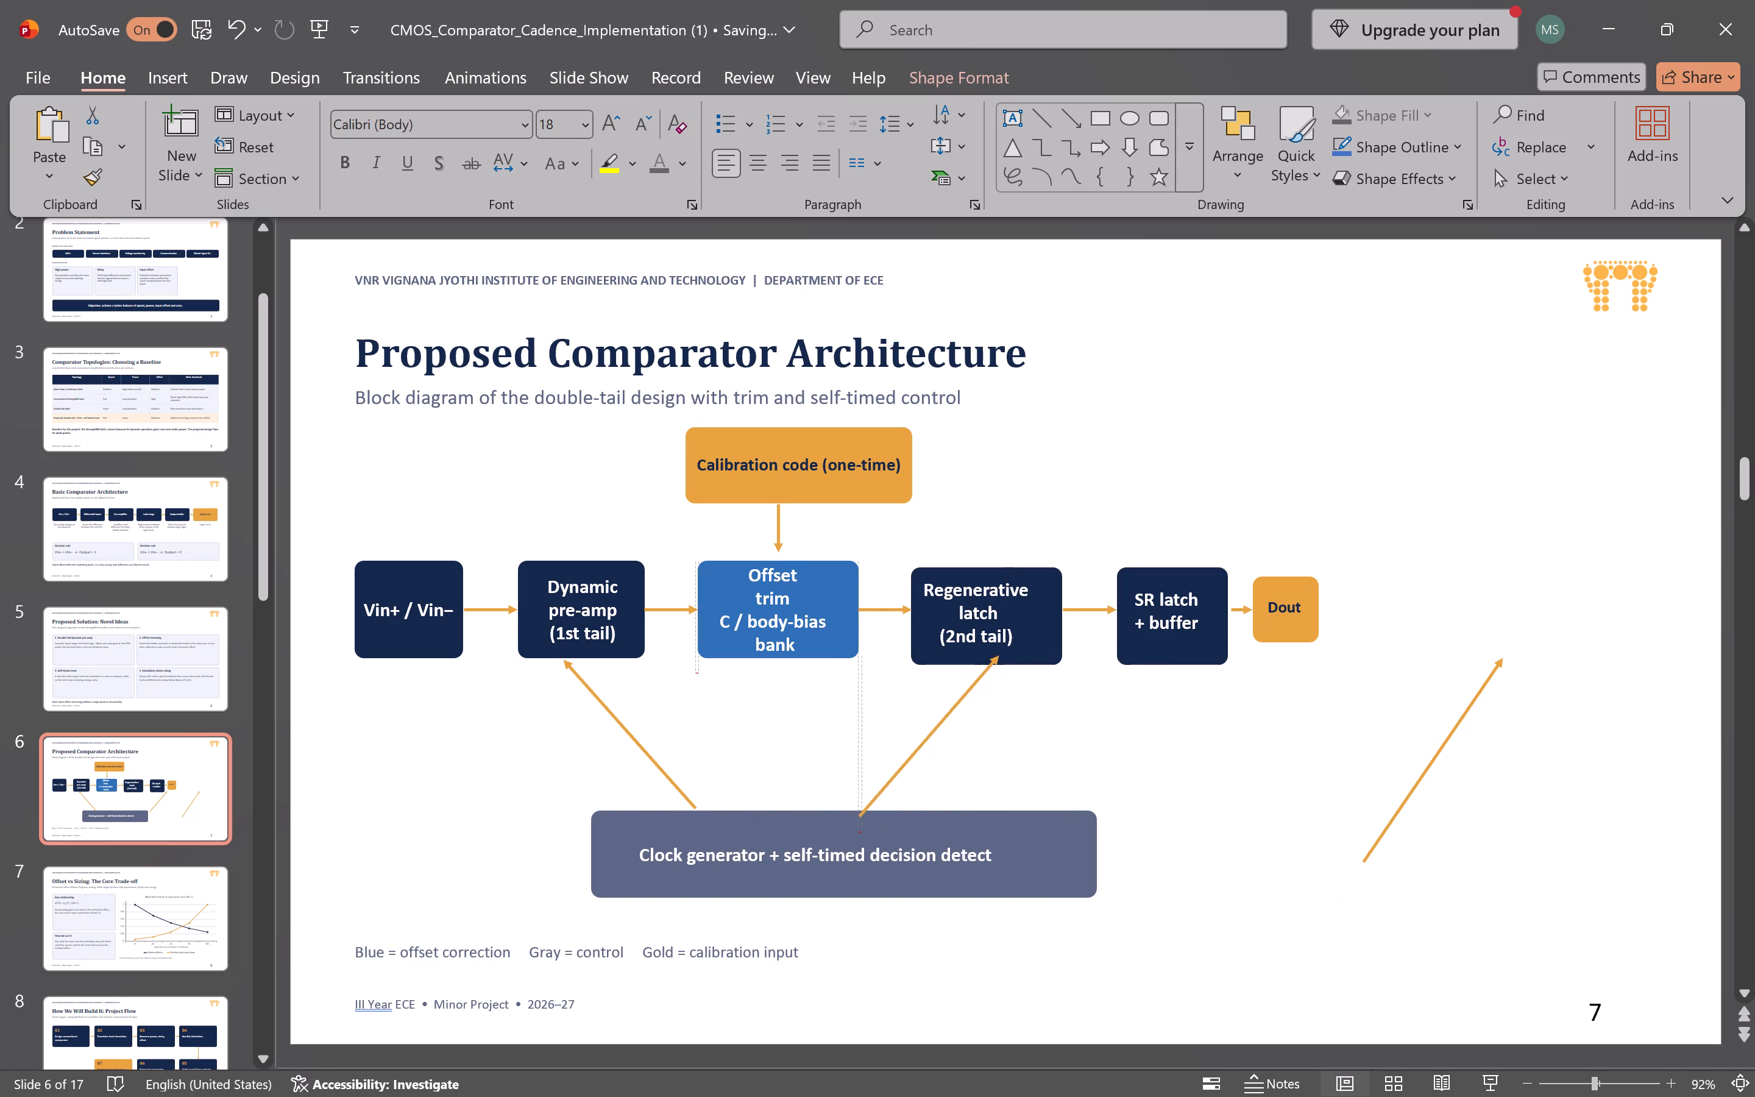
{"action": "left_click_drag", "start_coordinate": [939, 730], "coordinate": [941, 728]}
{"action": "left_click_drag", "start_coordinate": [1005, 651], "coordinate": [999, 669]}
Move the rightmost diagonal clock arrow to the SR latch + buffer block's bottom edge, and pull its tail beside the middle arrow's tail.
{"action": "left_click_drag", "start_coordinate": [1444, 744], "coordinate": [1096, 748]}
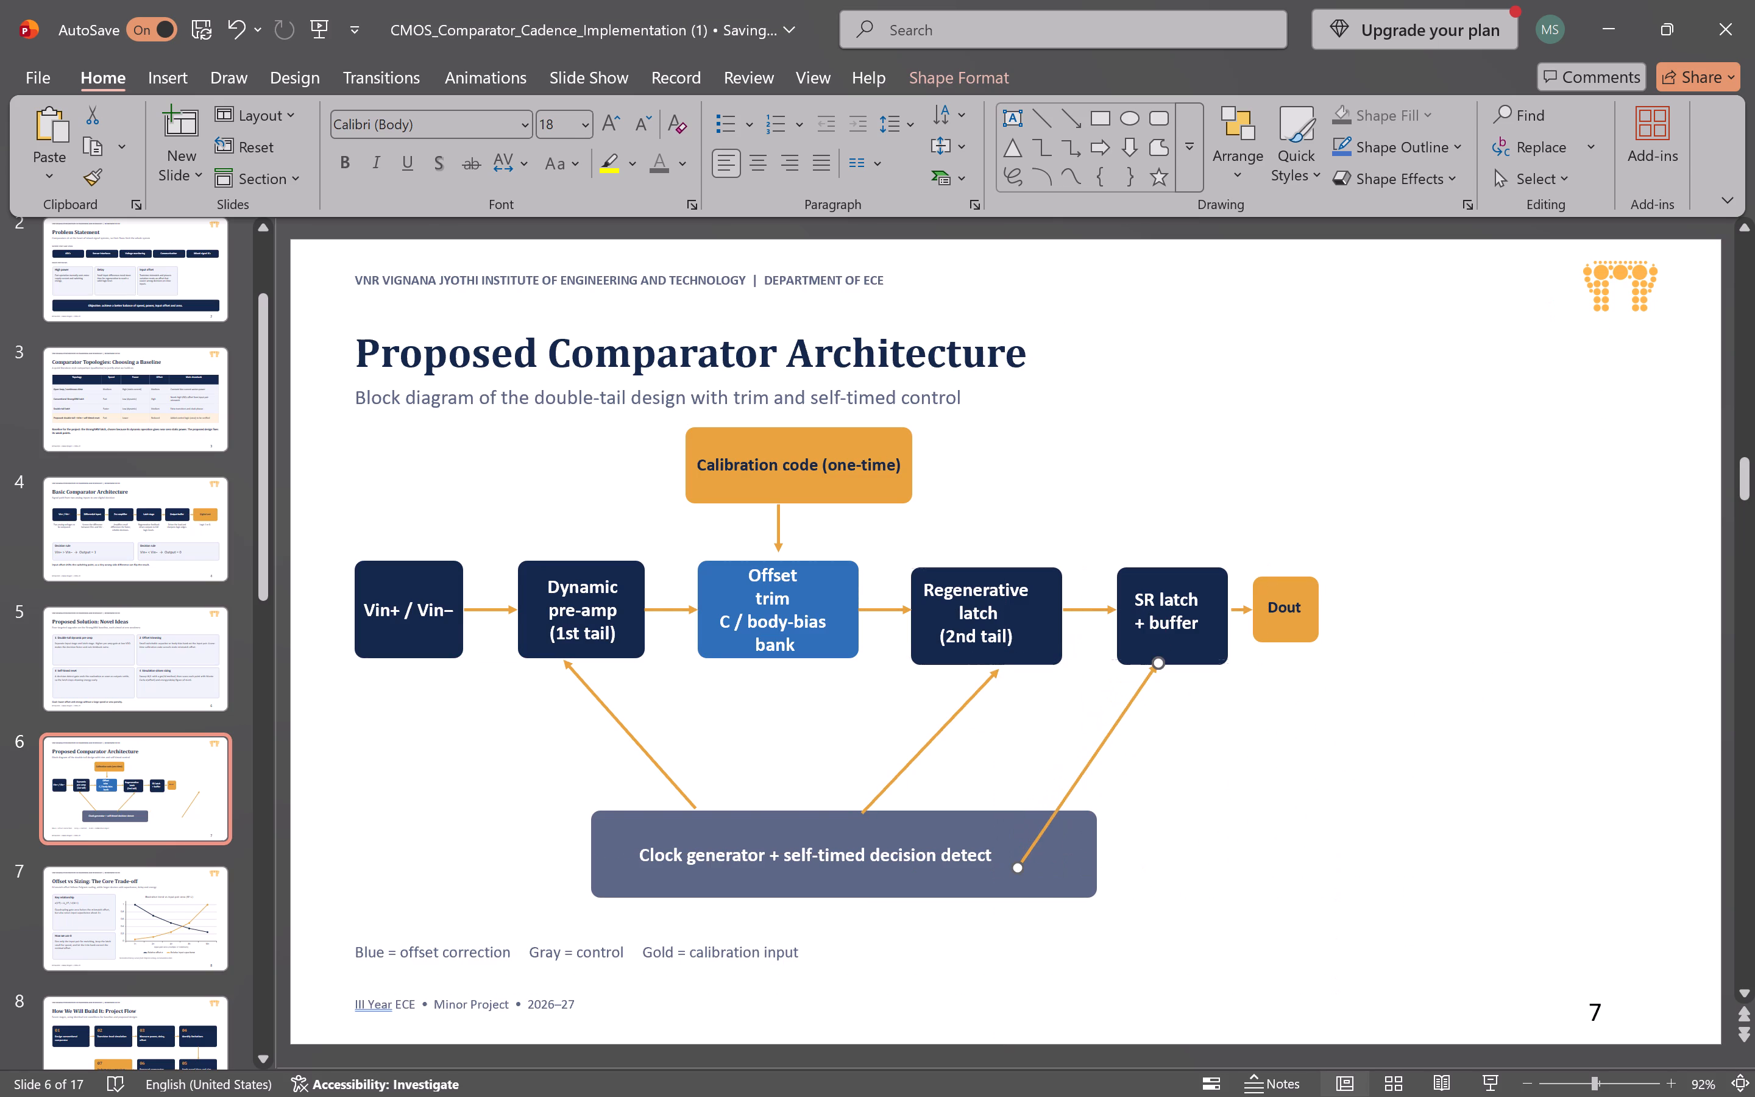
{"action": "left_click_drag", "start_coordinate": [1018, 869], "coordinate": [1032, 811]}
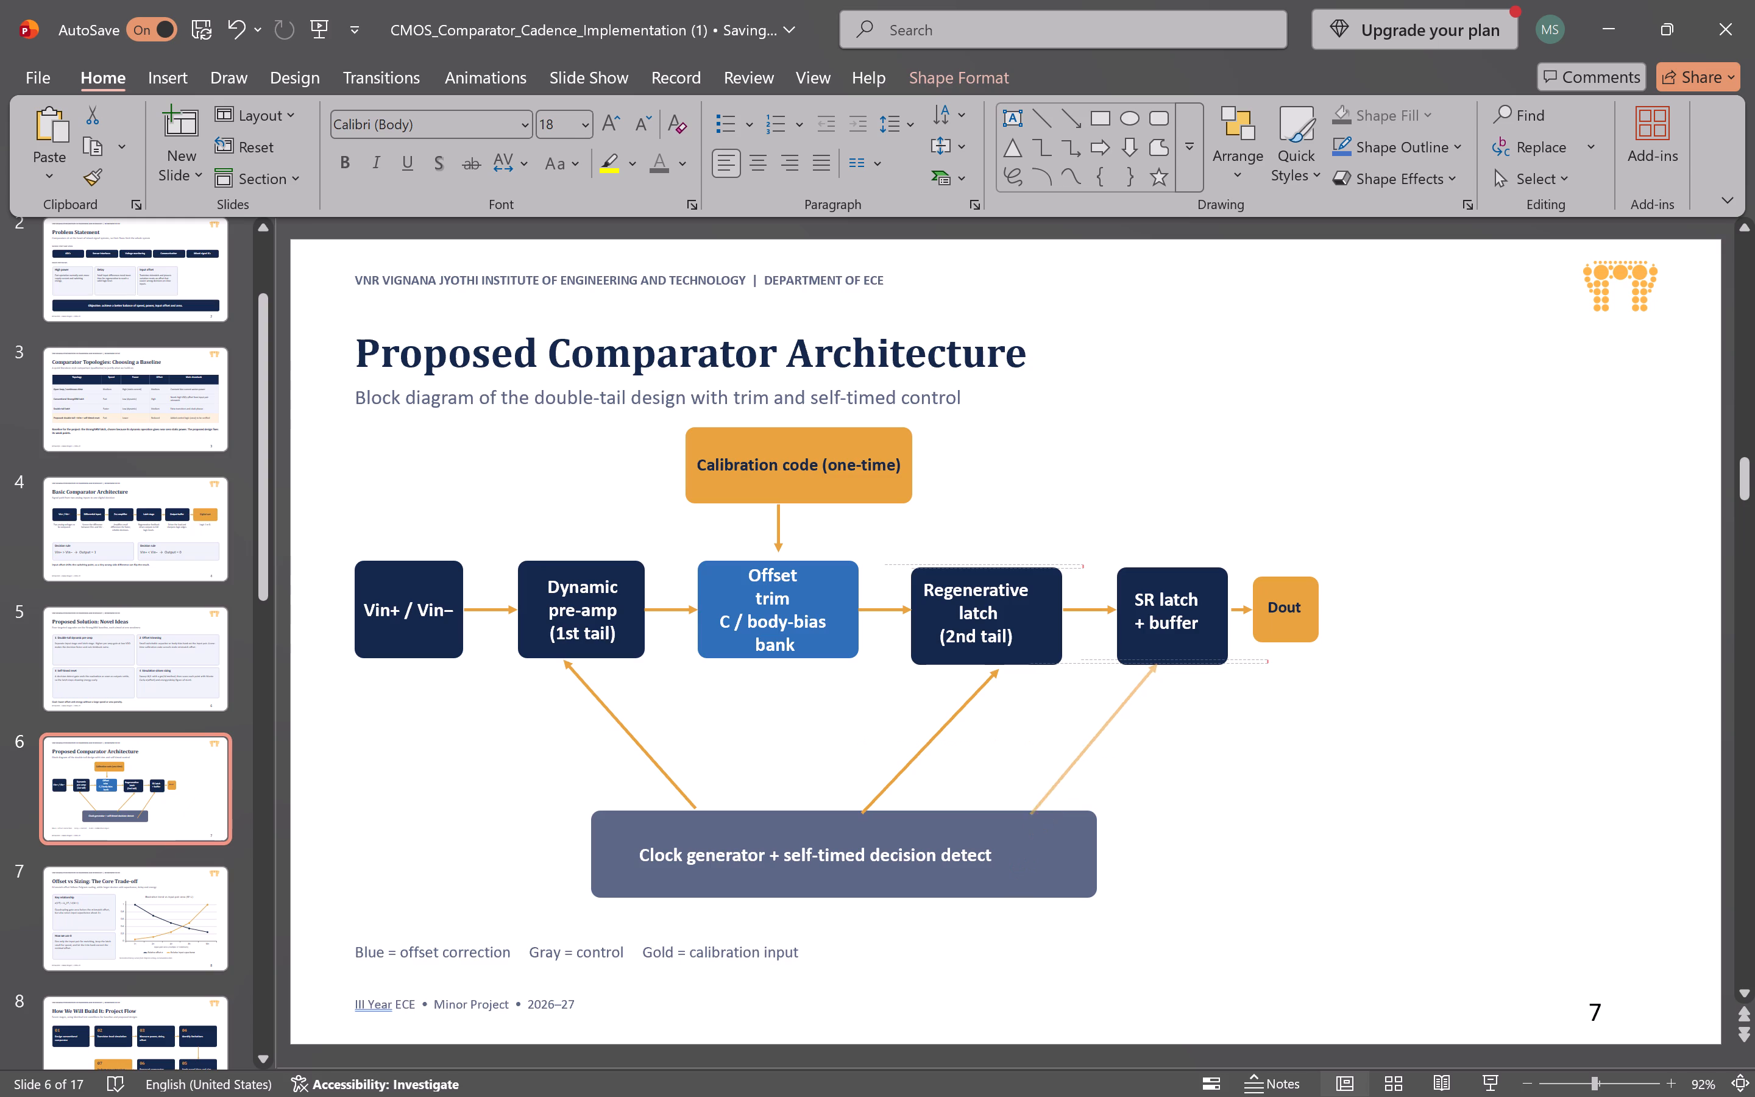
{"action": "left_click_drag", "start_coordinate": [1032, 811], "coordinate": [907, 815]}
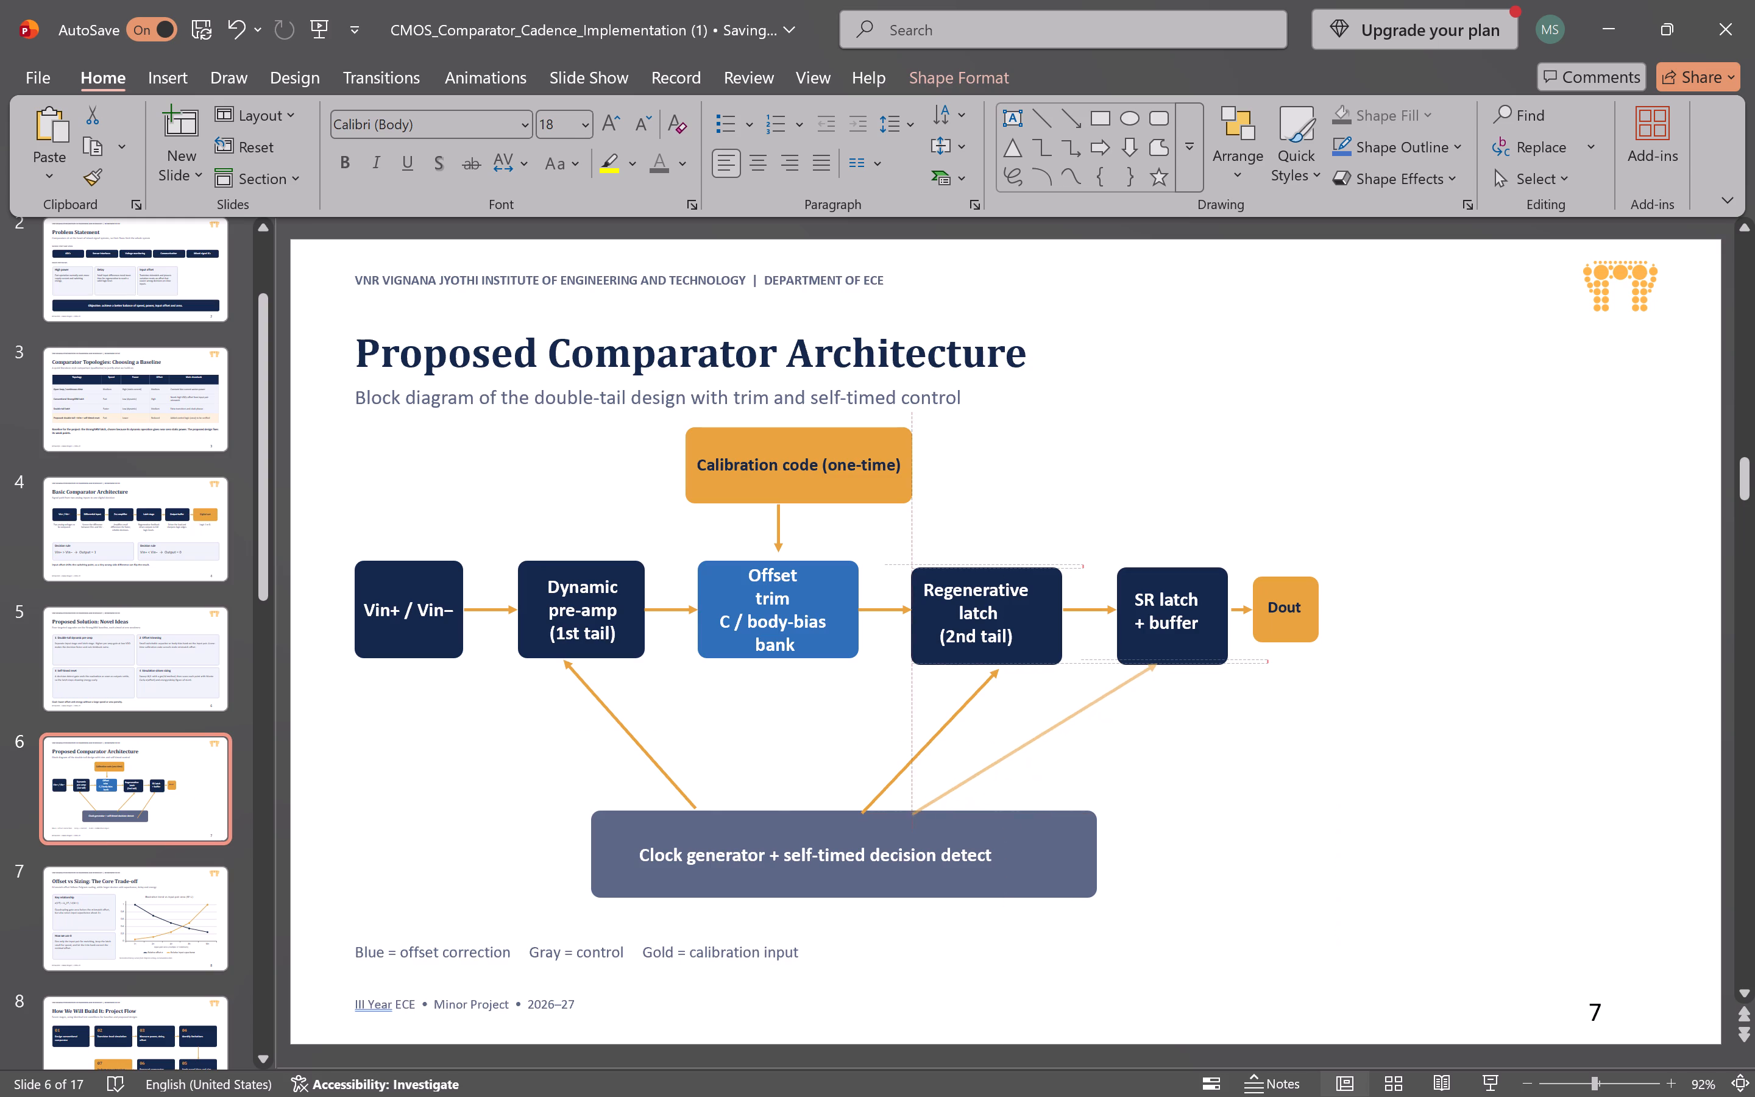
{"action": "left_click_drag", "start_coordinate": [907, 815], "coordinate": [906, 807]}
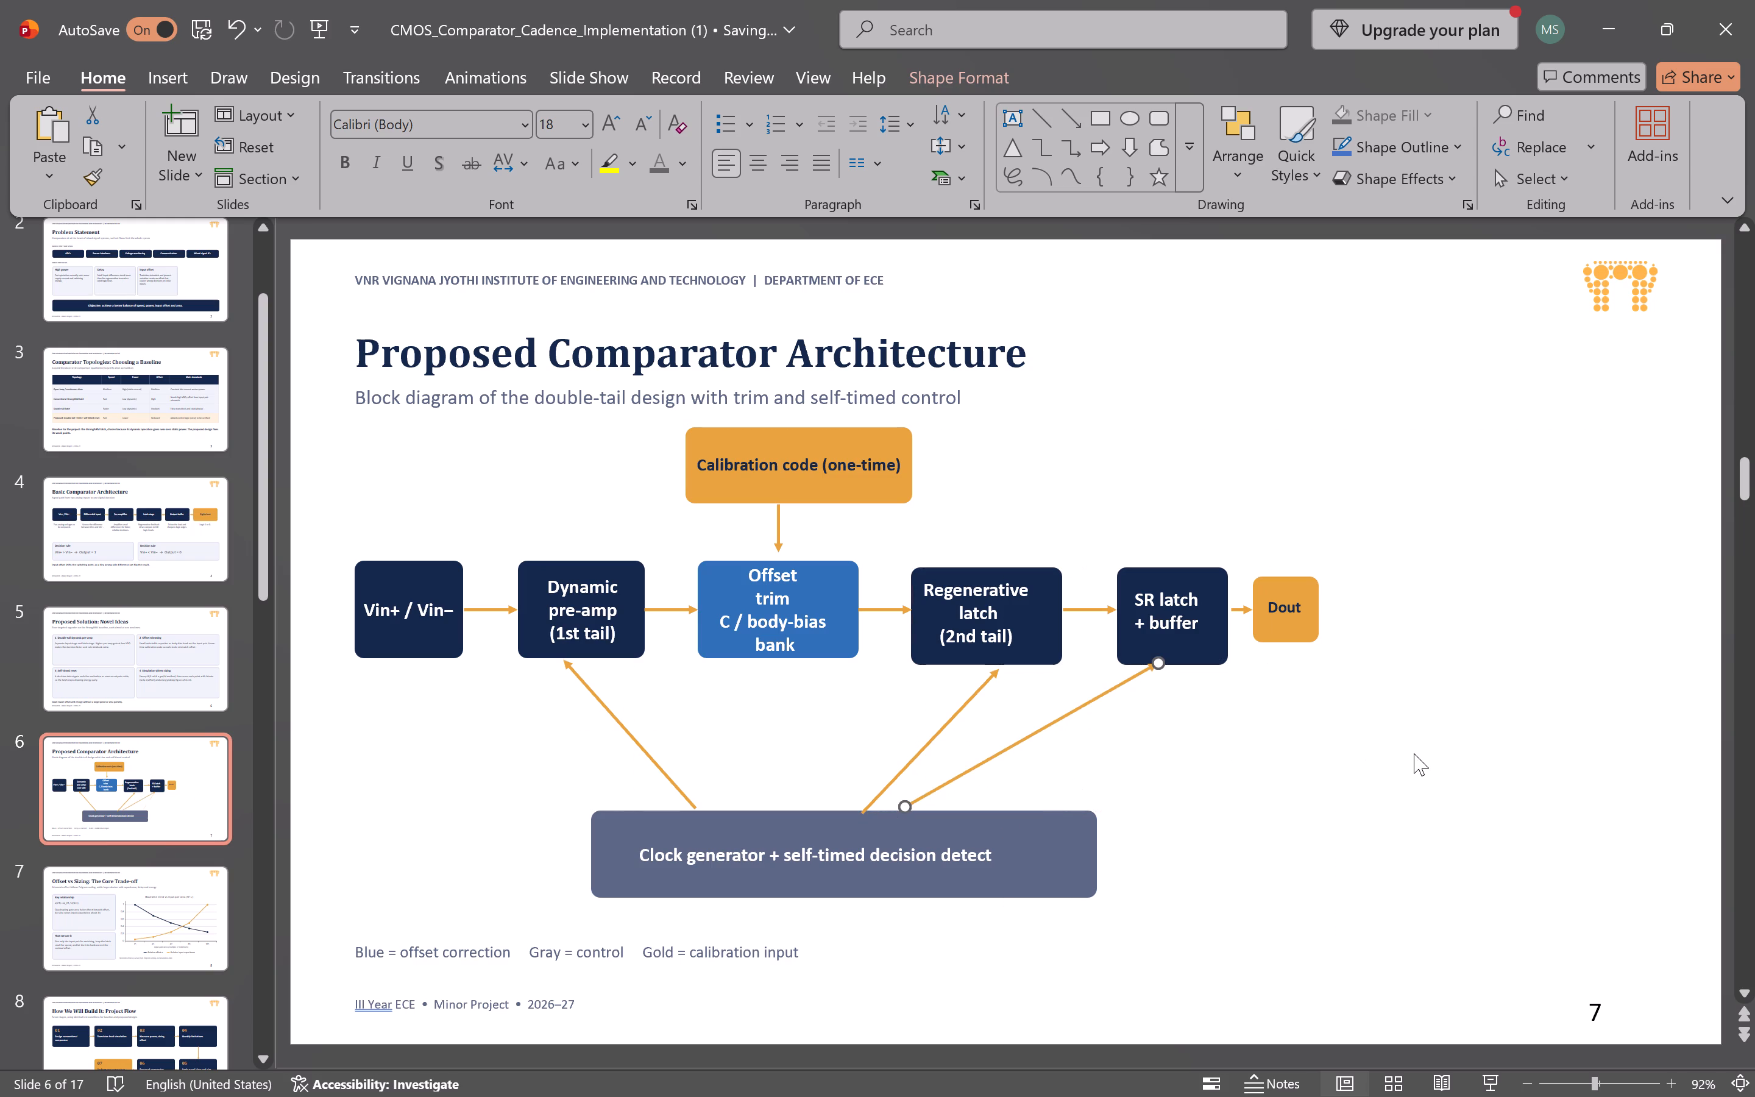
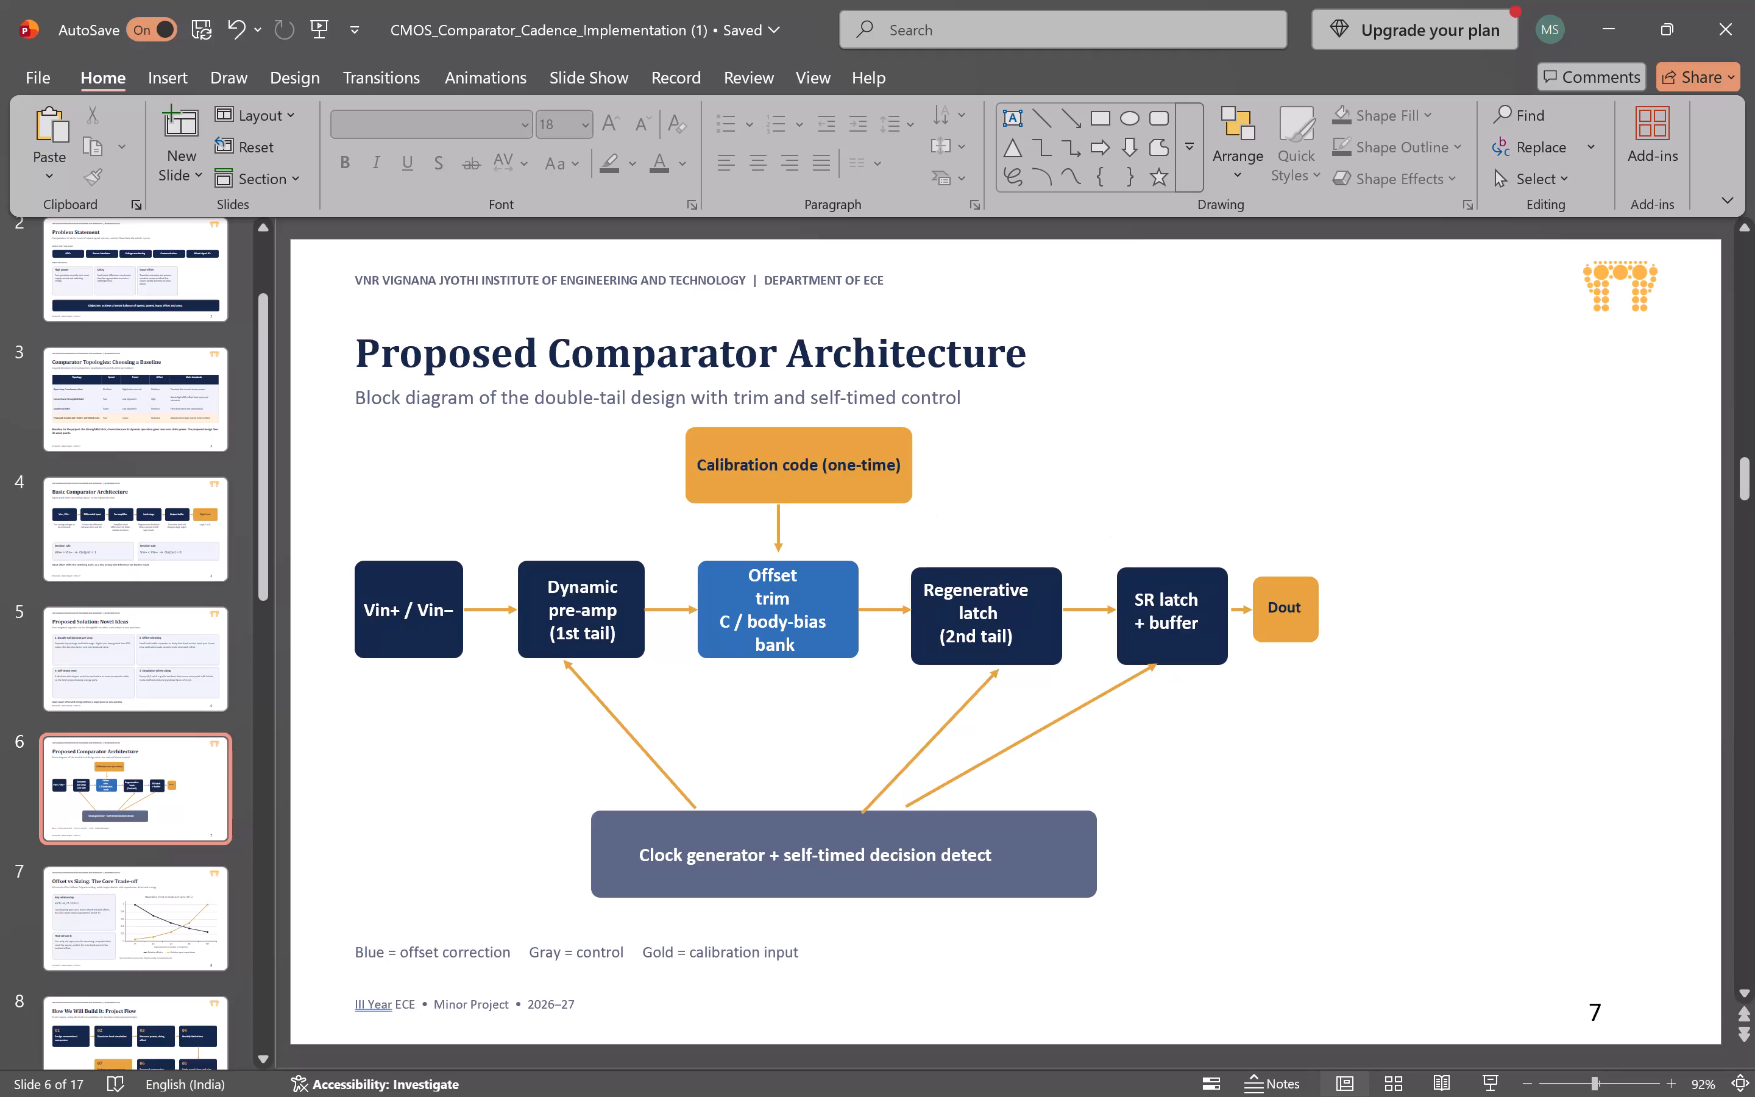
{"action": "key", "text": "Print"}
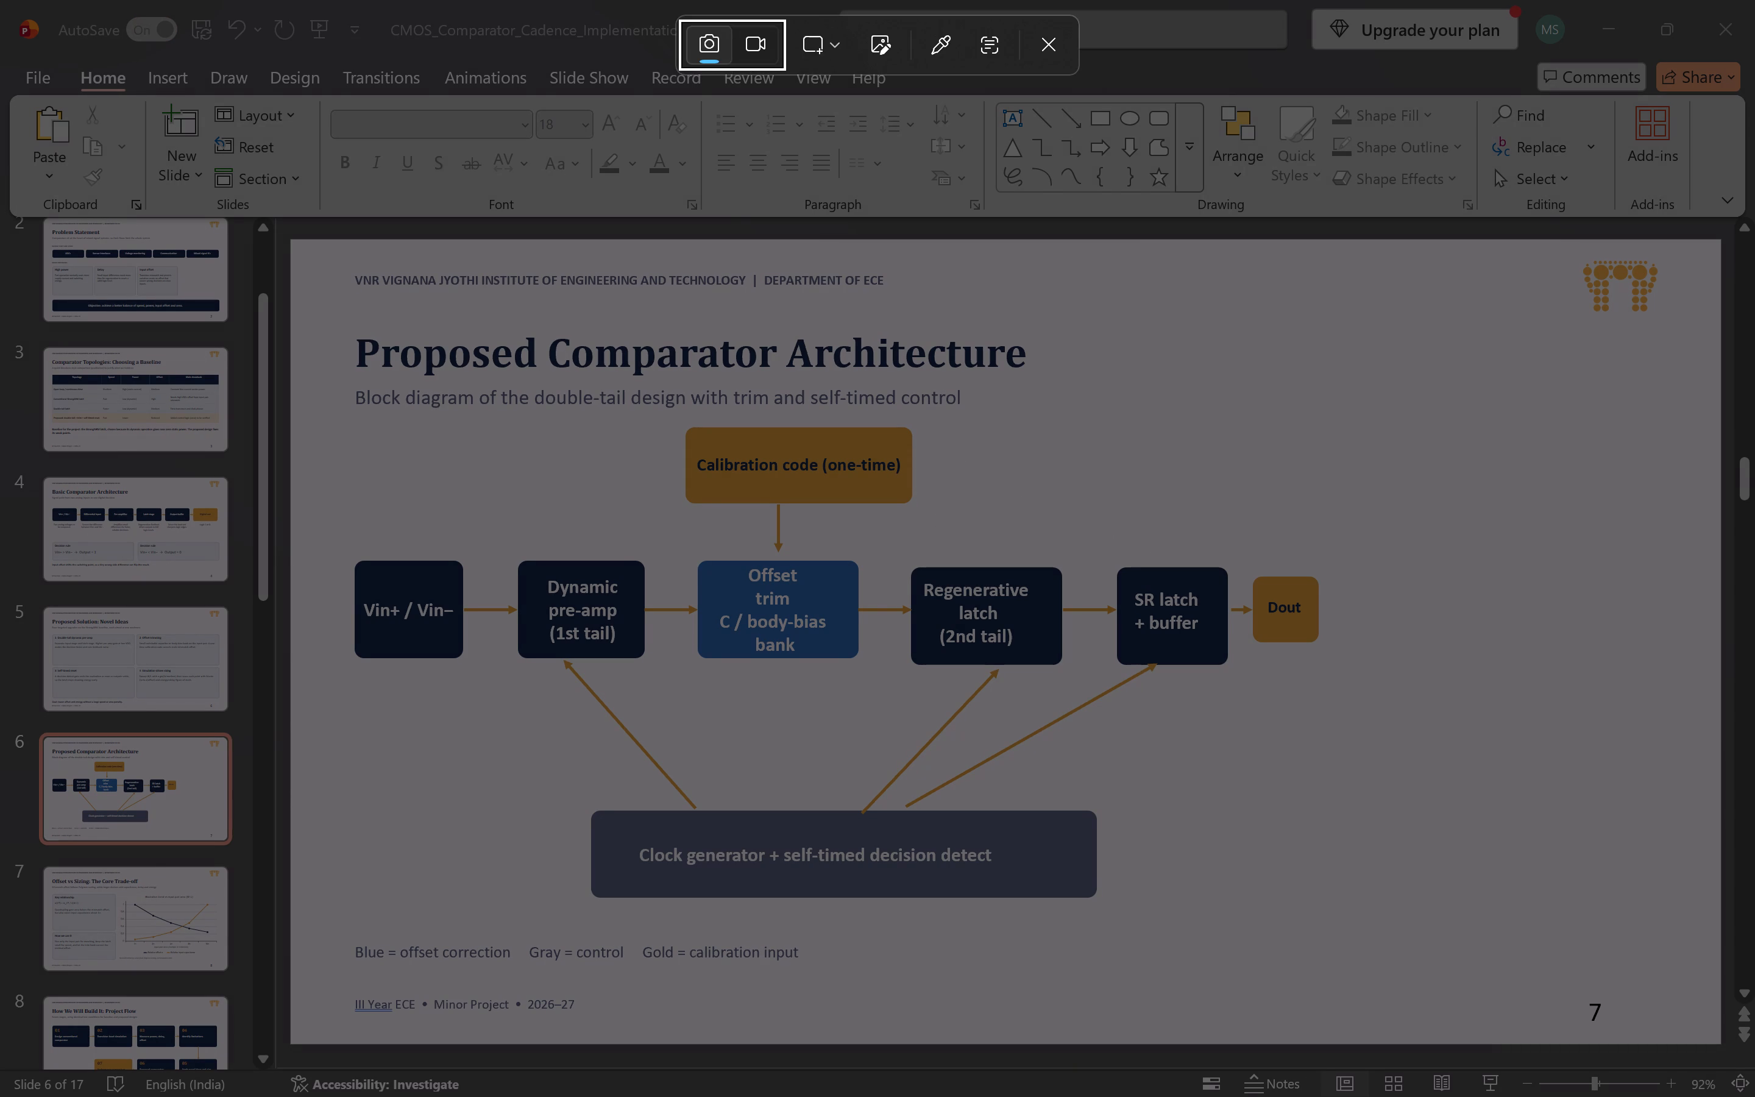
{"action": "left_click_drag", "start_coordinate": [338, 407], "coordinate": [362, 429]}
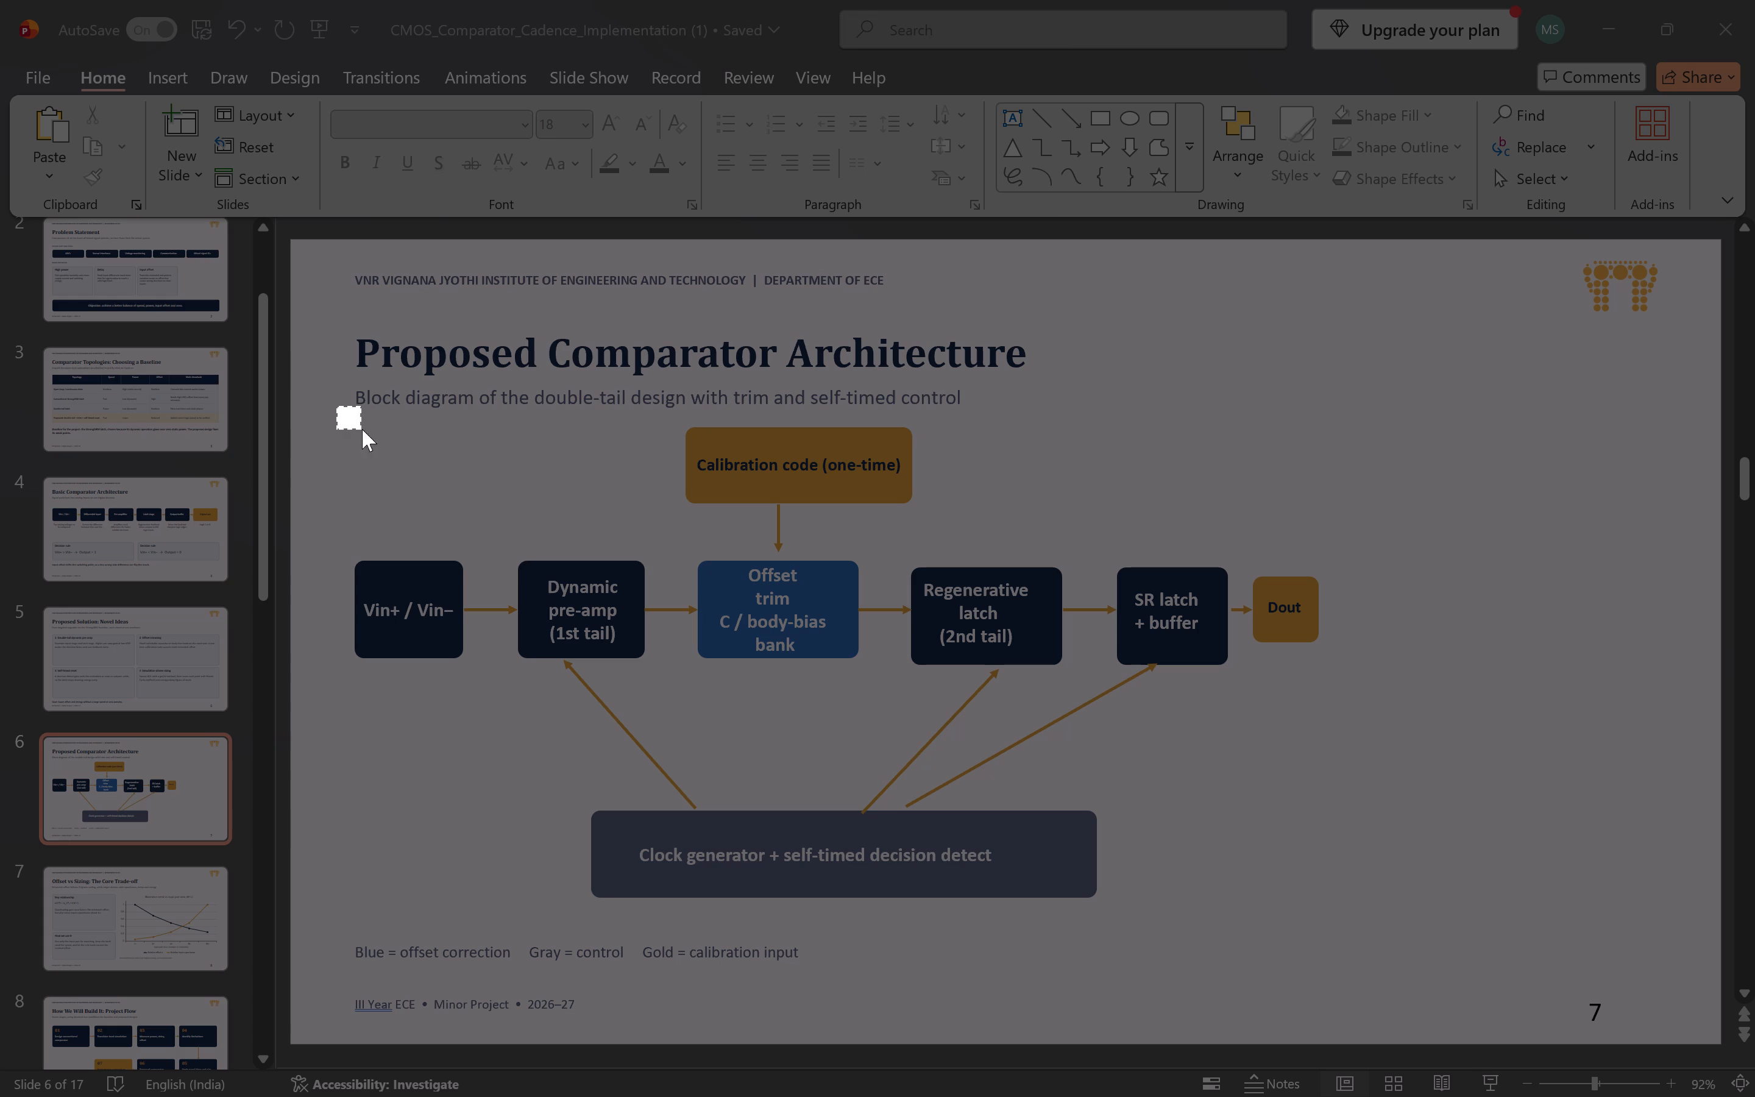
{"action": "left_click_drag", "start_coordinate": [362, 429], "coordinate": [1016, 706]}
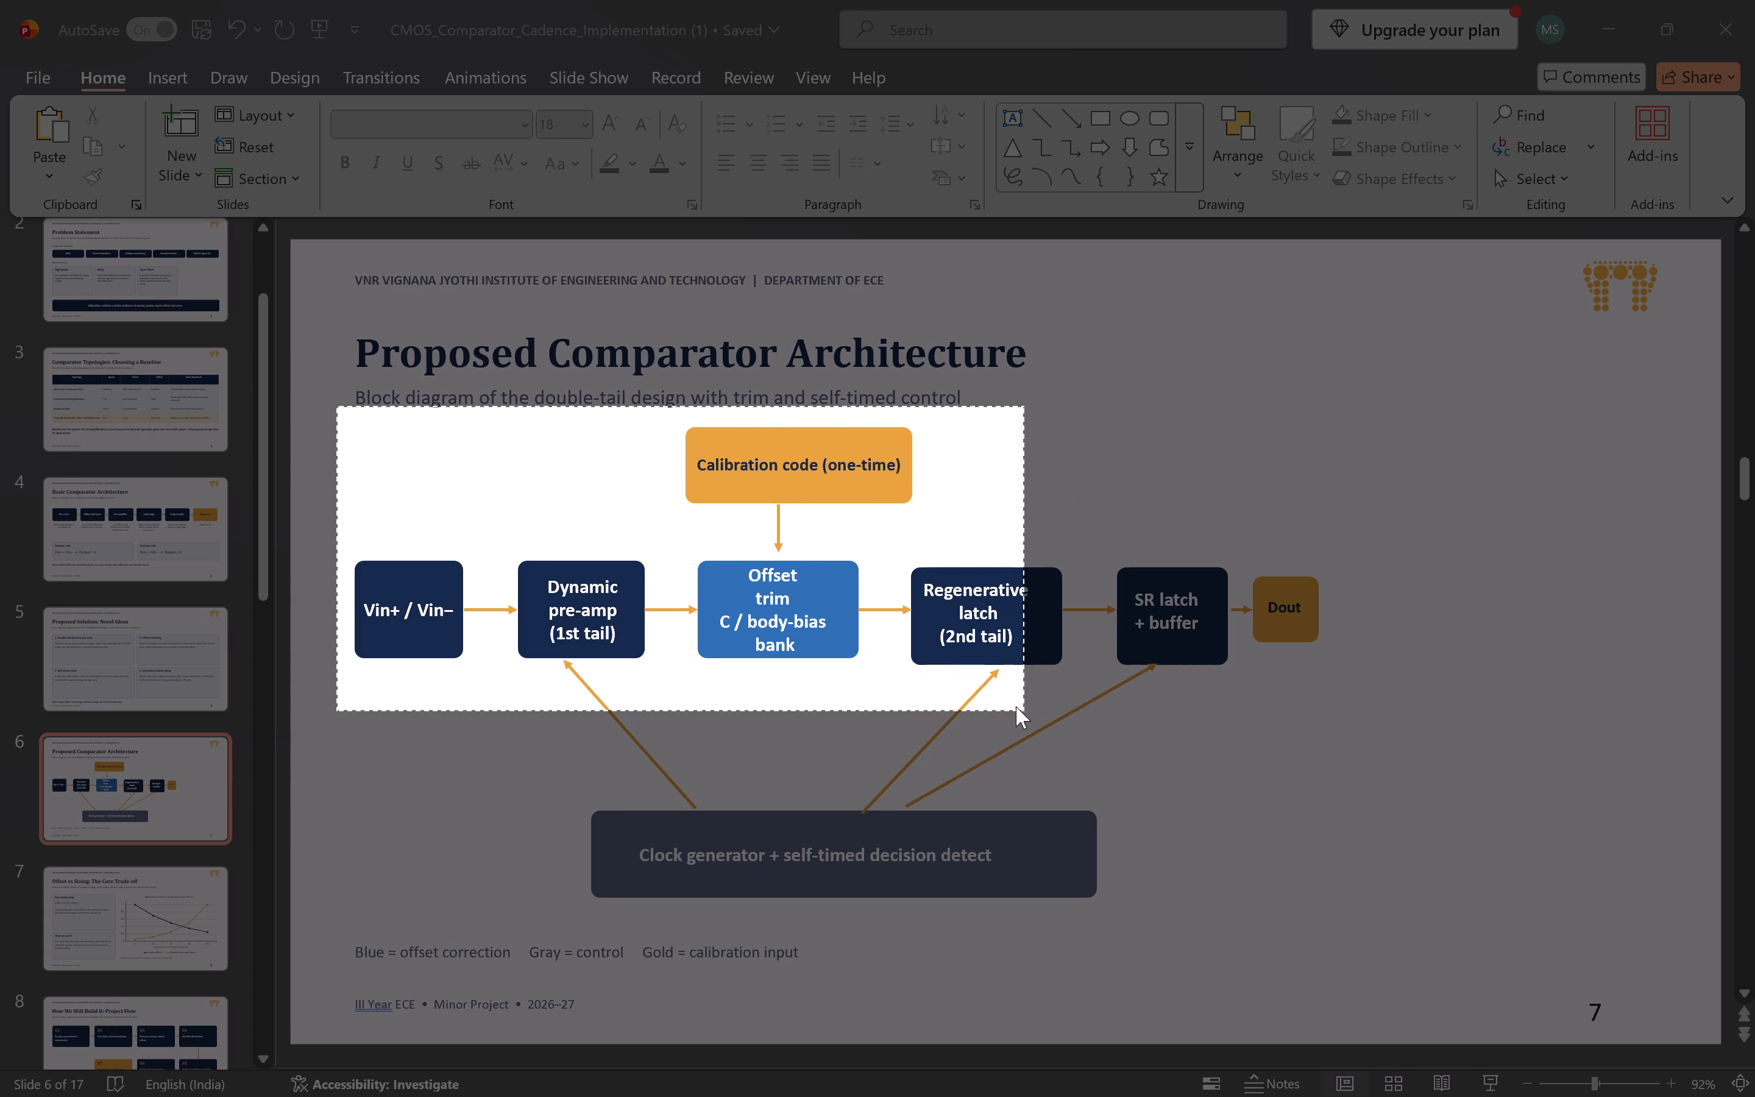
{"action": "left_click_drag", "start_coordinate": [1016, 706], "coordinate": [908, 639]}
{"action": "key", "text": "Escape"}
Capture a screenshot of the block diagram on the Proposed Comparator Architecture slide.
{"action": "key", "text": "Print"}
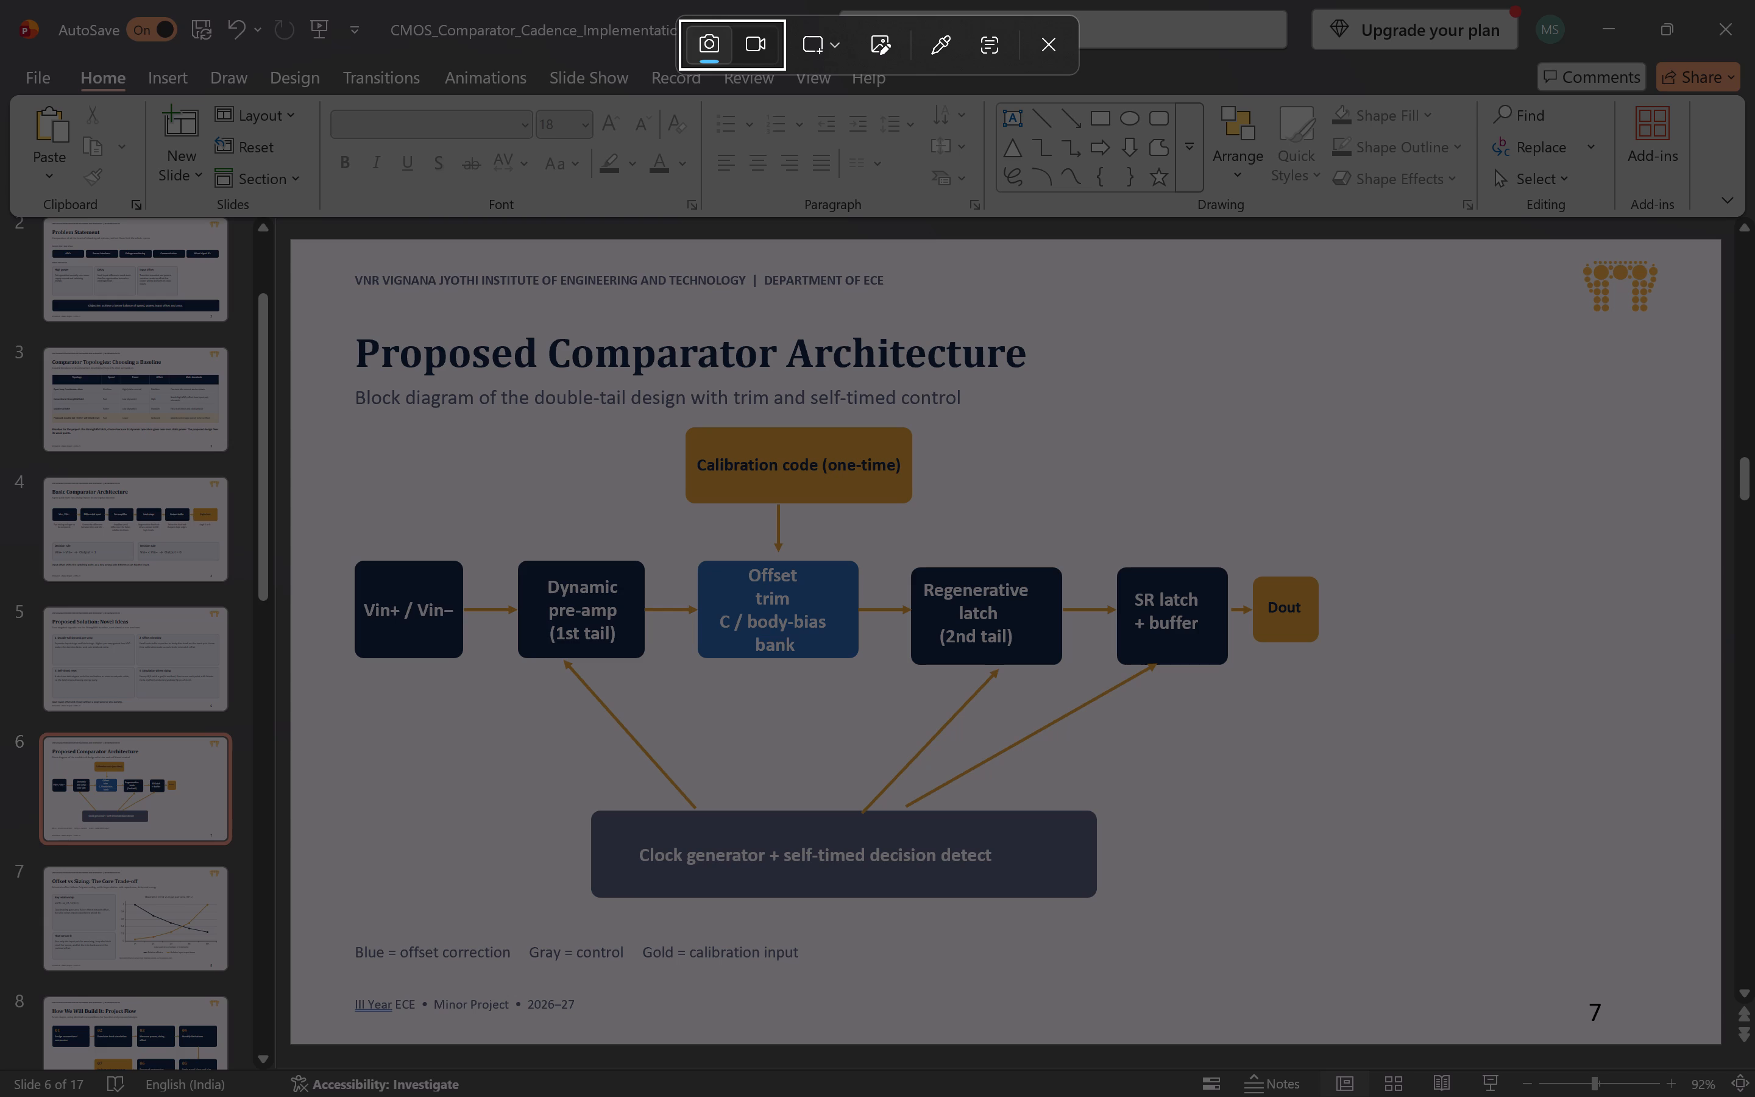
Capture a screen snip of the whole block diagram on the Proposed Comparator Architecture slide, from Vin+ / Vin− to Dout and down to the clock generator.
{"action": "left_click_drag", "start_coordinate": [352, 416], "coordinate": [404, 444]}
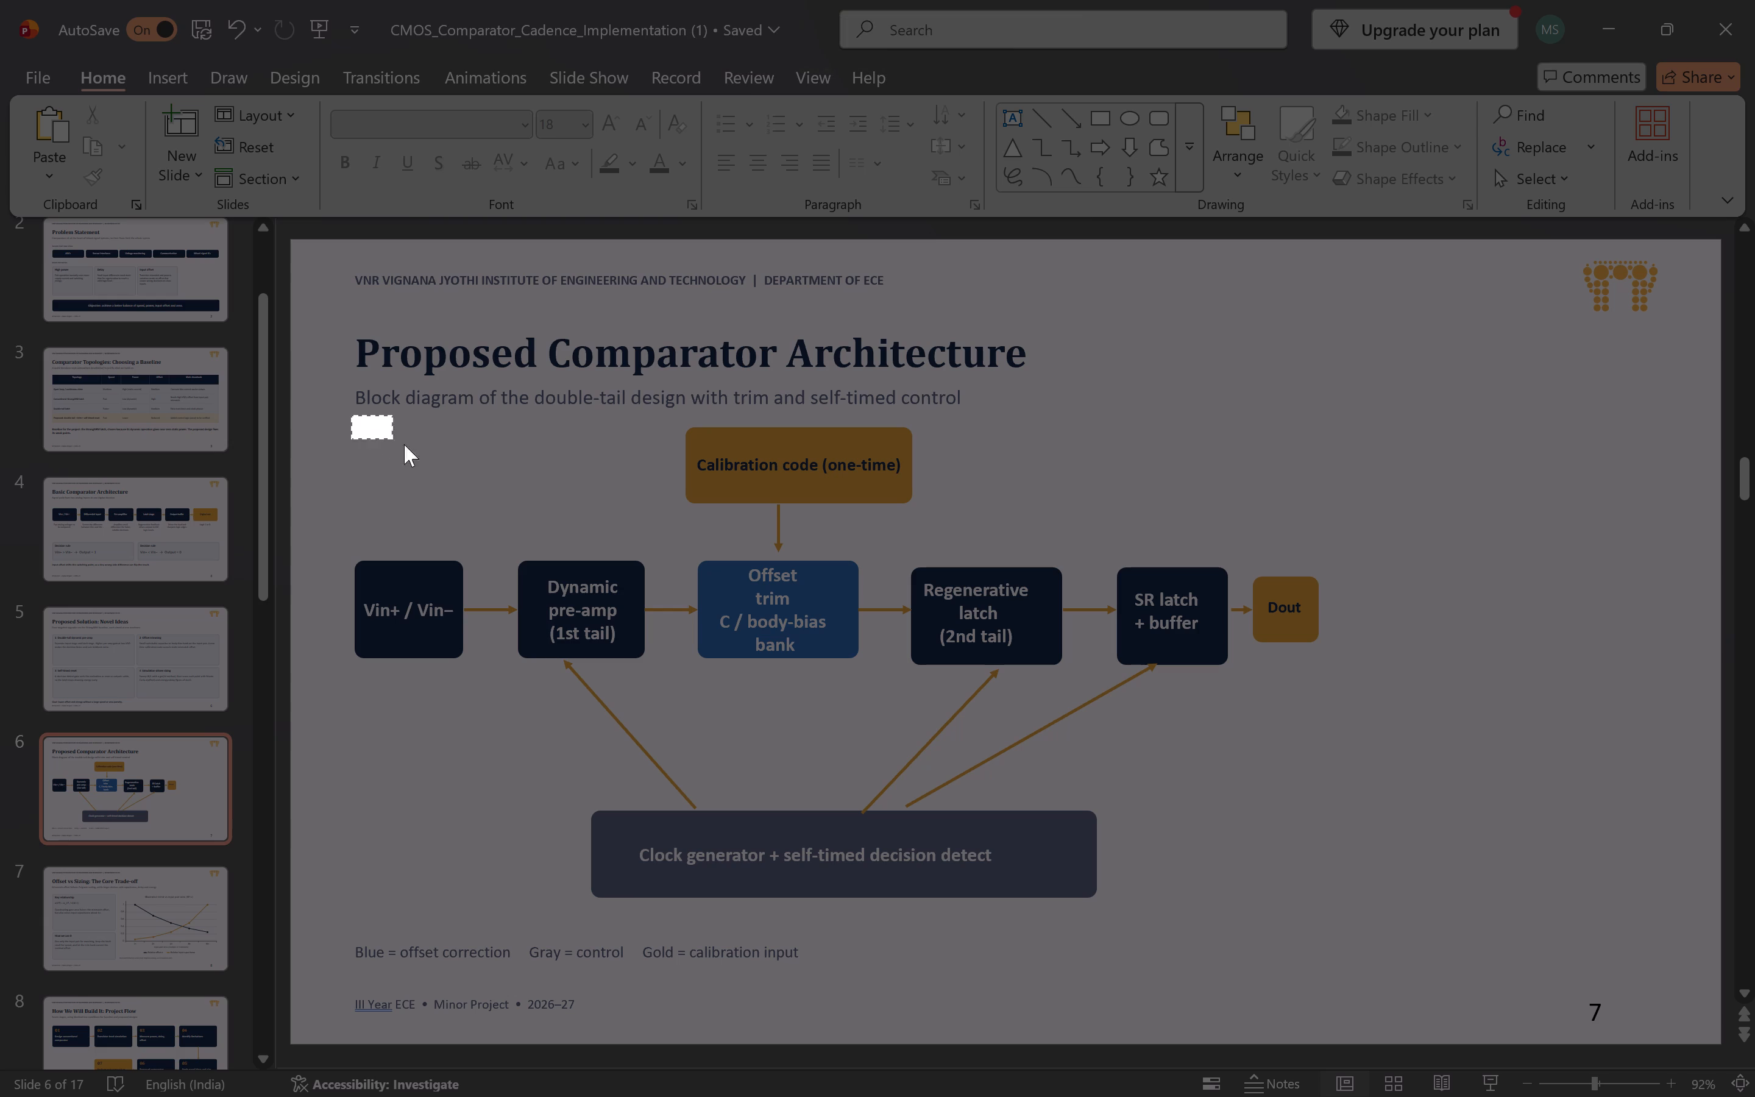
{"action": "left_click_drag", "start_coordinate": [404, 444], "coordinate": [1230, 745]}
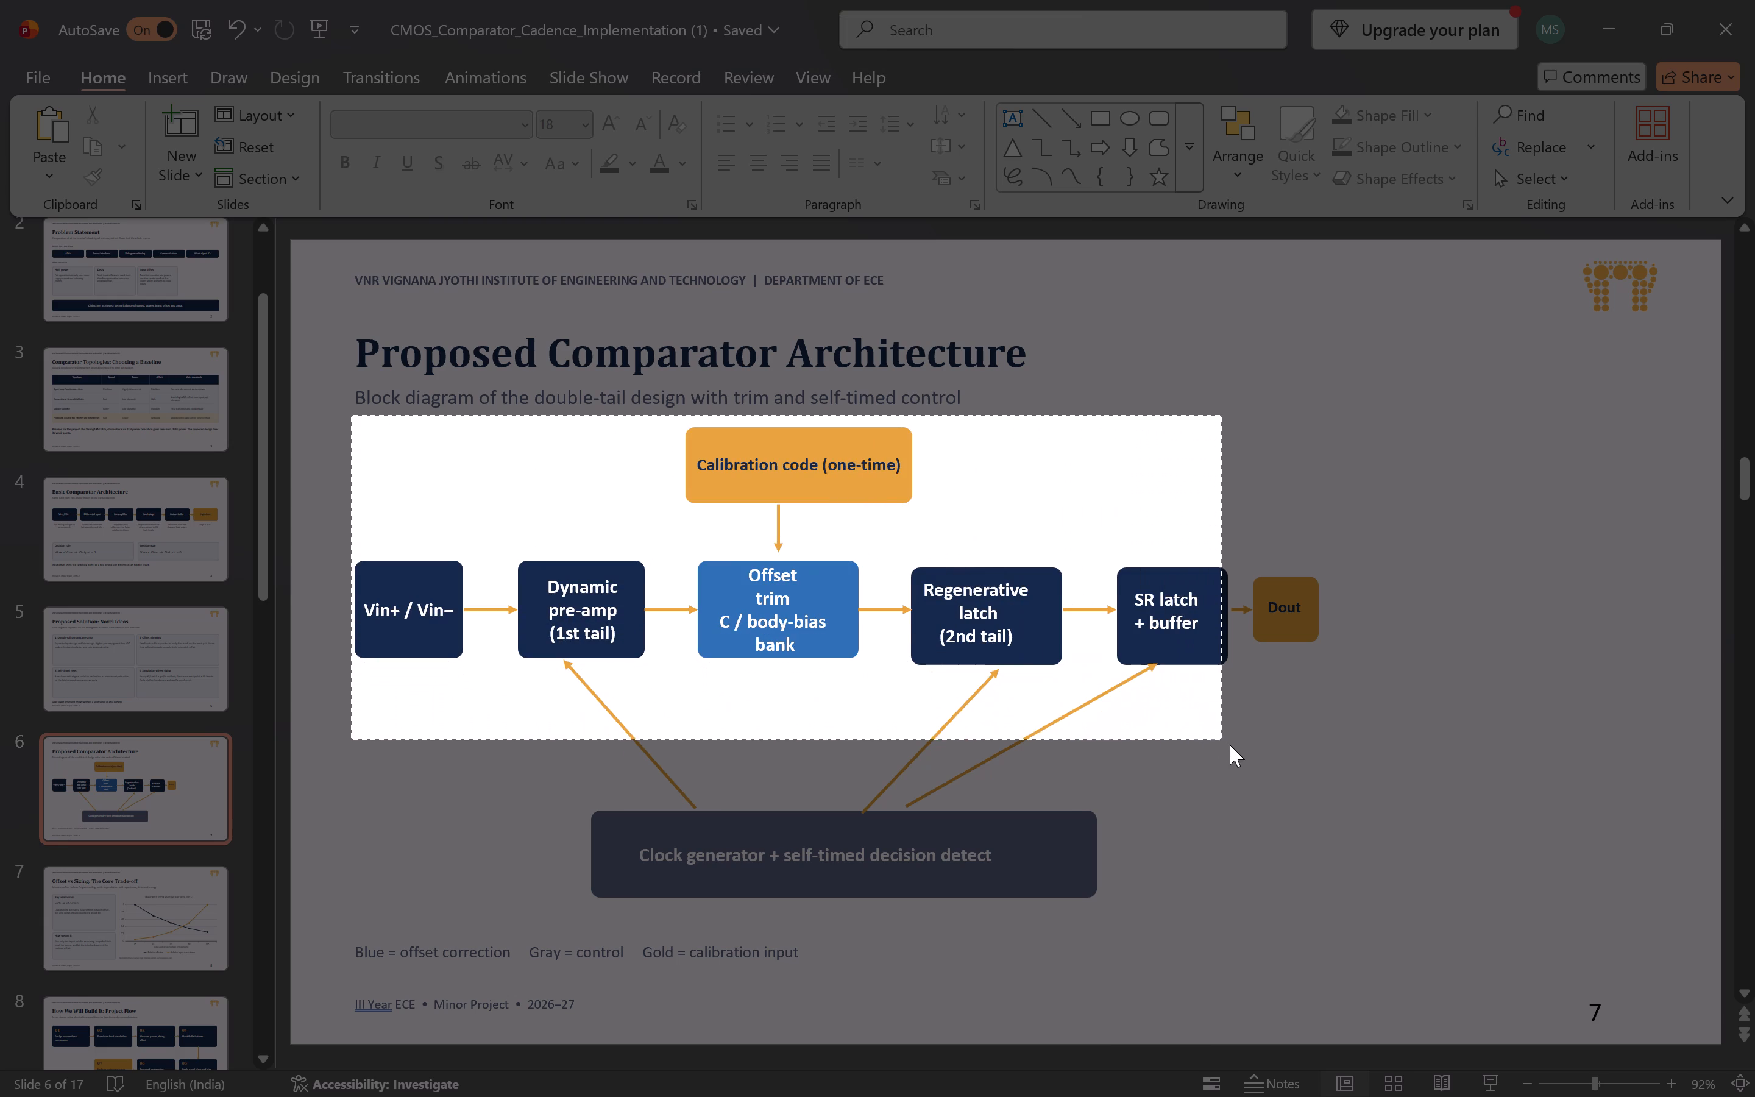
{"action": "left_click_drag", "start_coordinate": [1230, 745], "coordinate": [1324, 878]}
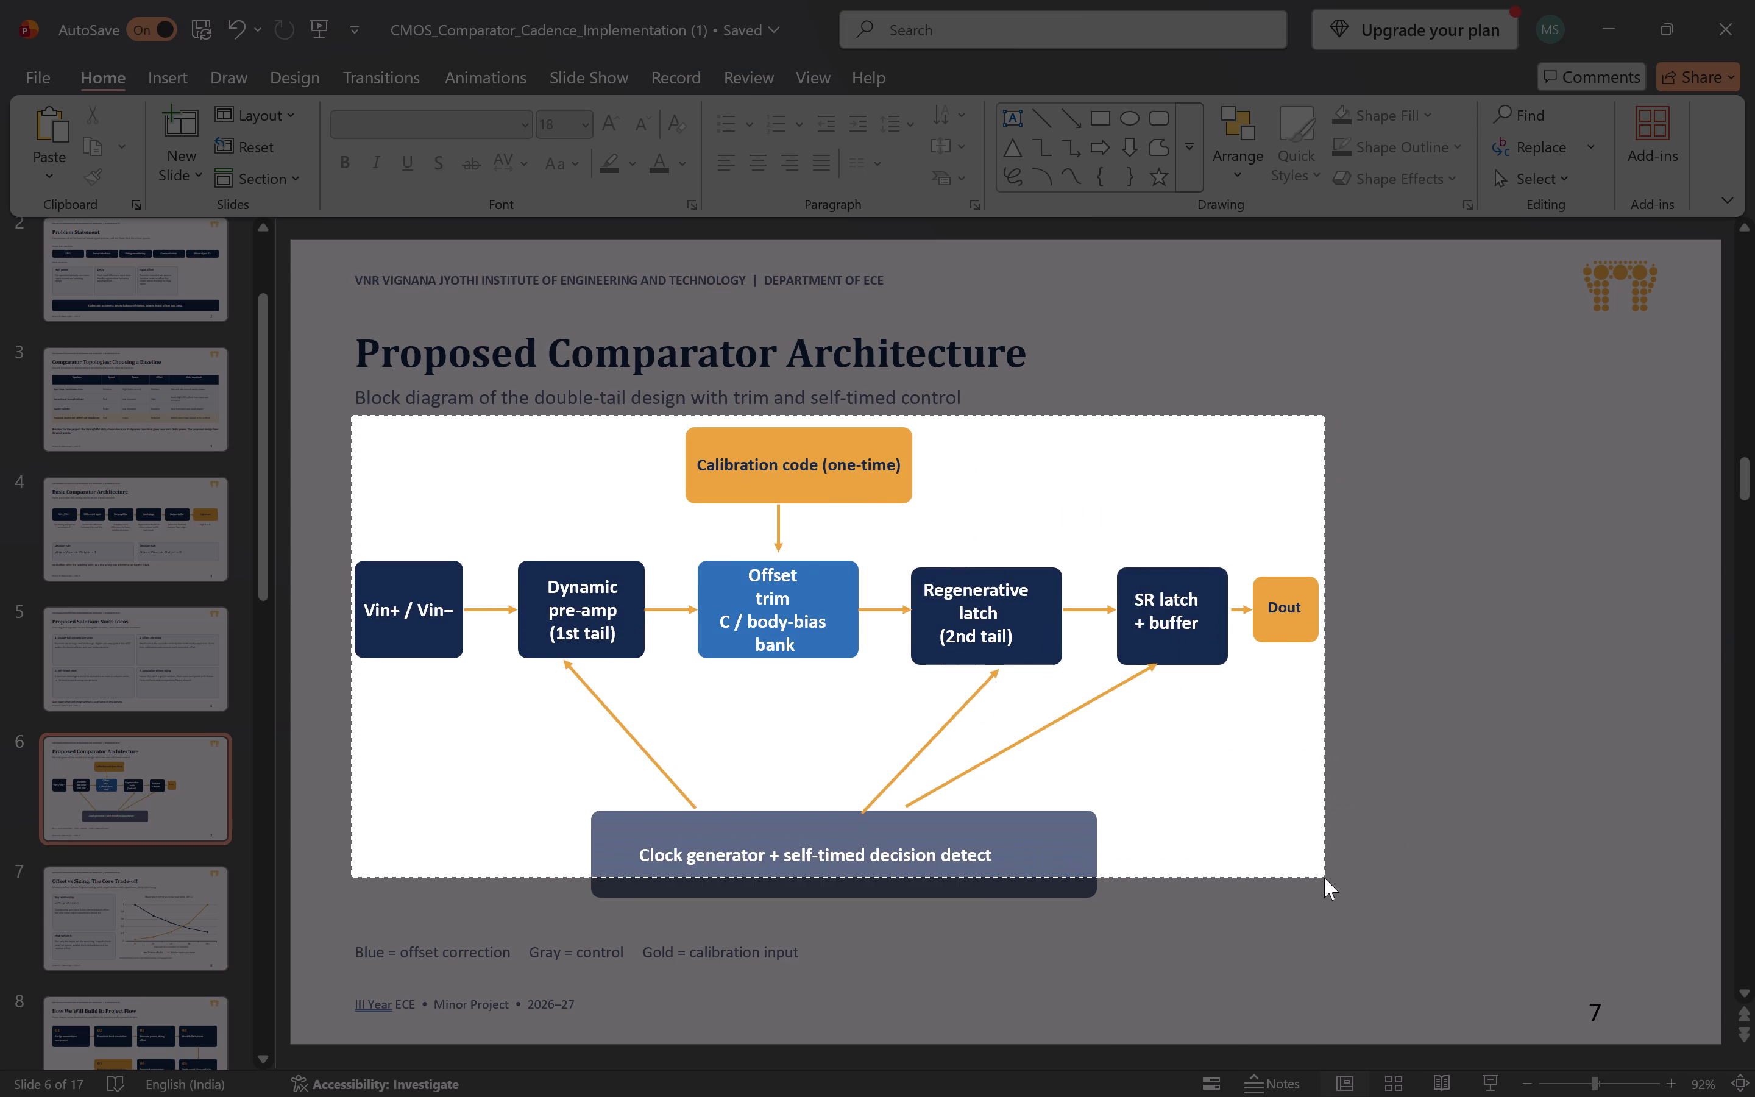
{"action": "left_click_drag", "start_coordinate": [1324, 878], "coordinate": [1322, 920]}
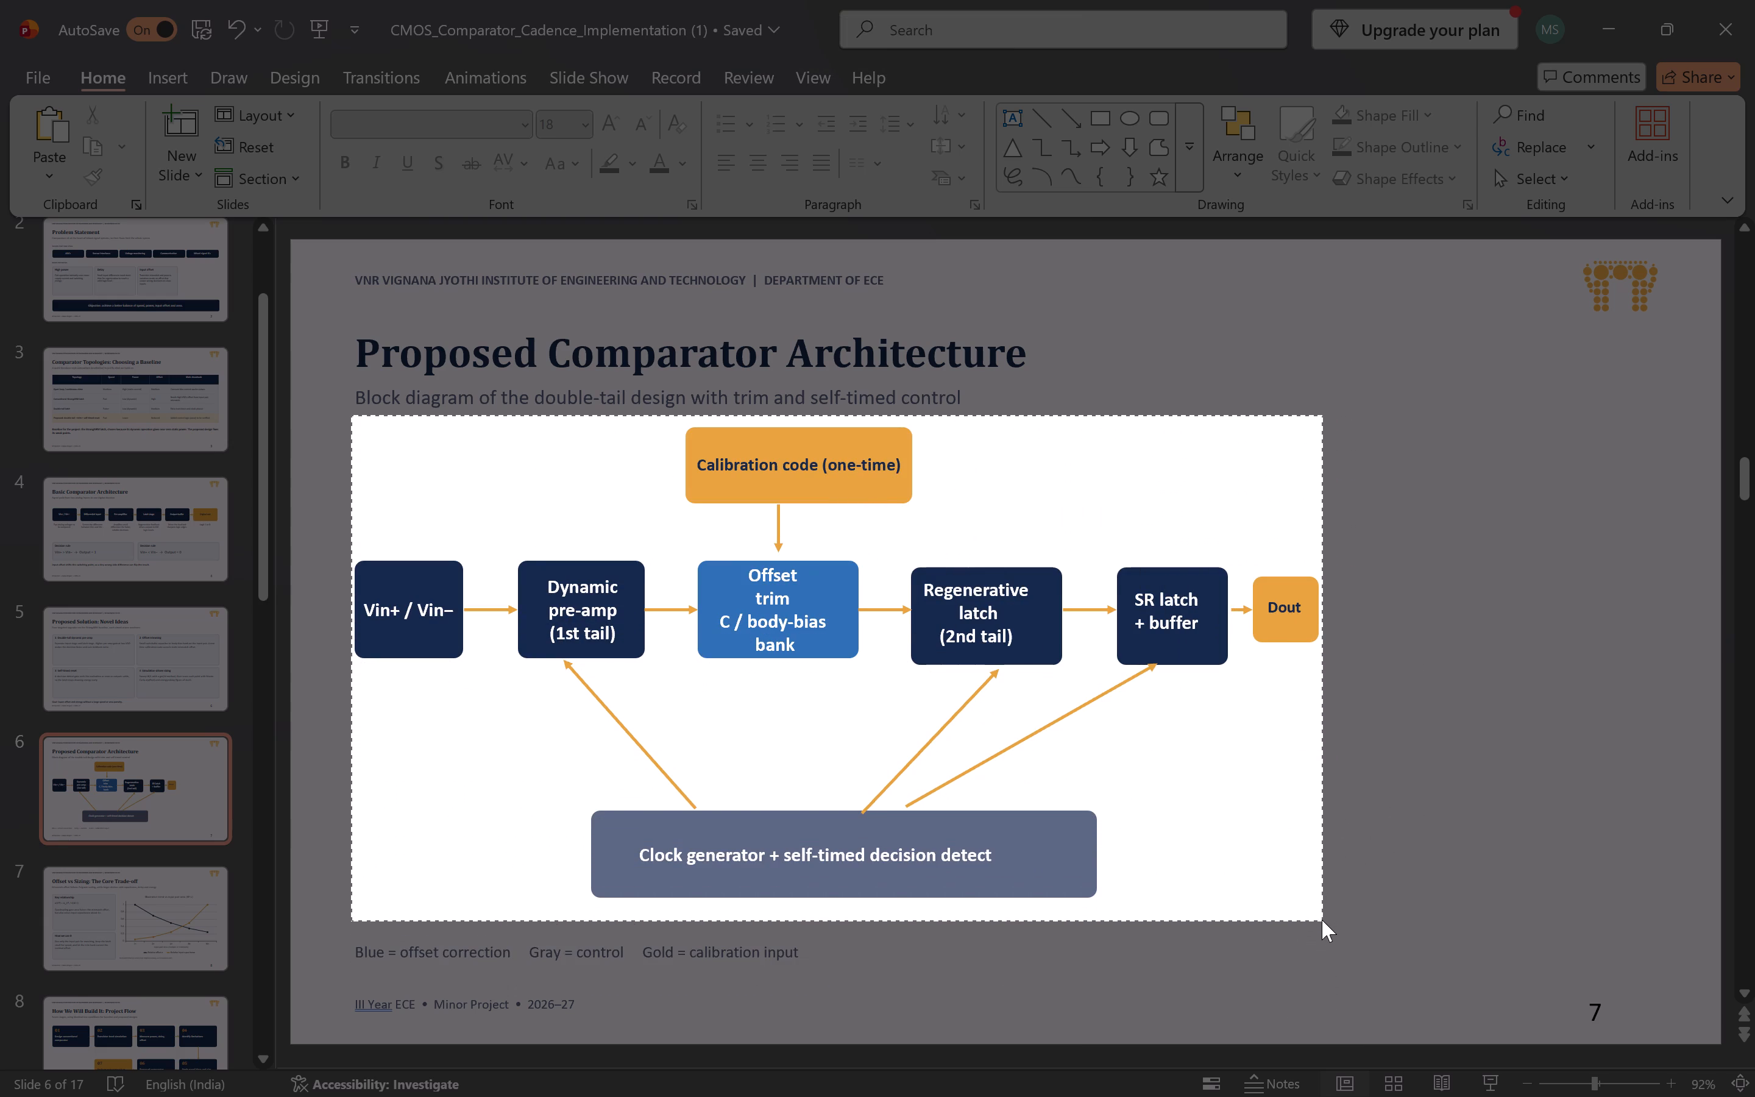
{"action": "left_click_drag", "start_coordinate": [1322, 920], "coordinate": [1325, 916]}
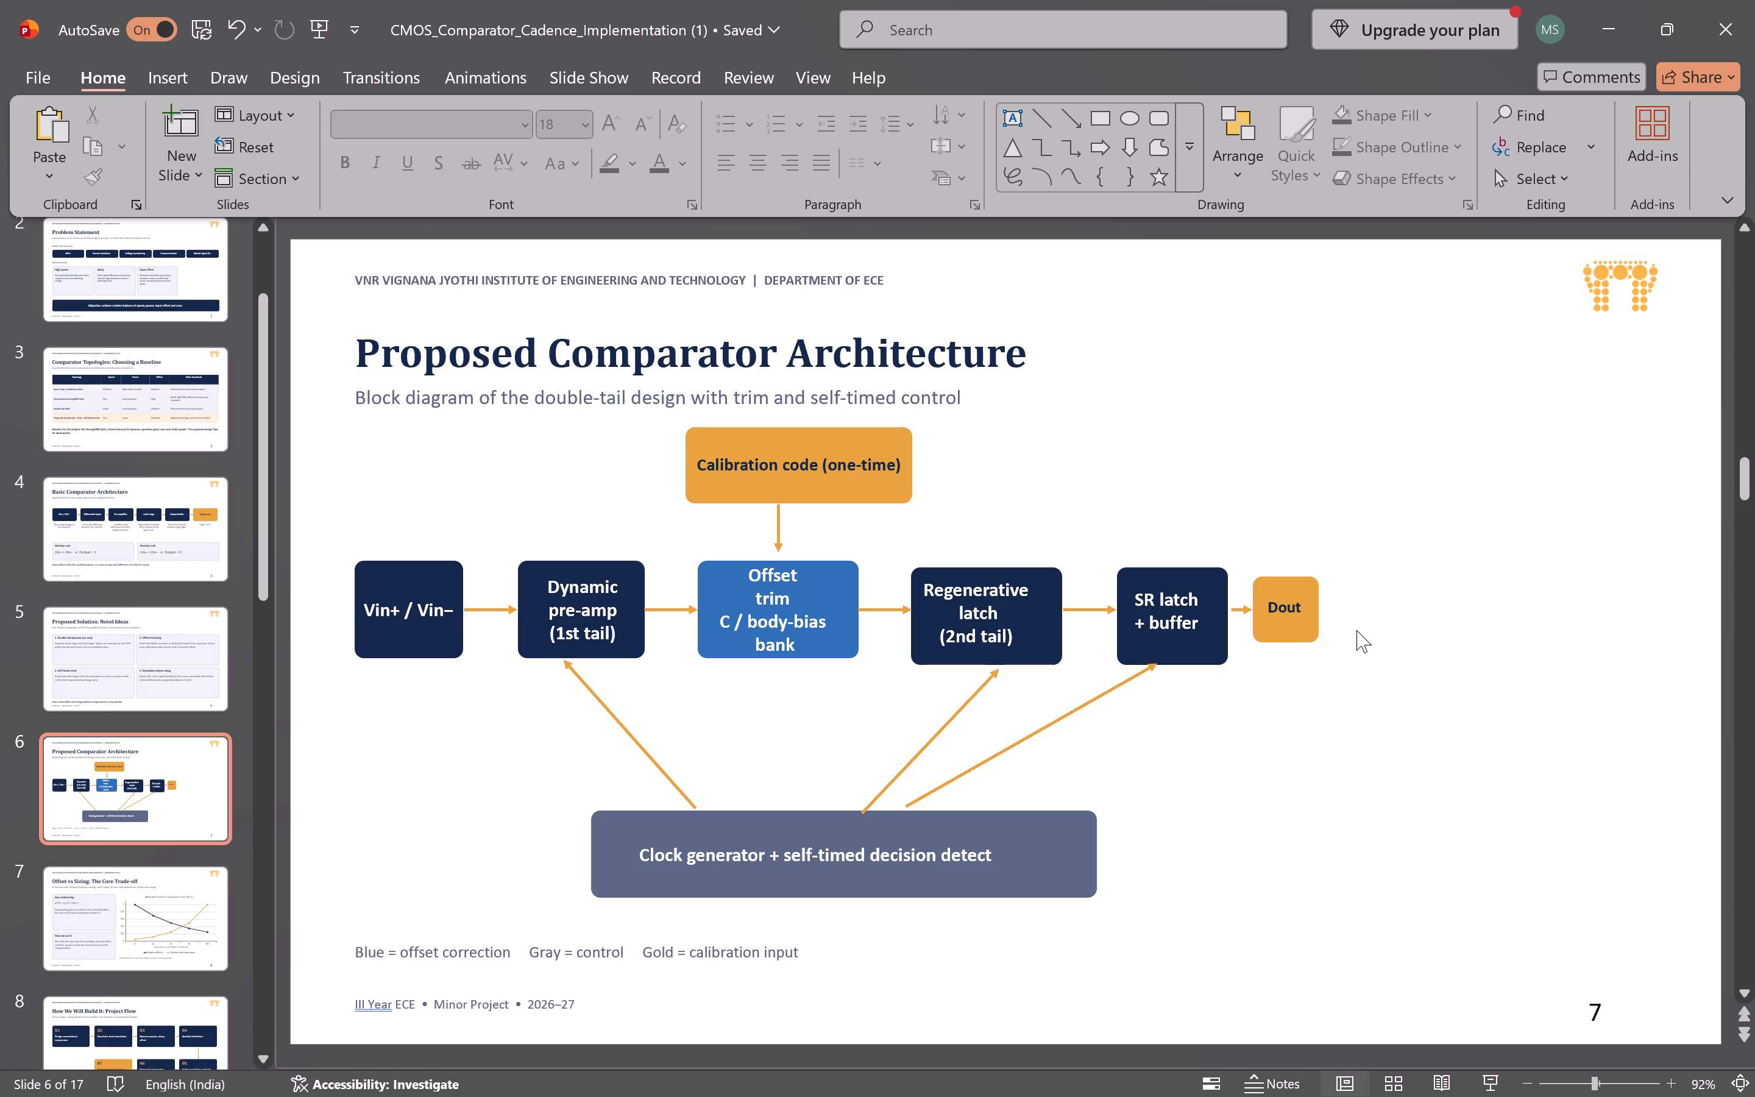
Paste the captured block diagram, narrow the picture to about 16.67 cm wide, and move it below the original diagram.
{"action": "key", "text": "ctrl+v"}
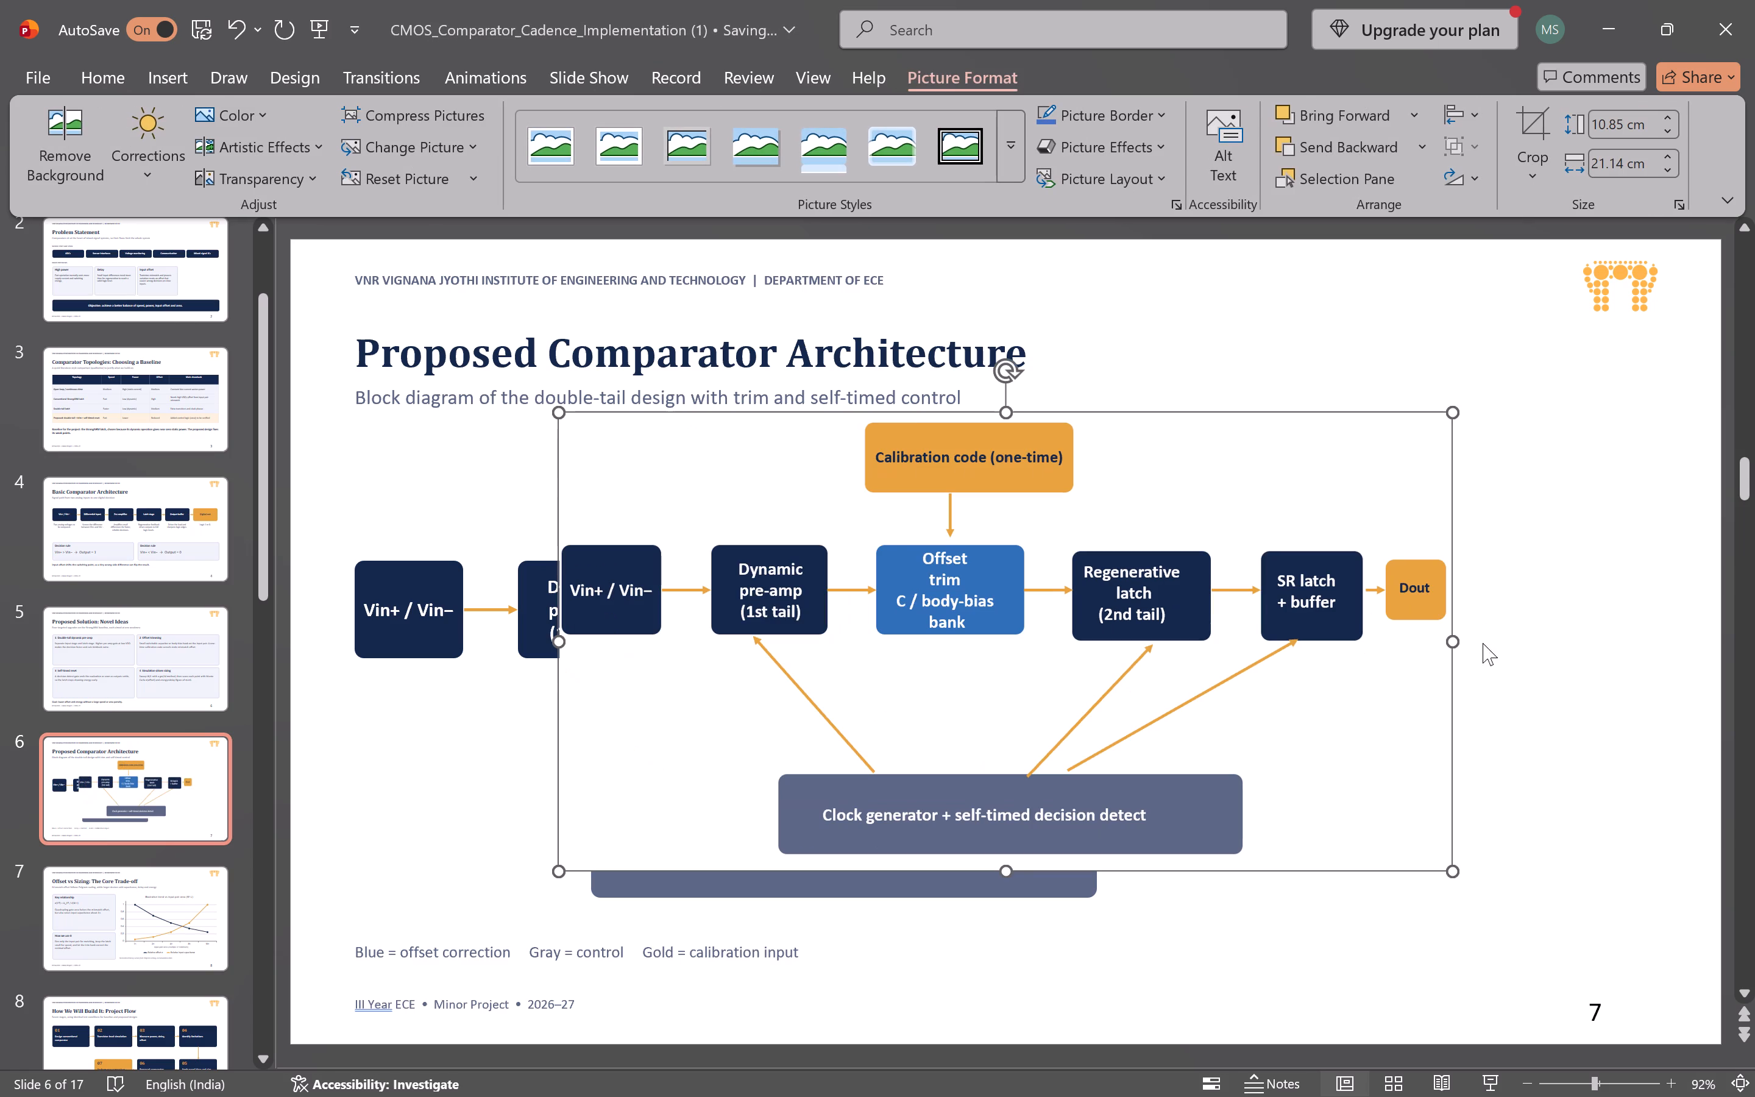
{"action": "left_click_drag", "start_coordinate": [1455, 640], "coordinate": [1263, 661]}
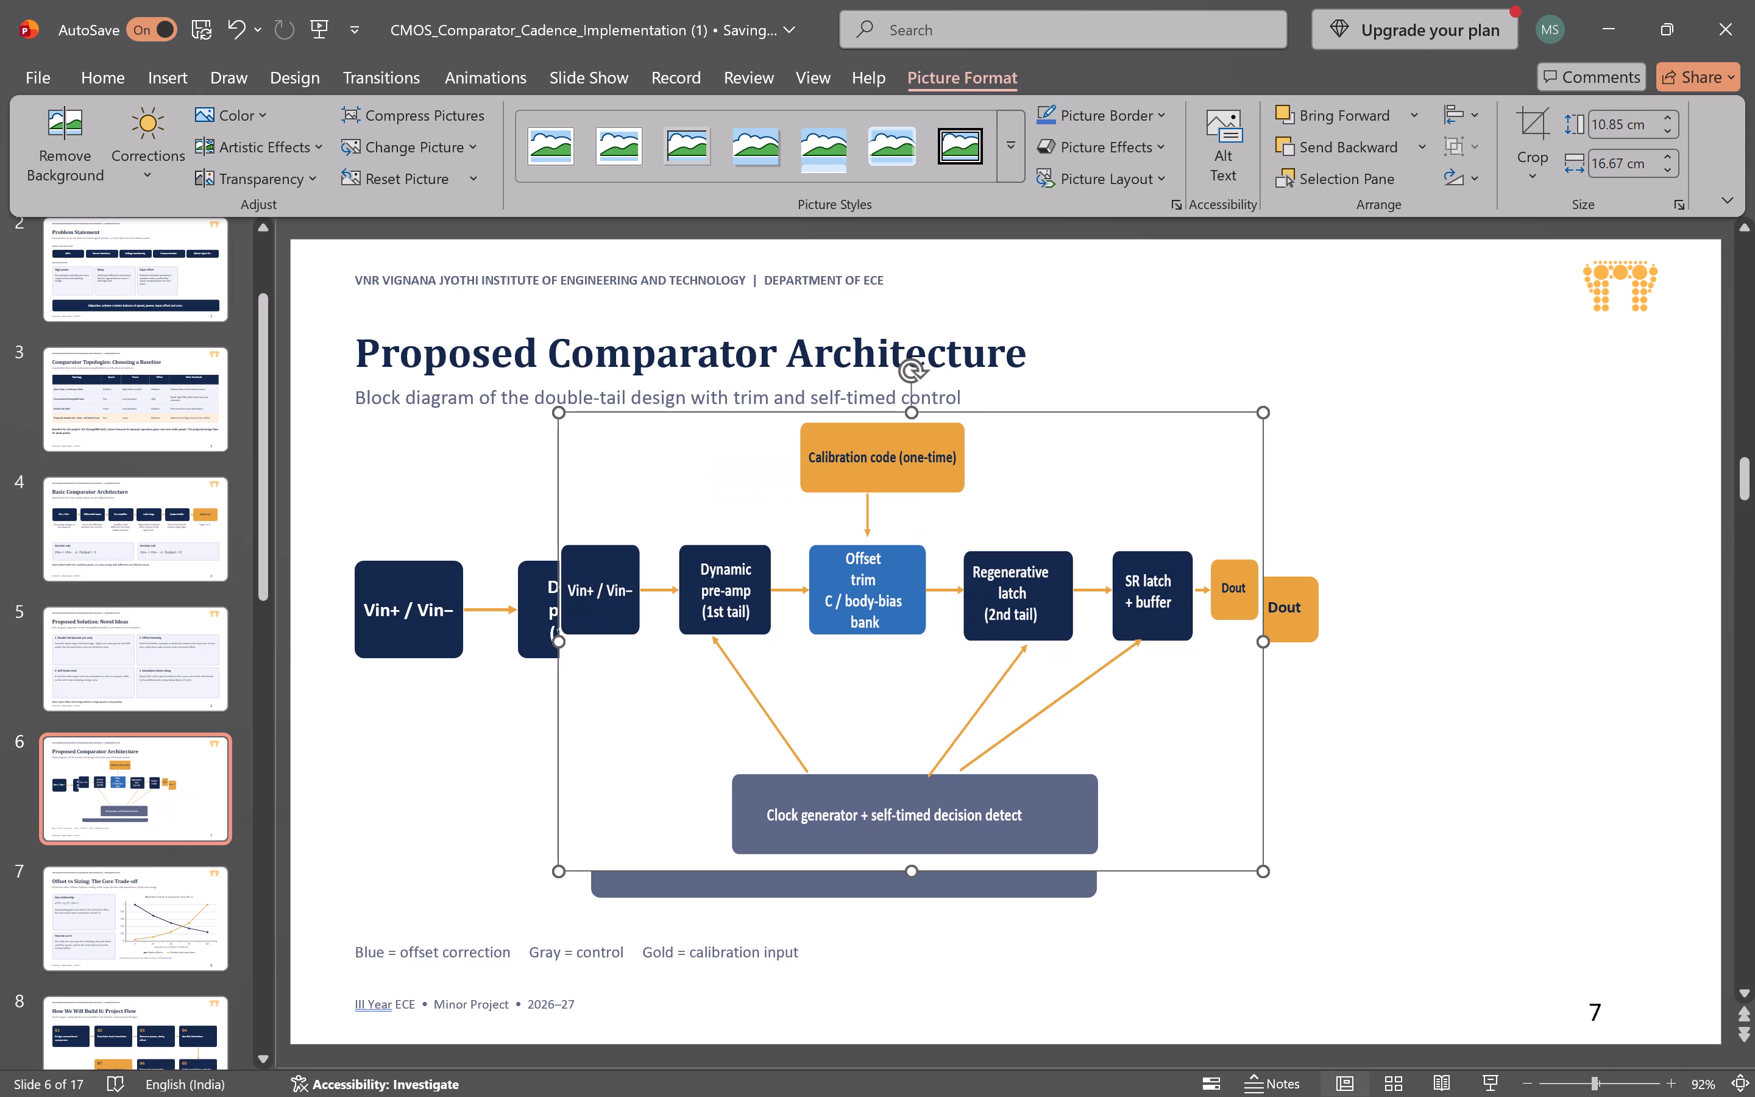
{"action": "left_click_drag", "start_coordinate": [1125, 442], "coordinate": [1403, 691]}
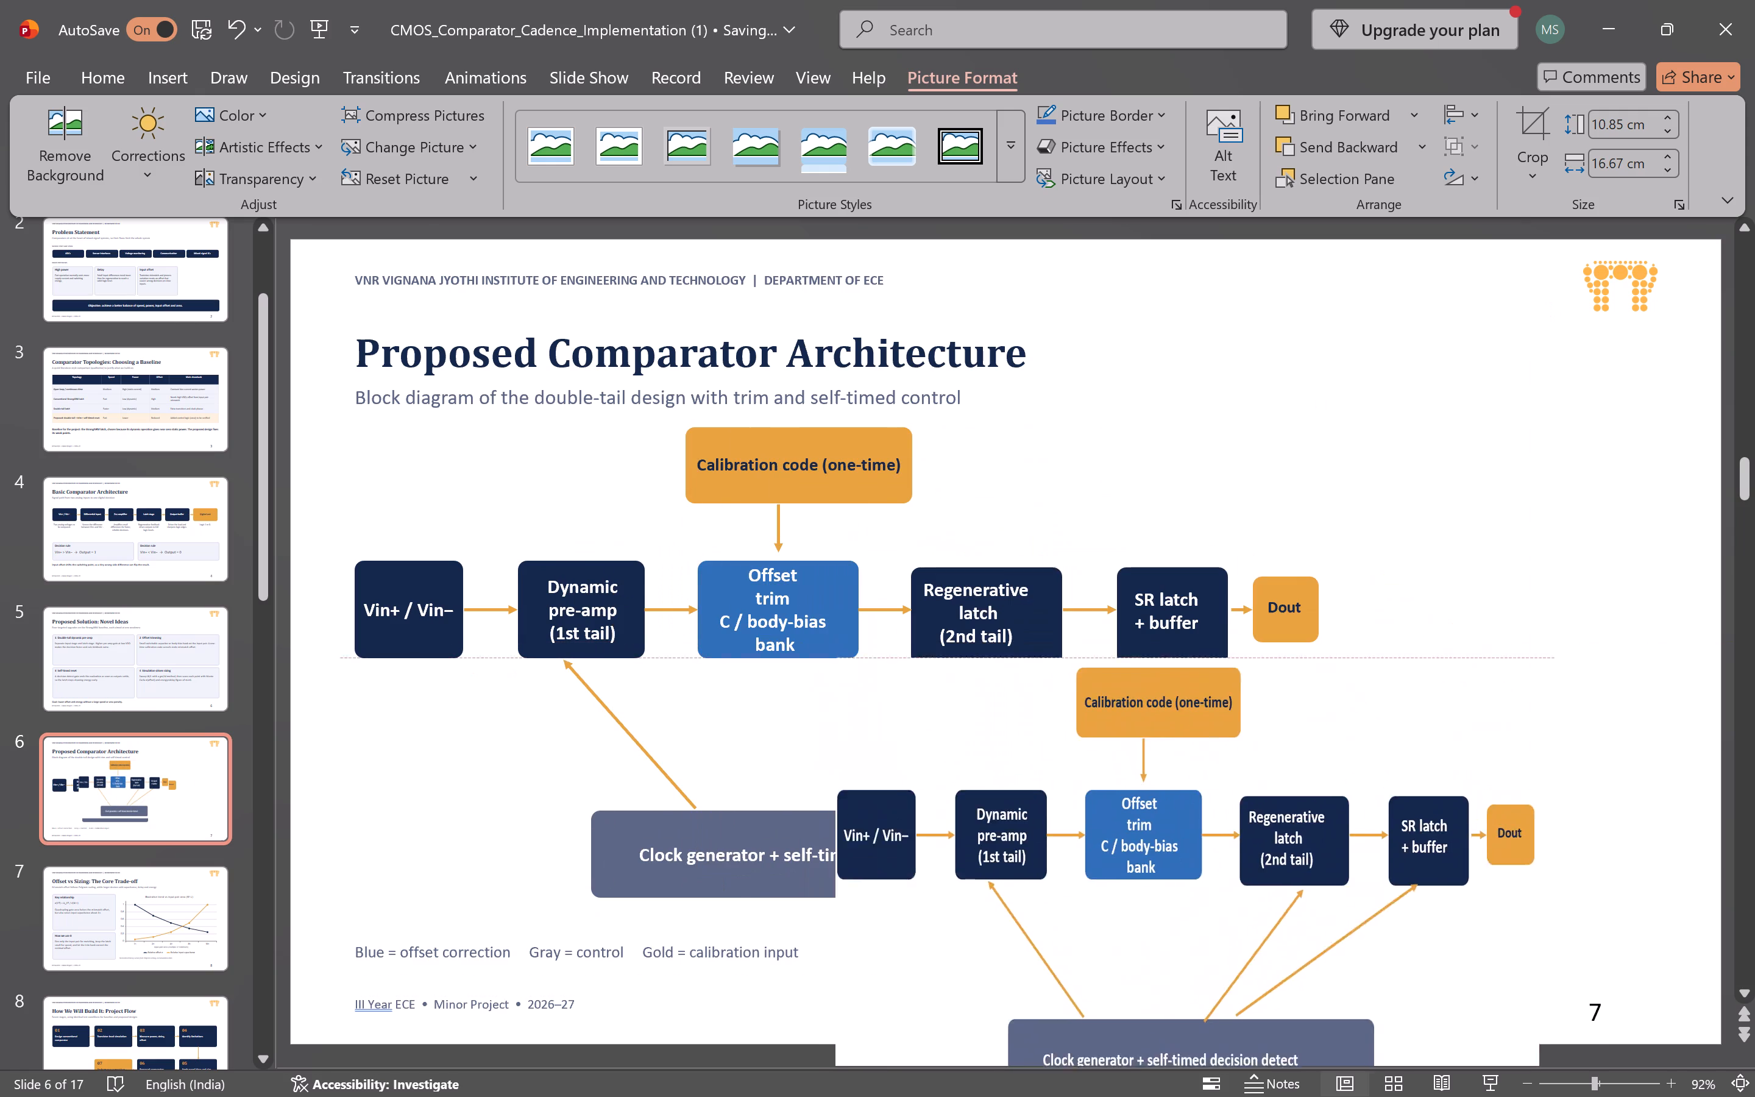
{"action": "left_click_drag", "start_coordinate": [1403, 691], "coordinate": [1444, 880]}
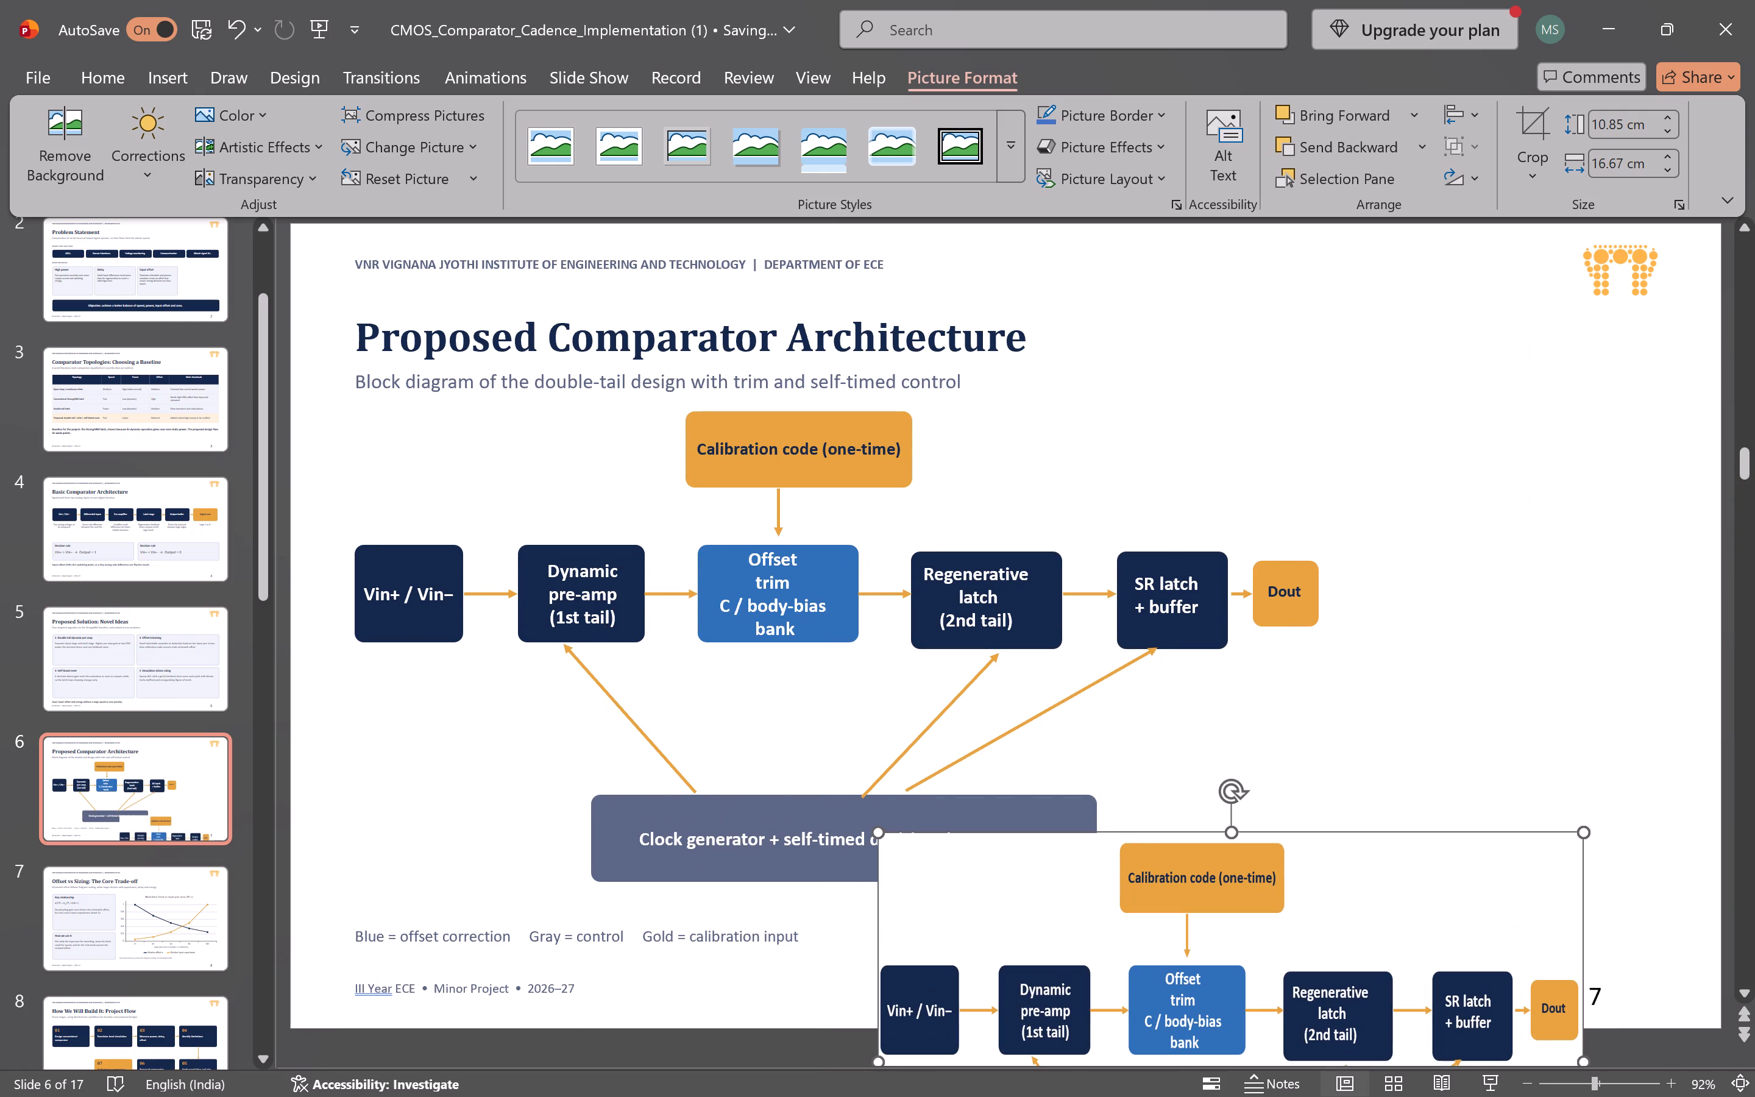
Delete all the original block diagram shapes and arrows, keeping the pasted picture.
{"action": "left_click_drag", "start_coordinate": [338, 406], "coordinate": [425, 469]}
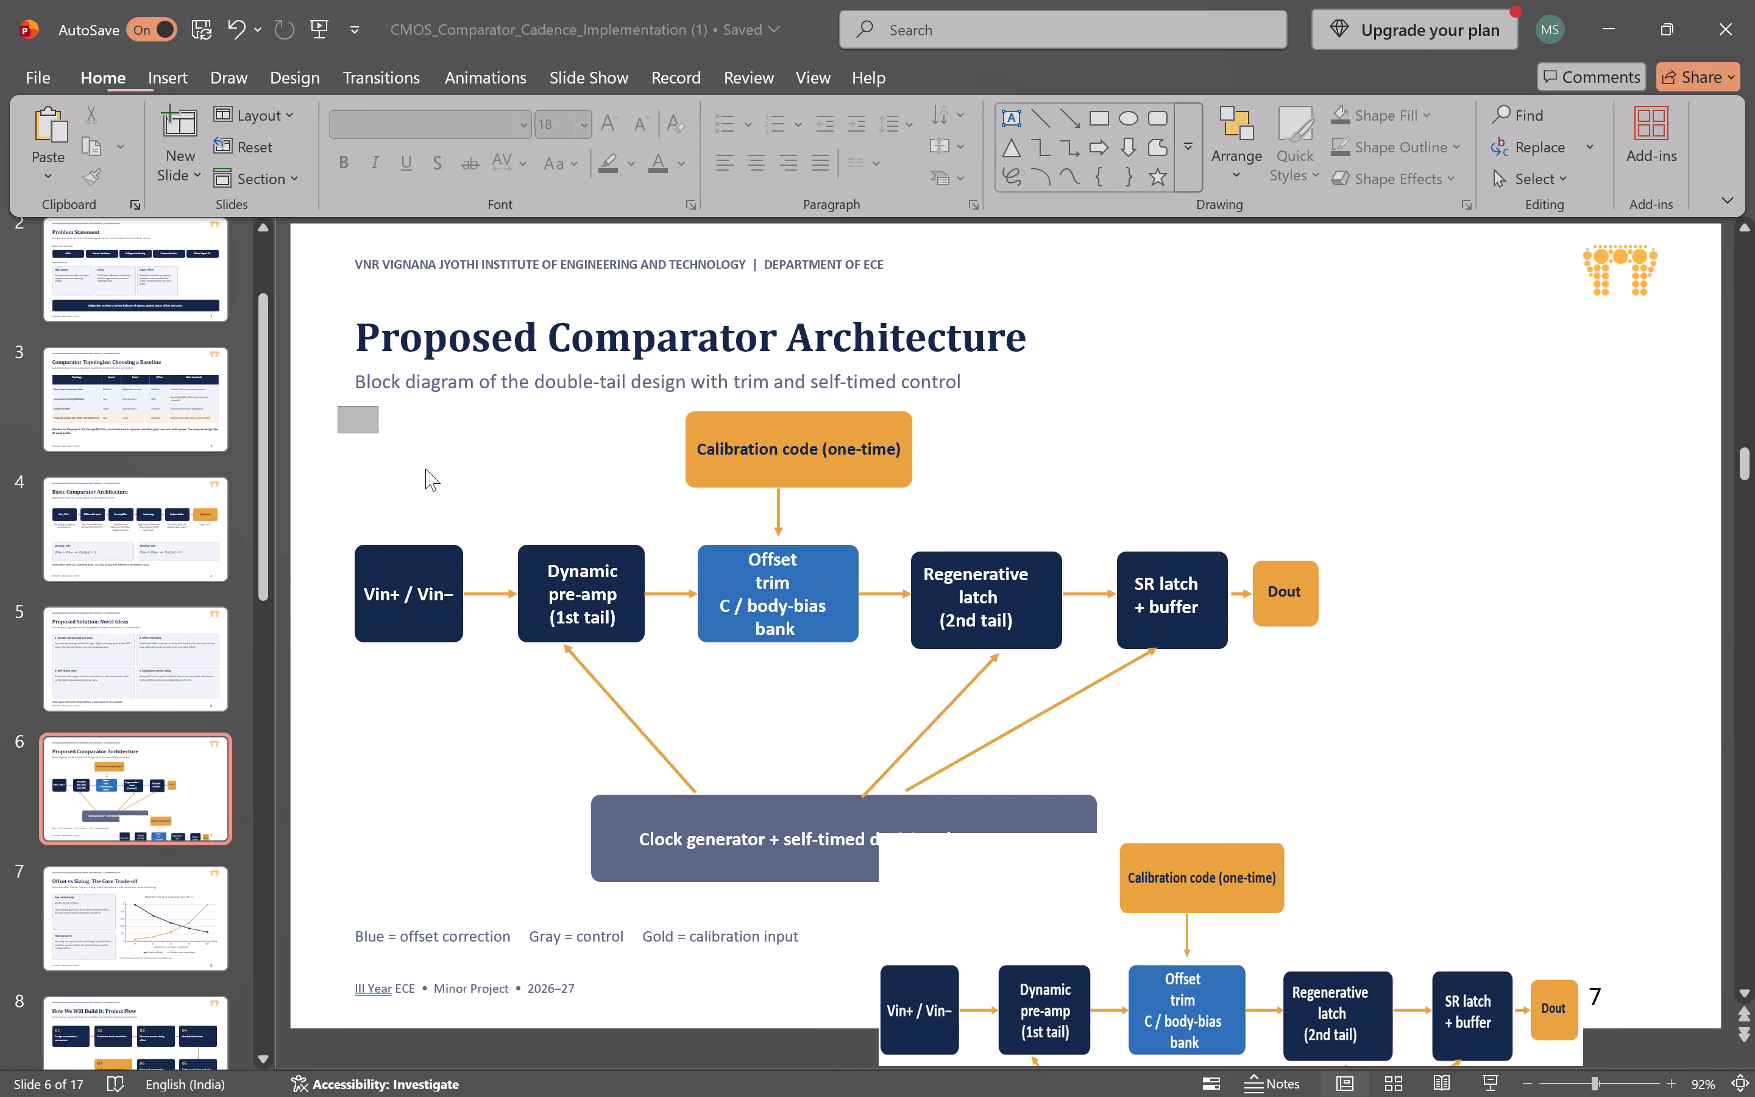
{"action": "left_click_drag", "start_coordinate": [425, 469], "coordinate": [1426, 875]}
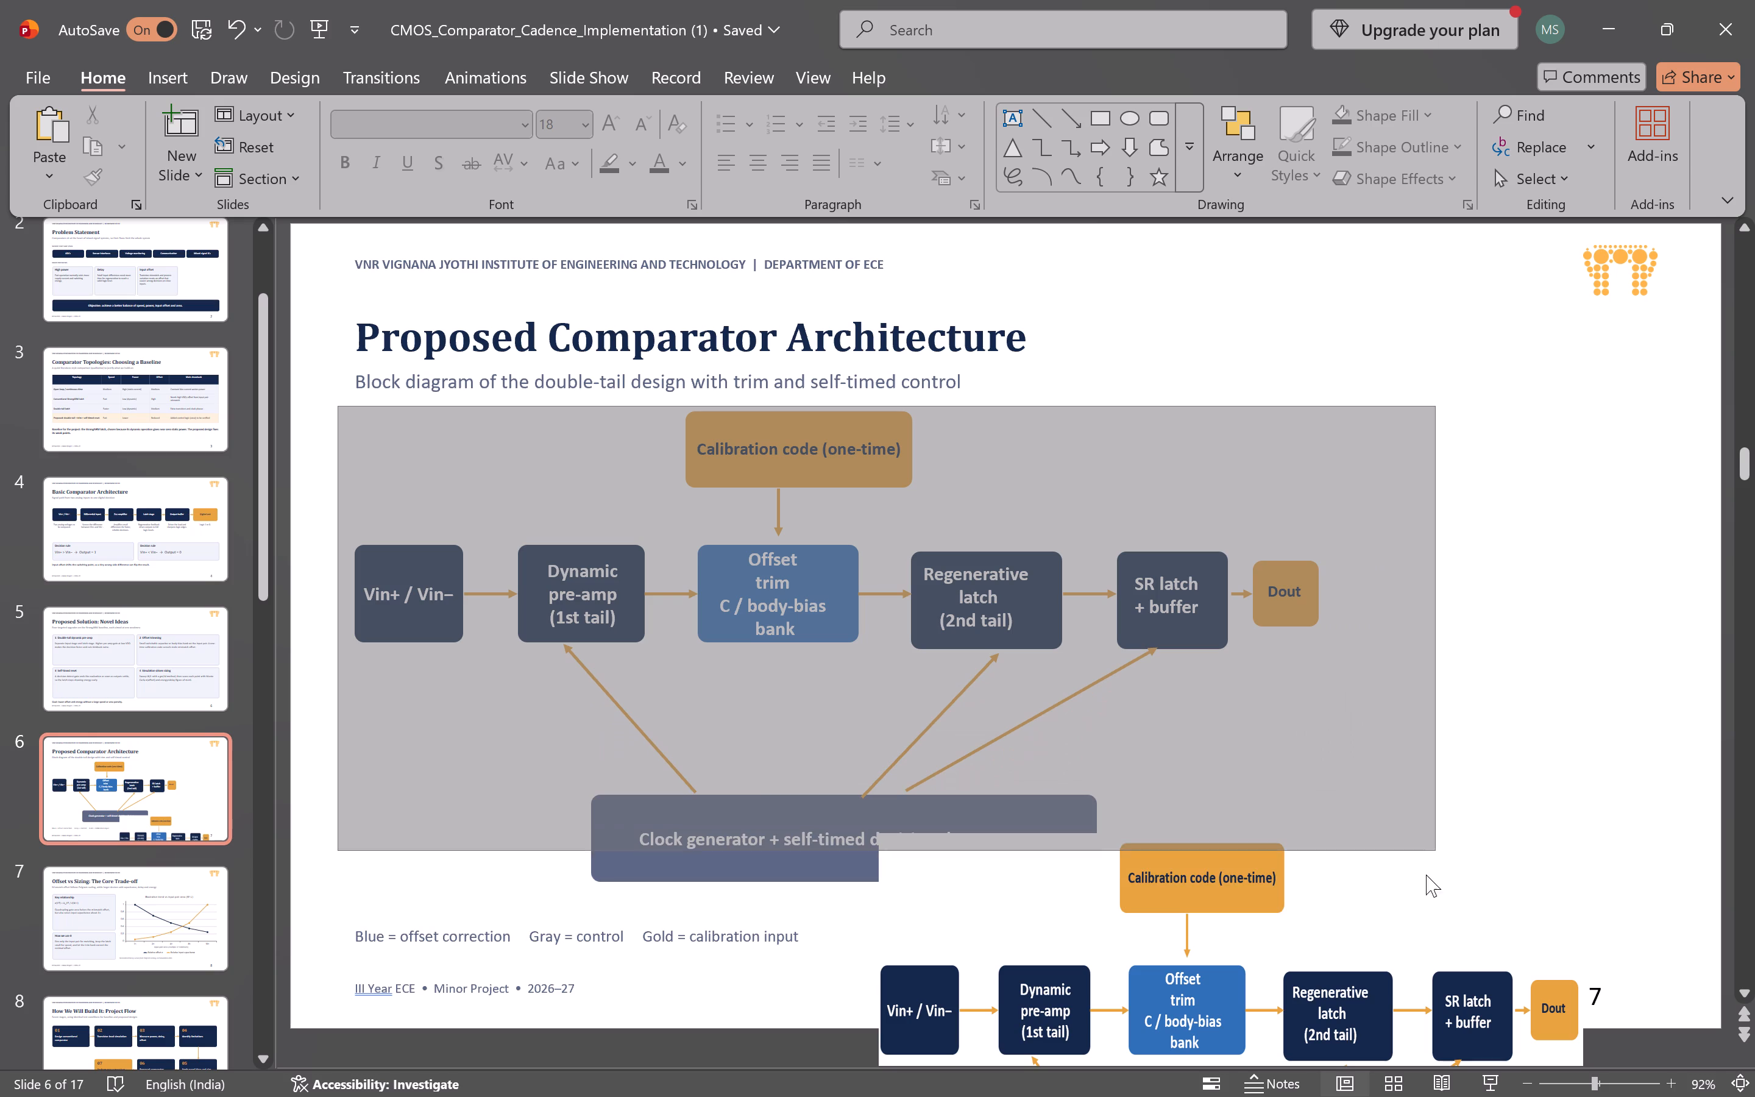
{"action": "left_click_drag", "start_coordinate": [1426, 875], "coordinate": [1415, 896]}
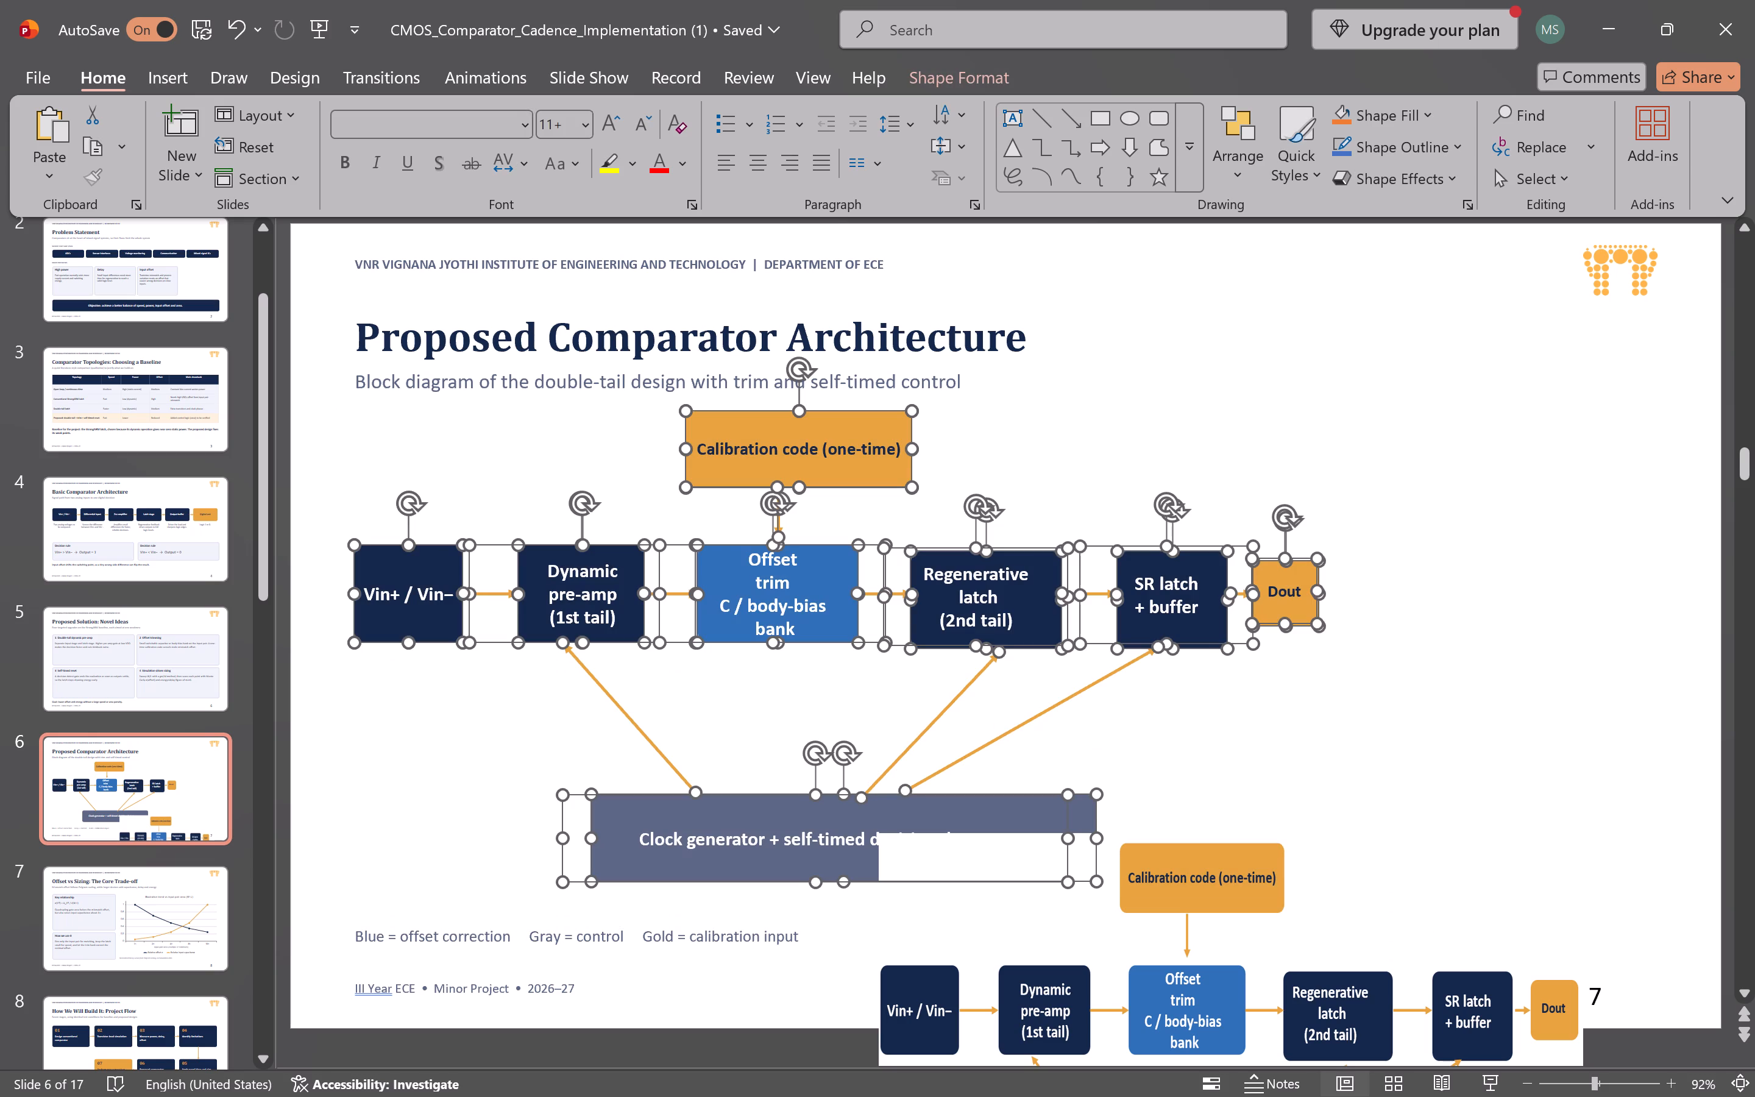
{"action": "key", "text": "BackSpace"}
{"action": "key", "text": "Delete"}
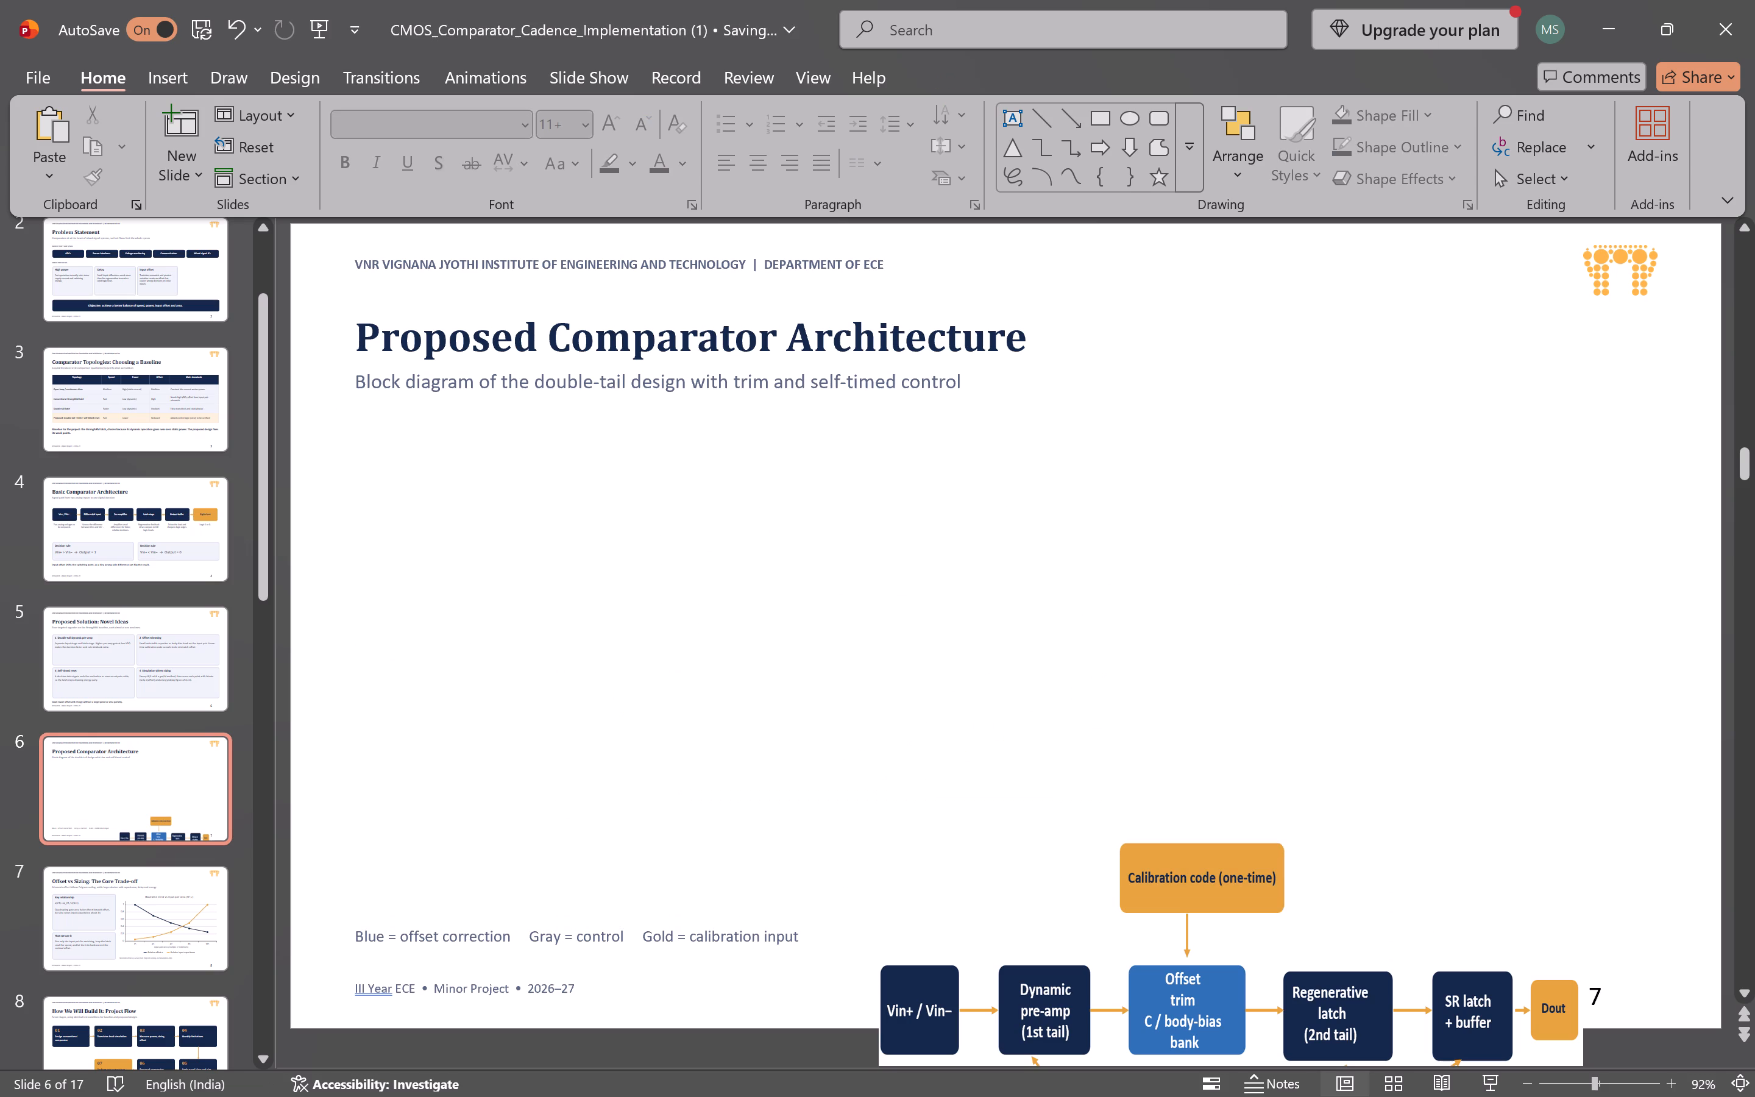
Place the block diagram picture in the left half of the slide, between the subtitle and the colour legend.
{"action": "left_click", "coordinate": [1347, 956]}
{"action": "left_click_drag", "start_coordinate": [1327, 928], "coordinate": [759, 592]}
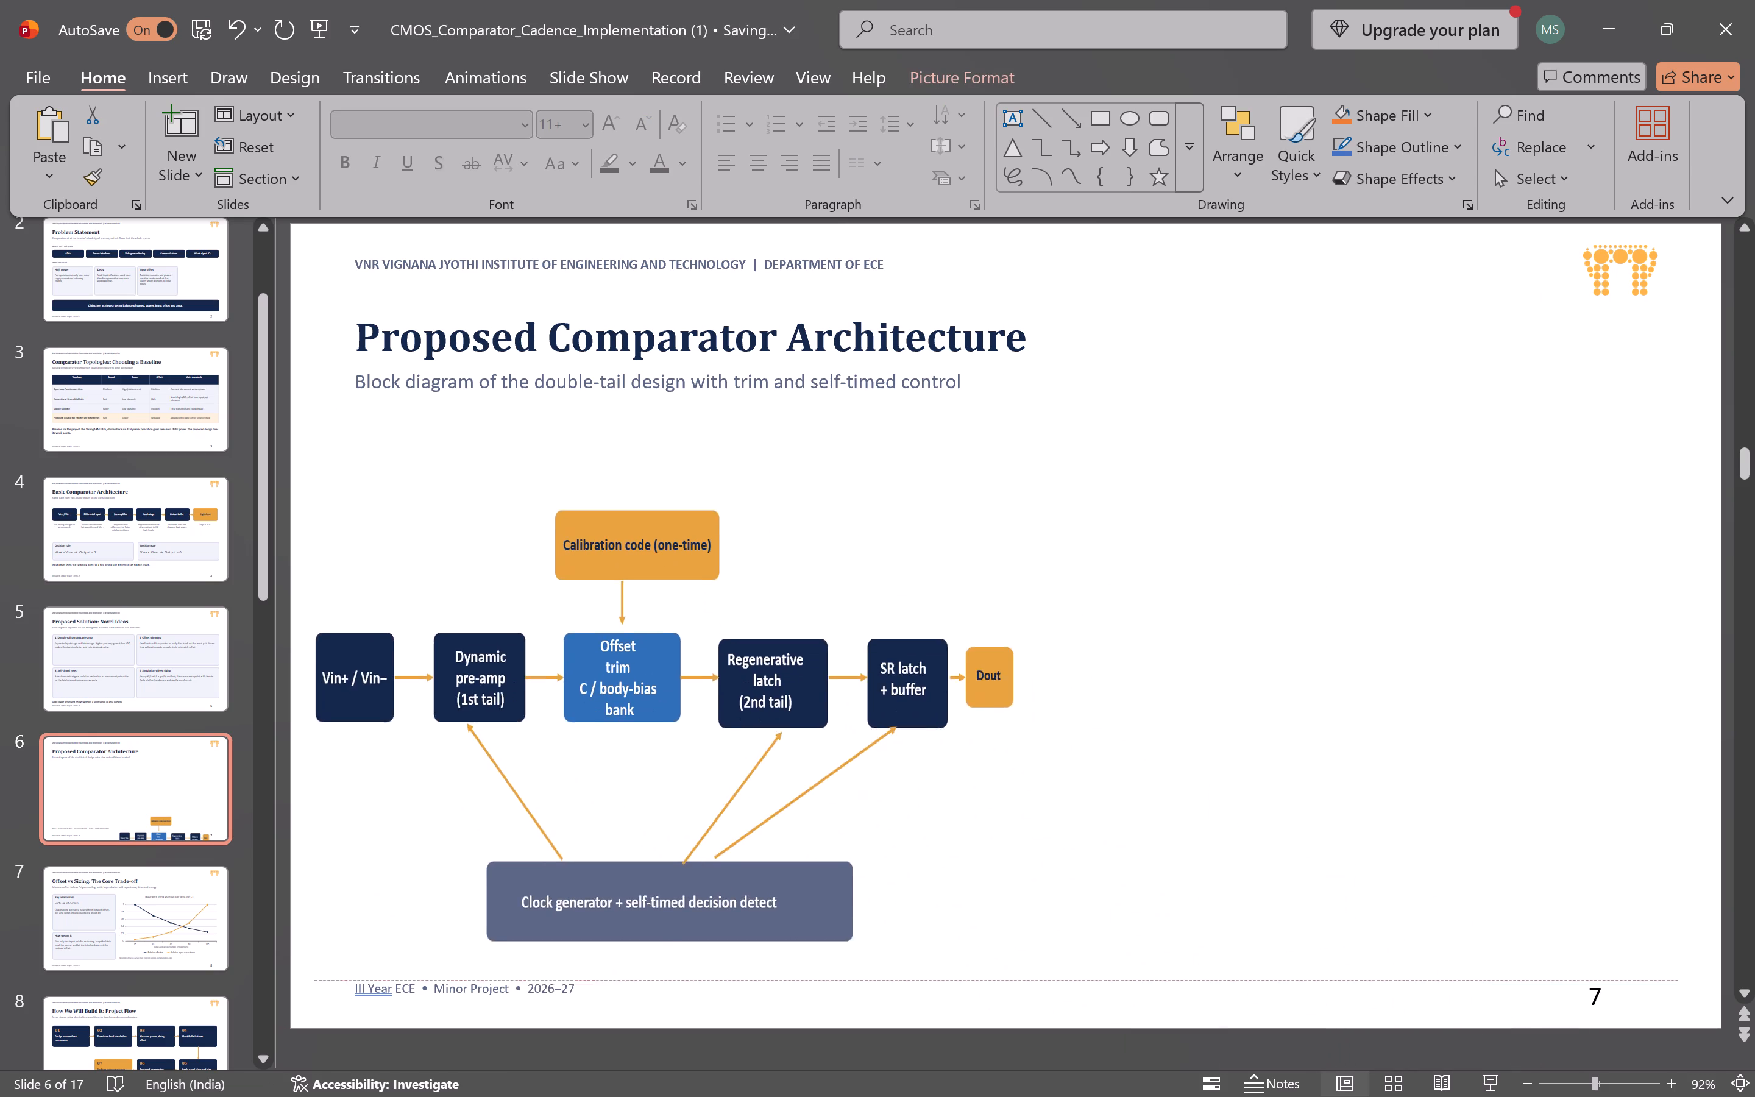
{"action": "left_click_drag", "start_coordinate": [759, 592], "coordinate": [795, 525]}
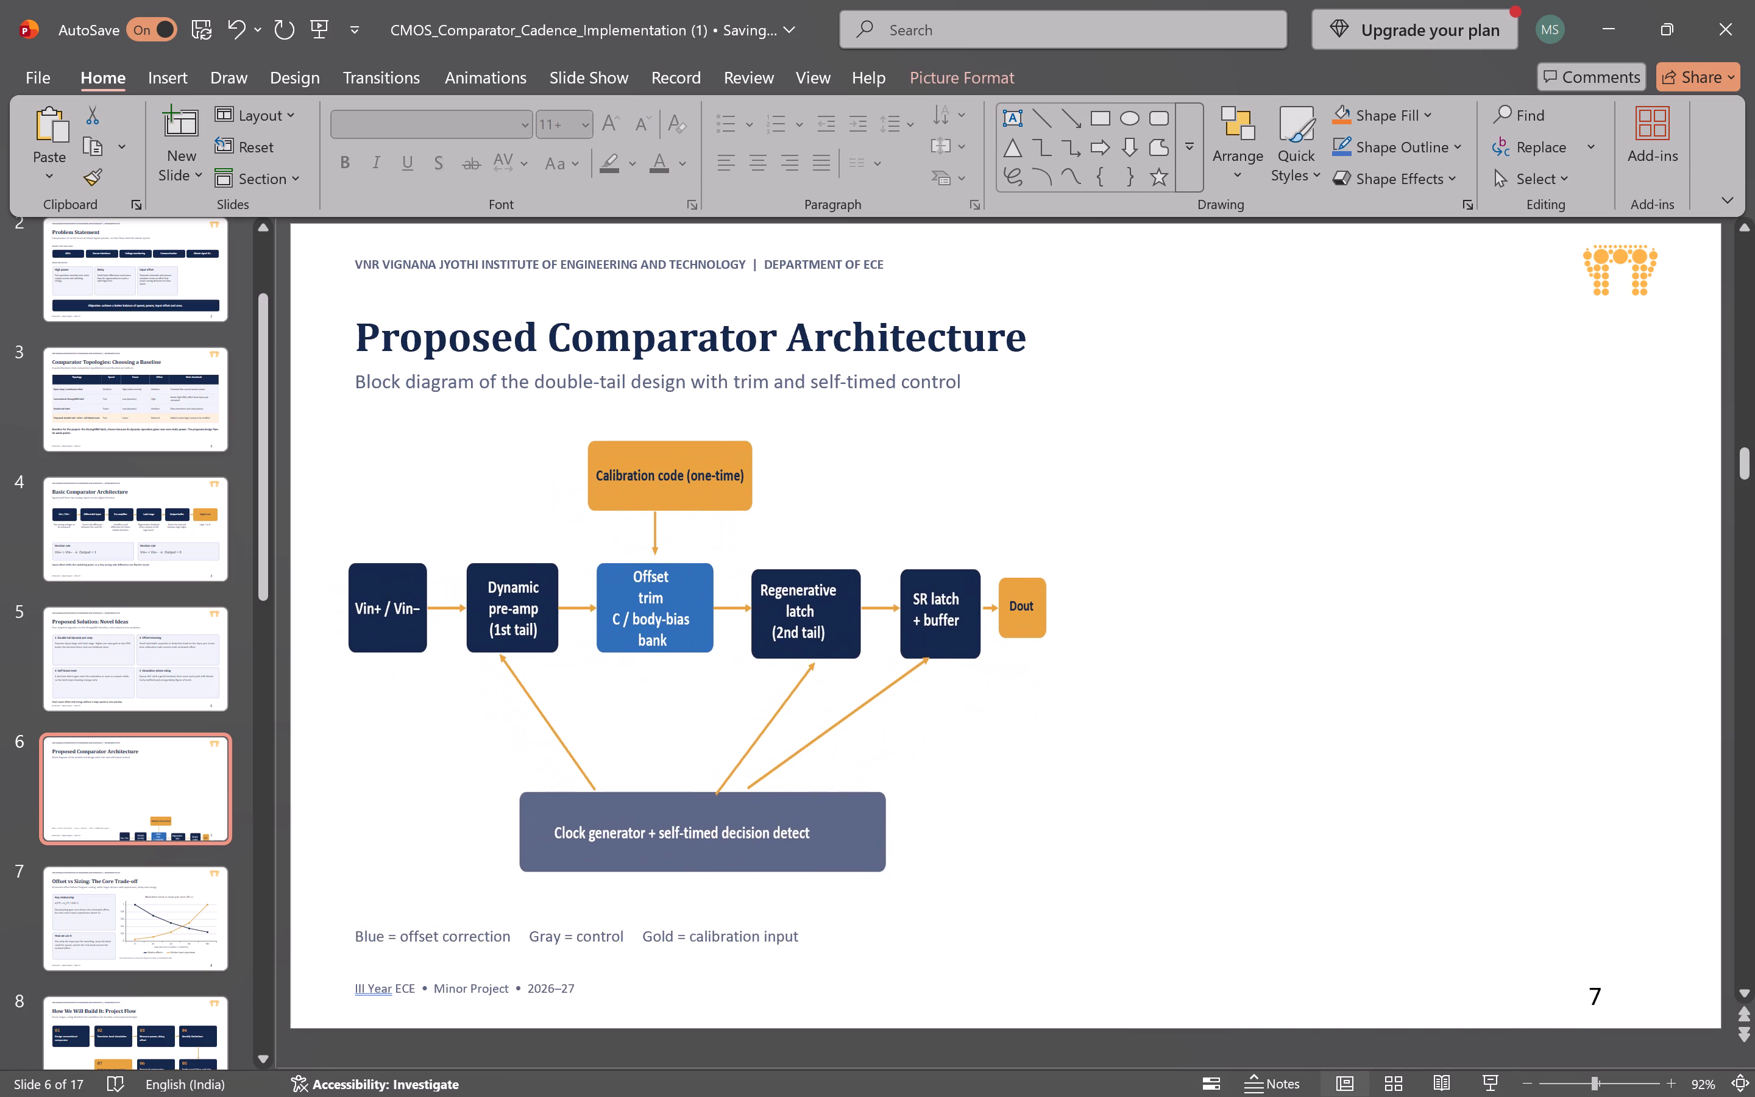
{"action": "left_click_drag", "start_coordinate": [795, 525], "coordinate": [792, 527]}
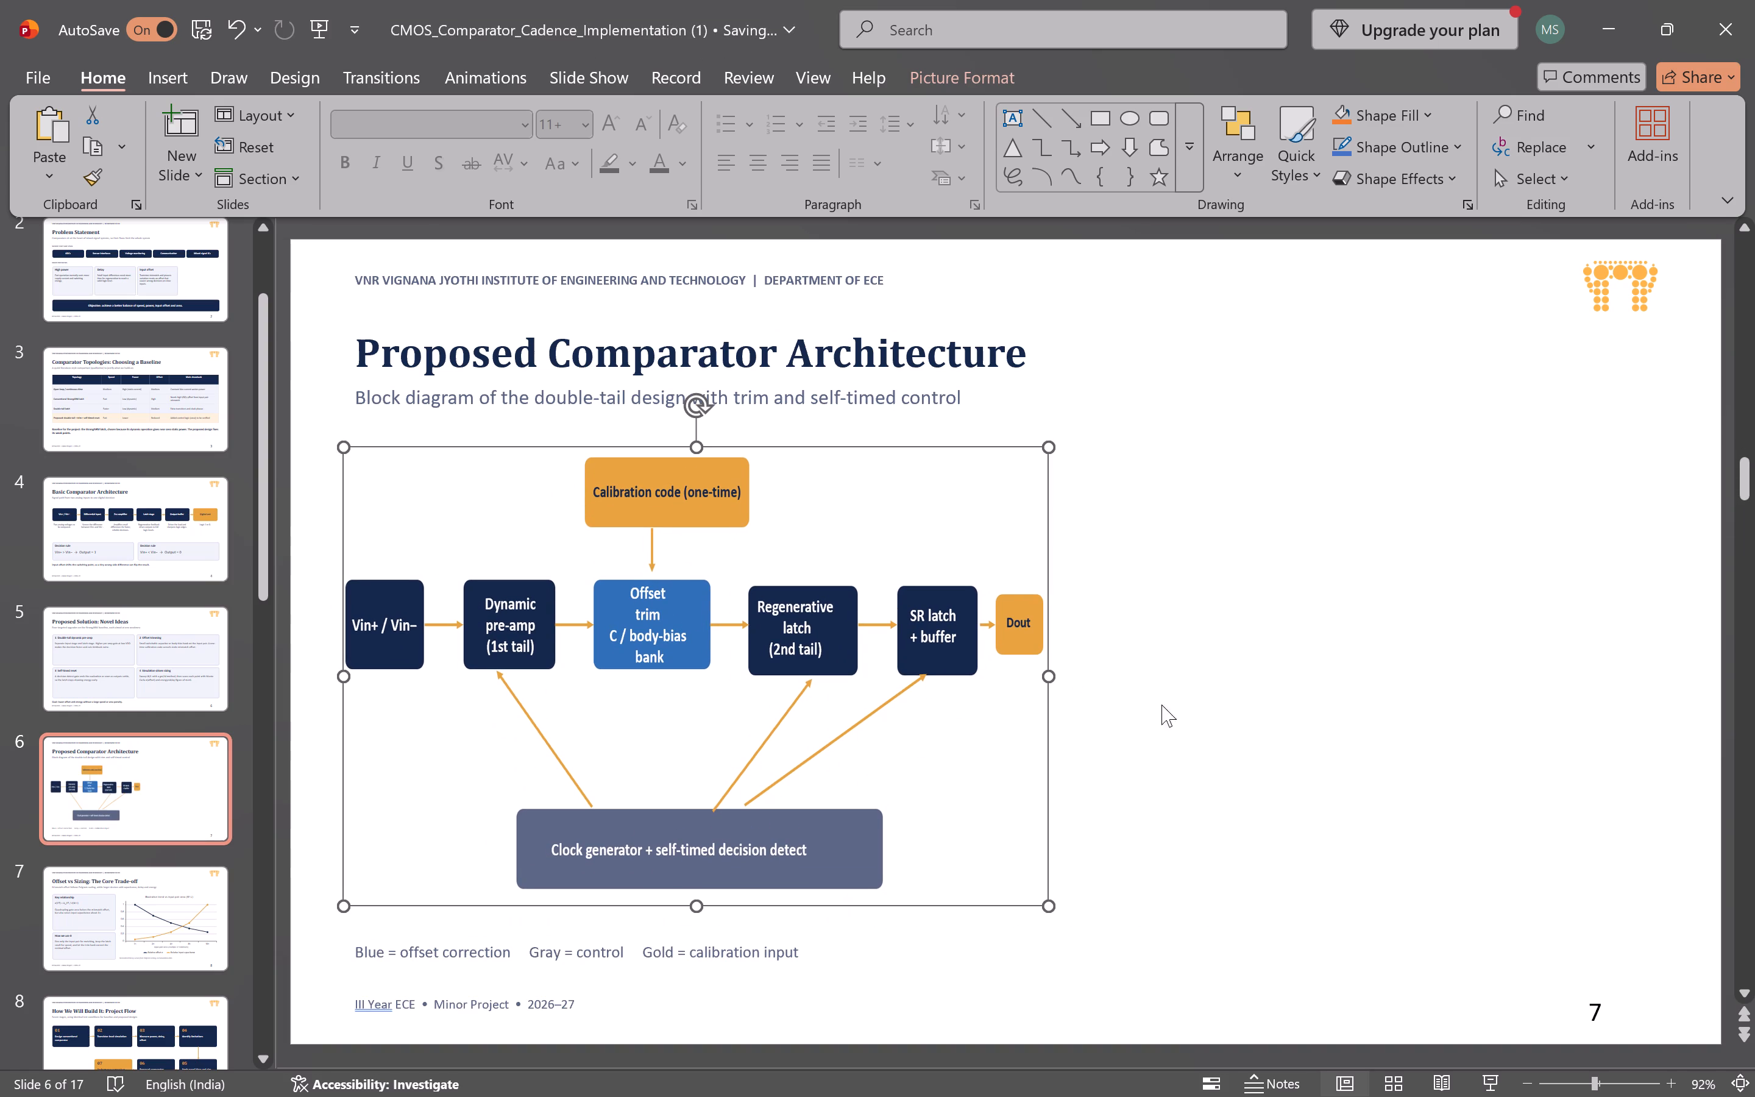
{"action": "left_click", "coordinate": [1174, 714]}
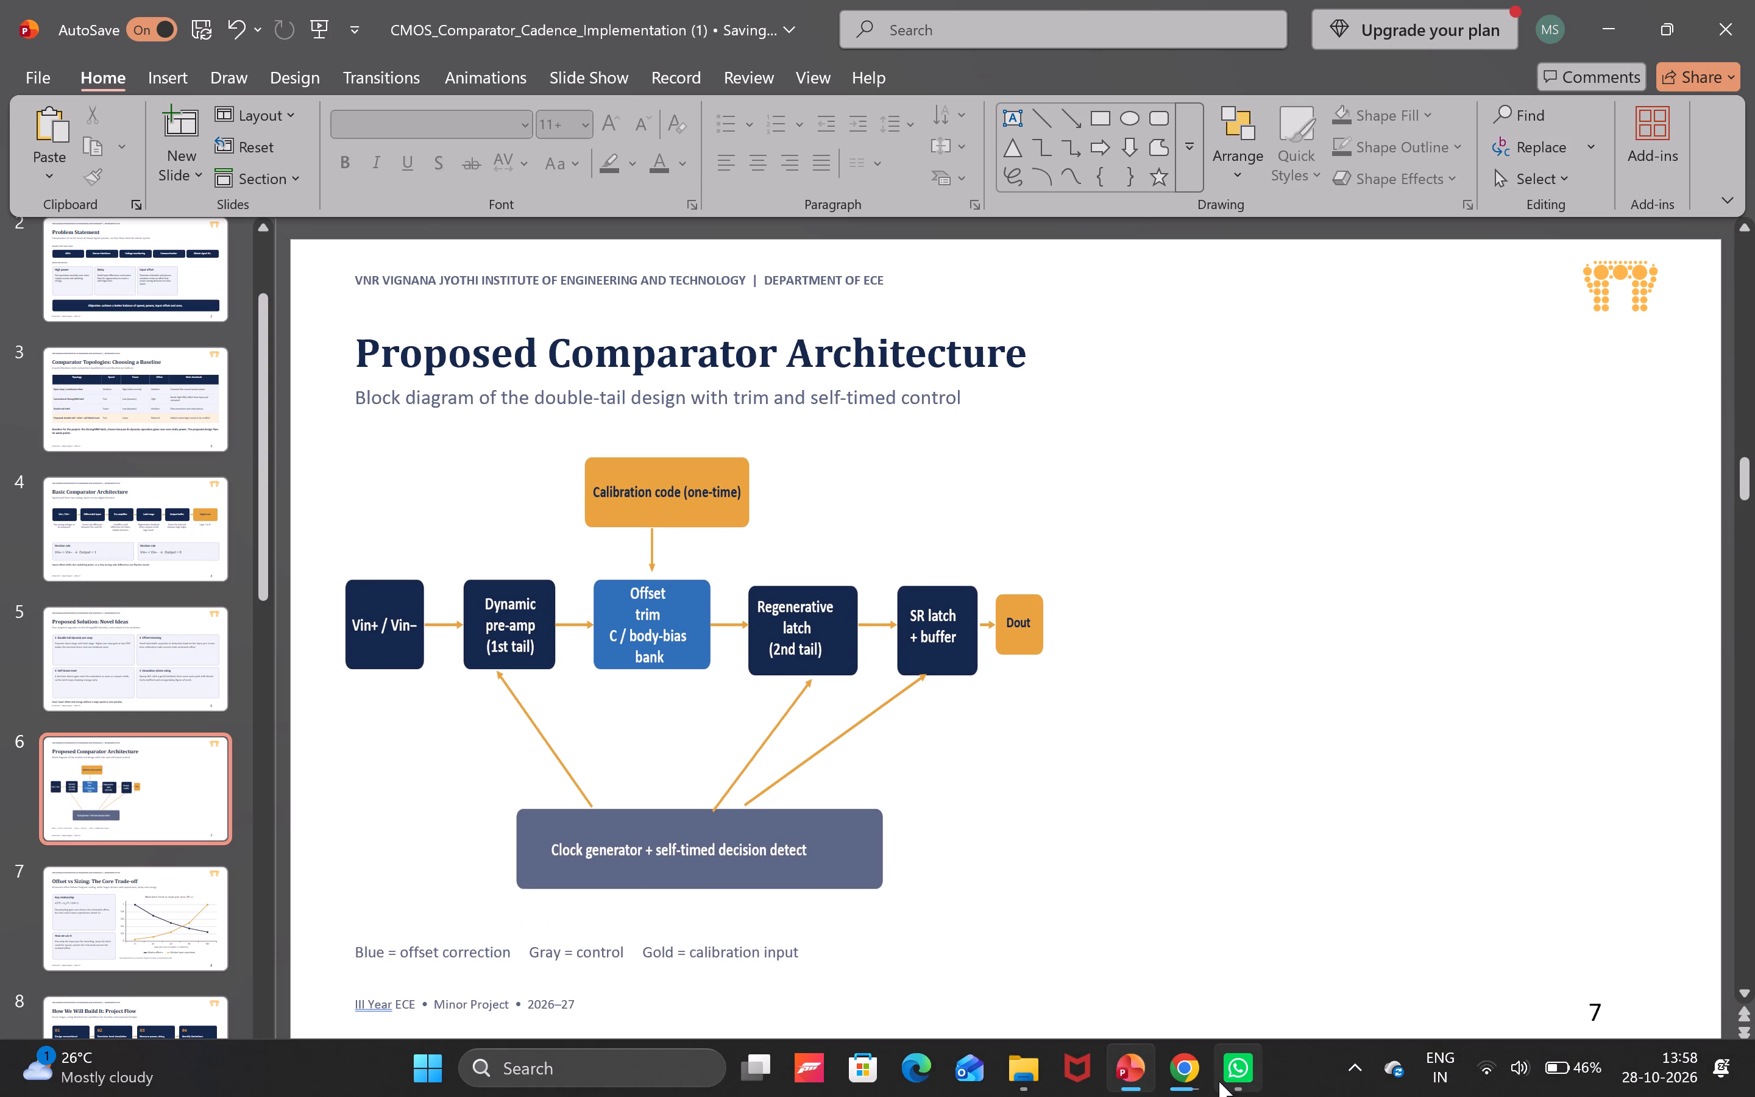
Copy the double-tail comparator schematic image from ChatGPT in Chrome and paste it onto the Proposed Comparator Architecture slide in PowerPoint.
{"action": "left_click", "coordinate": [1189, 1065]}
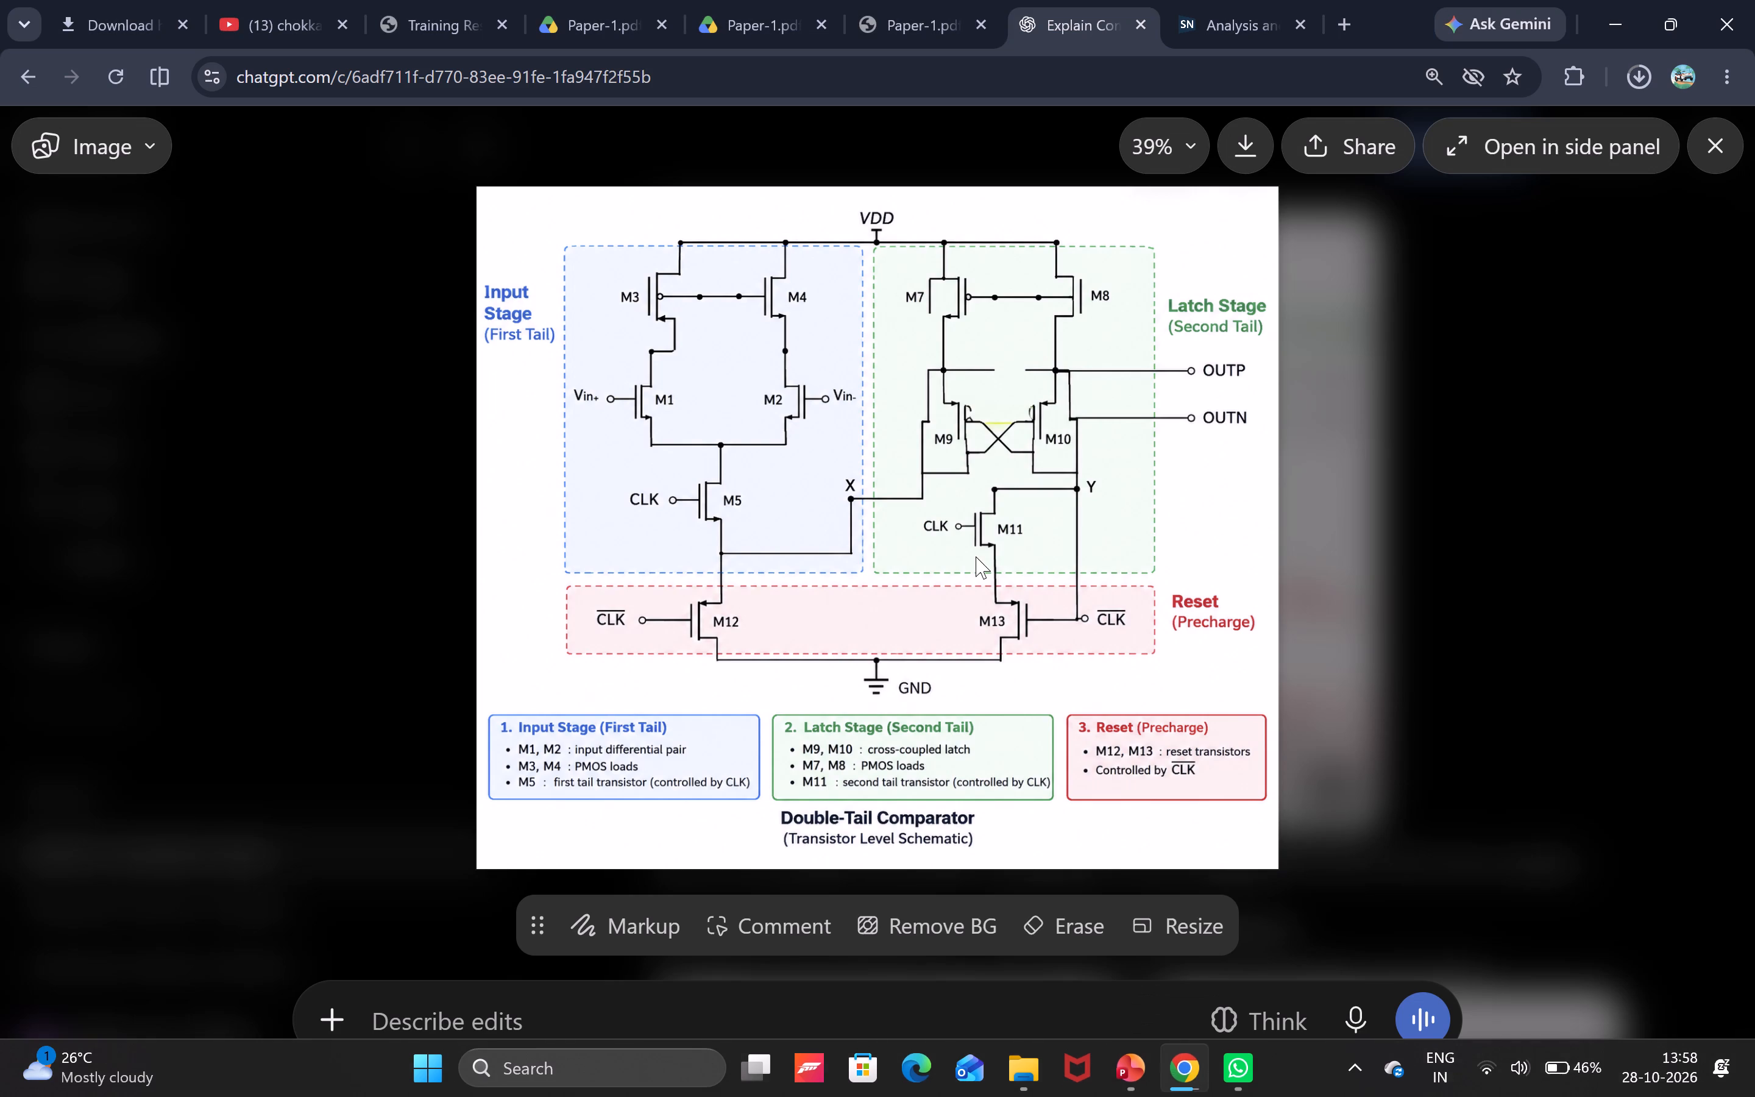
{"action": "right_click", "coordinate": [976, 556]}
{"action": "left_click", "coordinate": [1065, 653]}
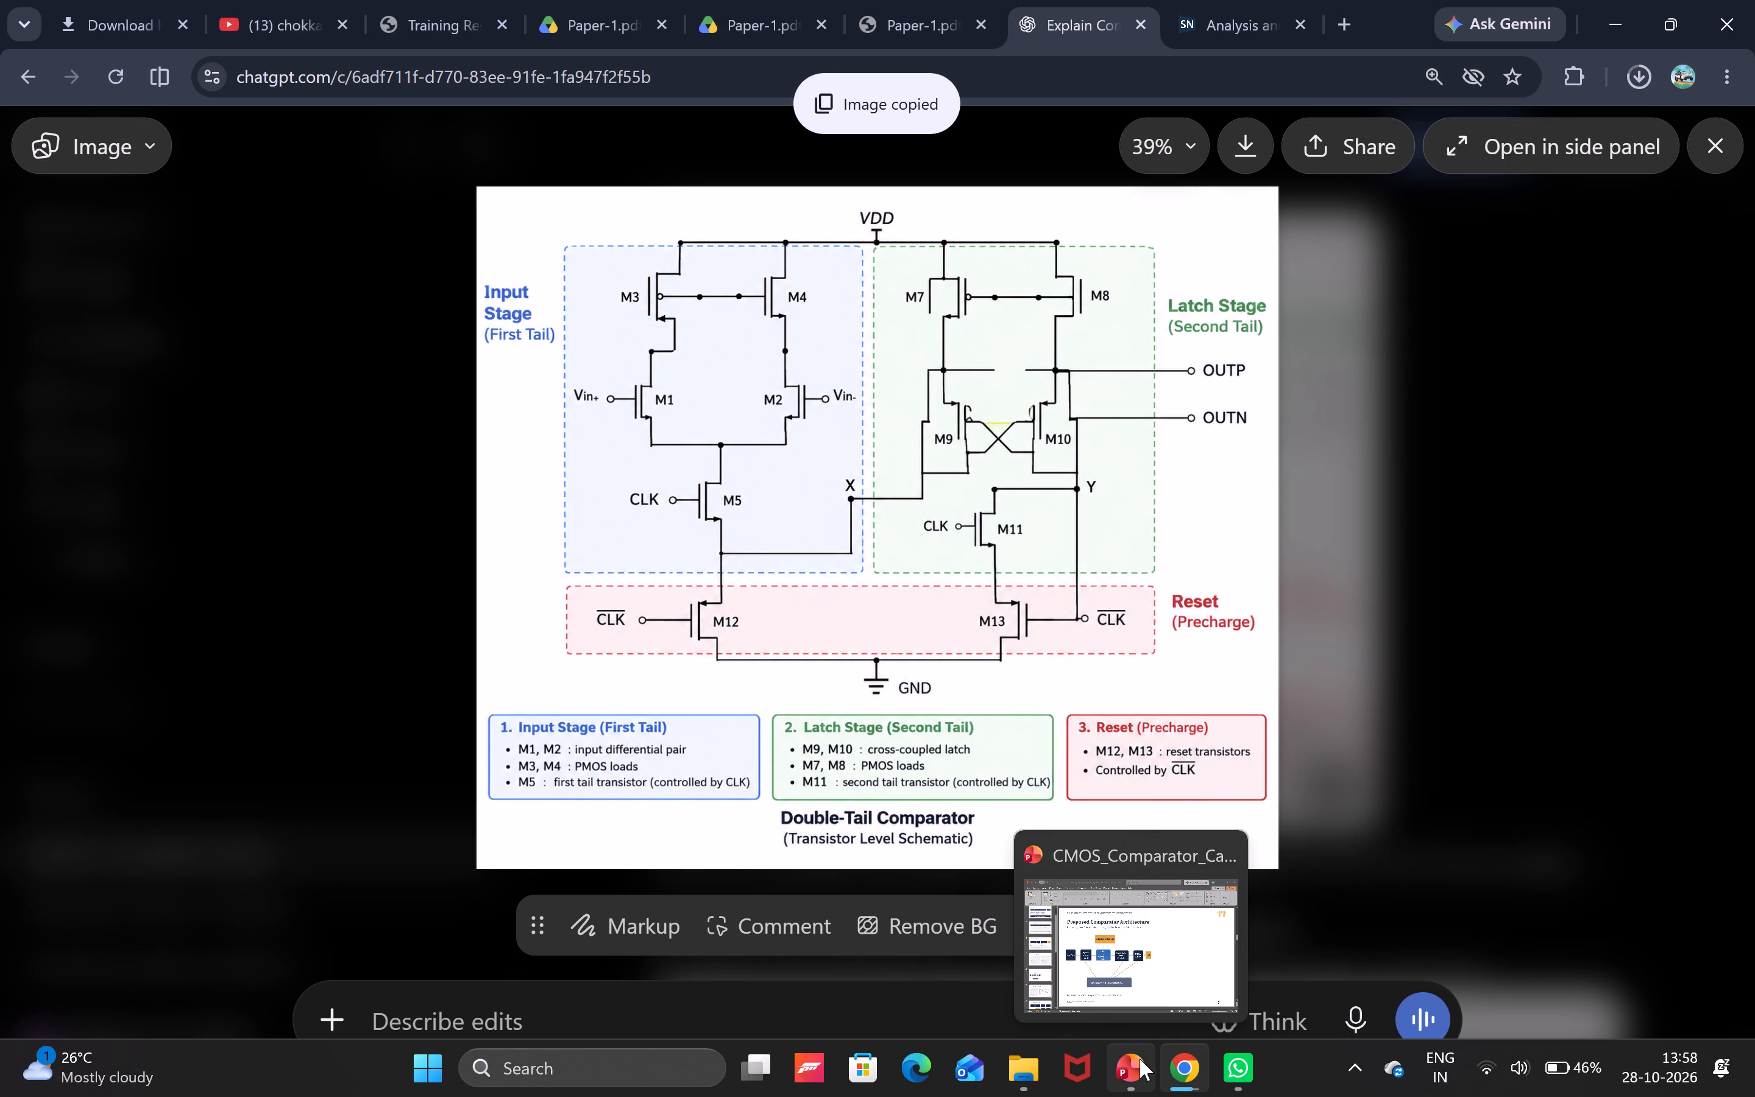
{"action": "left_click", "coordinate": [1140, 1059]}
{"action": "key", "text": "ctrl+v"}
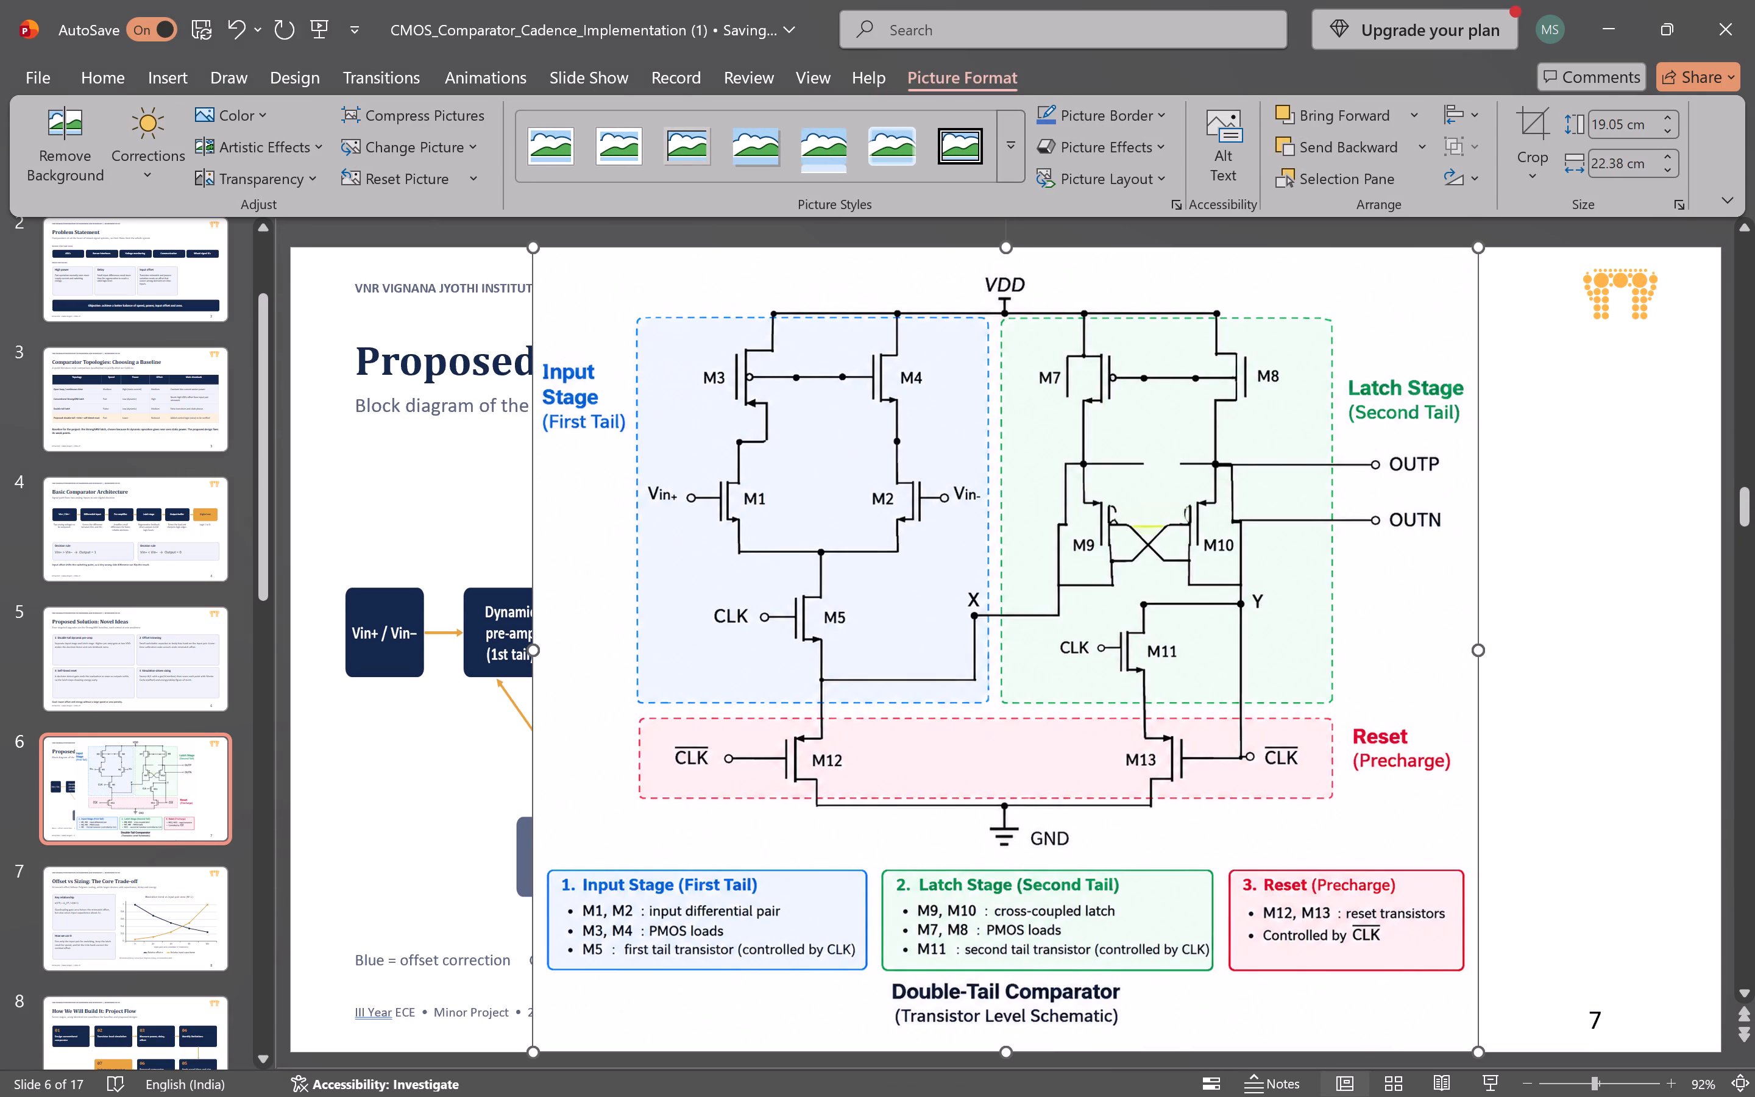
Shrink the double-tail schematic to about 12.02 by 14.12 cm and place it beside the block diagram, clear of the title and Dout block.
{"action": "left_click_drag", "start_coordinate": [1481, 247], "coordinate": [1384, 429]}
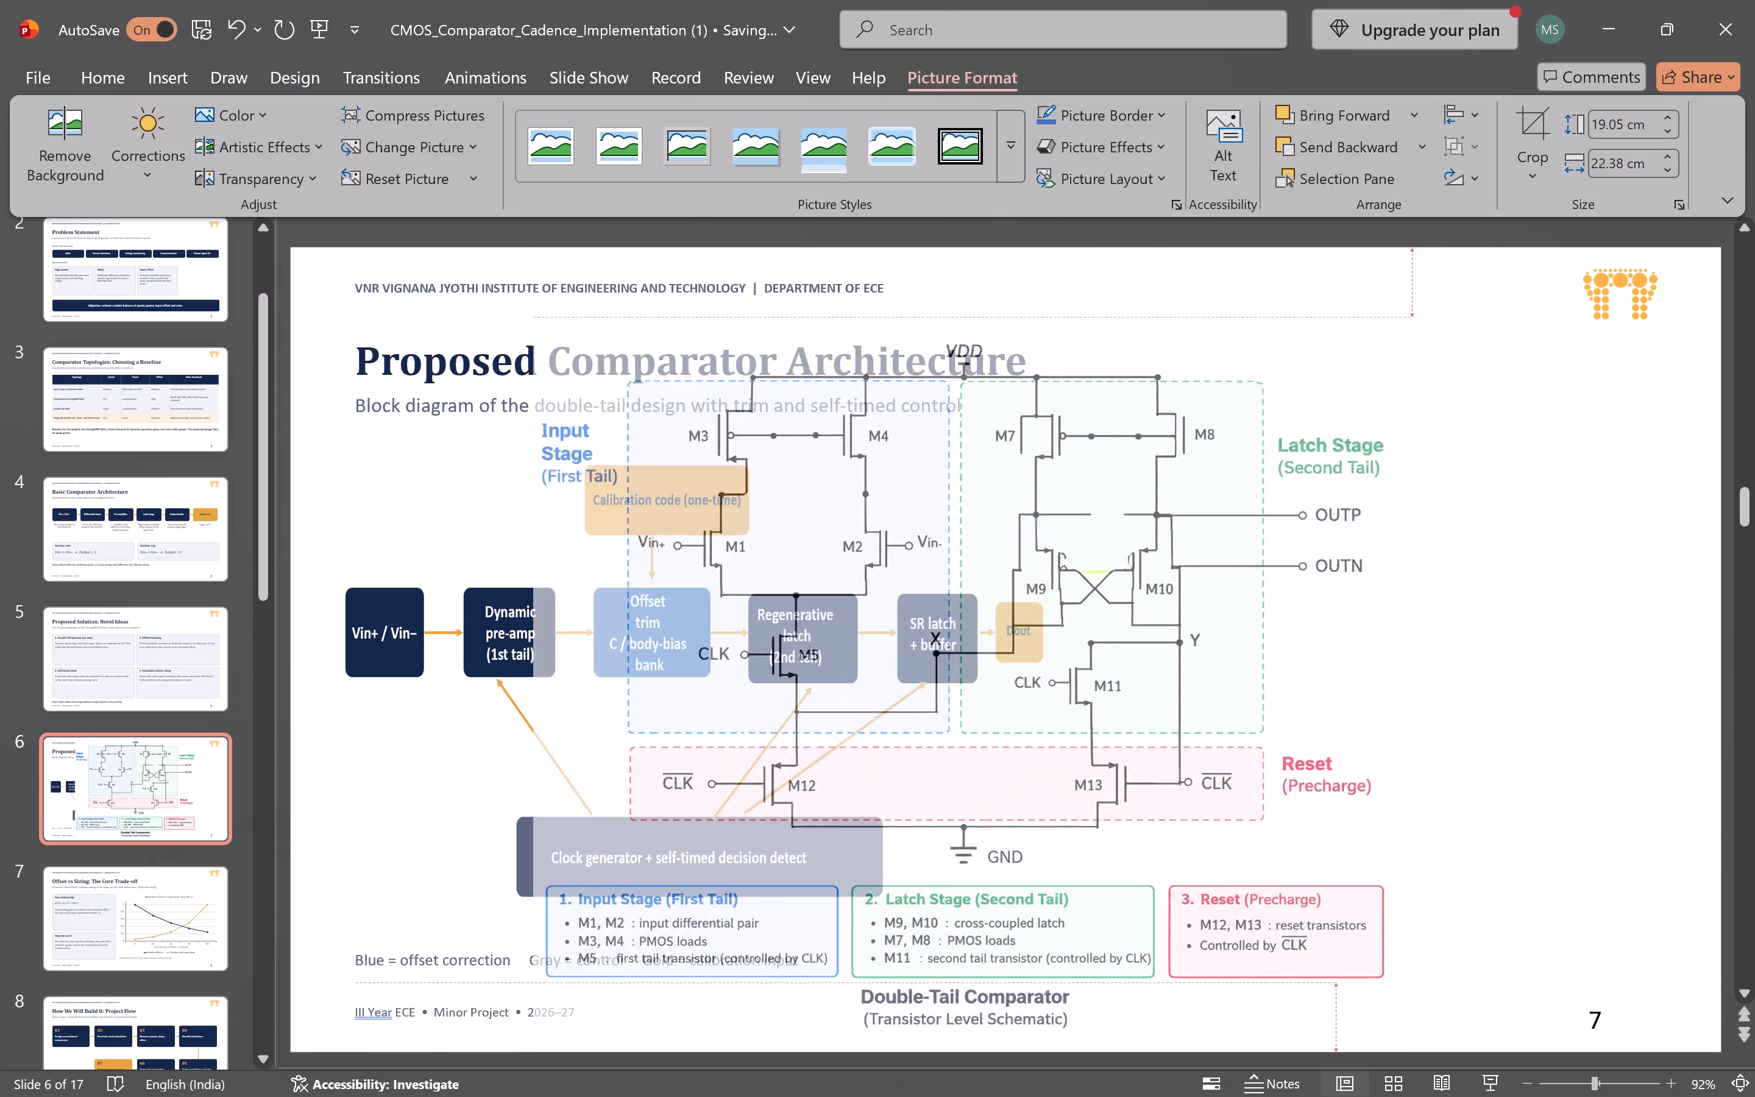
{"action": "left_click_drag", "start_coordinate": [1384, 429], "coordinate": [1230, 600]}
{"action": "left_click_drag", "start_coordinate": [1138, 515], "coordinate": [1585, 422]}
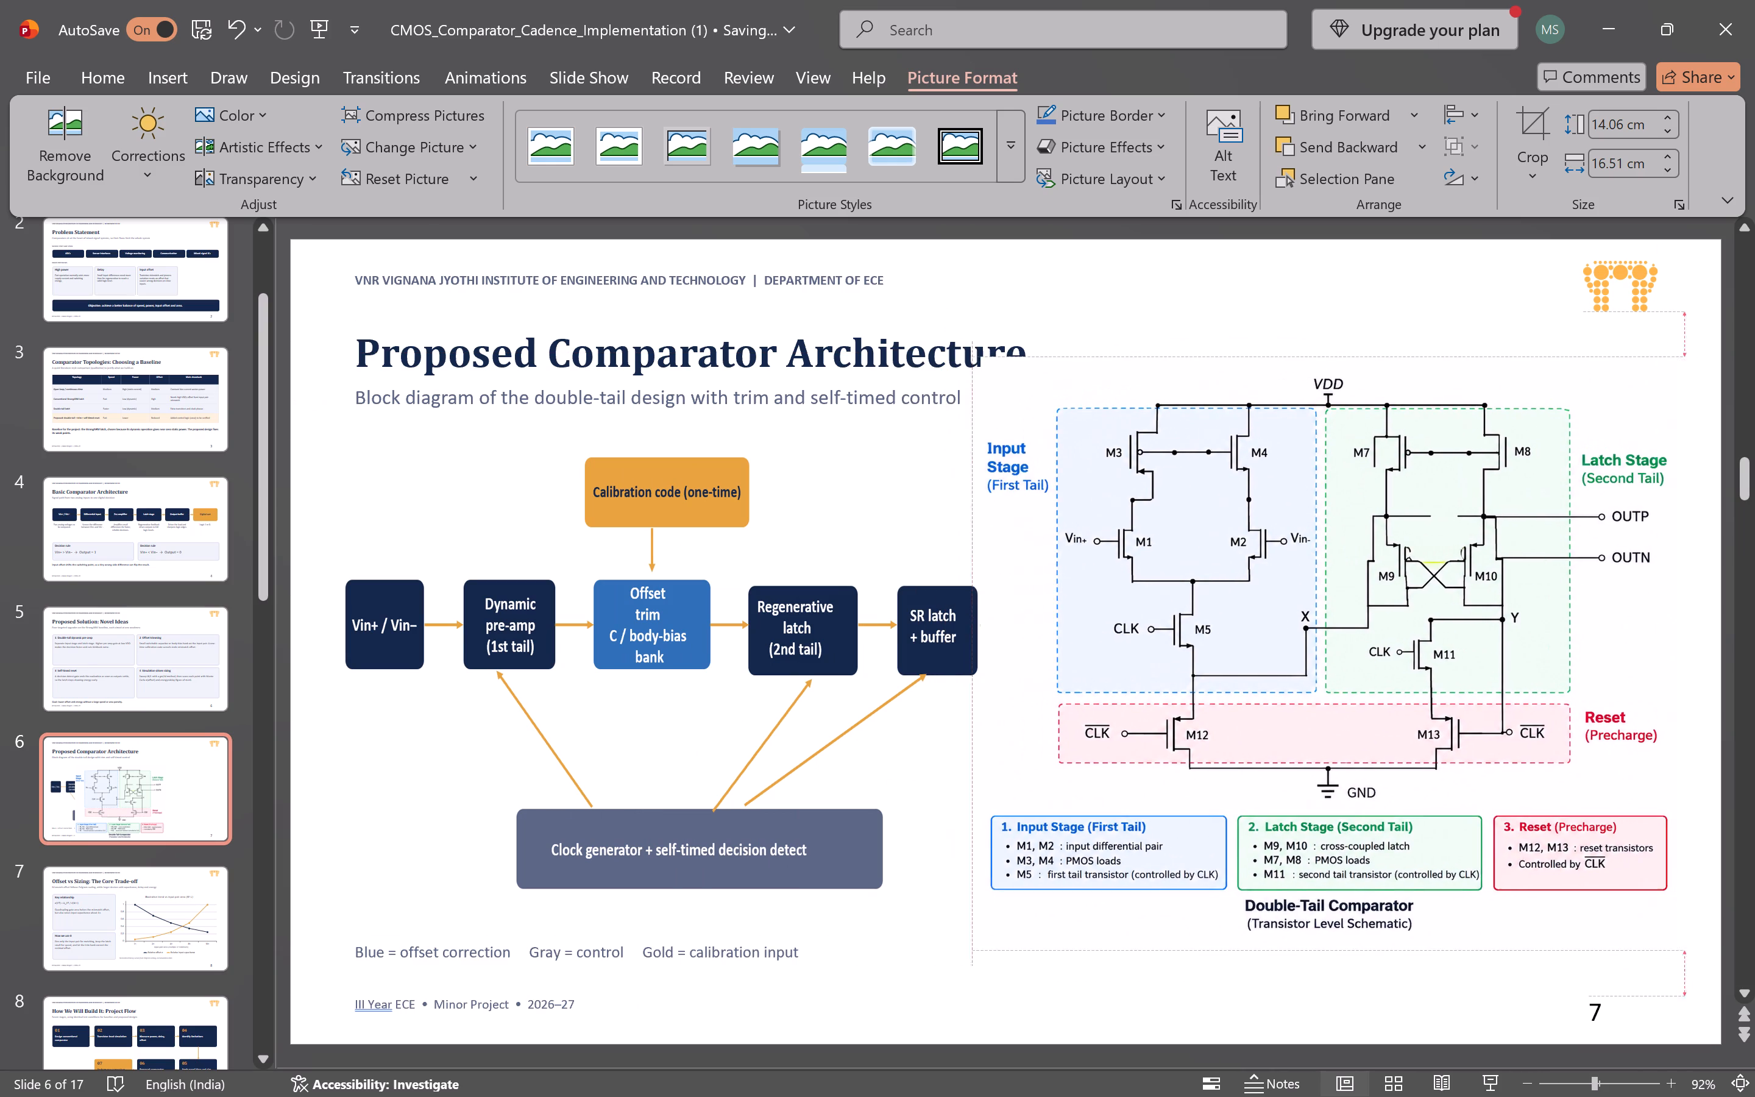
{"action": "left_click_drag", "start_coordinate": [1585, 422], "coordinate": [1578, 431]}
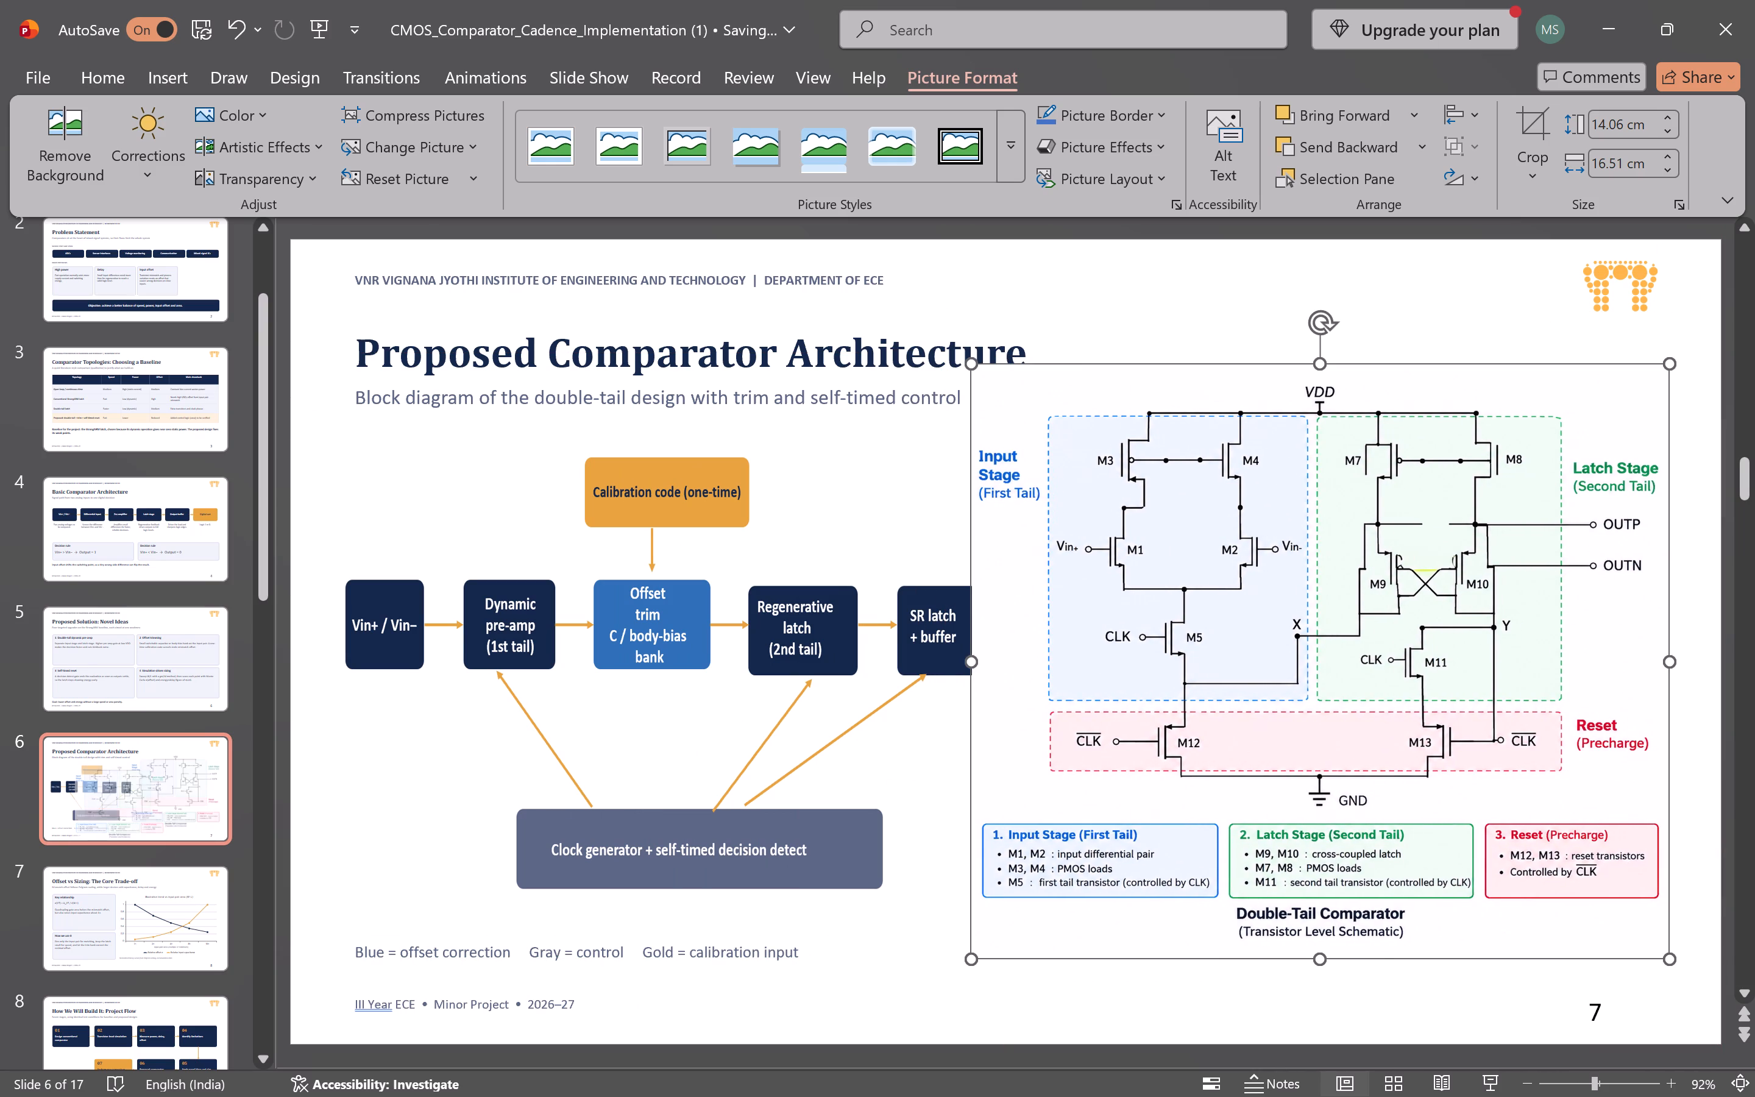
{"action": "left_click_drag", "start_coordinate": [971, 953], "coordinate": [1023, 921]}
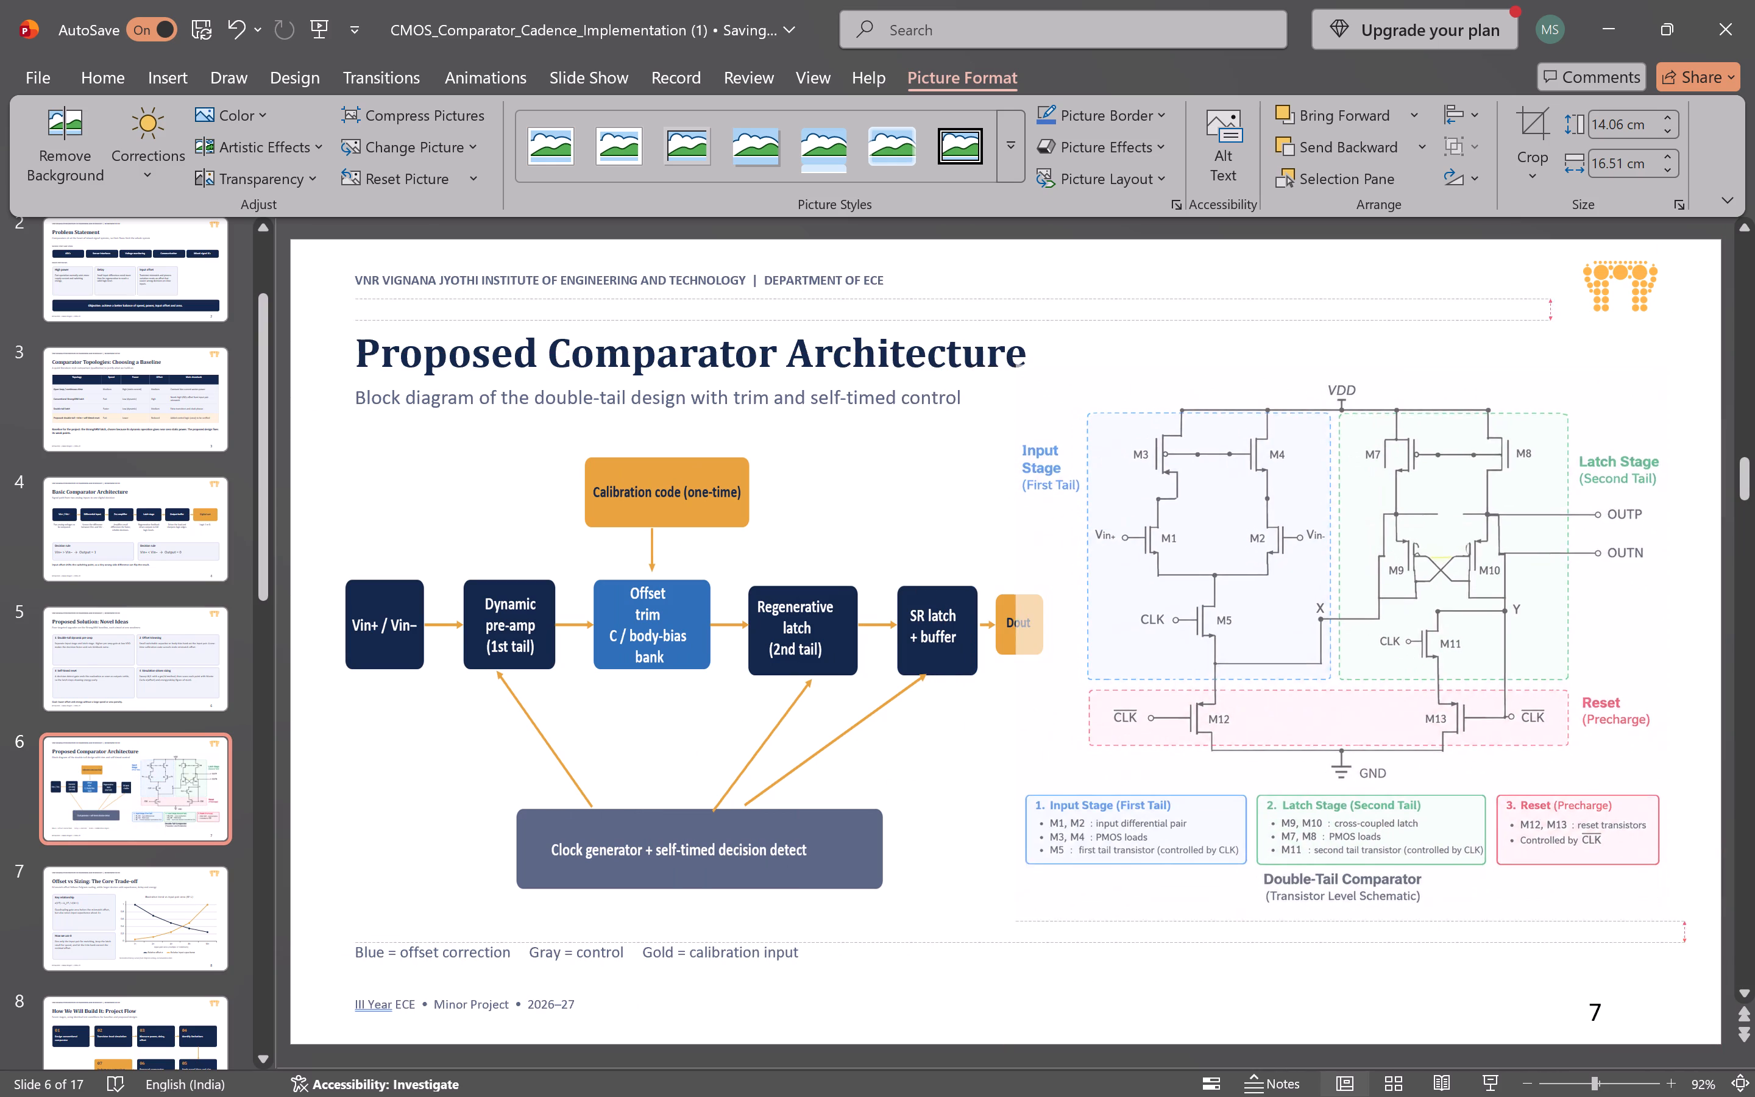
{"action": "left_click_drag", "start_coordinate": [1023, 921], "coordinate": [1106, 872]}
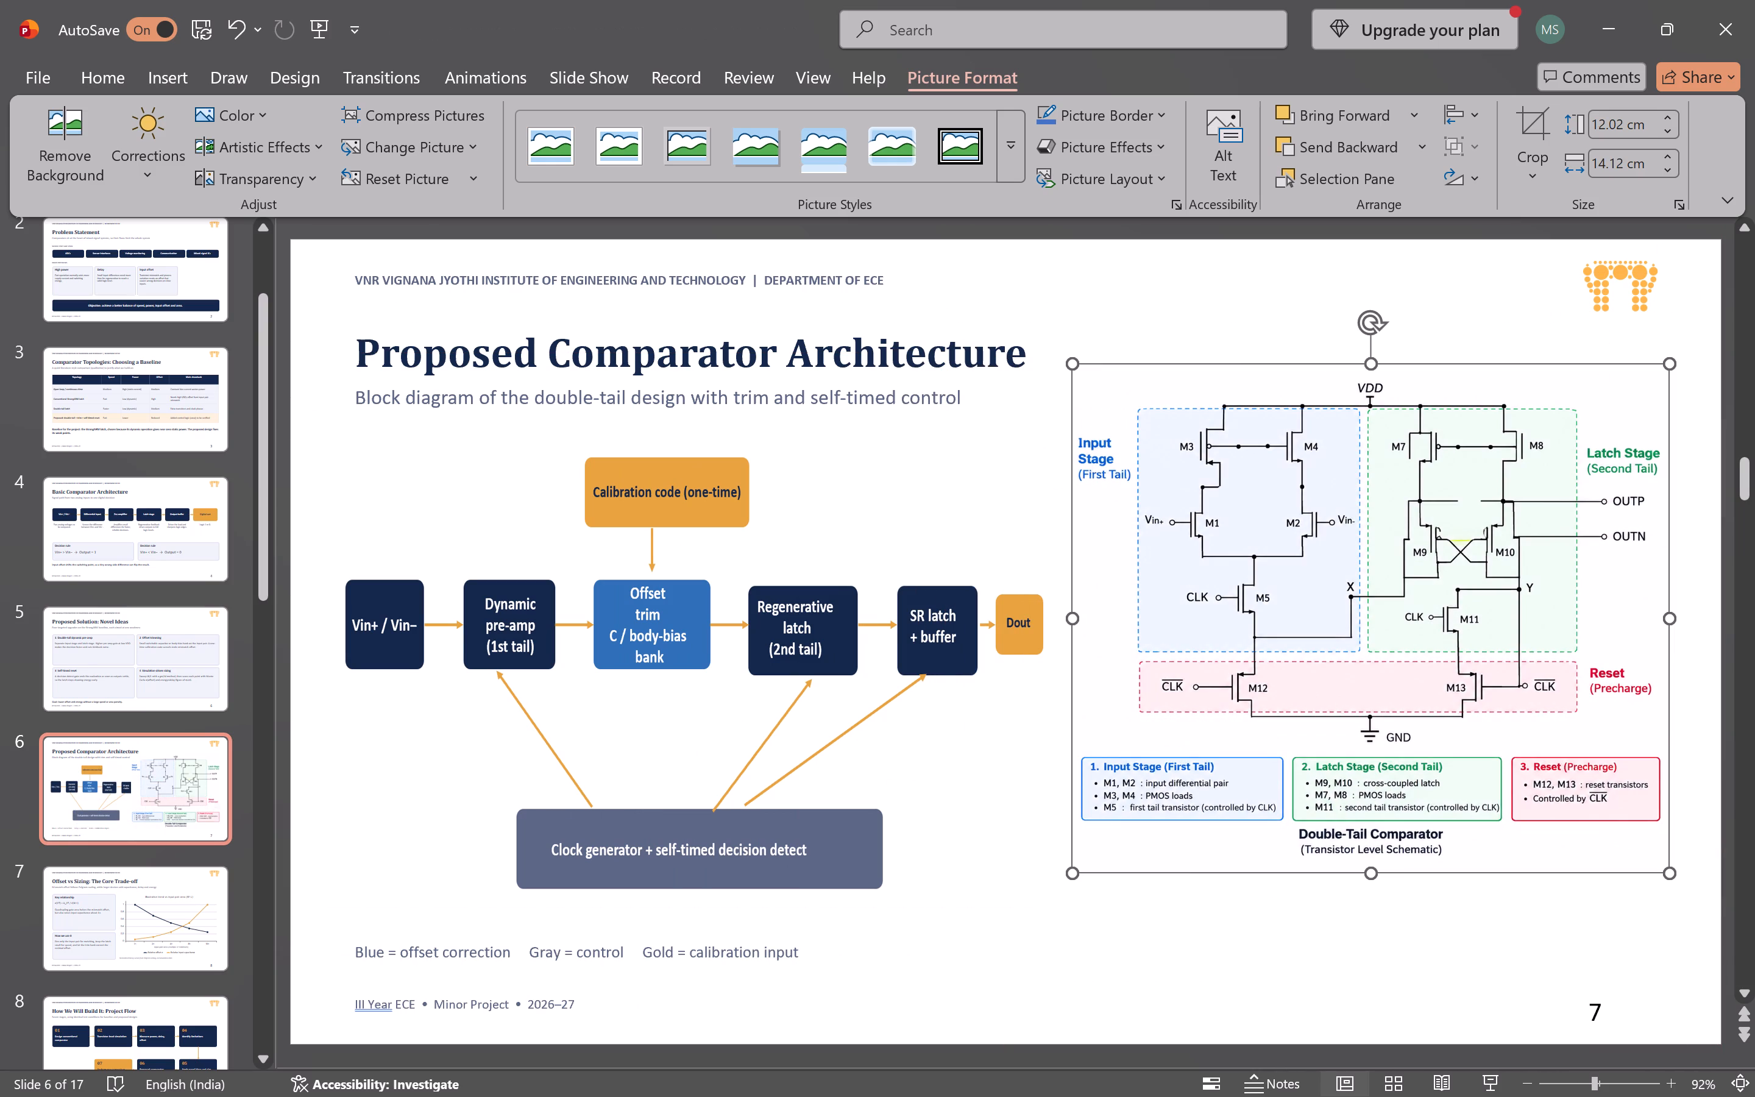
{"action": "left_click", "coordinate": [1173, 331]}
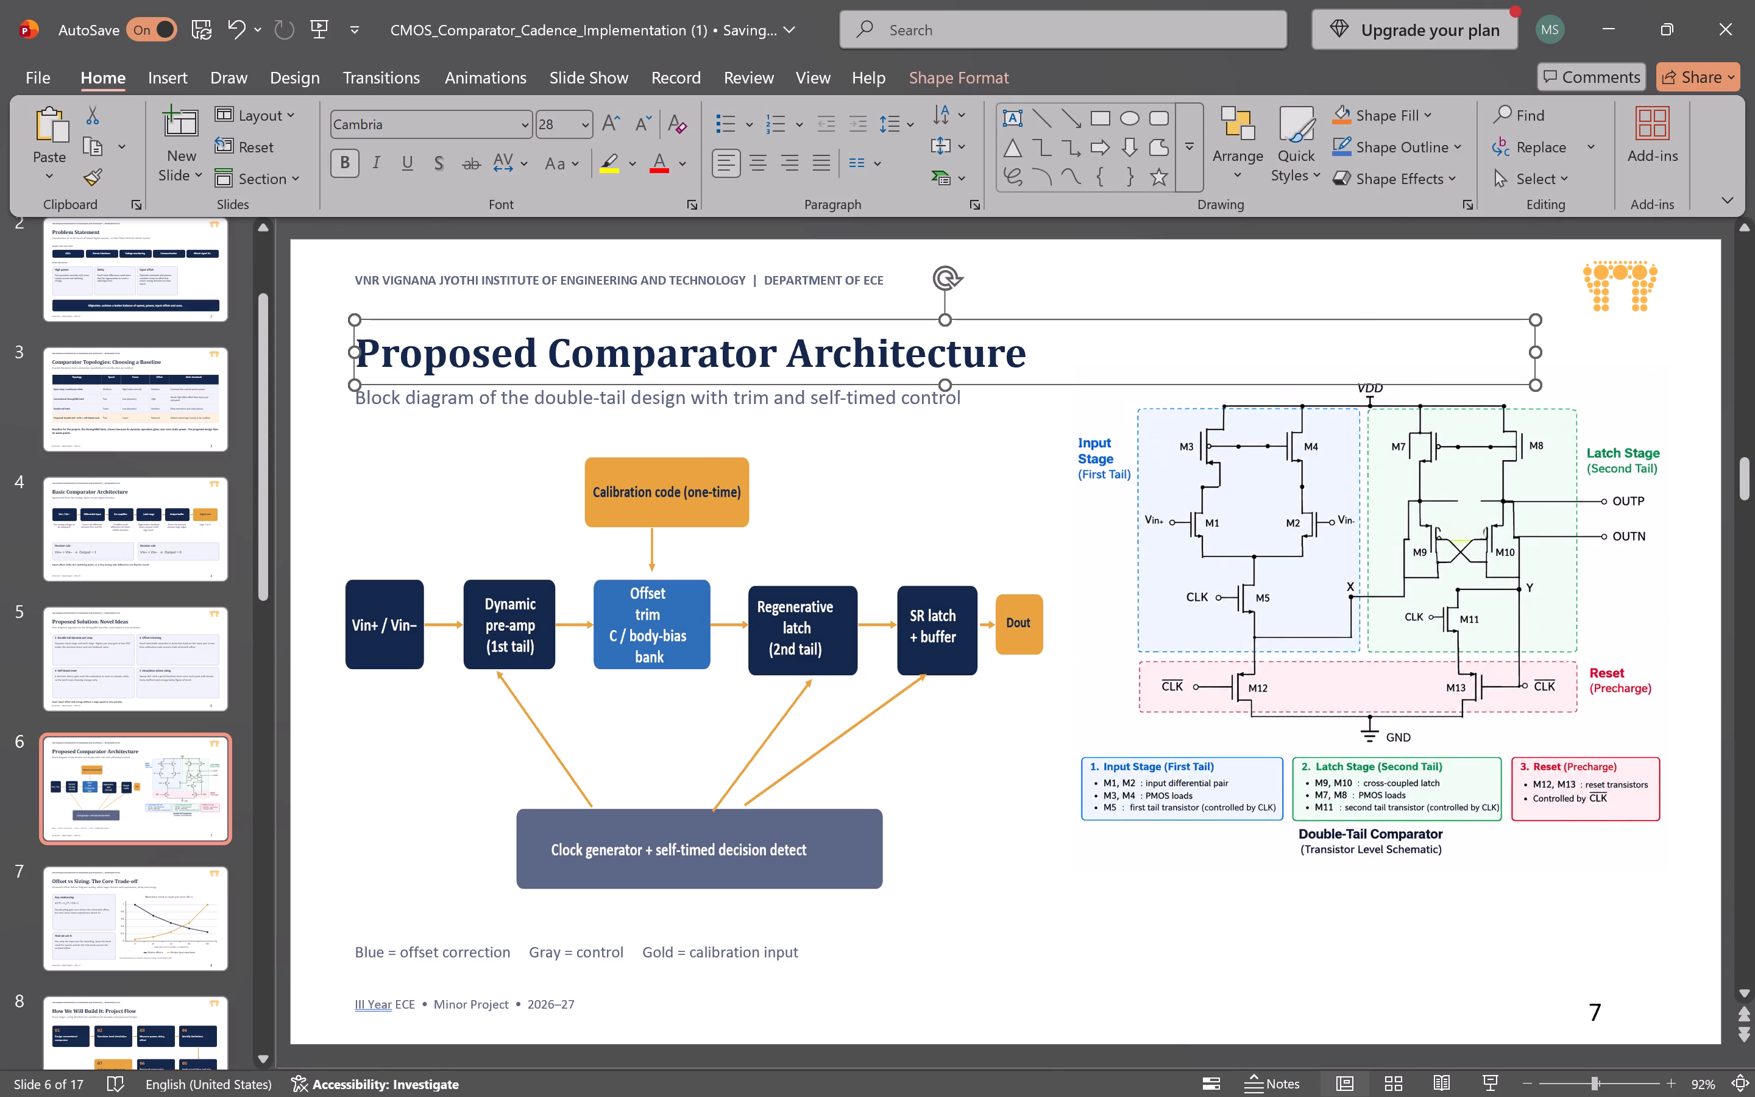
{"action": "left_click", "coordinate": [1007, 505]}
Delete the colour legend line beneath the block diagram.
{"action": "left_click", "coordinate": [1110, 935]}
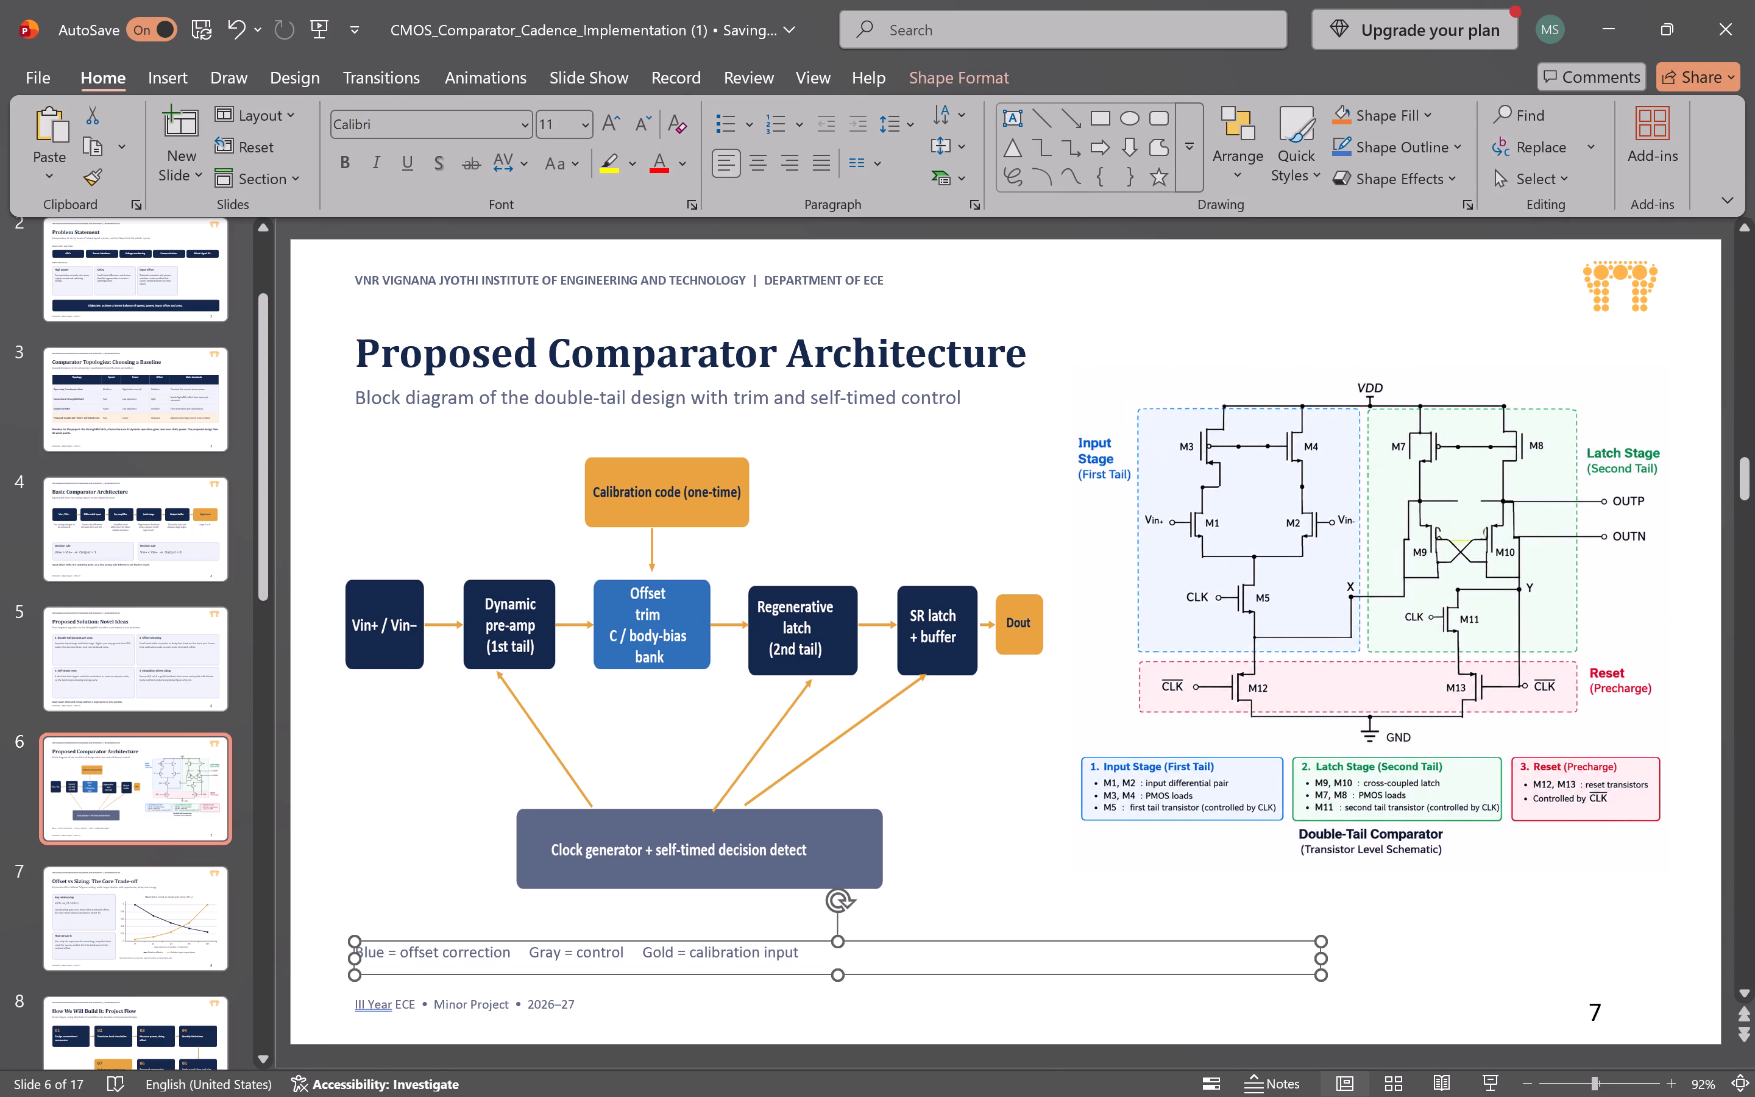
{"action": "key", "text": "Delete"}
Nudge the double-tail schematic picture slightly downward on the slide.
{"action": "left_click", "coordinate": [1235, 578]}
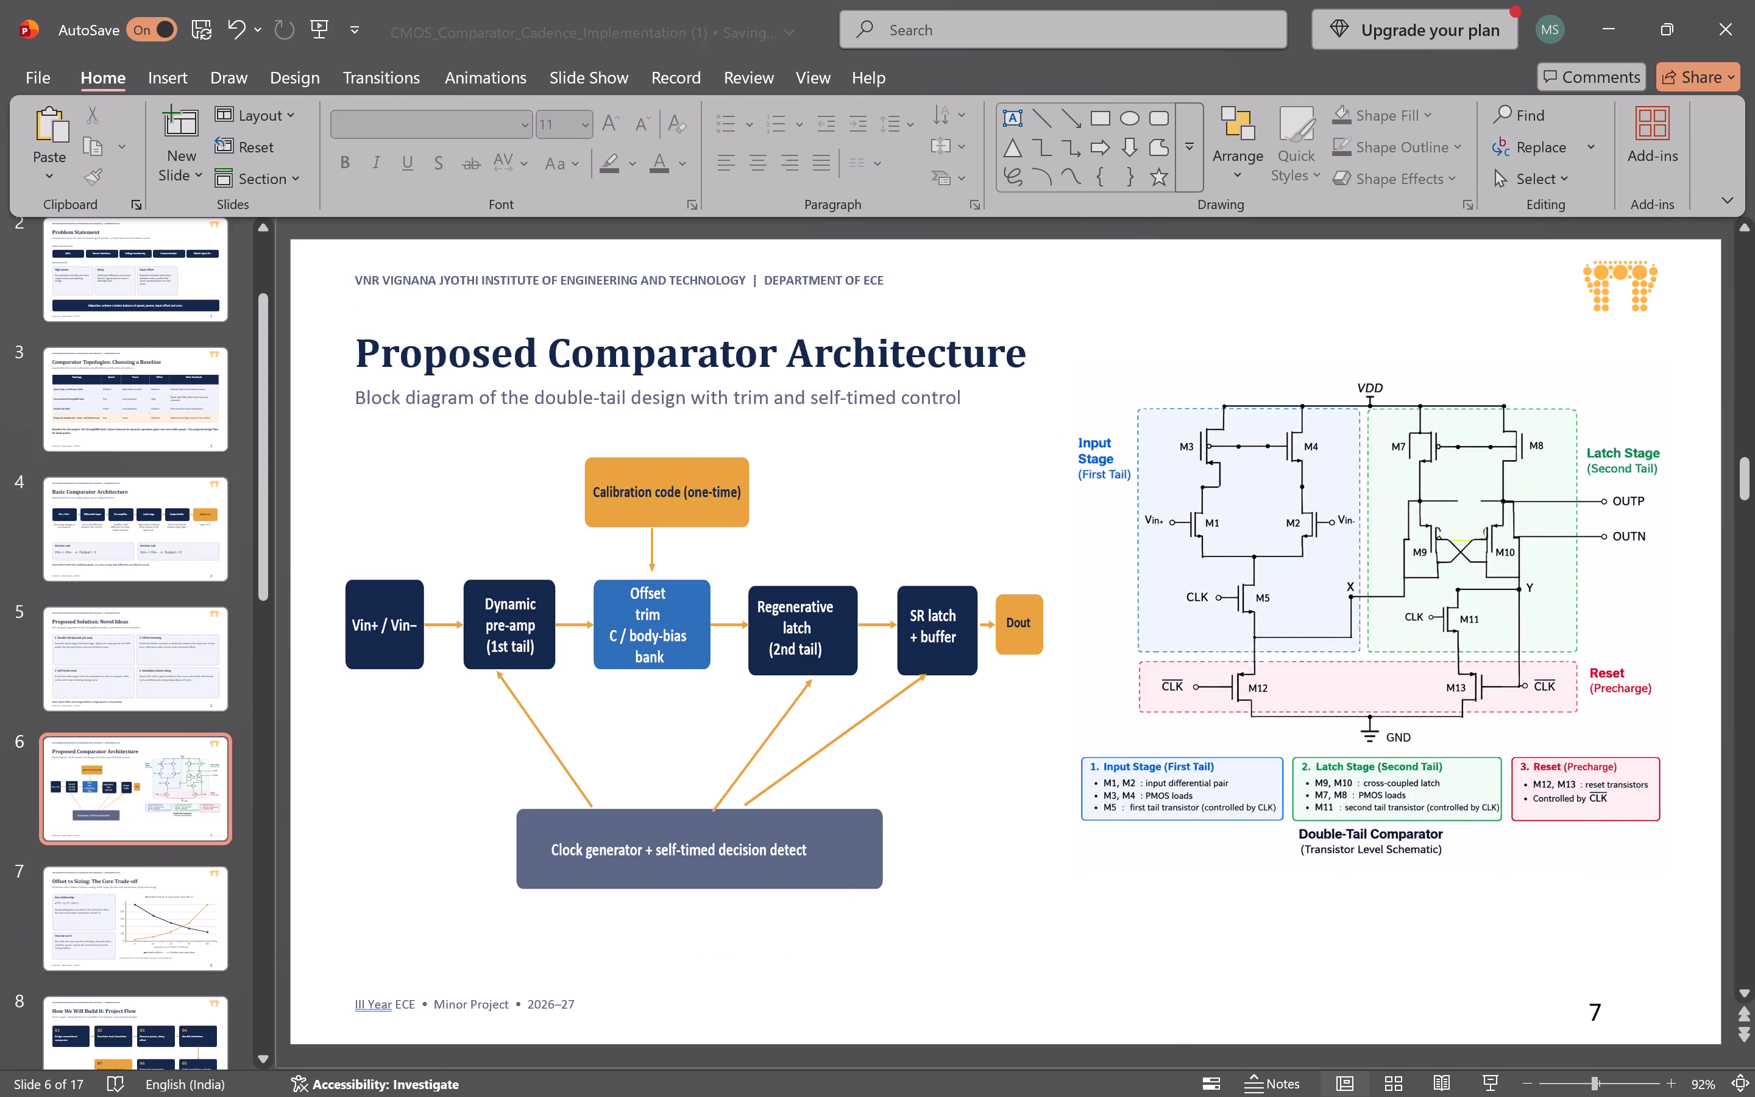
{"action": "left_click_drag", "start_coordinate": [1289, 607], "coordinate": [1292, 628]}
Shorten the title of slide 5, "Proposed Solution: Novel Ideas", to "Proposed Solution:".
{"action": "left_click", "coordinate": [172, 650]}
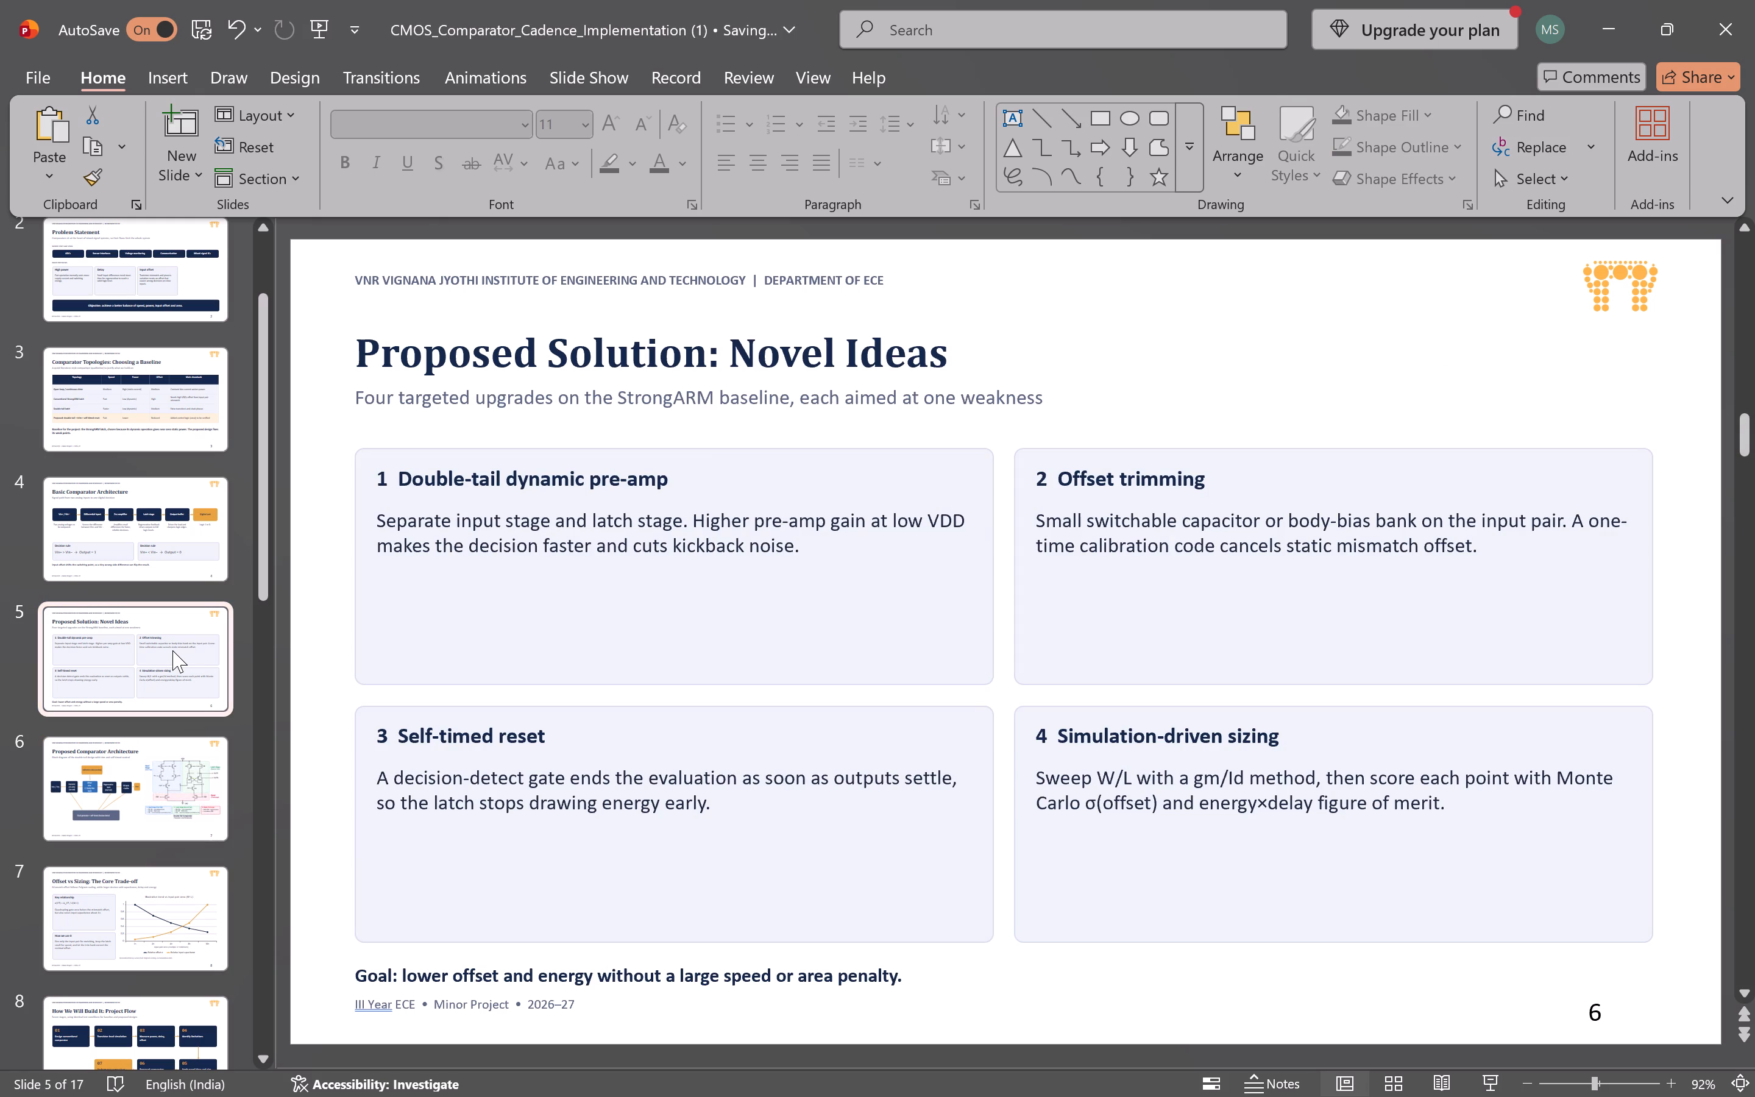
{"action": "double_click", "coordinate": [949, 359]}
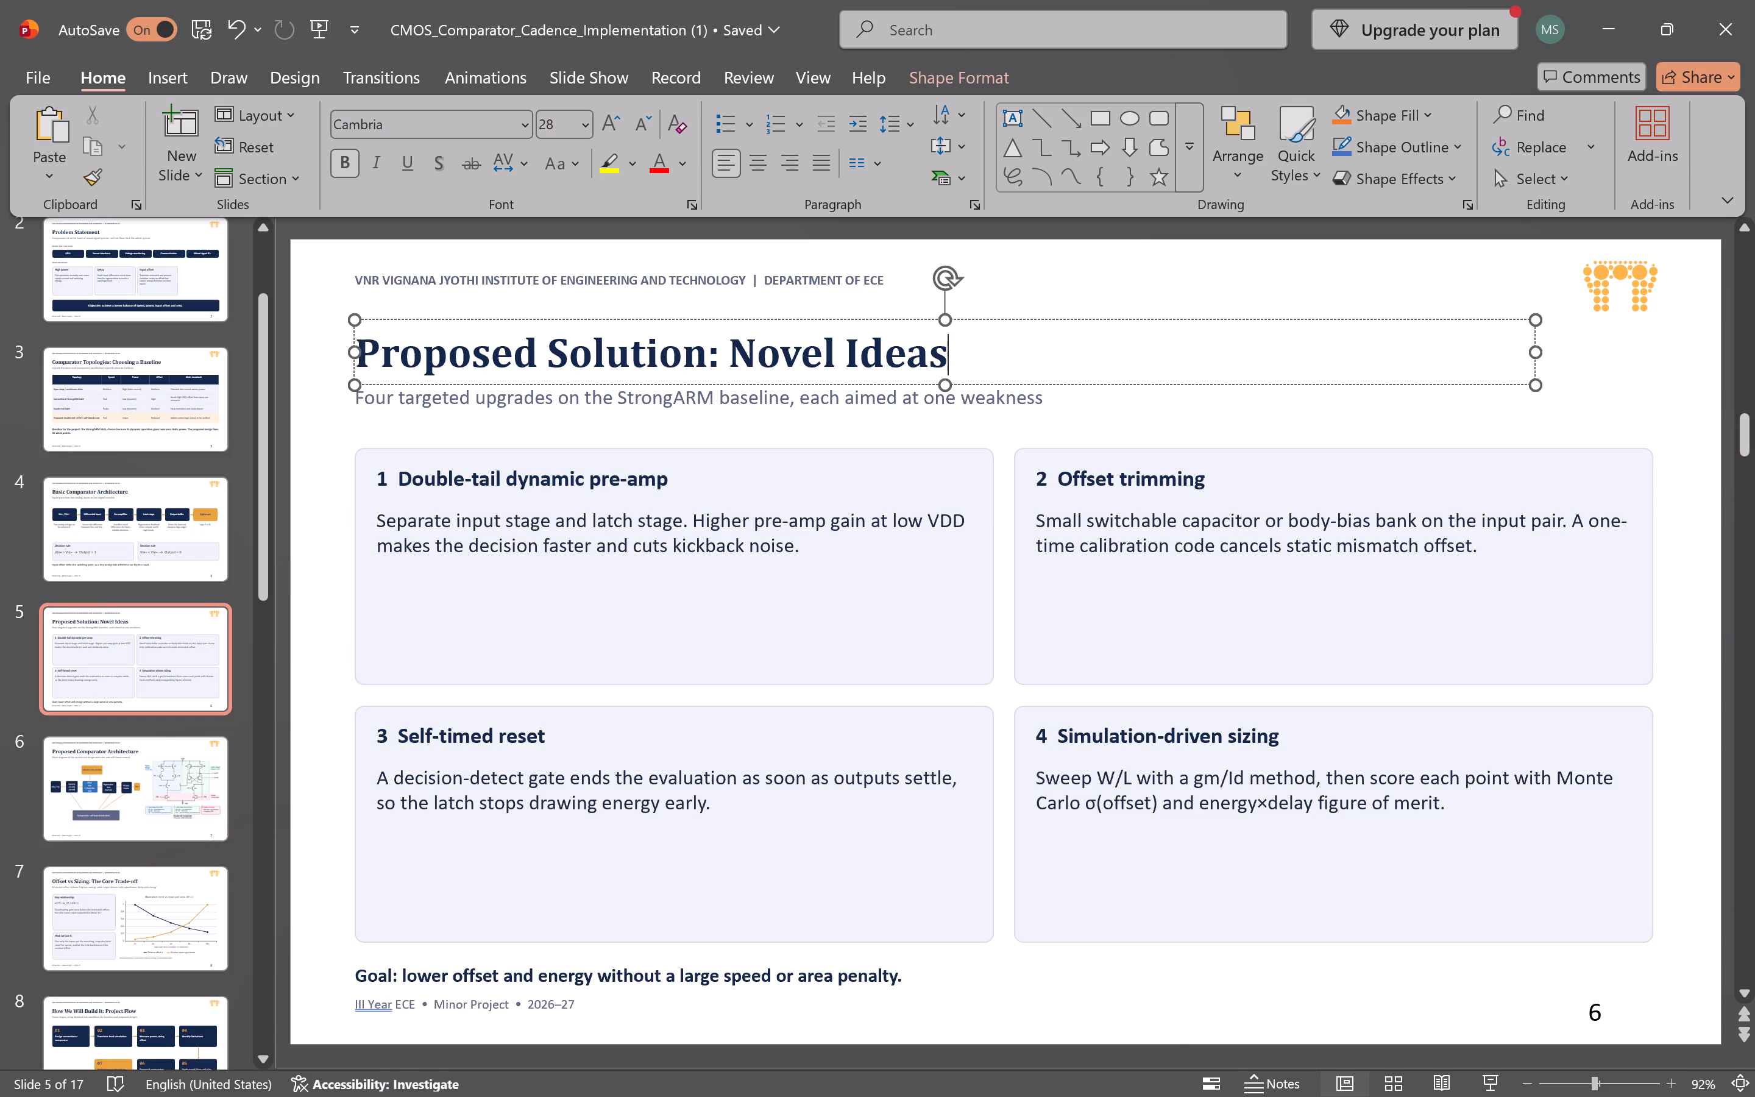
{"action": "key", "text": "BackSpace"}
{"action": "key", "text": "BackSpace"}
{"action": "key", "text": "BackSpace"}
{"action": "key", "text": "BackSpace"}
{"action": "key", "text": "BackSpace"}
{"action": "key", "text": "BackSpace"}
{"action": "key", "text": "BackSpace"}
{"action": "key", "text": "BackSpace"}
{"action": "key", "text": "BackSpace"}
{"action": "key", "text": "BackSpace"}
{"action": "key", "text": "BackSpace"}
{"action": "key", "text": "BackSpace"}
{"action": "key", "text": "BackSpace"}
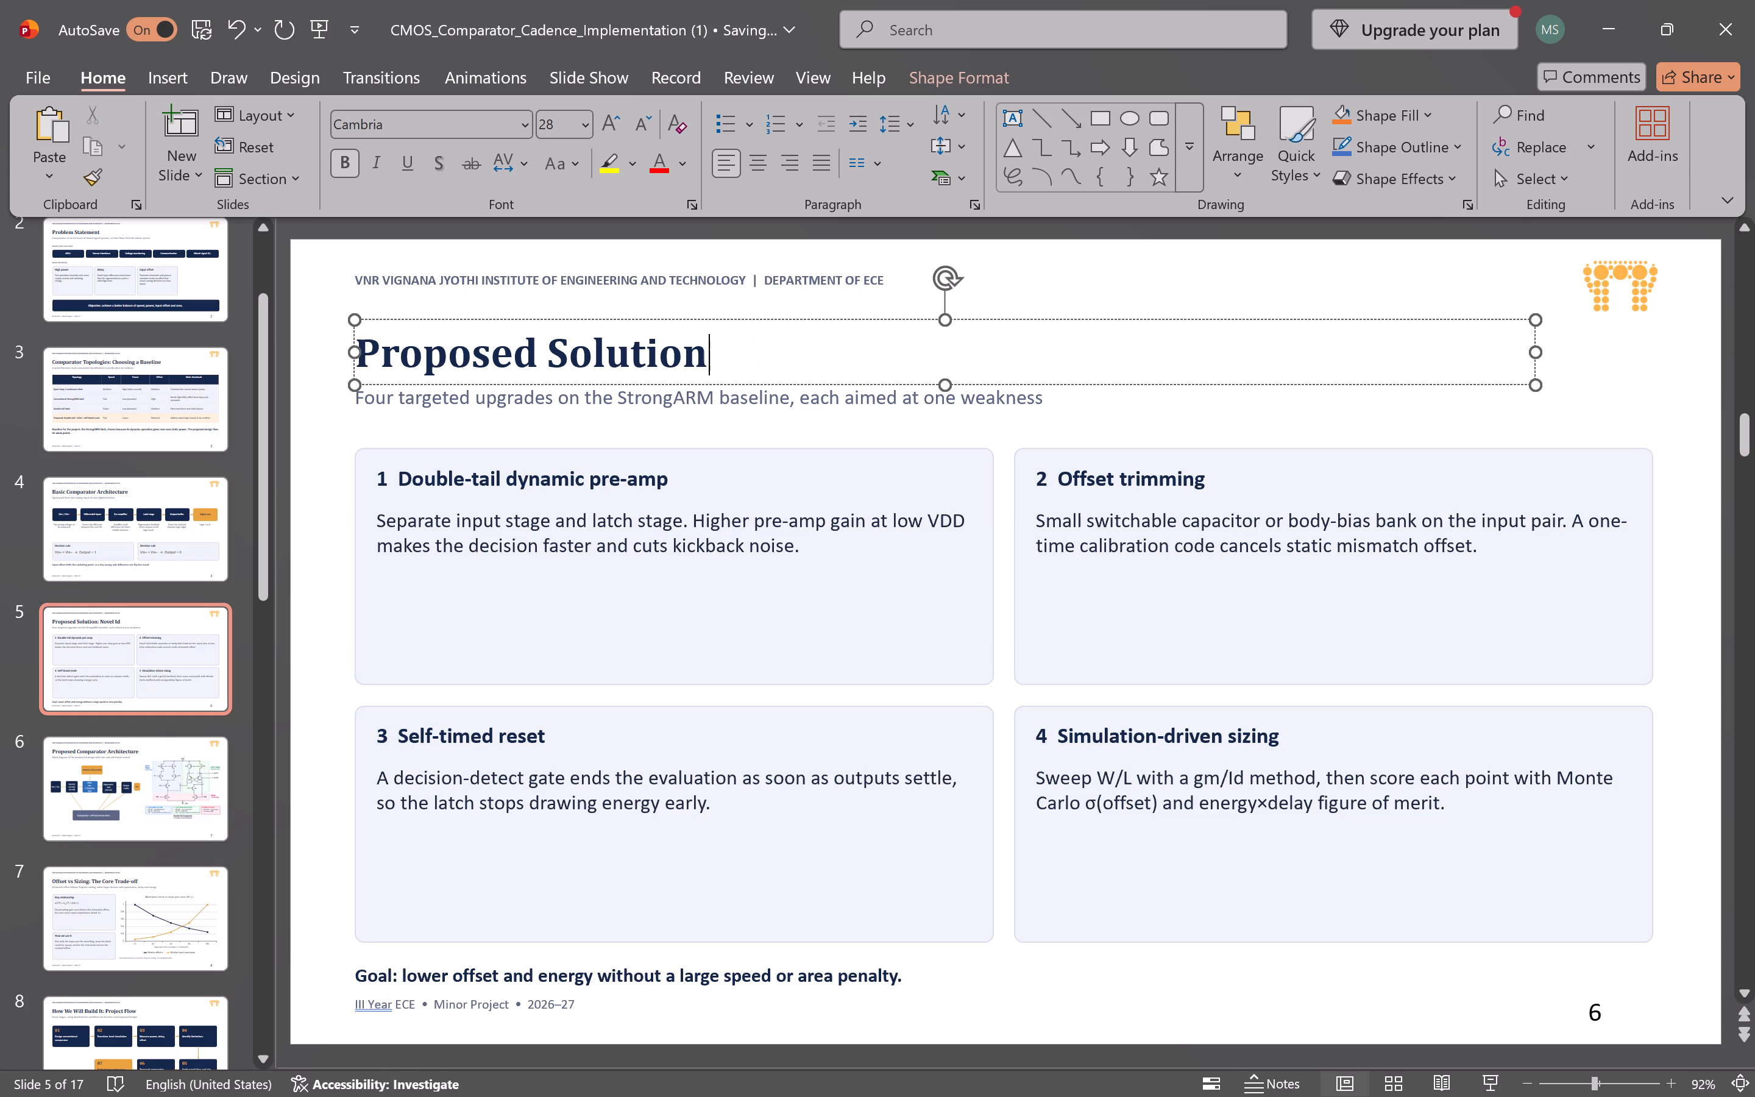
{"action": "key", "text": "BackSpace"}
{"action": "key", "text": "n"}
{"action": "key", "text": "shift+colon"}
{"action": "left_click", "coordinate": [323, 494]}
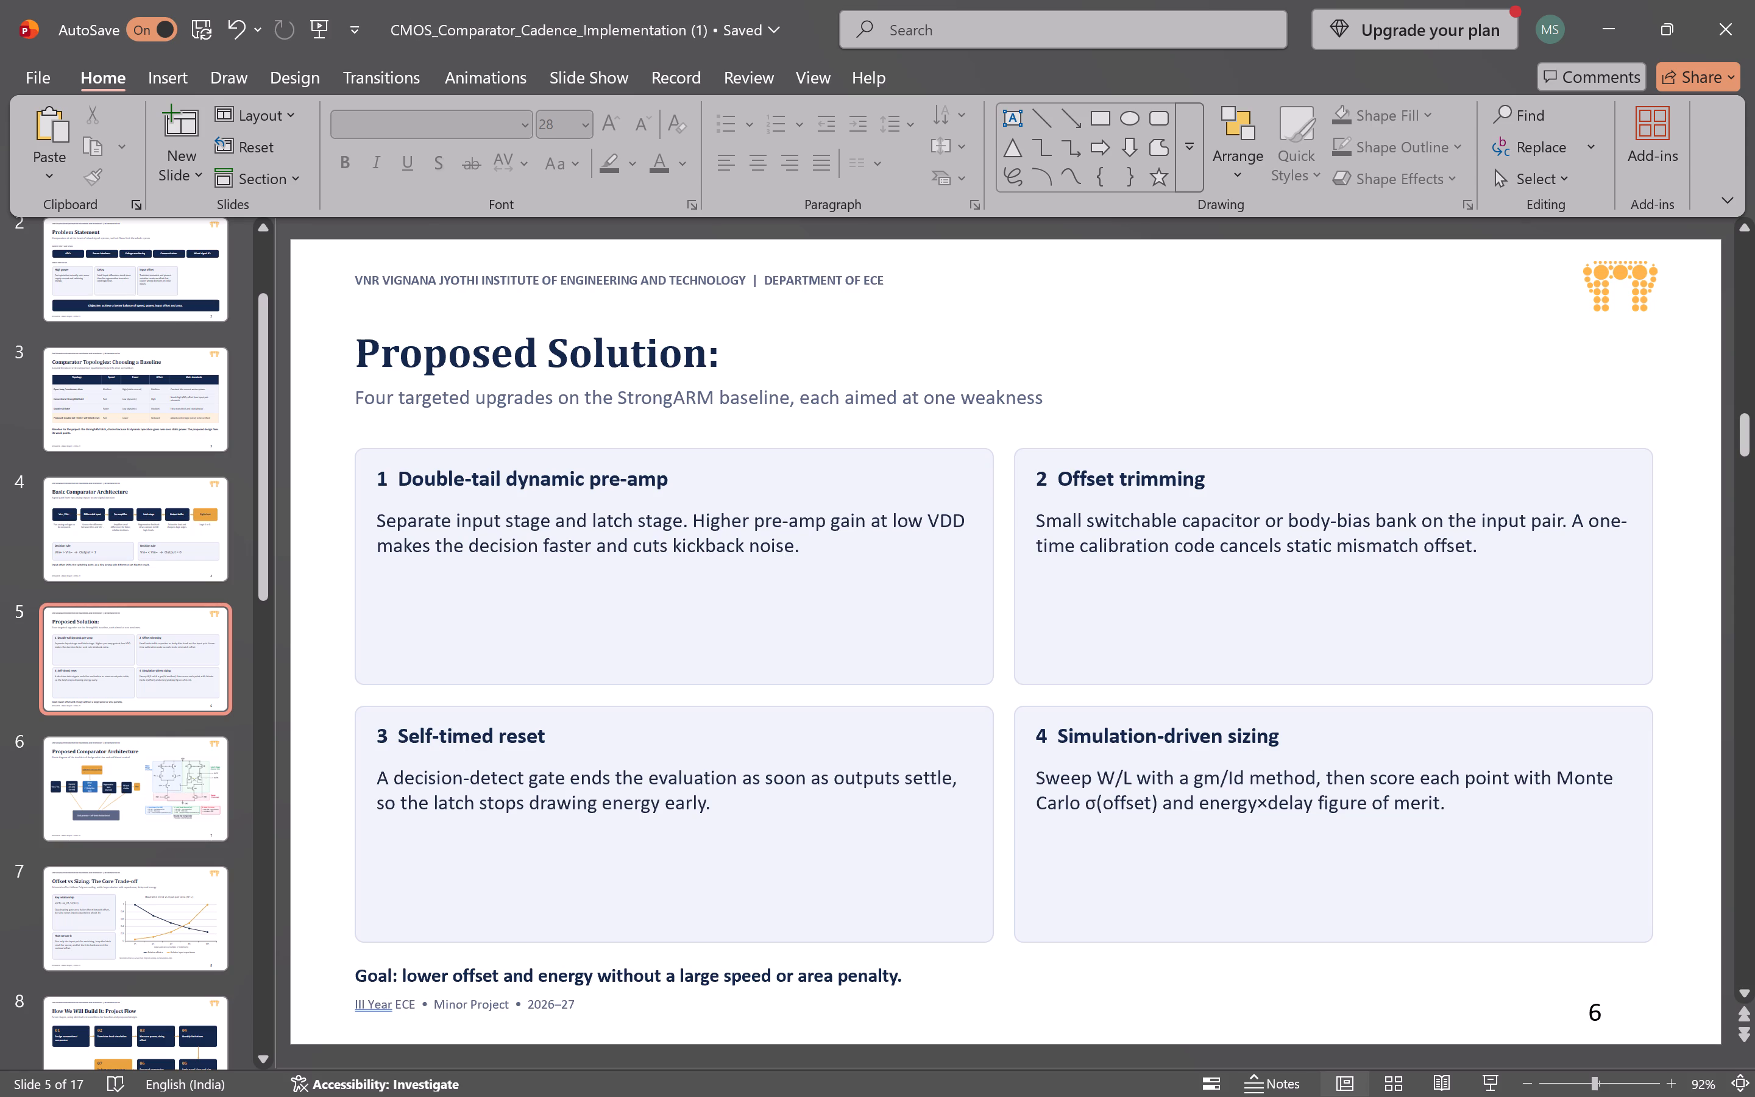
Delete the "Self-timed reset" and "Simulation-driven sizing" cards, including their headings and text, from the Proposed Solution slide.
{"action": "left_click", "coordinate": [904, 728]}
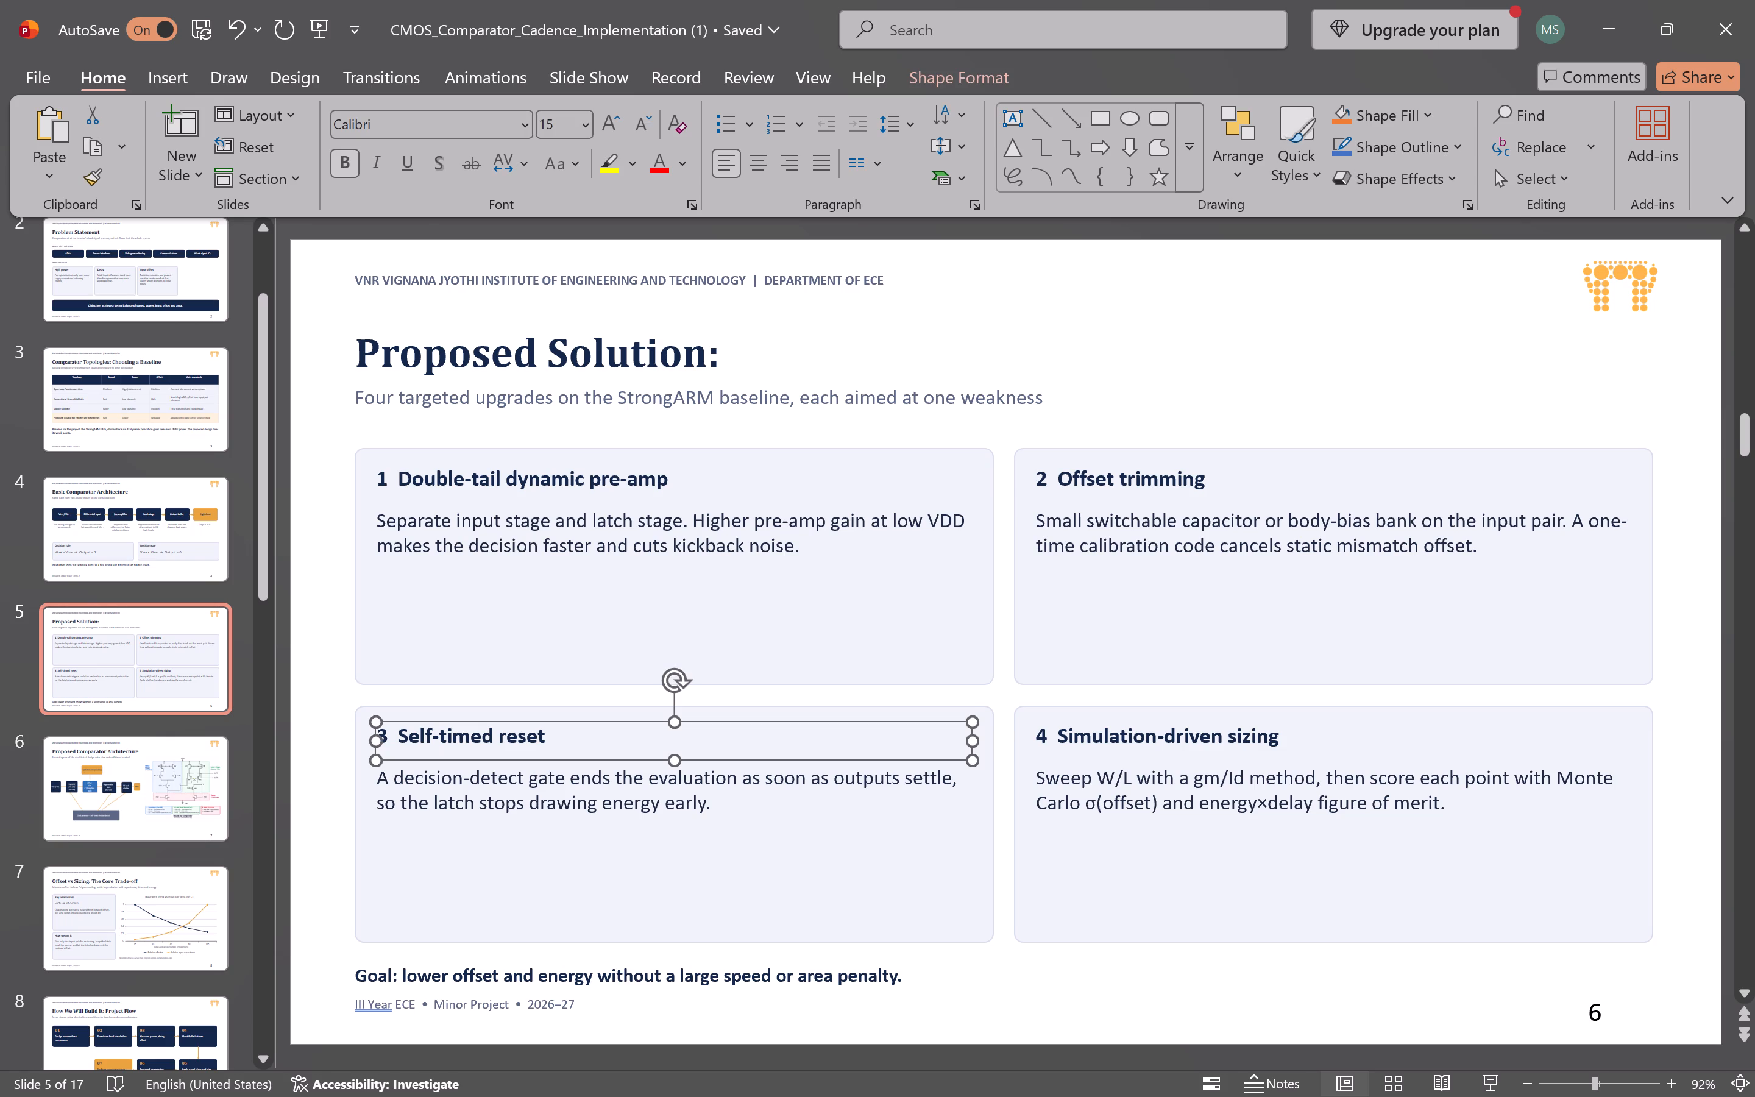
{"action": "left_click", "coordinate": [970, 712]}
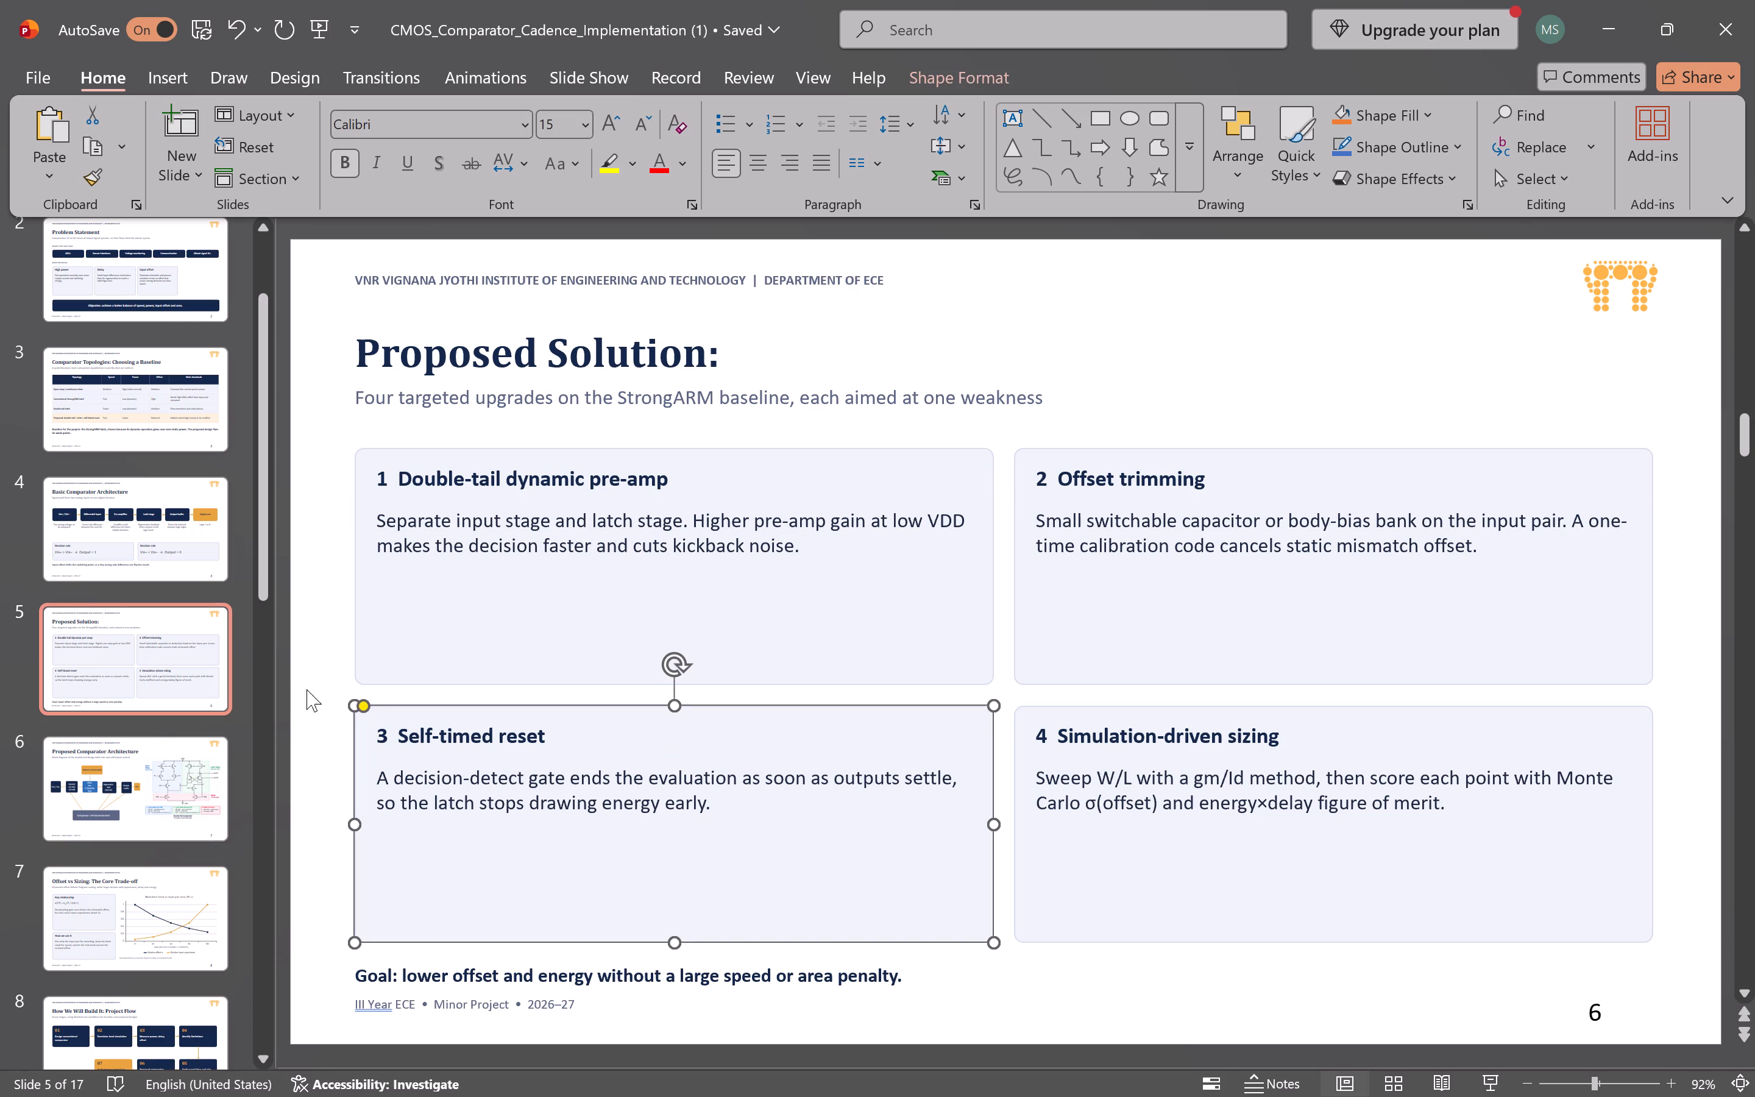
{"action": "left_click_drag", "start_coordinate": [330, 691], "coordinate": [840, 860]}
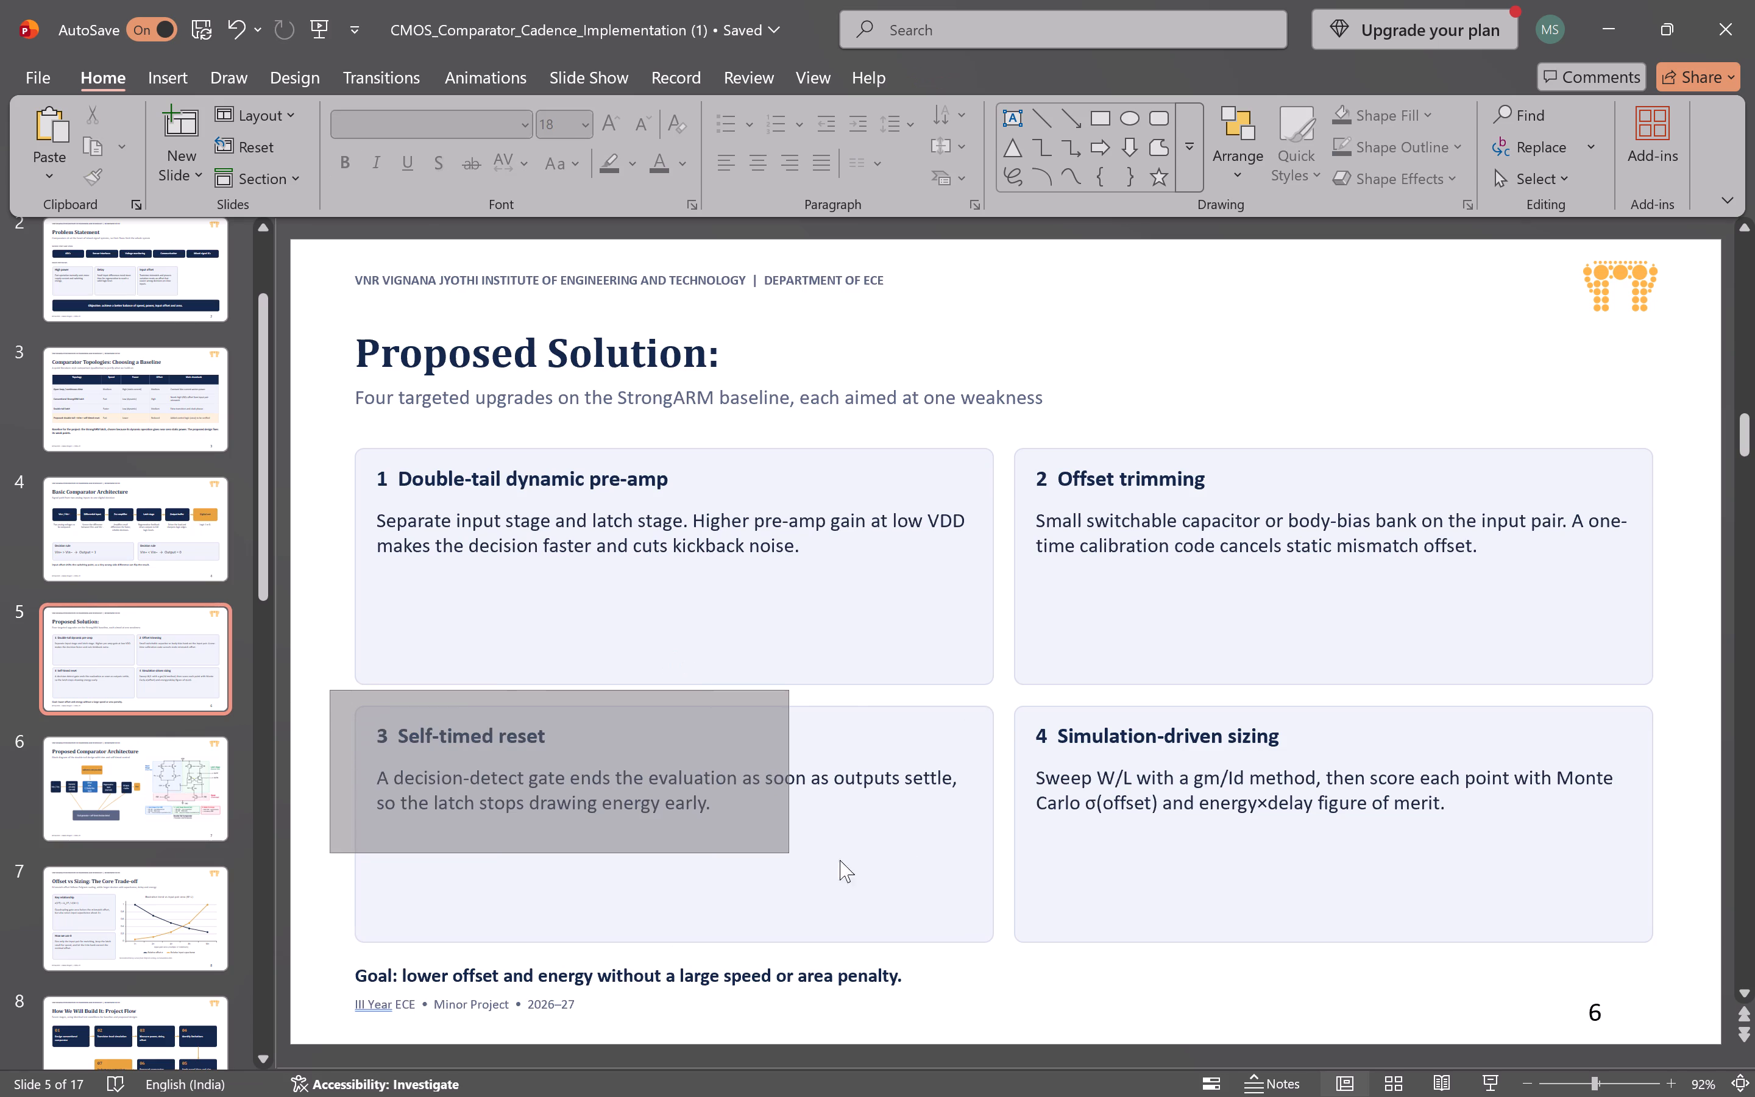
{"action": "left_click_drag", "start_coordinate": [840, 860], "coordinate": [1548, 911]}
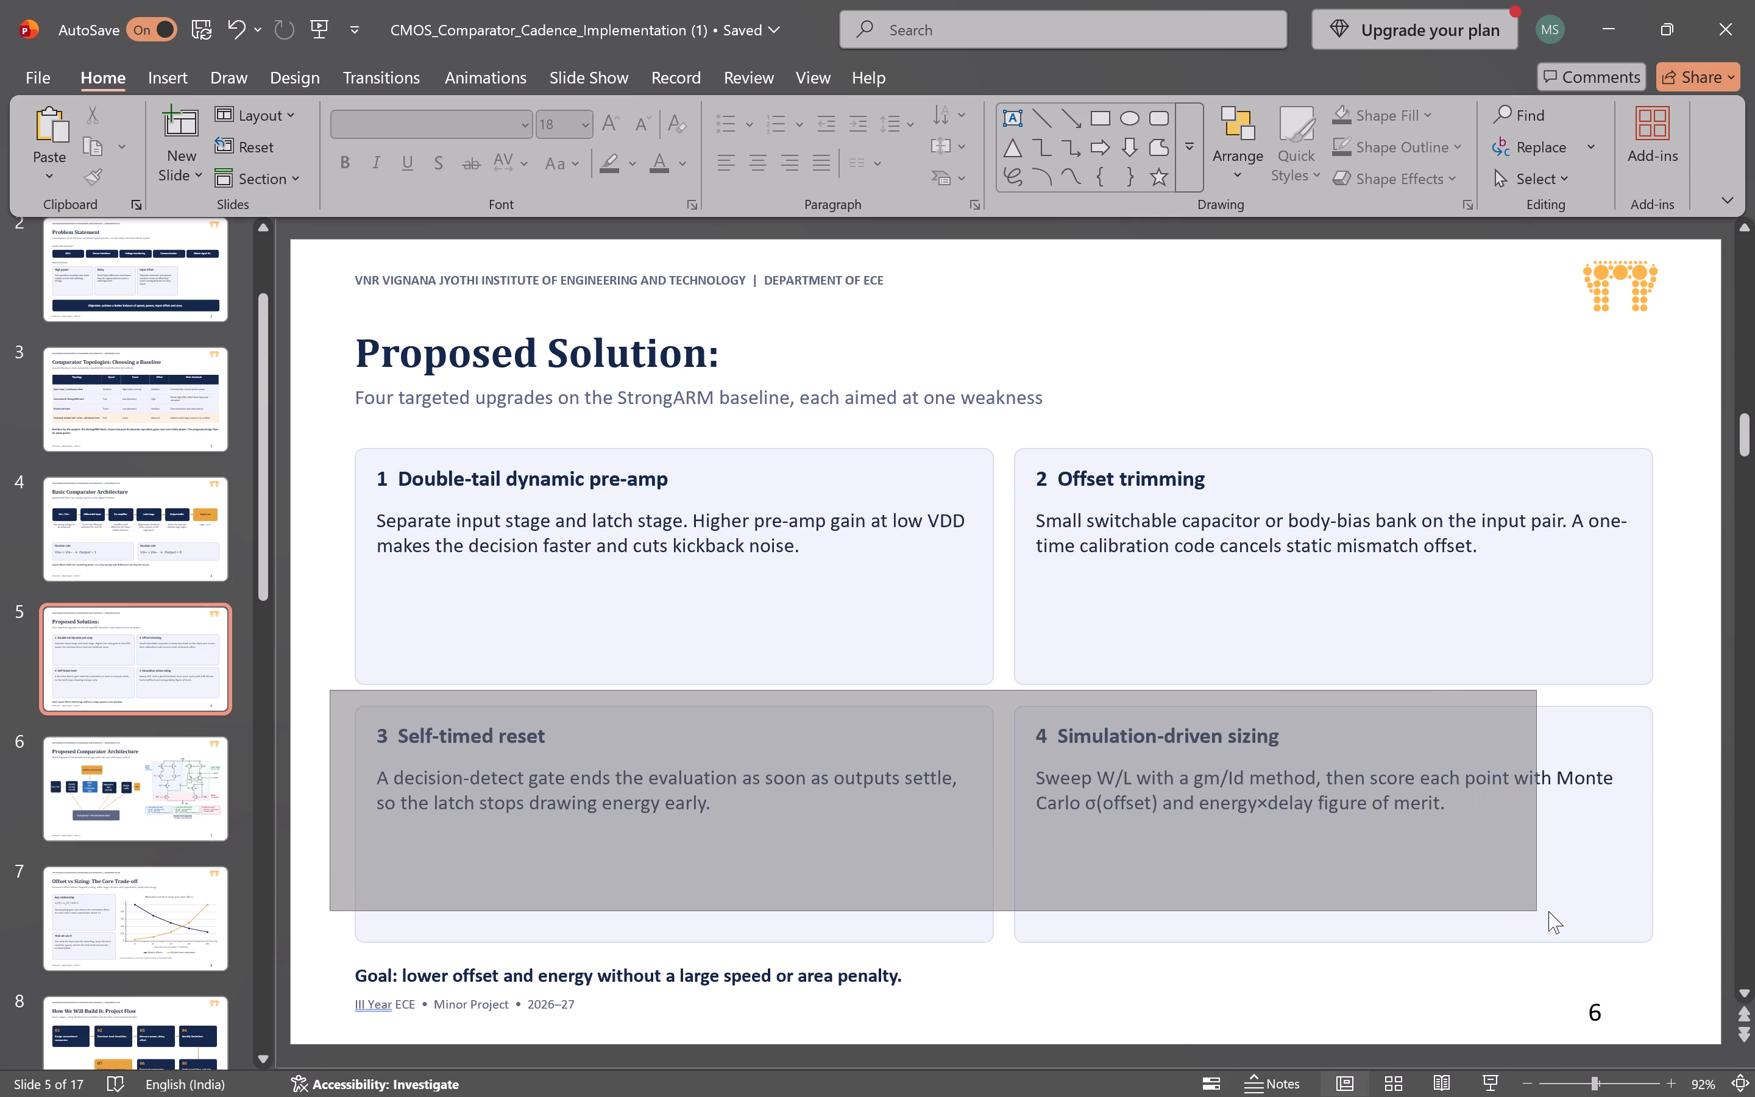
{"action": "left_click_drag", "start_coordinate": [1548, 911], "coordinate": [1674, 979]}
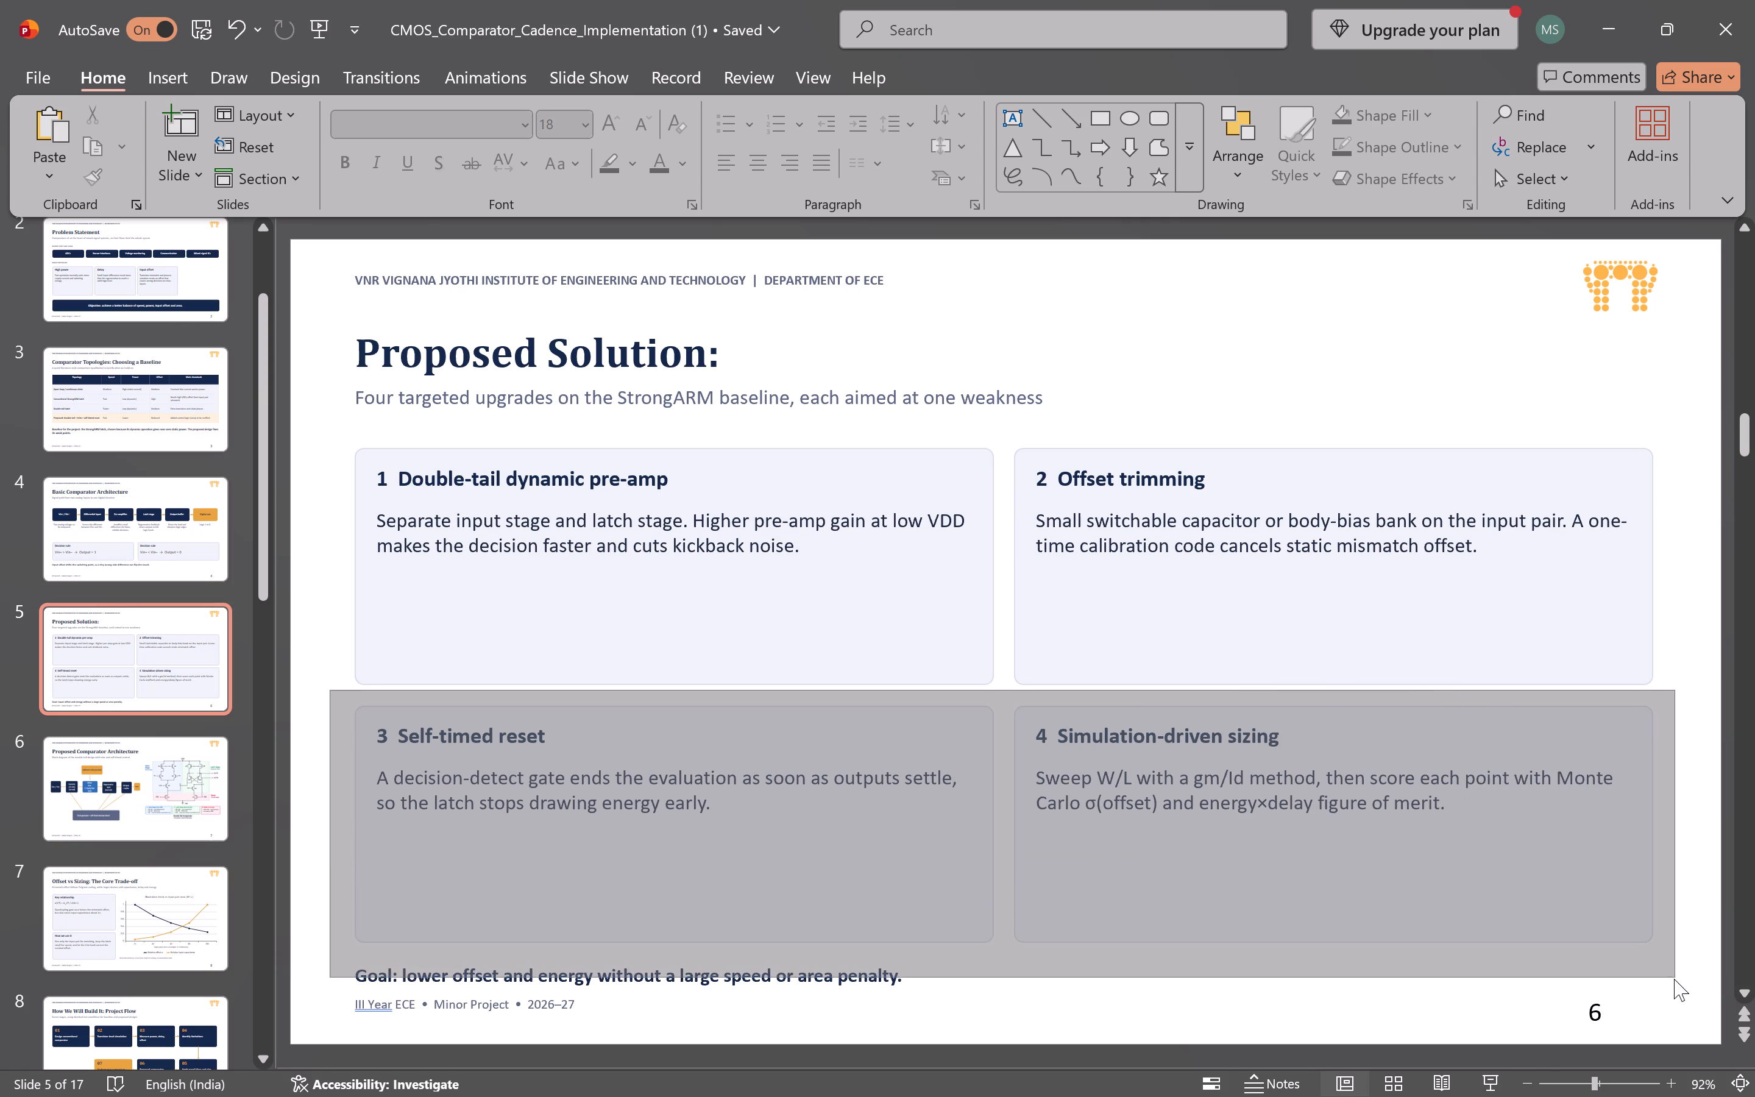
{"action": "left_click_drag", "start_coordinate": [1674, 979], "coordinate": [1664, 991]}
{"action": "key", "text": "Delete"}
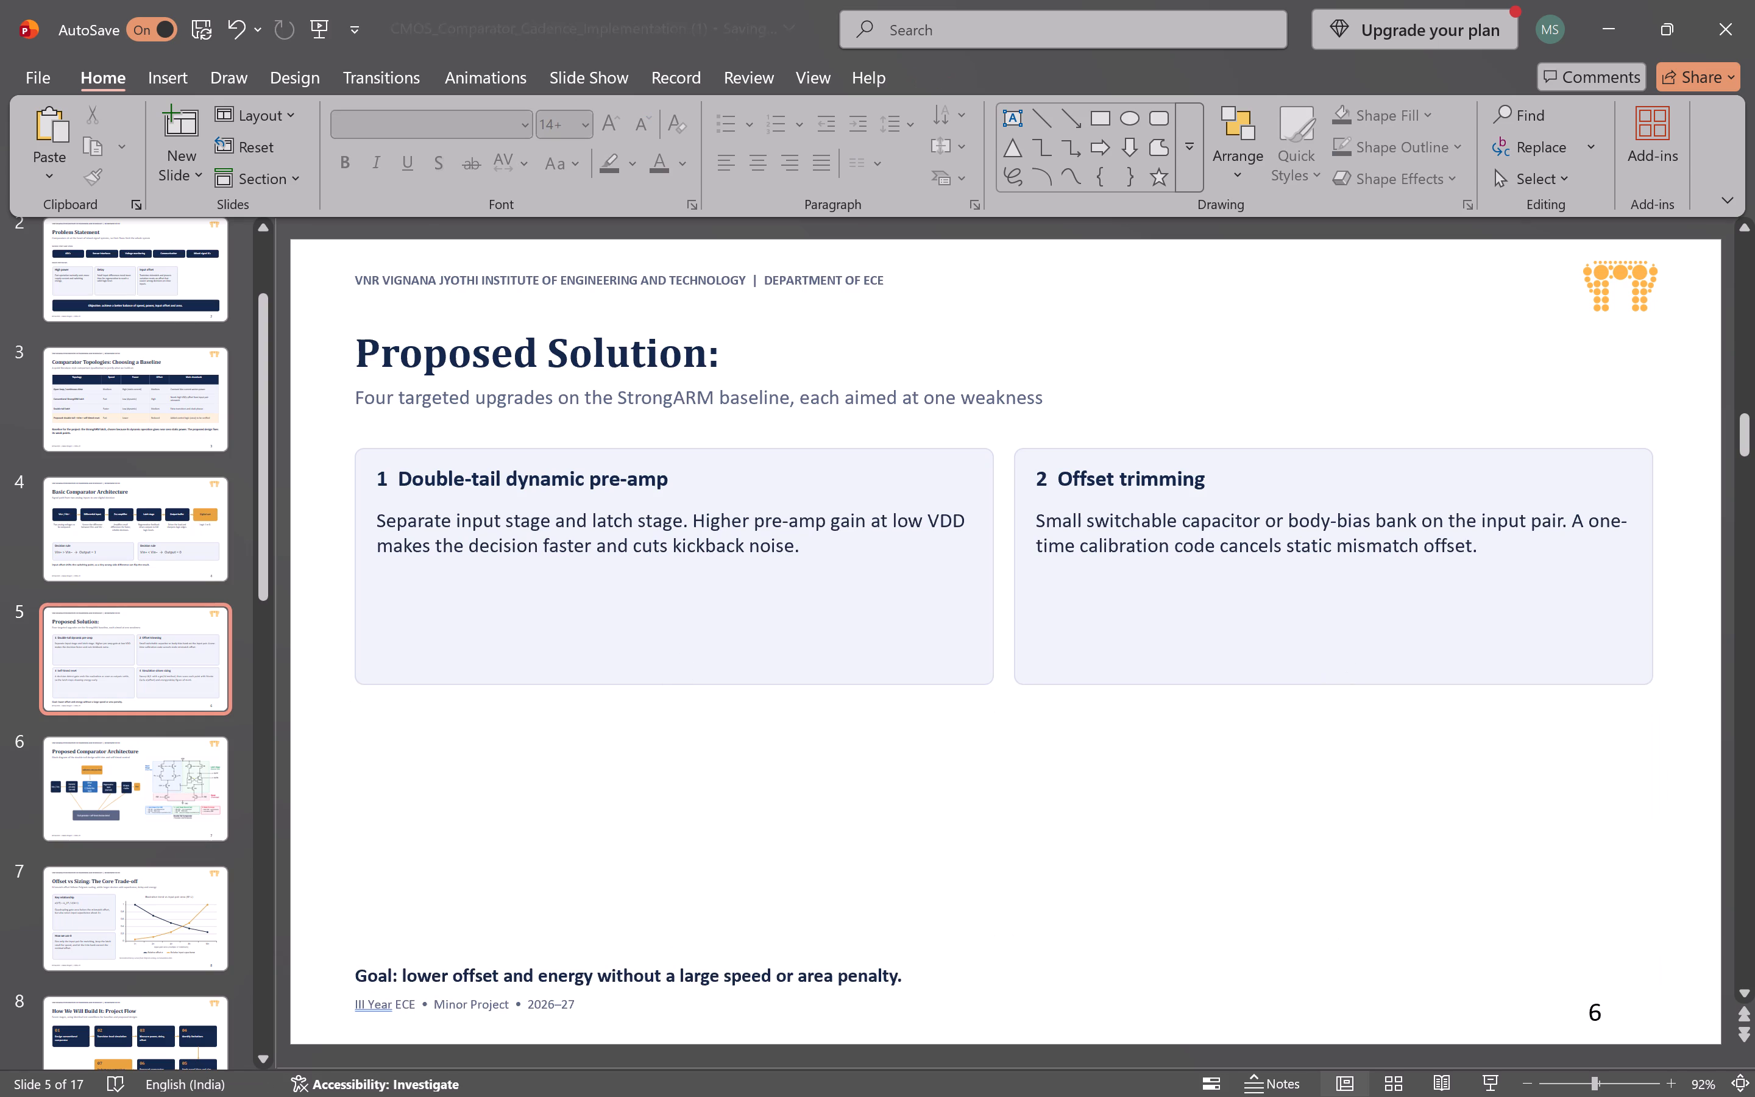
Move the whole "Offset trimming" card, with its heading and text, into the space beneath the "Double-tail dynamic pre-amp" card.
{"action": "left_click", "coordinate": [1211, 589]}
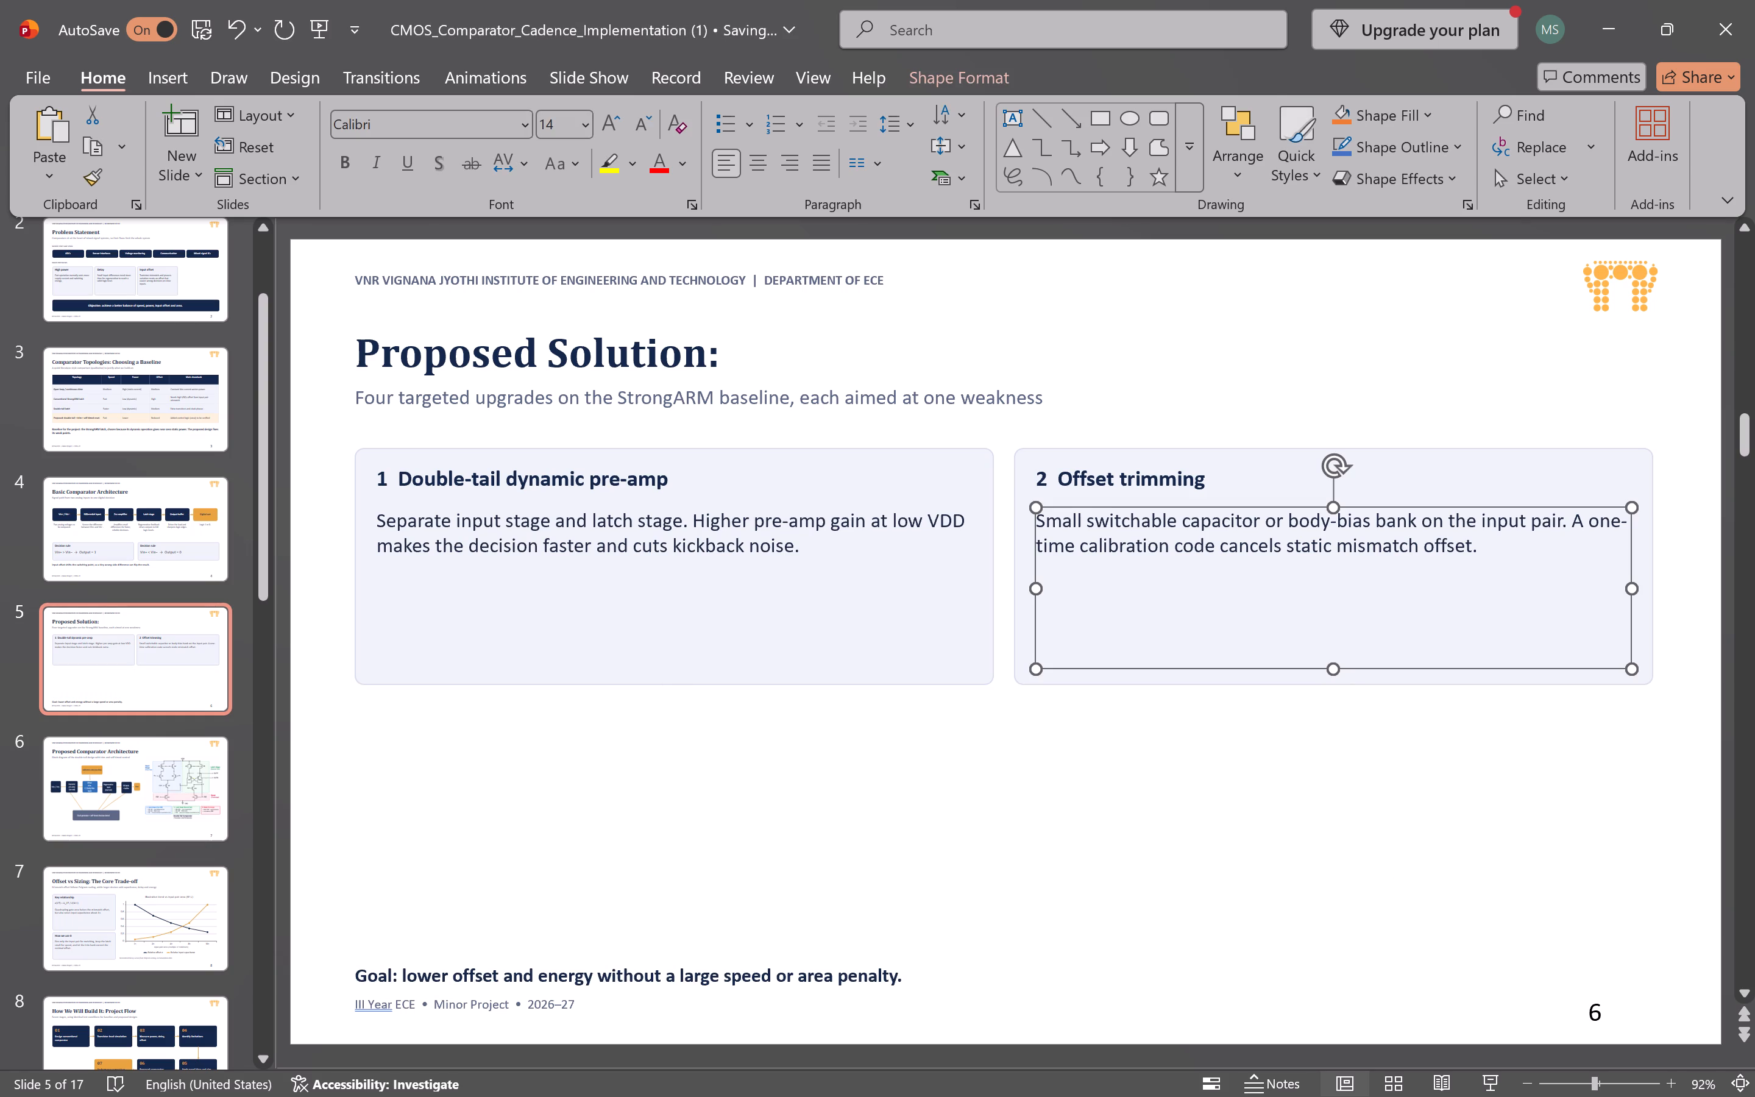
{"action": "left_click_drag", "start_coordinate": [1002, 433], "coordinate": [1404, 713]}
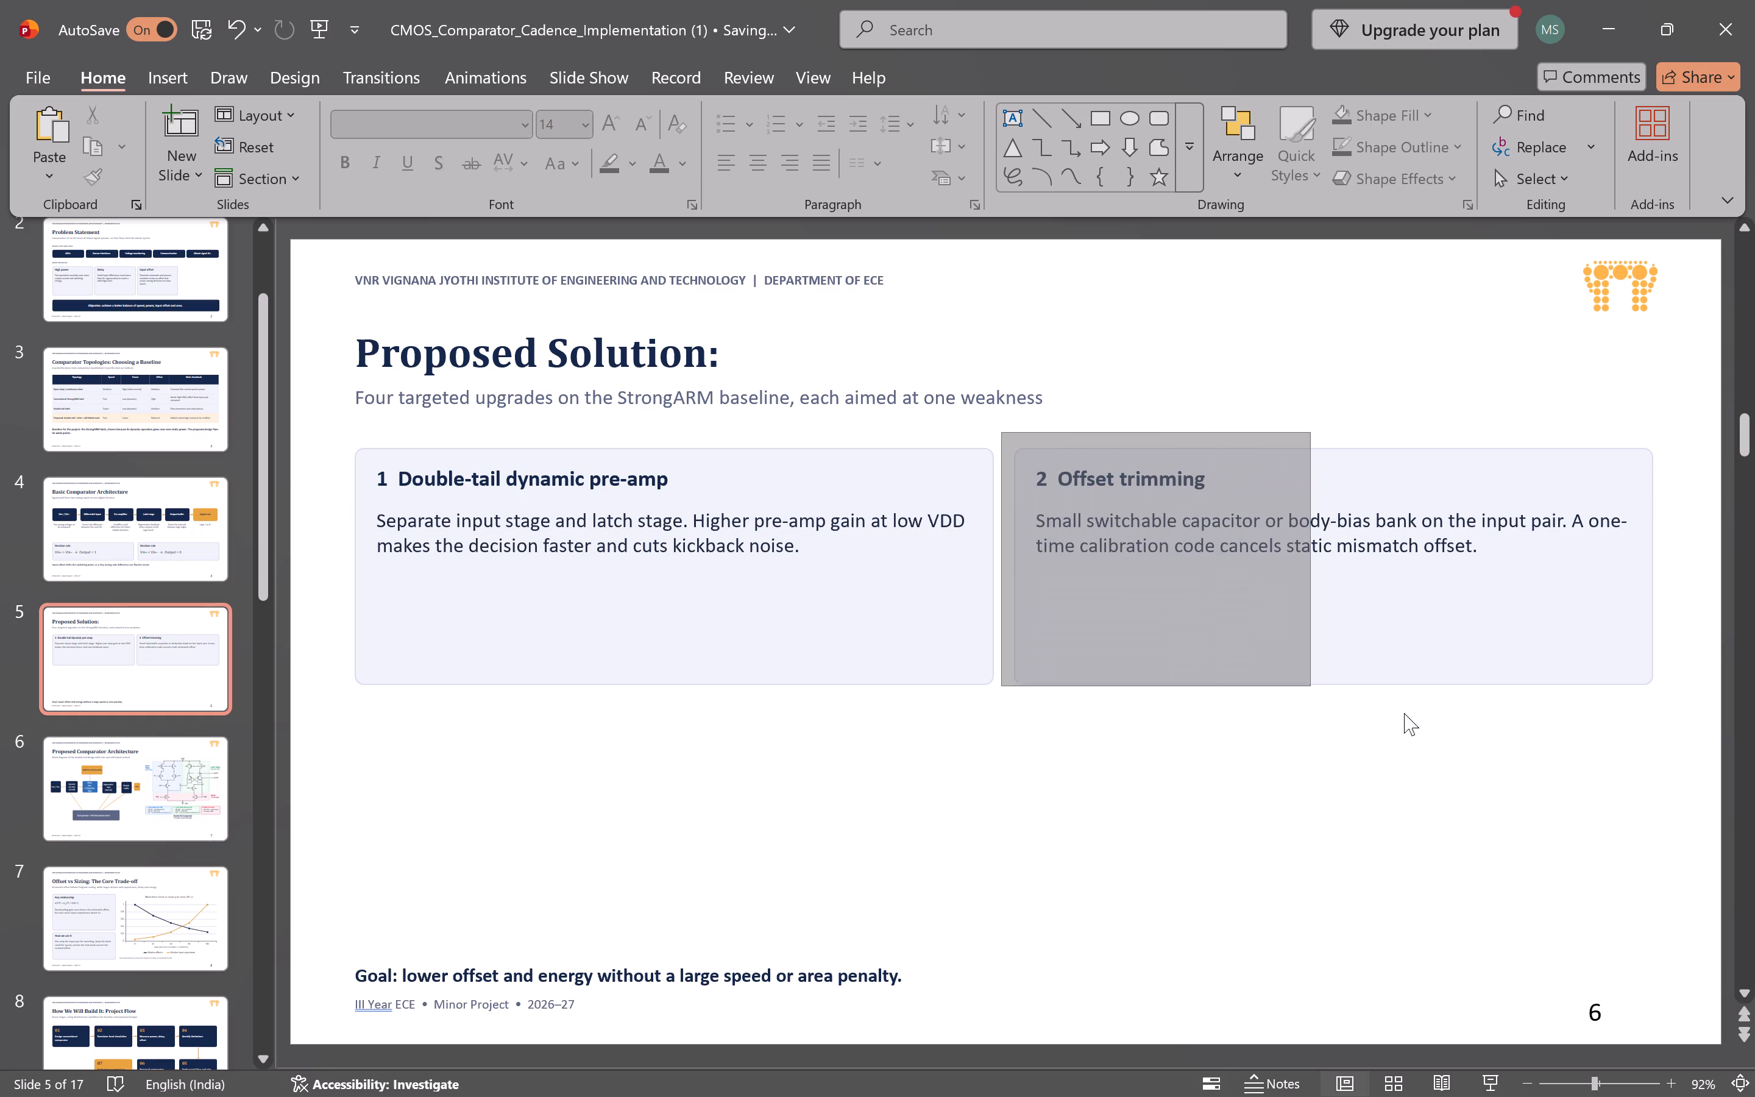
{"action": "left_click_drag", "start_coordinate": [1404, 713], "coordinate": [1694, 695]}
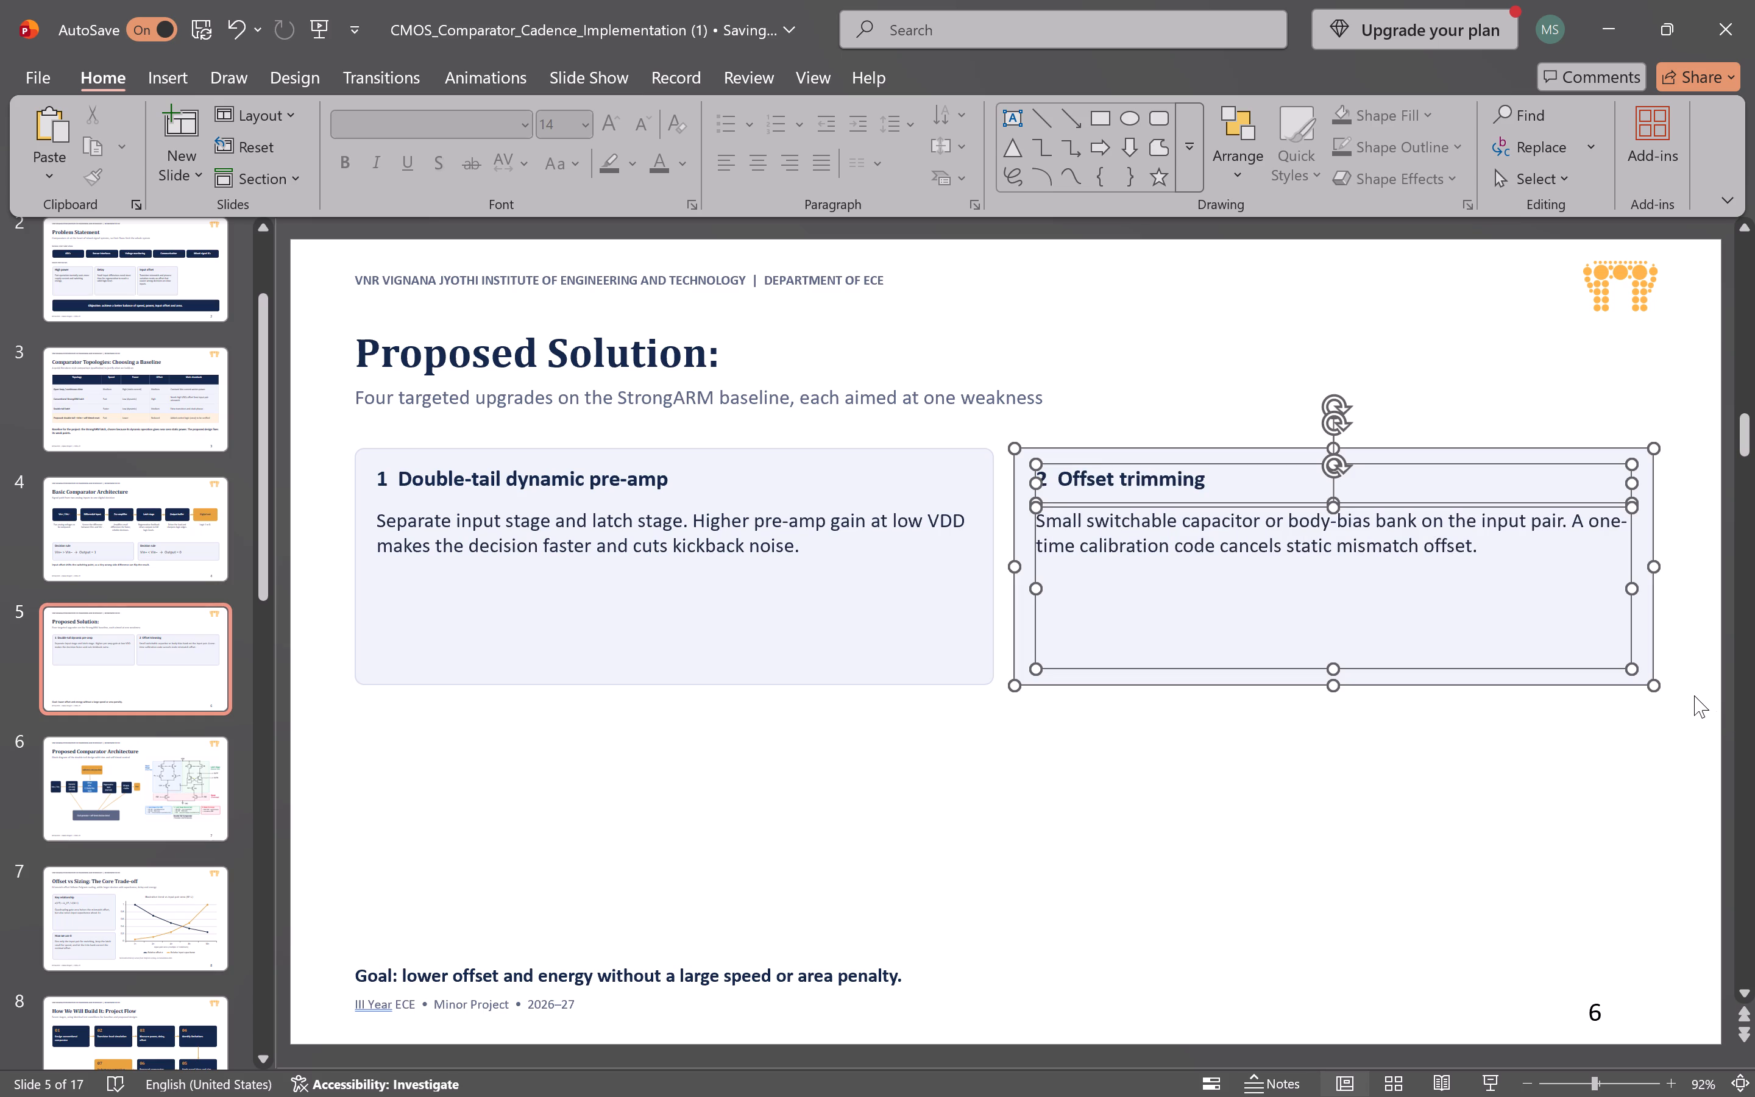
{"action": "key", "text": "Down"}
{"action": "key", "text": "Down"}
{"action": "key", "text": "Down"}
{"action": "key", "text": "Down"}
{"action": "key", "text": "Down"}
{"action": "key", "text": "Down"}
{"action": "key", "text": "Down"}
{"action": "key", "text": "Down"}
{"action": "key", "text": "Down"}
{"action": "key", "text": "Down"}
{"action": "key", "text": "Down"}
{"action": "key", "text": "Down"}
{"action": "key", "text": "Down"}
{"action": "key", "text": "Down"}
{"action": "key", "text": "Down"}
{"action": "key", "text": "Down"}
{"action": "key", "text": "Down"}
{"action": "key", "text": "Down"}
{"action": "key", "text": "Down"}
{"action": "key", "text": "Down"}
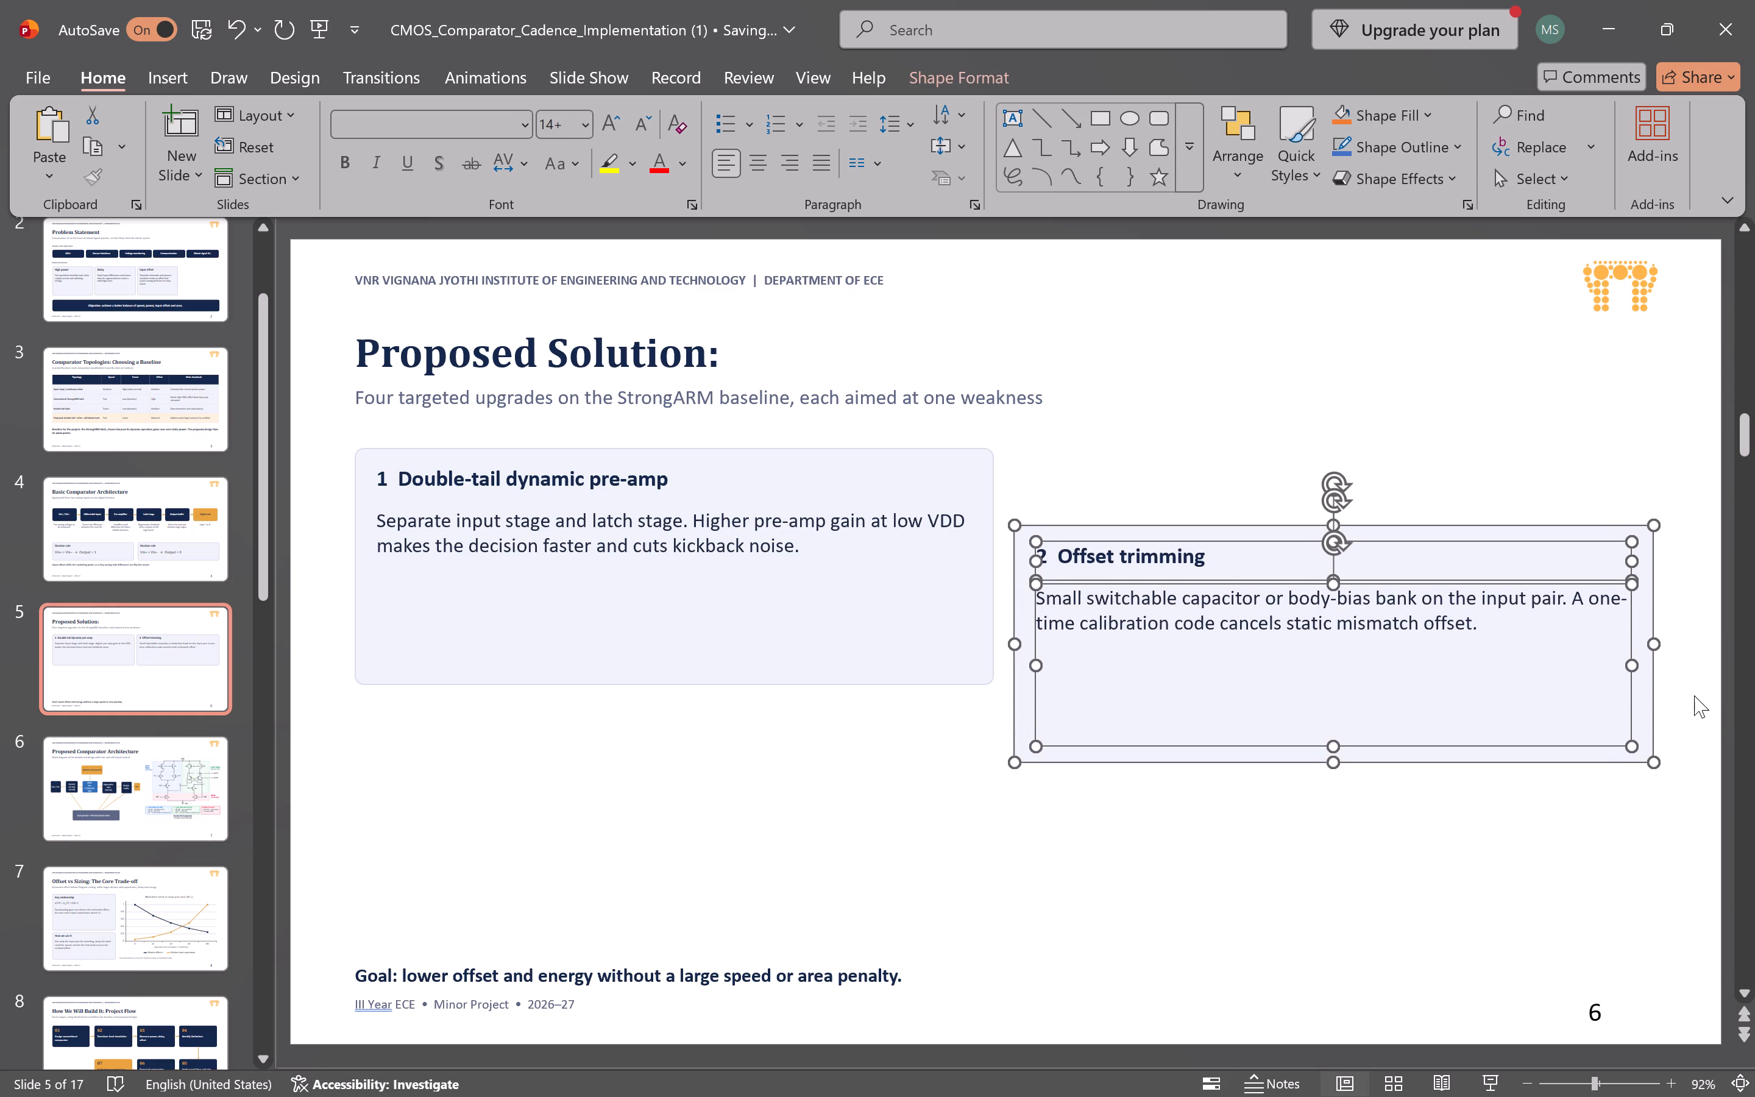
{"action": "key", "text": "Left"}
{"action": "key", "text": "Left"}
{"action": "key", "text": "Left"}
{"action": "key", "text": "Left"}
{"action": "key", "text": "Left"}
{"action": "key", "text": "Left"}
{"action": "key", "text": "Left"}
{"action": "key", "text": "Left"}
{"action": "key", "text": "Left"}
{"action": "key", "text": "Left"}
{"action": "key", "text": "Left"}
{"action": "key", "text": "Left"}
{"action": "key", "text": "Left"}
{"action": "key", "text": "Left"}
{"action": "key", "text": "Left"}
{"action": "key", "text": "Left"}
{"action": "key", "text": "Left"}
{"action": "key", "text": "Left"}
{"action": "key", "text": "Left"}
{"action": "key", "text": "Left"}
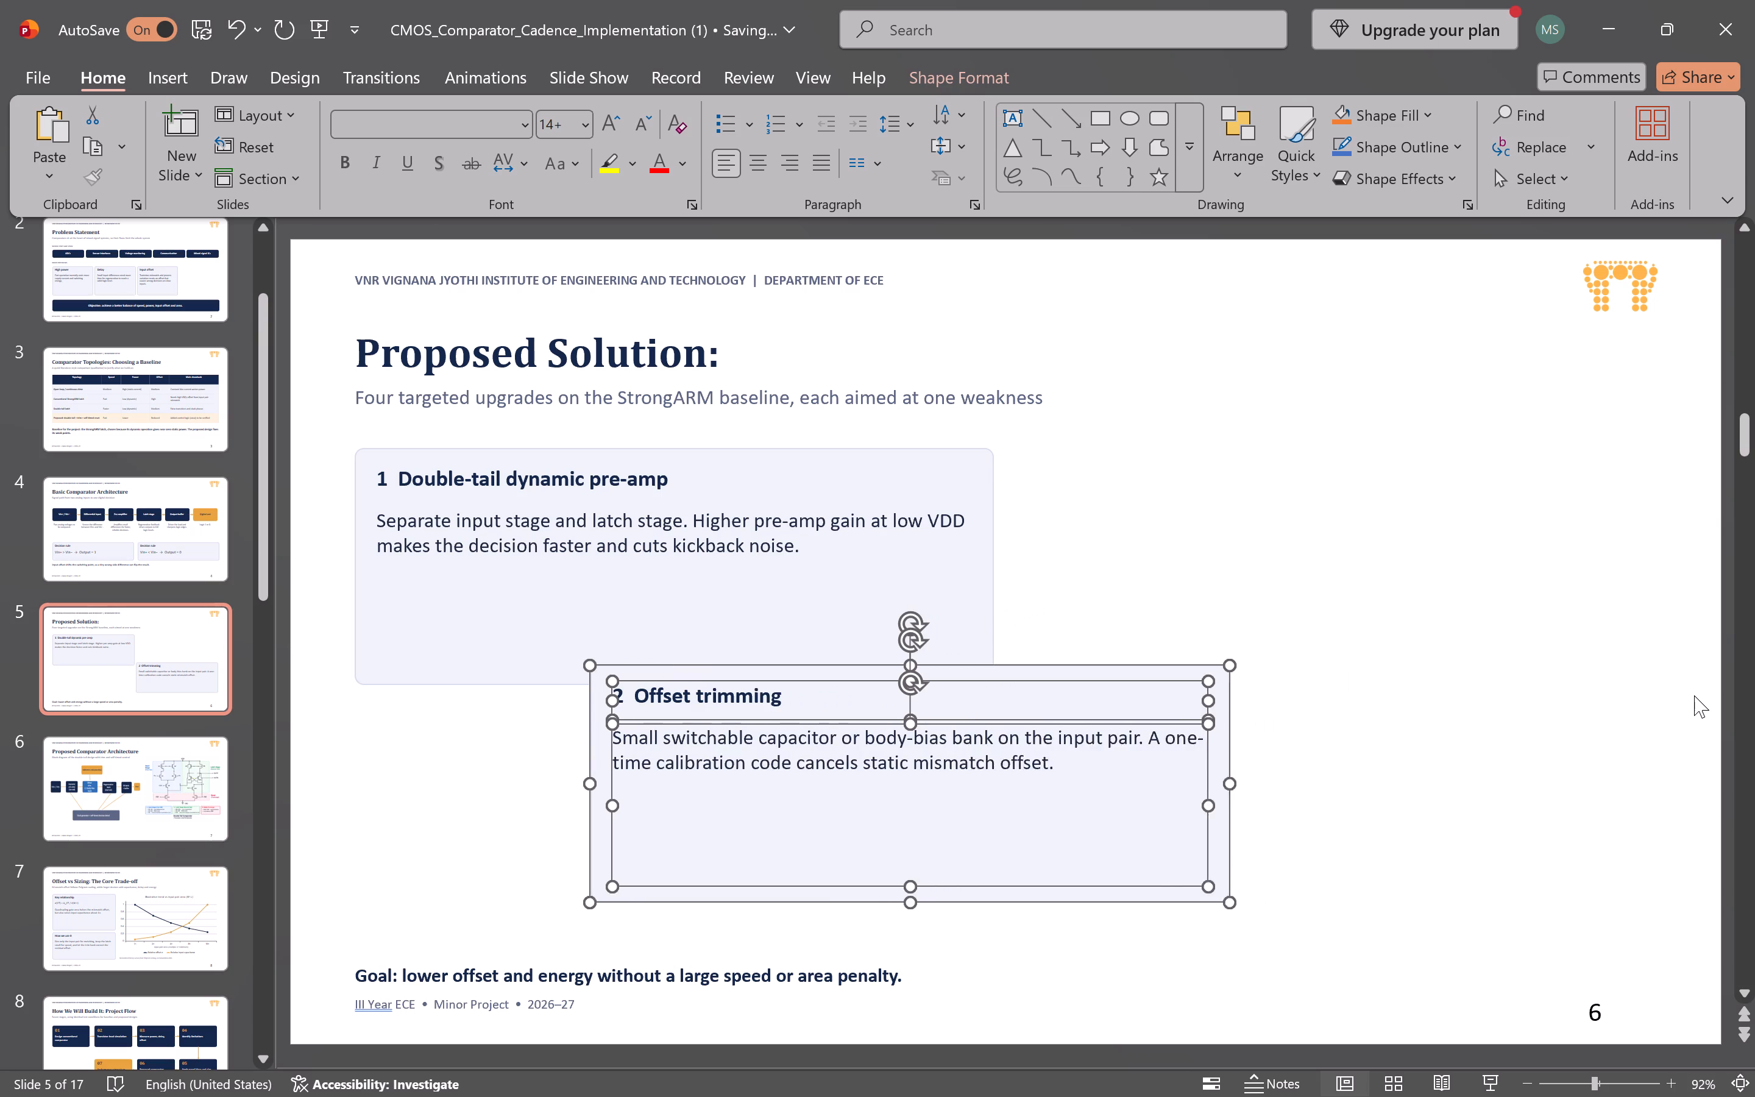
{"action": "key", "text": "Down"}
{"action": "key", "text": "Down"}
{"action": "key", "text": "Down"}
{"action": "key", "text": "Down"}
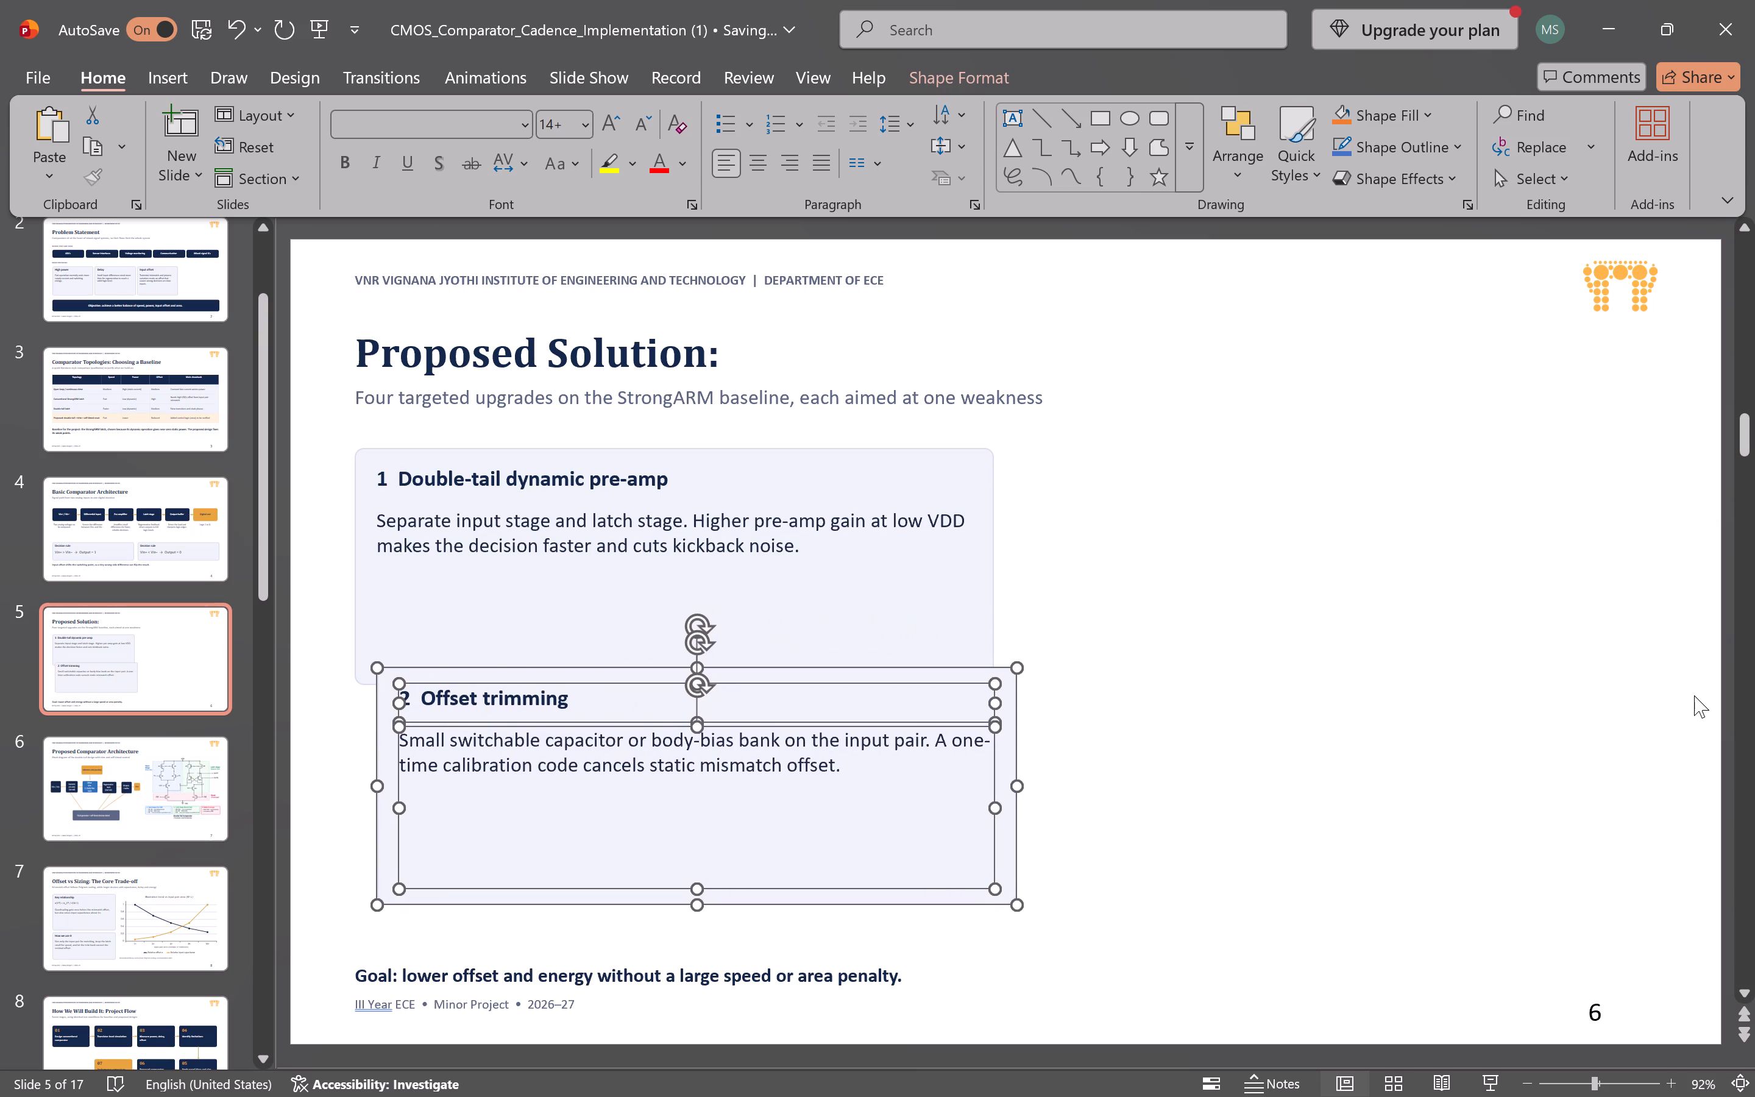
{"action": "key", "text": "Down"}
{"action": "key", "text": "Down"}
{"action": "key", "text": "Down"}
{"action": "key", "text": "Down"}
{"action": "key", "text": "Down"}
{"action": "key", "text": "Down"}
{"action": "key", "text": "Down"}
{"action": "key", "text": "Down"}
{"action": "key", "text": "Down"}
{"action": "key", "text": "Down"}
{"action": "key", "text": "Down"}
{"action": "key", "text": "Down"}
{"action": "key", "text": "Down"}
{"action": "key", "text": "Down"}
{"action": "key", "text": "Down"}
{"action": "key", "text": "Down"}
{"action": "key", "text": "Down"}
{"action": "key", "text": "Down"}
{"action": "key", "text": "Down"}
{"action": "key", "text": "Down"}
{"action": "key", "text": "Down"}
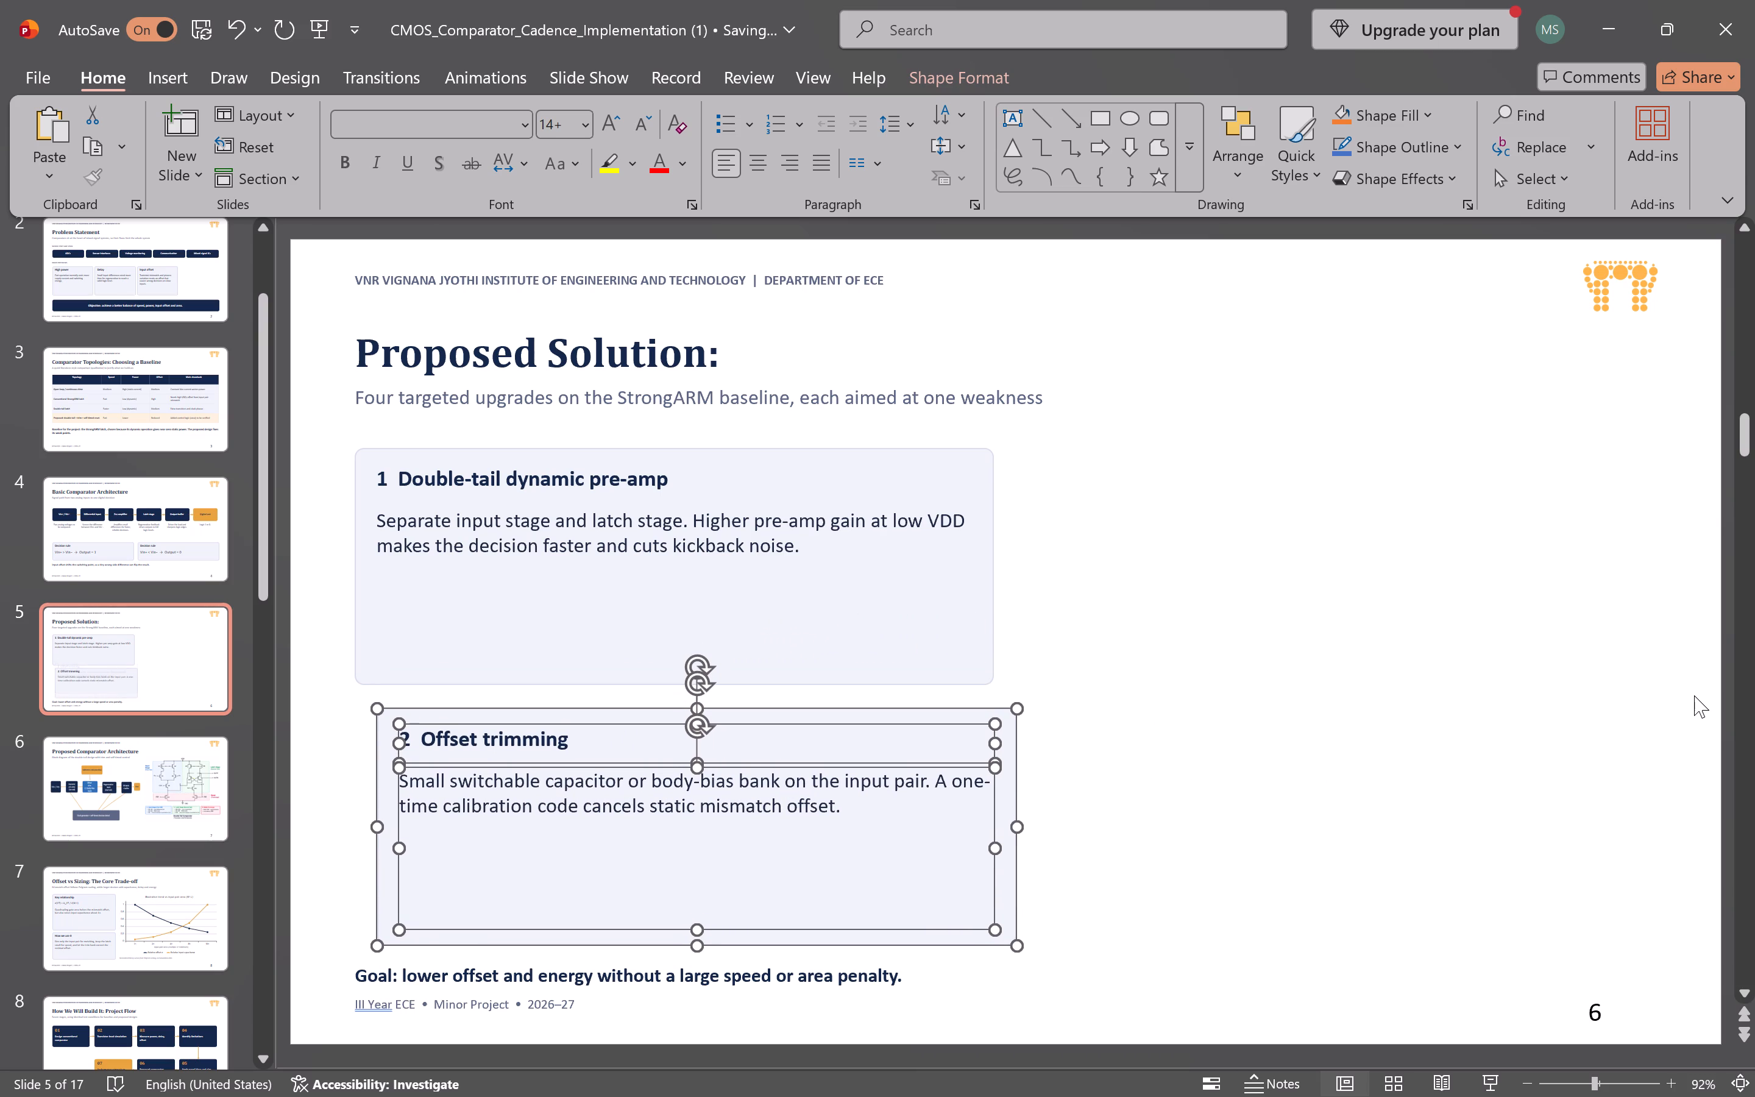
{"action": "left_click", "coordinate": [1292, 491]}
Shift the whole "Double-tail dynamic pre-amp" card, with its heading and text, rightward until its edges line up with the "Offset trimming" card.
{"action": "left_click_drag", "start_coordinate": [336, 428], "coordinate": [380, 527]}
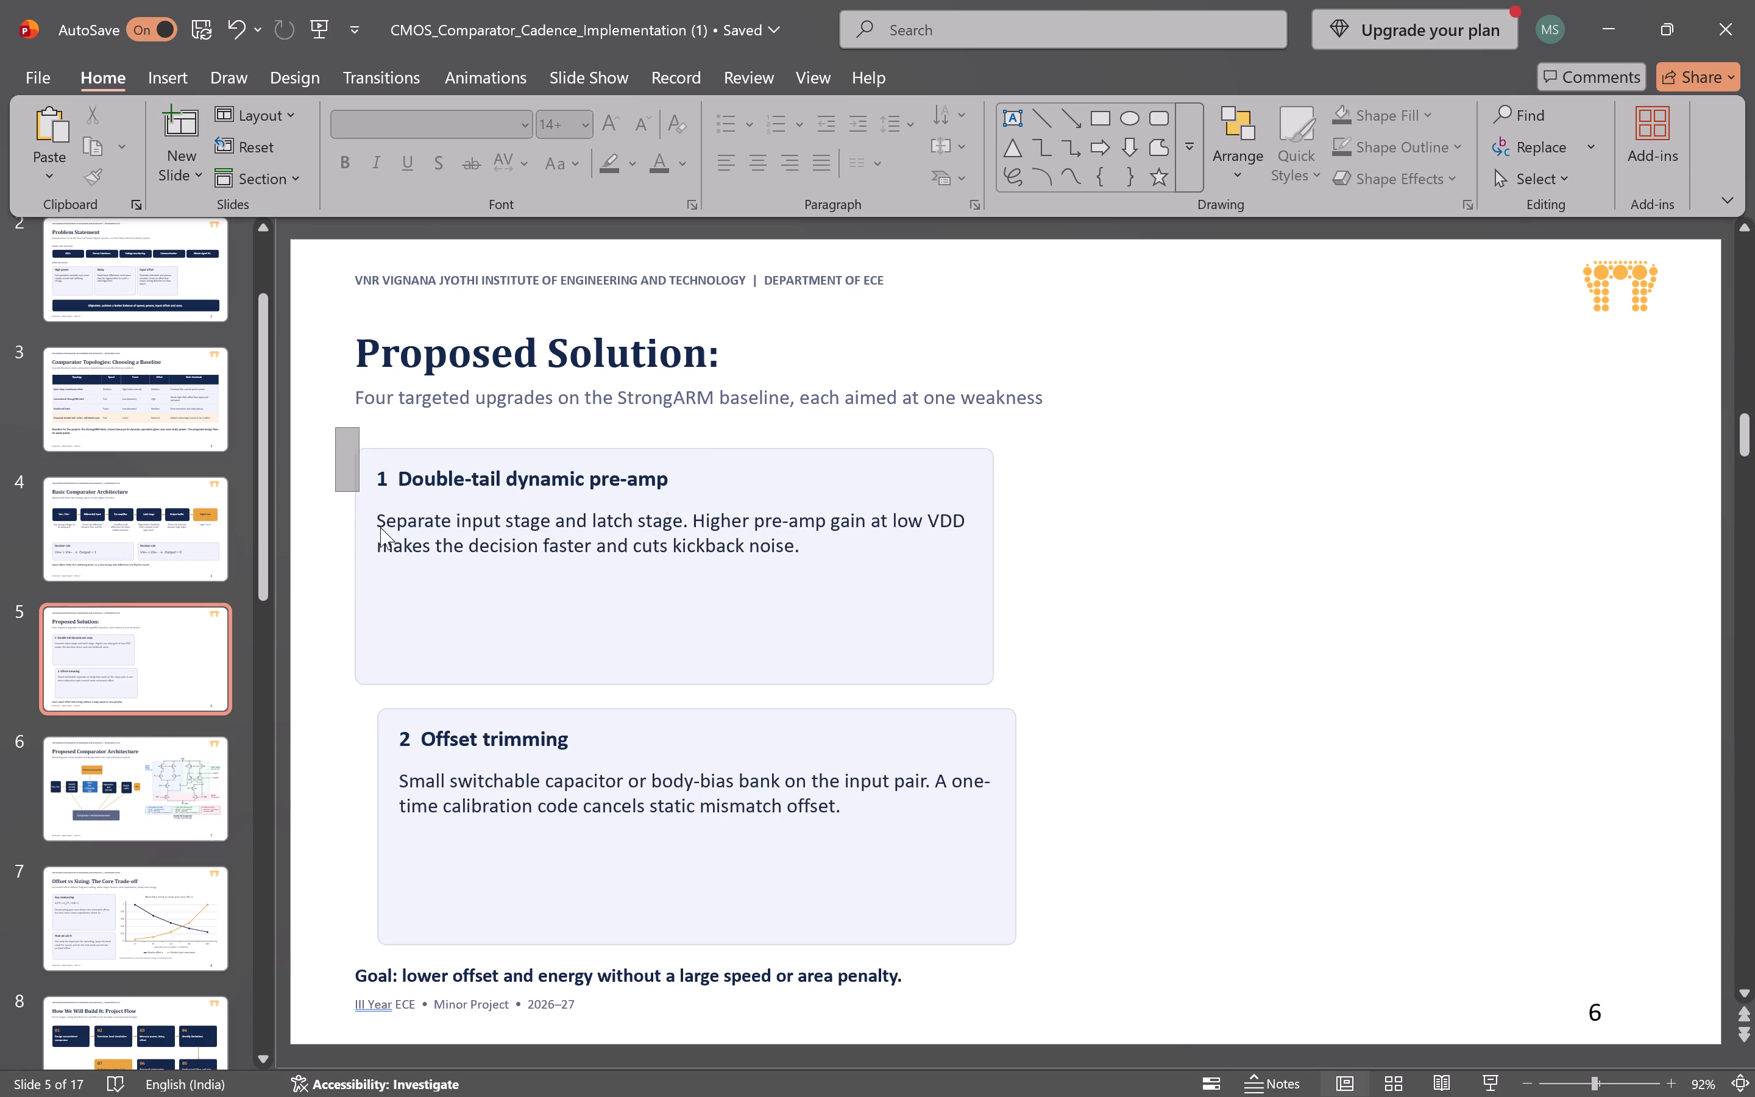
{"action": "left_click_drag", "start_coordinate": [380, 527], "coordinate": [1024, 689]}
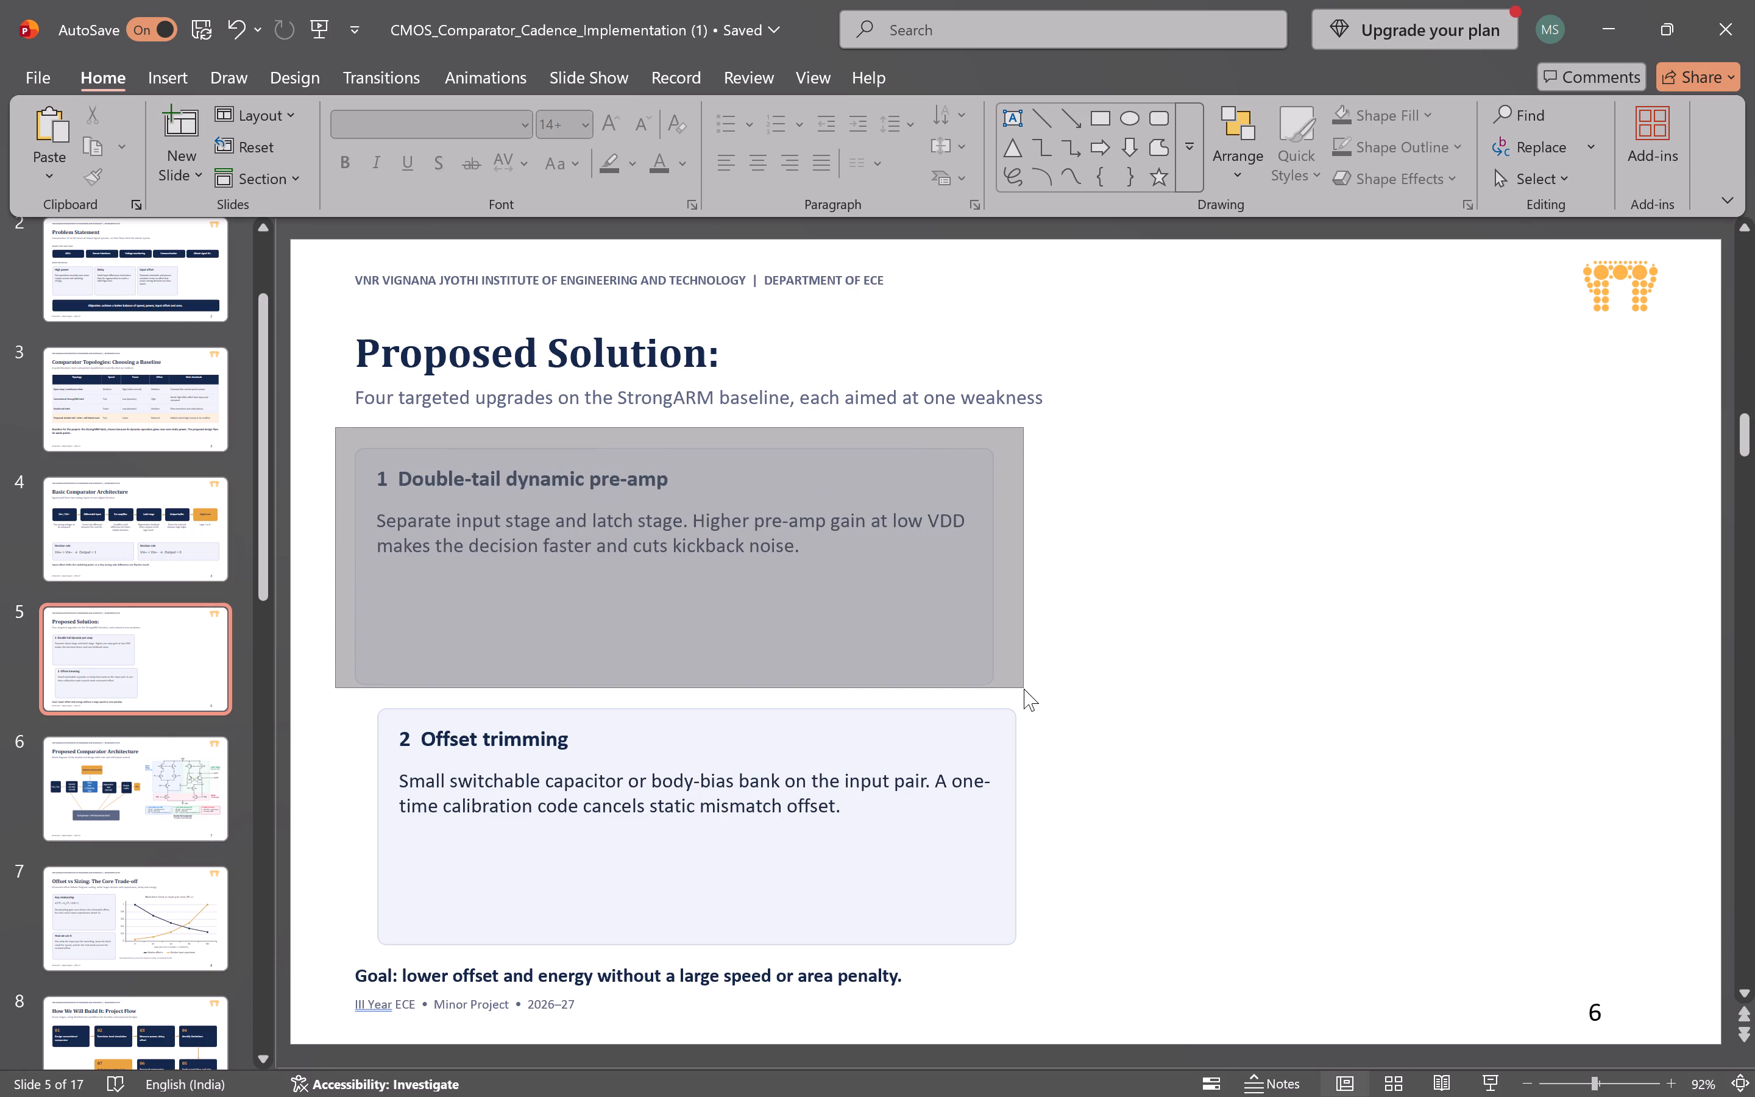
{"action": "left_click_drag", "start_coordinate": [1024, 689], "coordinate": [1023, 697]}
{"action": "key", "text": "Right"}
{"action": "key", "text": "Right"}
{"action": "key", "text": "Right"}
{"action": "key", "text": "Right"}
{"action": "key", "text": "Right"}
{"action": "key", "text": "Right"}
{"action": "key", "text": "Right"}
{"action": "key", "text": "Right"}
{"action": "key", "text": "Right"}
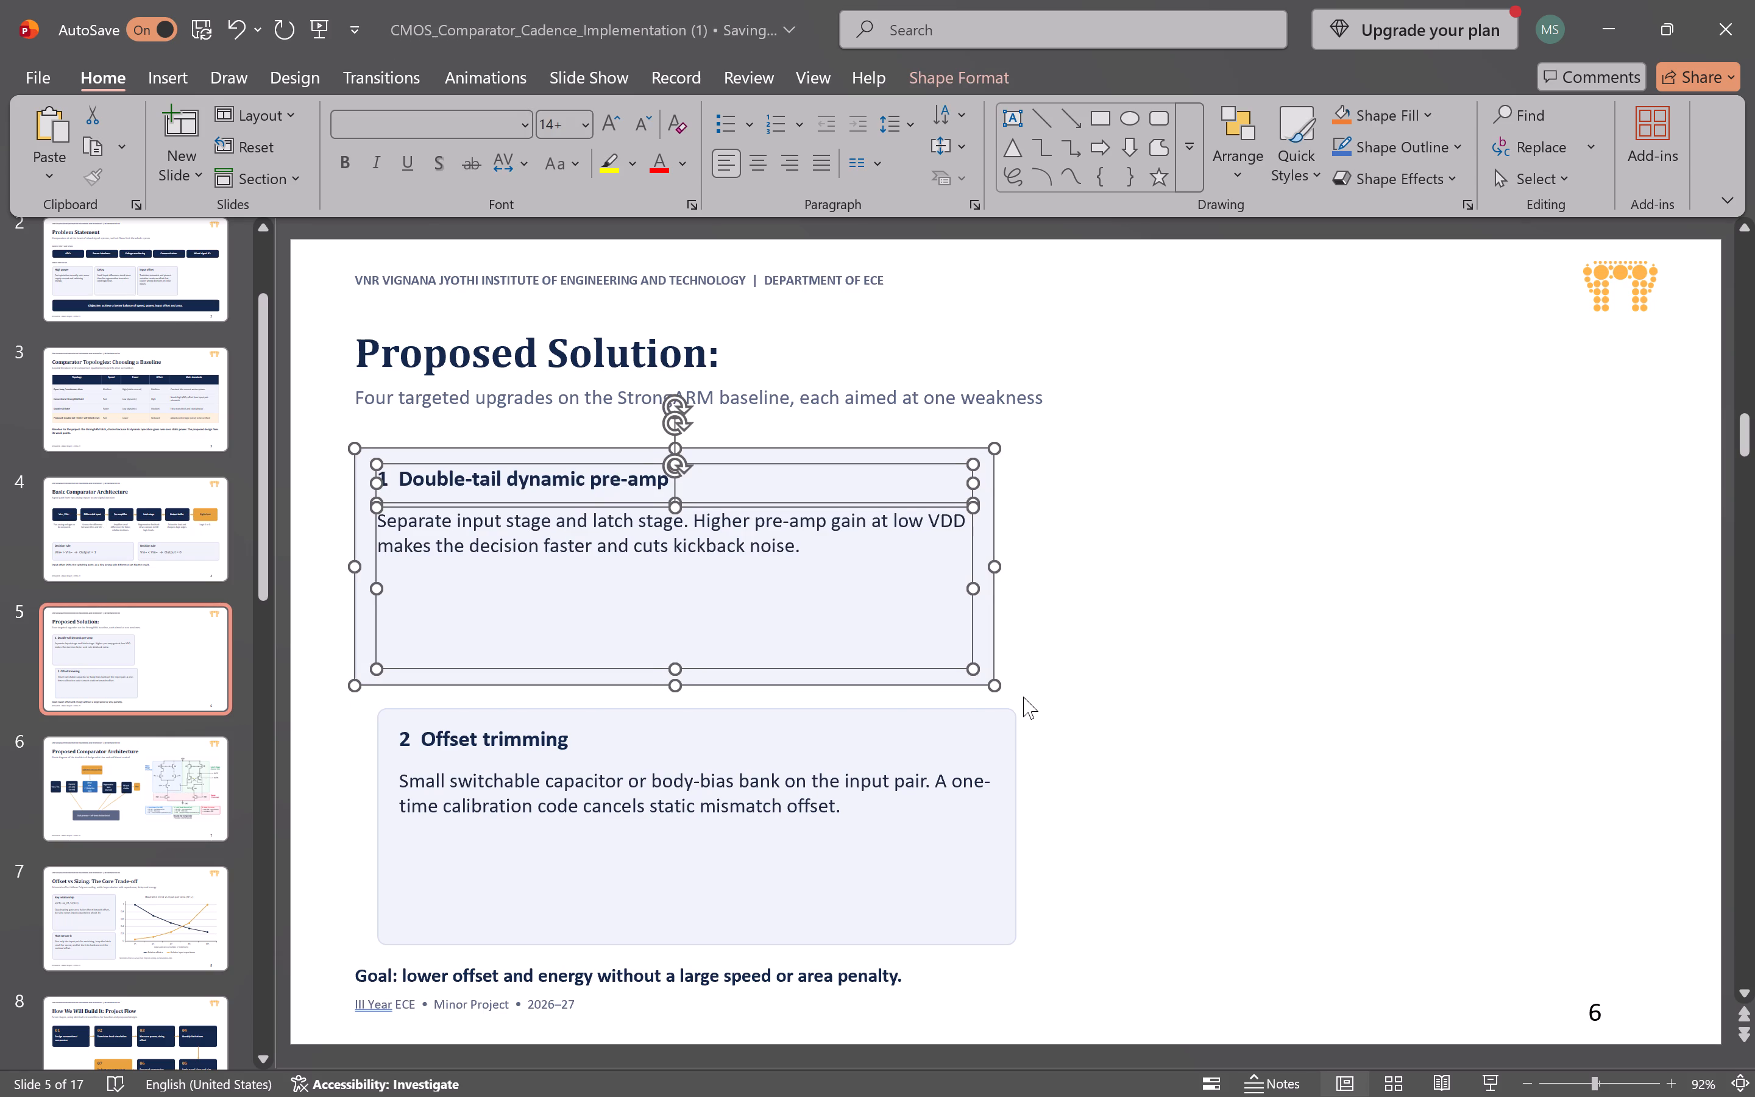
{"action": "key", "text": "Right"}
{"action": "key", "text": "Right"}
{"action": "key", "text": "Right"}
{"action": "key", "text": "Right"}
{"action": "key", "text": "Right"}
{"action": "key", "text": "Right"}
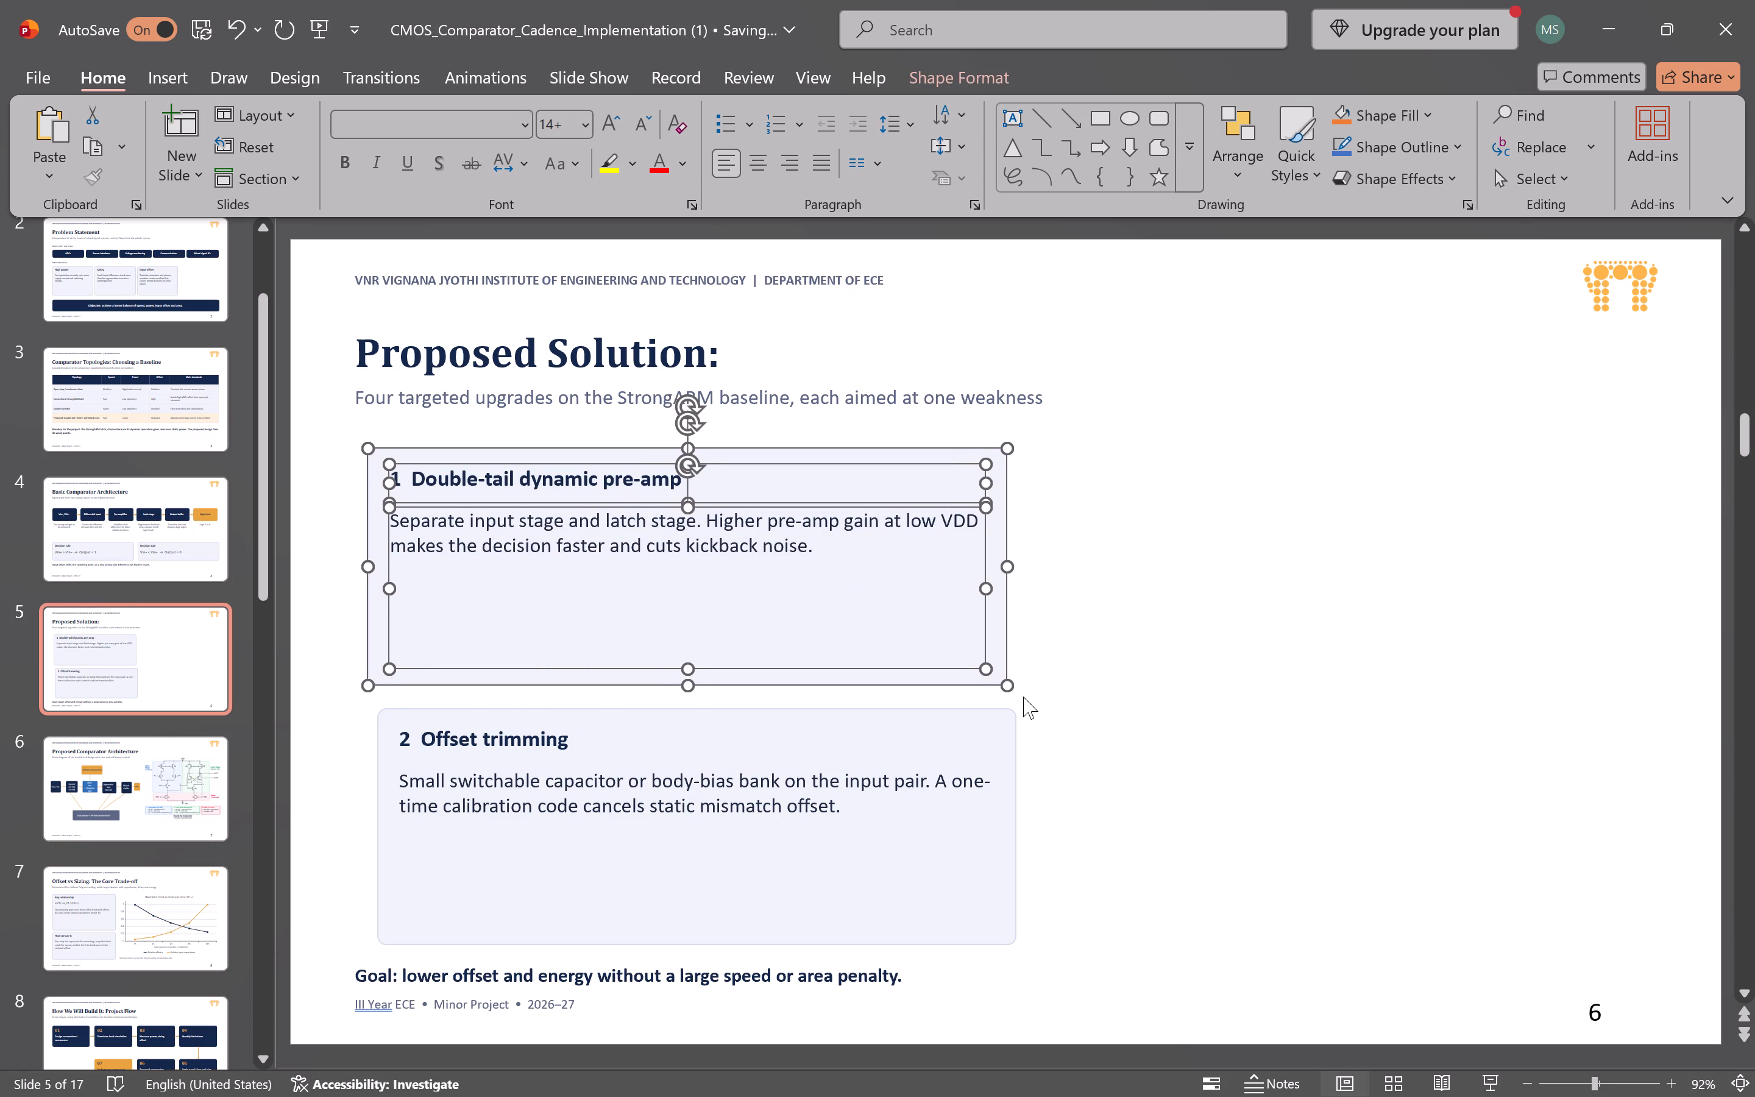
{"action": "key", "text": "Right"}
{"action": "key", "text": "Right"}
{"action": "key", "text": "Right"}
{"action": "key", "text": "Right"}
{"action": "key", "text": "Right"}
{"action": "key", "text": "Down"}
{"action": "key", "text": "Down"}
{"action": "key", "text": "Down"}
{"action": "key", "text": "Down"}
{"action": "key", "text": "Down"}
{"action": "key", "text": "Down"}
{"action": "key", "text": "Down"}
{"action": "key", "text": "Down"}
{"action": "key", "text": "Down"}
{"action": "key", "text": "Down"}
{"action": "key", "text": "Down"}
{"action": "key", "text": "Down"}
{"action": "key", "text": "Down"}
{"action": "key", "text": "Down"}
{"action": "key", "text": "Down"}
{"action": "key", "text": "Down"}
{"action": "key", "text": "Down"}
{"action": "key", "text": "Down"}
{"action": "key", "text": "Down"}
{"action": "key", "text": "Down"}
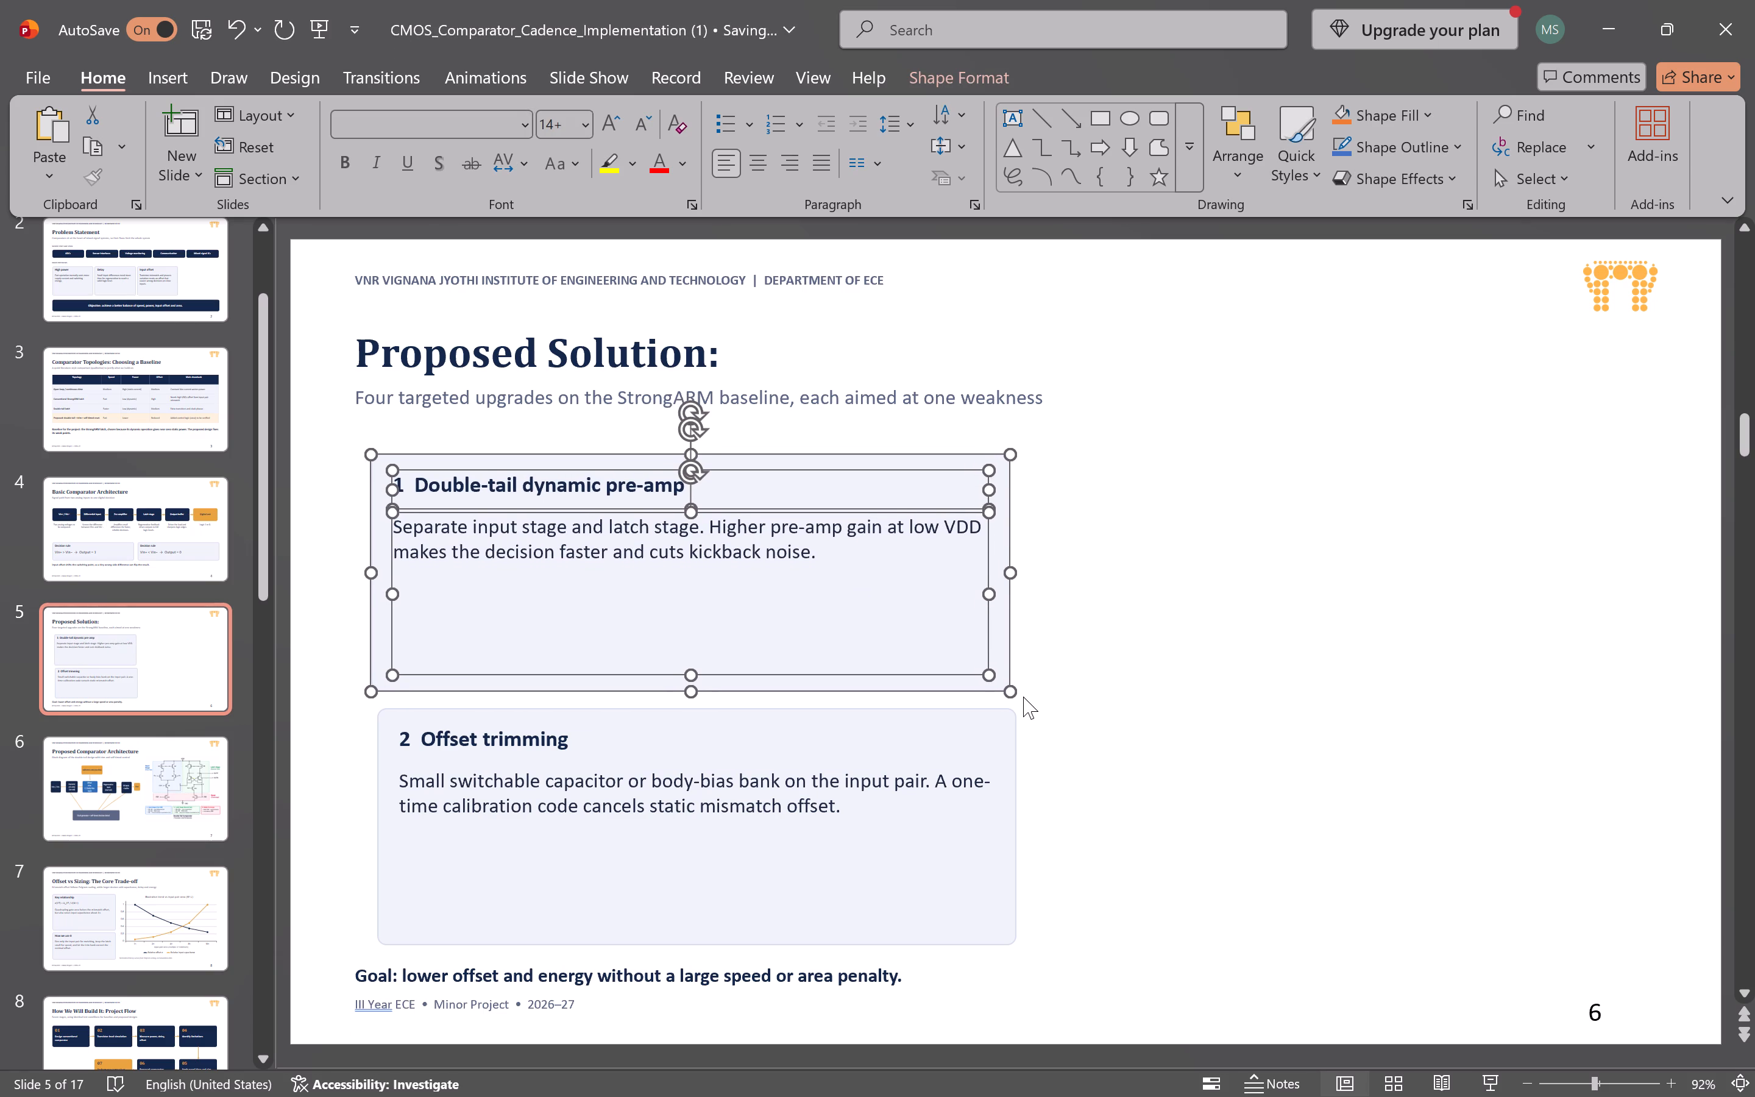
{"action": "key", "text": "Right"}
{"action": "key", "text": "Right"}
{"action": "key", "text": "Right"}
{"action": "key", "text": "Right"}
{"action": "key", "text": "Right"}
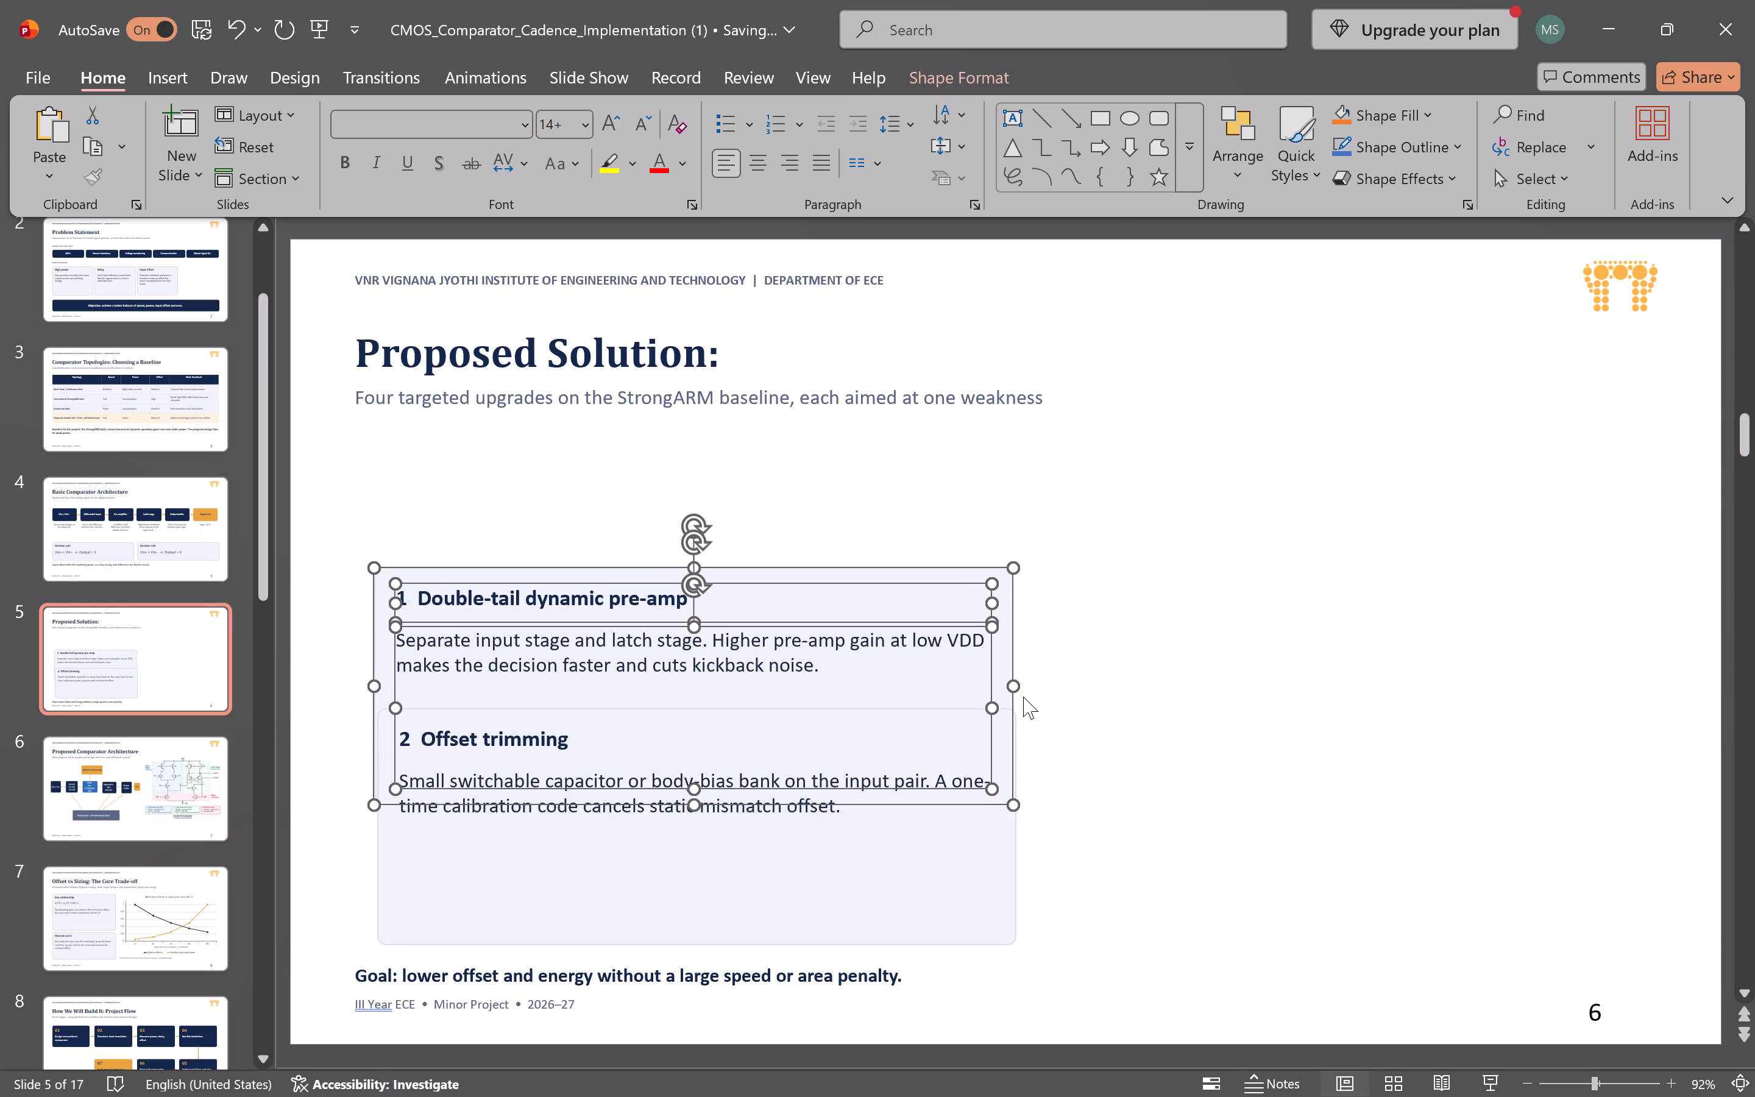
{"action": "key", "text": "Right"}
{"action": "key", "text": "Right"}
{"action": "key", "text": "Right"}
{"action": "key", "text": "Right"}
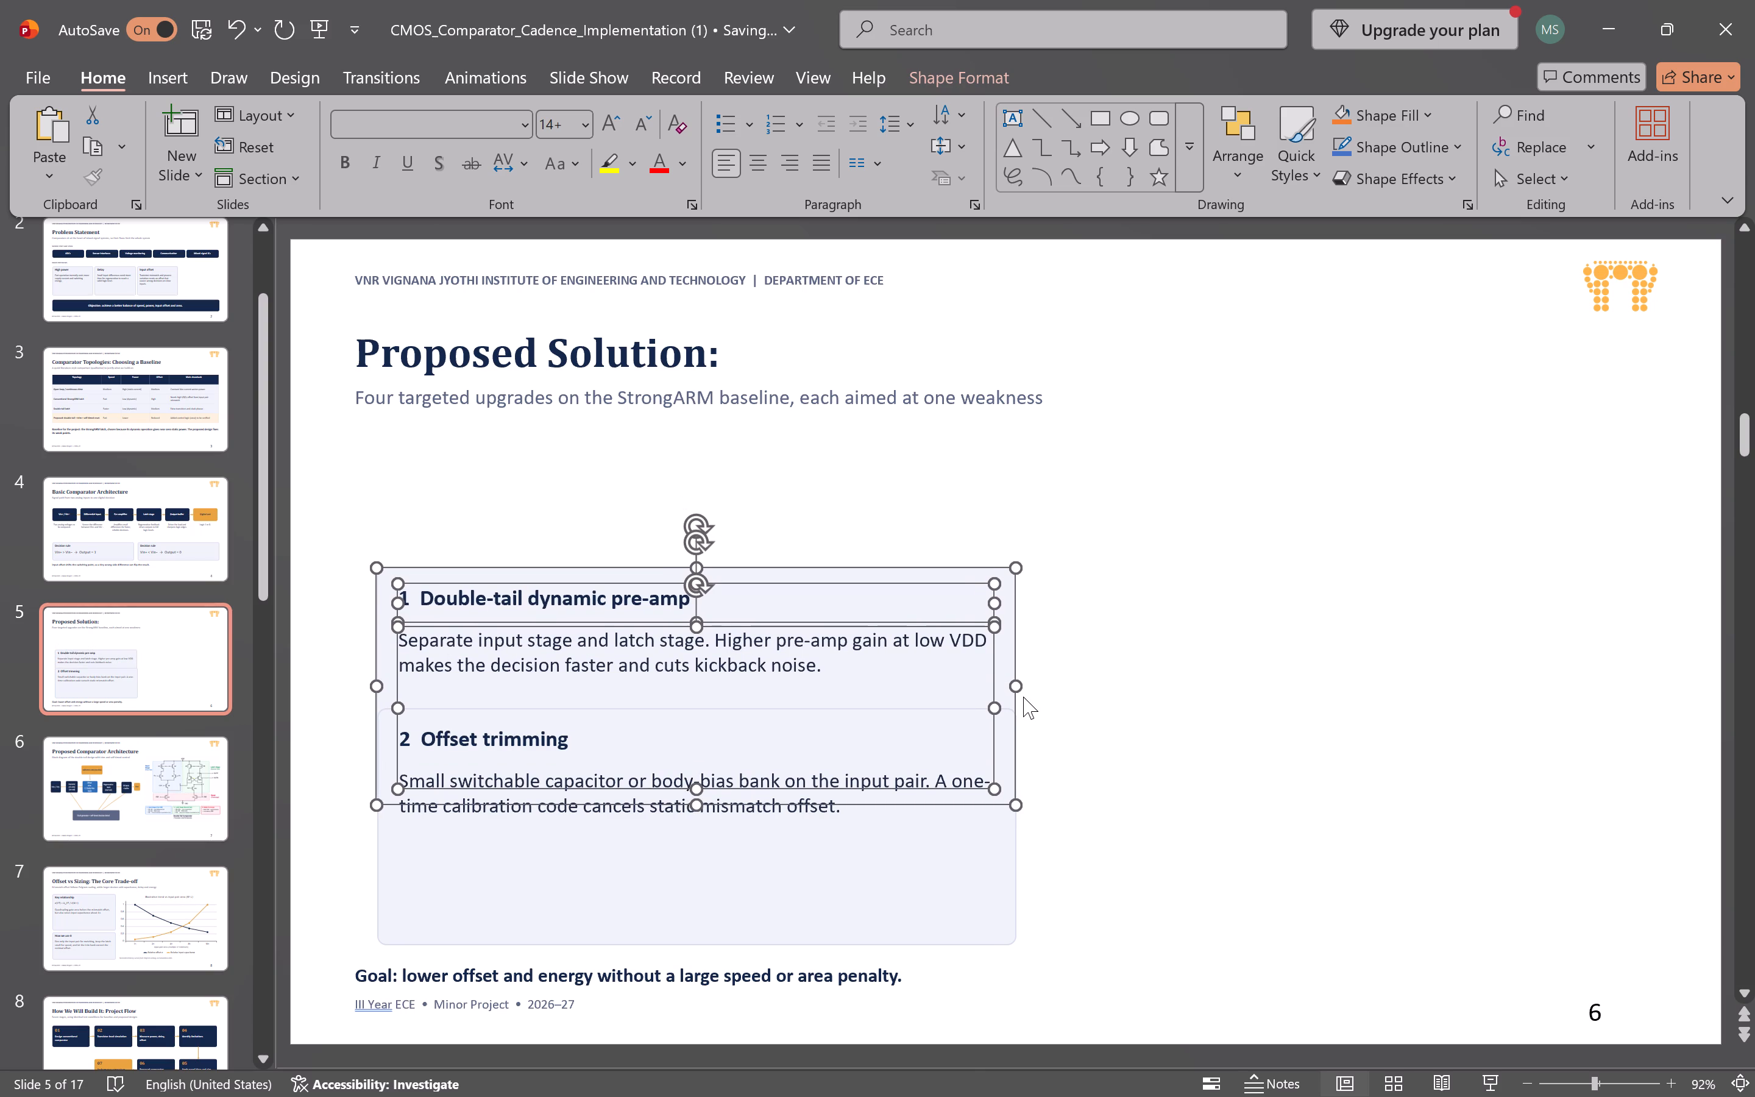
Raise the "Double-tail dynamic pre-amp" card to just below the subtitle, leaving a small gap above the "Offset trimming" card.
{"action": "key", "text": "Up"}
{"action": "key", "text": "Up"}
{"action": "key", "text": "Up"}
{"action": "key", "text": "Up"}
{"action": "key", "text": "Up"}
{"action": "key", "text": "Up"}
{"action": "key", "text": "Up"}
{"action": "key", "text": "Up"}
{"action": "key", "text": "Up"}
{"action": "key", "text": "Up"}
{"action": "key", "text": "Up"}
{"action": "key", "text": "Up"}
{"action": "key", "text": "Up"}
{"action": "key", "text": "Up"}
{"action": "key", "text": "Up"}
{"action": "key", "text": "Up"}
{"action": "key", "text": "Up"}
{"action": "key", "text": "Up"}
{"action": "key", "text": "Up"}
{"action": "key", "text": "Up"}
{"action": "key", "text": "Up"}
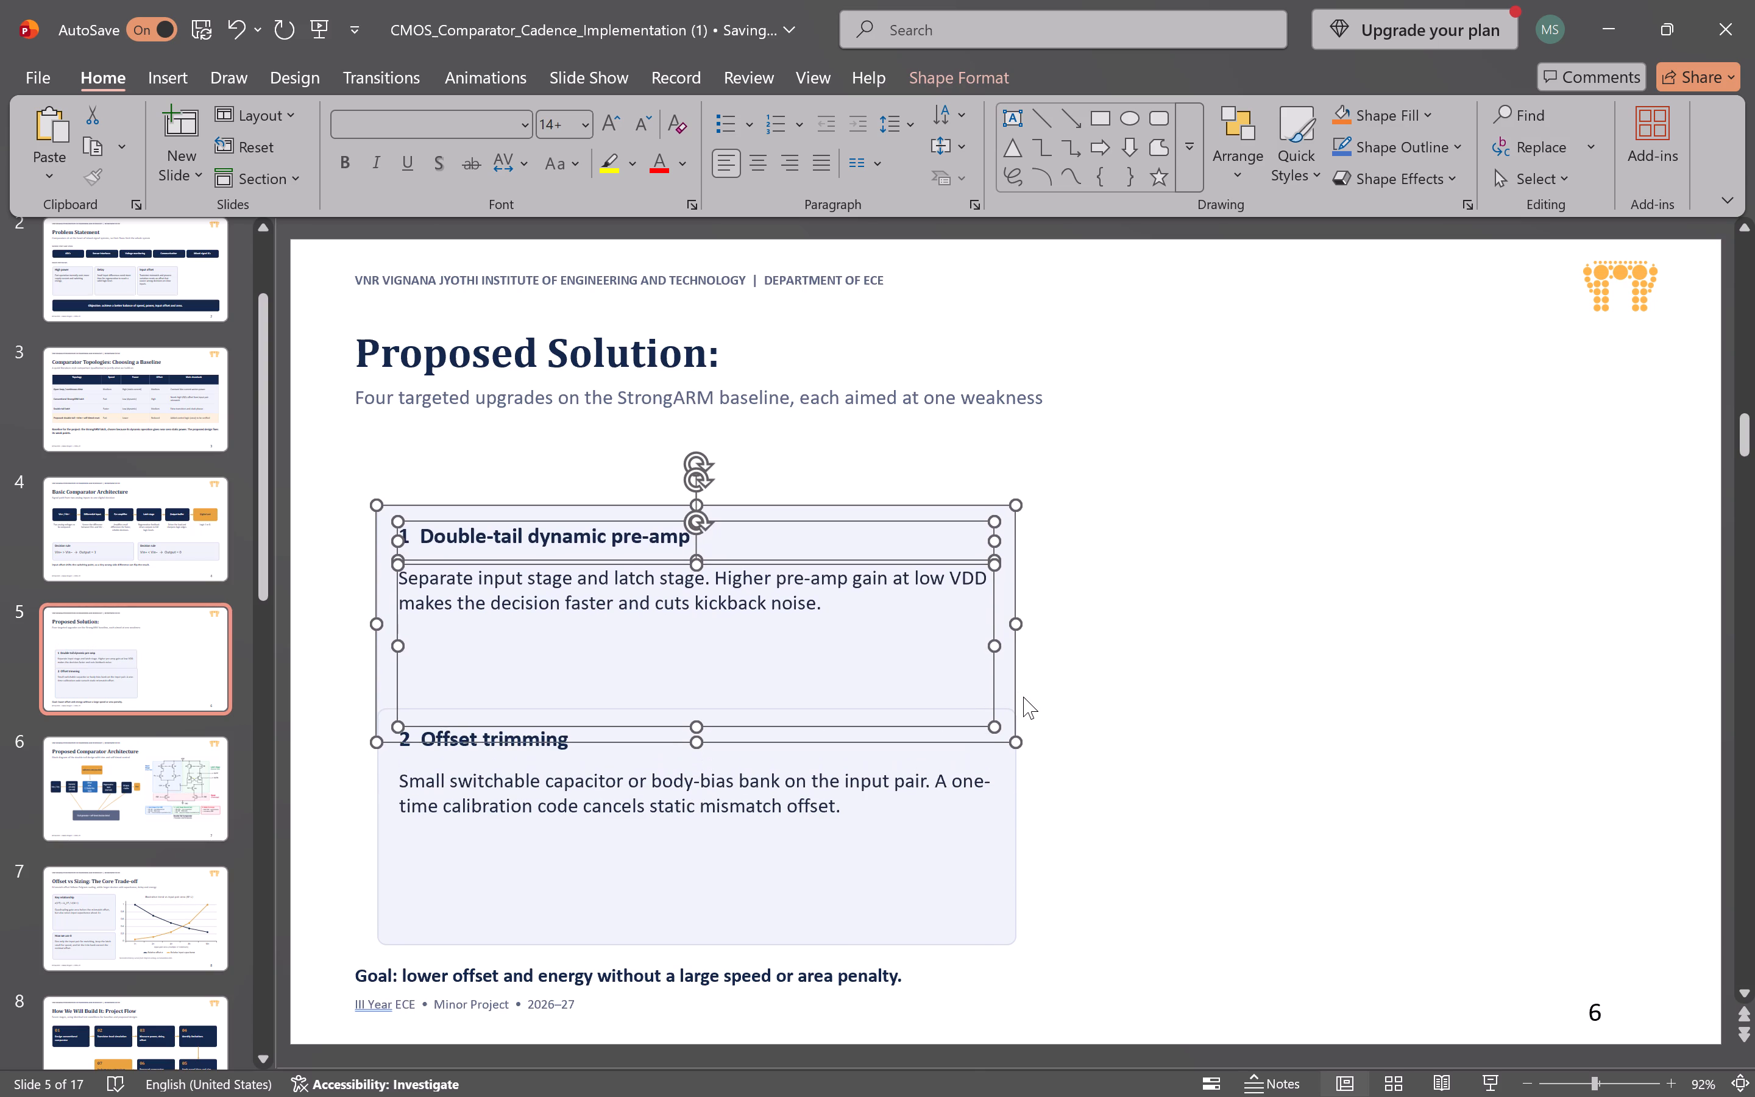
{"action": "key", "text": "Up"}
{"action": "key", "text": "Up"}
{"action": "key", "text": "Up"}
{"action": "key", "text": "Up"}
{"action": "key", "text": "Up"}
{"action": "key", "text": "Up"}
{"action": "key", "text": "Up"}
{"action": "key", "text": "Up"}
{"action": "key", "text": "Up"}
{"action": "key", "text": "Up"}
{"action": "key", "text": "Up"}
{"action": "key", "text": "Up"}
{"action": "key", "text": "Up"}
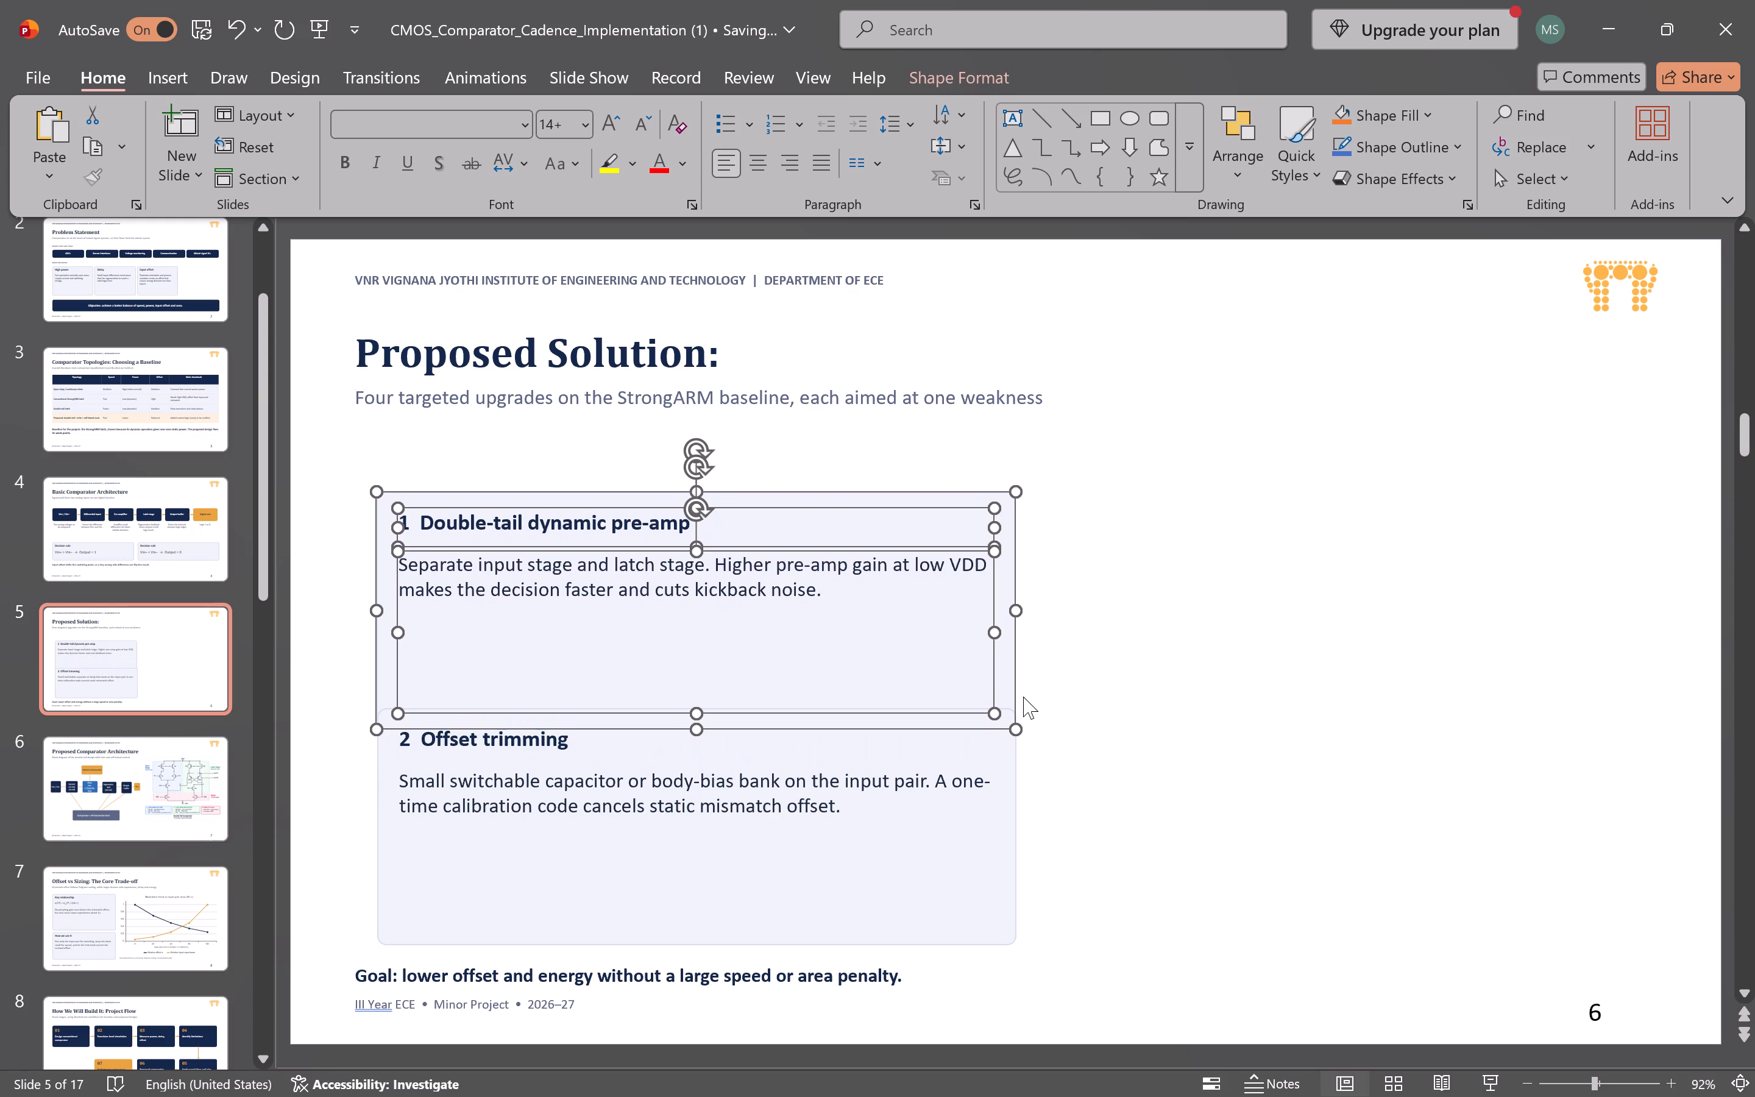
{"action": "key", "text": "Up"}
{"action": "key", "text": "Up"}
{"action": "key", "text": "Up"}
{"action": "key", "text": "Up"}
{"action": "key", "text": "Up"}
{"action": "key", "text": "Up"}
{"action": "key", "text": "Up"}
{"action": "key", "text": "Up"}
{"action": "key", "text": "Up"}
{"action": "key", "text": "Up"}
{"action": "key", "text": "Up"}
{"action": "key", "text": "Up"}
{"action": "key", "text": "Up"}
{"action": "key", "text": "Up"}
{"action": "key", "text": "Up"}
{"action": "key", "text": "Up"}
{"action": "key", "text": "Up"}
{"action": "key", "text": "Up"}
{"action": "key", "text": "Up"}
{"action": "key", "text": "Up"}
{"action": "key", "text": "Up"}
{"action": "key", "text": "Up"}
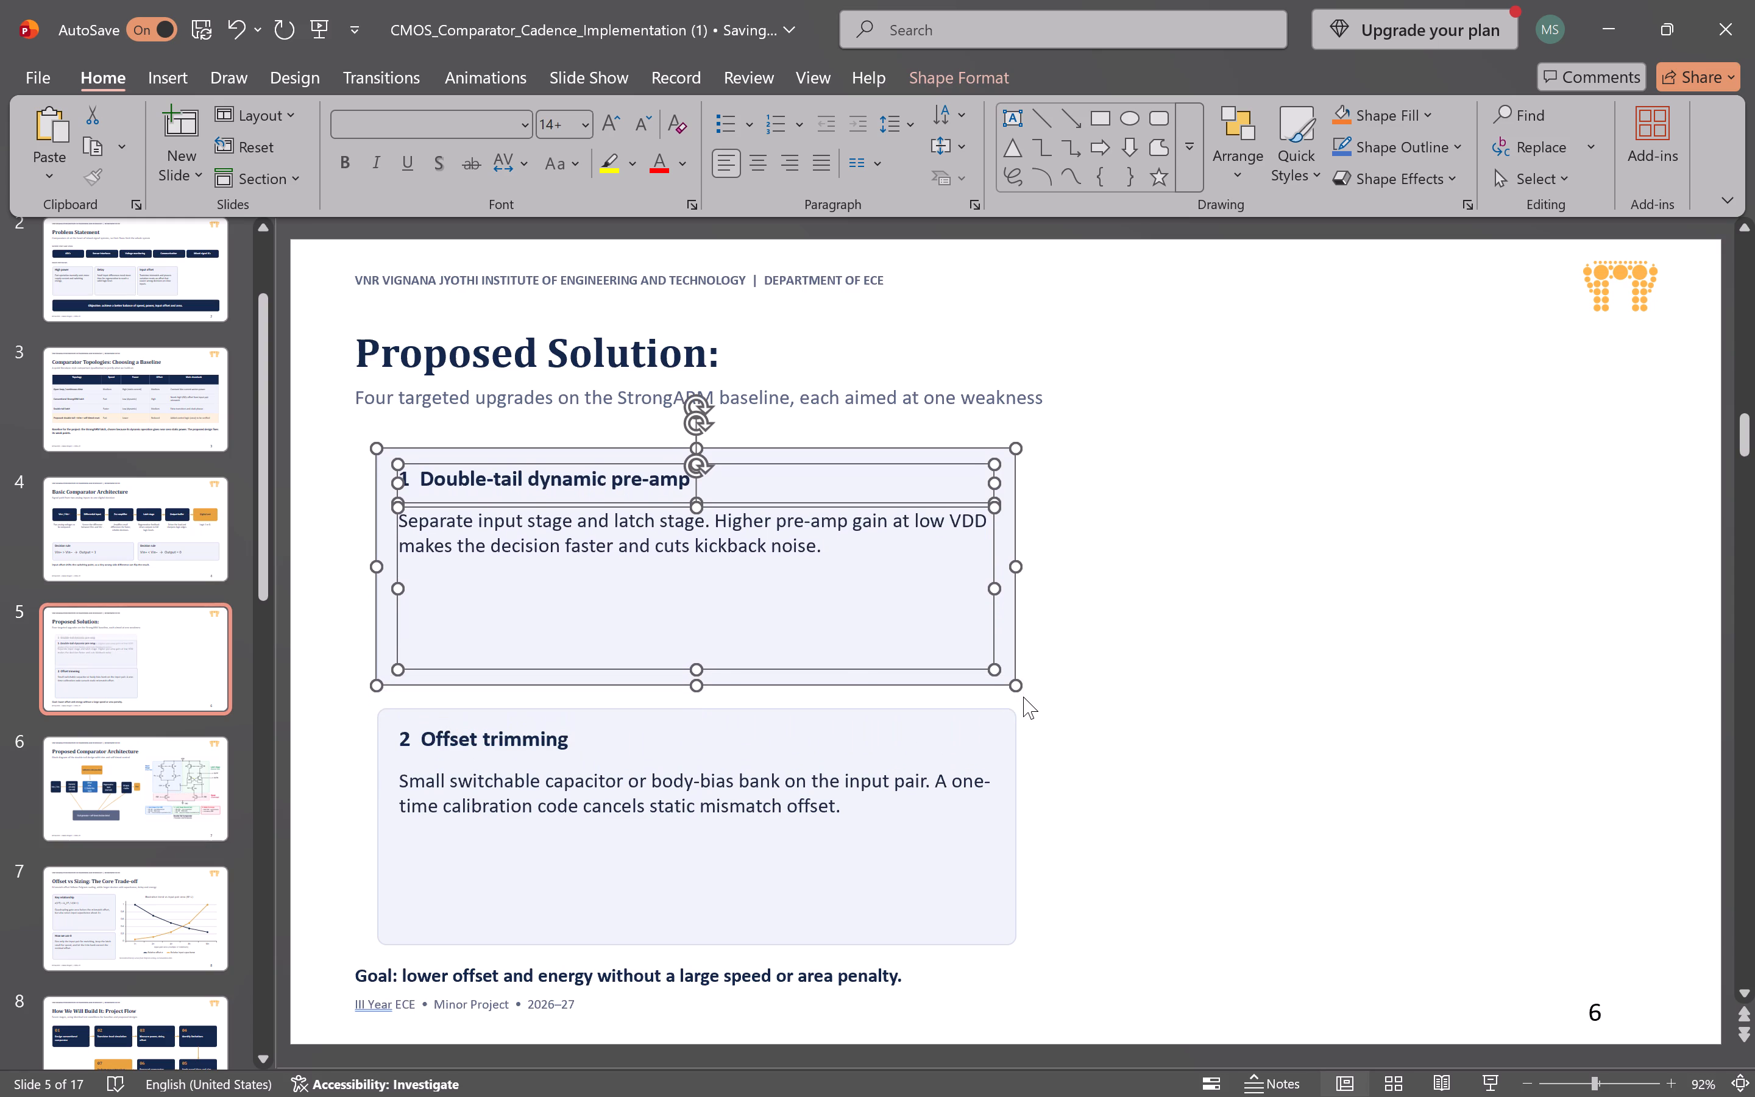
{"action": "key", "text": "Up"}
{"action": "key", "text": "Up"}
{"action": "key", "text": "Up"}
{"action": "key", "text": "Up"}
{"action": "key", "text": "Up"}
{"action": "key", "text": "Up"}
{"action": "key", "text": "Up"}
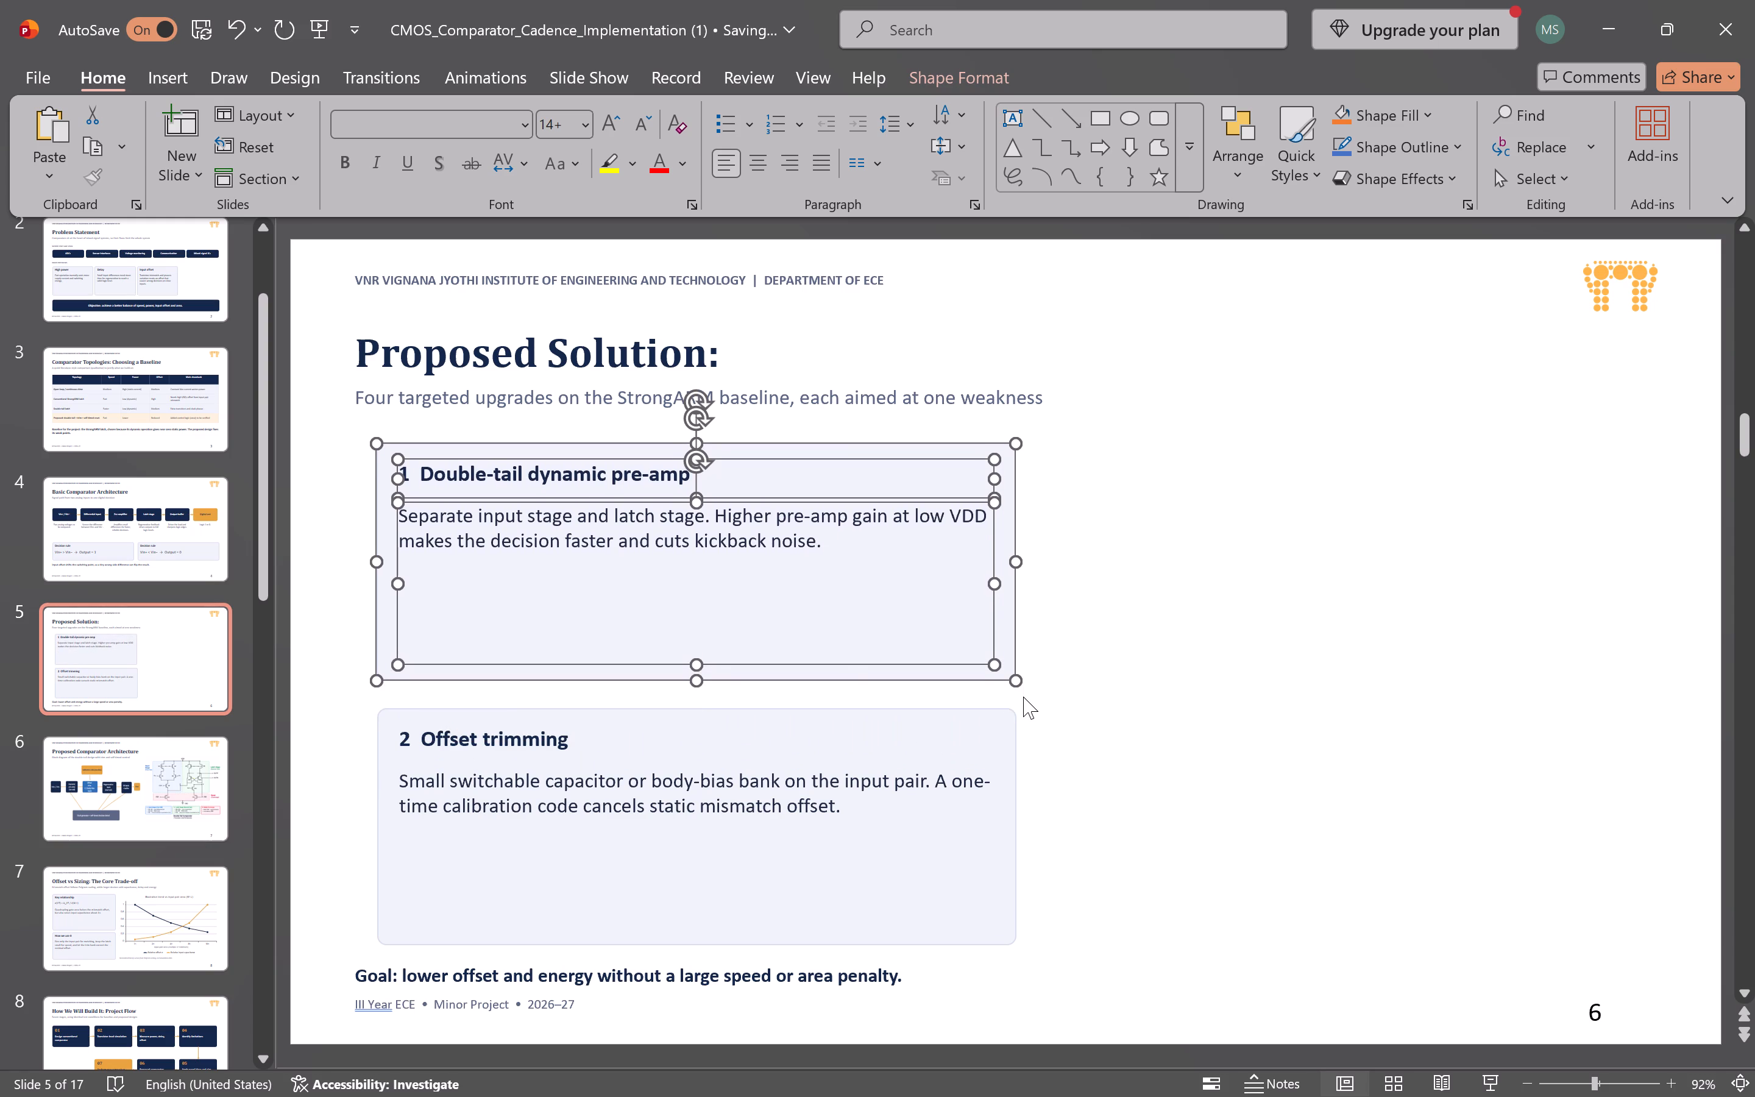
{"action": "key", "text": "Up"}
{"action": "key", "text": "Up"}
{"action": "left_click", "coordinate": [1144, 700]}
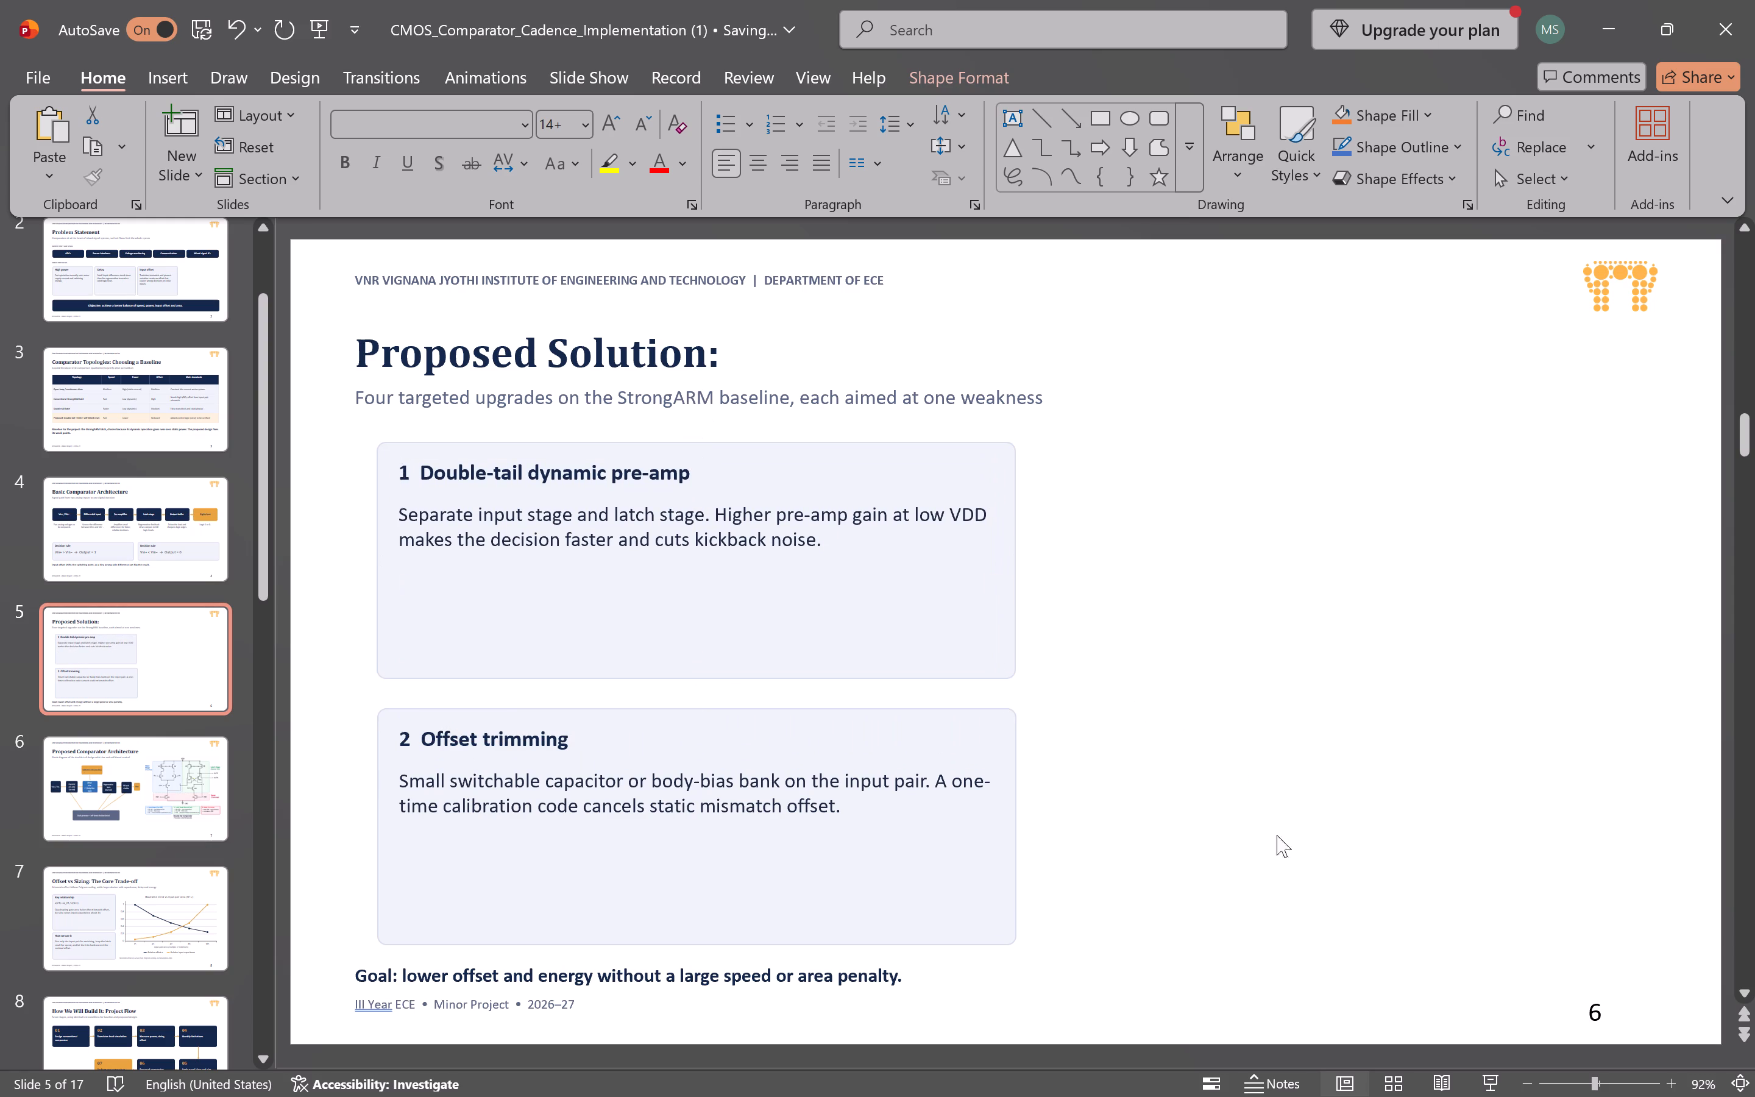
Delete the "Goal: lower offset and energy" line beneath the two cards on the Proposed Solution slide.
{"action": "left_click", "coordinate": [913, 979]}
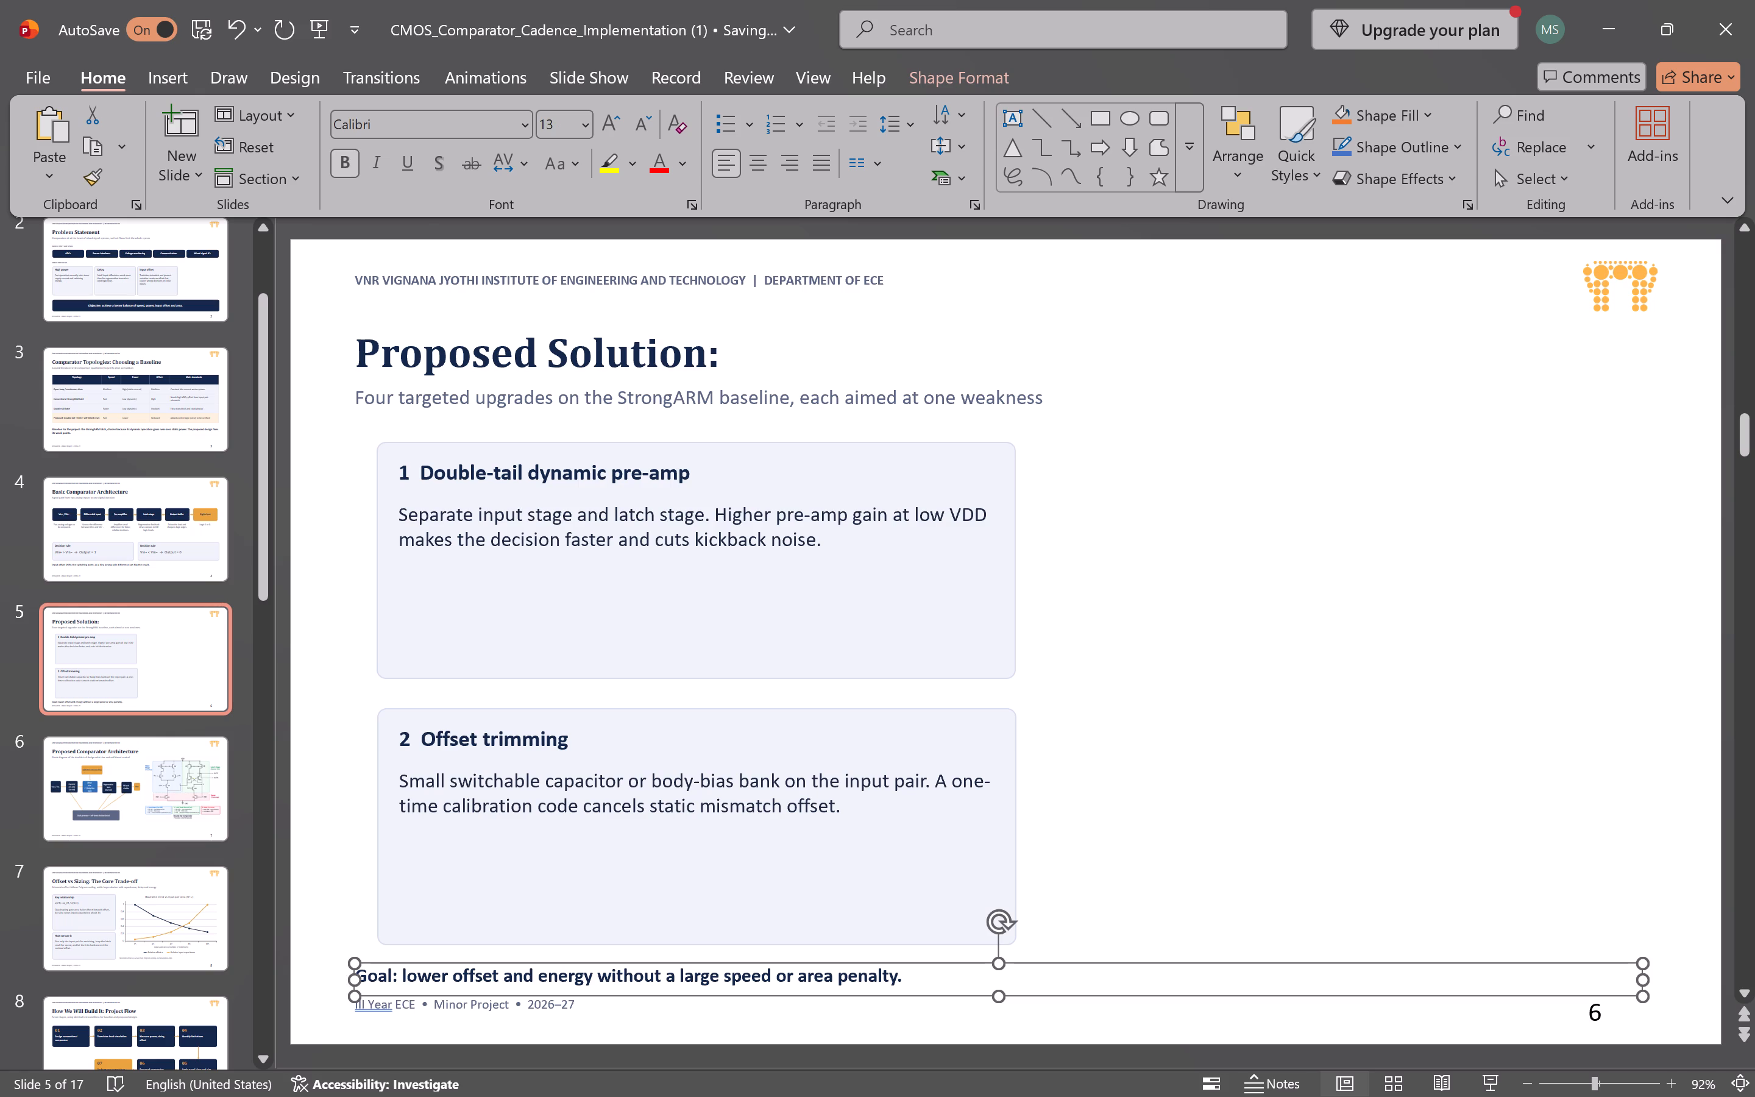
{"action": "key", "text": "Delete"}
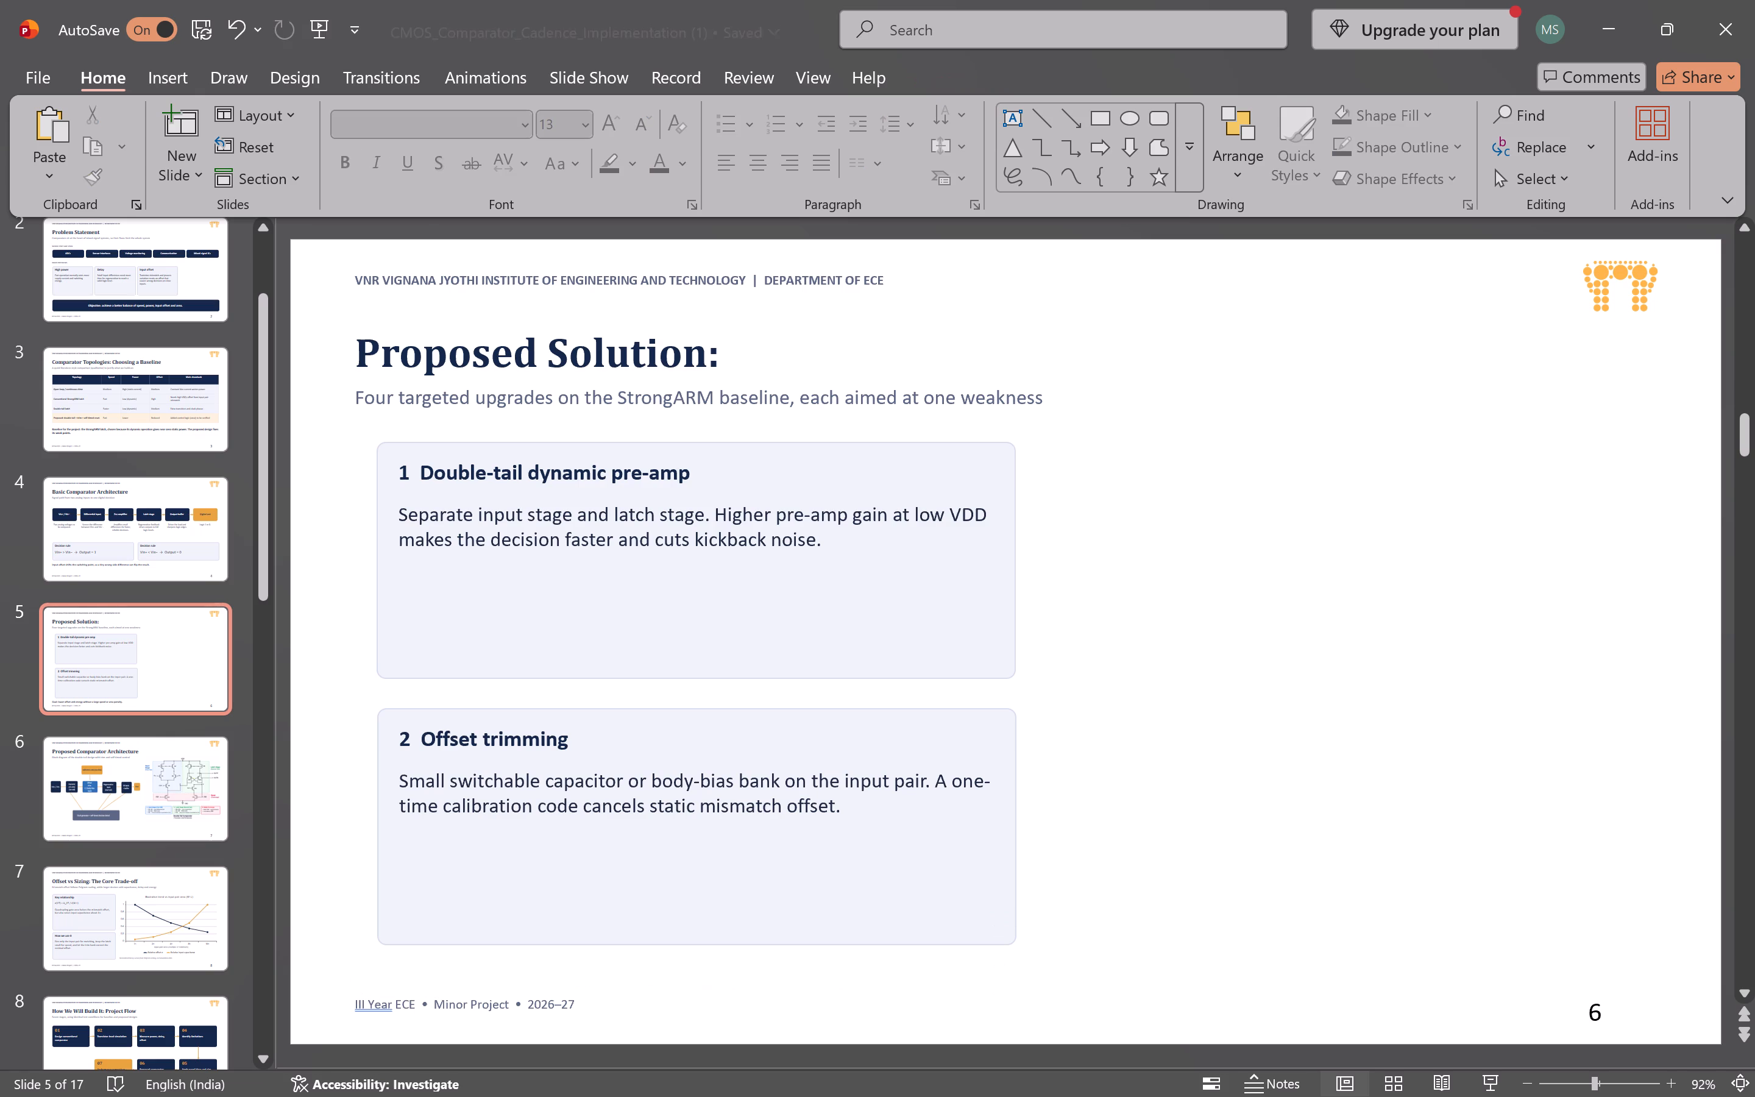
Review the slides from Proposed Comparator Architecture through Key Parameters and Figures of Merit, checking their content and page numbers.
{"action": "left_click", "coordinate": [184, 782]}
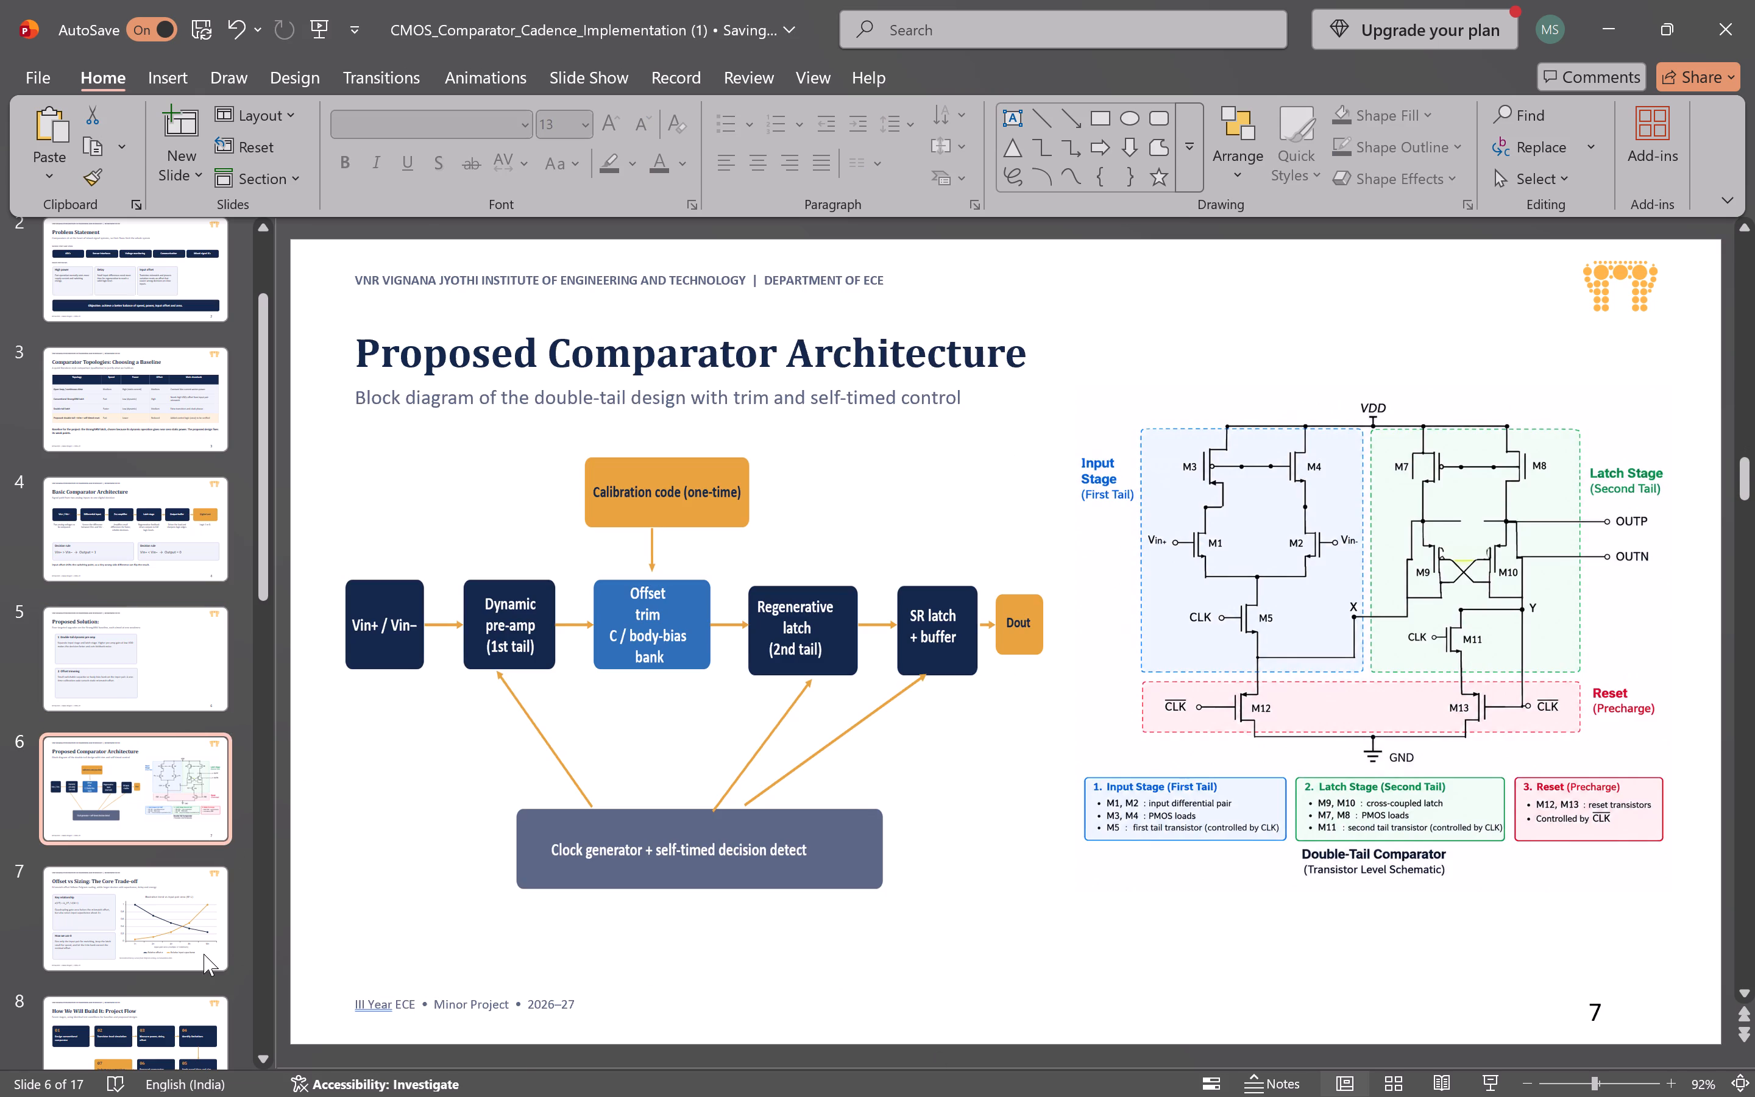
{"action": "left_click", "coordinate": [204, 954]}
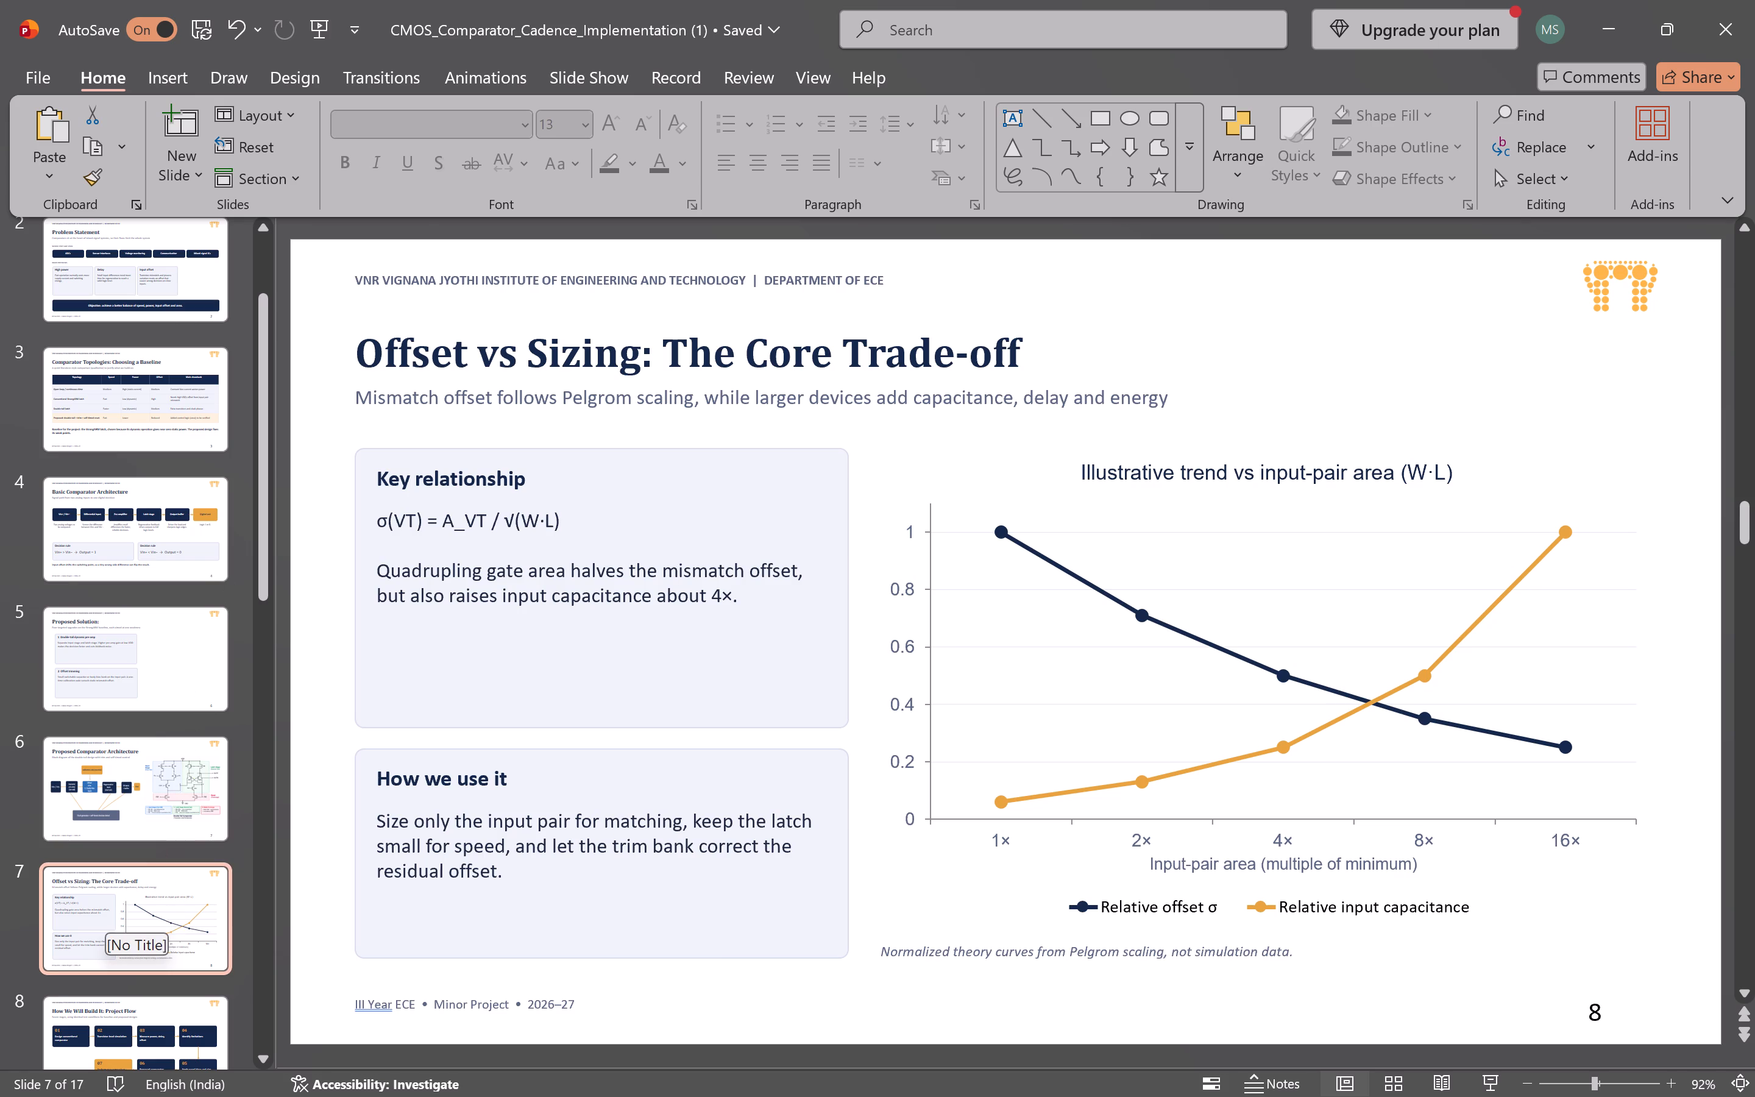
{"action": "scroll", "coordinate": [657, 777], "scroll_direction": "down", "scroll_amount": 1}
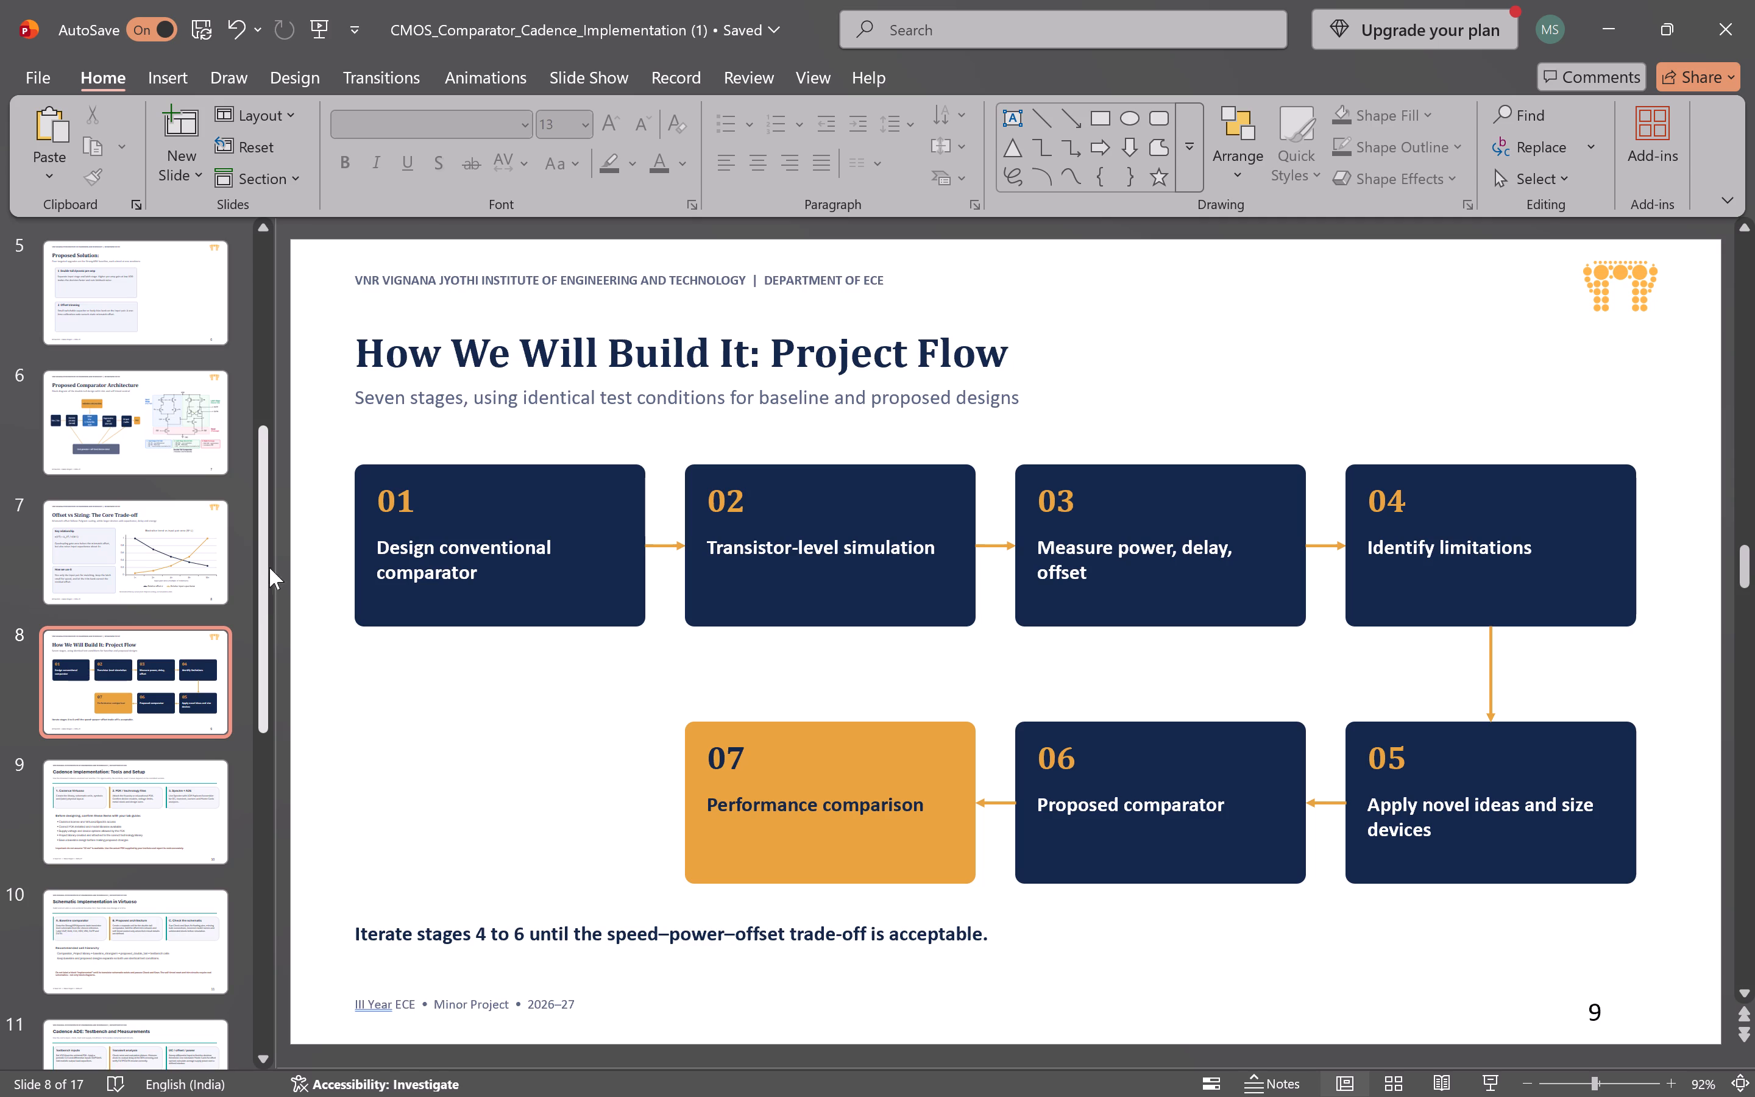
{"action": "left_click", "coordinate": [116, 573]}
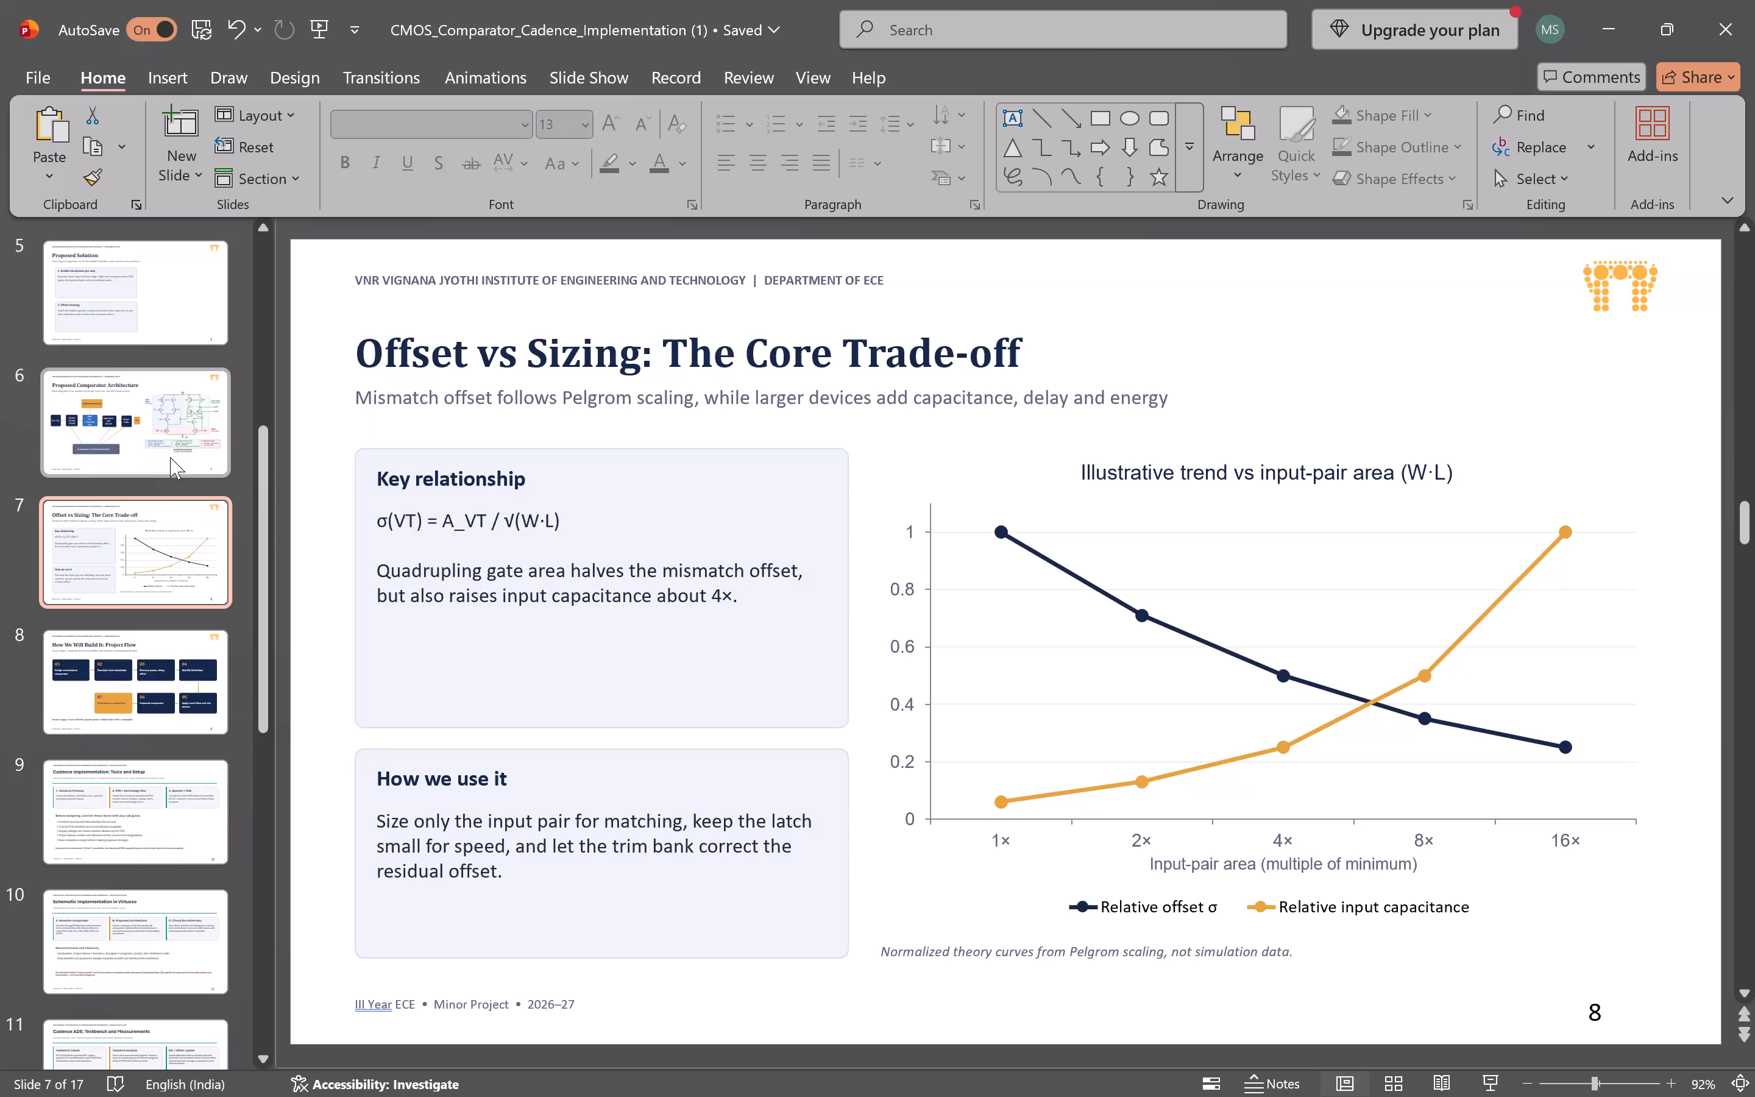
{"action": "left_click", "coordinate": [83, 823]}
{"action": "left_click", "coordinate": [169, 798]}
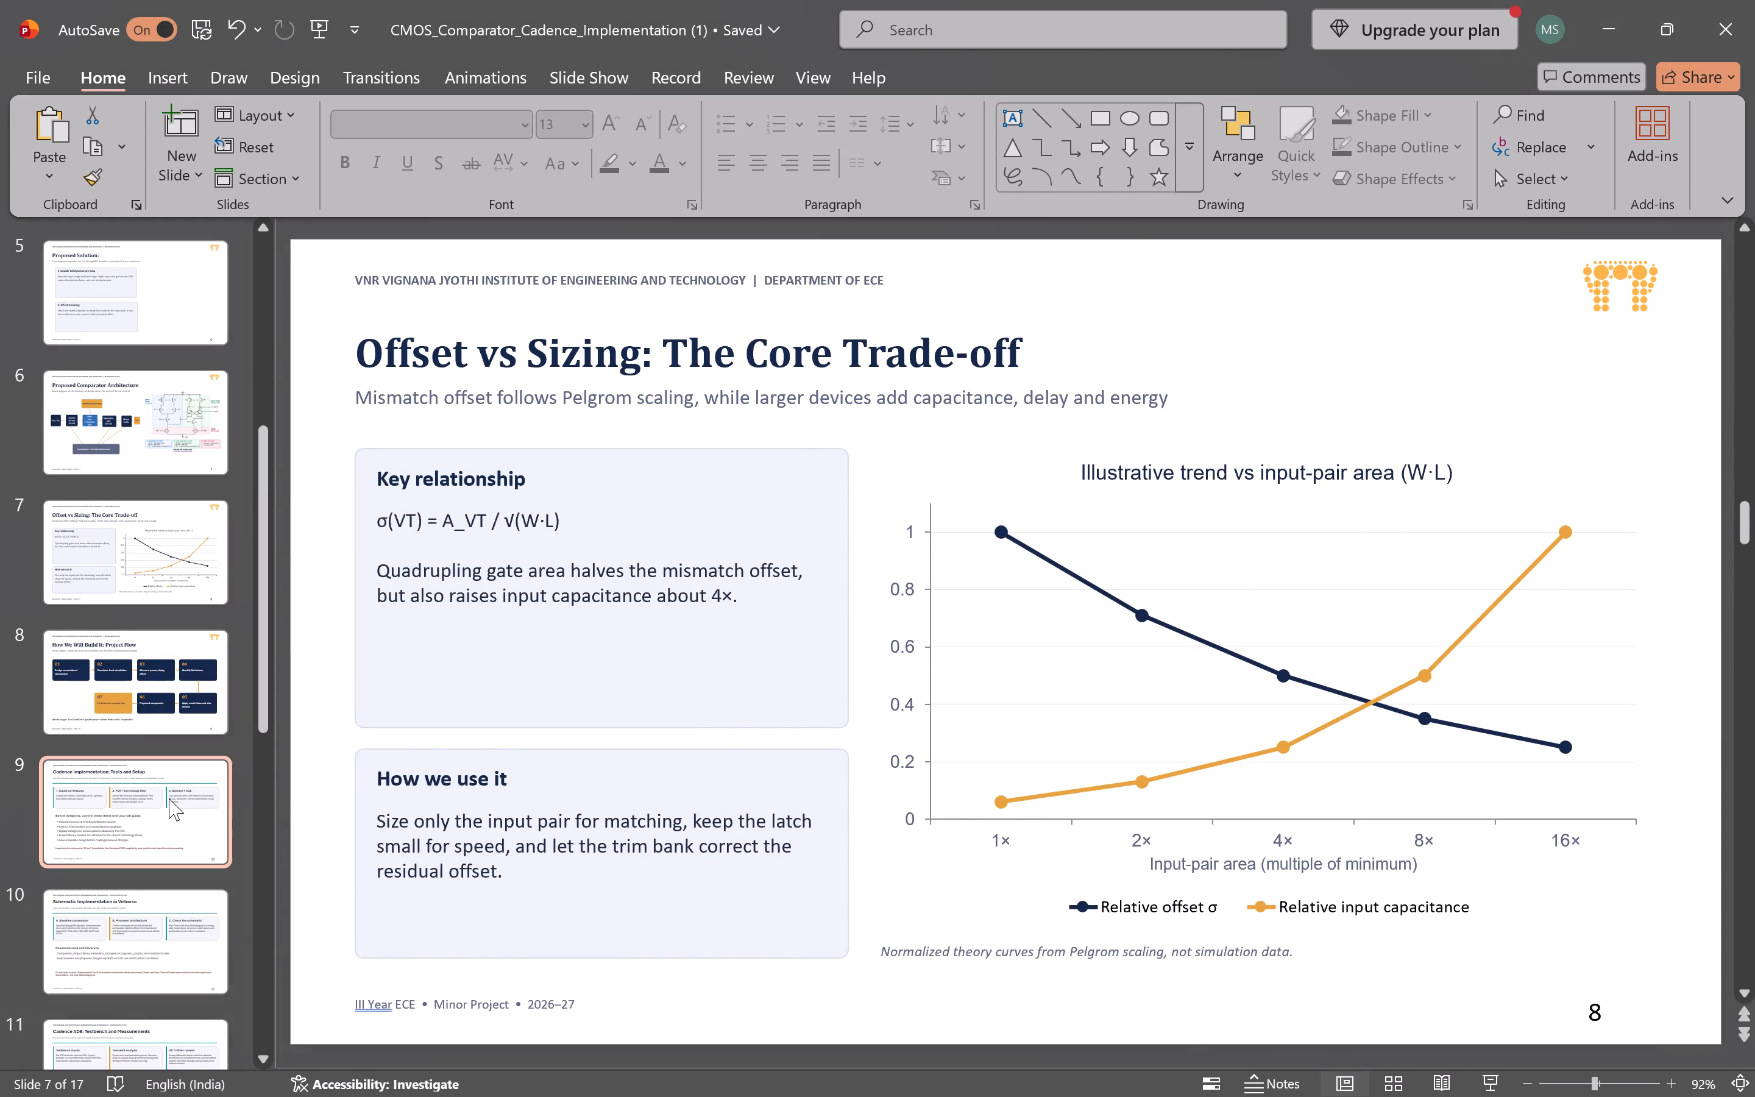
{"action": "left_click", "coordinate": [164, 448]}
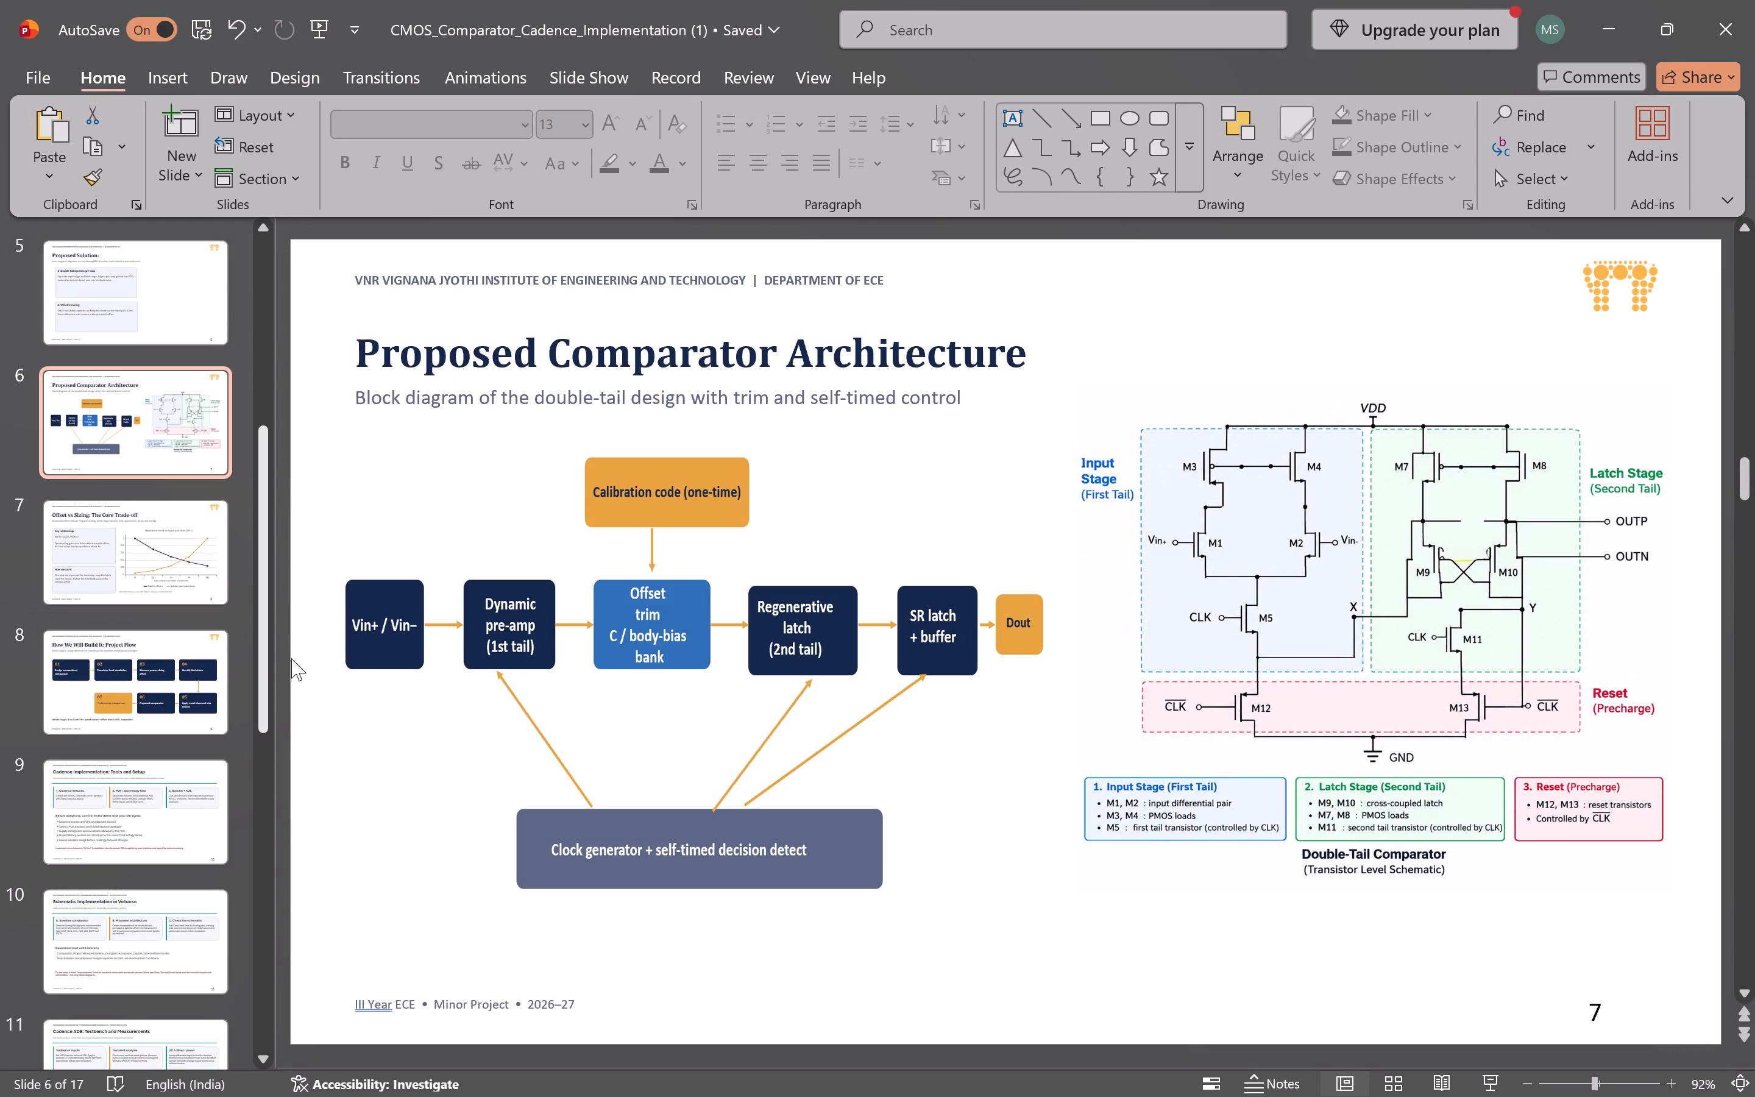
{"action": "left_click", "coordinate": [166, 608]}
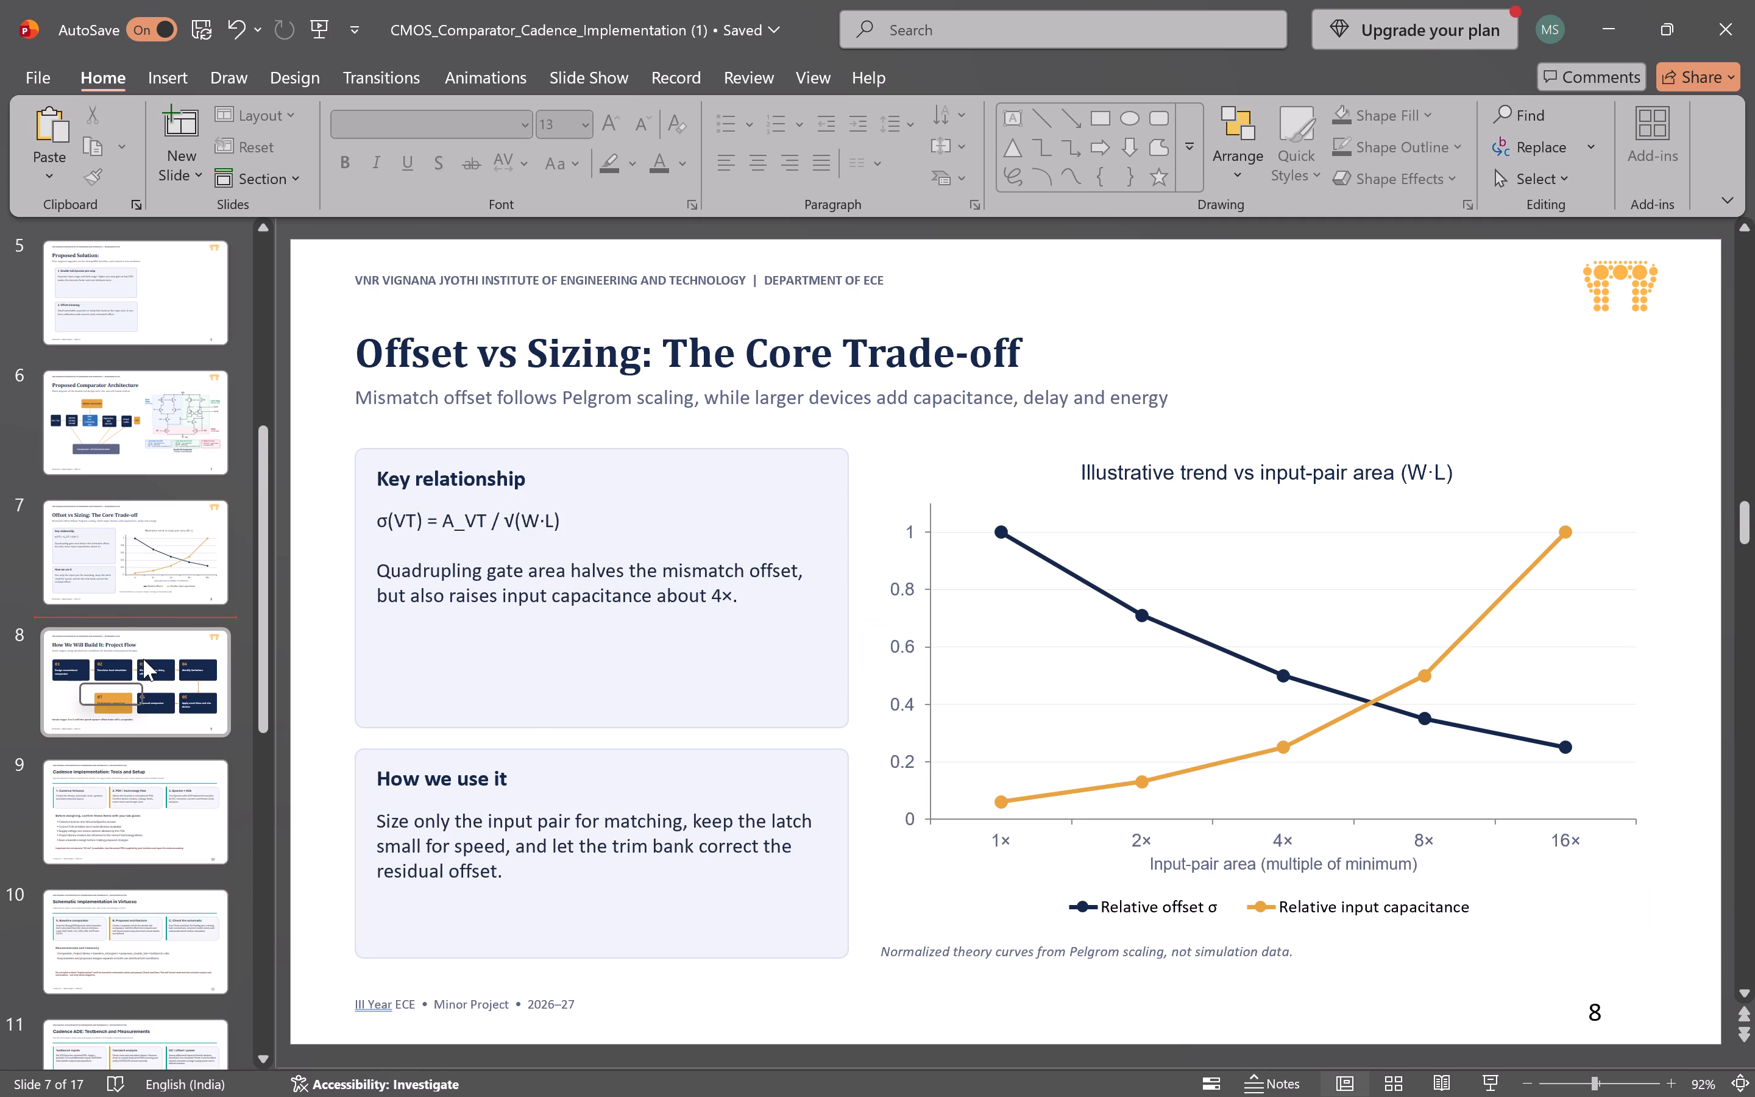
{"action": "left_click", "coordinate": [162, 798]}
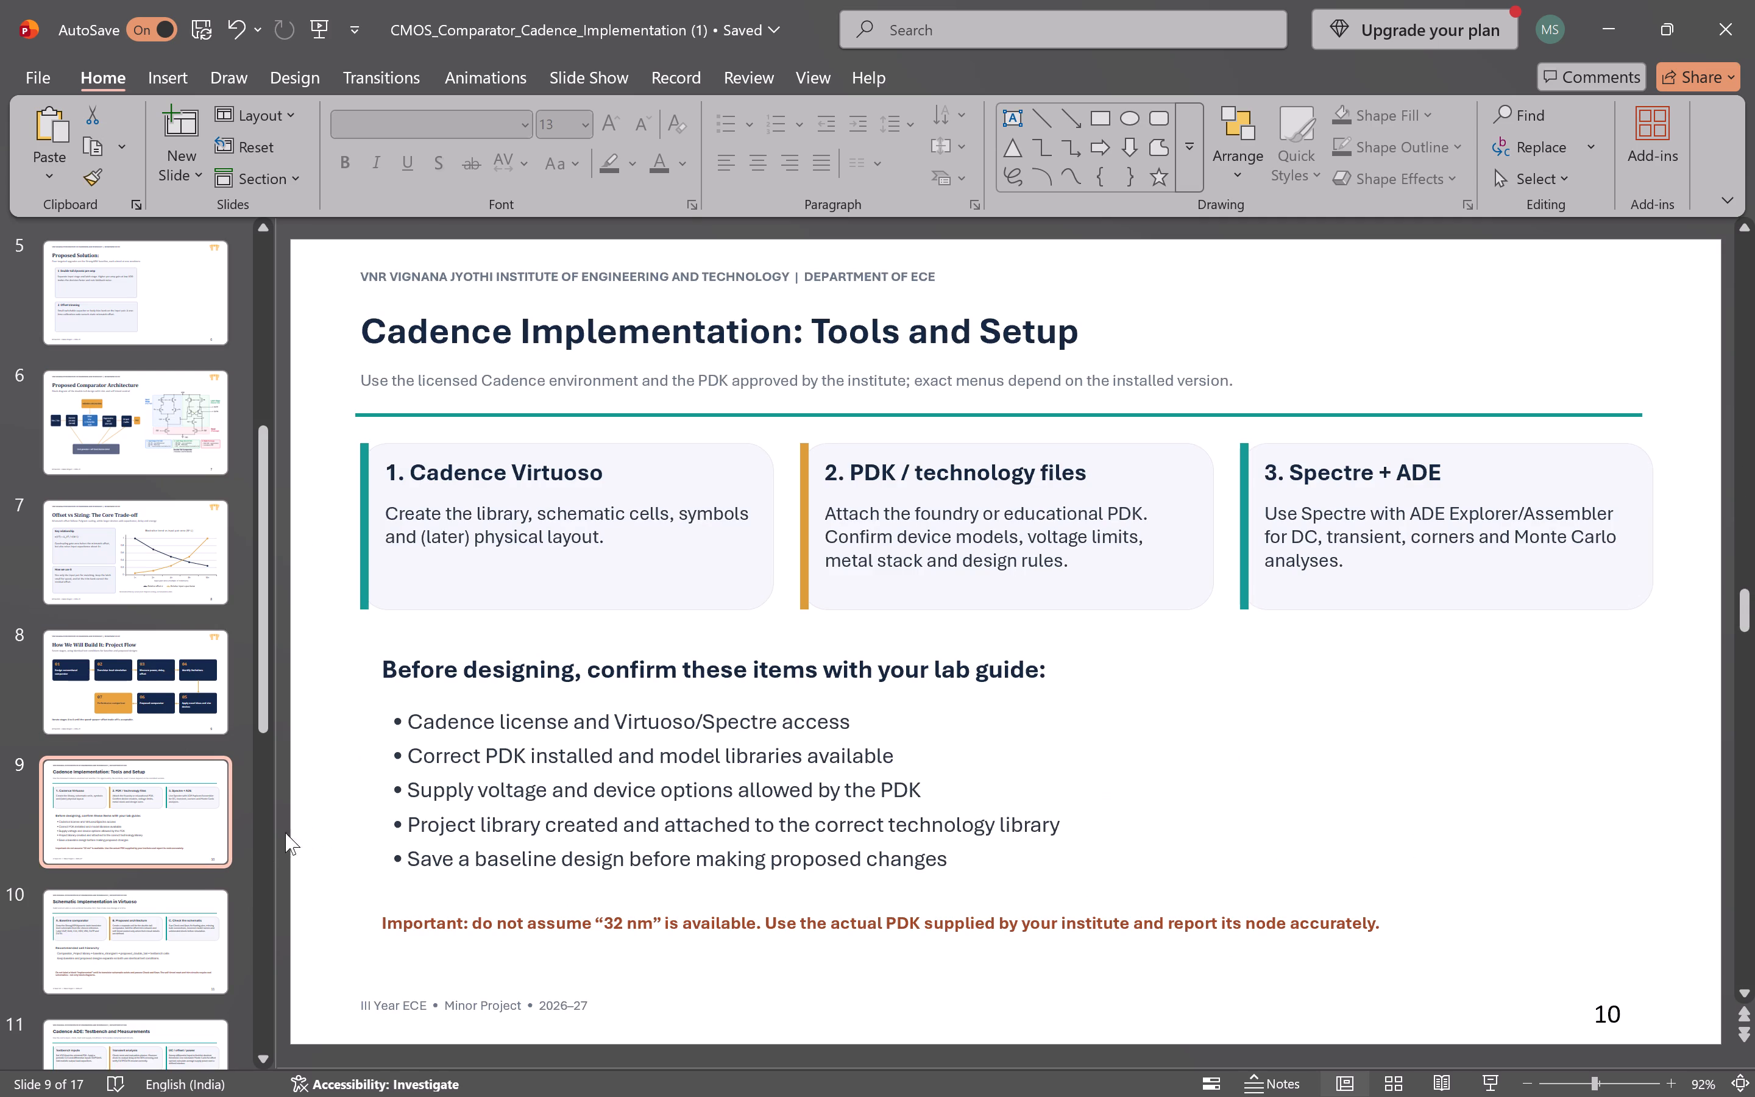
{"action": "left_click", "coordinate": [155, 940]}
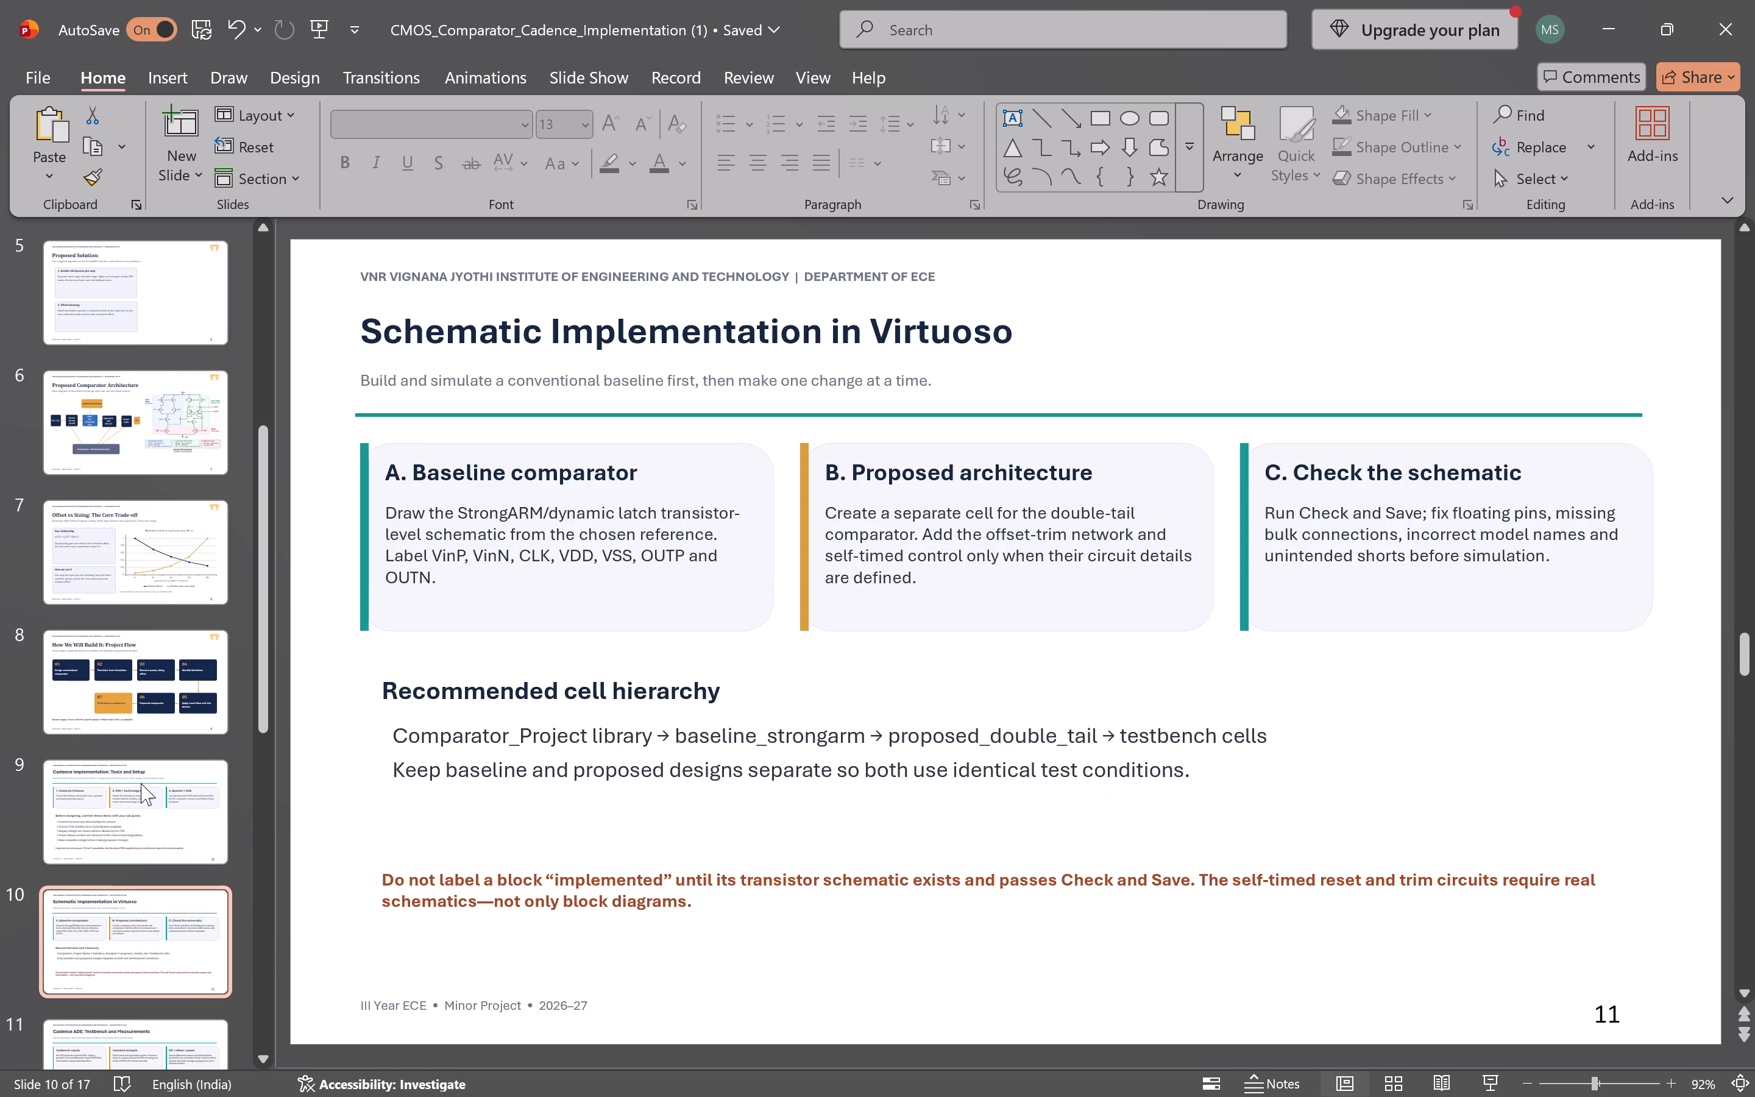
{"action": "scroll", "coordinate": [141, 783], "scroll_direction": "down", "scroll_amount": 4}
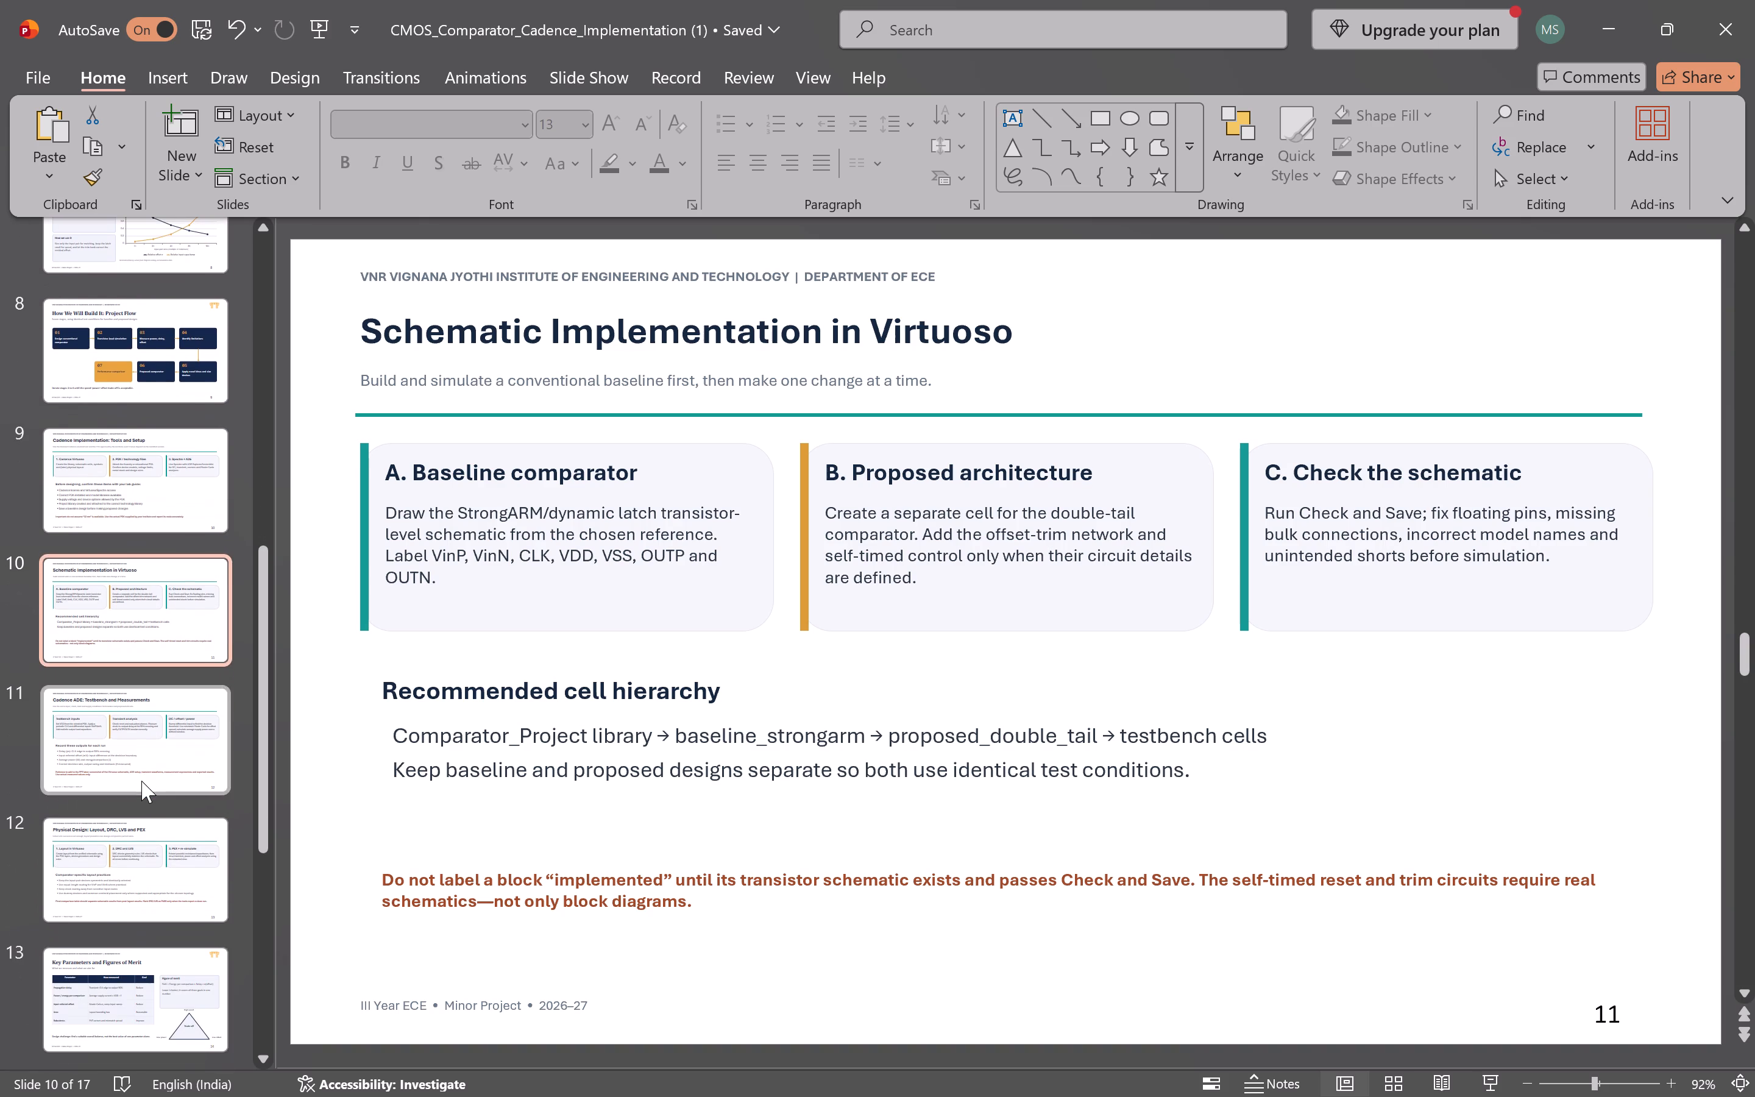
{"action": "left_click", "coordinate": [141, 781]}
{"action": "left_click", "coordinate": [150, 857]}
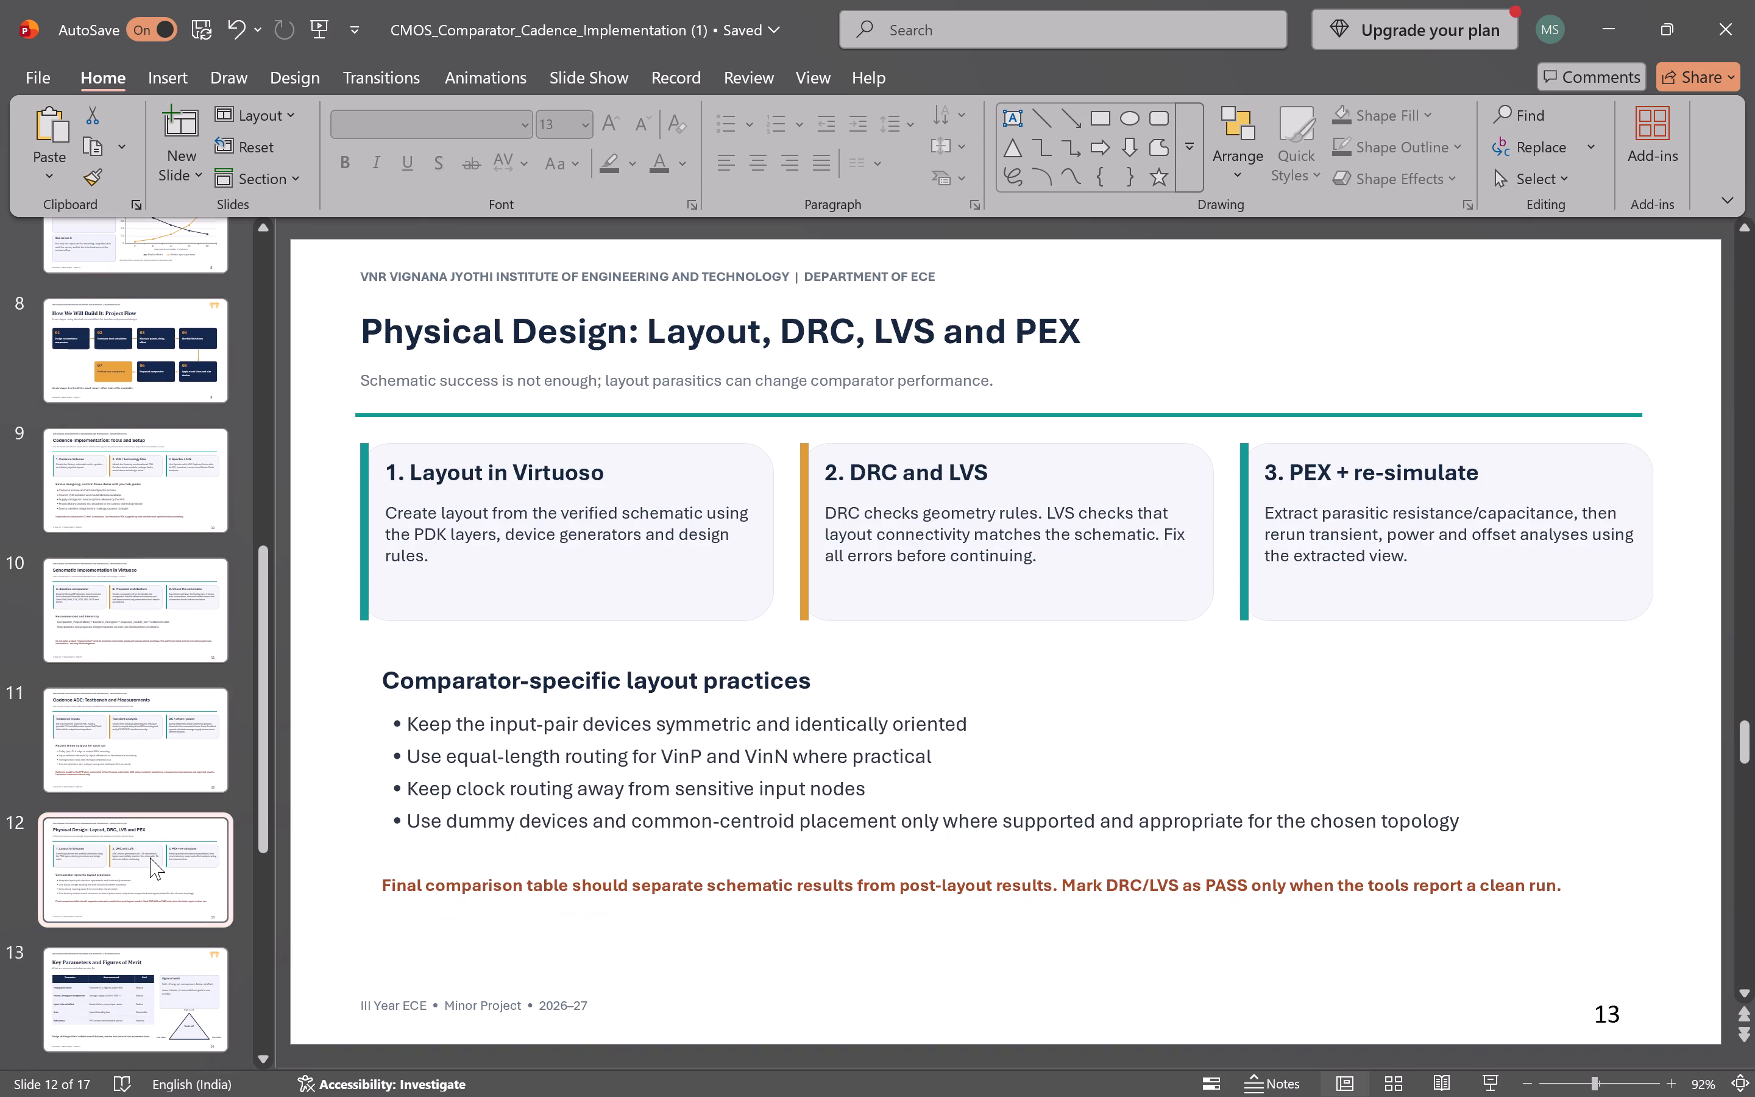
{"action": "scroll", "coordinate": [150, 857], "scroll_direction": "down", "scroll_amount": 2}
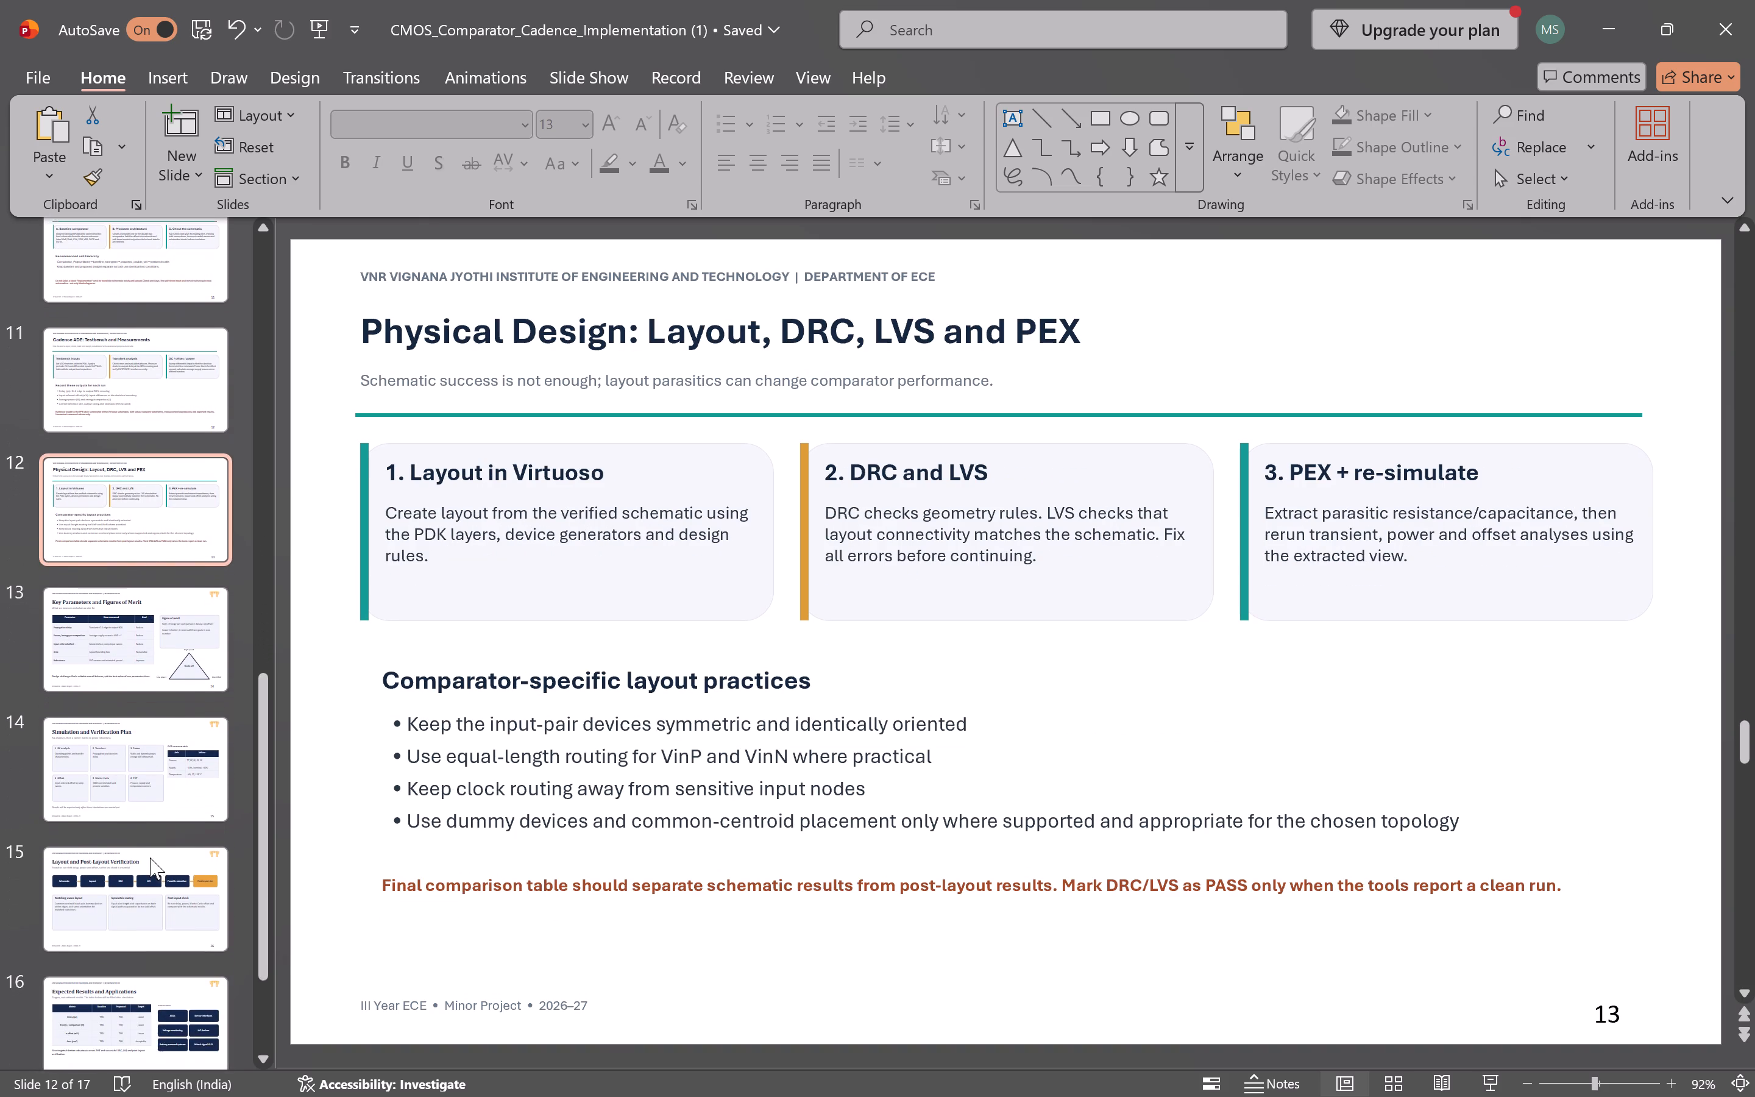
{"action": "left_click", "coordinate": [183, 623]}
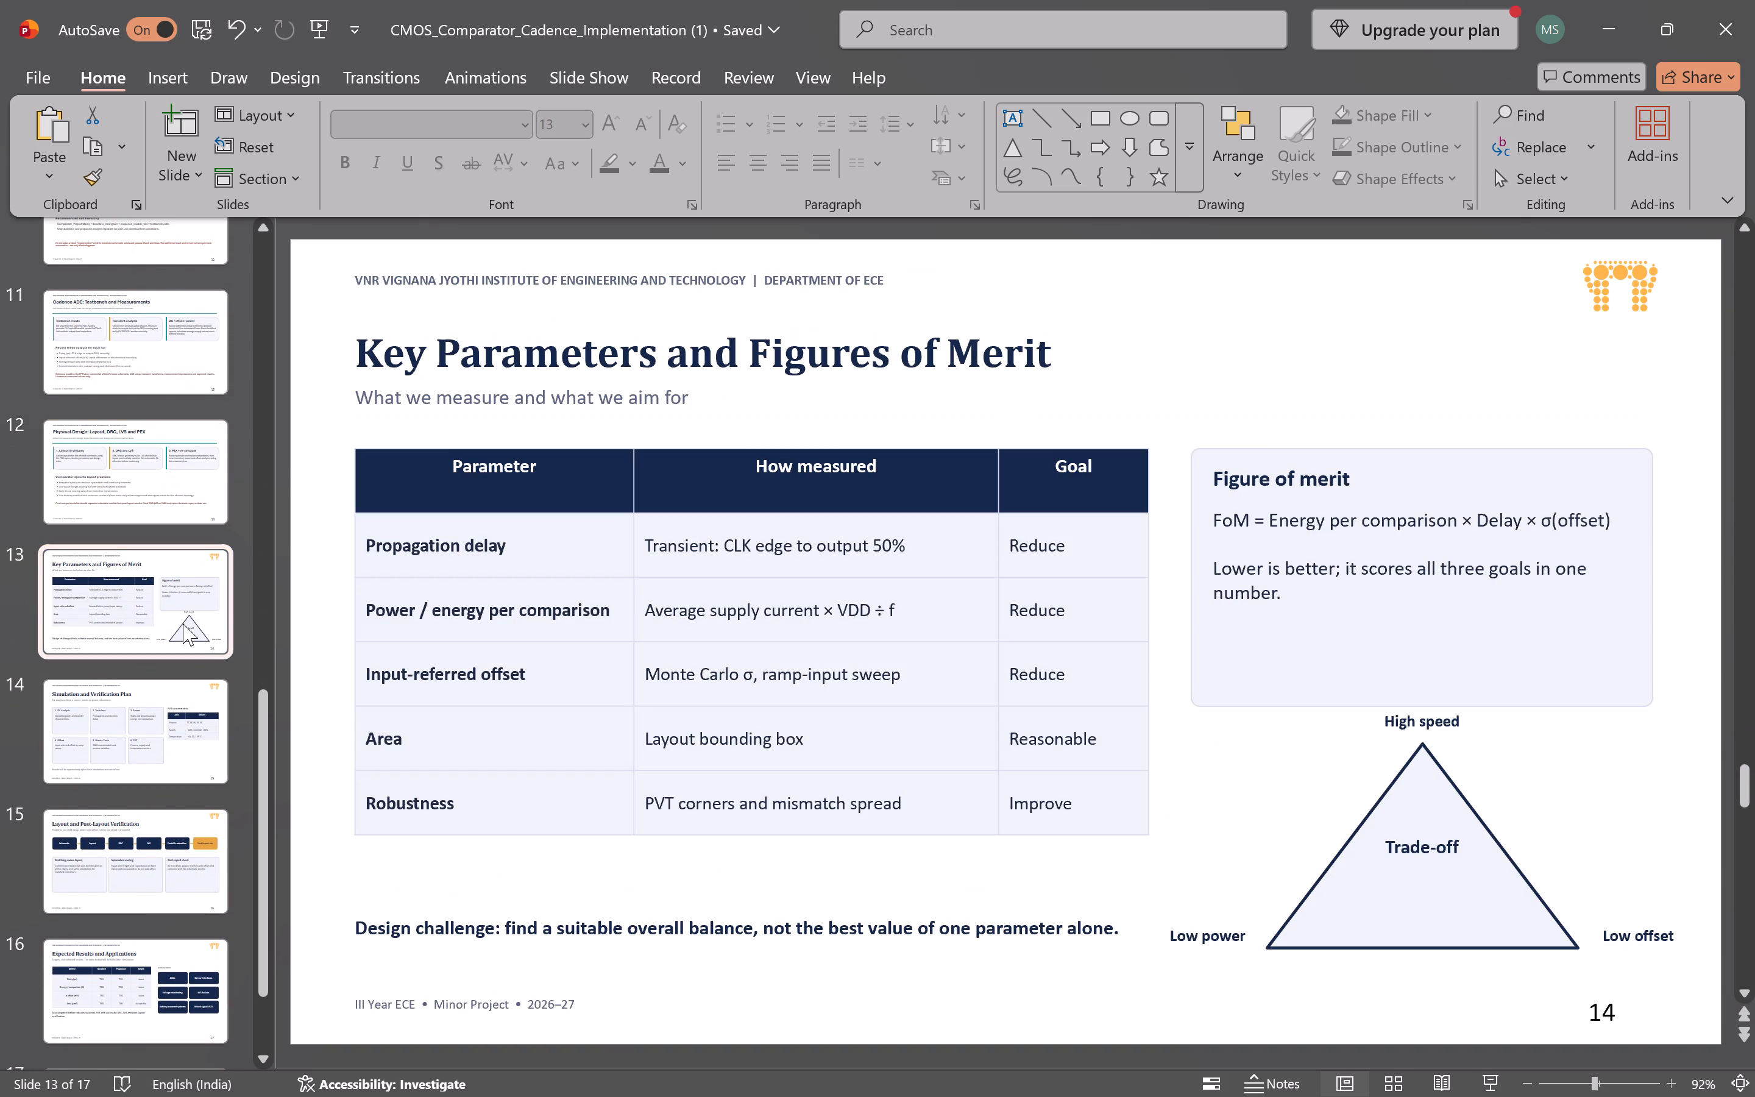
Delete the page number in the bottom corner of slides 2, 3 and 4, Problem Statement through Basic Comparator Architecture.
{"action": "scroll", "coordinate": [183, 623], "scroll_direction": "up", "scroll_amount": 8}
{"action": "left_click", "coordinate": [208, 320]}
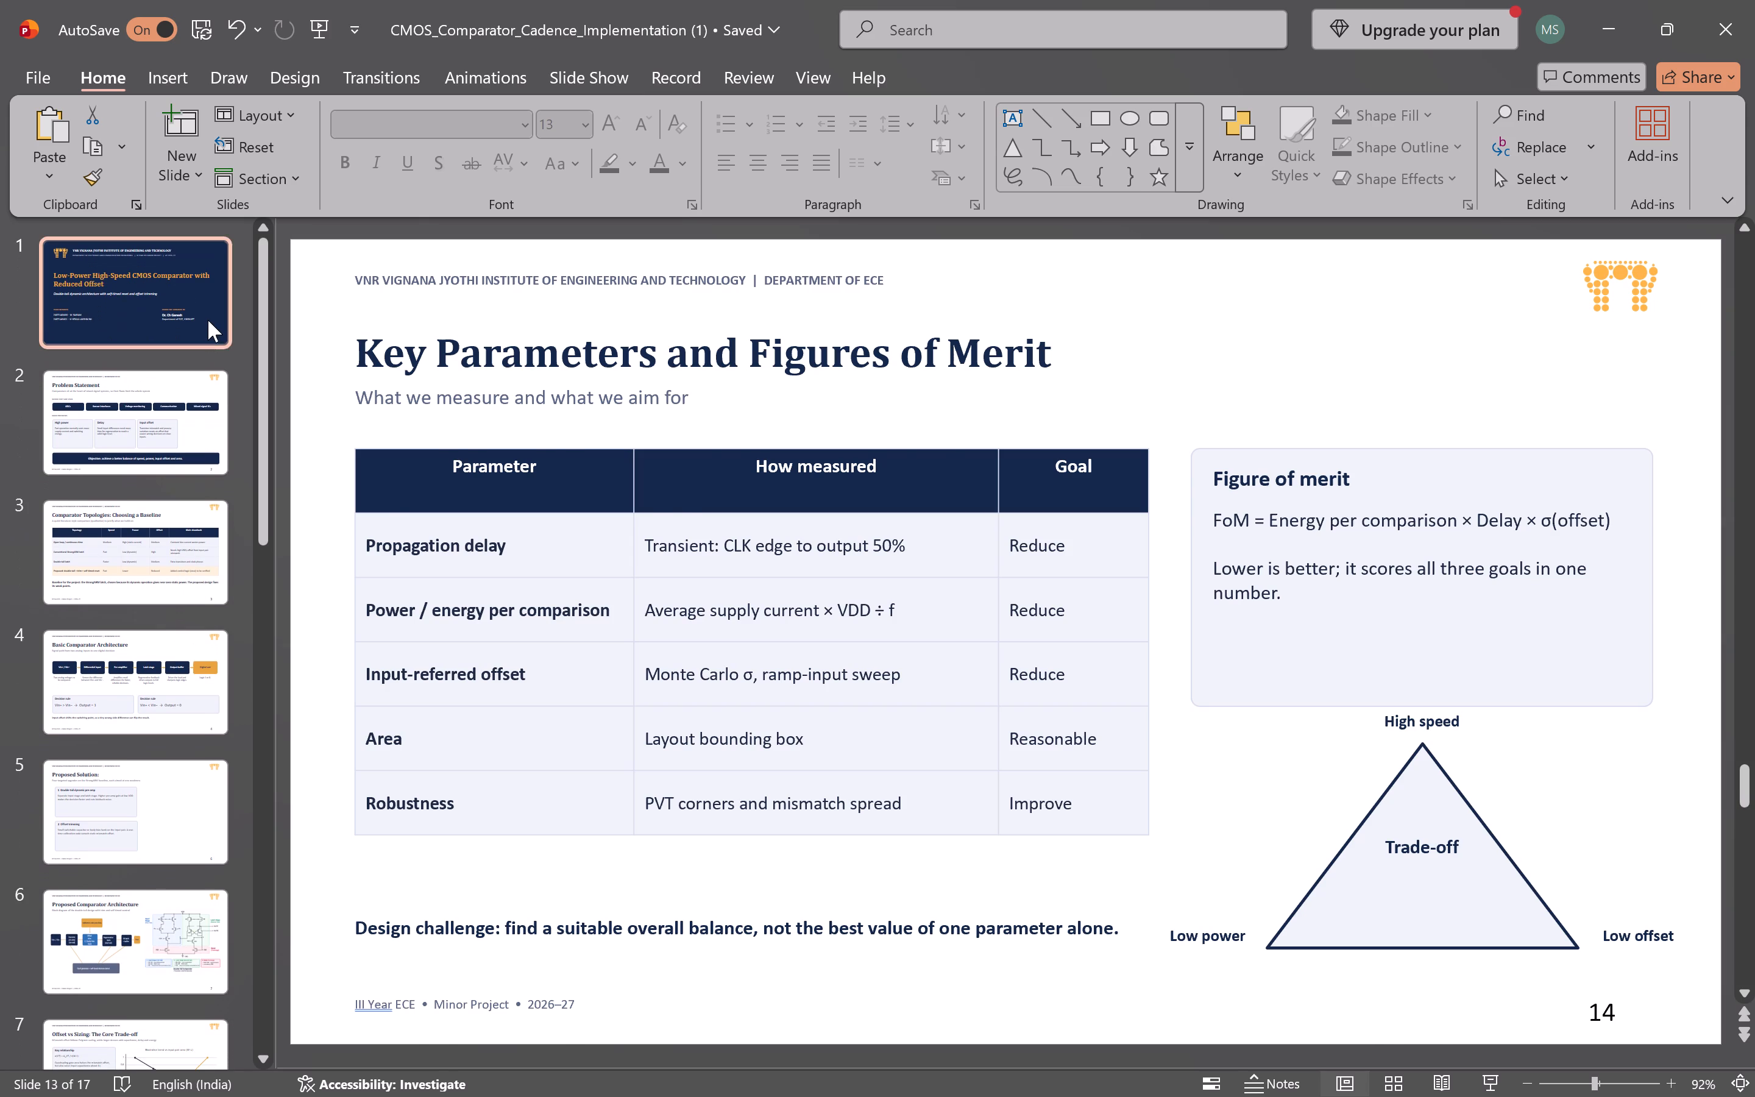
{"action": "left_click", "coordinate": [191, 411]}
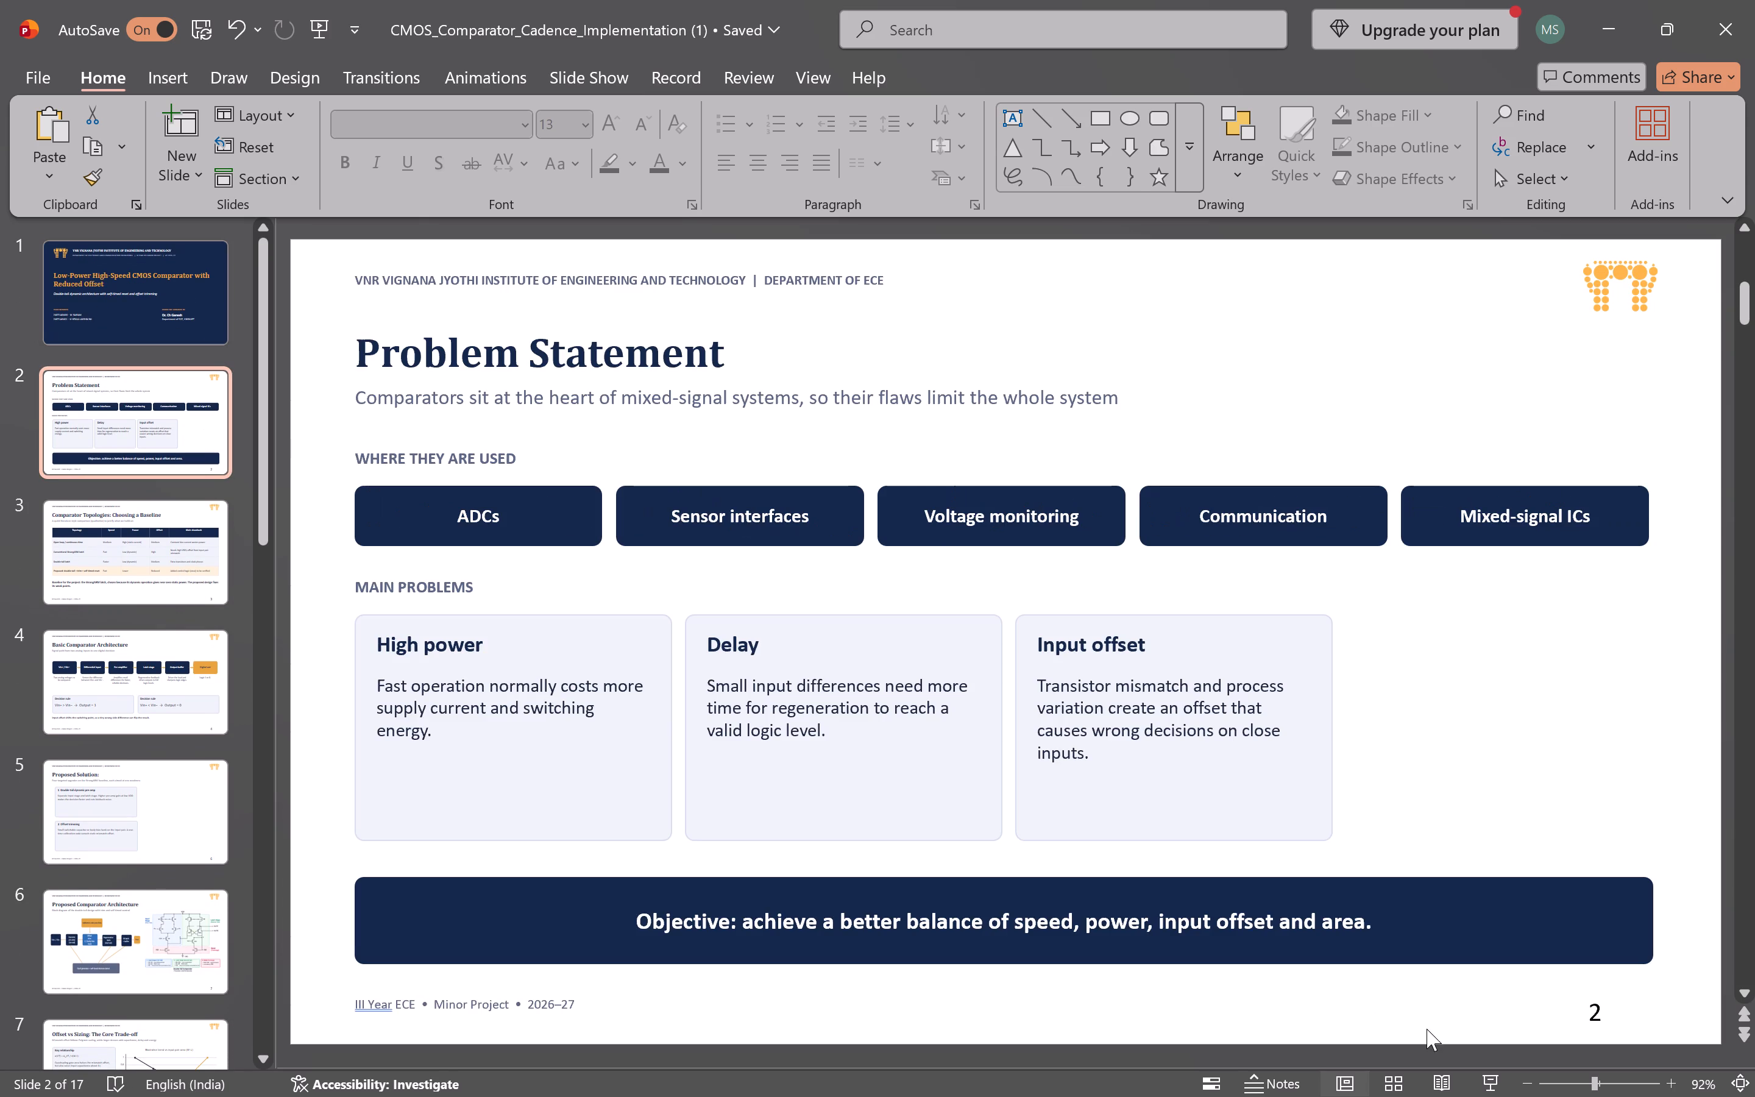
{"action": "left_click", "coordinate": [1590, 1020]}
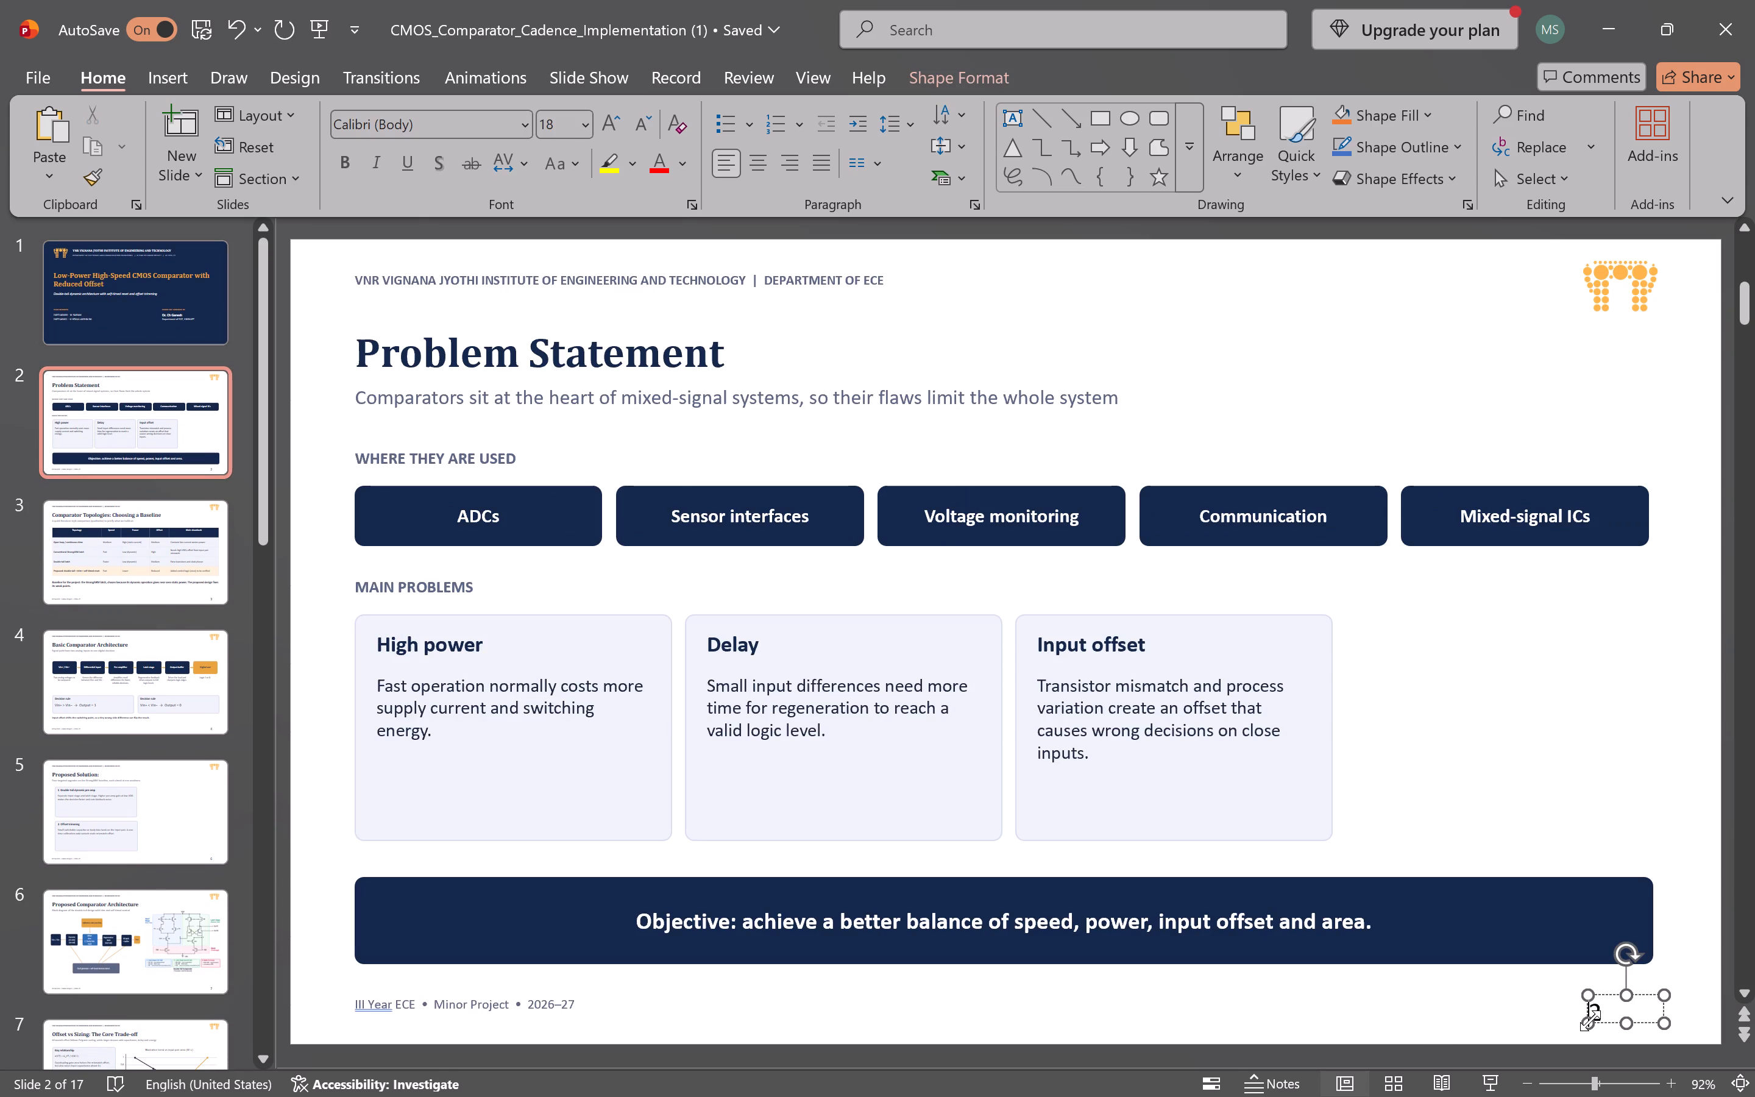
{"action": "key", "text": "Delete"}
{"action": "key", "text": "Down"}
{"action": "left_click", "coordinate": [1516, 1008]}
{"action": "key", "text": "Down"}
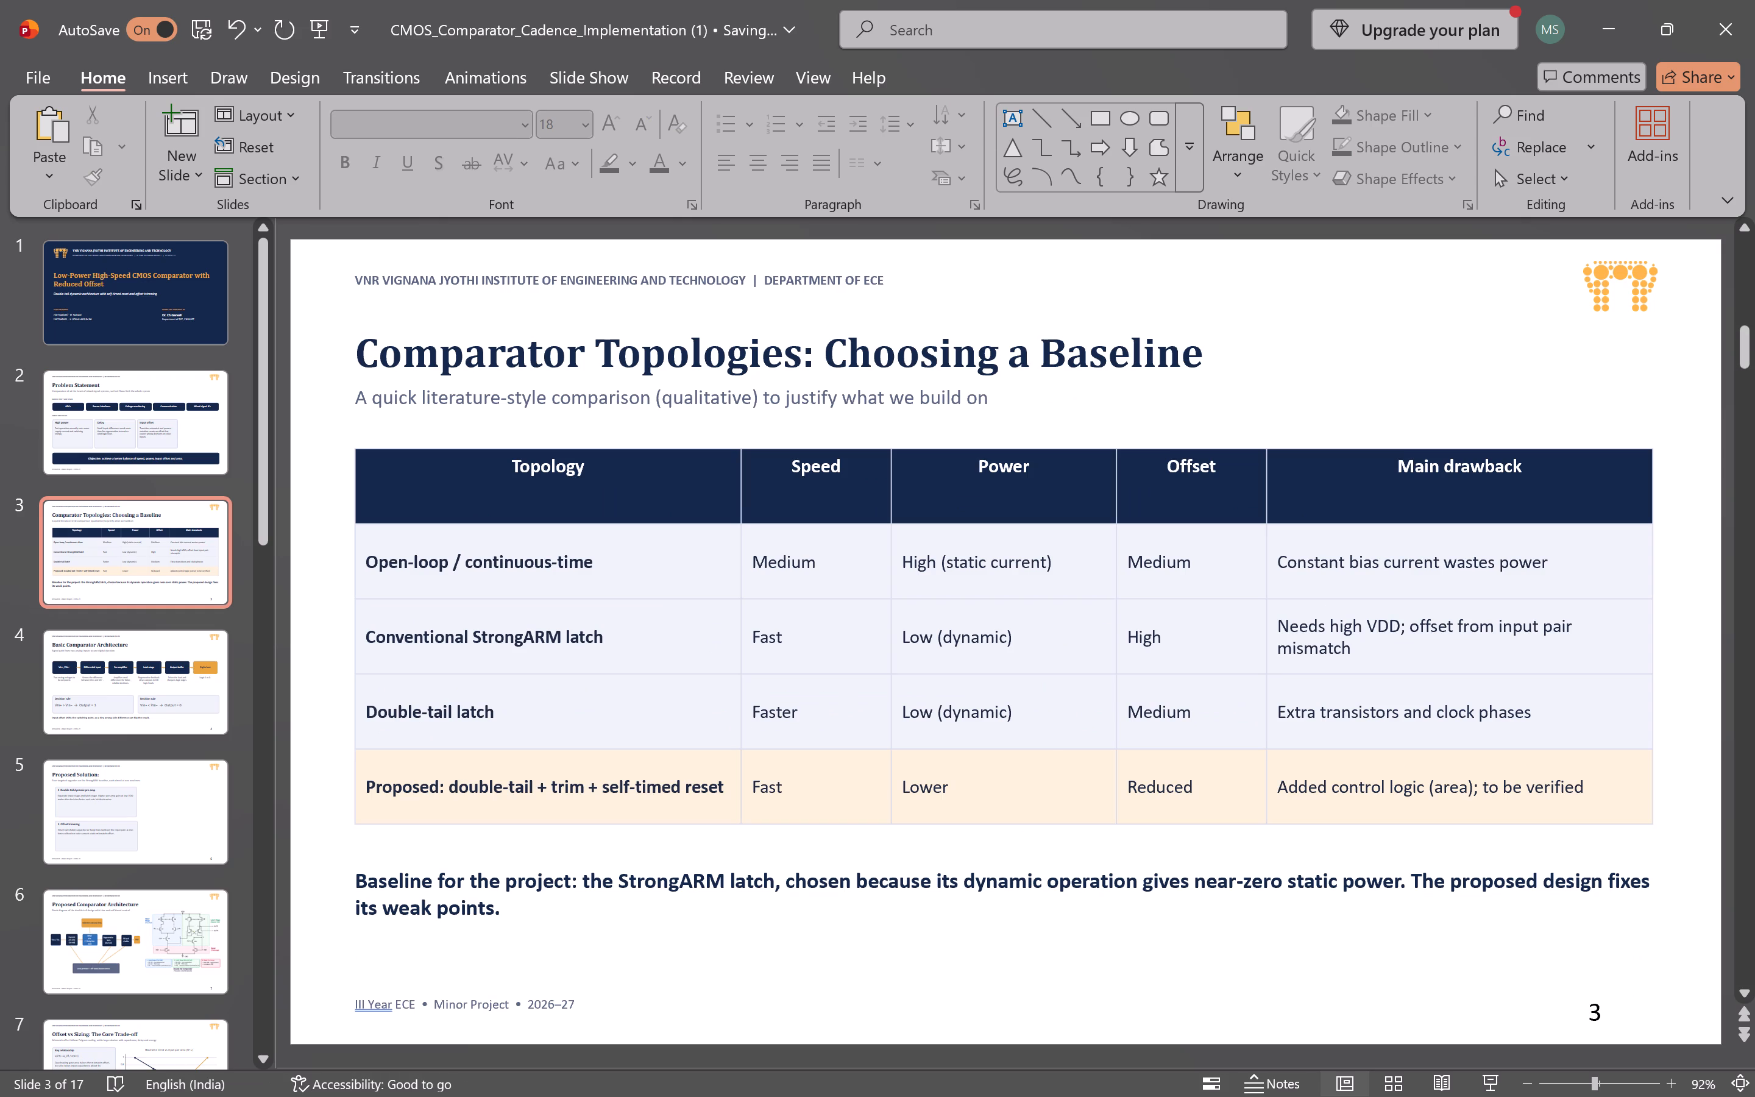
{"action": "left_click", "coordinate": [1589, 1016]}
{"action": "key", "text": "Delete"}
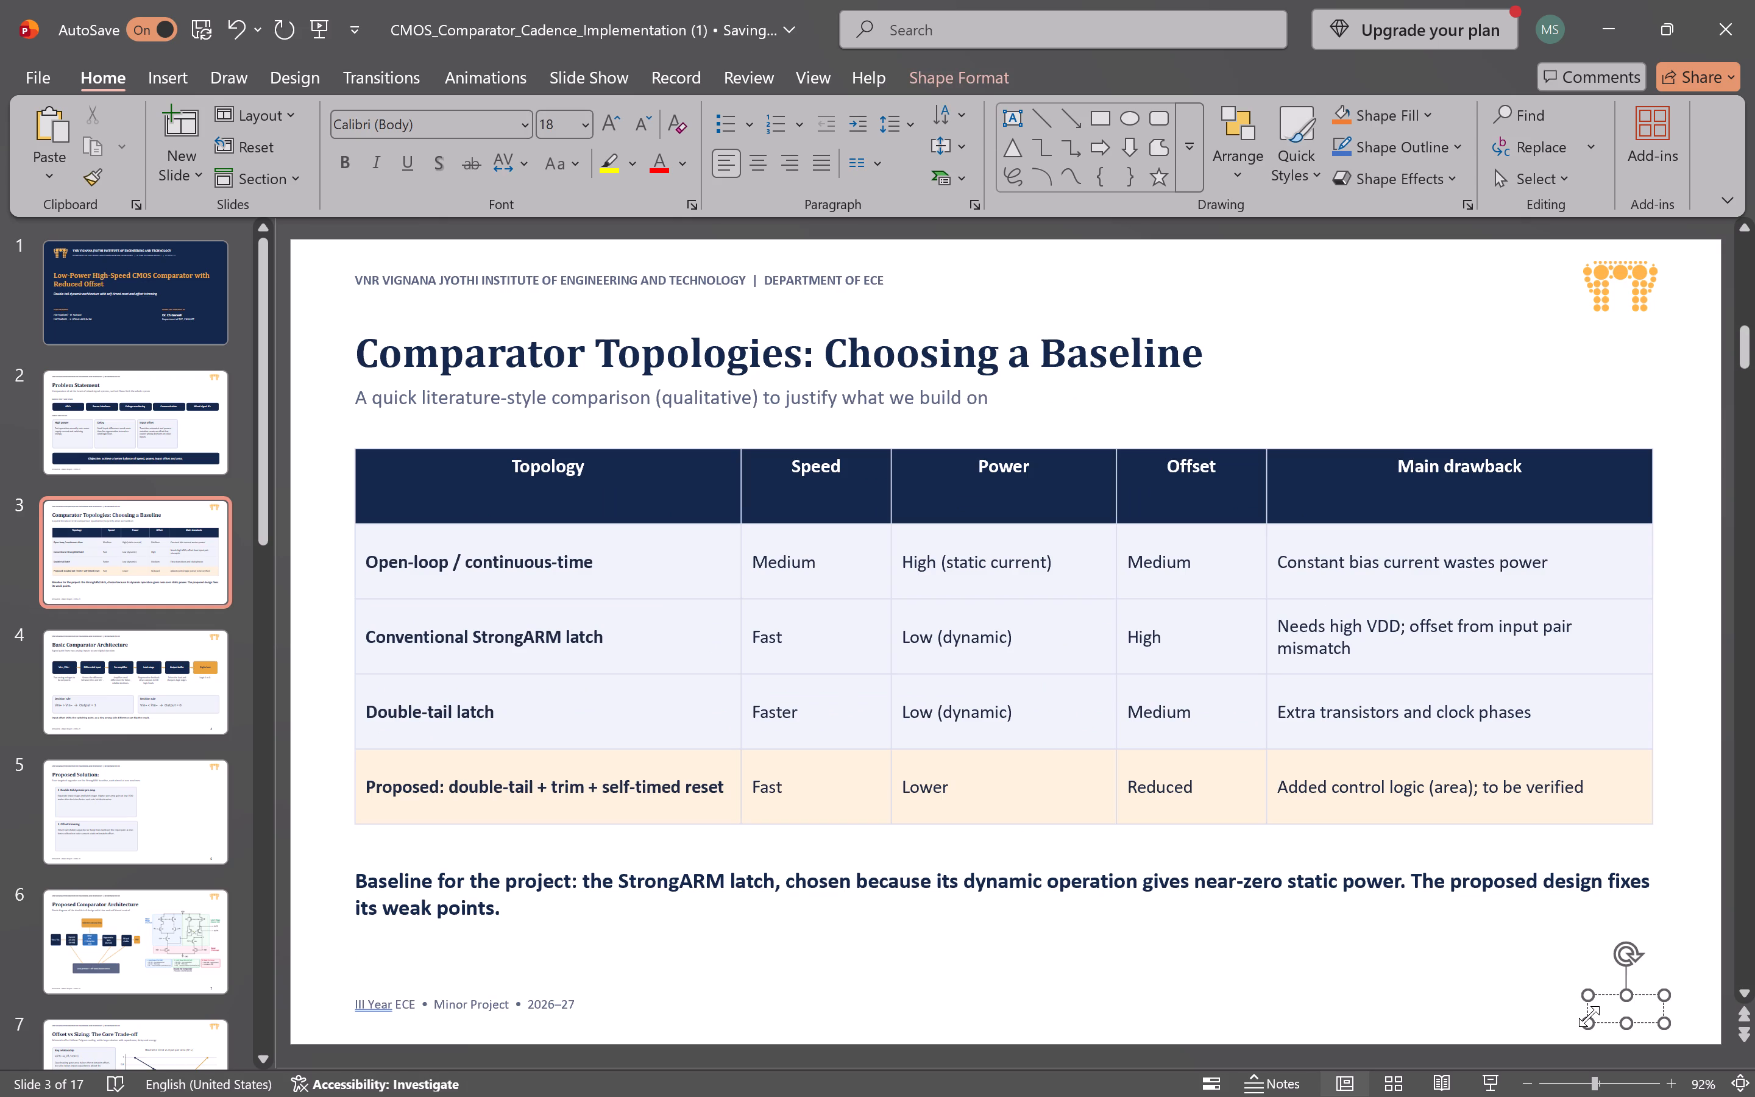
{"action": "left_click", "coordinate": [1565, 1010]}
{"action": "key", "text": "Down"}
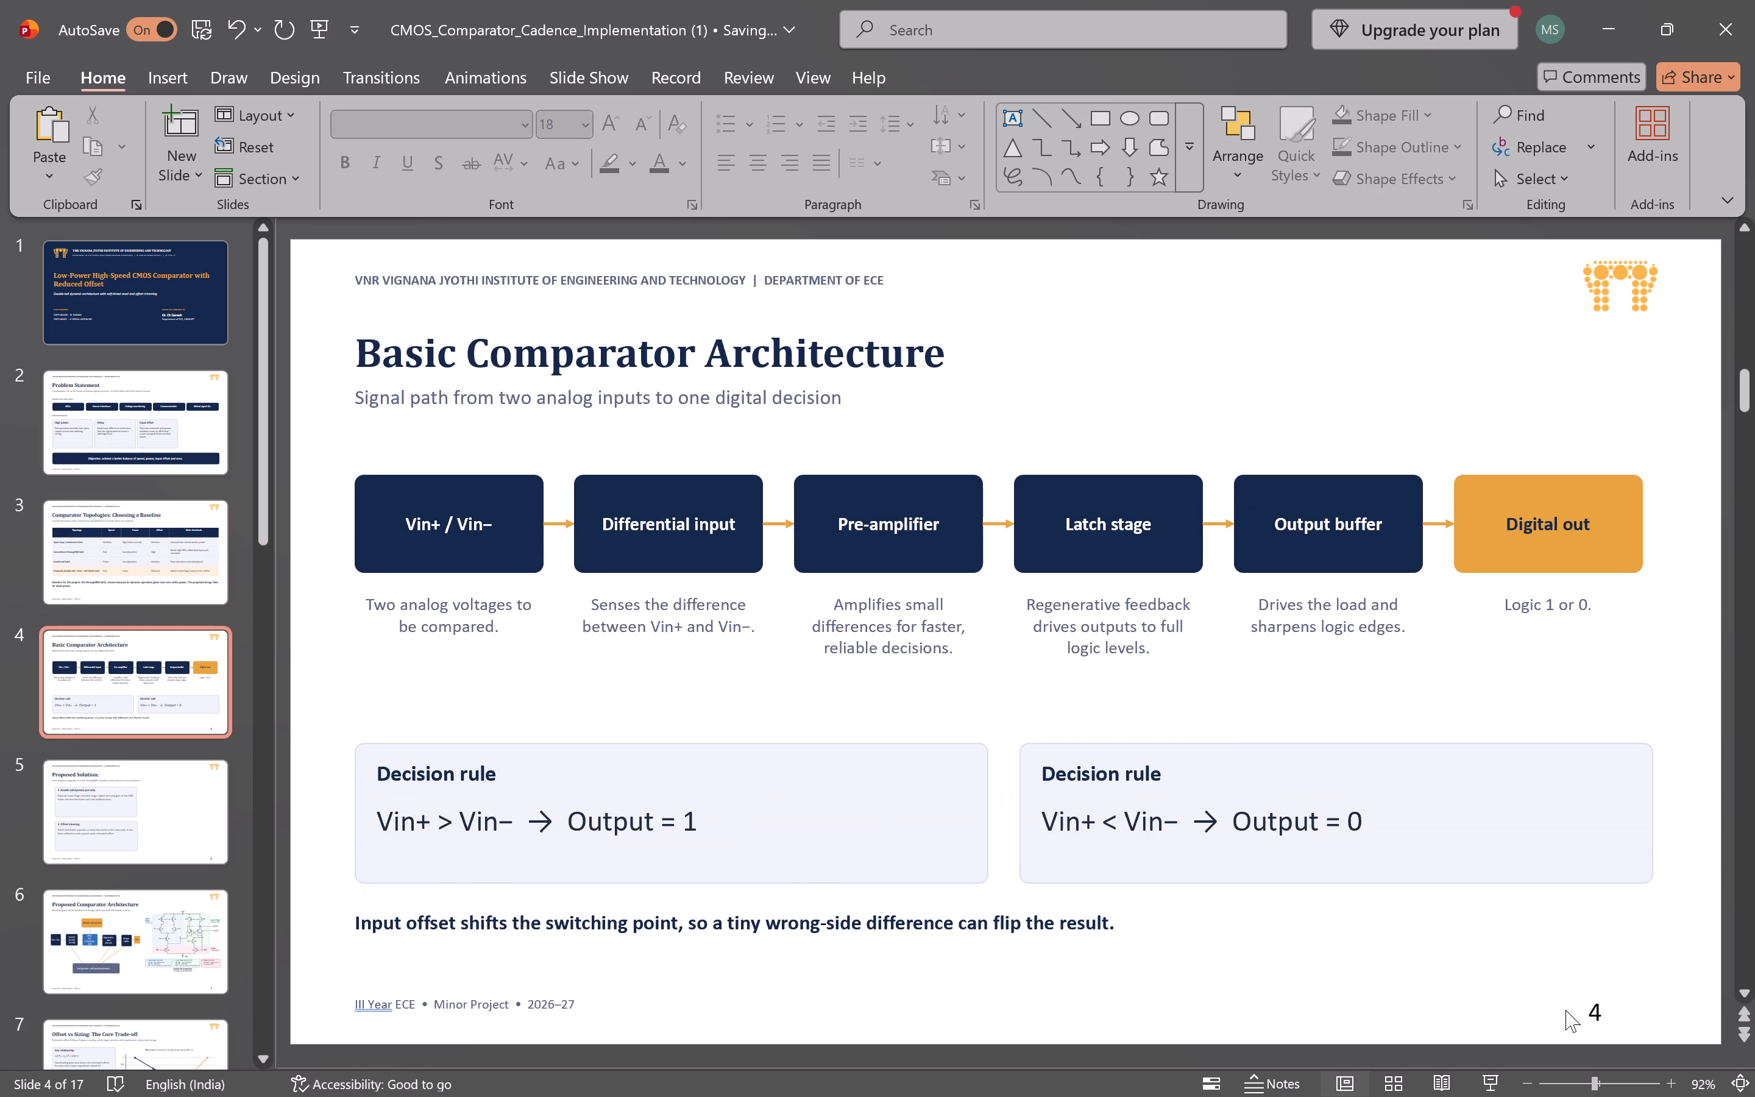
{"action": "left_click", "coordinate": [1598, 1026]}
{"action": "key", "text": "Delete"}
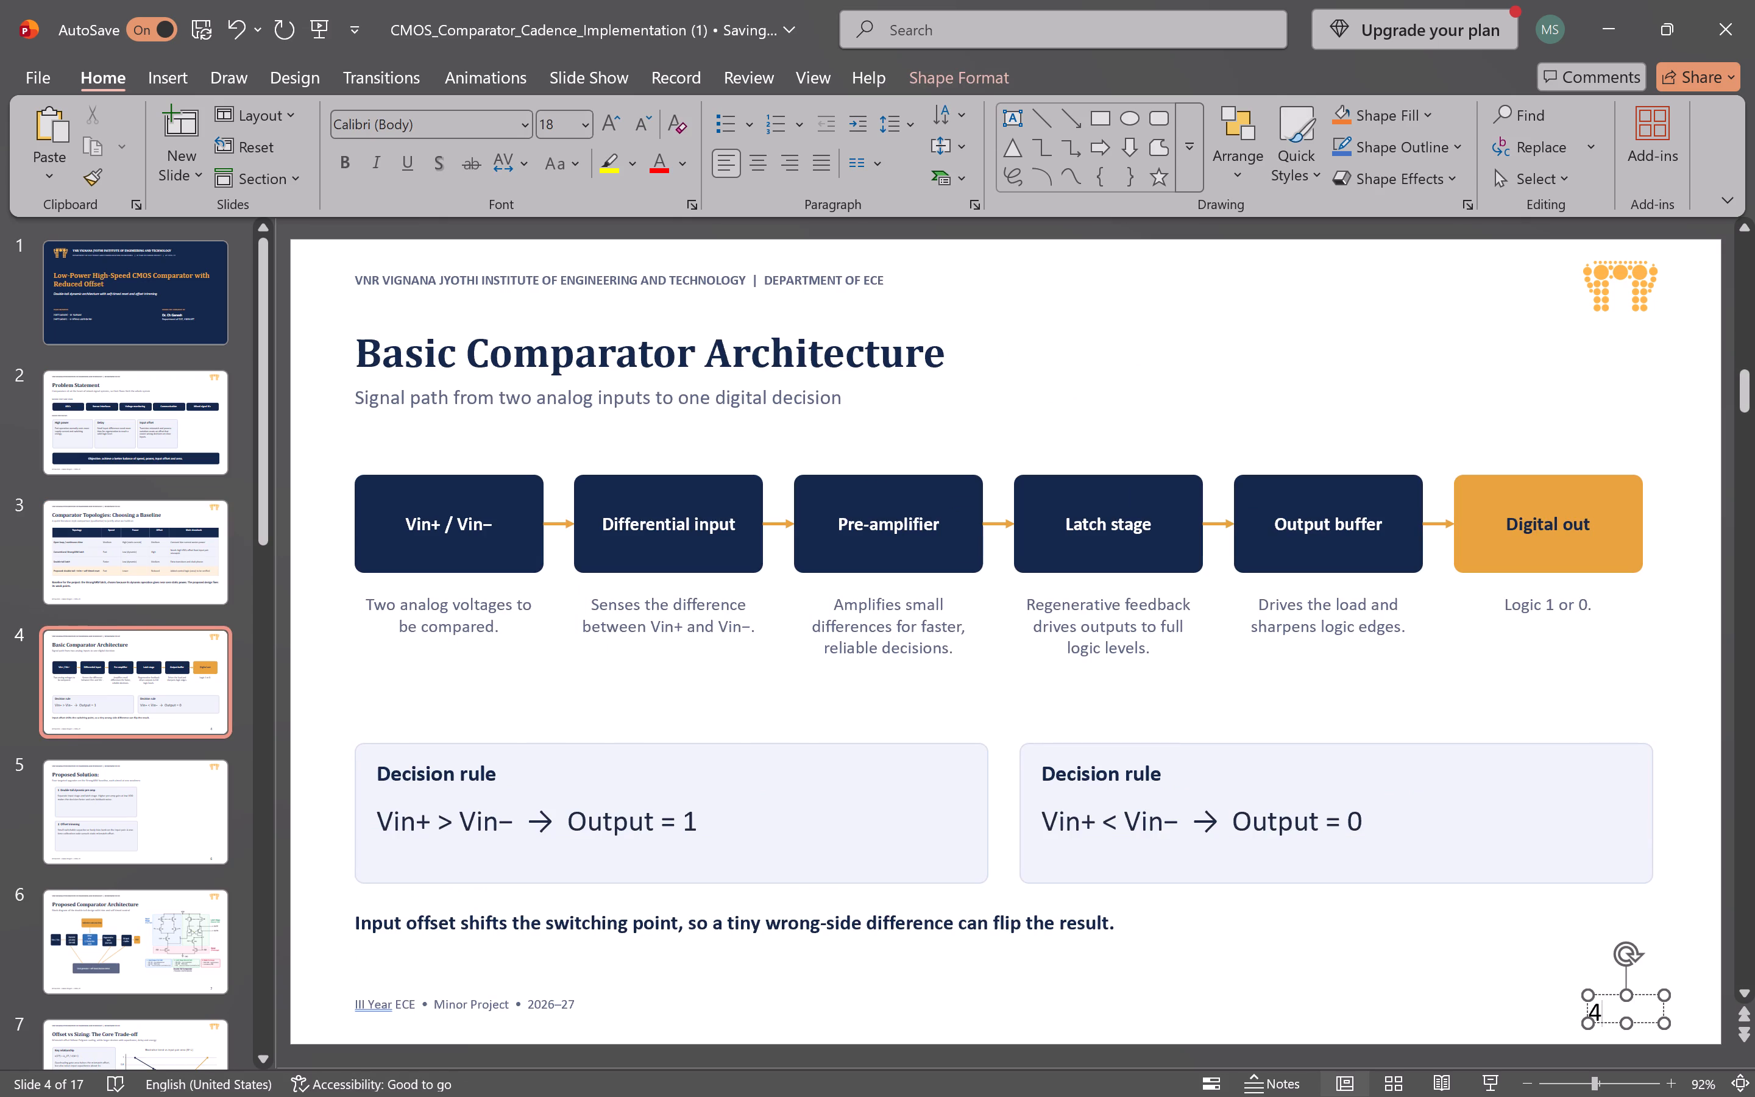
Delete the page number 4 together with its text box from the bottom corner of the Basic Comparator Architecture slide.
{"action": "left_click", "coordinate": [1567, 1004]}
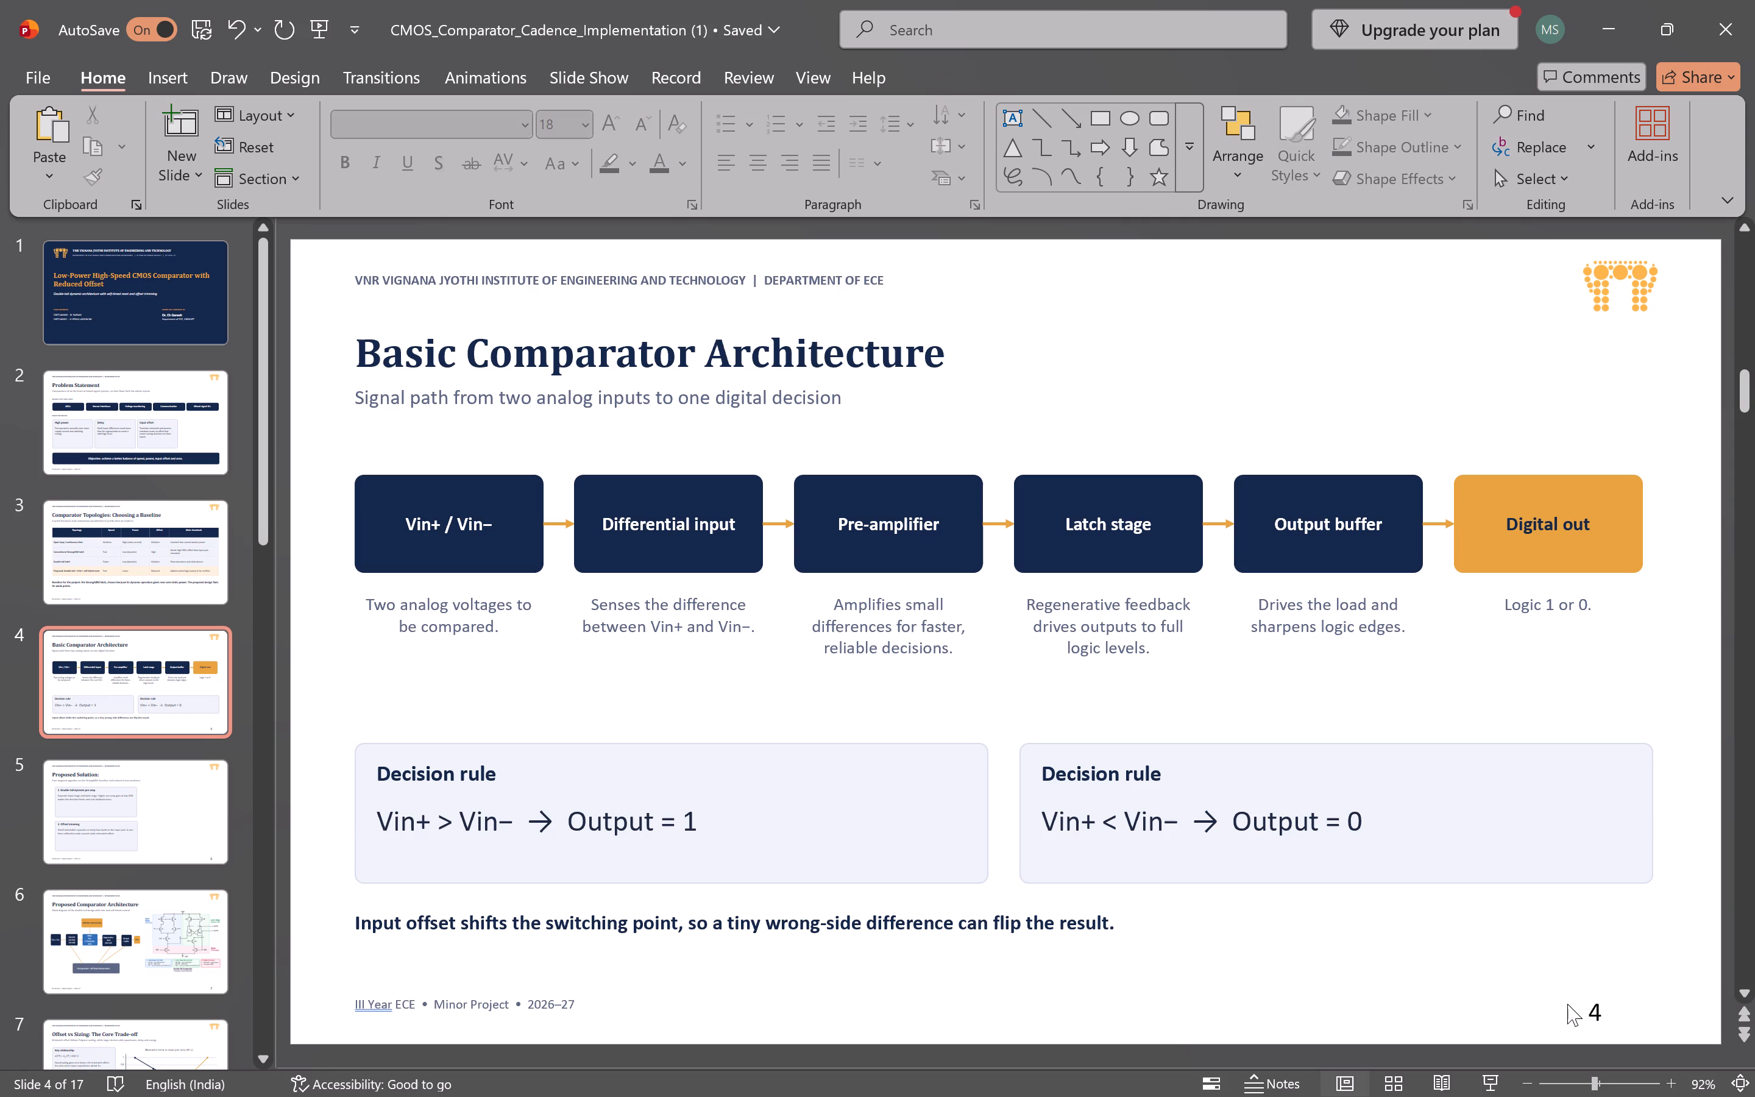
{"action": "key", "text": "Delete"}
{"action": "left_click", "coordinate": [1600, 1007]}
{"action": "key", "text": "Delete"}
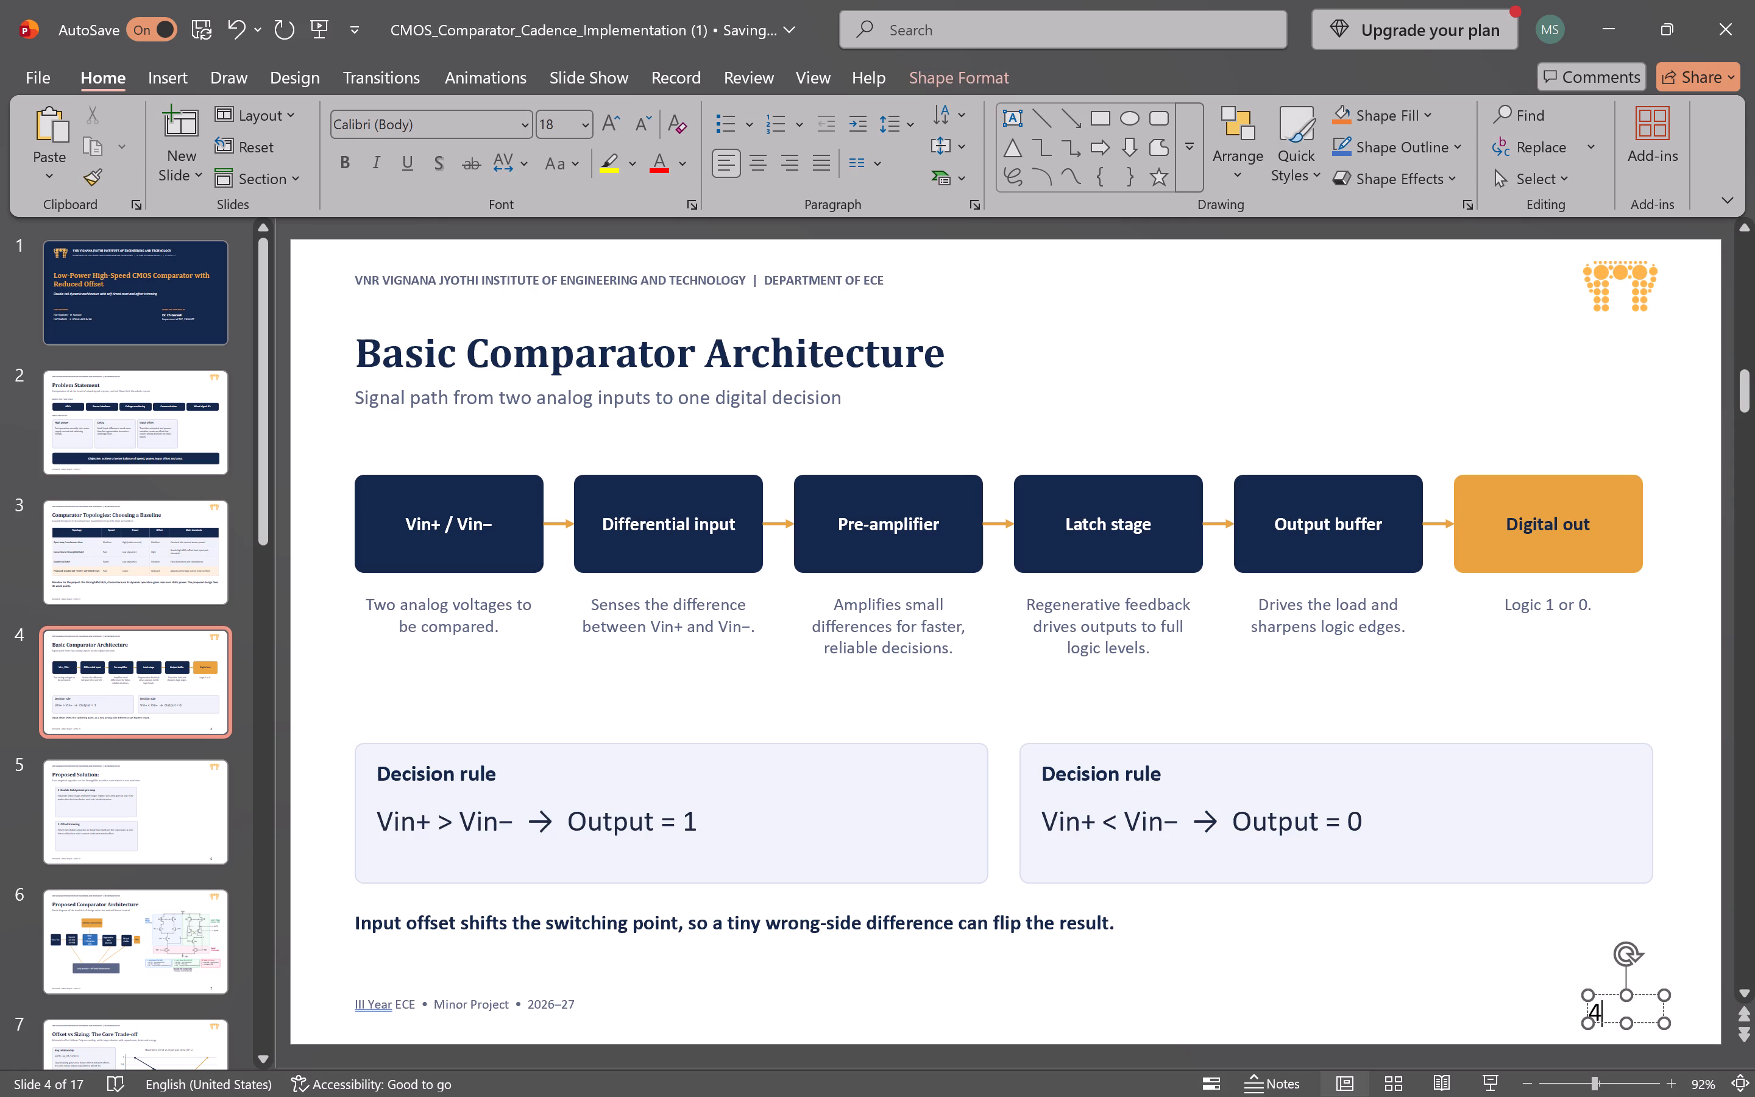
{"action": "key", "text": "BackSpace"}
{"action": "left_click", "coordinate": [1519, 992]}
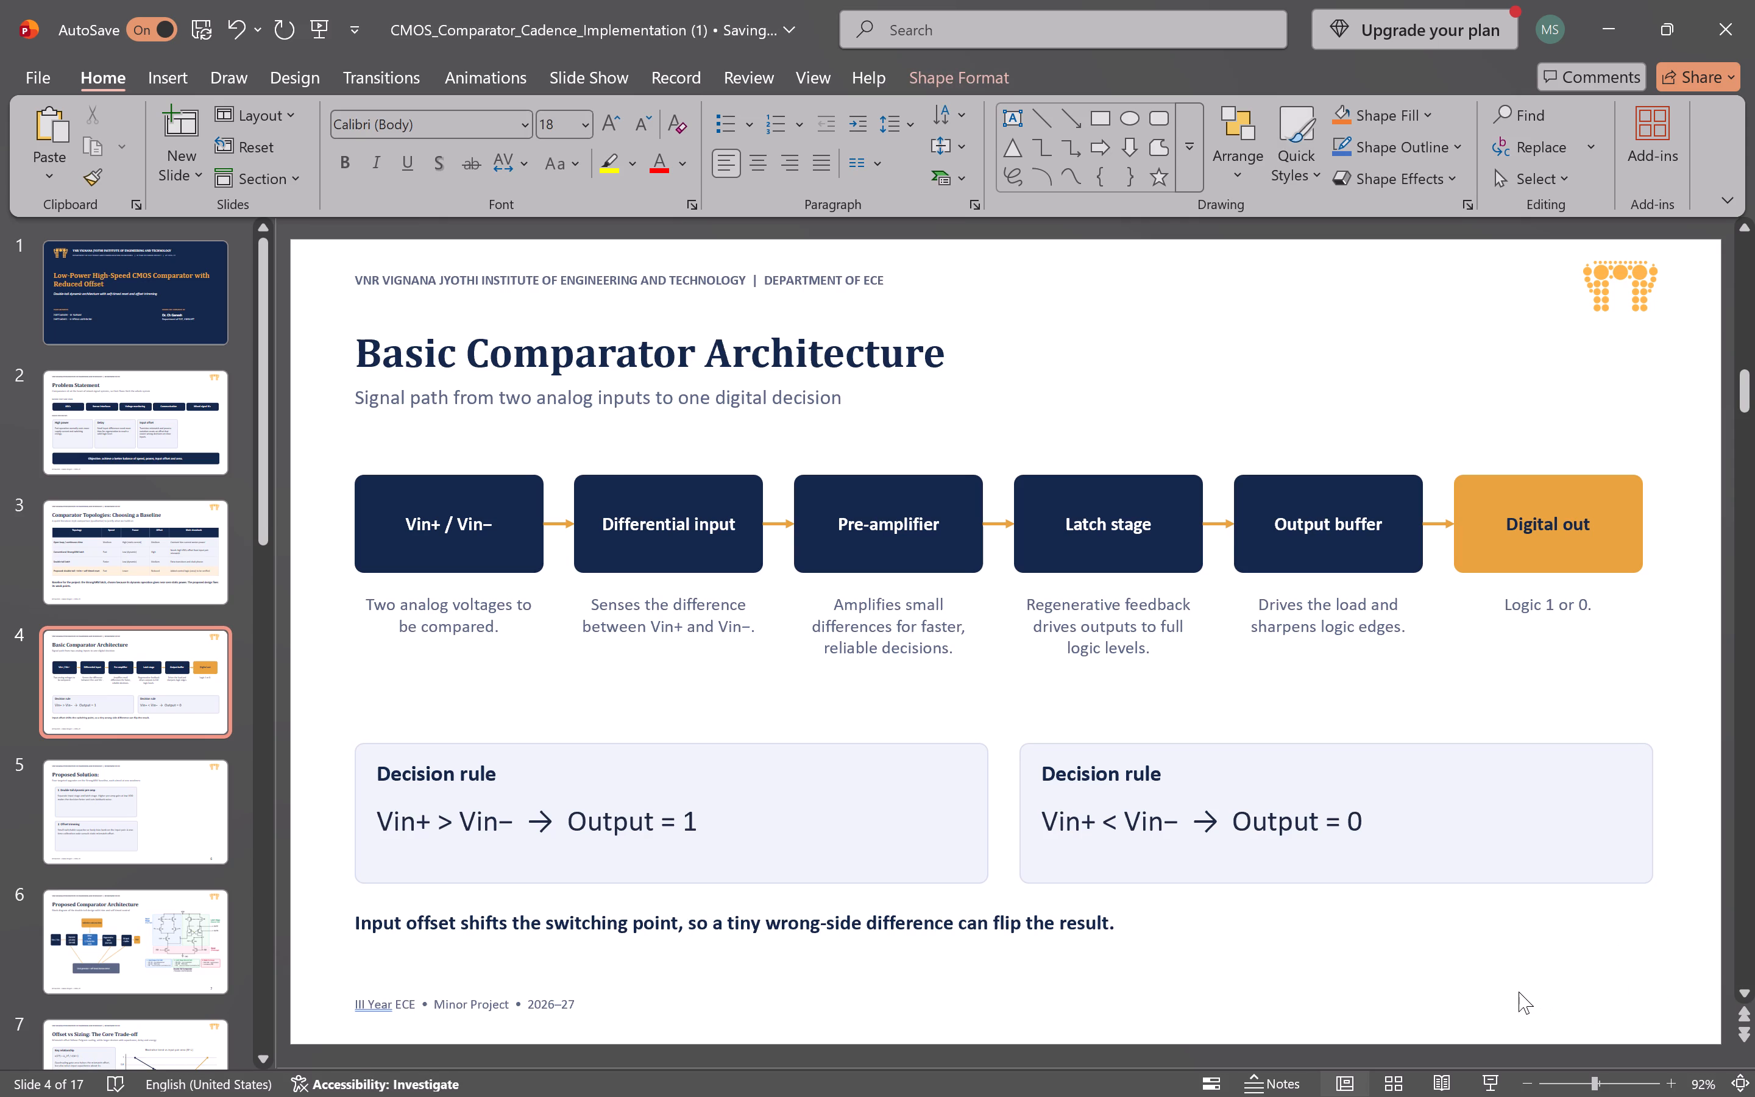
Delete the page numbers from slides 5 and 6, Proposed Solution and Proposed Comparator Architecture.
{"action": "key", "text": "Down"}
{"action": "double_click", "coordinate": [1604, 1009]}
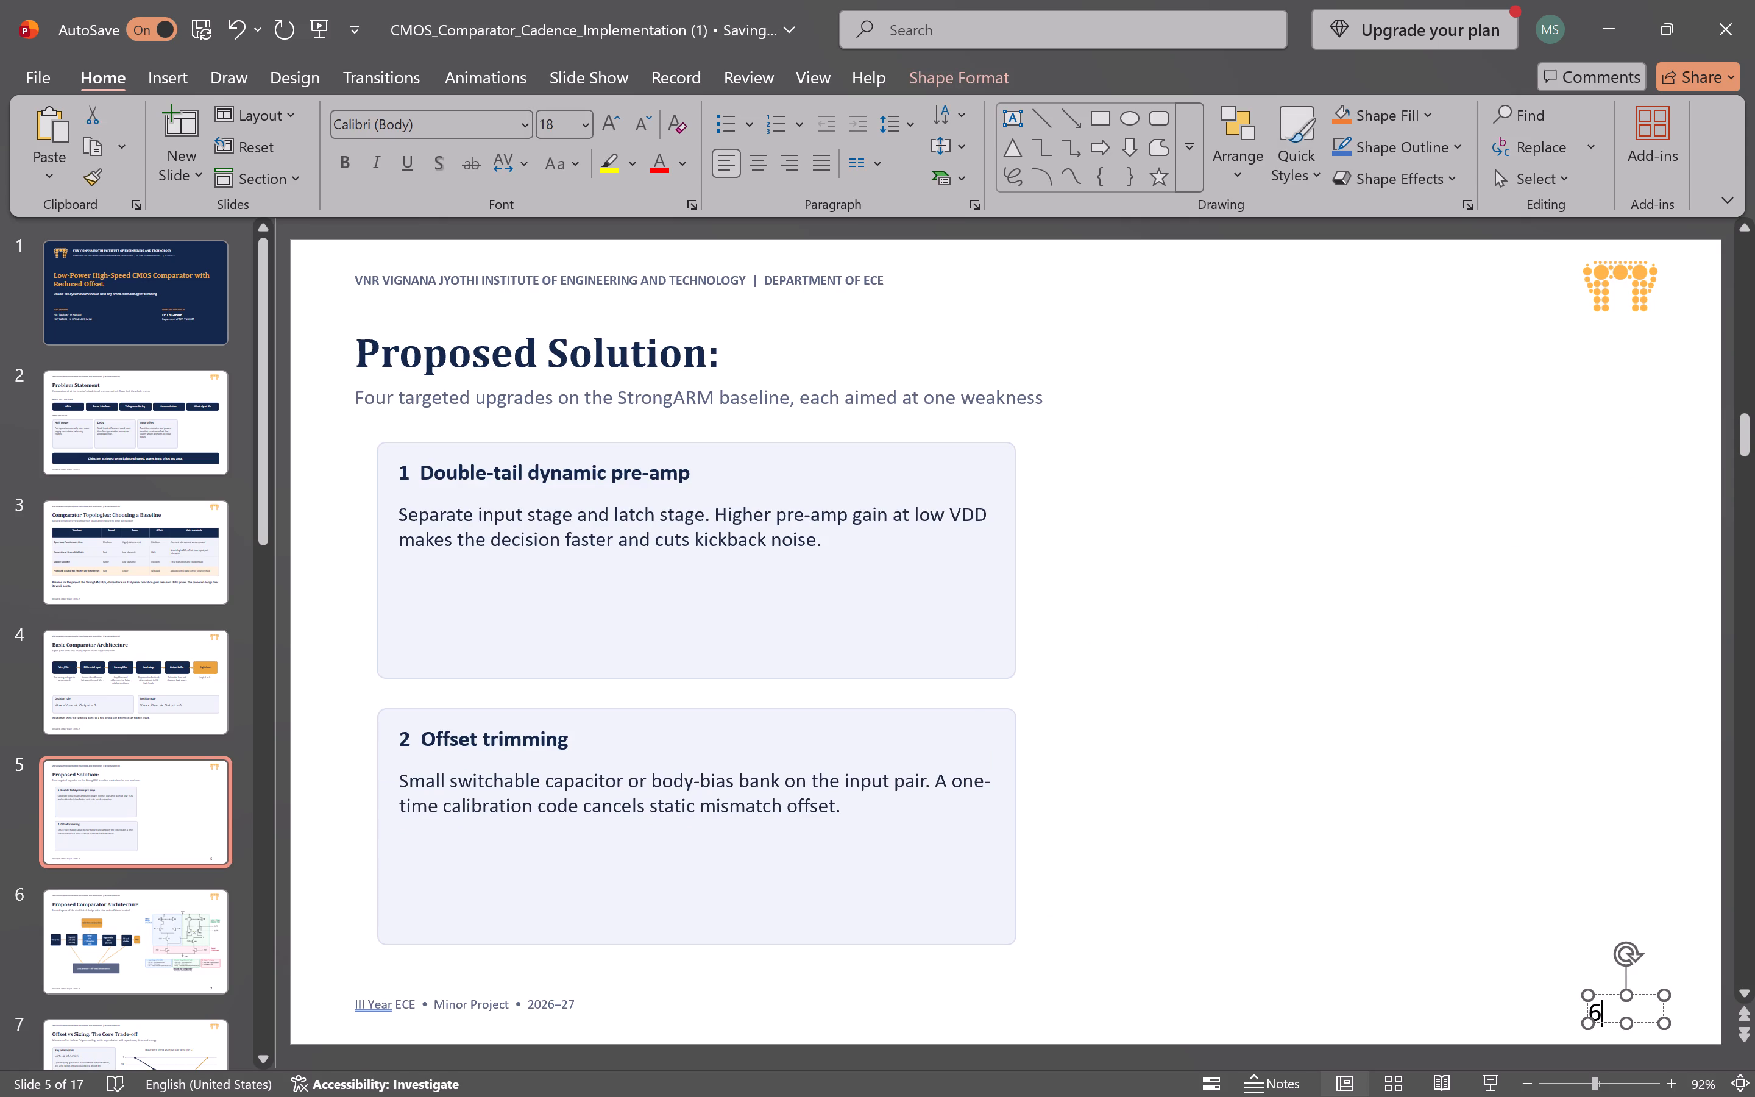
{"action": "key", "text": "BackSpace"}
{"action": "left_click", "coordinate": [1505, 992]}
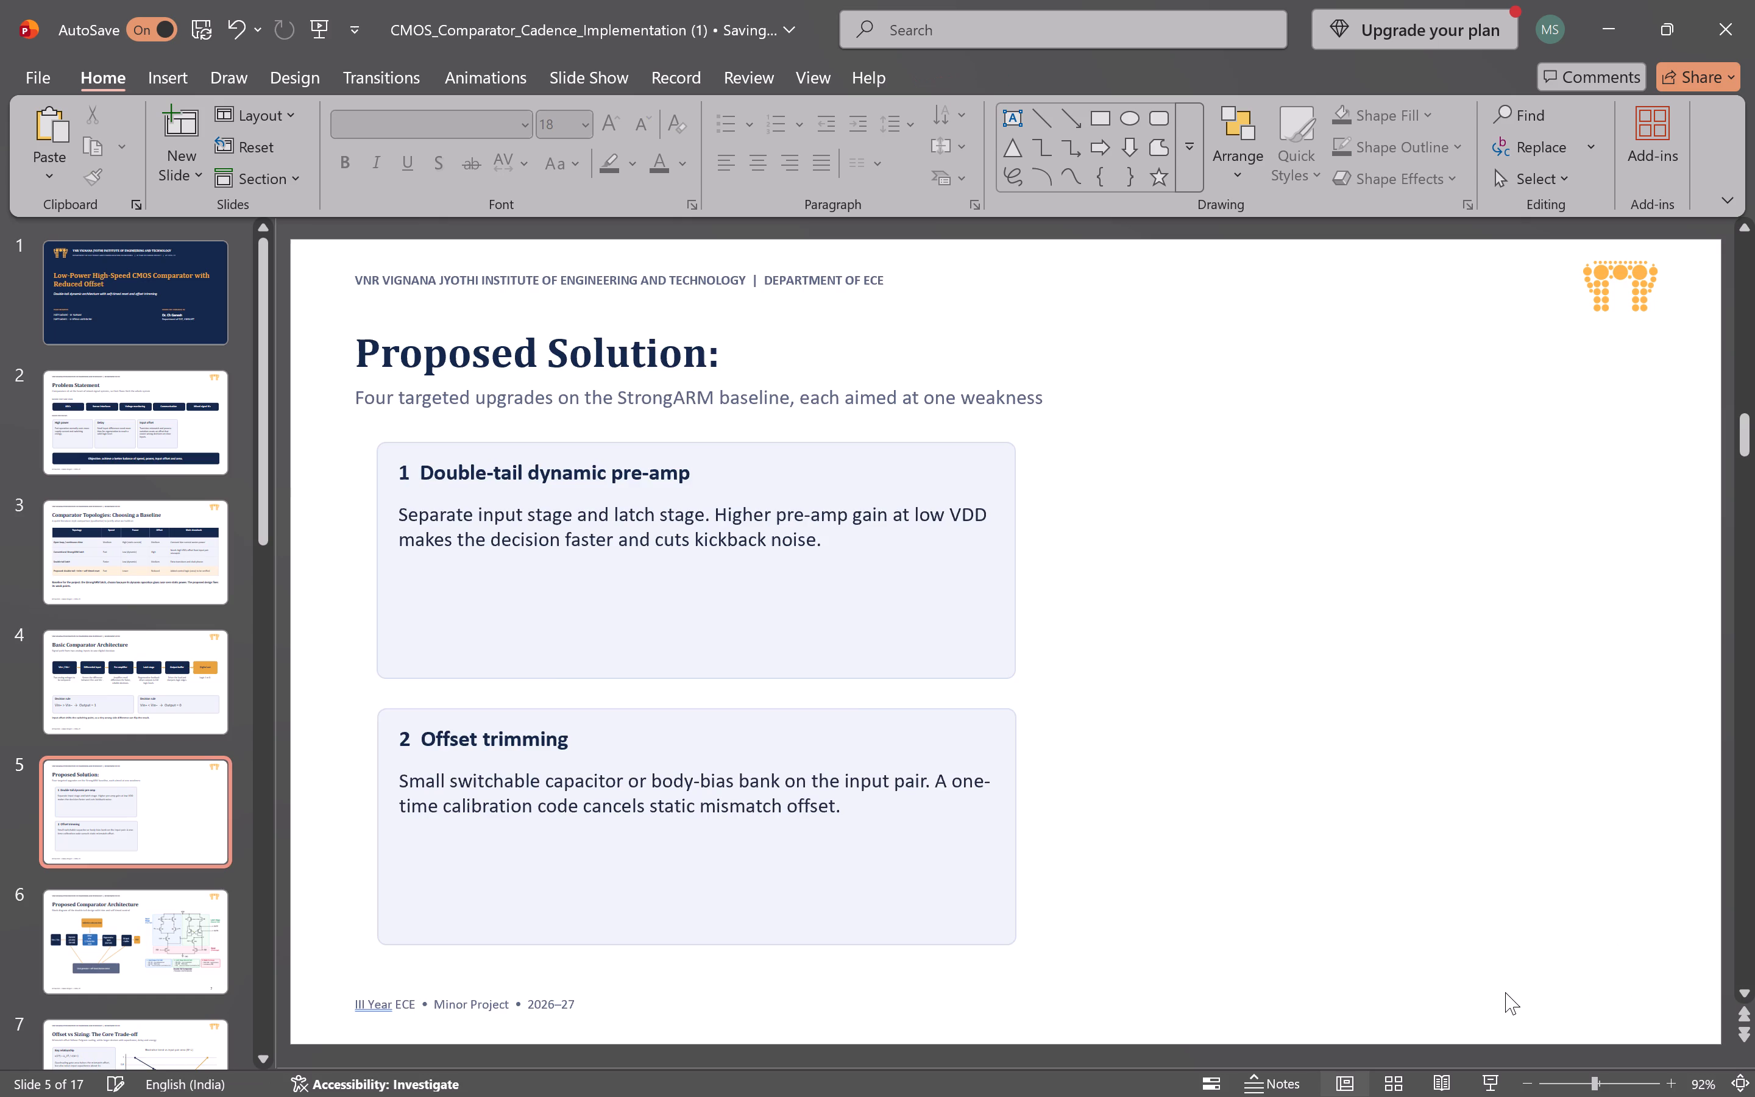
{"action": "key", "text": "Down"}
{"action": "left_click", "coordinate": [1581, 1004]}
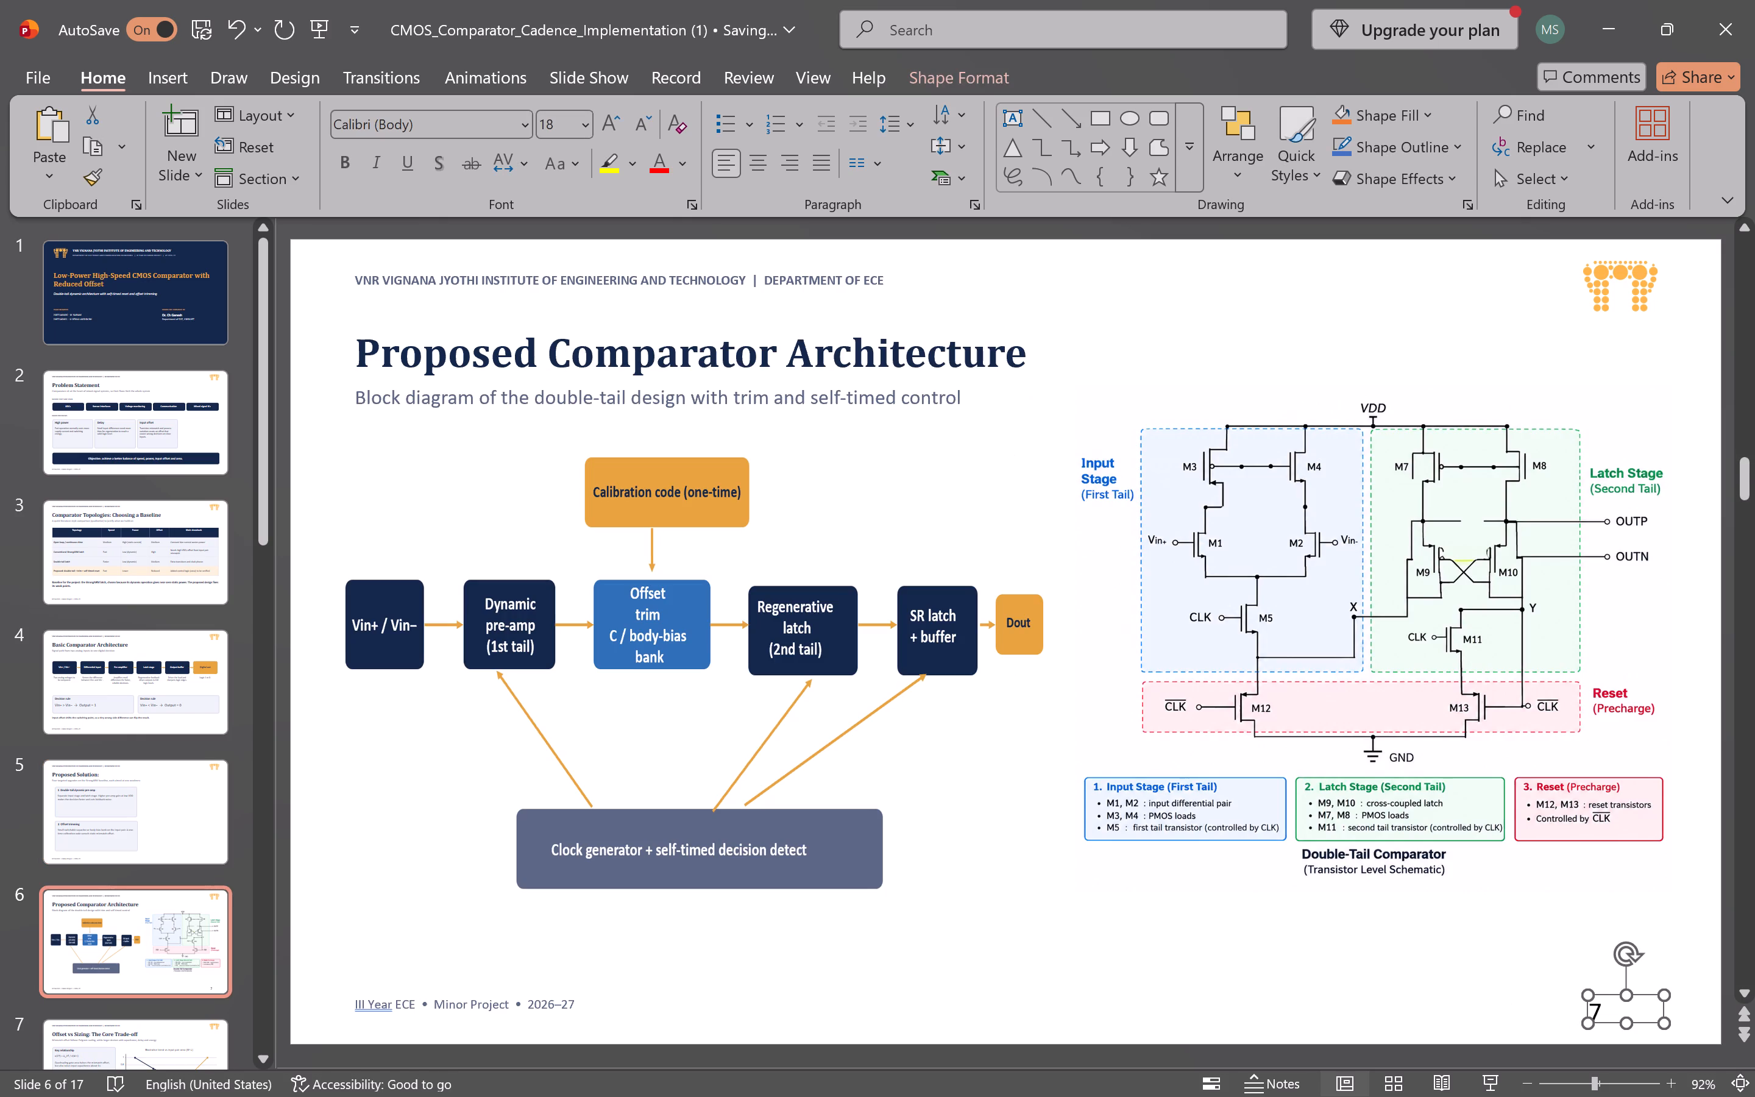
{"action": "key", "text": "Delete"}
Delete the page numbers from slides 7 and 8, Offset vs Sizing and How We Will Build It: Project Flow.
{"action": "key", "text": "Down"}
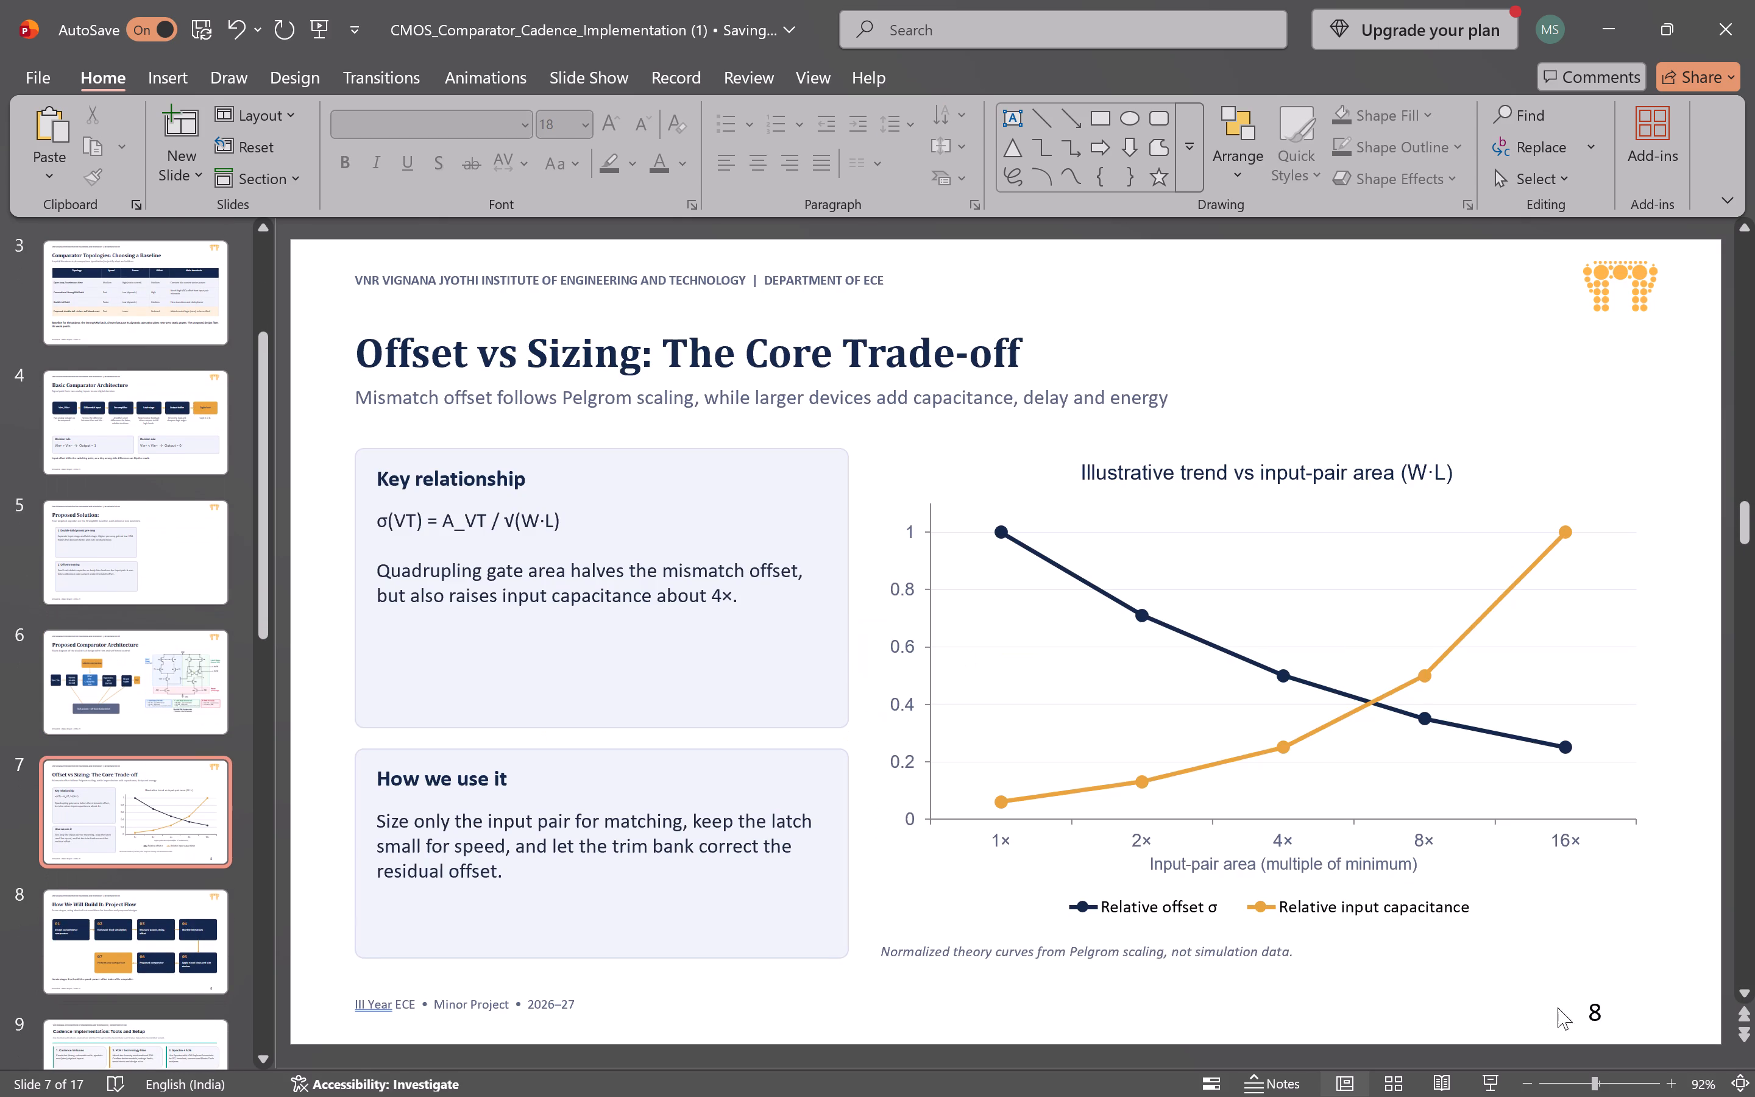
{"action": "left_click", "coordinate": [1593, 1007]}
{"action": "key", "text": "Delete"}
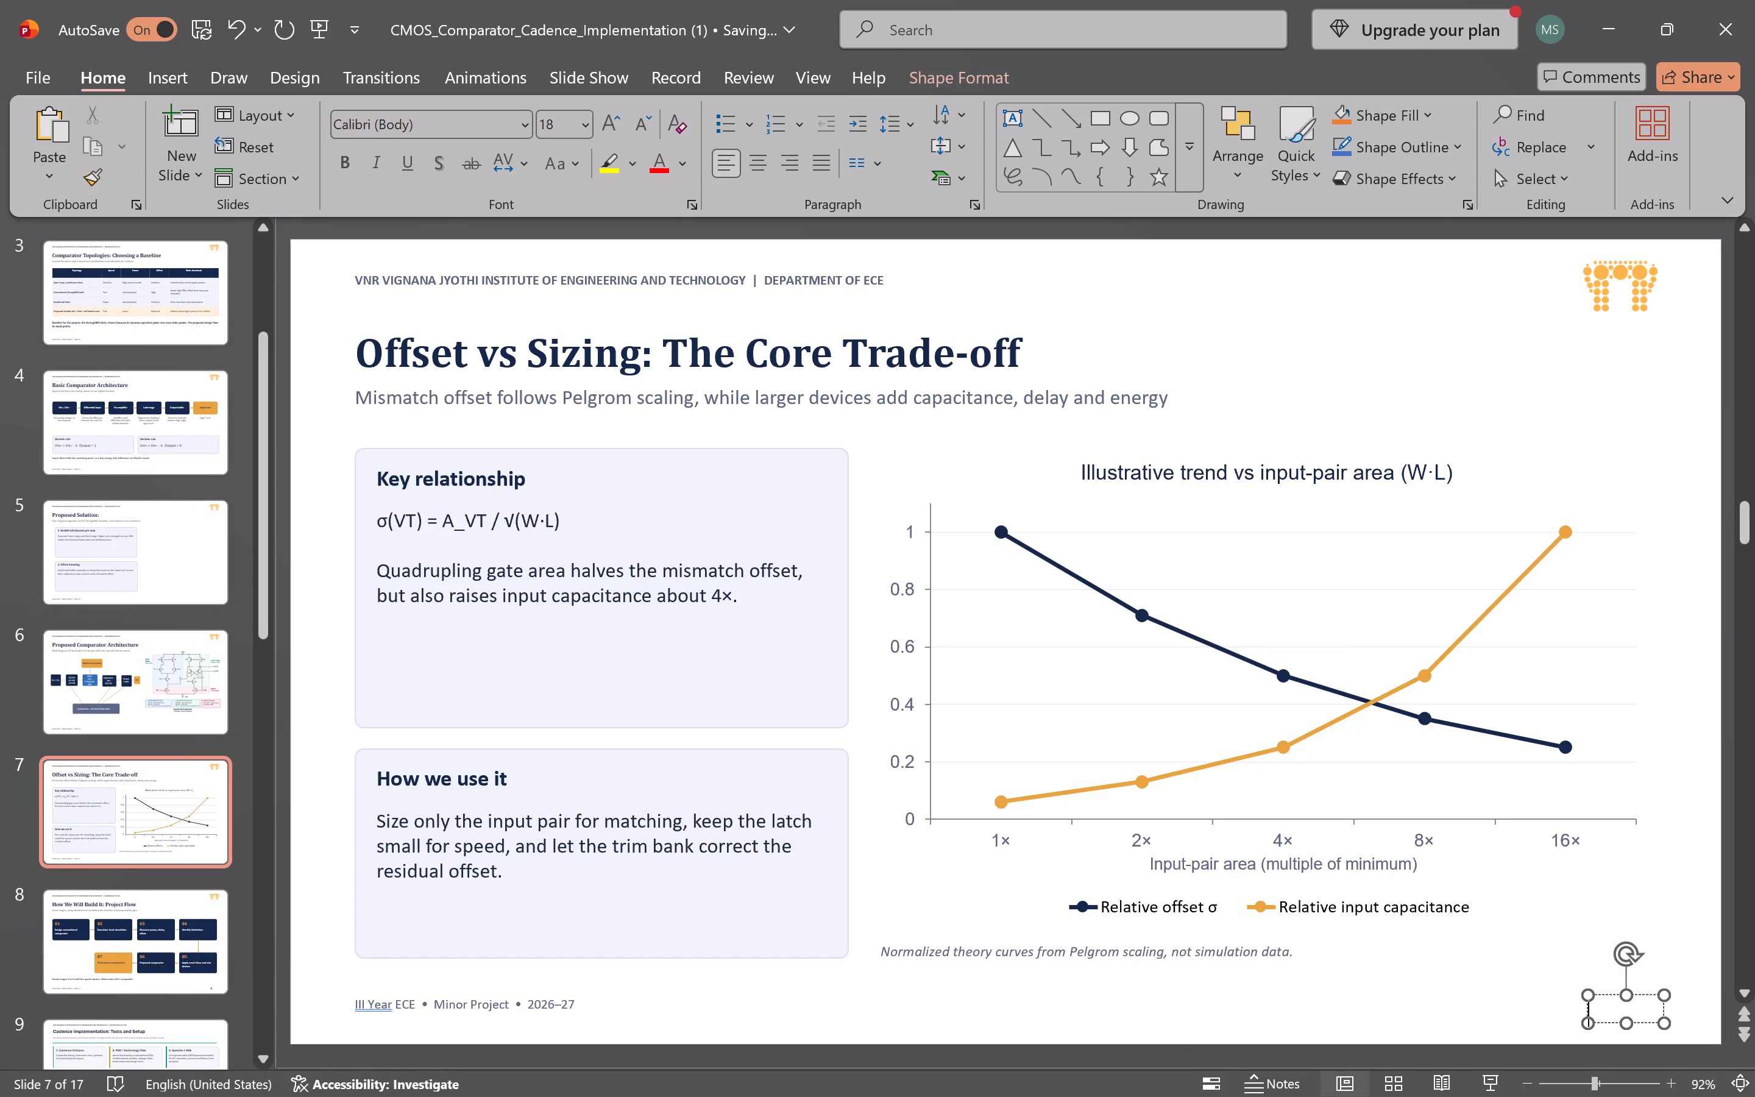
{"action": "left_click", "coordinate": [1537, 1004]}
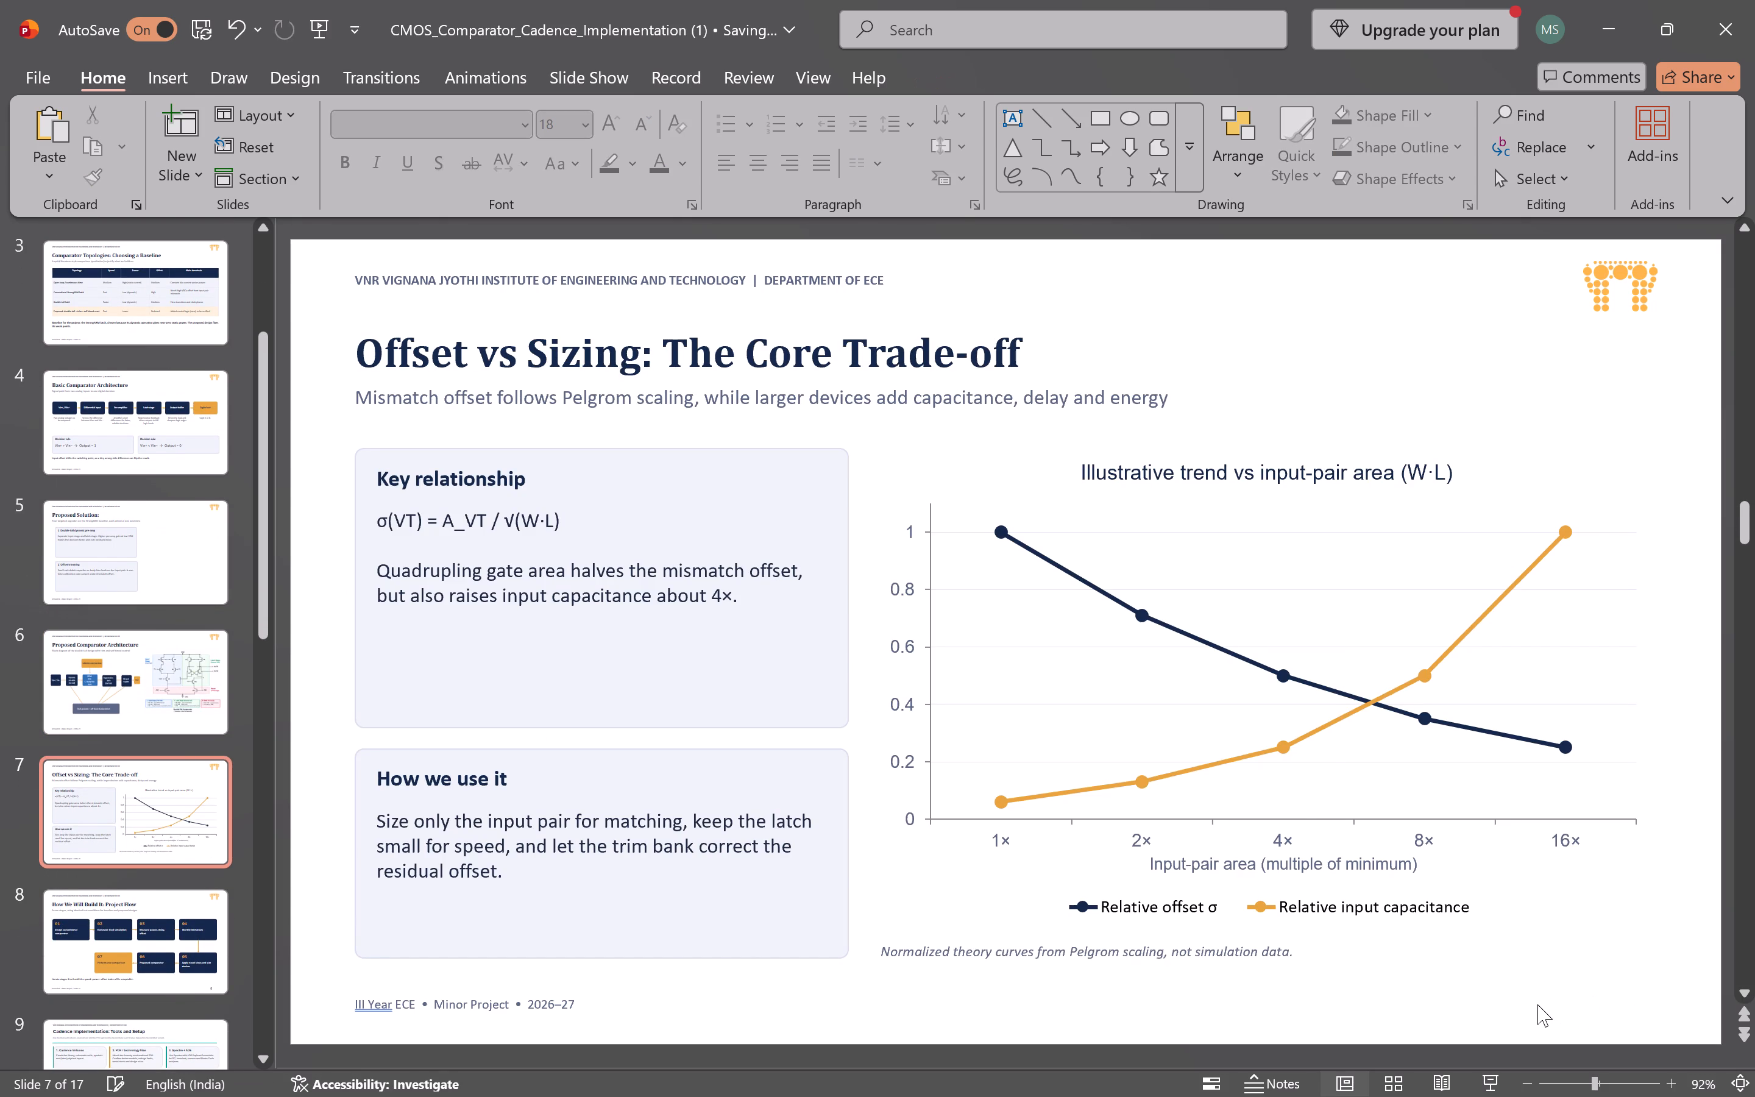
{"action": "key", "text": "Down"}
{"action": "left_click", "coordinate": [1597, 1006]}
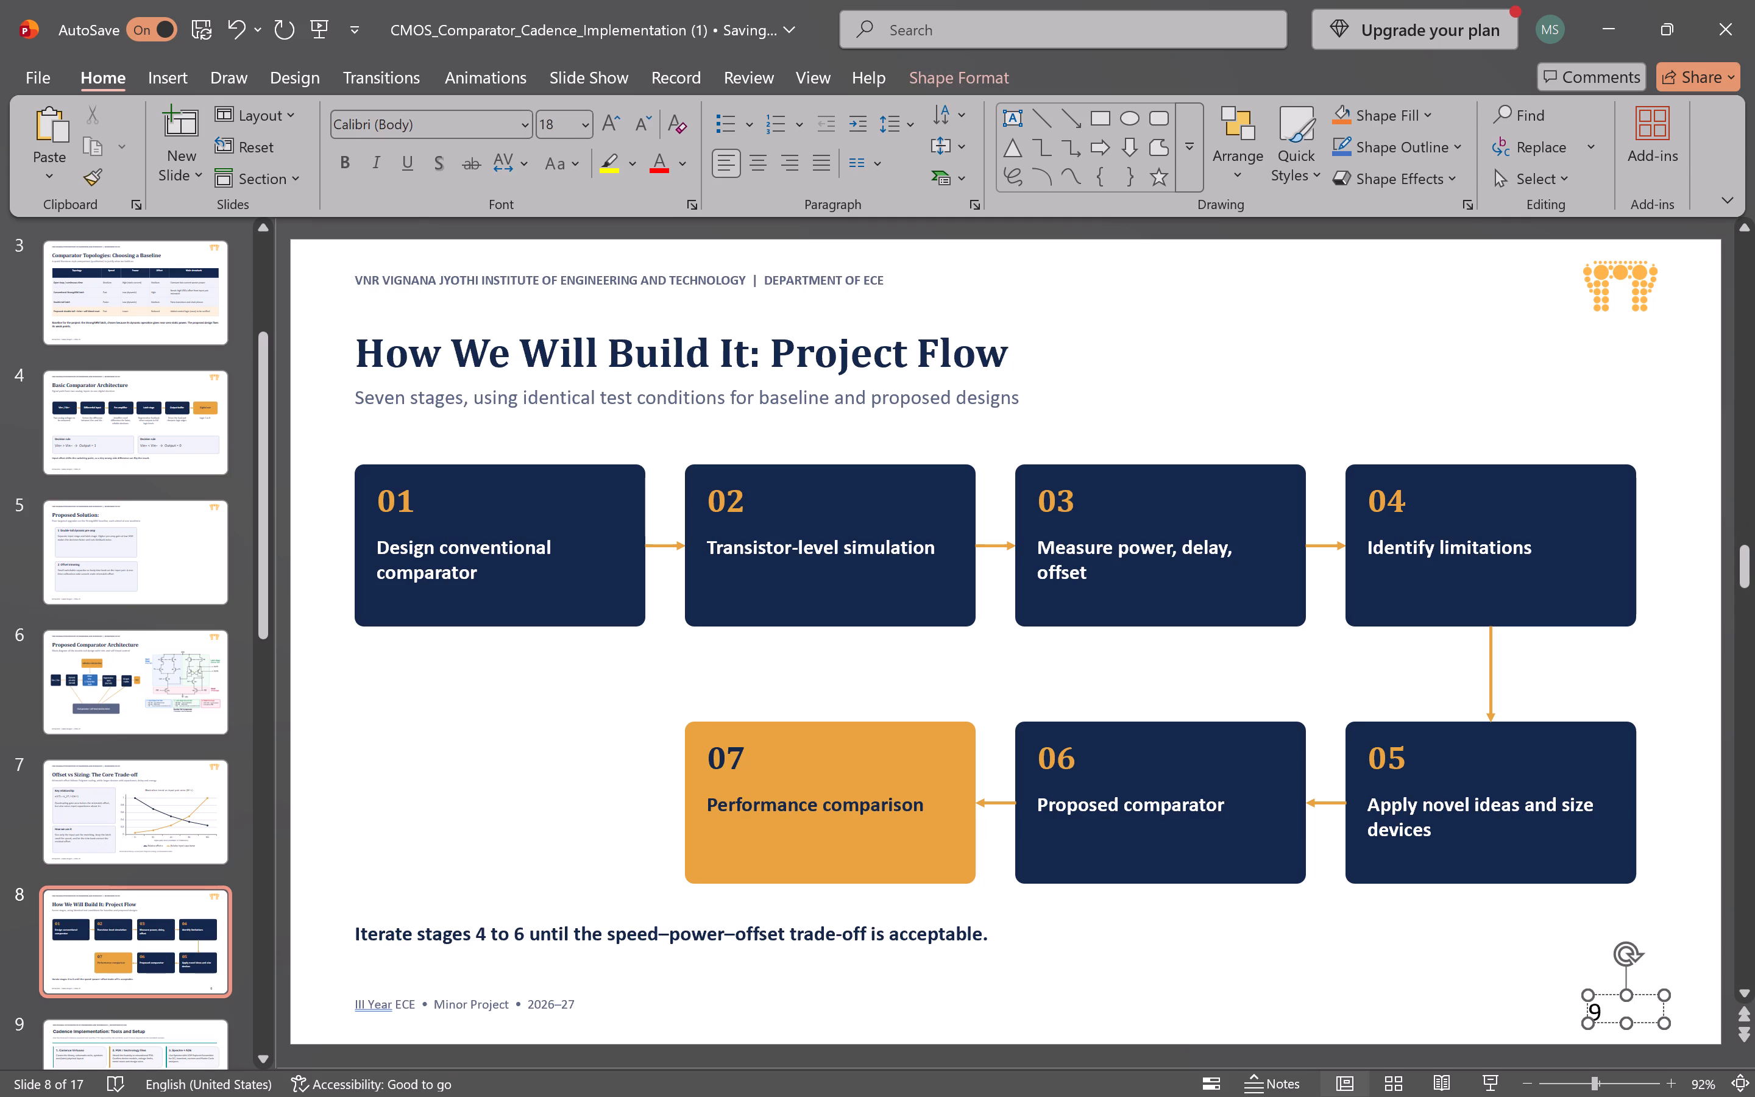
{"action": "left_click", "coordinate": [1620, 1004]}
{"action": "key", "text": "BackSpace"}
{"action": "left_click", "coordinate": [1567, 991]}
Delete the page numbers from slides 9 and 10, Cadence Implementation: Tools and Setup and Schematic Implementation in Virtuoso.
{"action": "key", "text": "Down"}
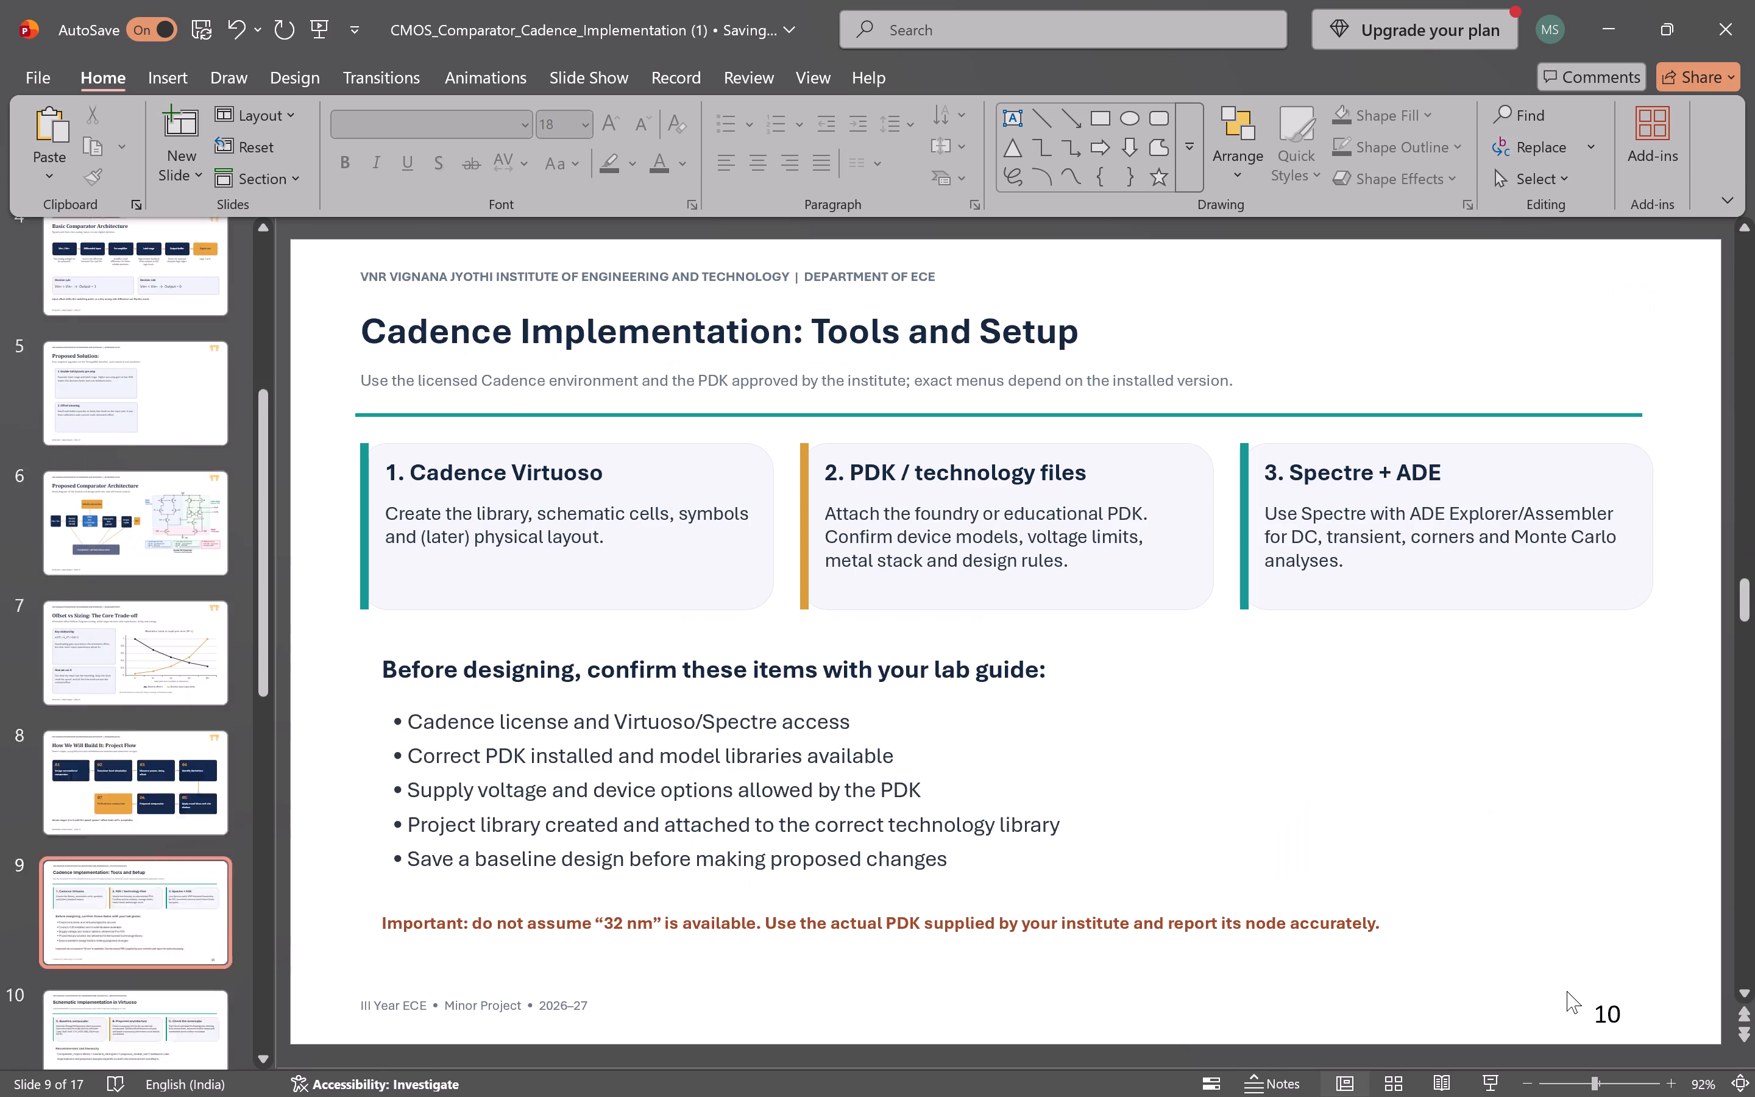
{"action": "left_click", "coordinate": [1622, 1004]}
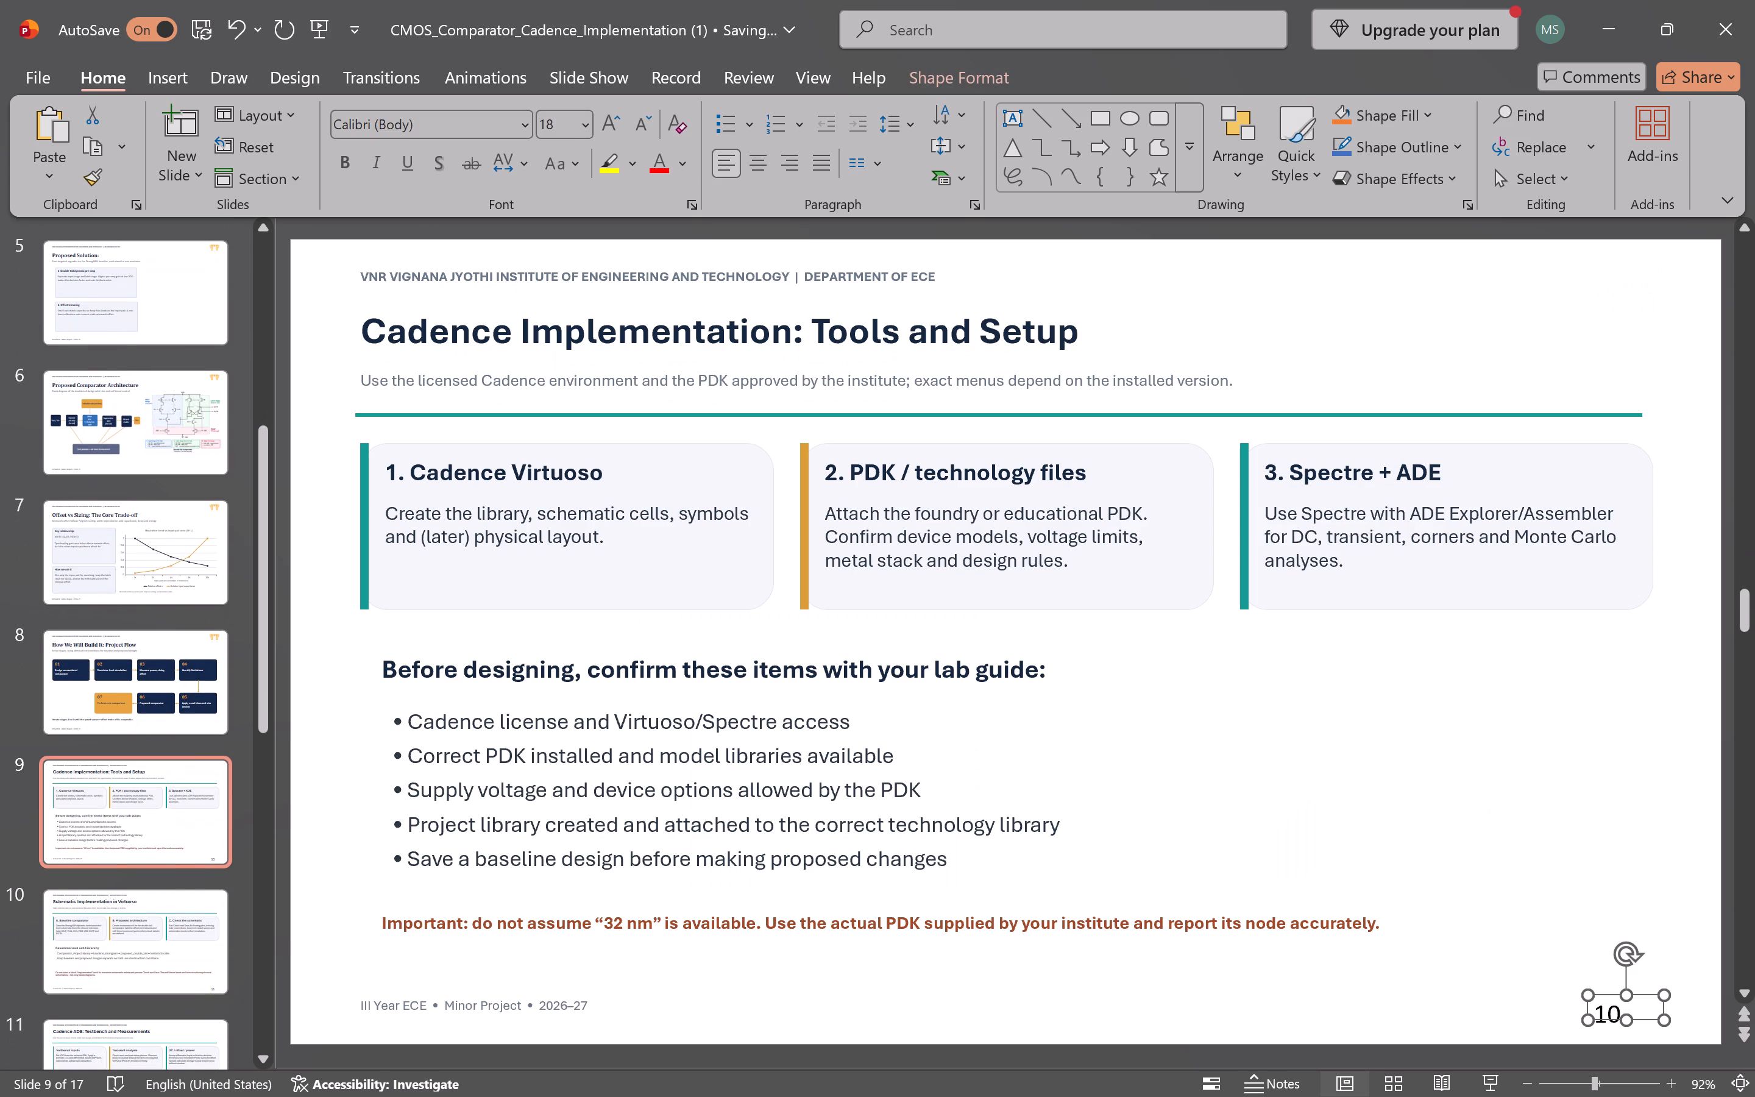
{"action": "key", "text": "BackSpace"}
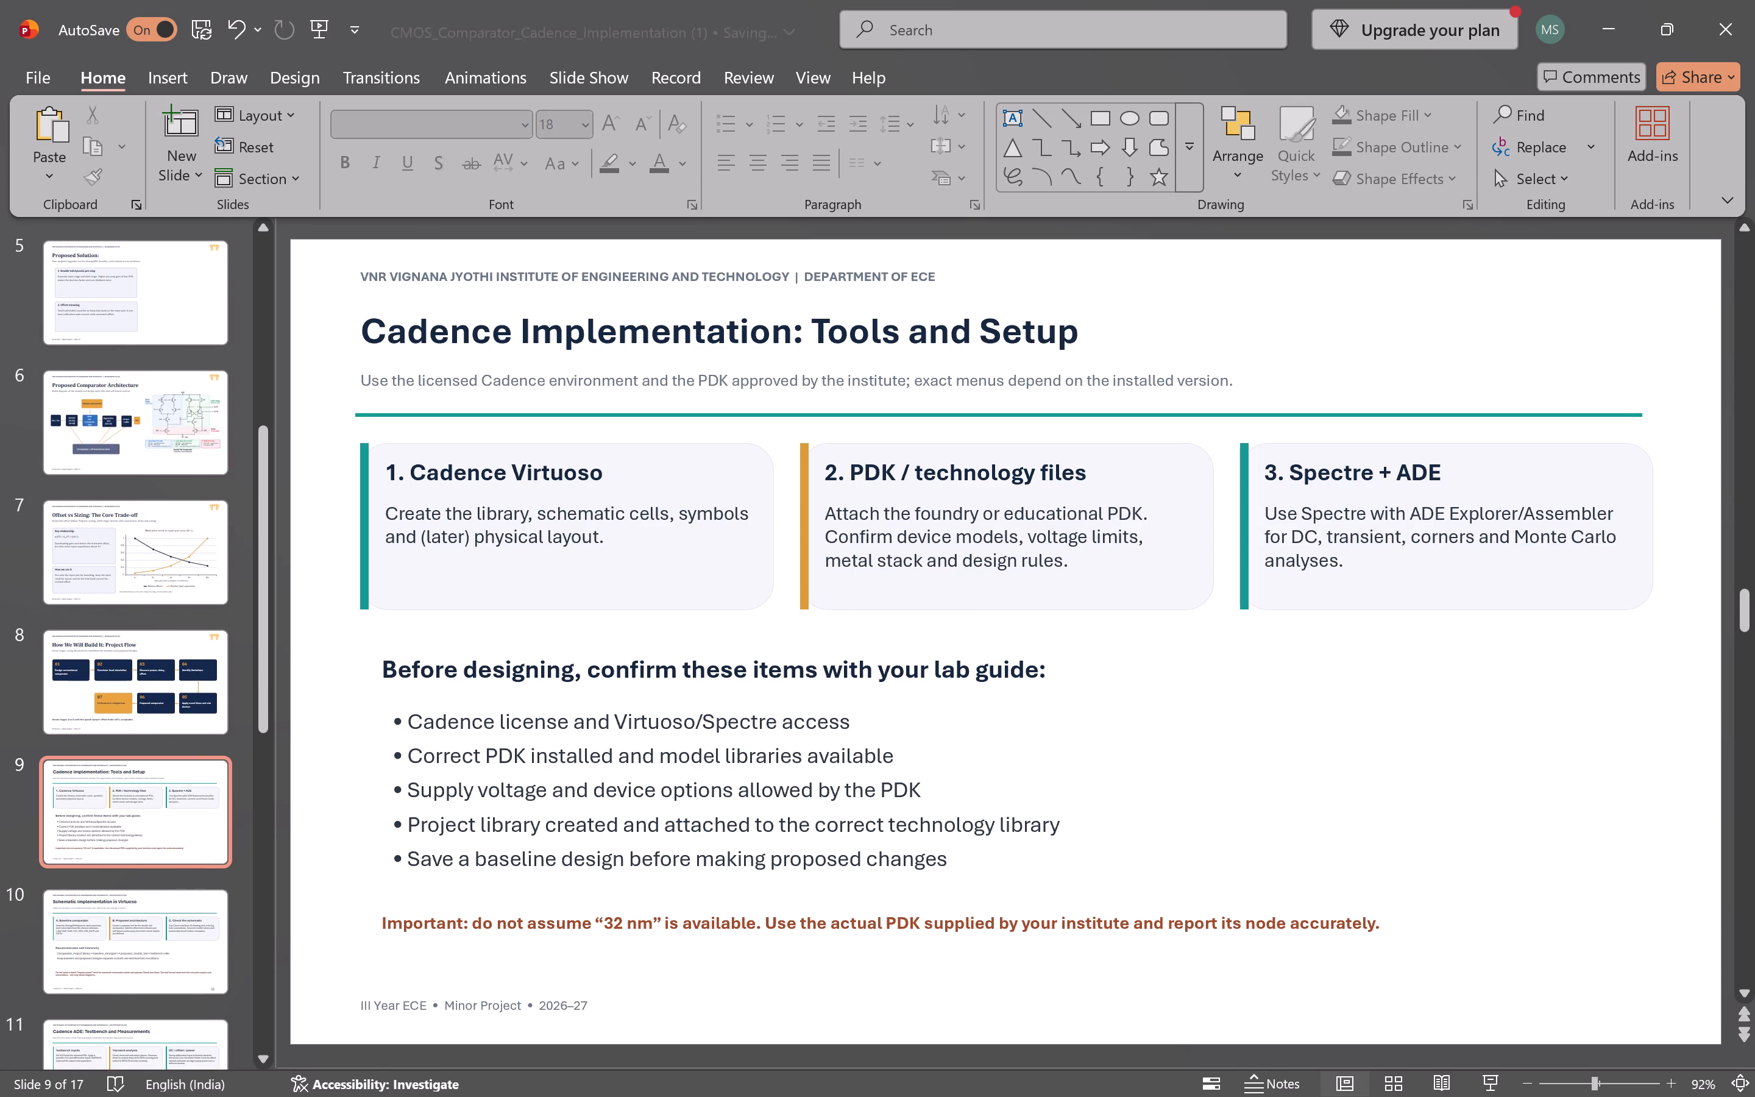
{"action": "key", "text": "Down"}
{"action": "left_click", "coordinate": [1613, 1015]}
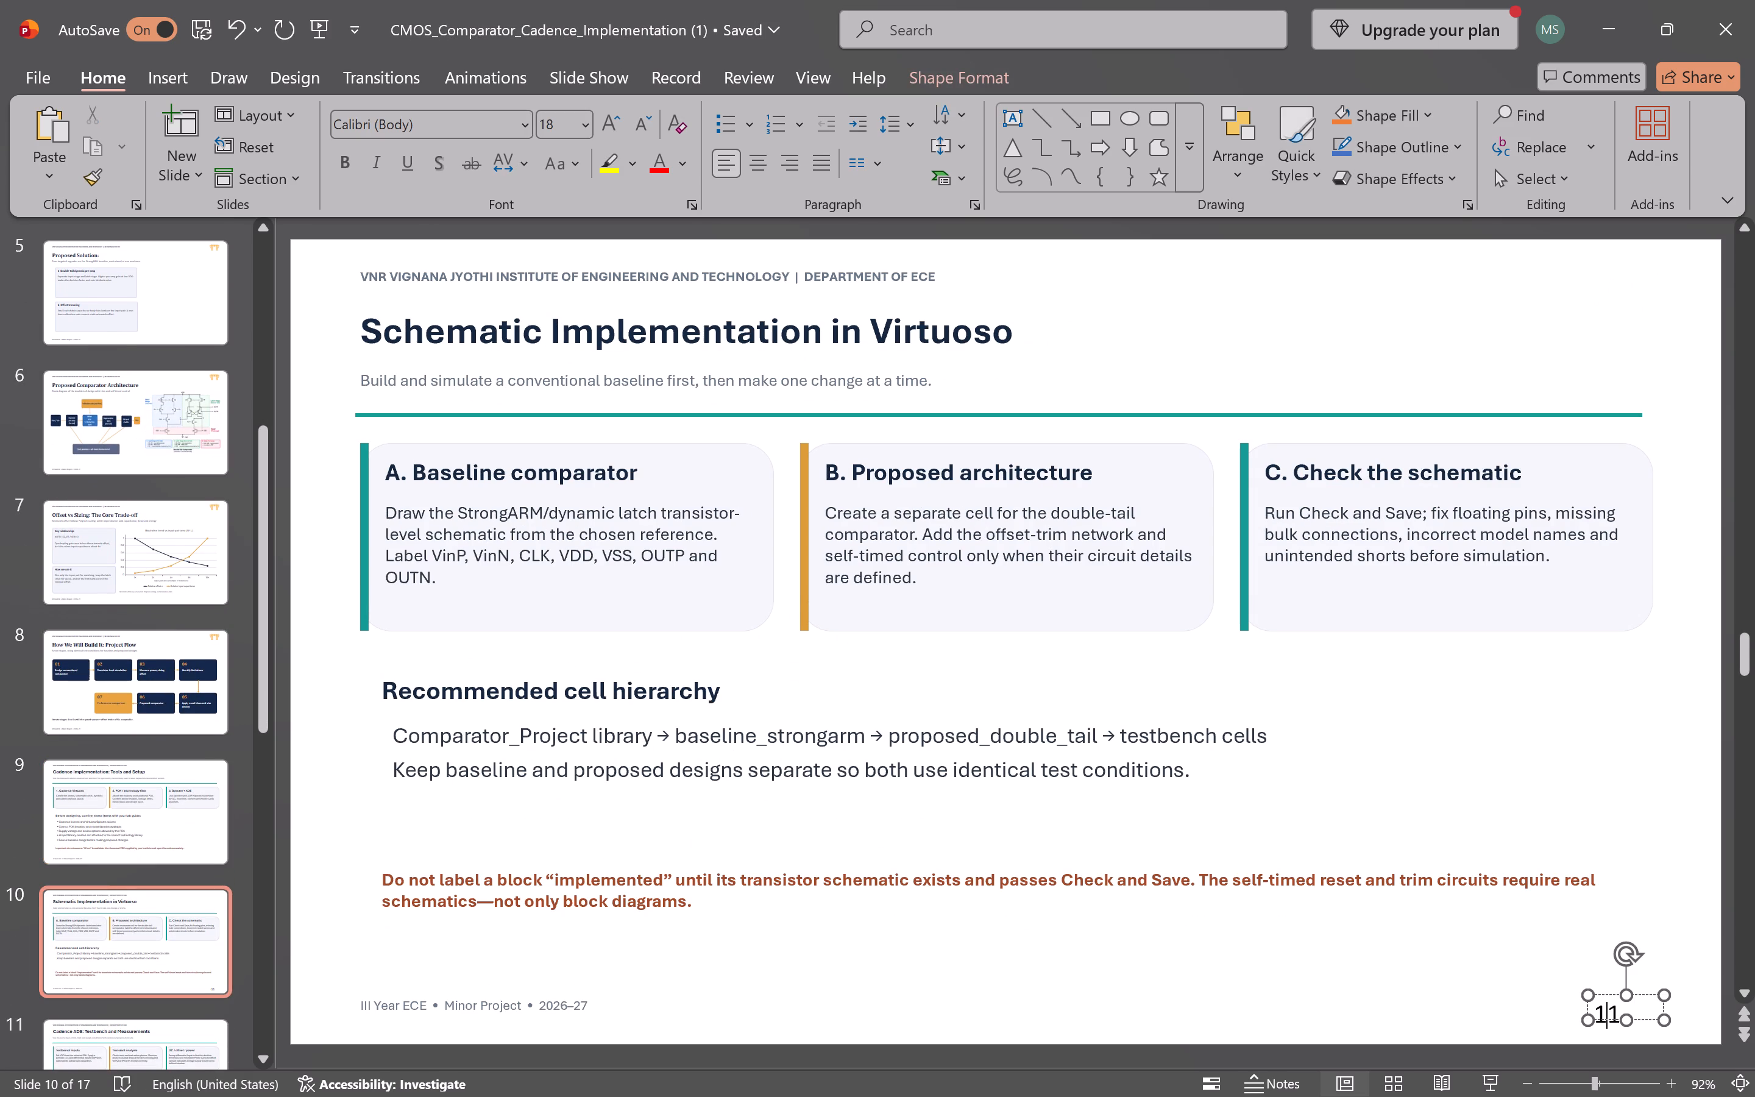
{"action": "left_click", "coordinate": [1636, 1006]}
{"action": "key", "text": "BackSpace"}
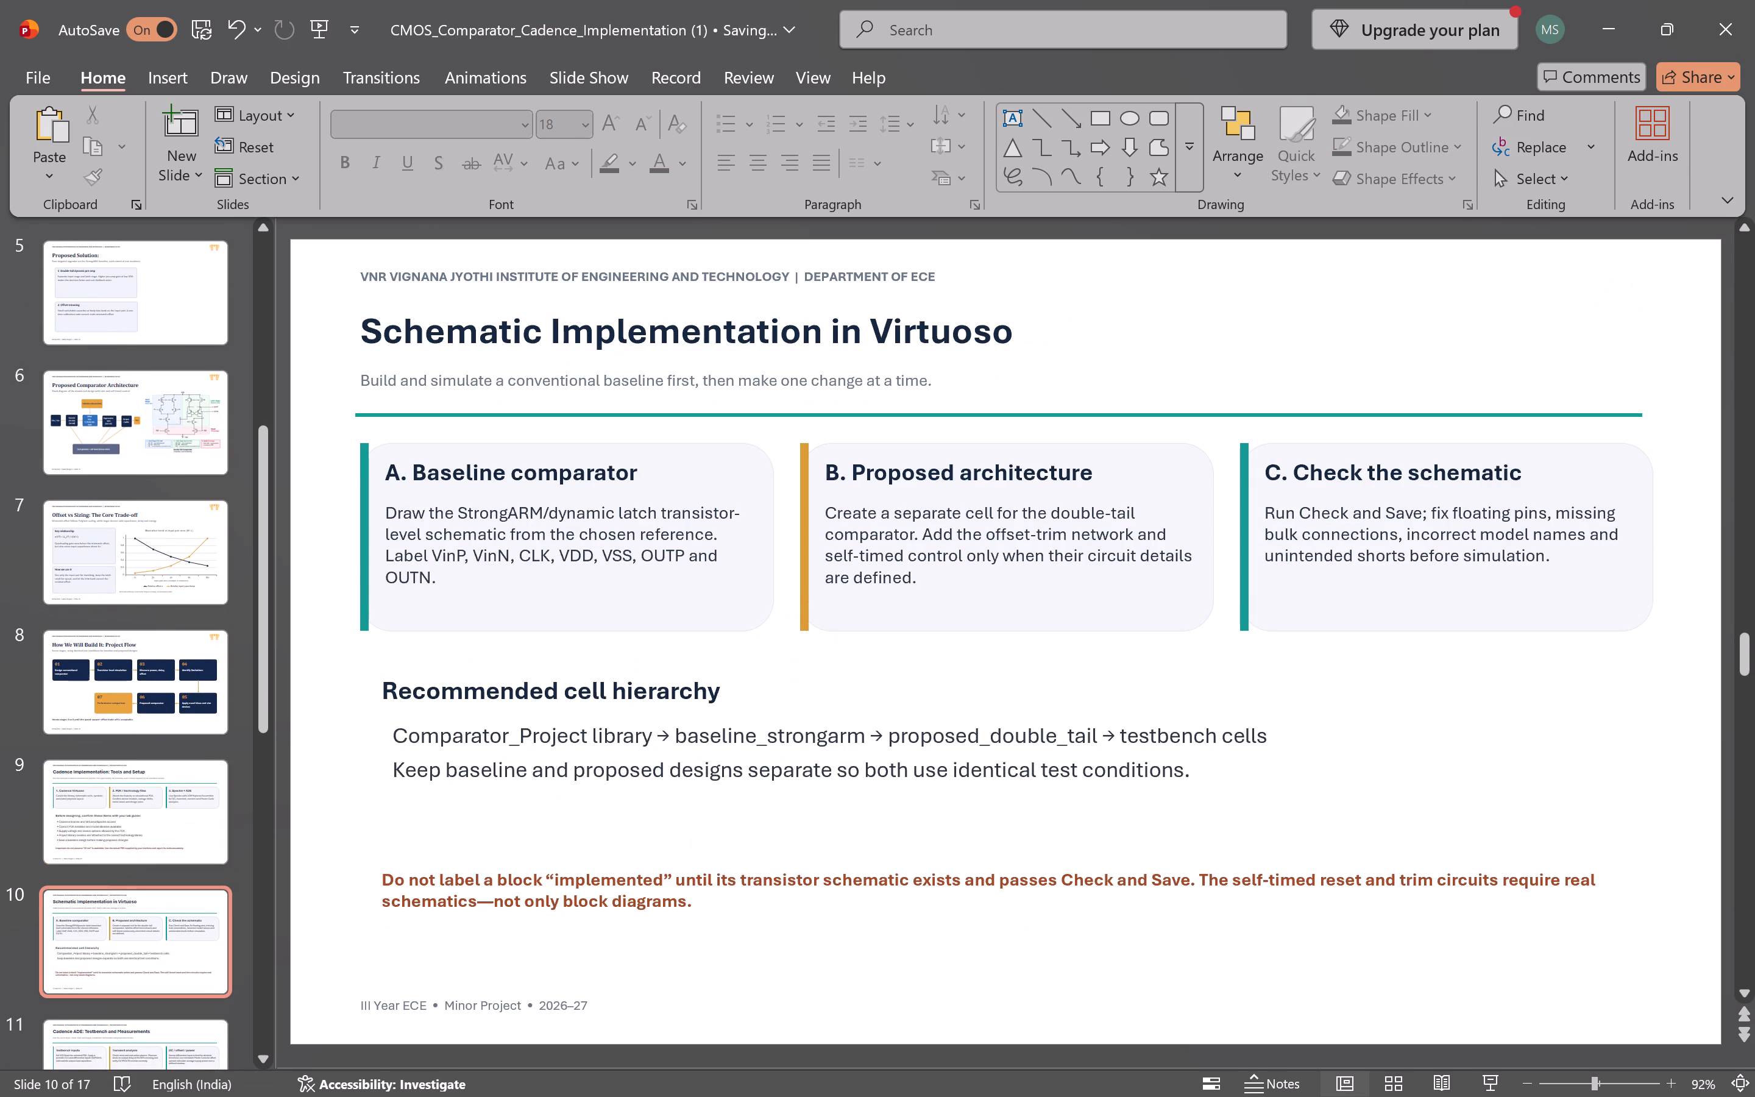
Delete the page numbers from slides 11 and 12, Cadence ADE: Testbench and Measurements and Physical Design.
{"action": "key", "text": "Down"}
{"action": "left_click", "coordinate": [1608, 1017]}
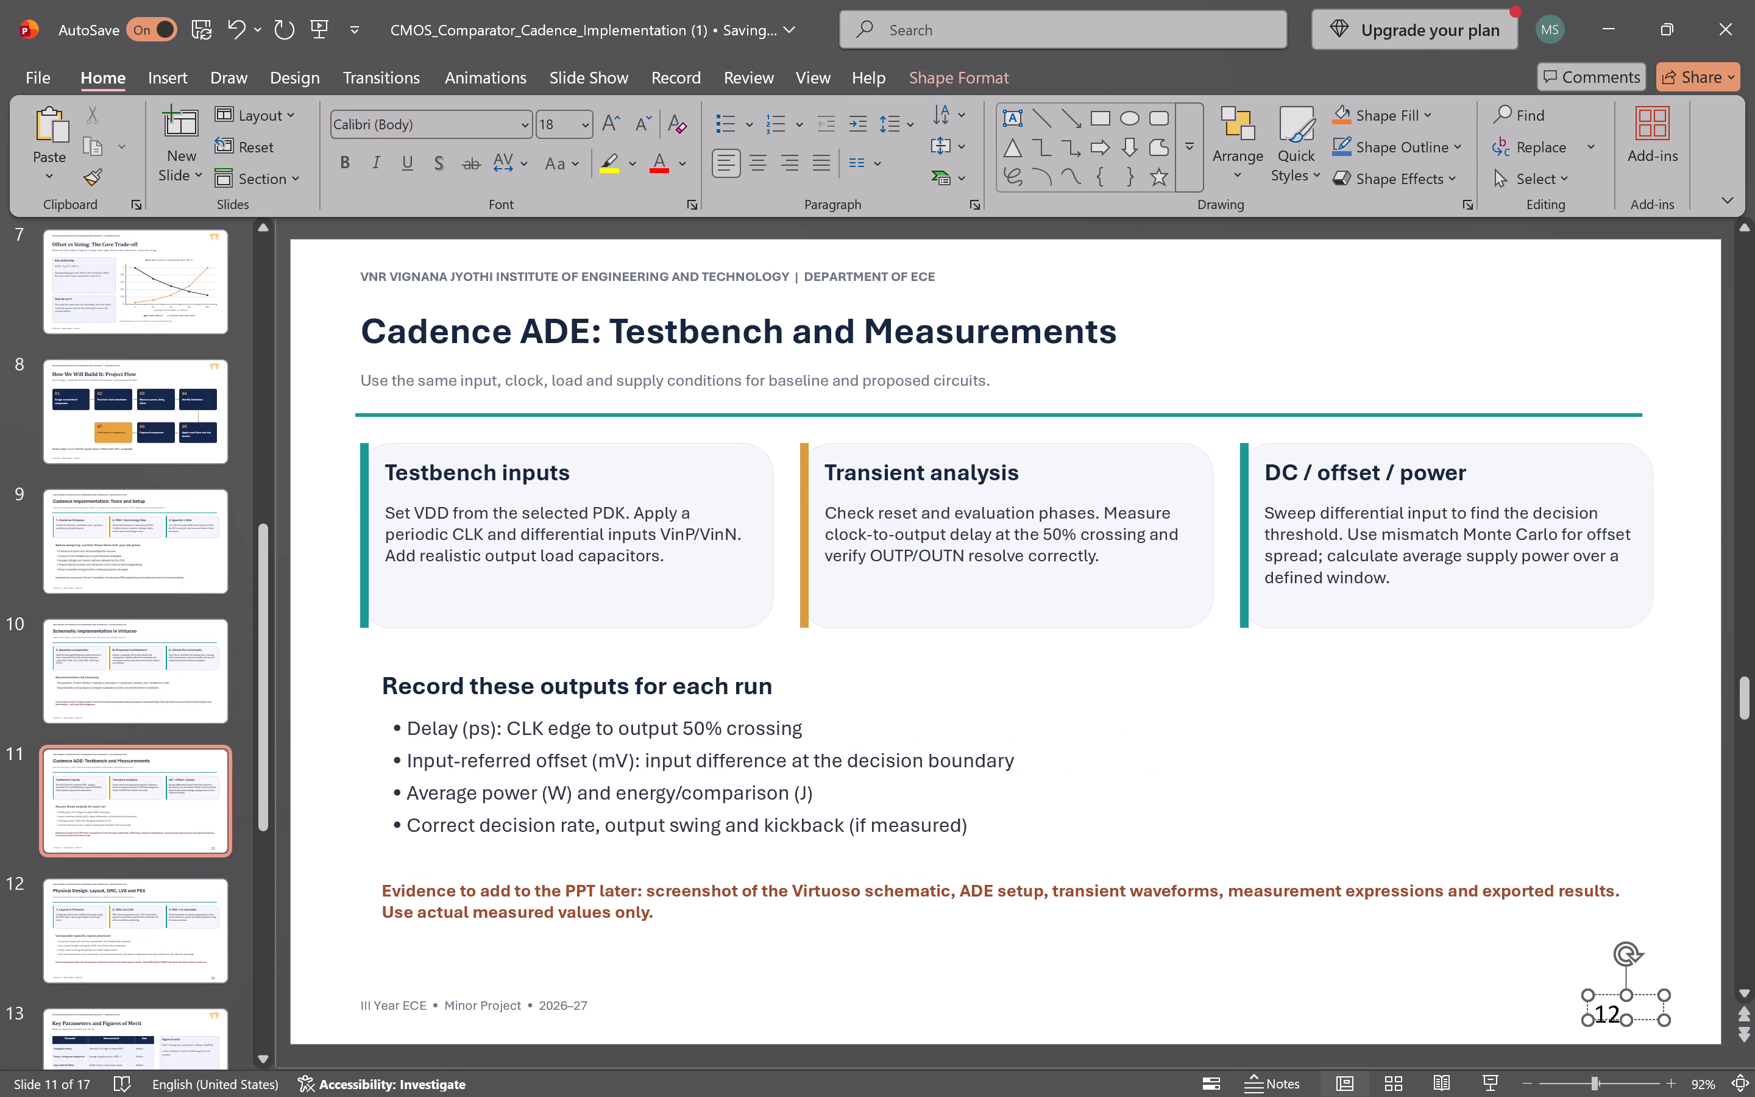
{"action": "left_click", "coordinate": [1634, 1010]}
{"action": "key", "text": "BackSpace"}
{"action": "key", "text": "Down"}
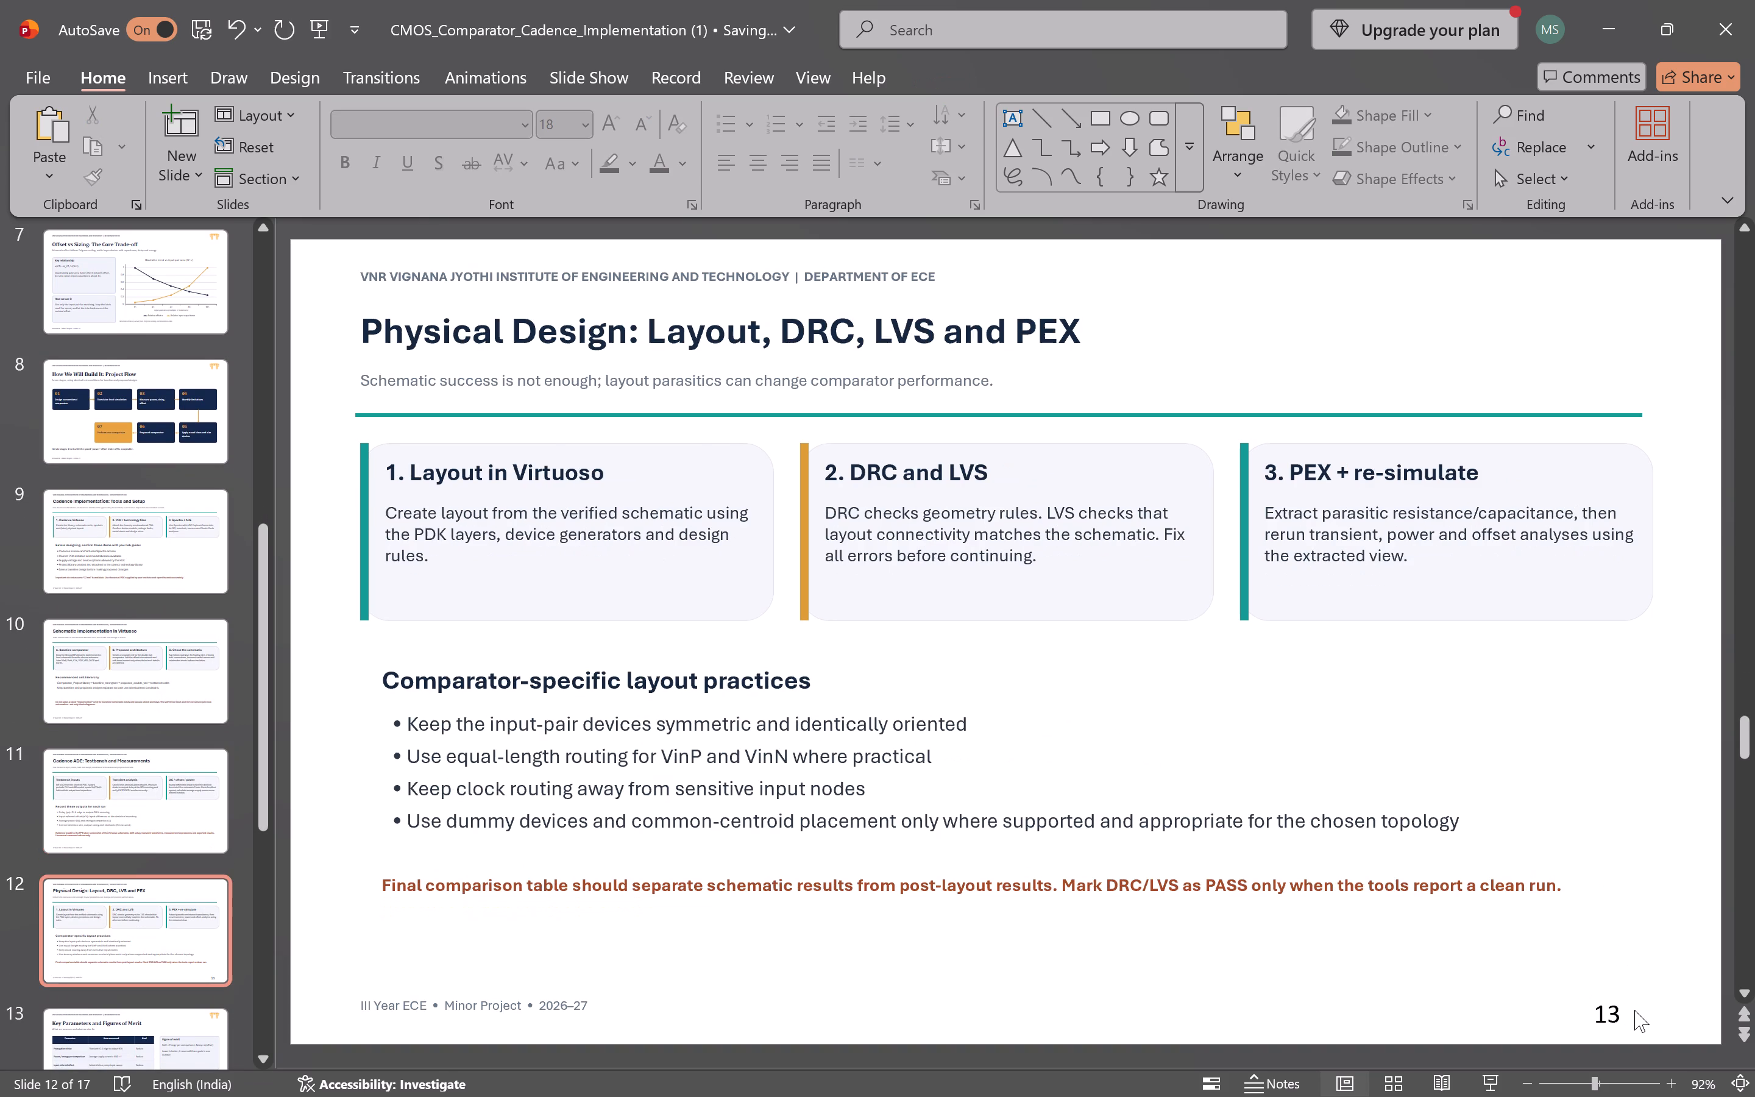
{"action": "left_click", "coordinate": [1630, 1002]}
{"action": "left_click", "coordinate": [1630, 1002]}
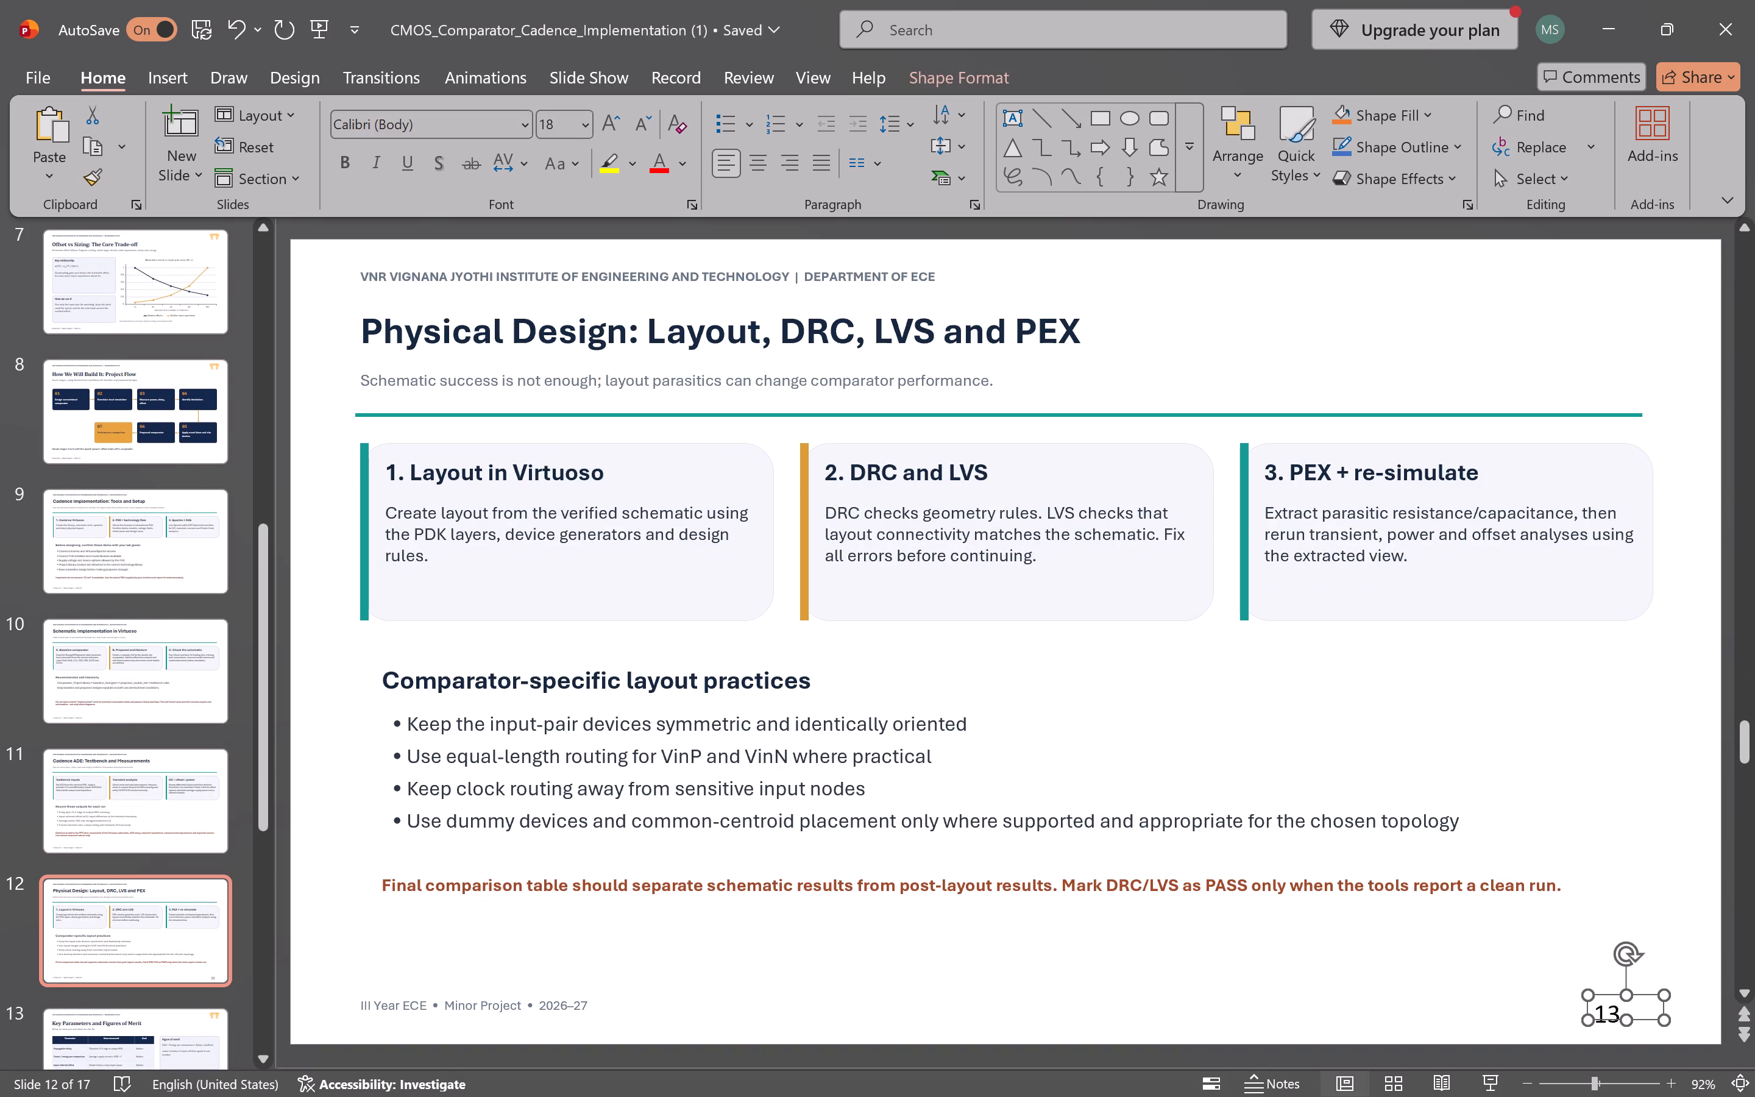
{"action": "key", "text": "BackSpace"}
Delete the page numbers from slides 13 and 14, Key Parameters and Figures of Merit and Simulation and Verification Plan.
{"action": "key", "text": "Down"}
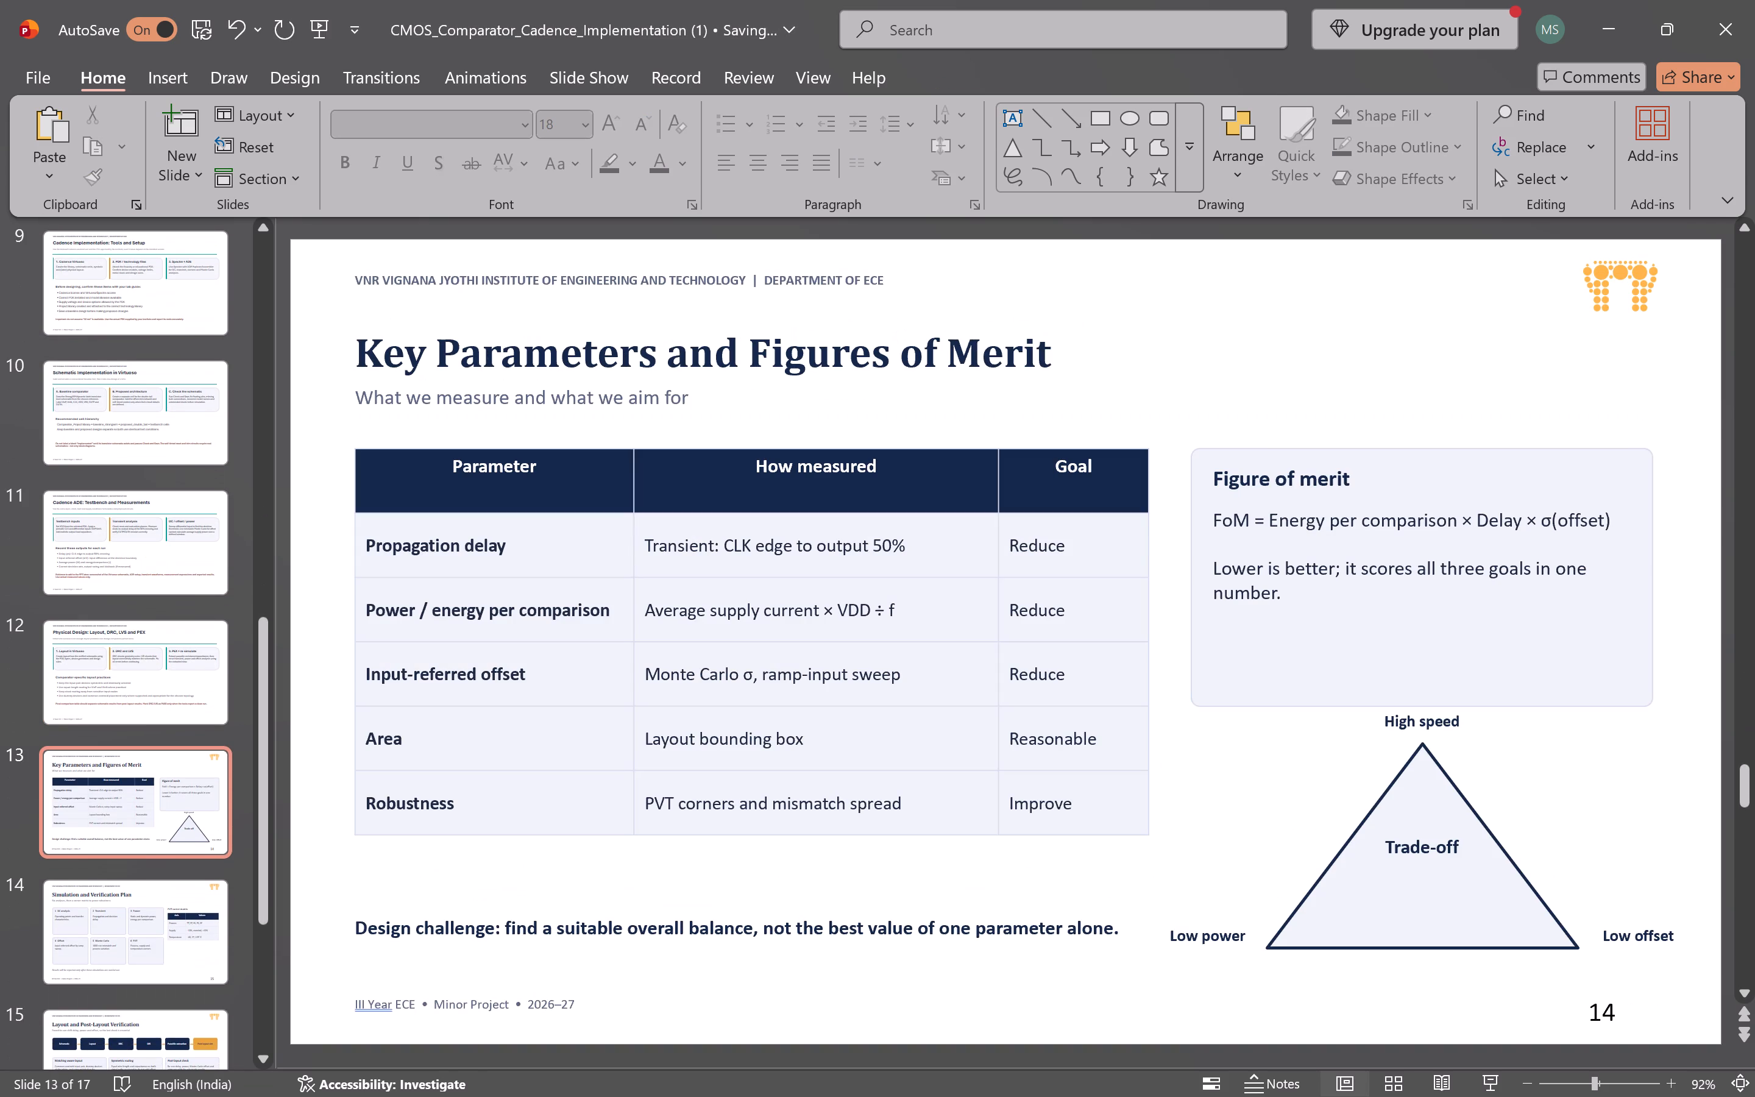
{"action": "left_click", "coordinate": [1607, 999]}
{"action": "left_click", "coordinate": [1629, 1003]}
{"action": "key", "text": "BackSpace"}
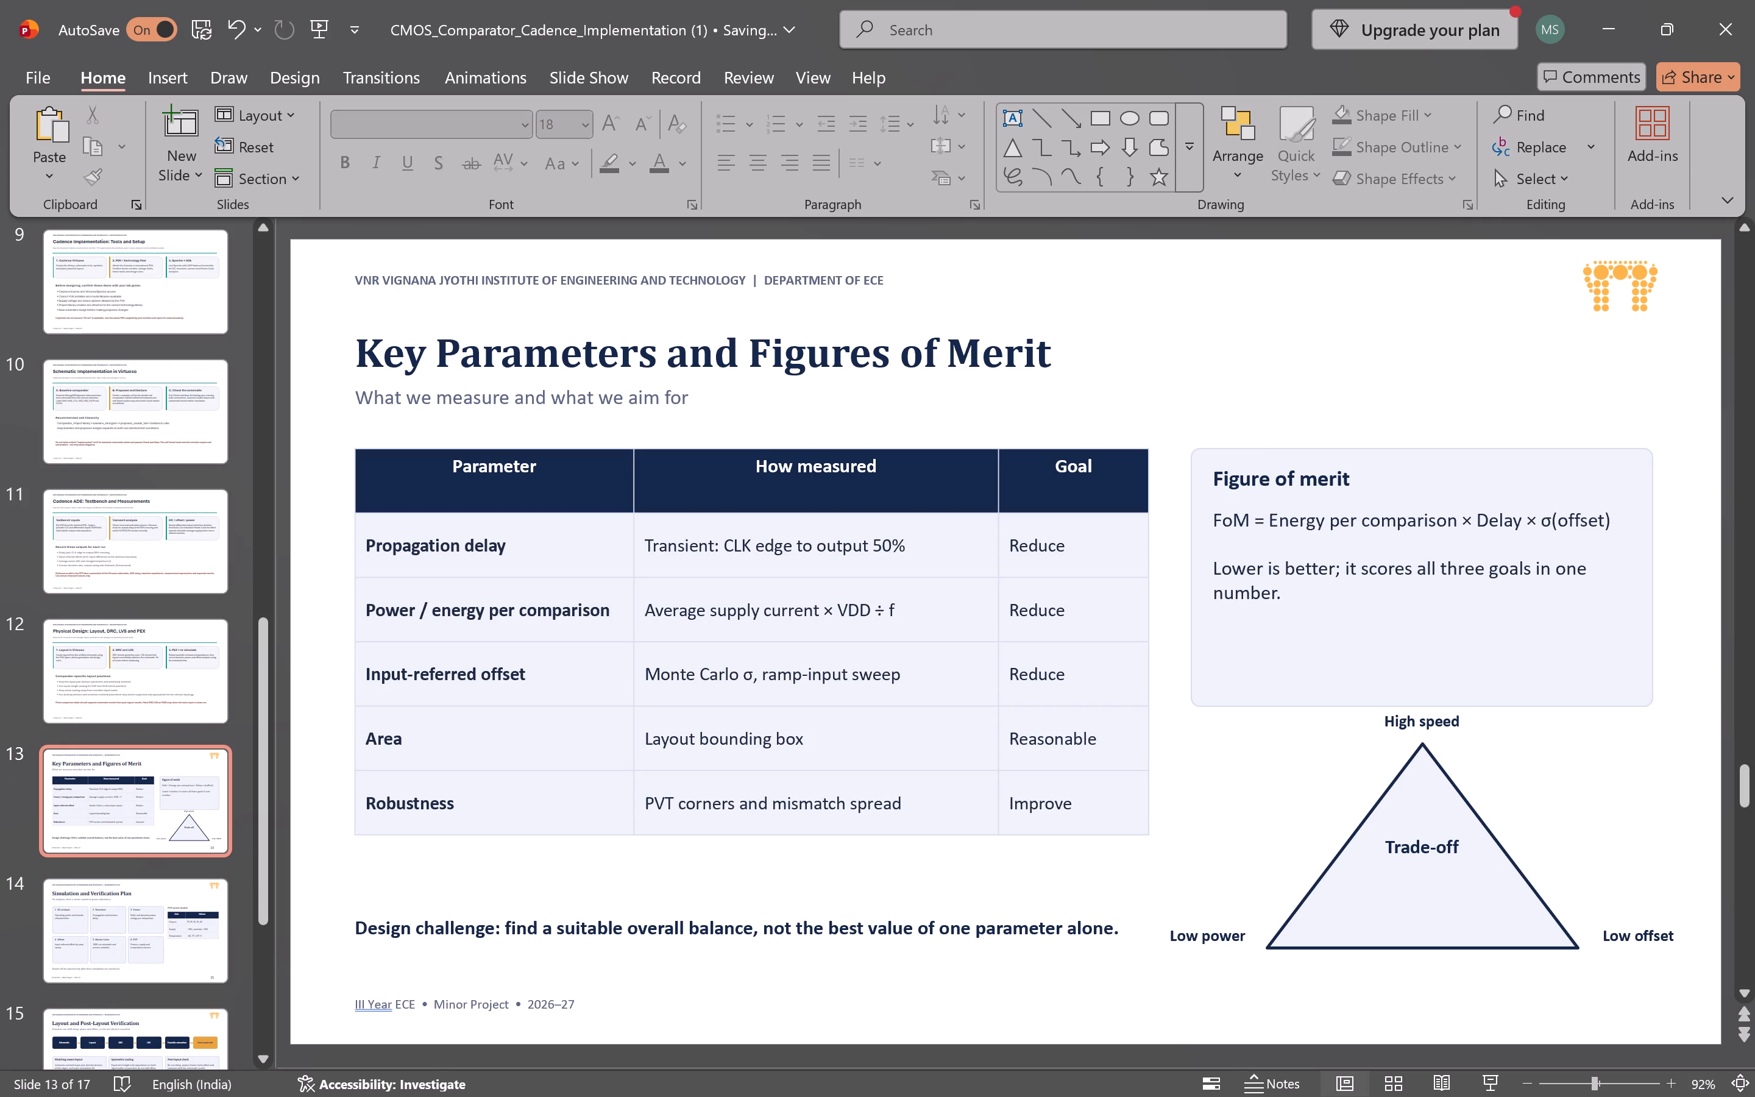
{"action": "key", "text": "Down"}
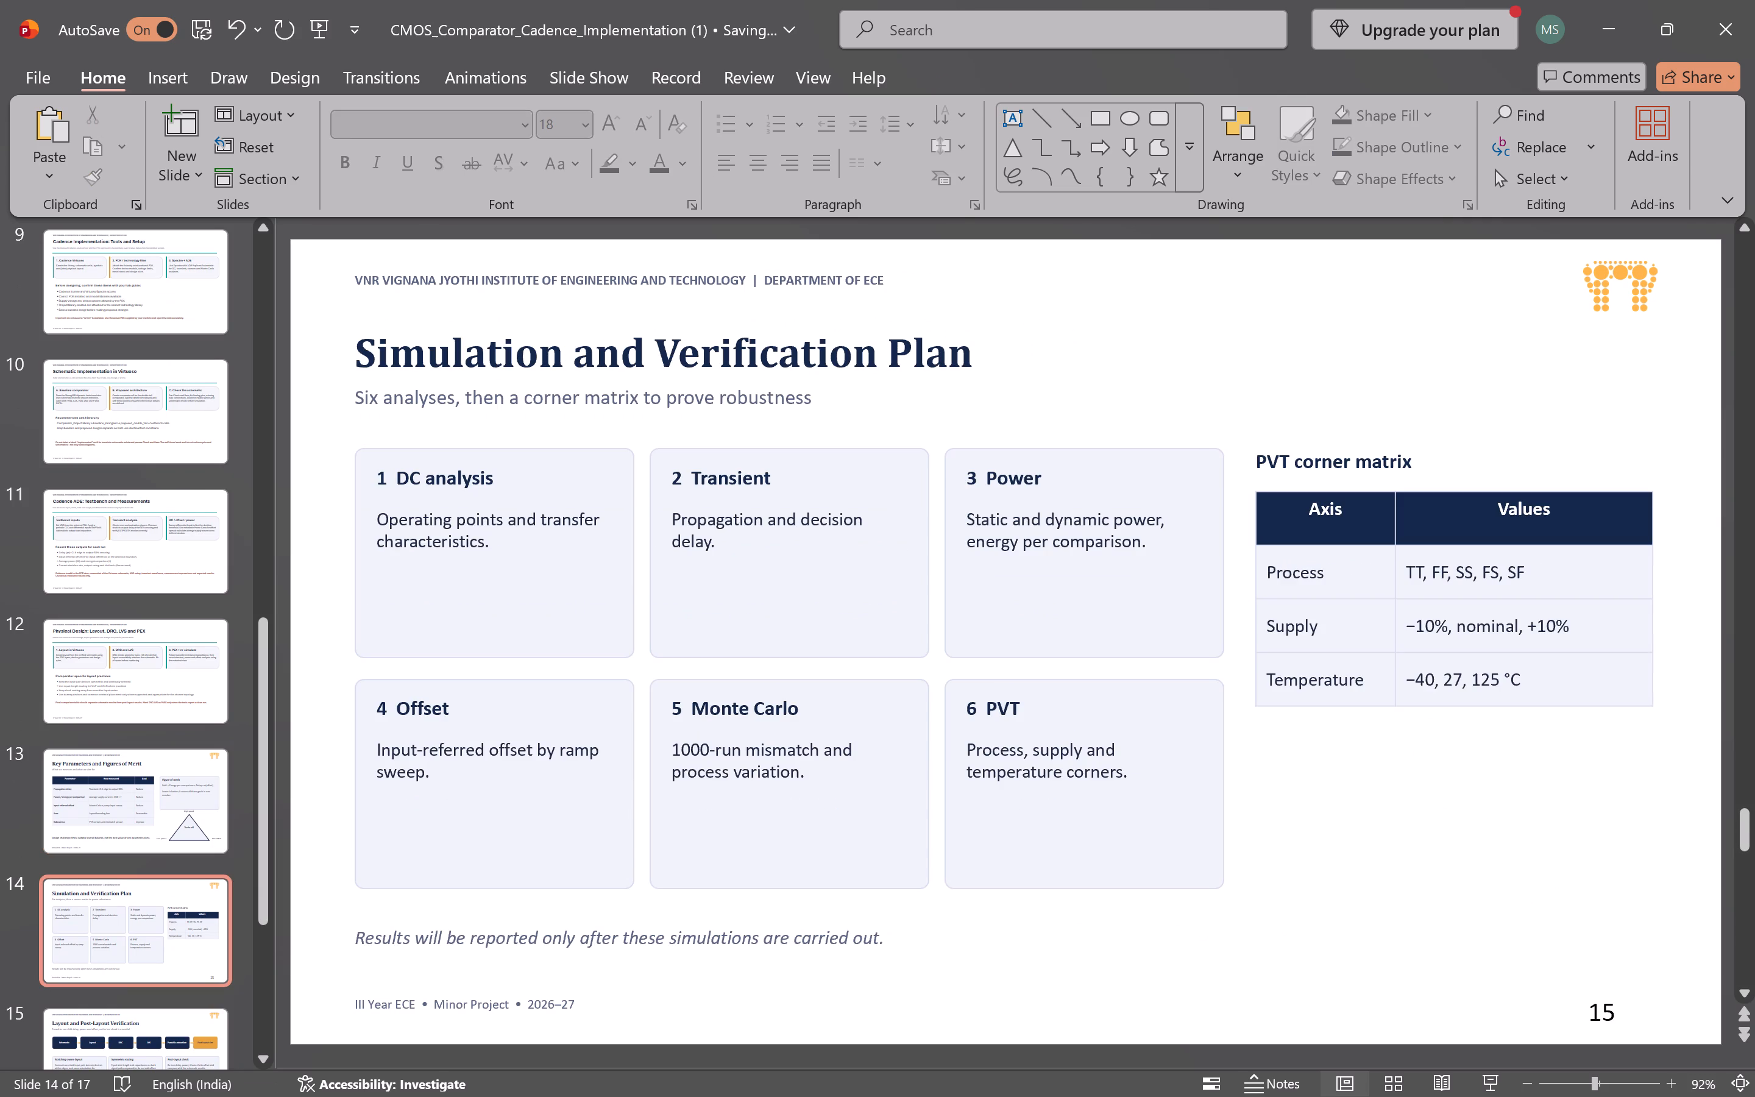
{"action": "left_click", "coordinate": [1615, 999]}
{"action": "left_click", "coordinate": [1628, 1000]}
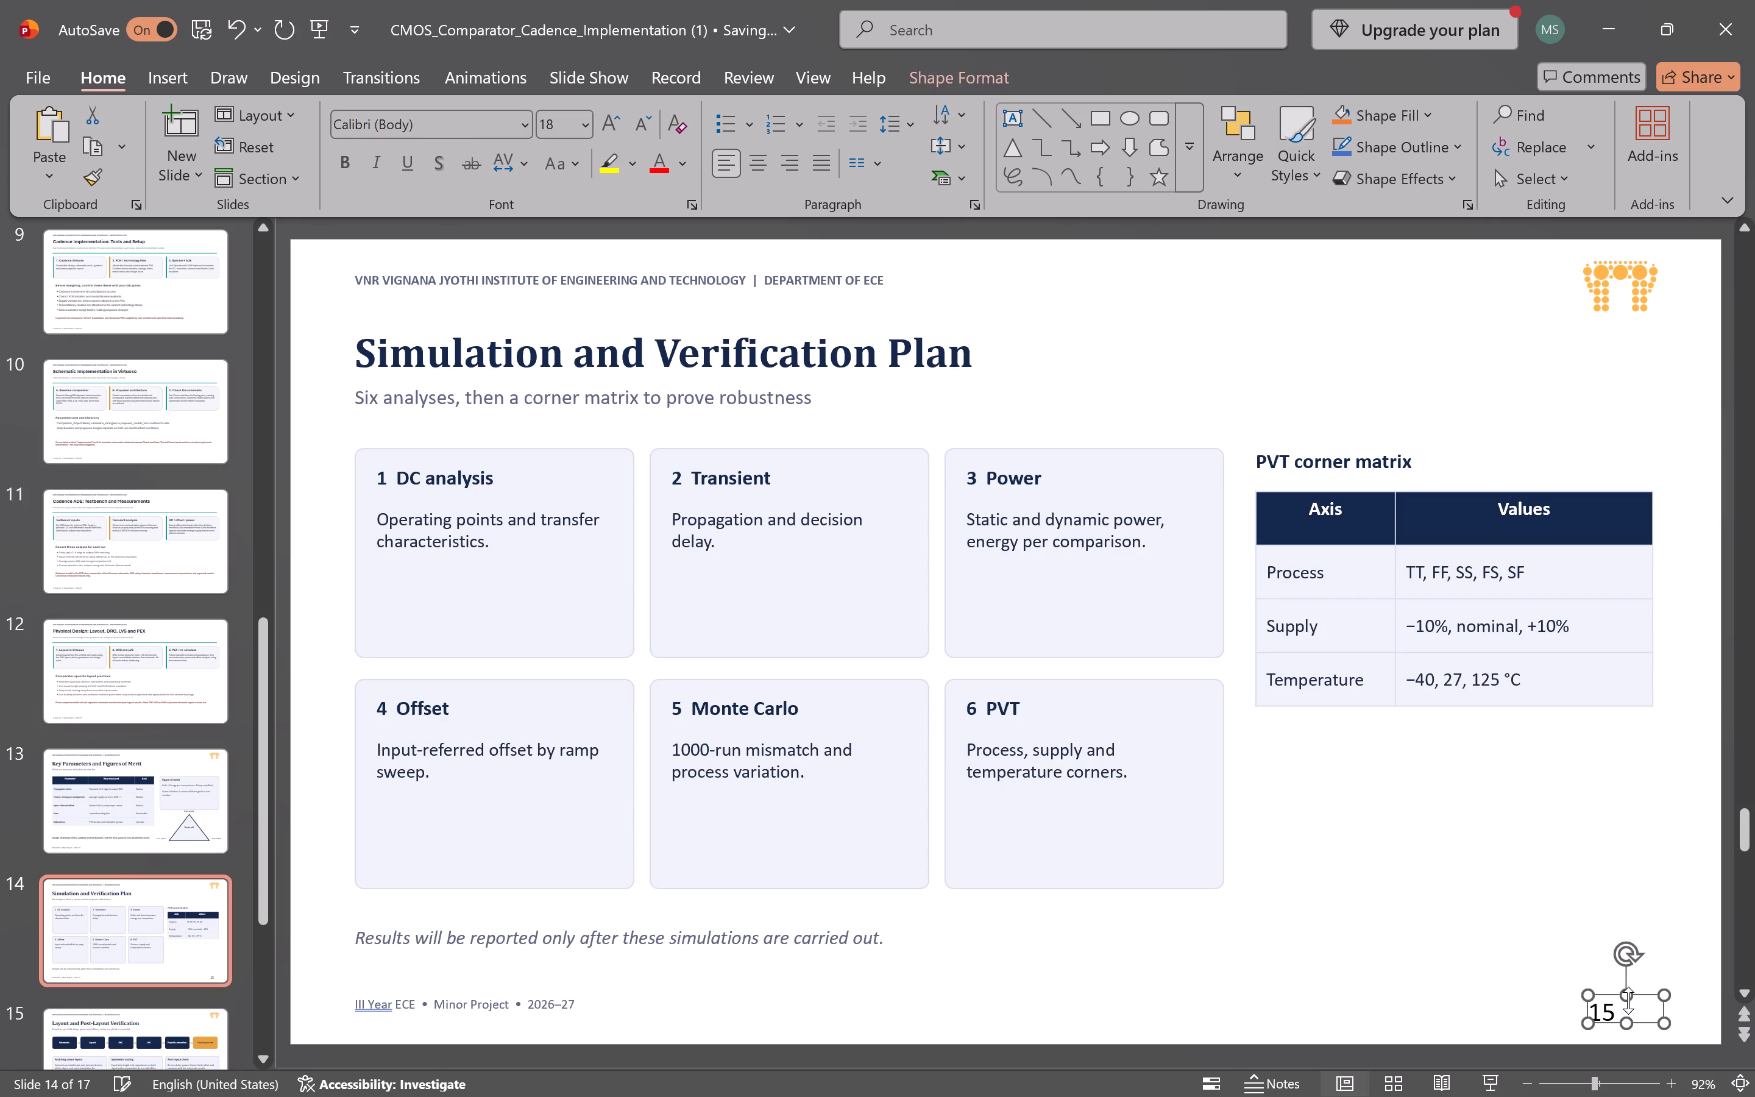
{"action": "left_click", "coordinate": [1650, 1013]}
{"action": "key", "text": "BackSpace"}
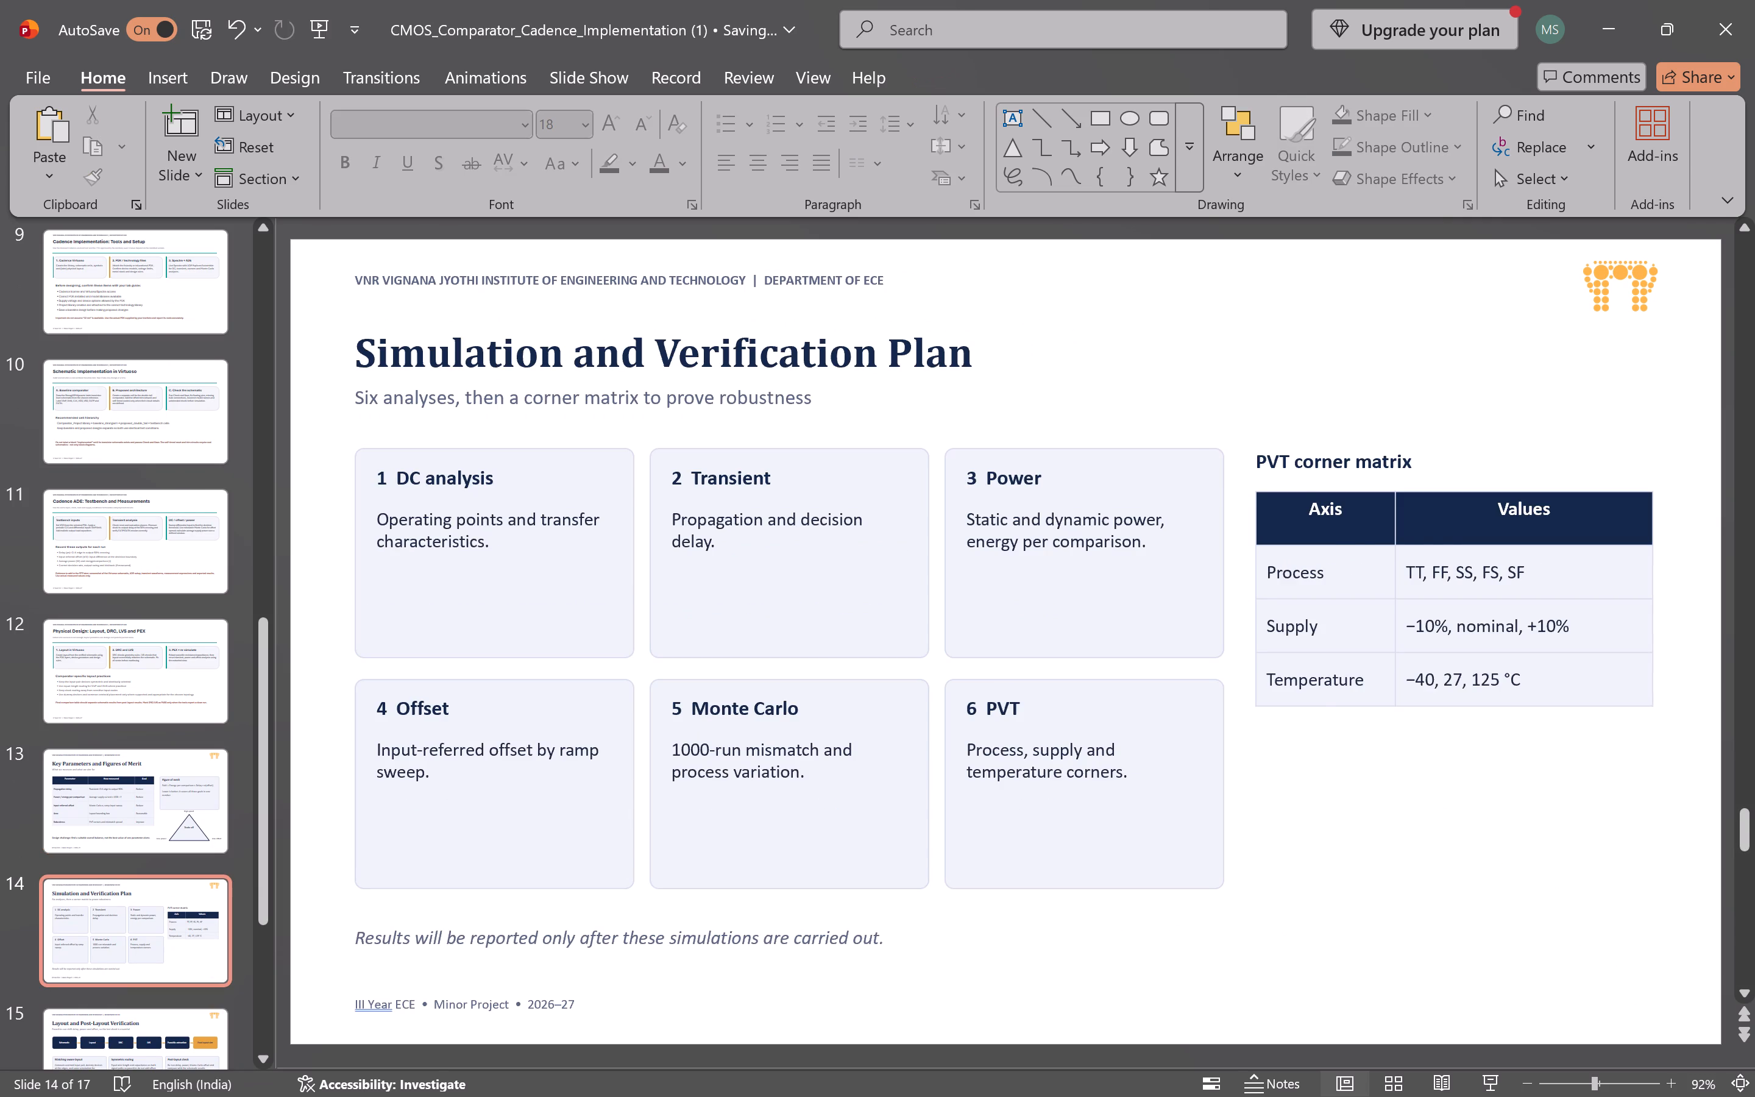
Delete the page number together with its text box from slide 15, Layout and Post-Layout Verification.
{"action": "key", "text": "Down"}
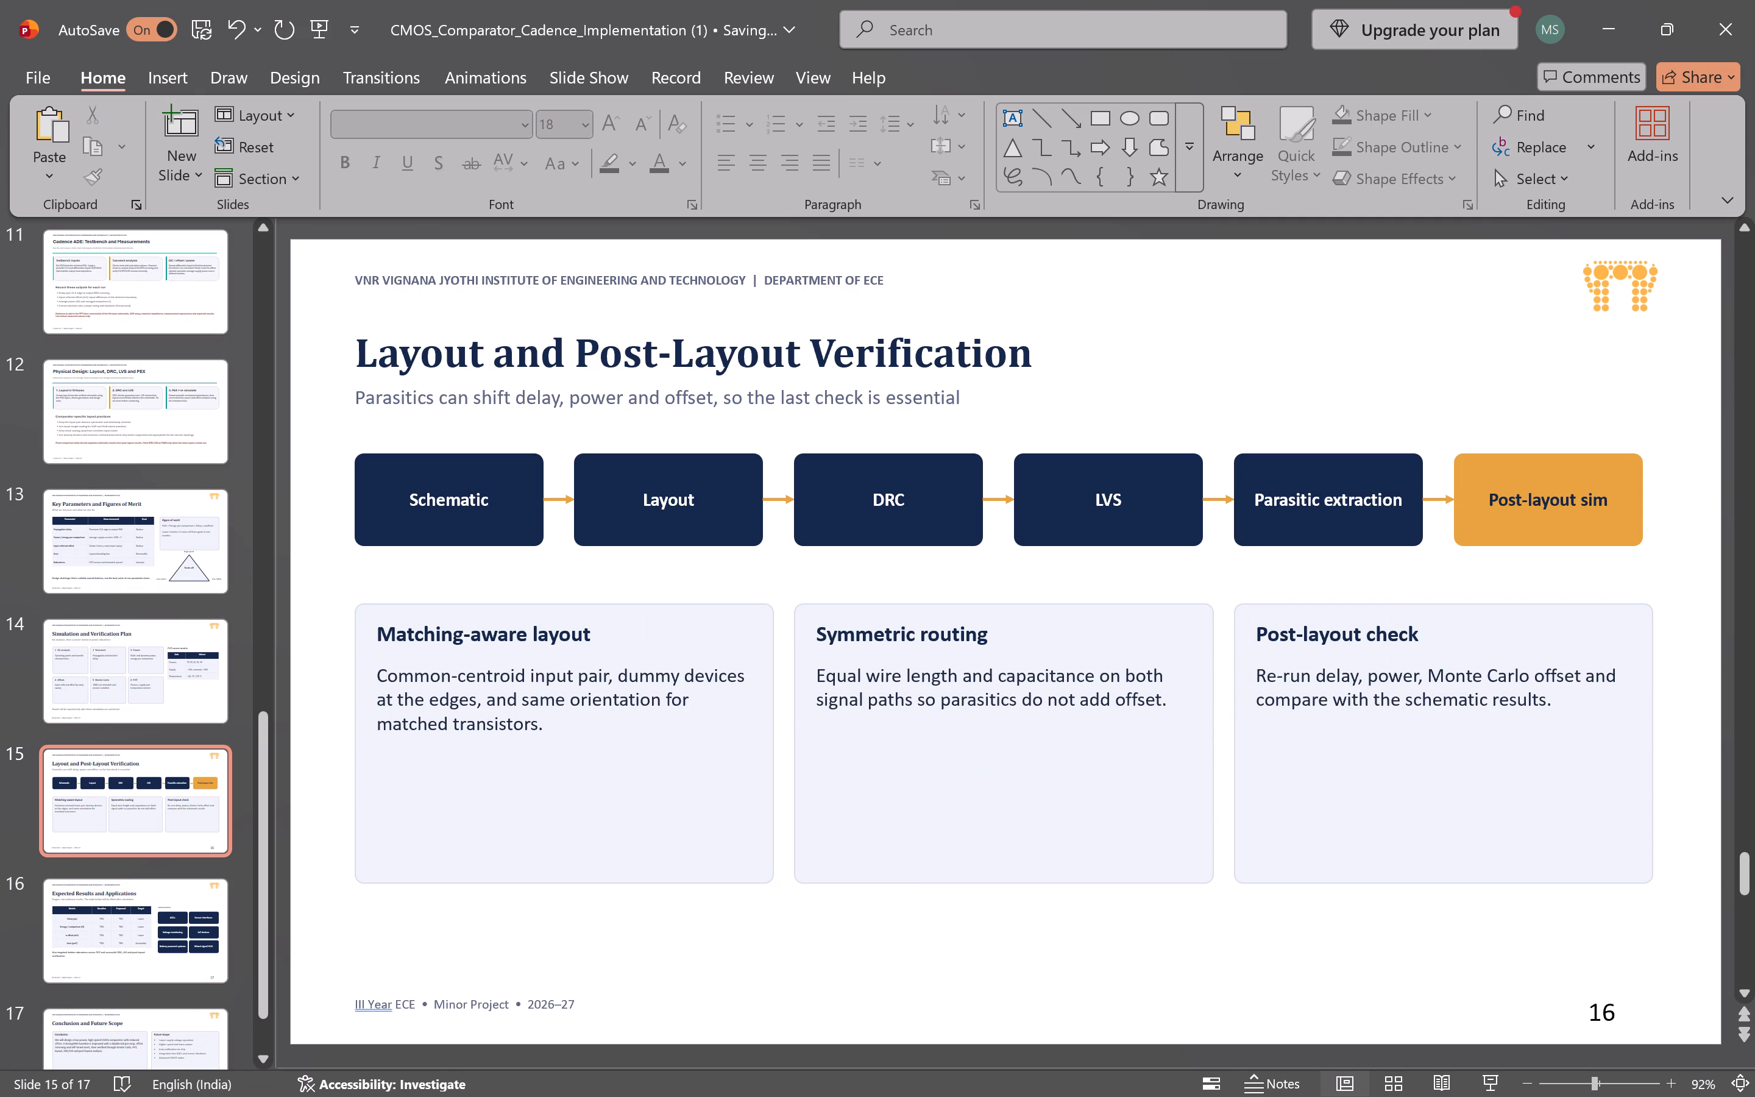
{"action": "left_click", "coordinate": [1620, 1007]}
{"action": "left_click", "coordinate": [1620, 1007]}
{"action": "key", "text": "BackSpace"}
{"action": "key", "text": "BackSpace"}
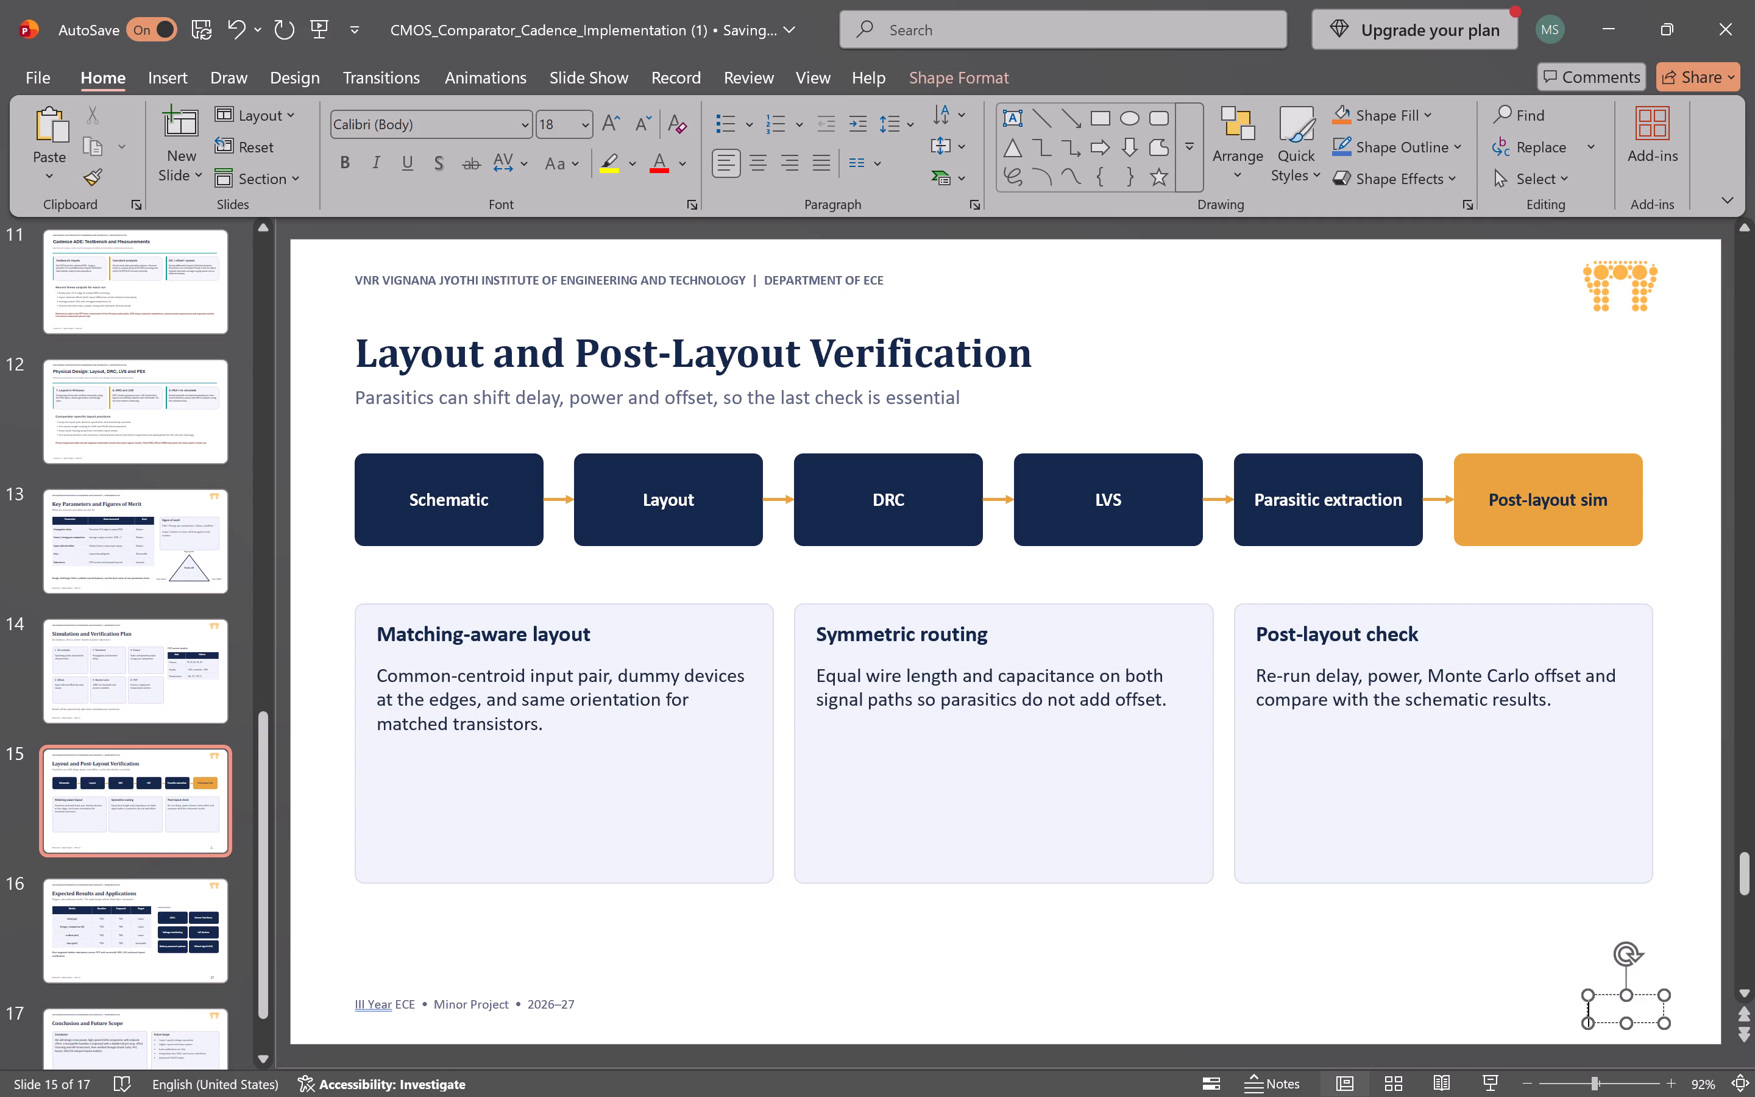
{"action": "key", "text": "BackSpace"}
{"action": "left_click", "coordinate": [1541, 1001]}
Delete the page numbers from slides 16 and 17, Expected Results and Applications and Conclusion and Future Scope.
{"action": "key", "text": "Down"}
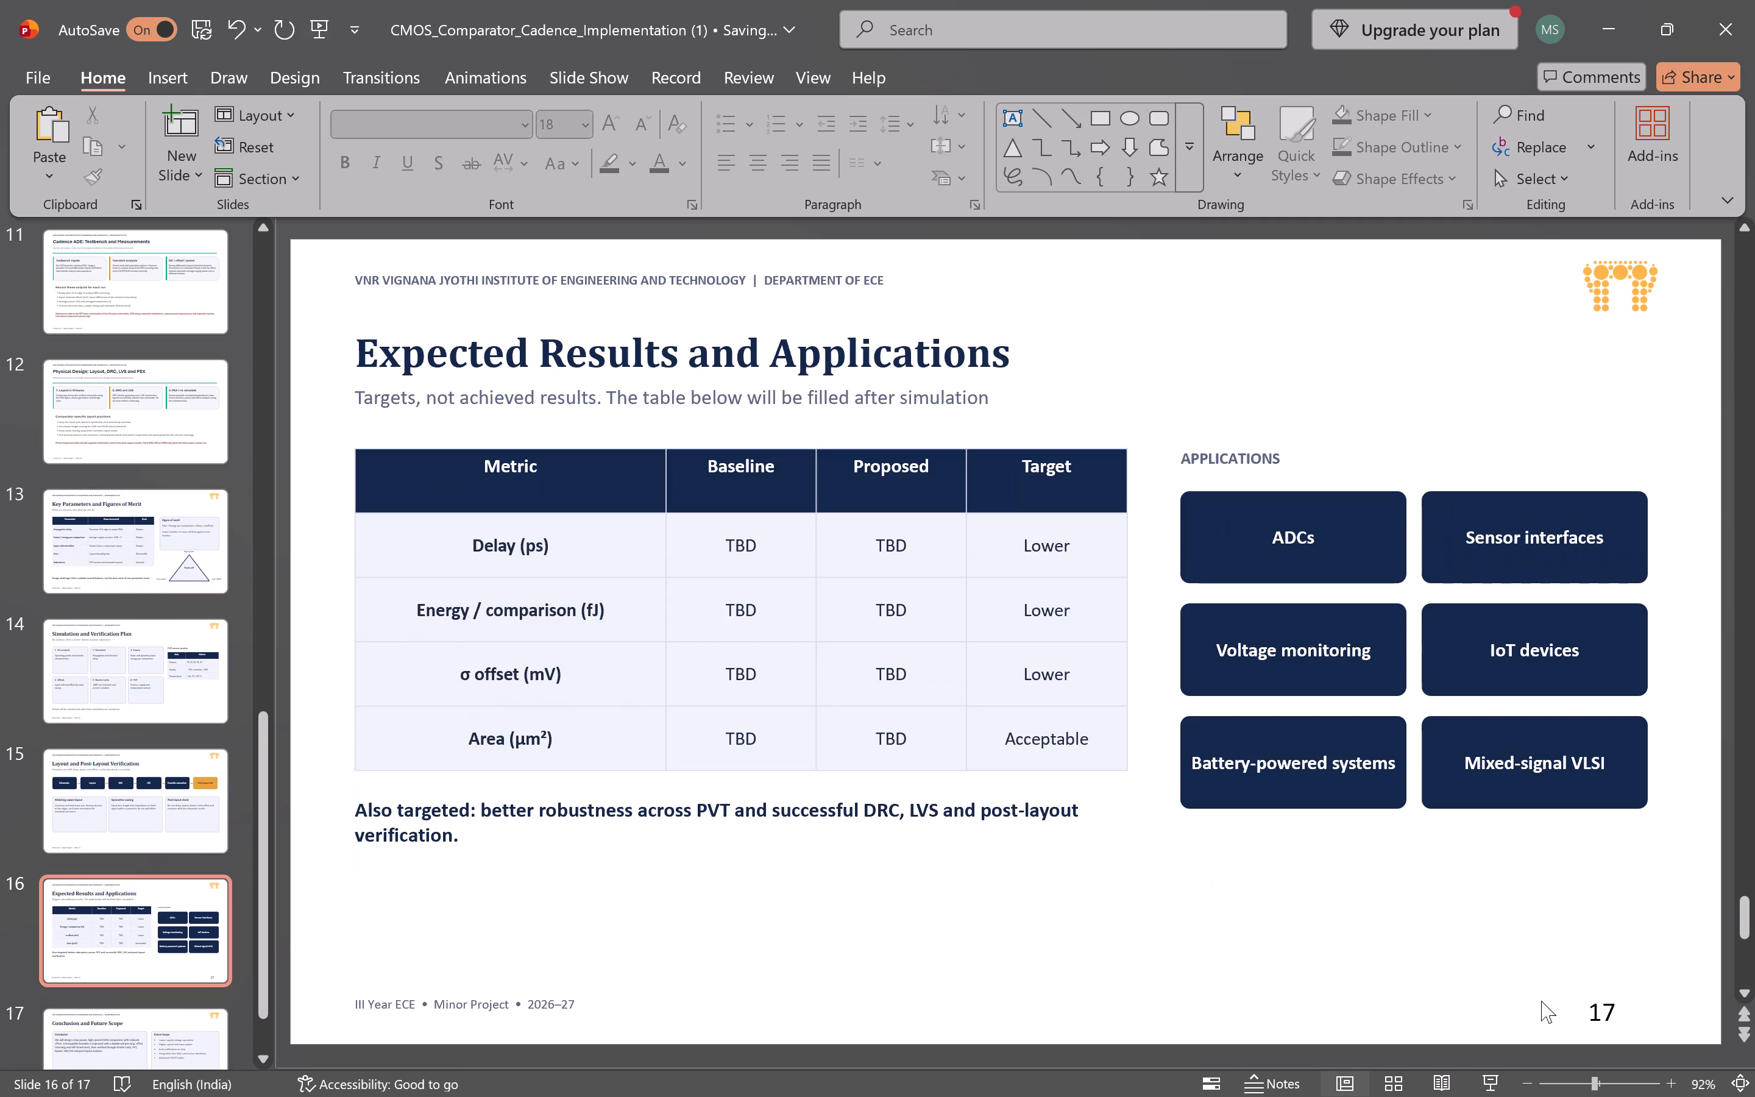
{"action": "left_click", "coordinate": [1630, 998]}
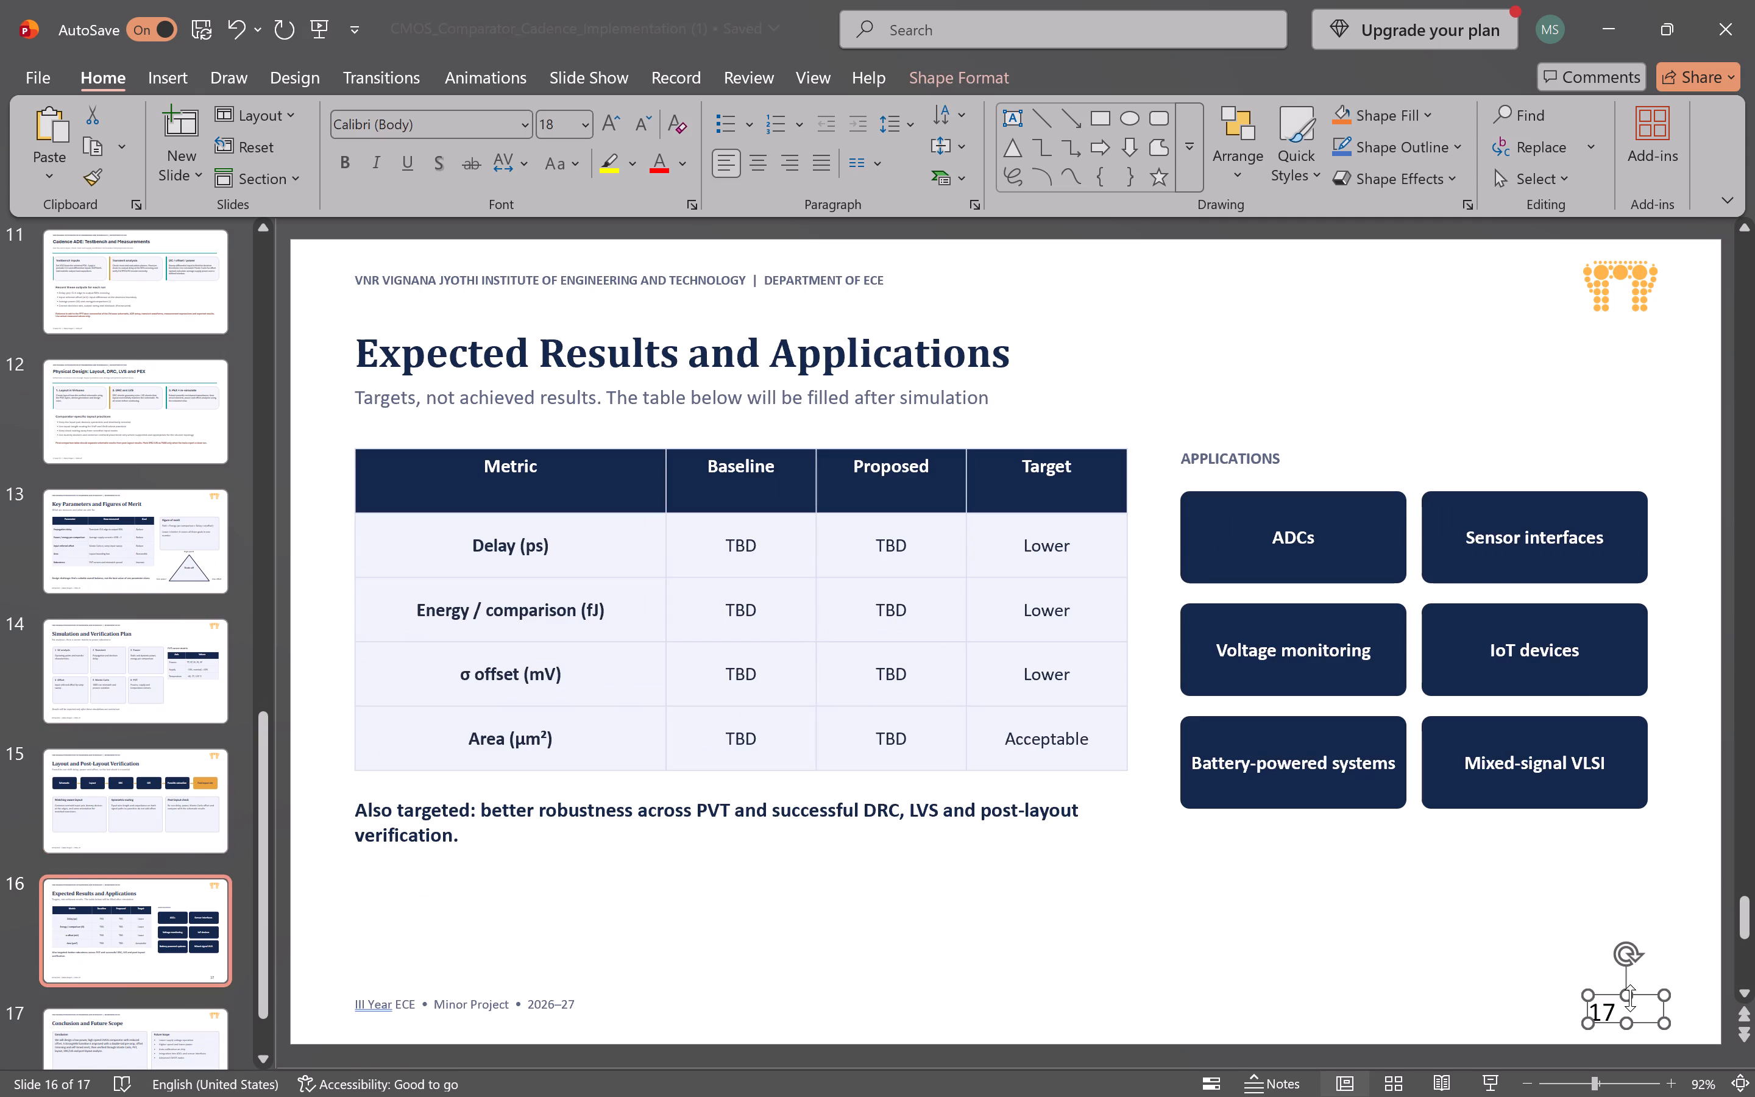
{"action": "key", "text": "BackSpace"}
{"action": "key", "text": "Down"}
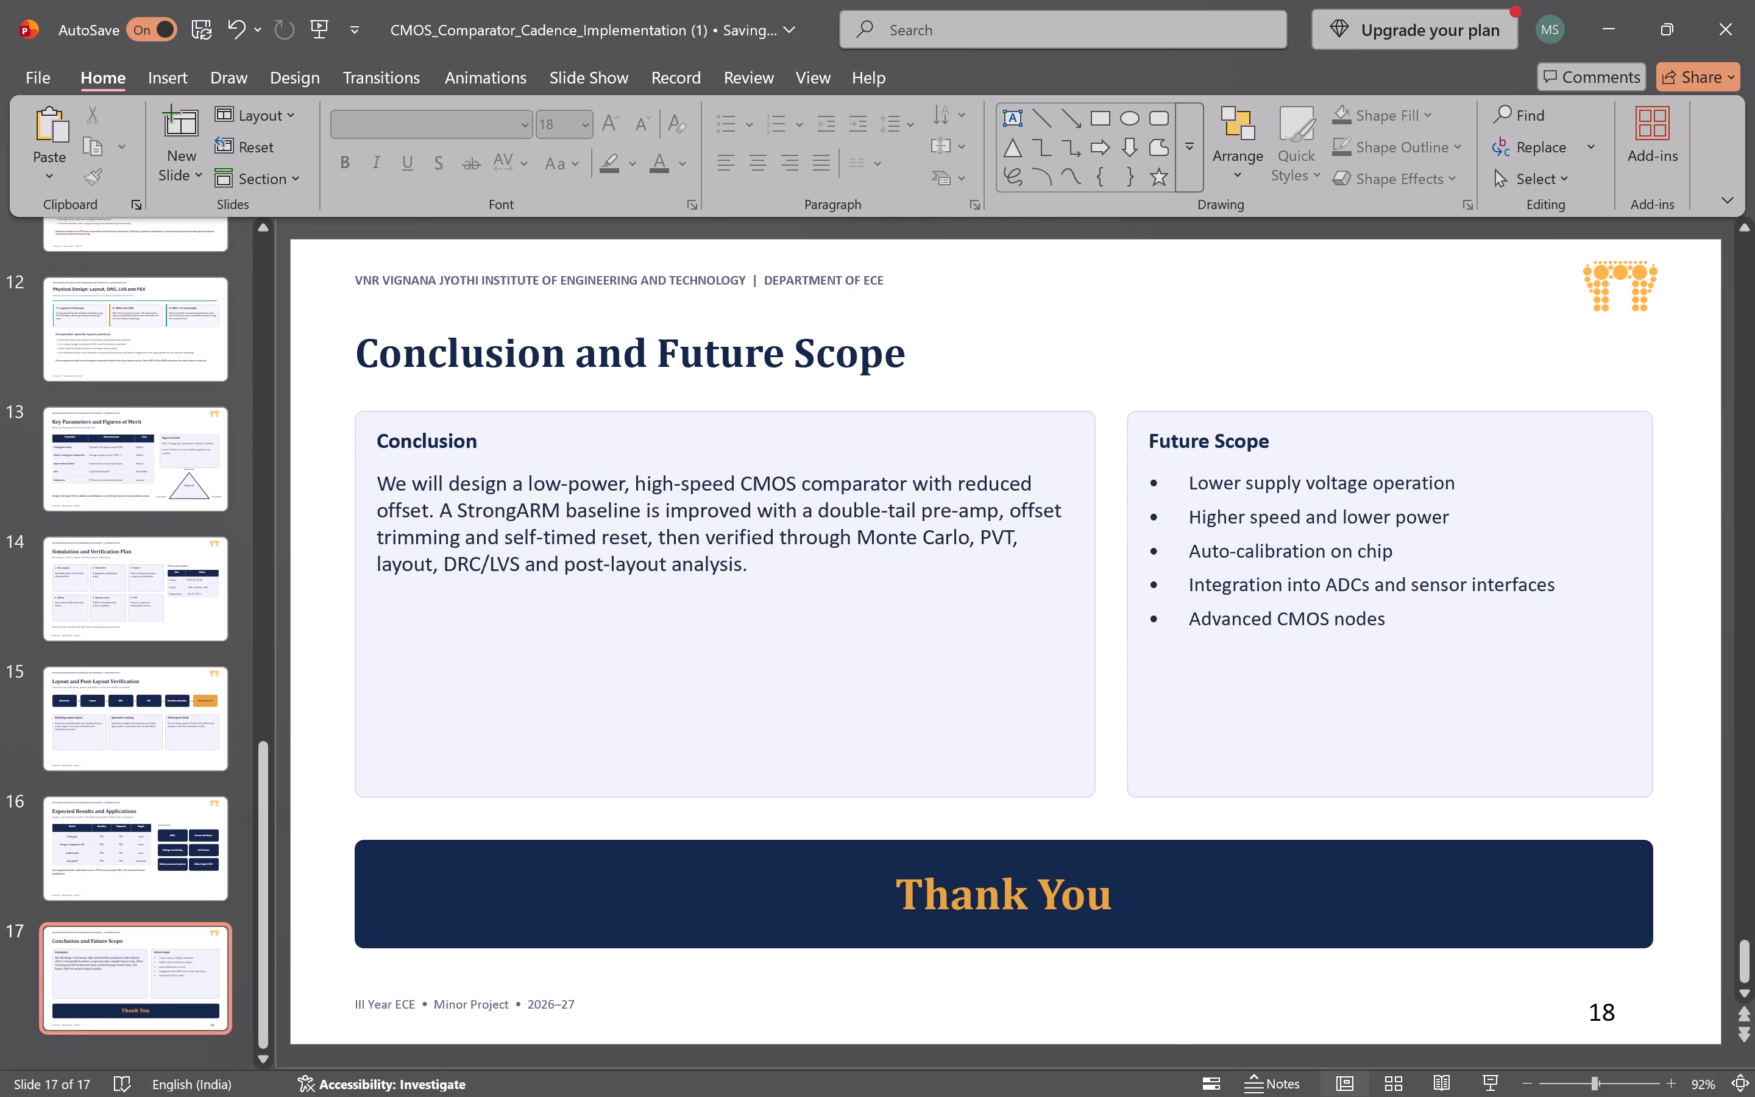
{"action": "left_click", "coordinate": [1585, 1003]}
{"action": "key", "text": "BackSpace"}
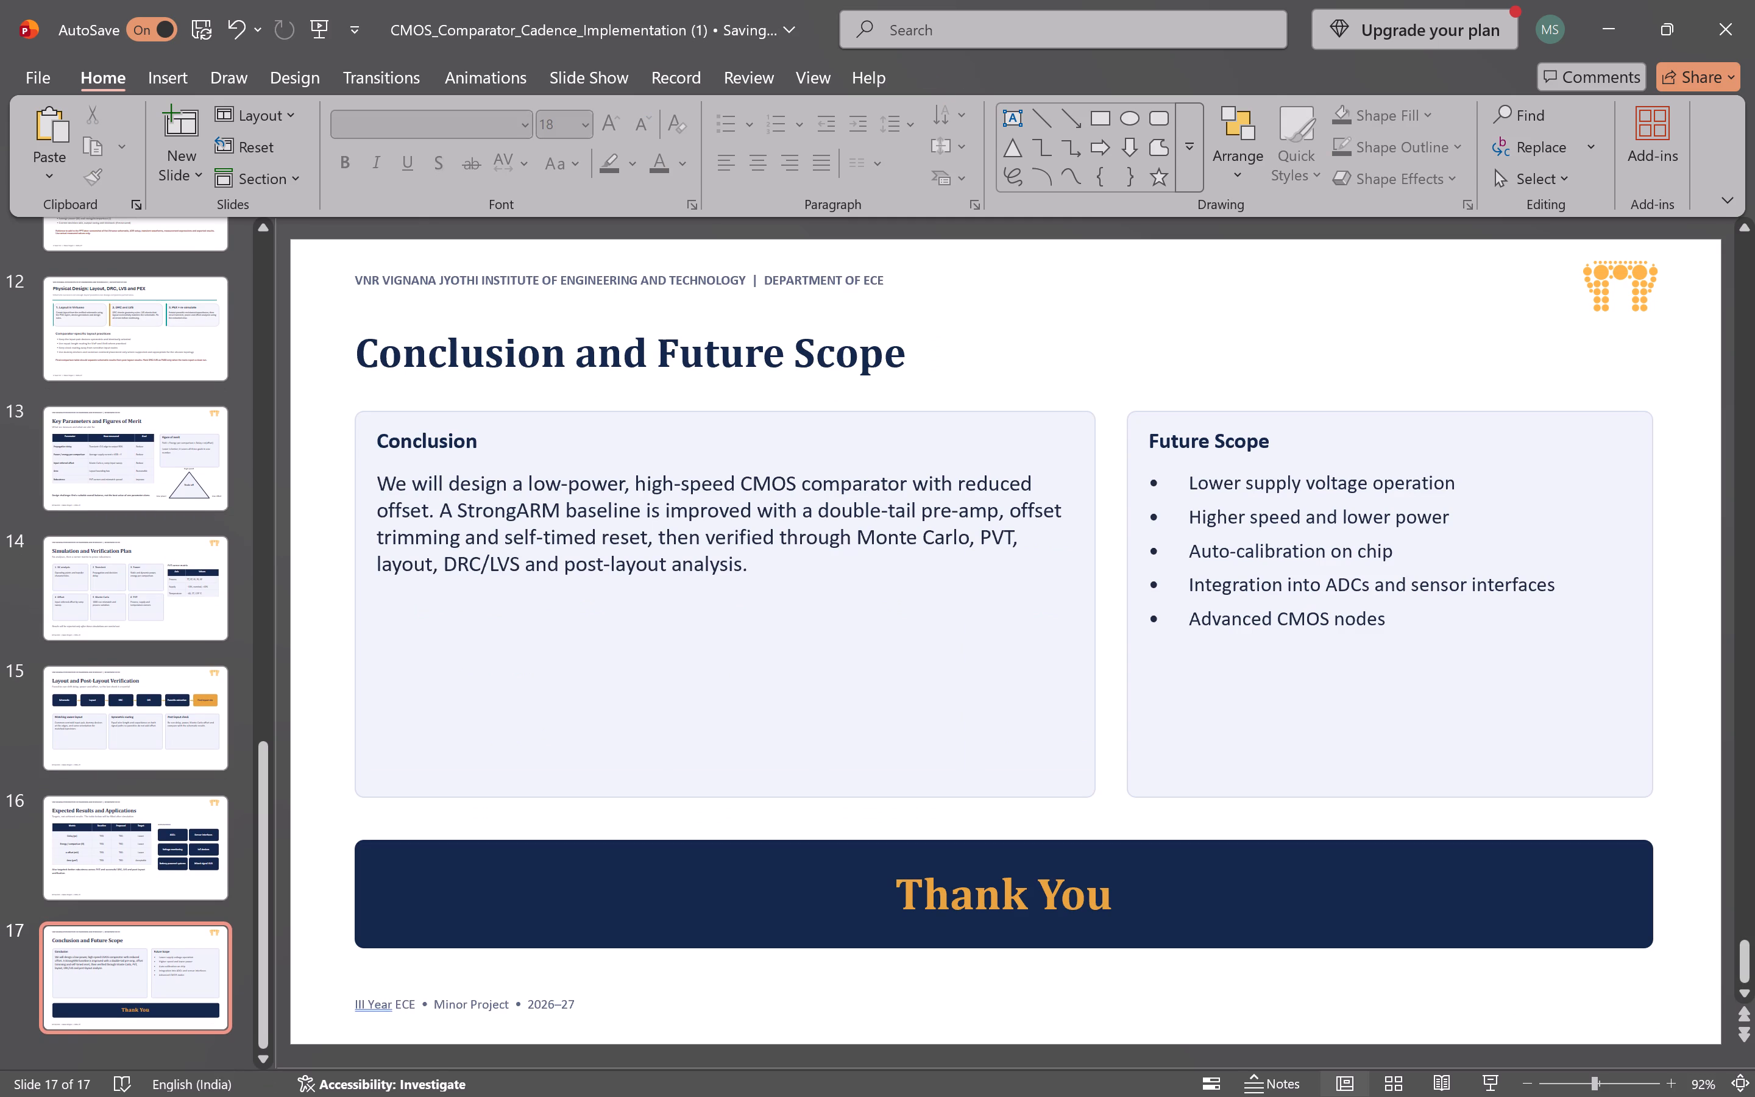
Review slides 16, 15 and 14 in reverse order, from Expected Results and Applications back to Simulation and Verification Plan.
{"action": "left_click", "coordinate": [238, 817]}
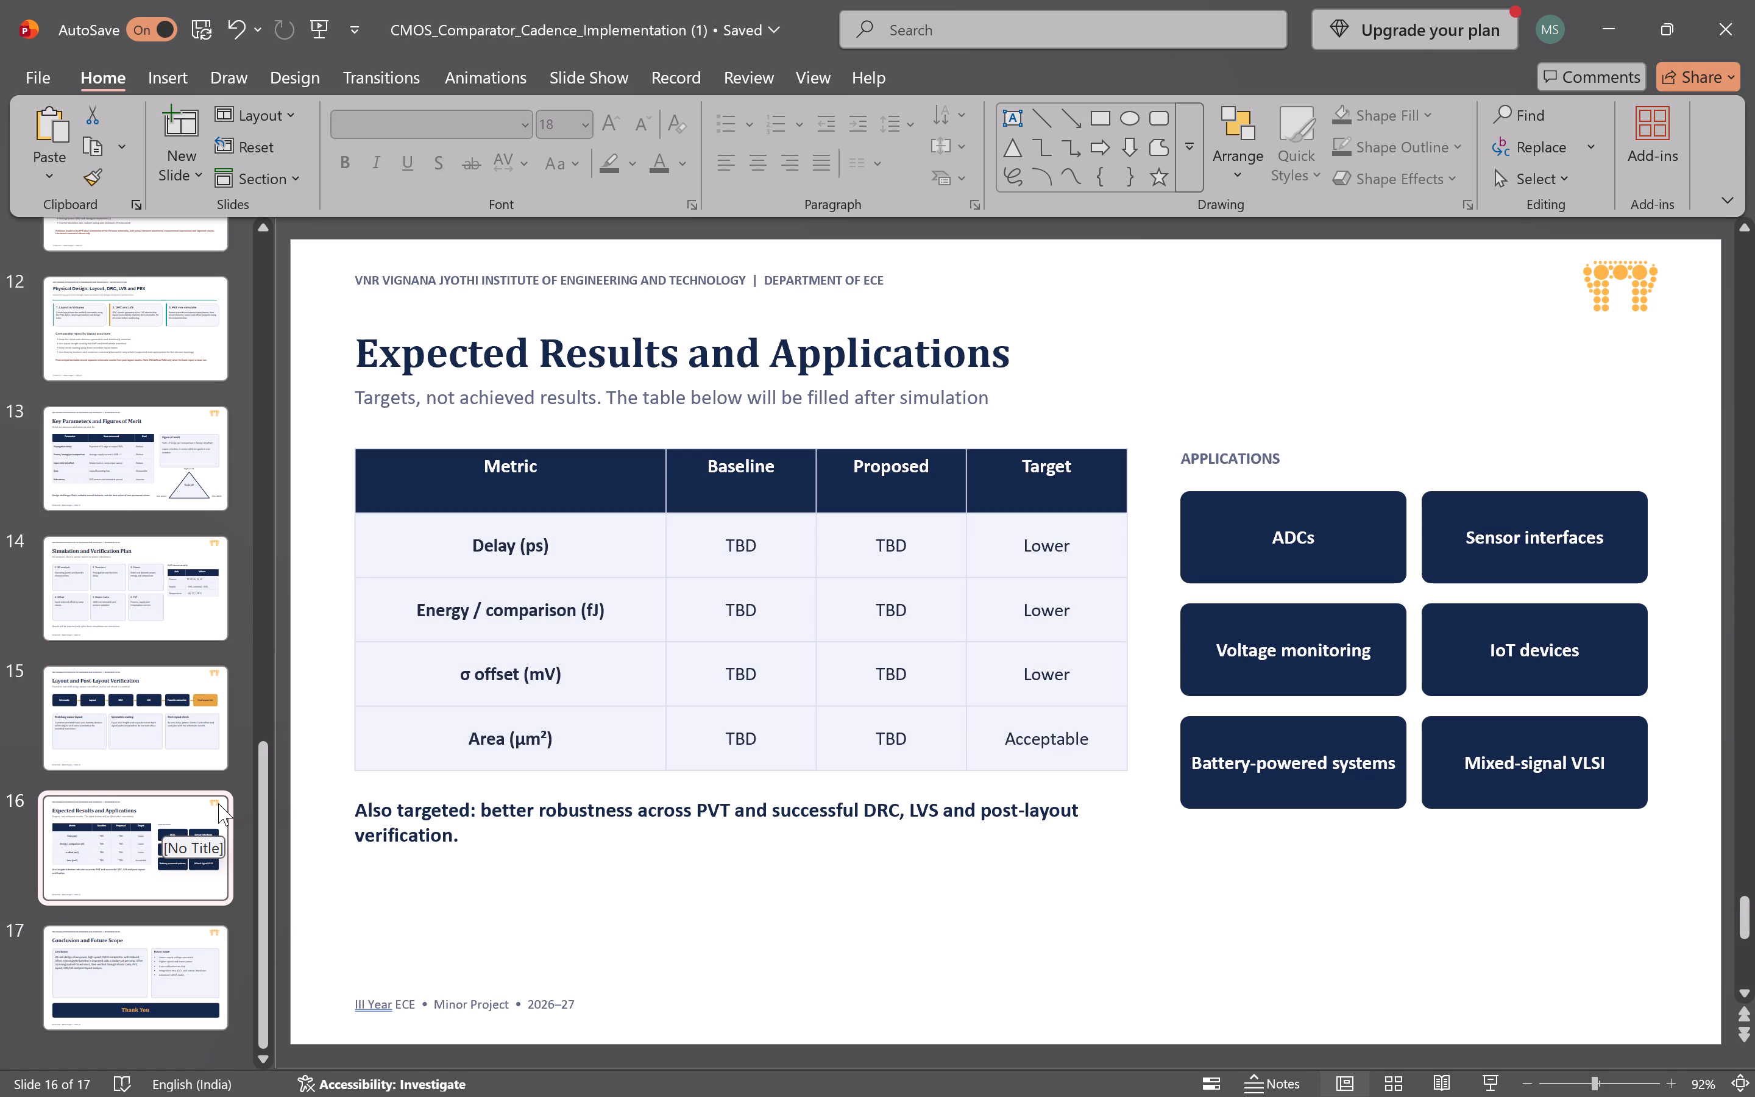
{"action": "left_click", "coordinate": [113, 707]}
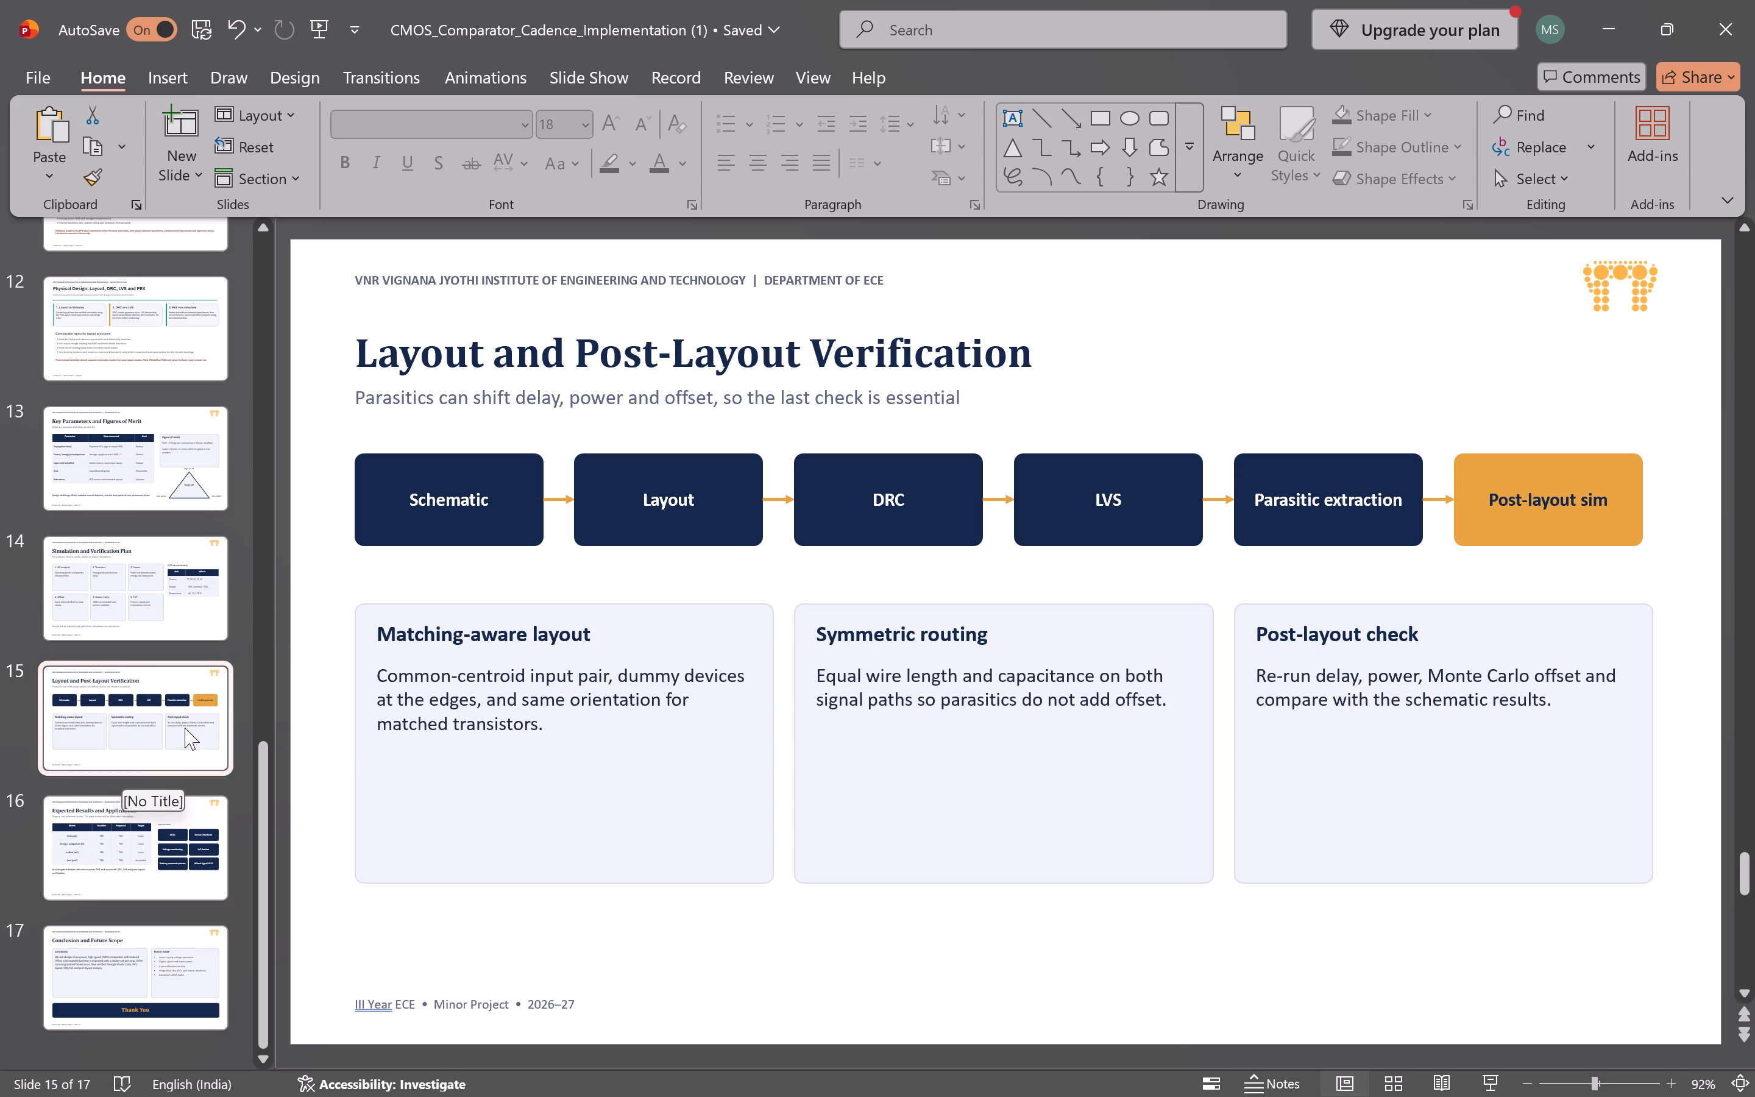
{"action": "left_click", "coordinate": [155, 608]}
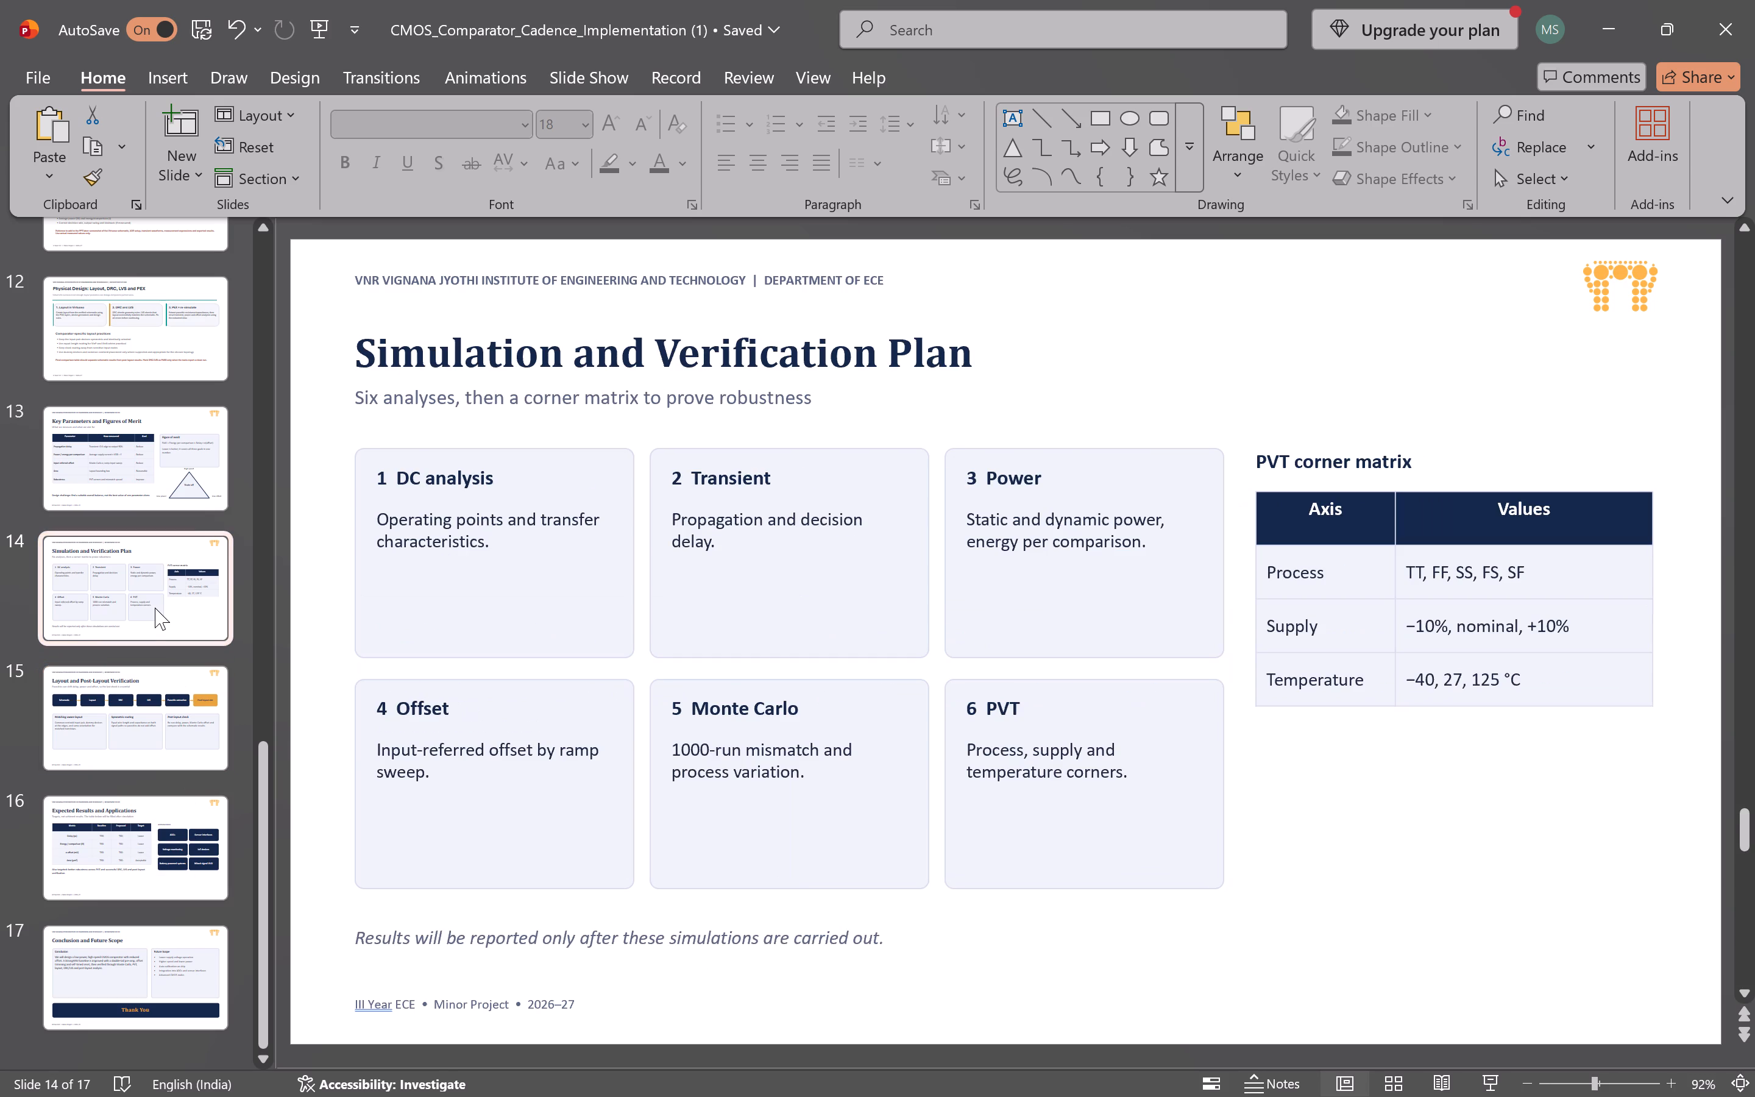
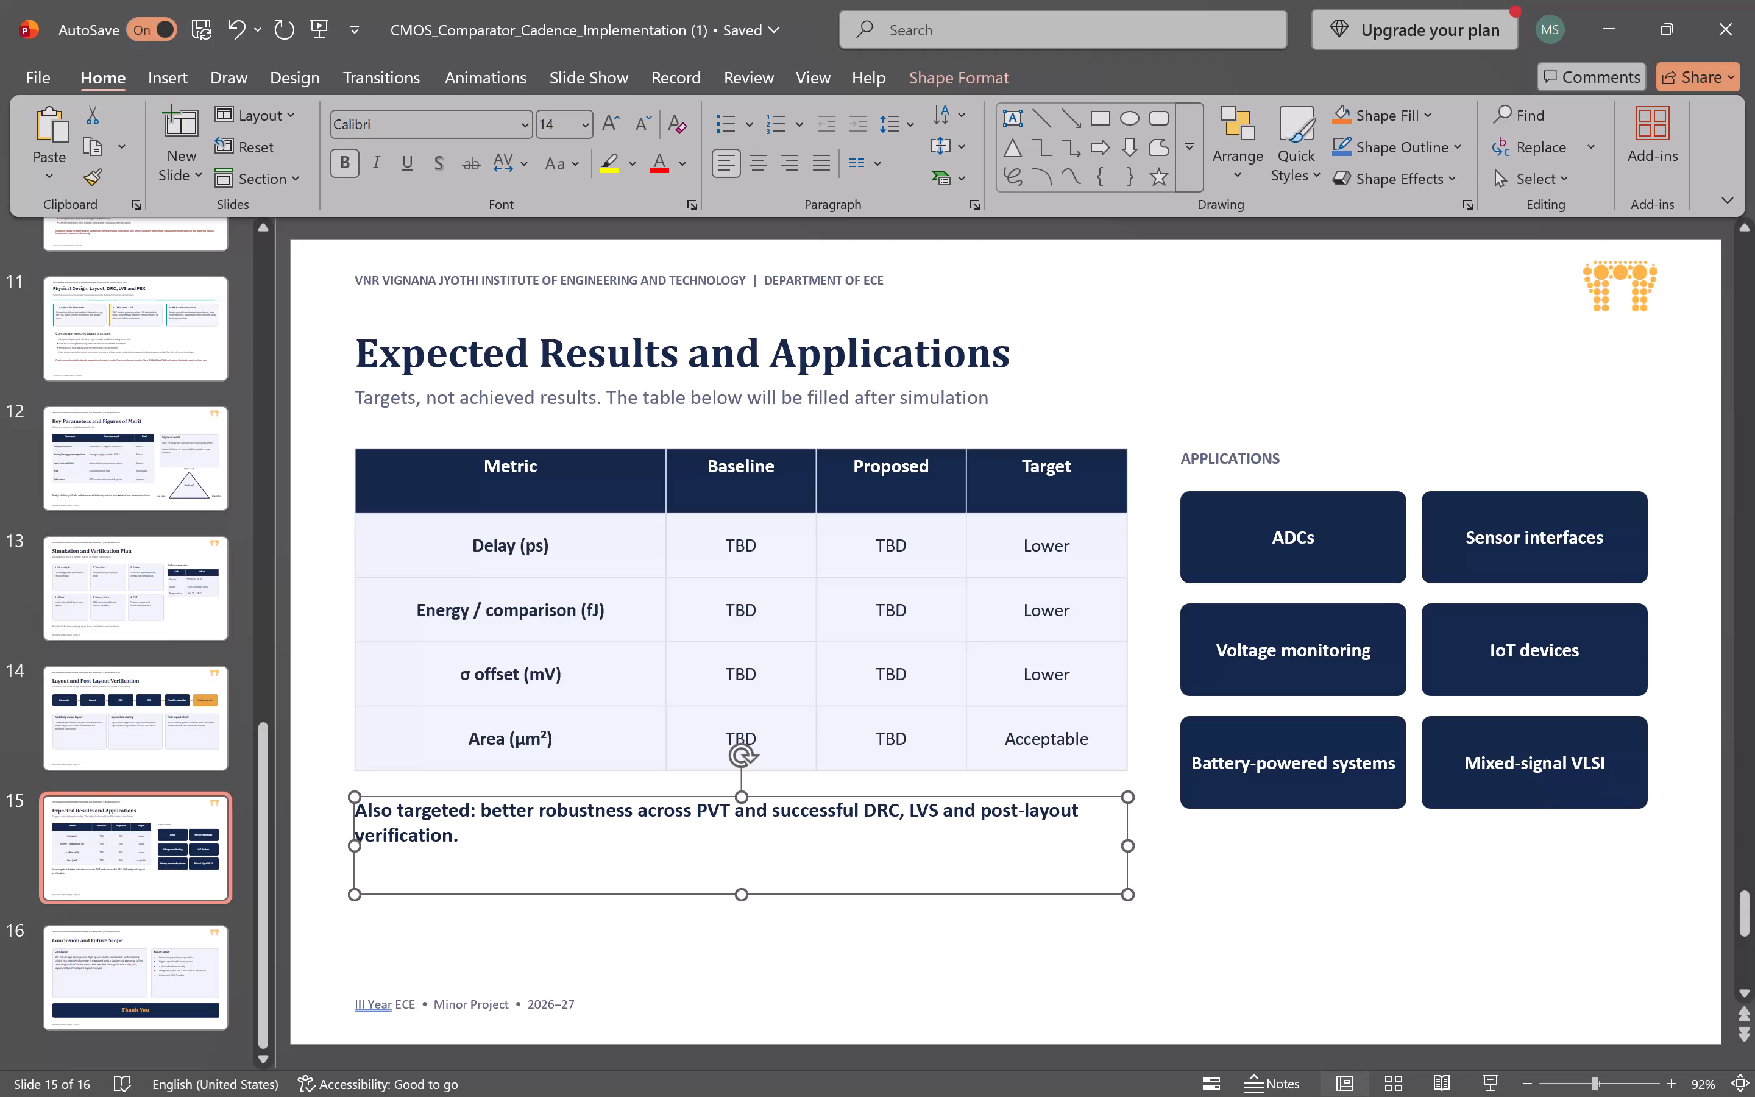
Review the Conclusion and Future Scope slide and the results table on the Expected Results and Applications slide.
{"action": "left_click", "coordinate": [1118, 994]}
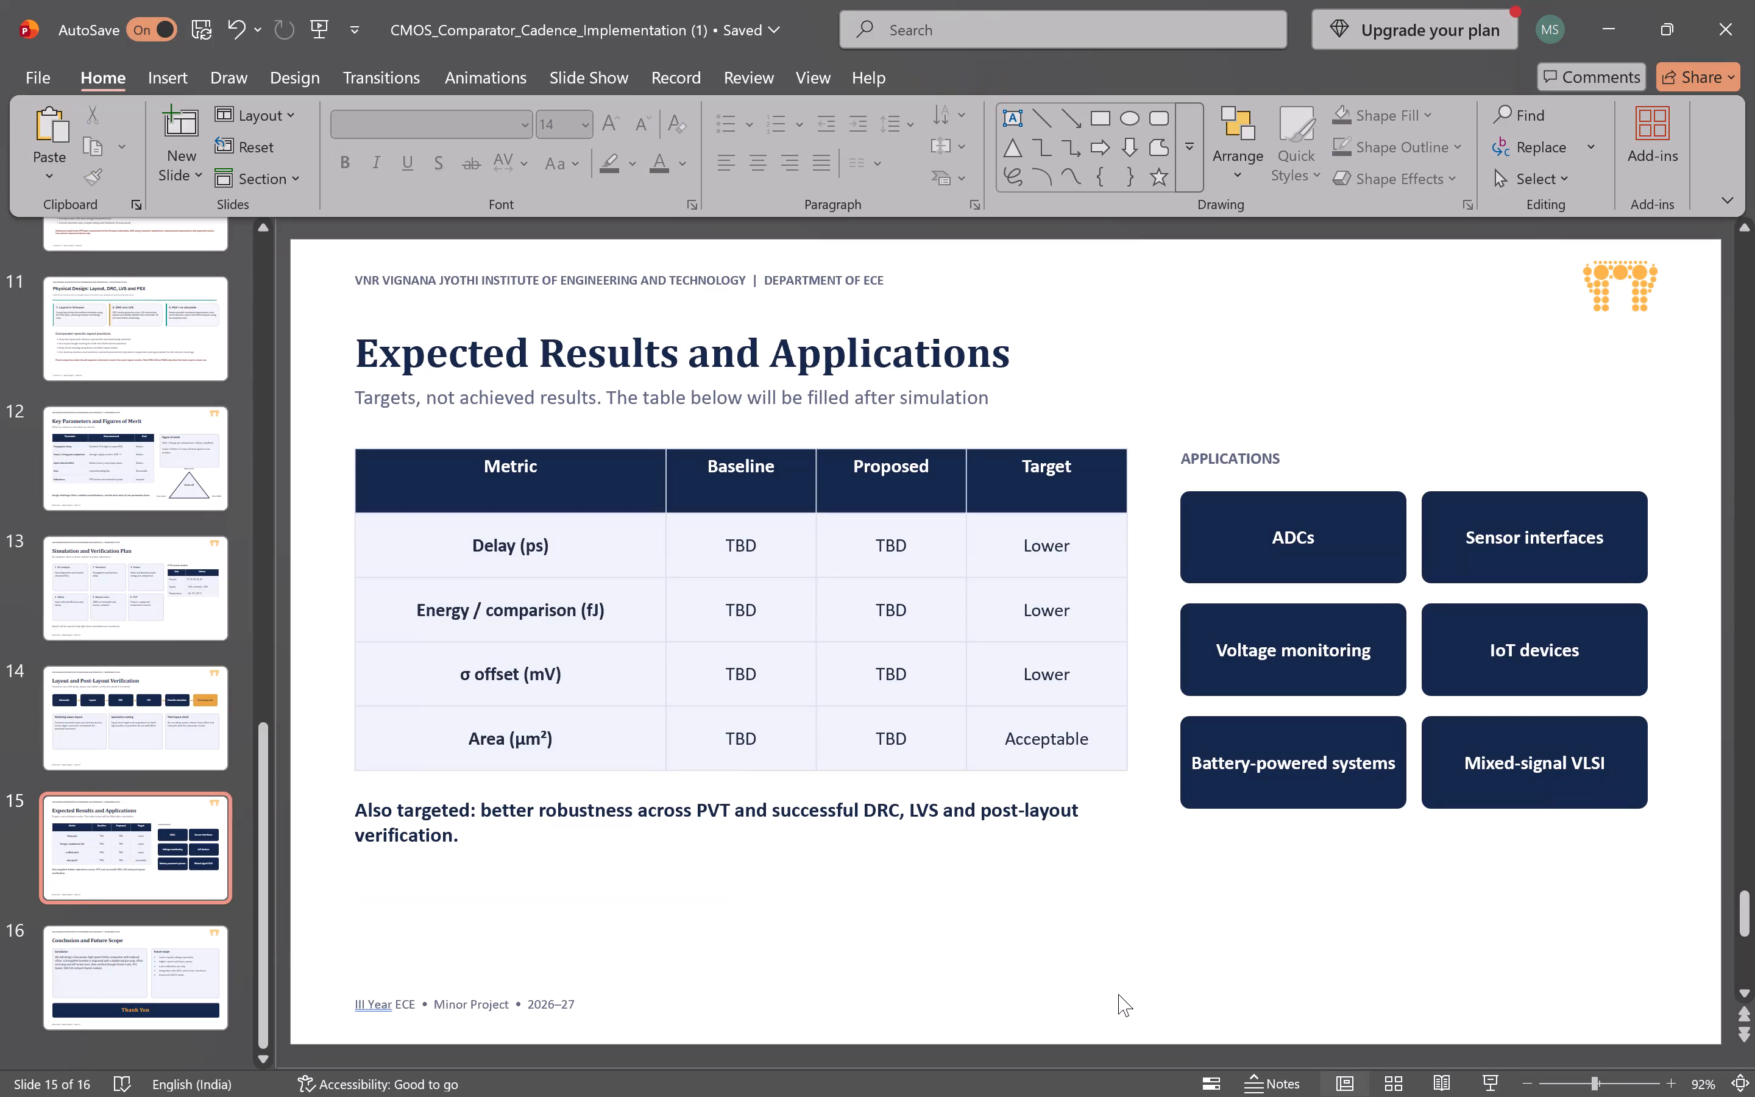
{"action": "left_click", "coordinate": [141, 968]}
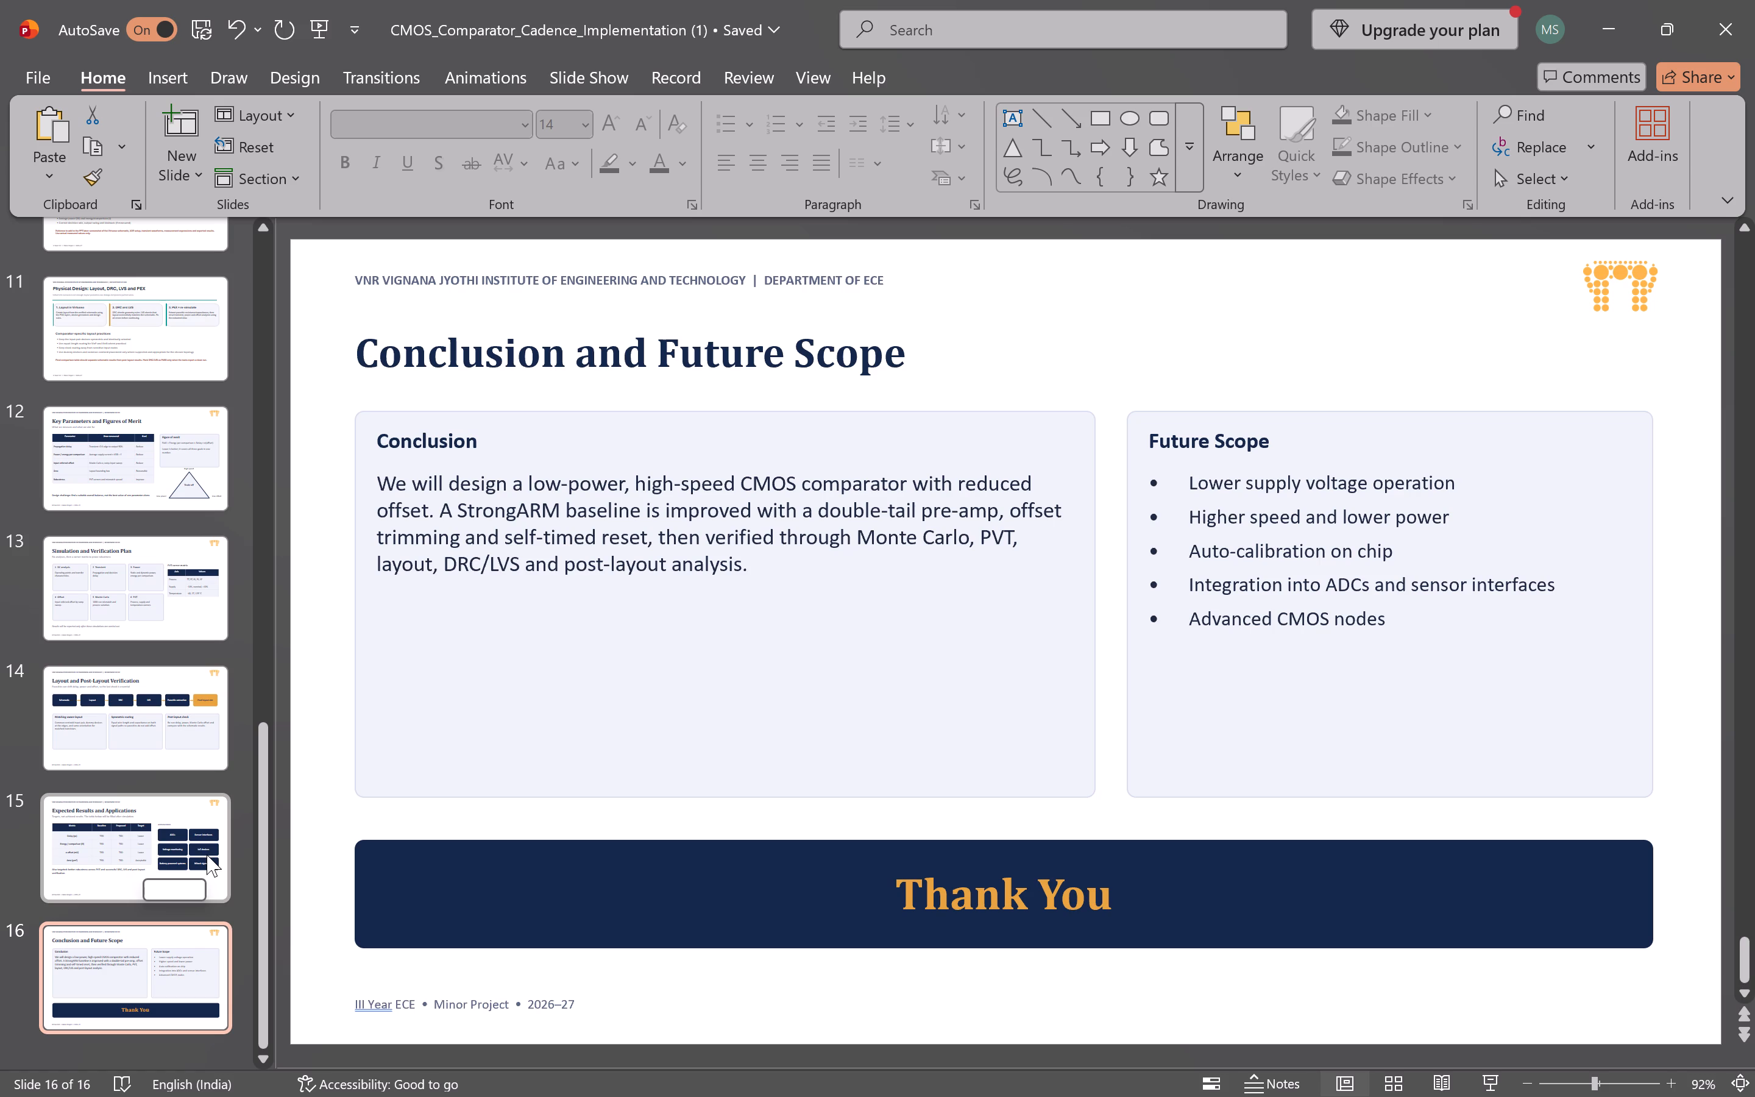
{"action": "left_click", "coordinate": [67, 857]}
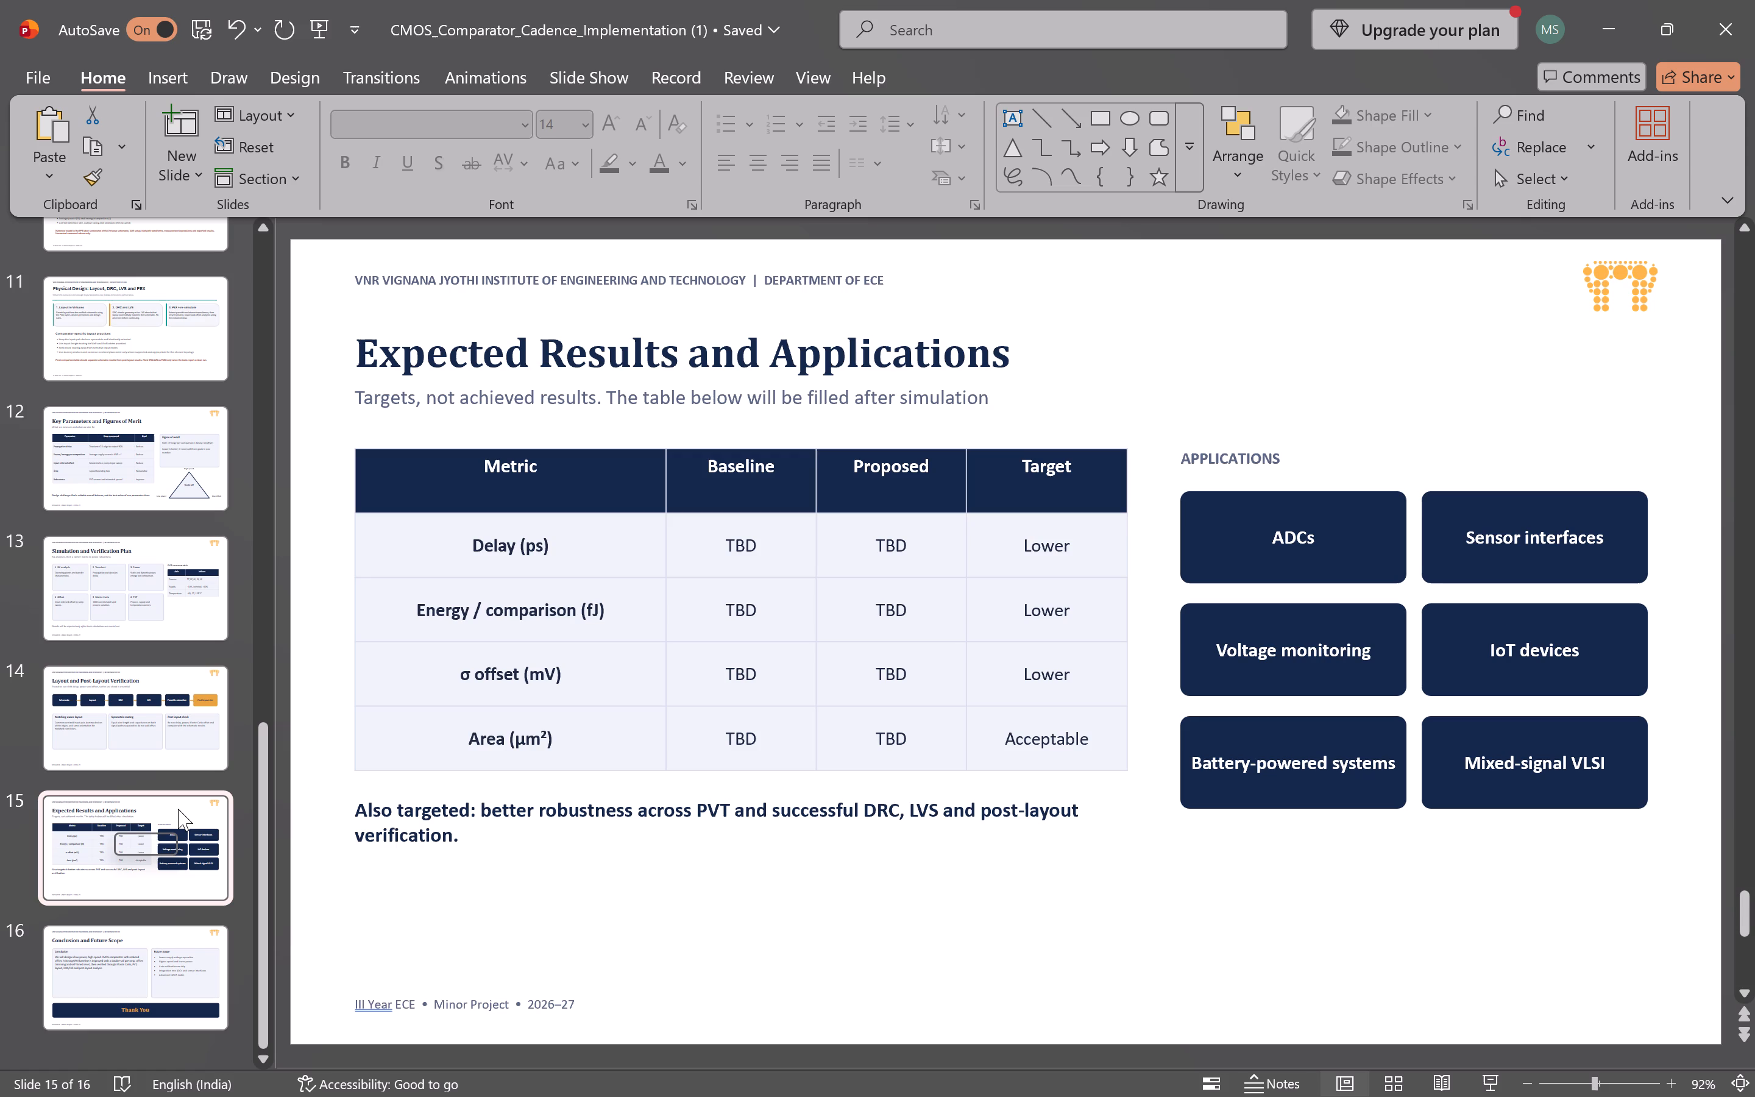
{"action": "right_click", "coordinate": [114, 856]}
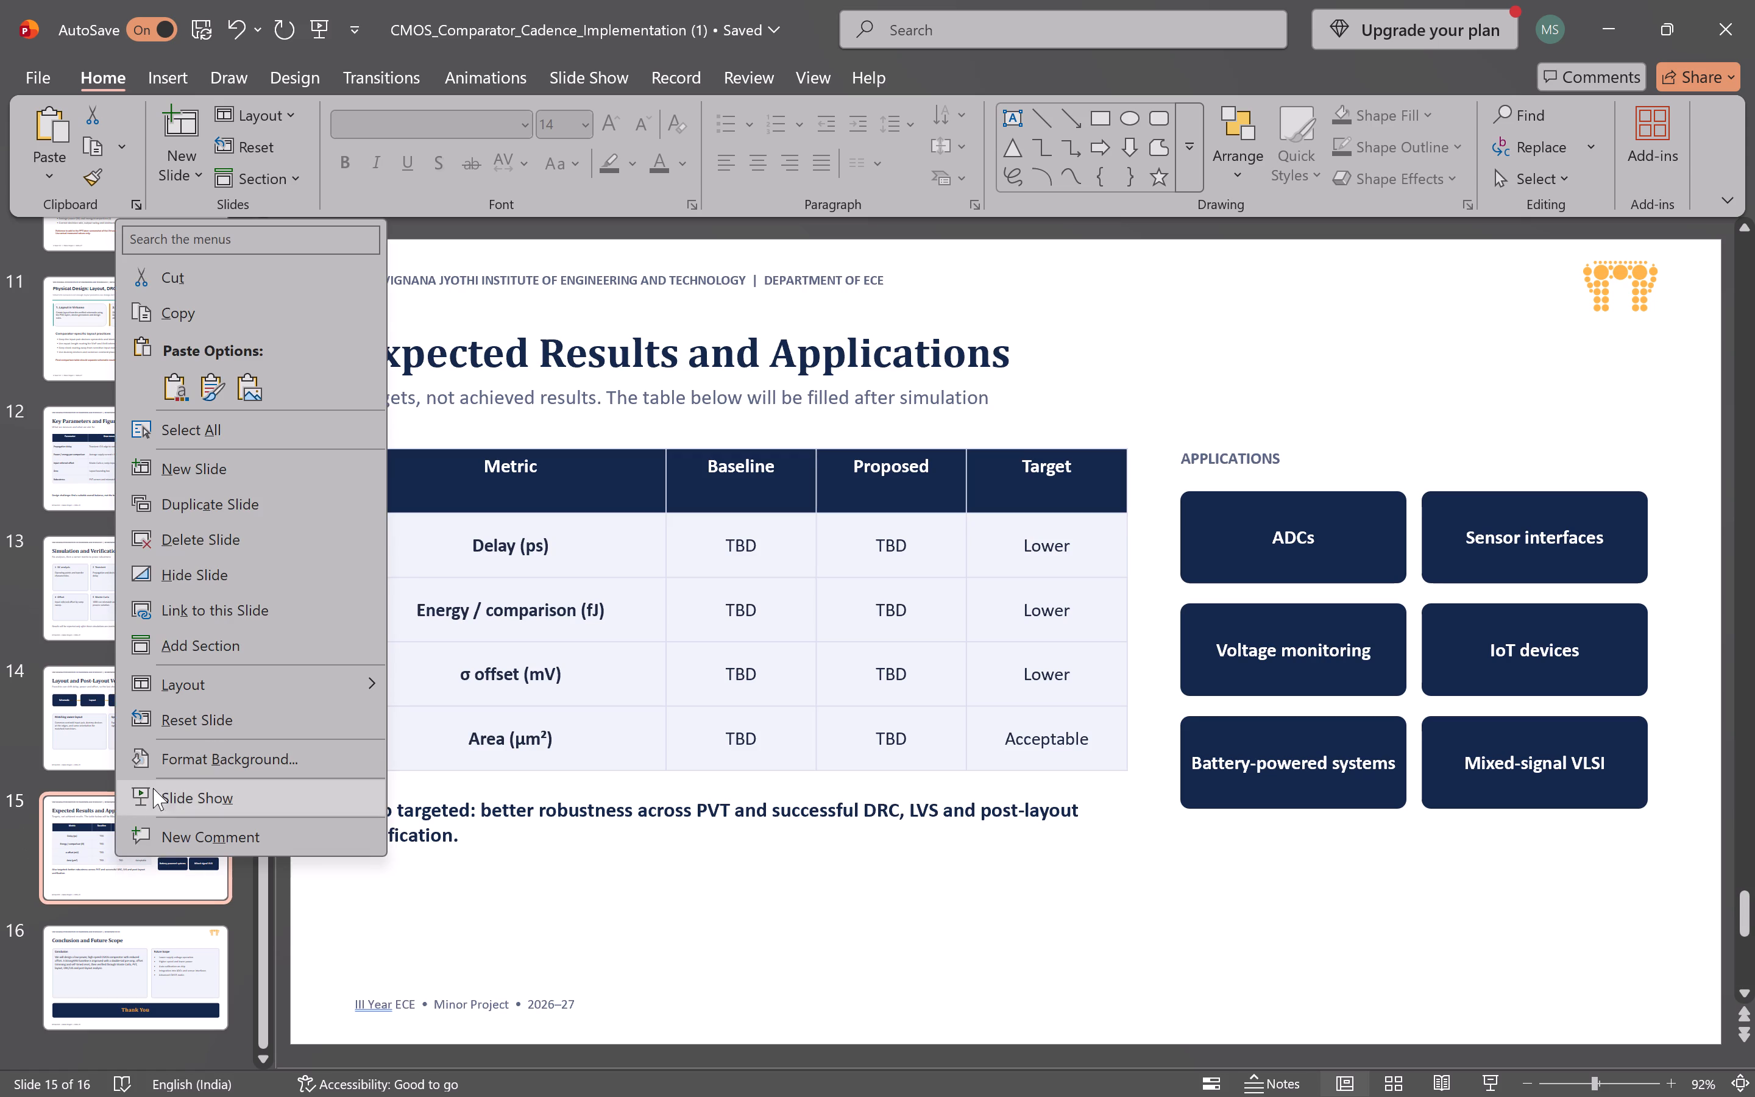
{"action": "left_click", "coordinate": [344, 890]}
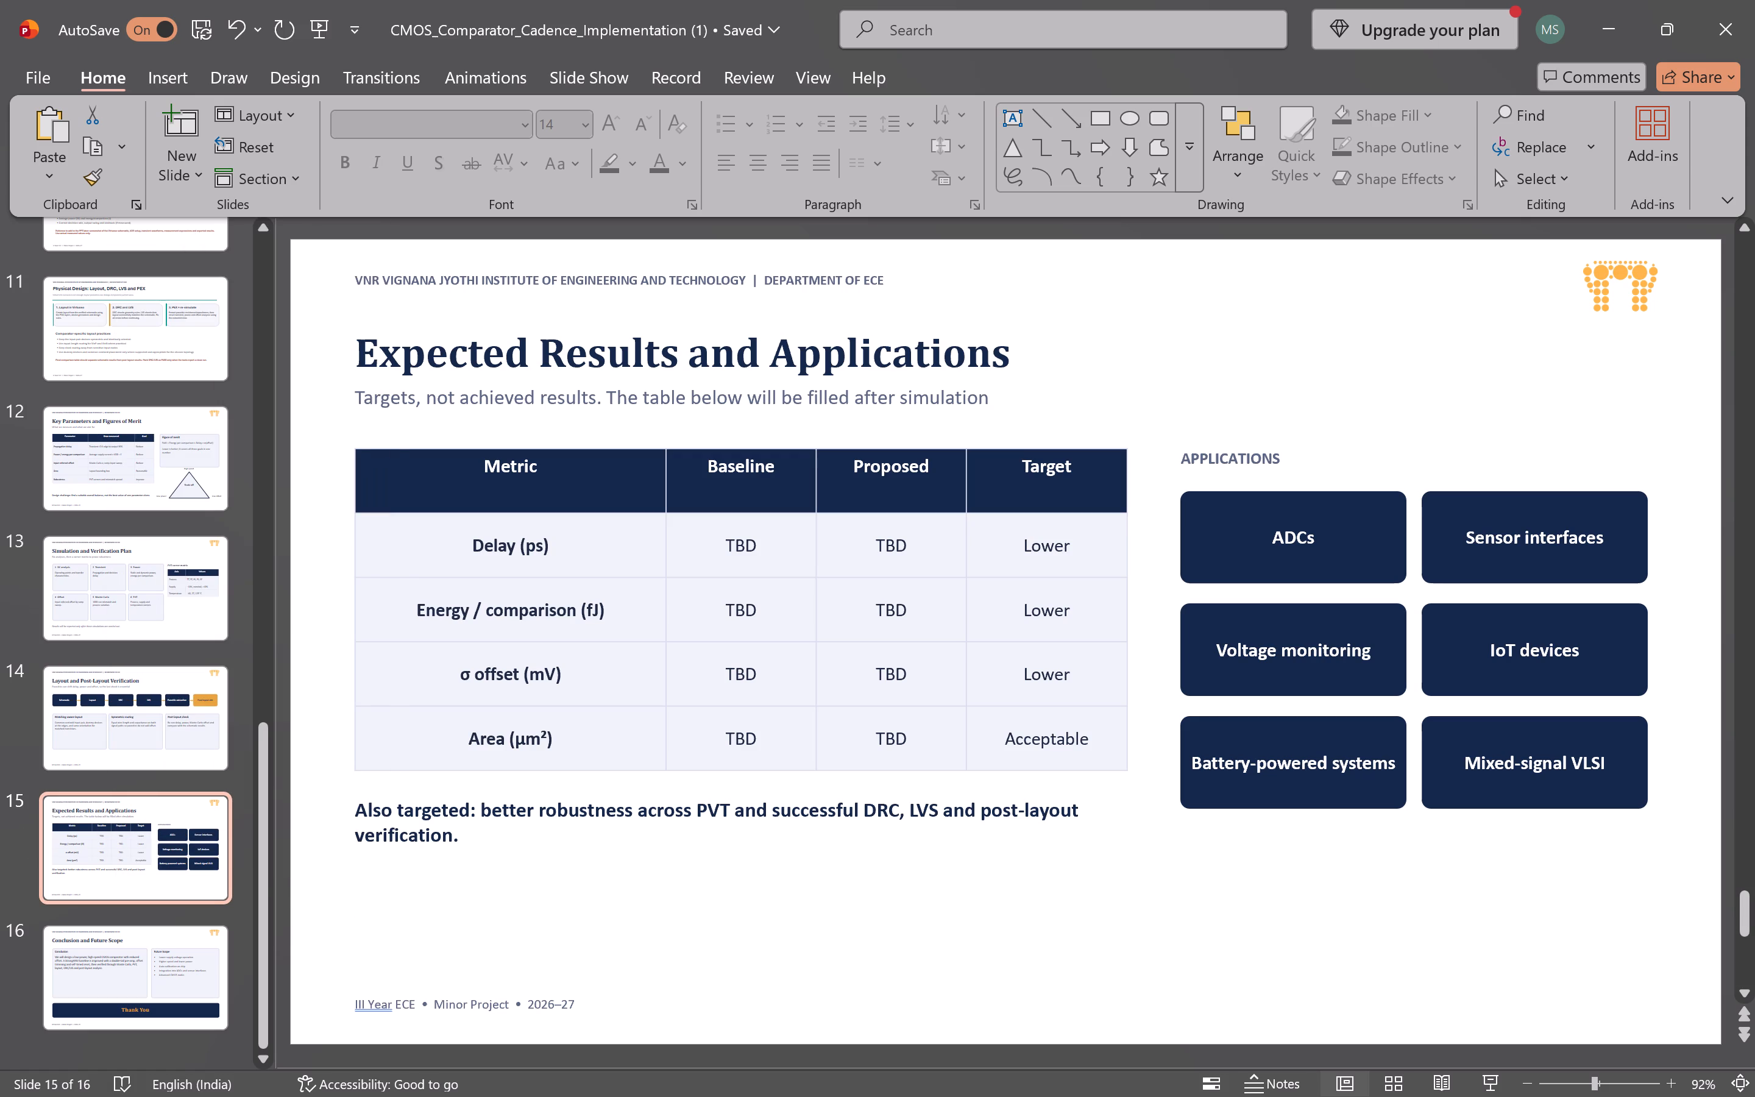
{"action": "left_click", "coordinate": [756, 544]}
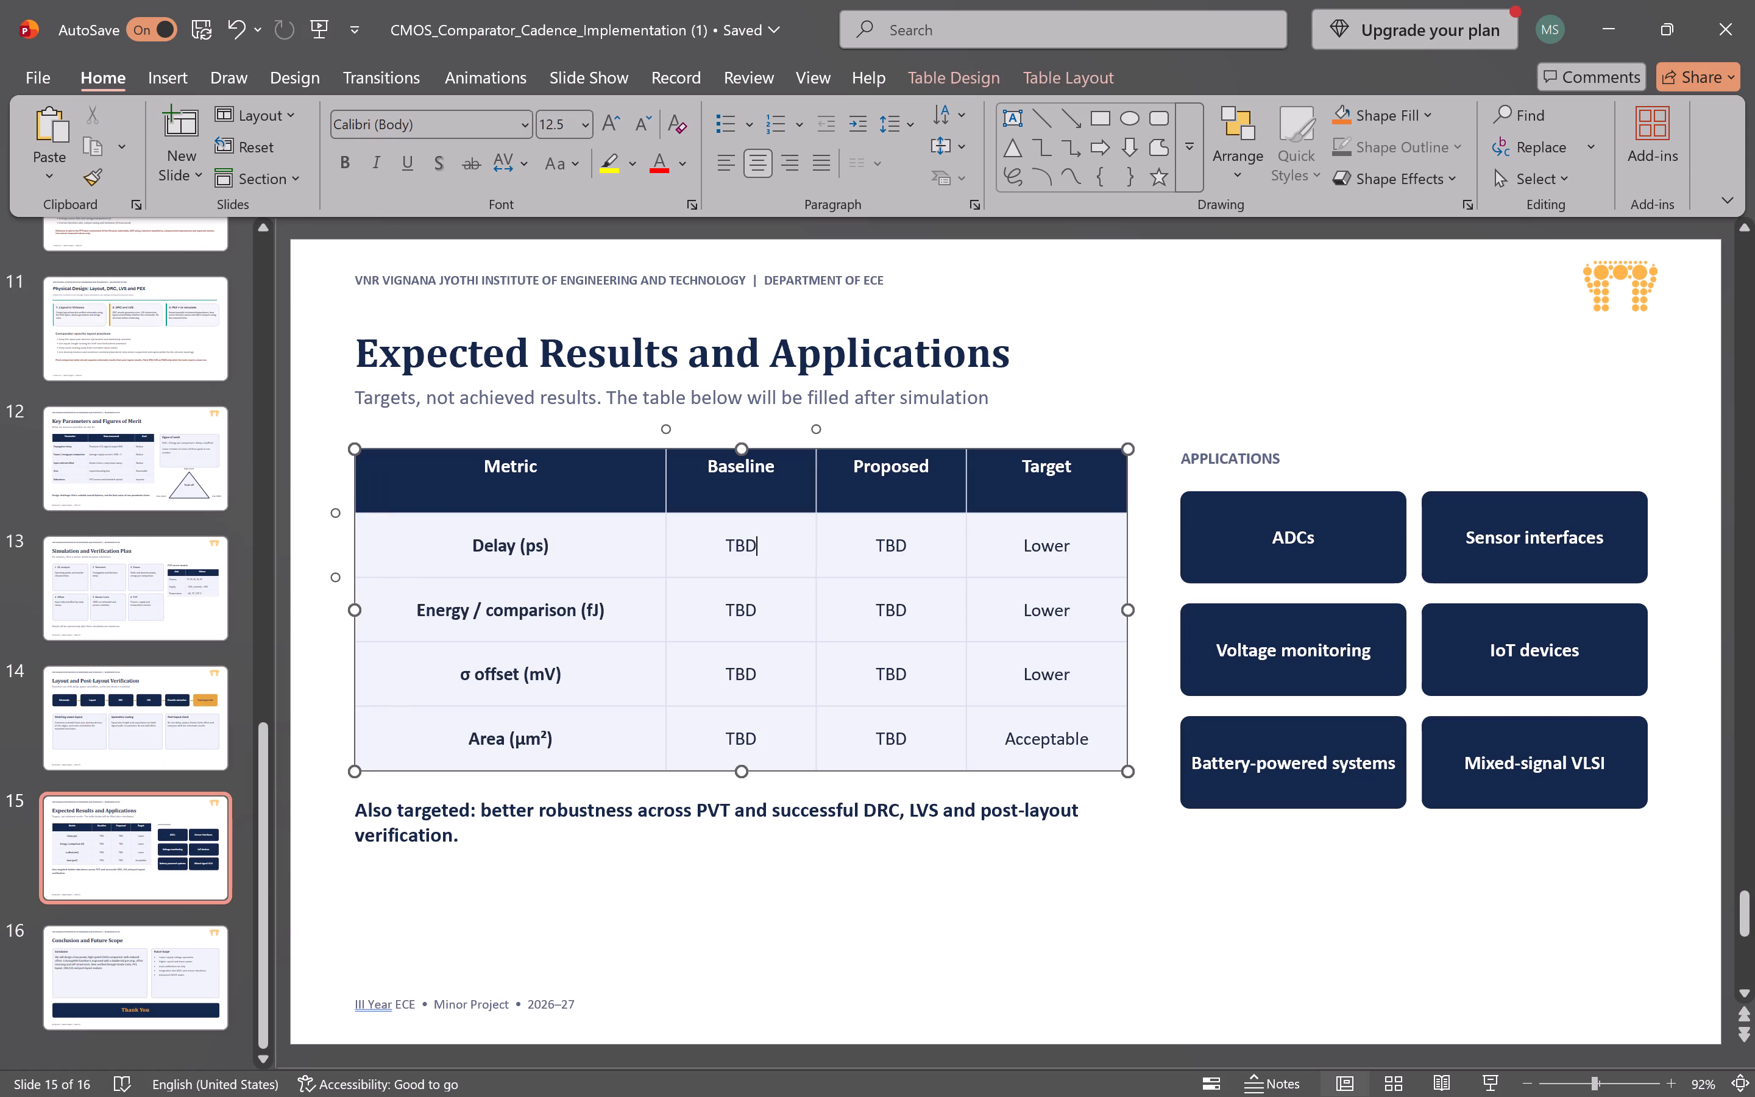
{"action": "left_click", "coordinate": [756, 544]}
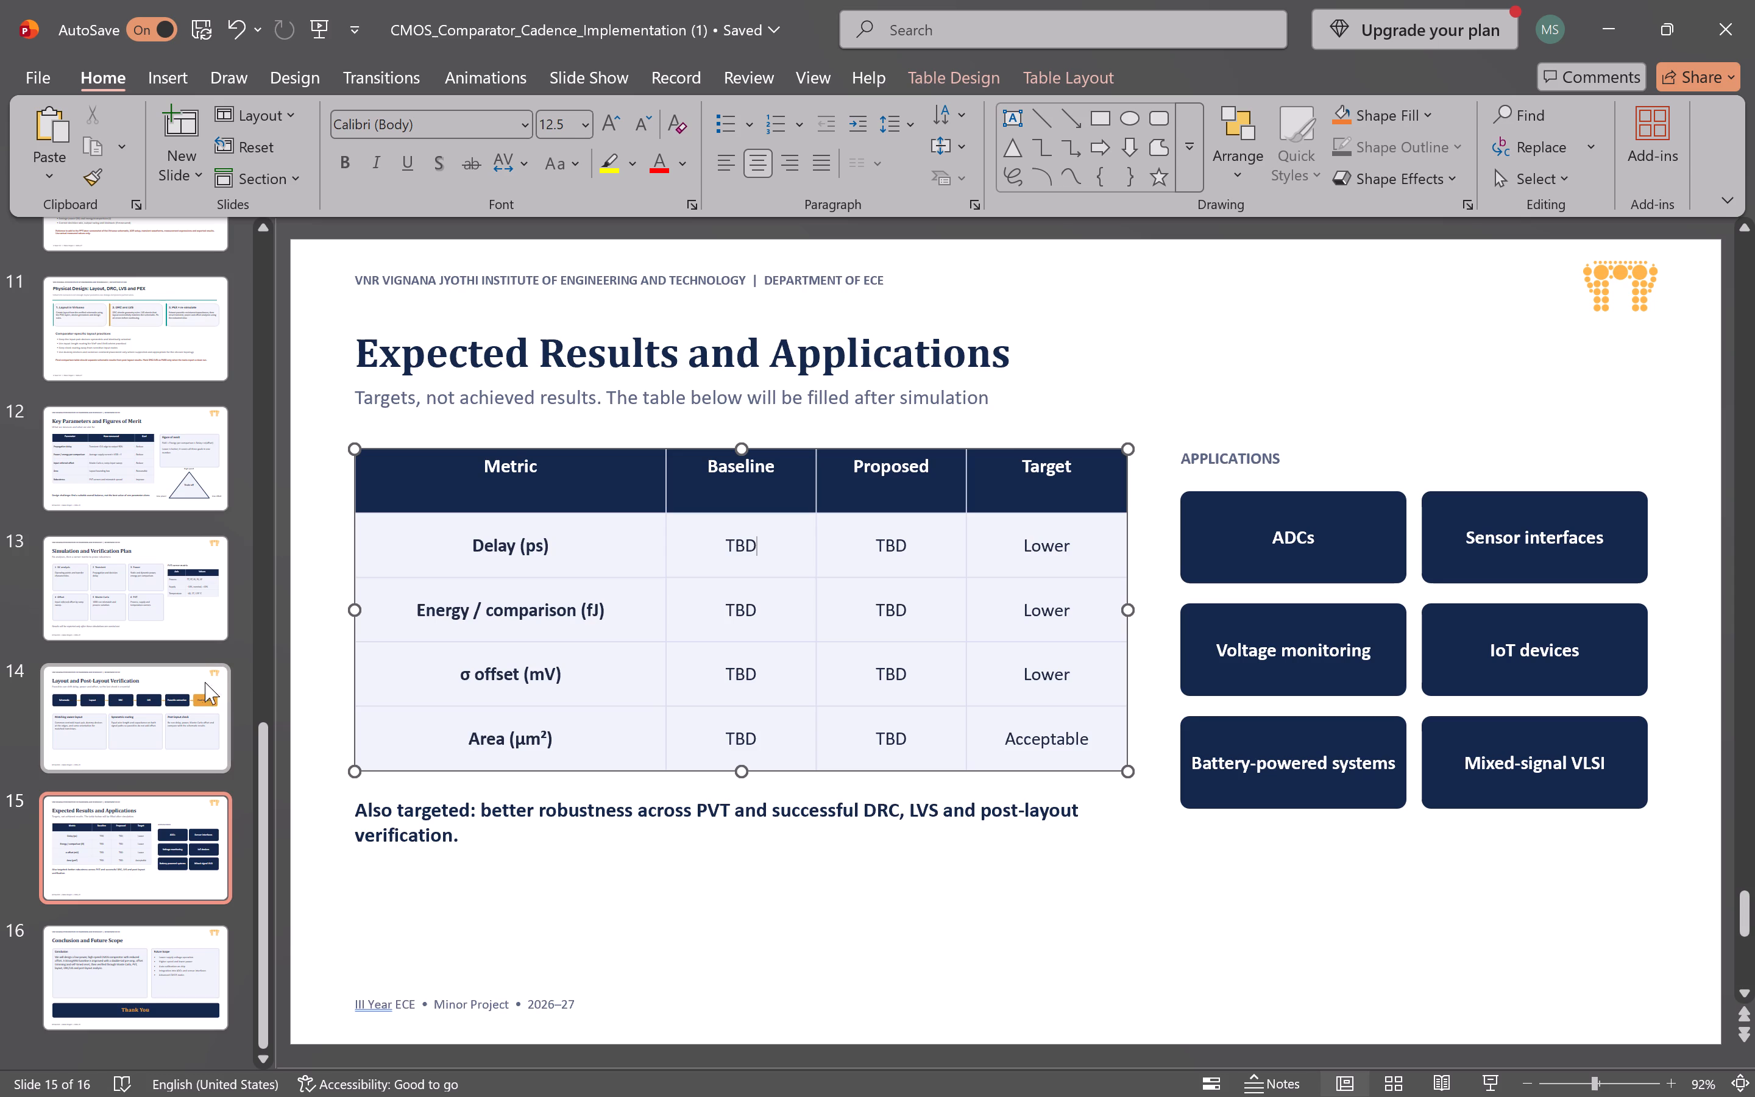
Review slides 14 back to 11, from Layout and Post-Layout Verification to Physical Design, and return to the Conclusion and Future Scope slide.
{"action": "left_click", "coordinate": [184, 683]}
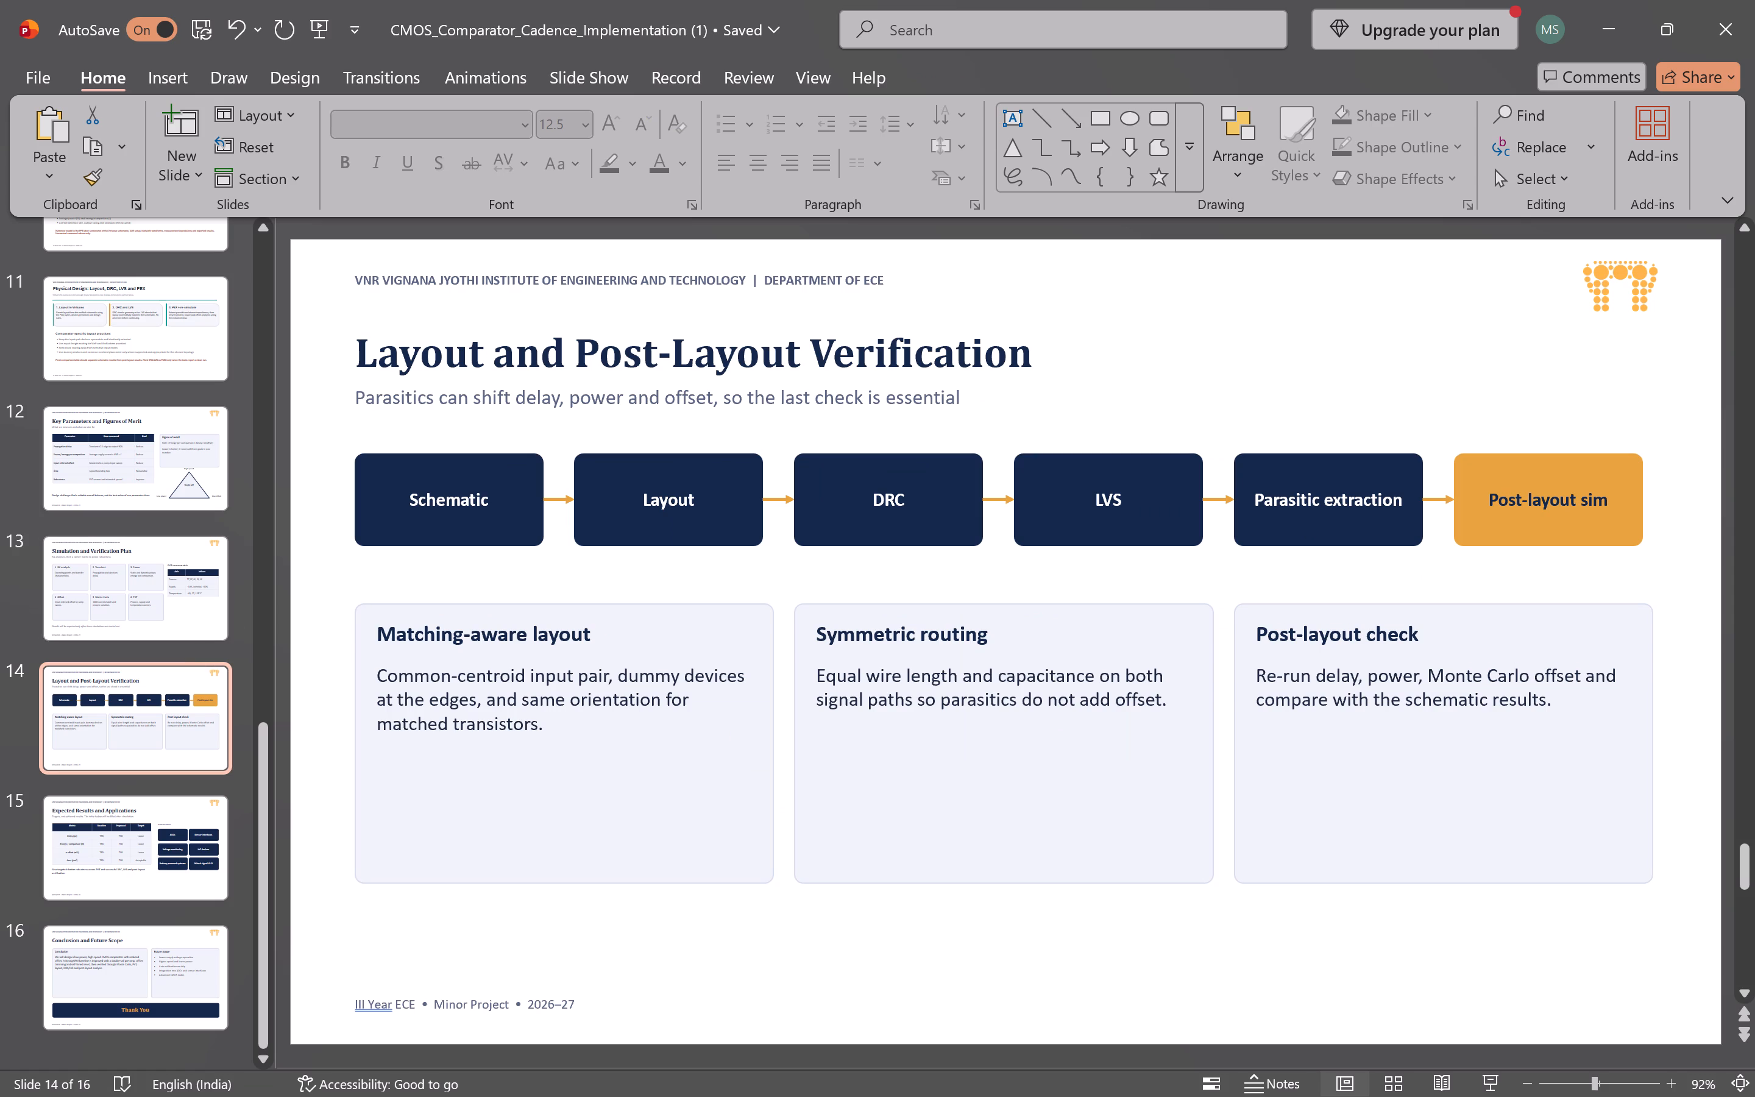
{"action": "left_click", "coordinate": [130, 636]}
{"action": "left_click", "coordinate": [161, 482]}
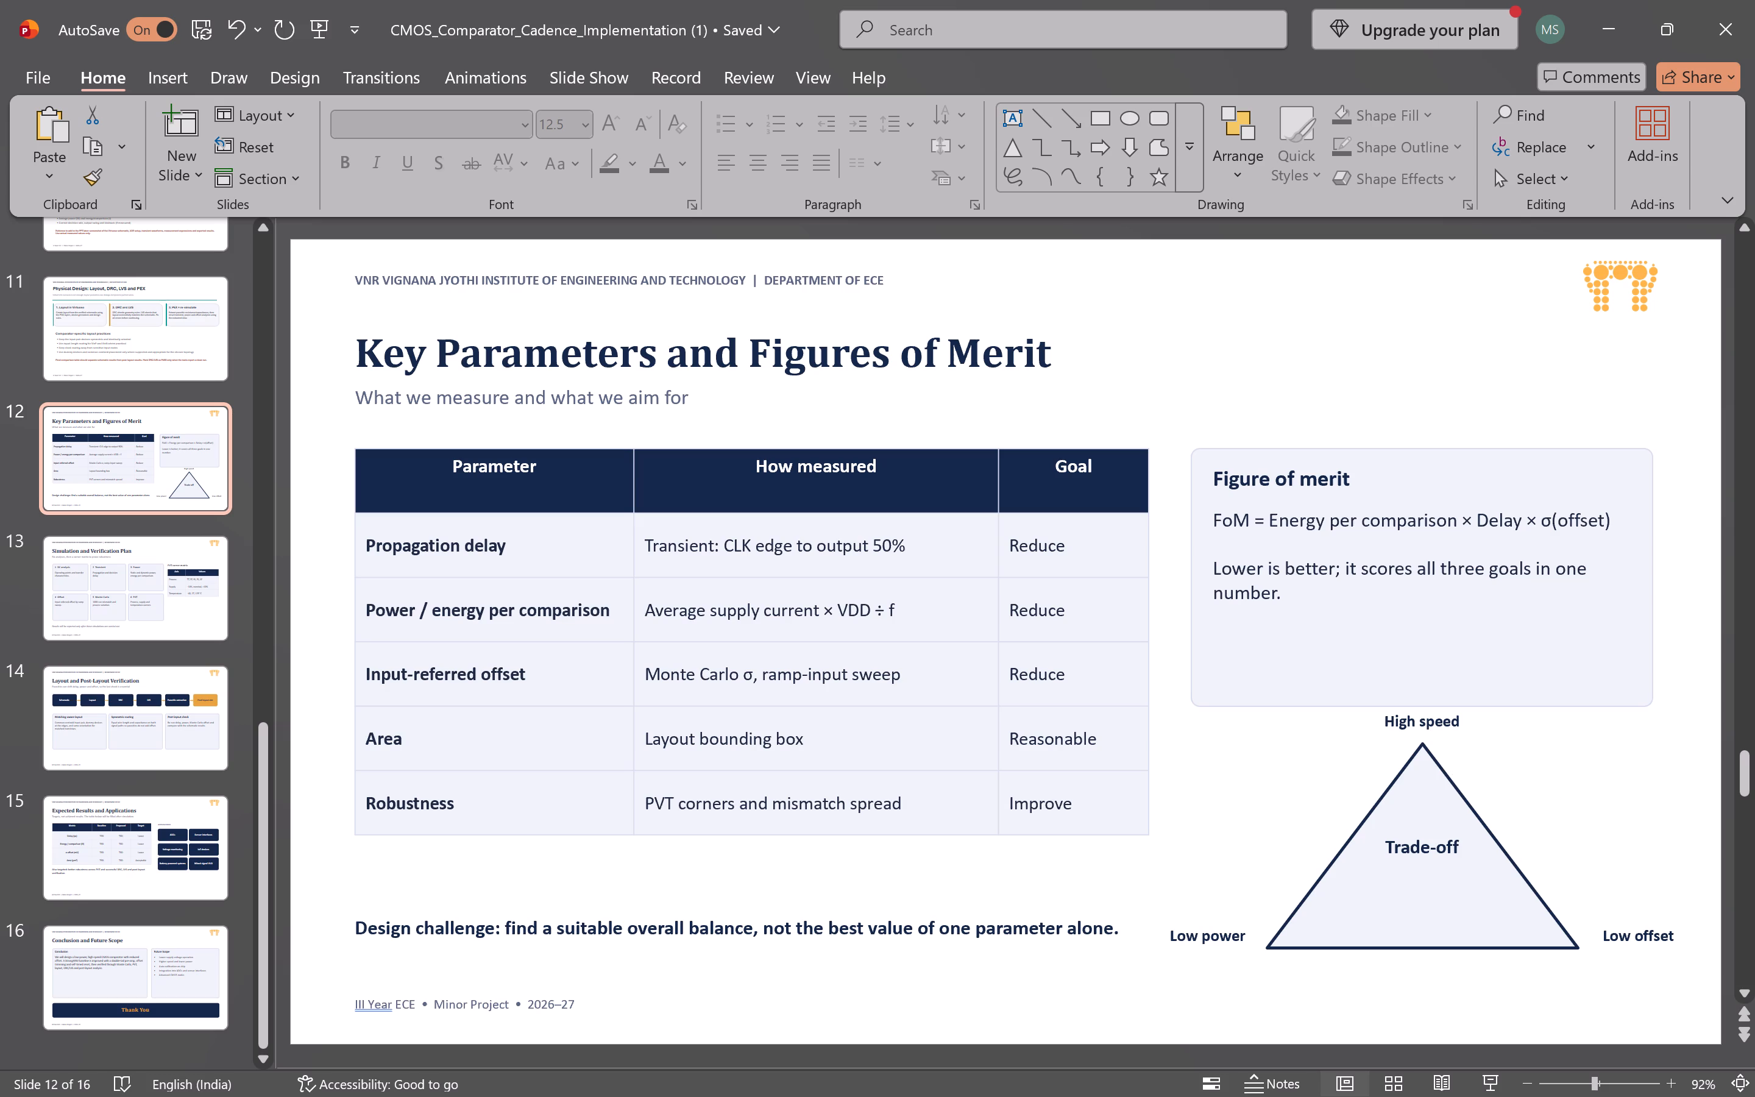
{"action": "scroll", "coordinate": [204, 538], "scroll_direction": "up", "scroll_amount": 1}
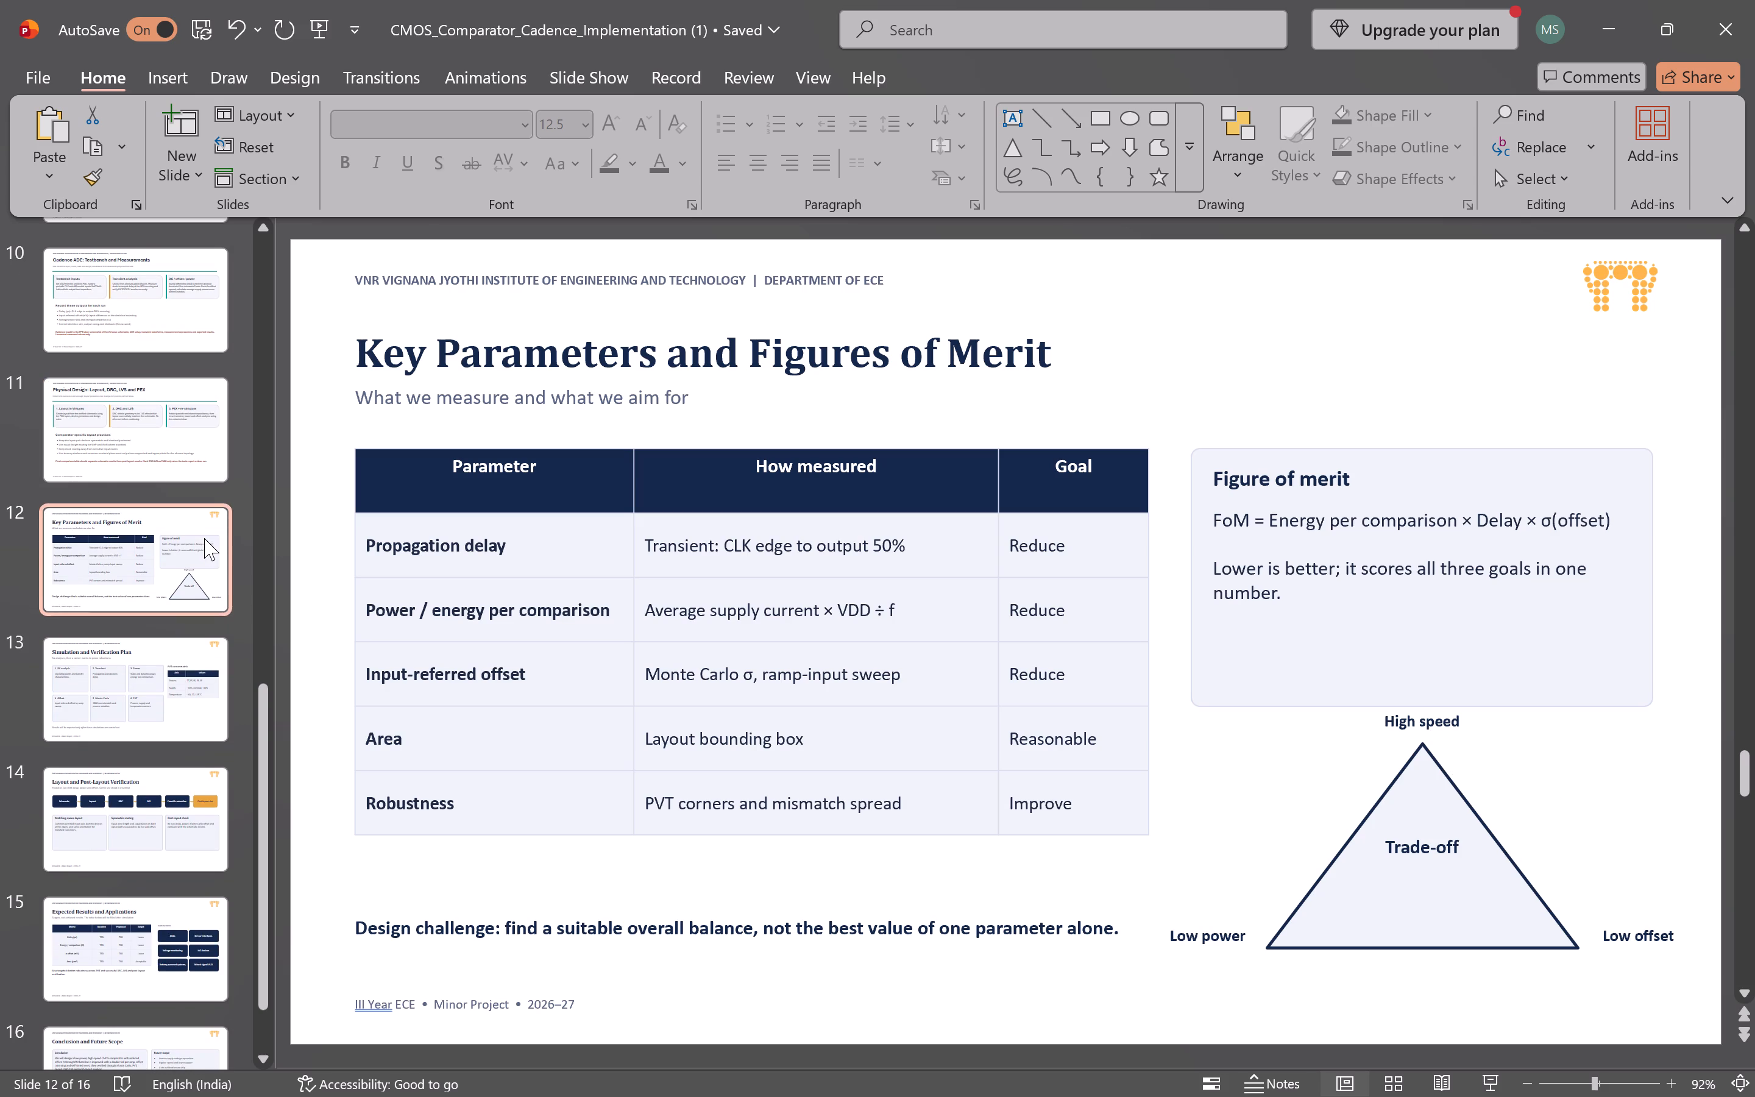
{"action": "scroll", "coordinate": [204, 538], "scroll_direction": "up", "scroll_amount": 1}
{"action": "left_click", "coordinate": [127, 439]}
{"action": "scroll", "coordinate": [121, 746], "scroll_direction": "down", "scroll_amount": 7}
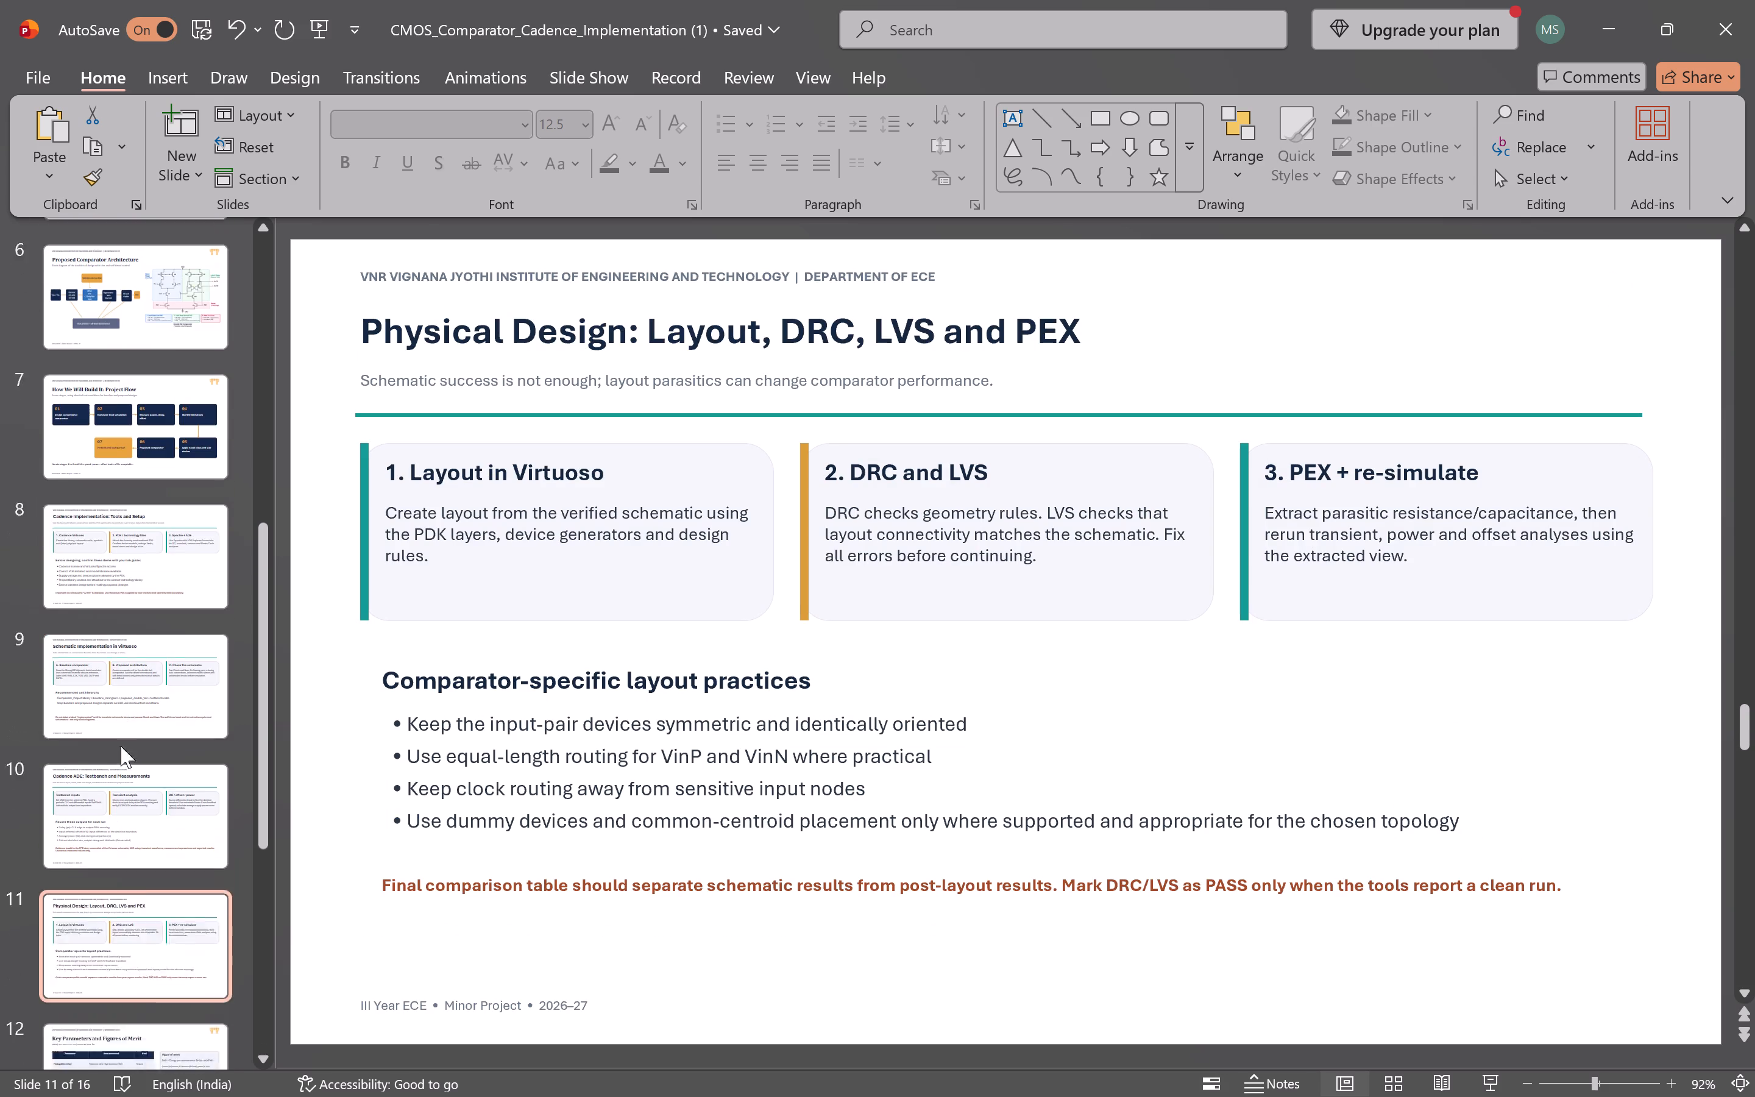
{"action": "scroll", "coordinate": [155, 898], "scroll_direction": "down", "scroll_amount": 4}
{"action": "scroll", "coordinate": [151, 1003], "scroll_direction": "down", "scroll_amount": 5}
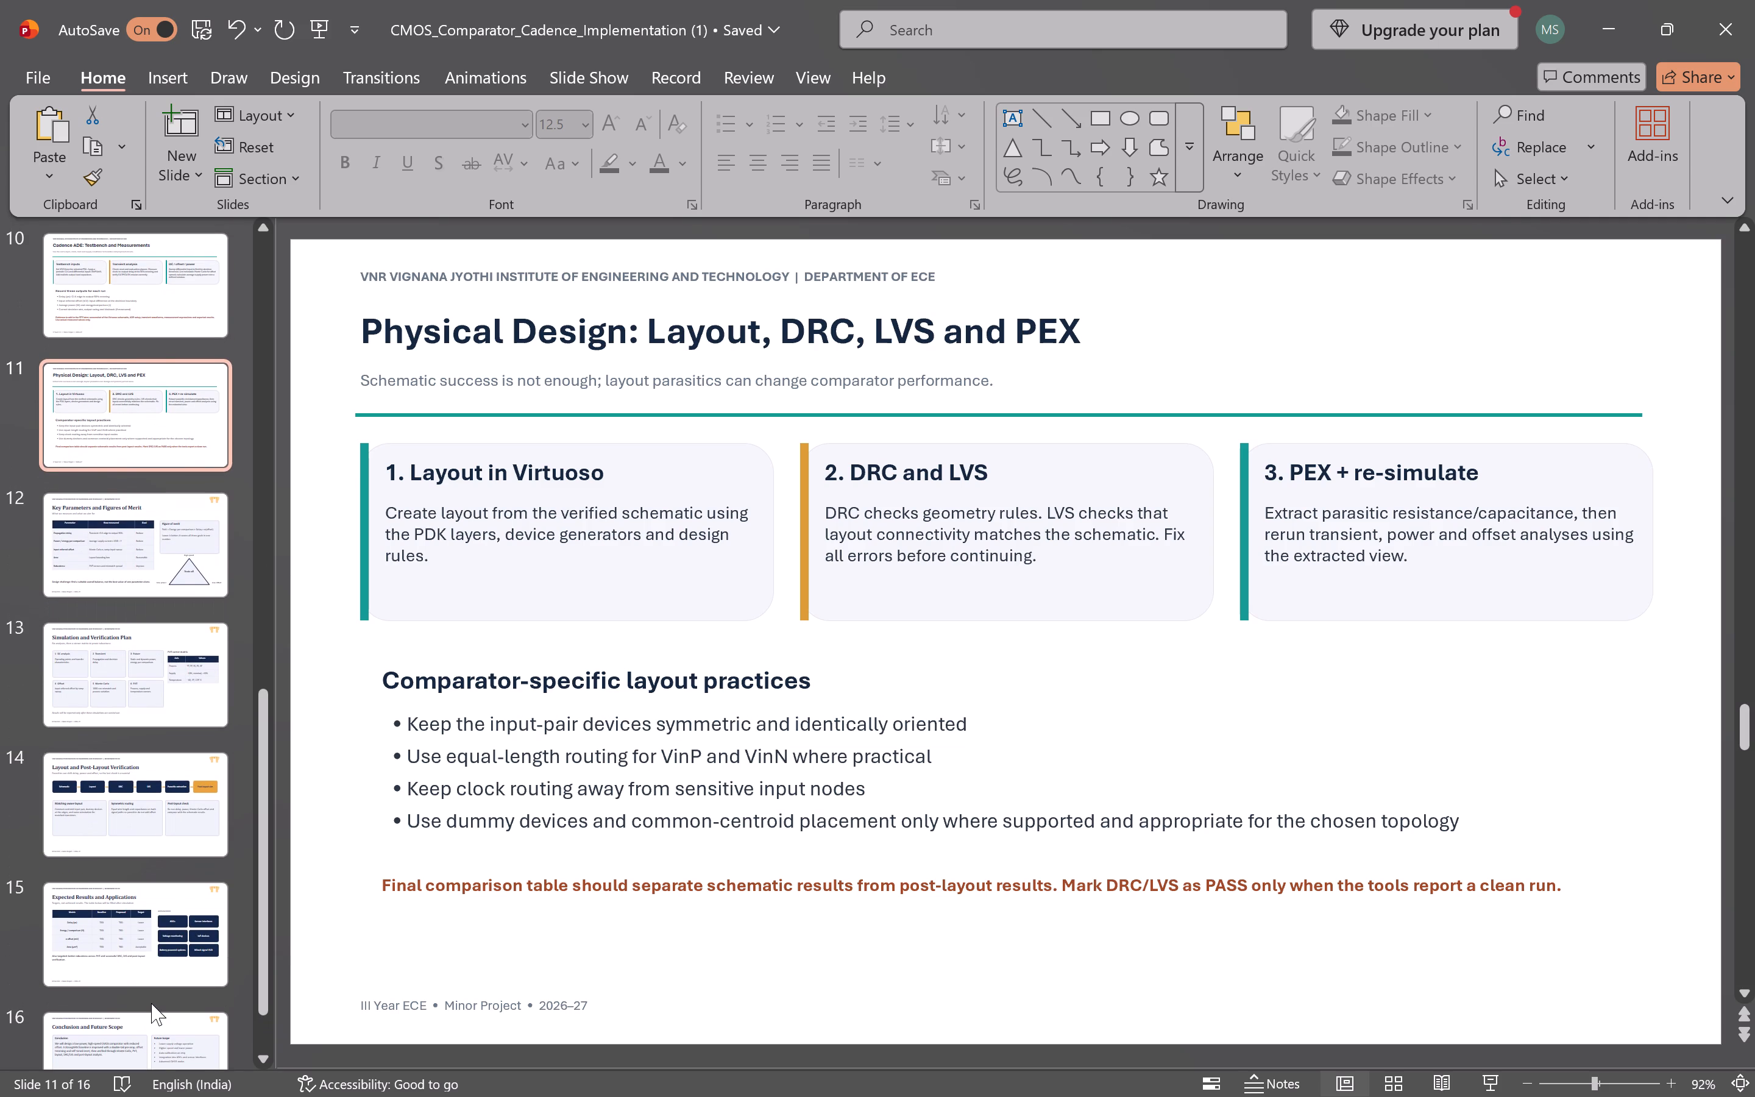
{"action": "left_click", "coordinate": [150, 1070]}
{"action": "left_click", "coordinate": [151, 1034]}
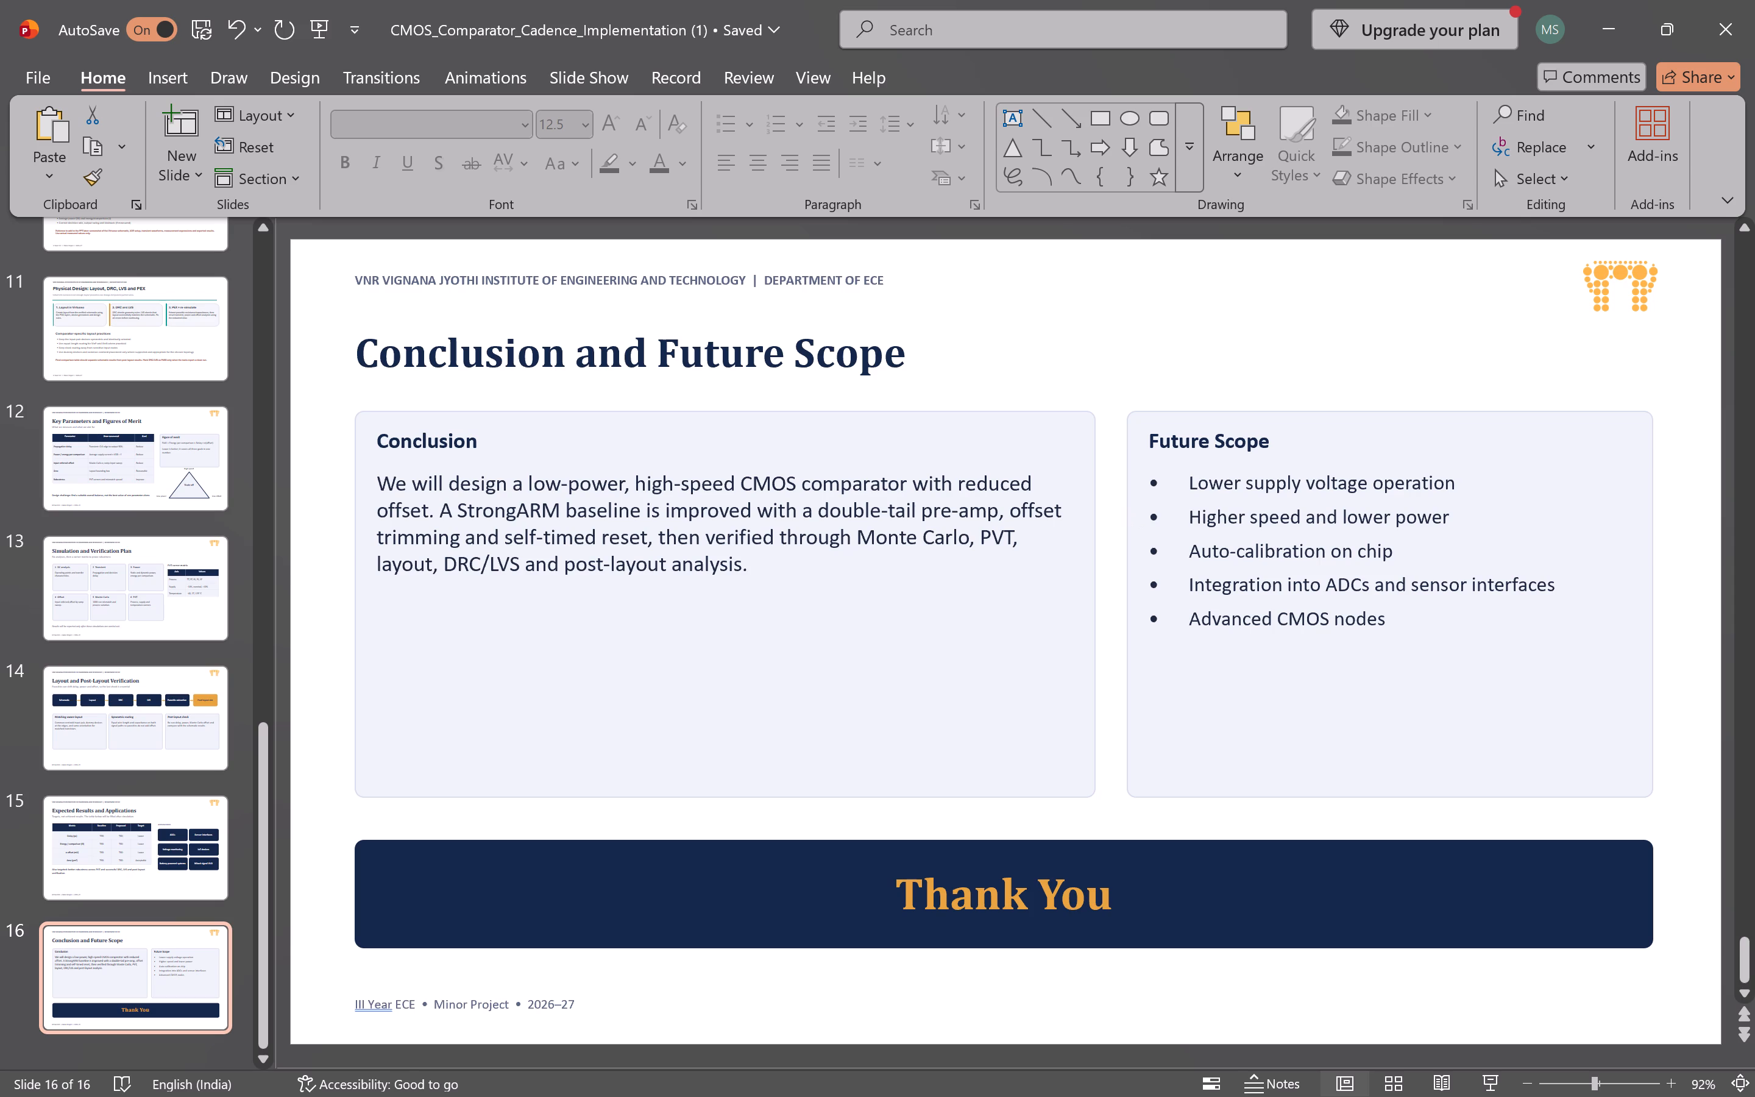
Examine the block diagram and double-tail schematic on slide 6, and the Basic Comparator Architecture on slide 4.
{"action": "scroll", "coordinate": [80, 596], "scroll_direction": "up", "scroll_amount": 4}
{"action": "scroll", "coordinate": [80, 596], "scroll_direction": "down", "scroll_amount": 1}
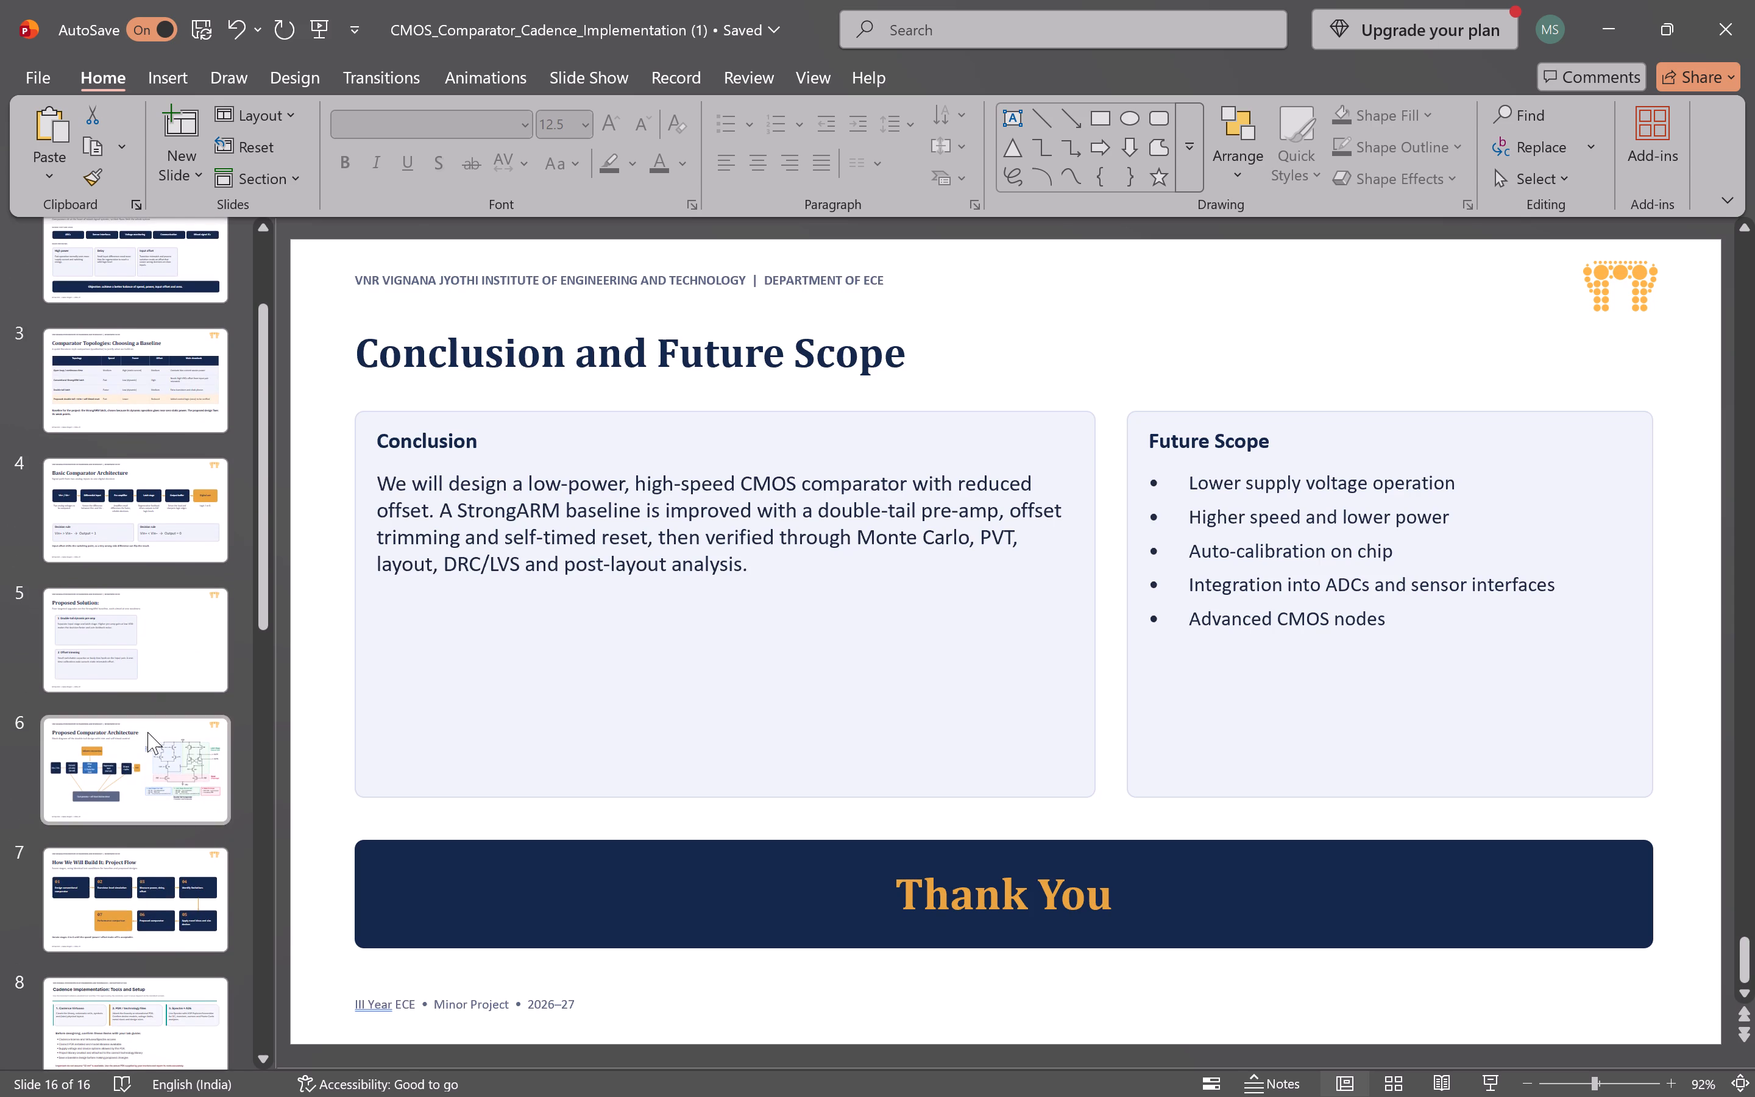
{"action": "left_click", "coordinate": [146, 749]}
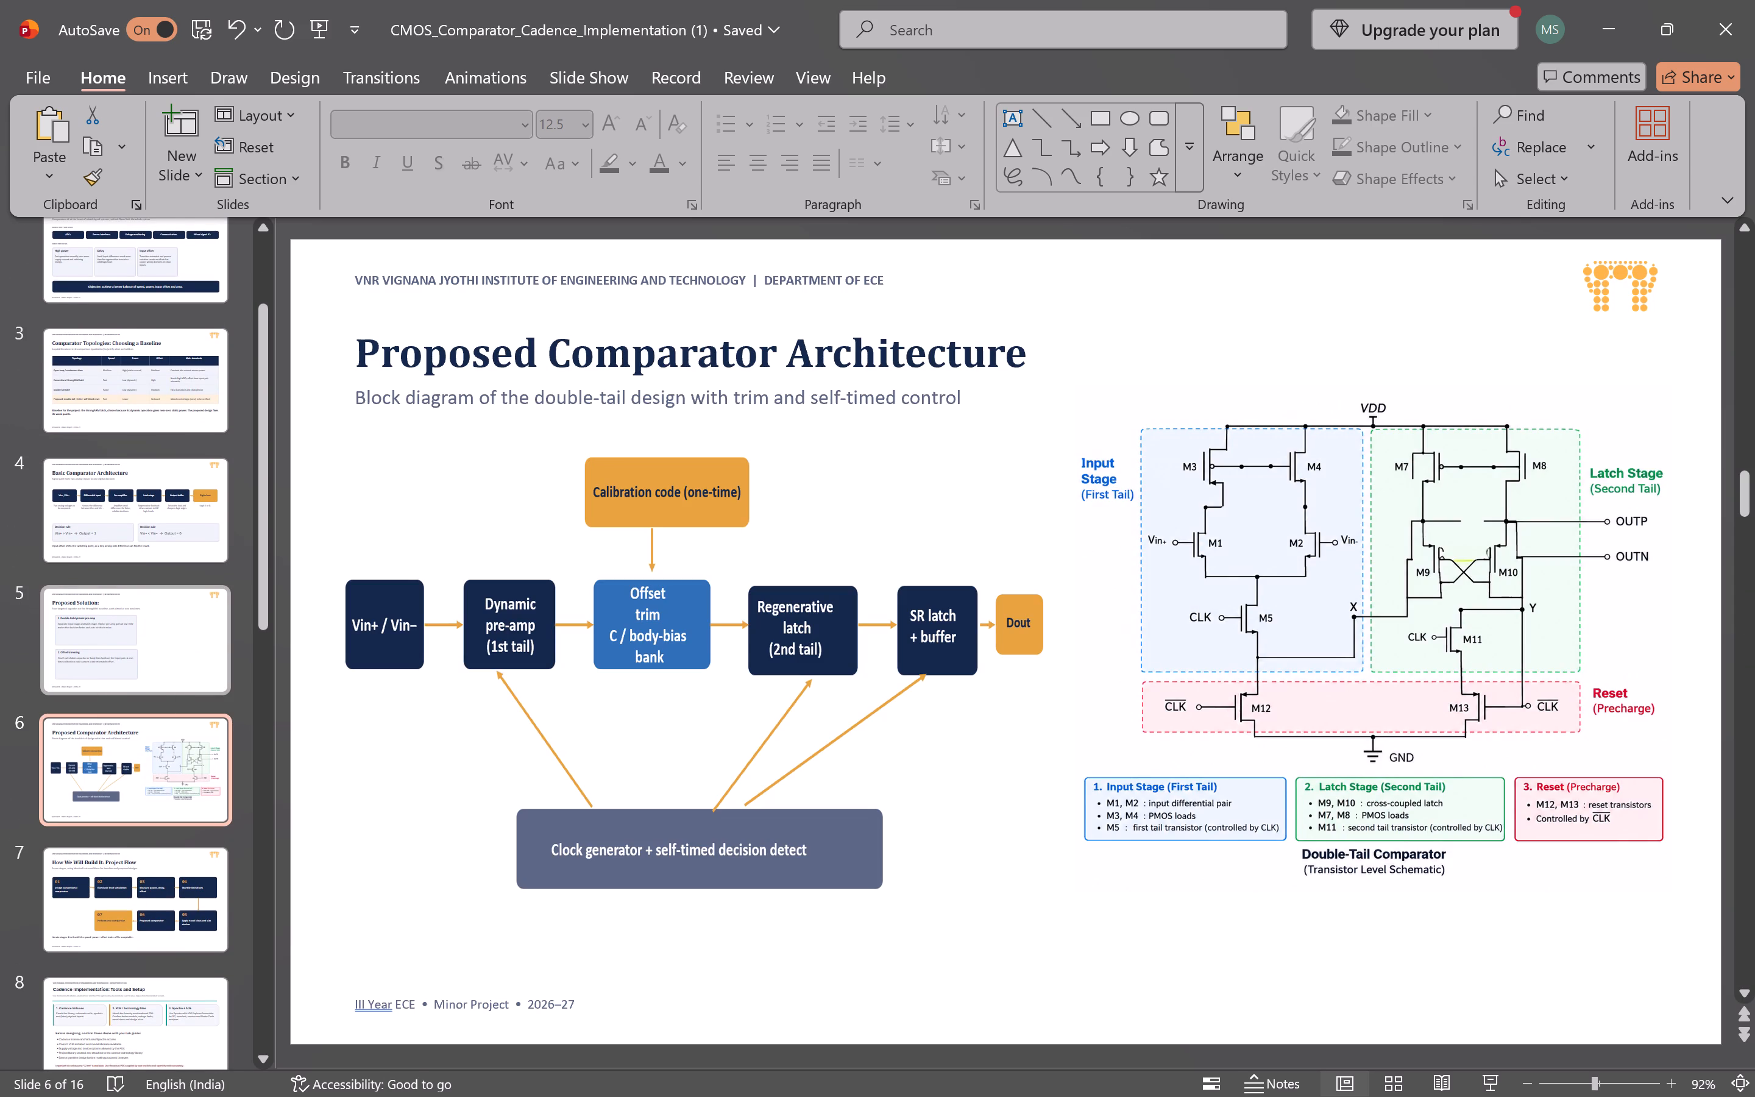
{"action": "left_click", "coordinate": [1182, 609]}
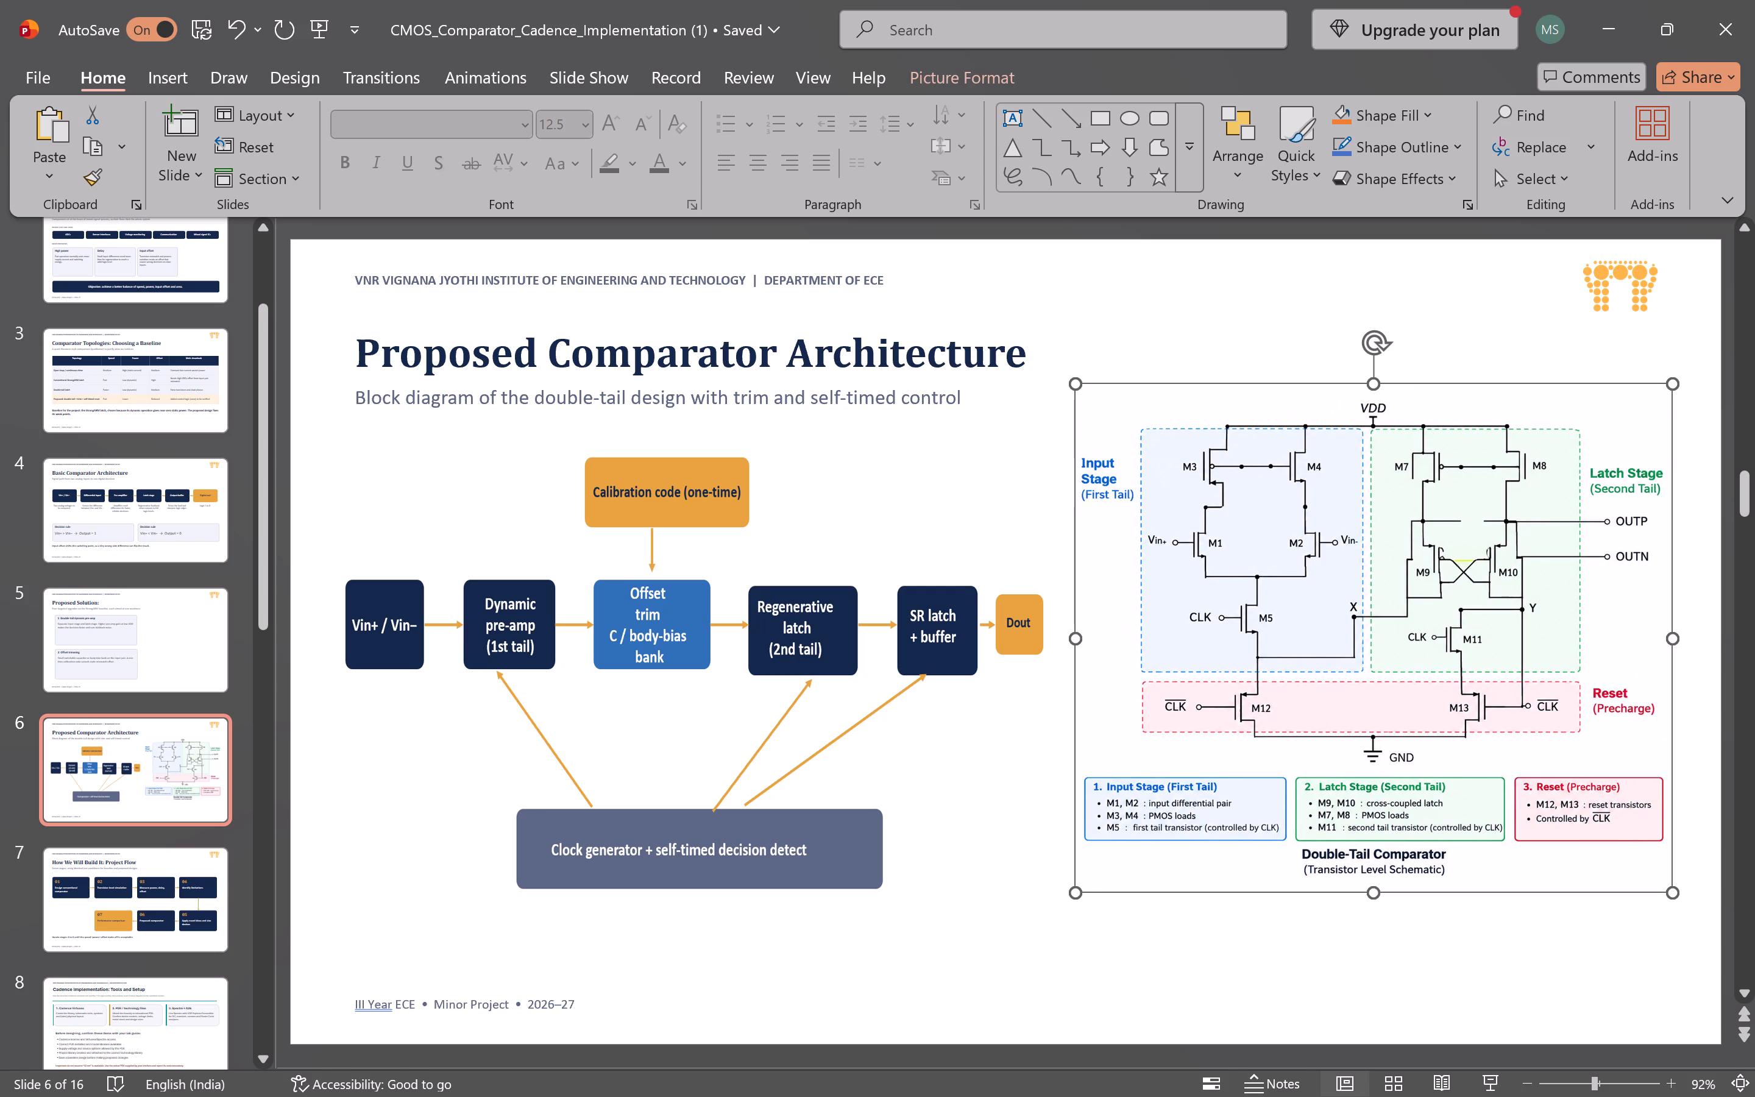
{"action": "left_click", "coordinate": [600, 550]}
{"action": "left_click", "coordinate": [1313, 595]}
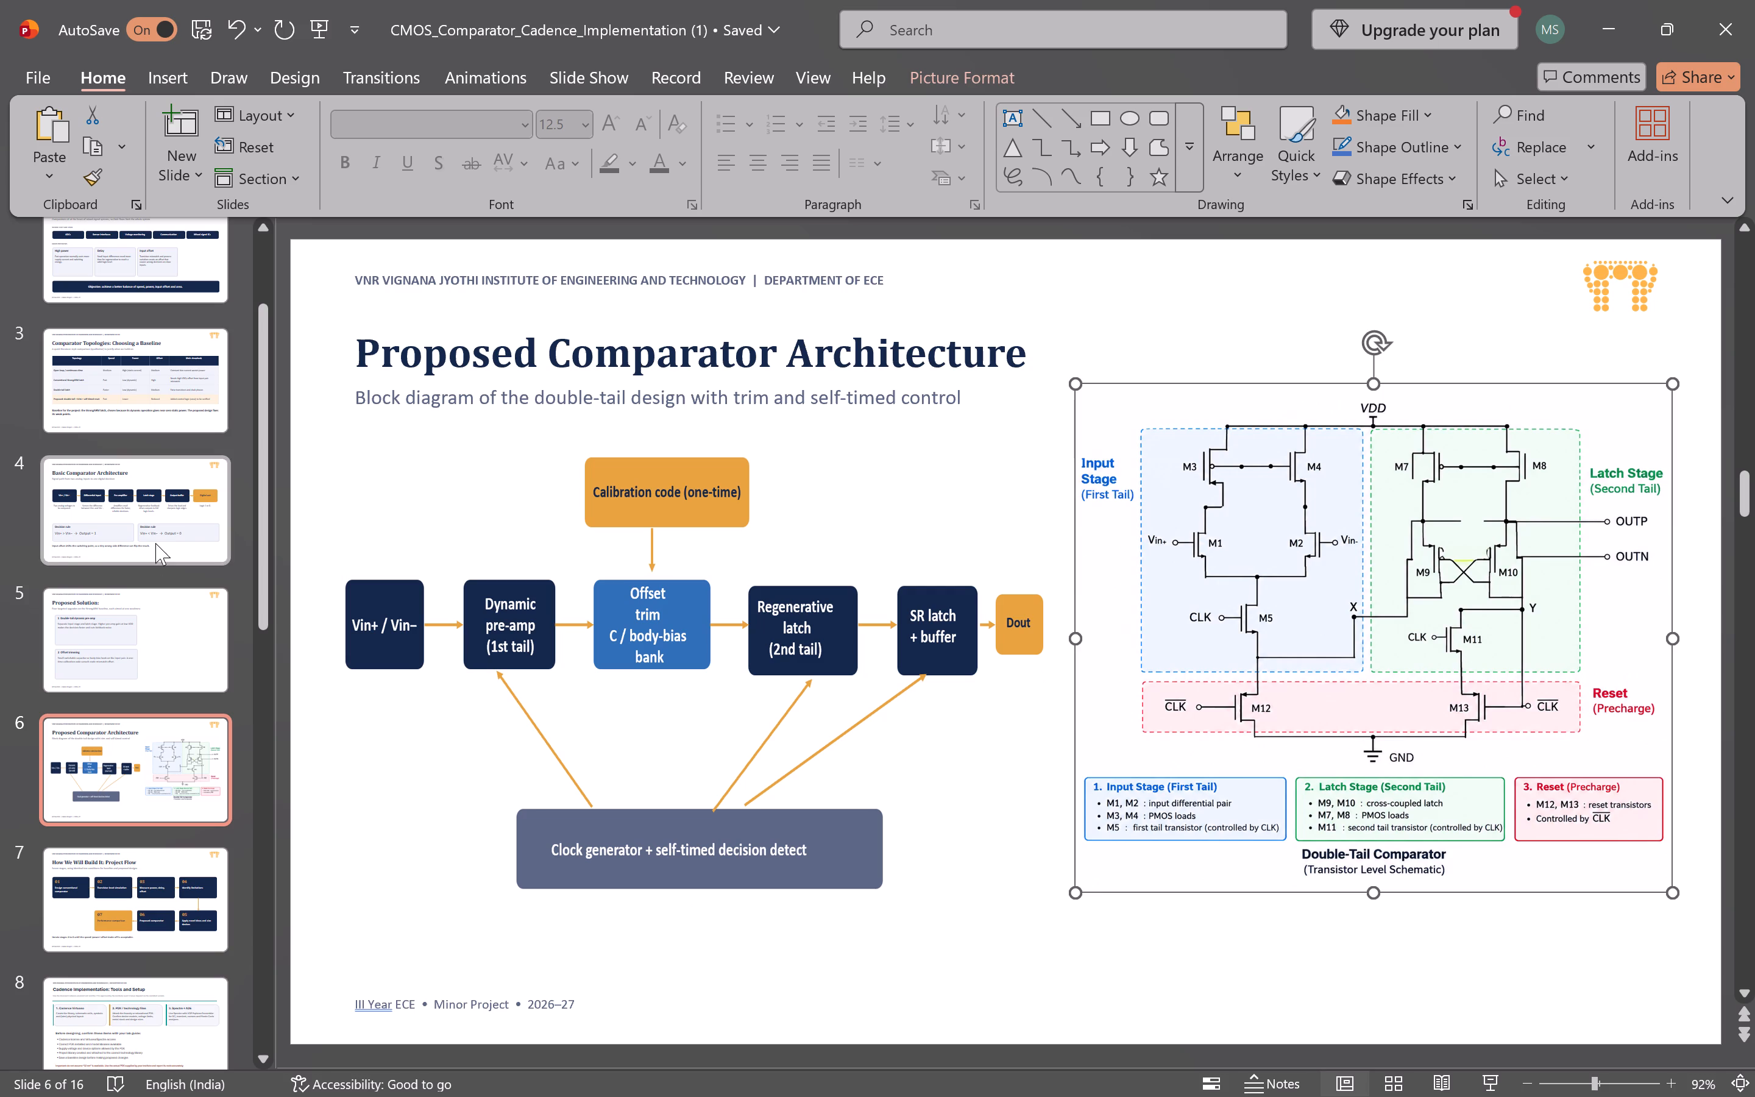
{"action": "left_click", "coordinate": [138, 508]}
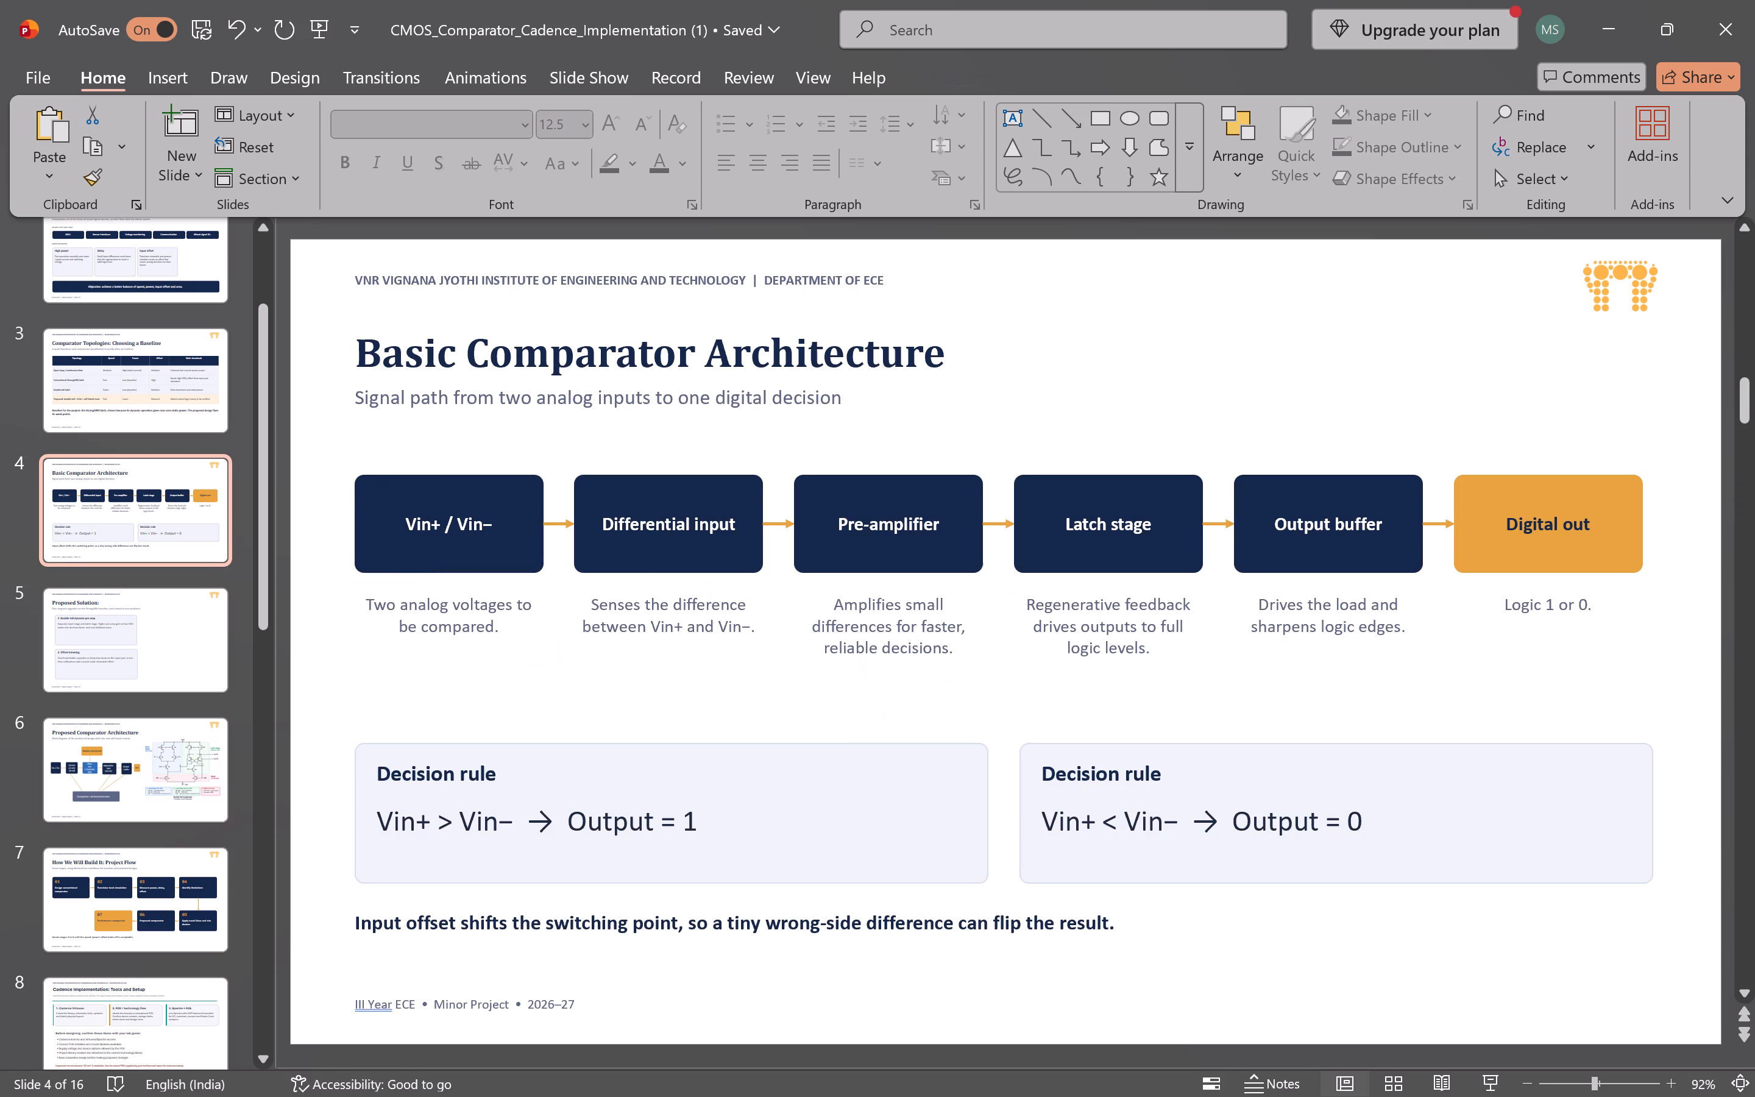
{"action": "left_click", "coordinate": [197, 725]}
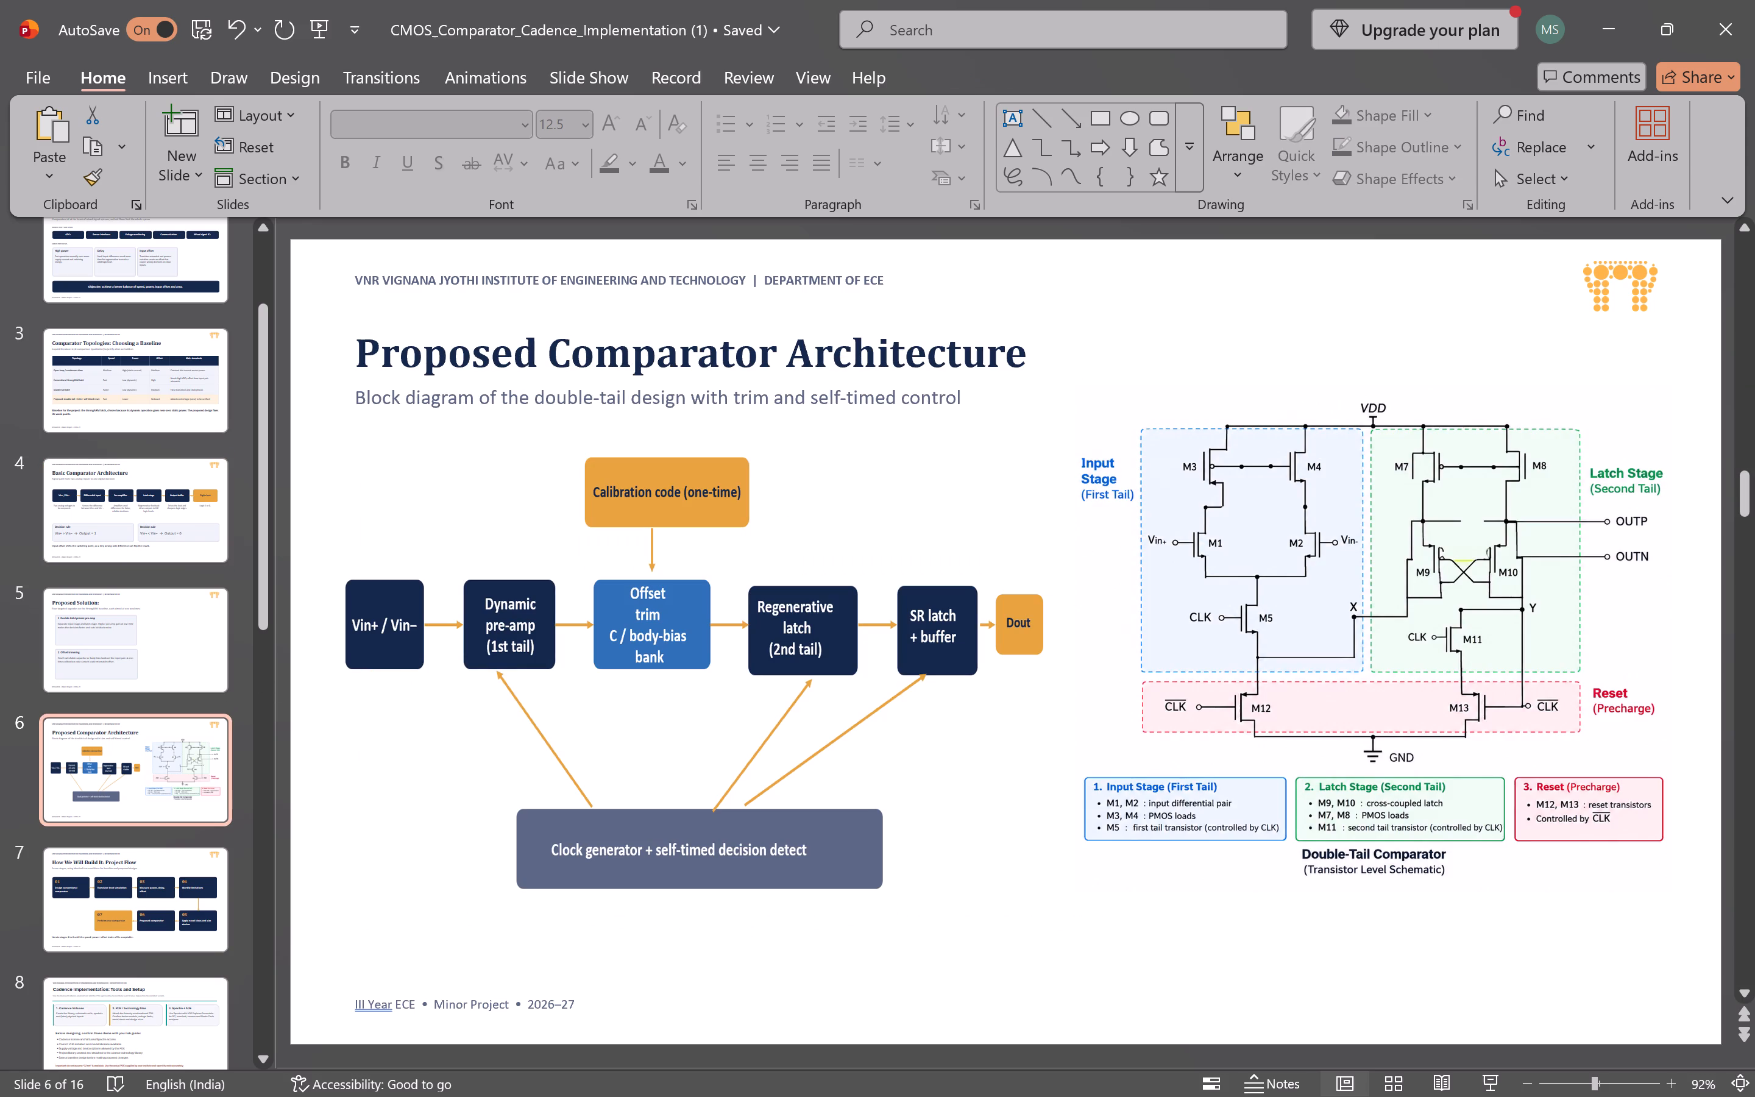
Insert a new blank slide directly after slide 6, Proposed Comparator Architecture, and keep it selected.
{"action": "right_click", "coordinate": [206, 803]}
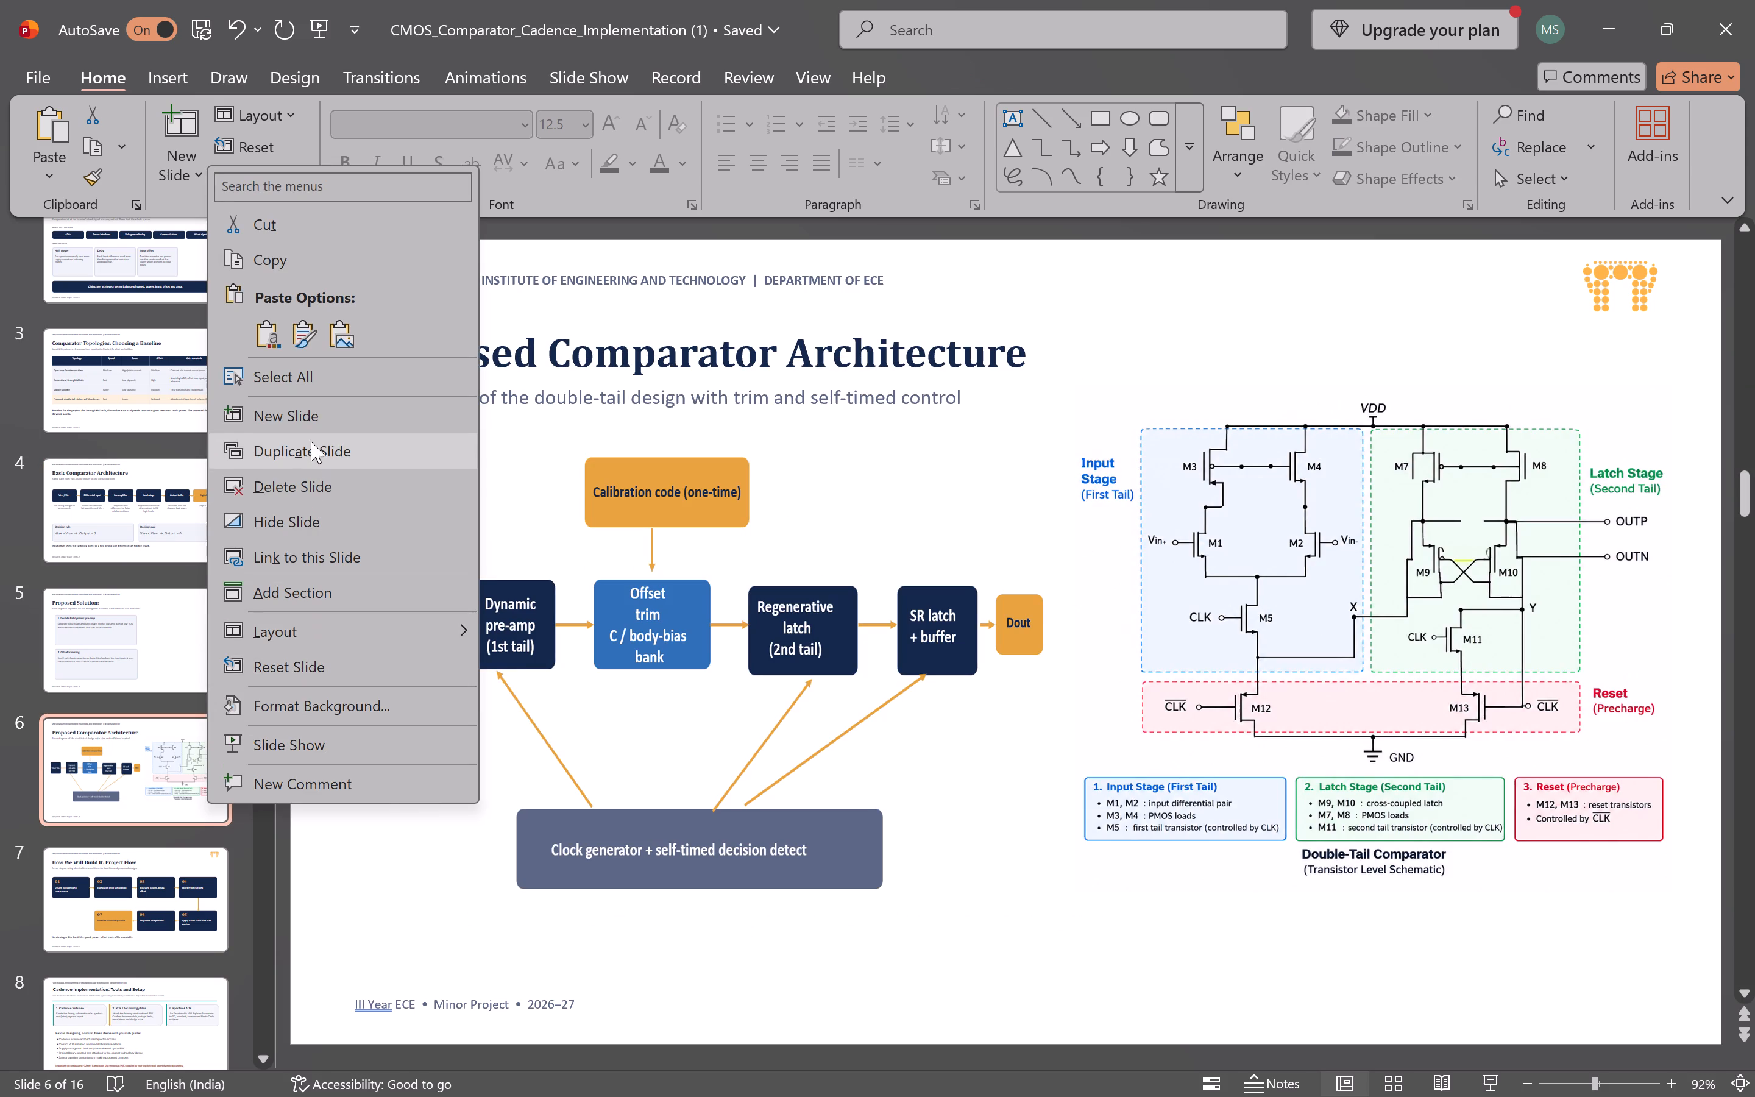
{"action": "left_click", "coordinate": [311, 422]}
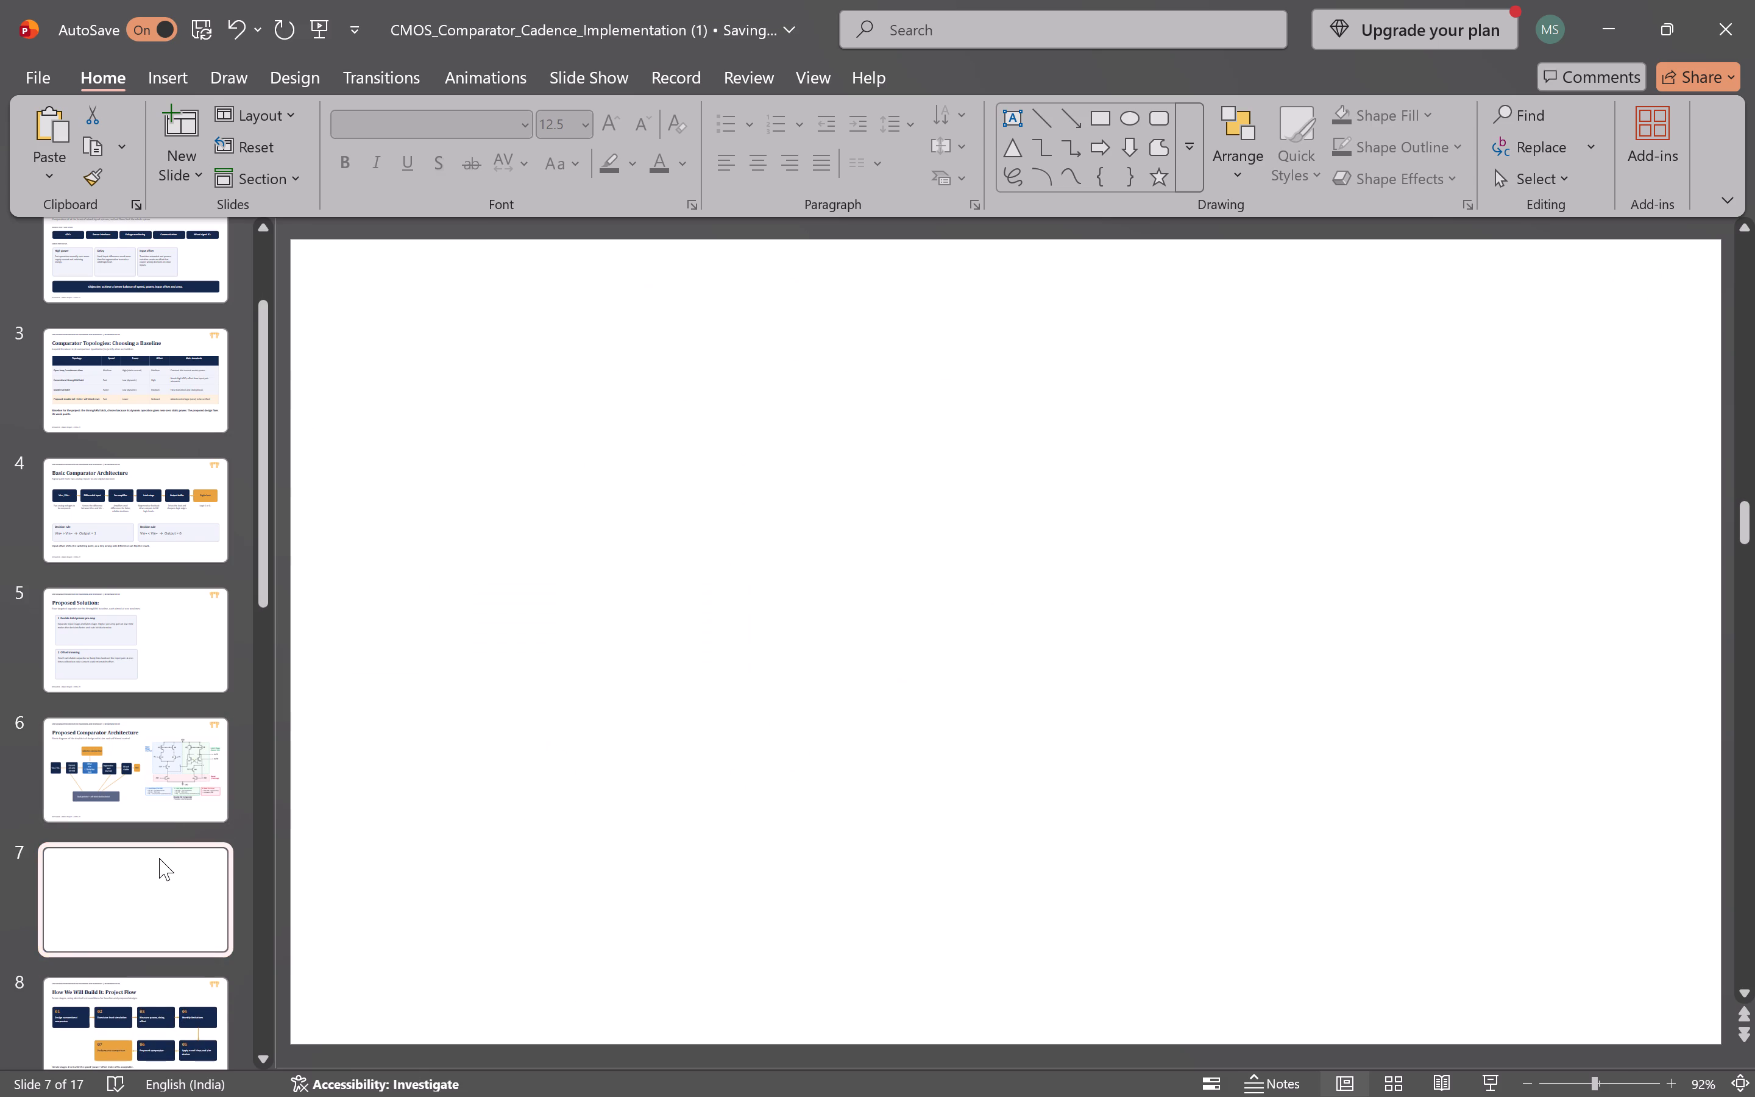
{"action": "left_click", "coordinate": [159, 858]}
{"action": "left_click", "coordinate": [405, 461]}
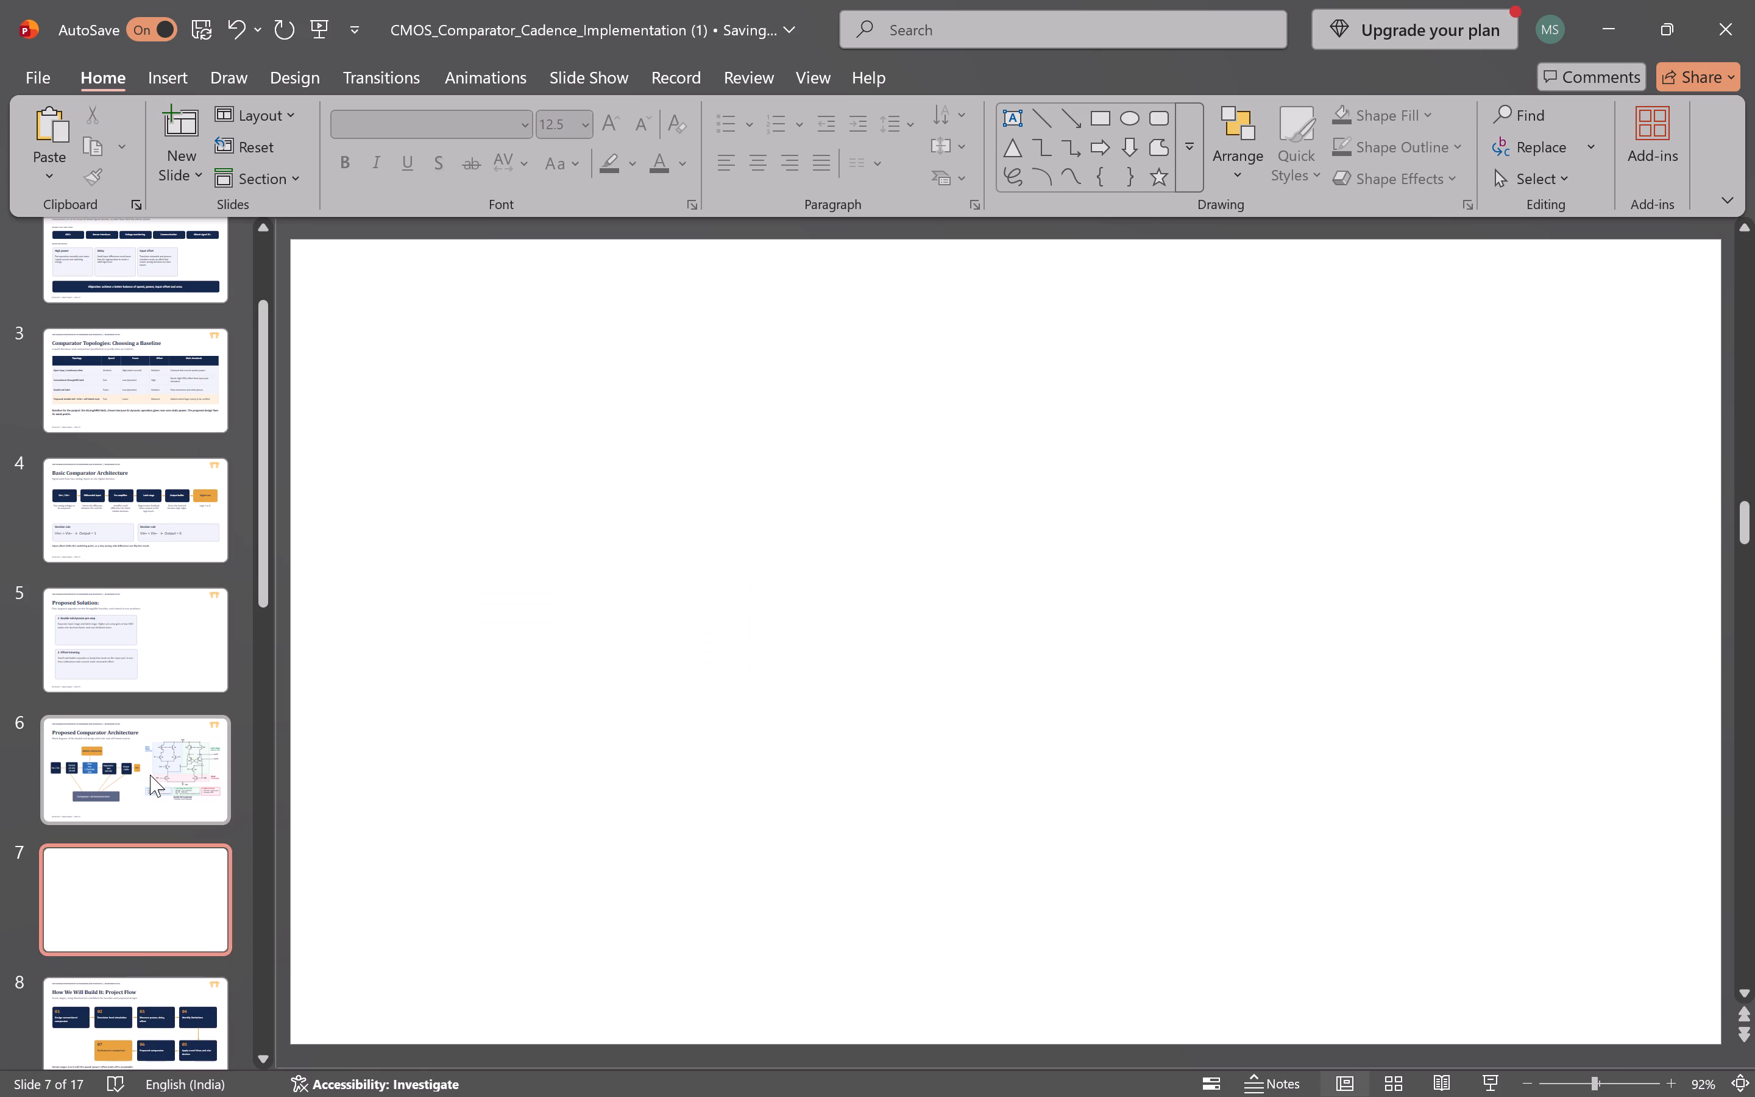
{"action": "left_click", "coordinate": [150, 775]}
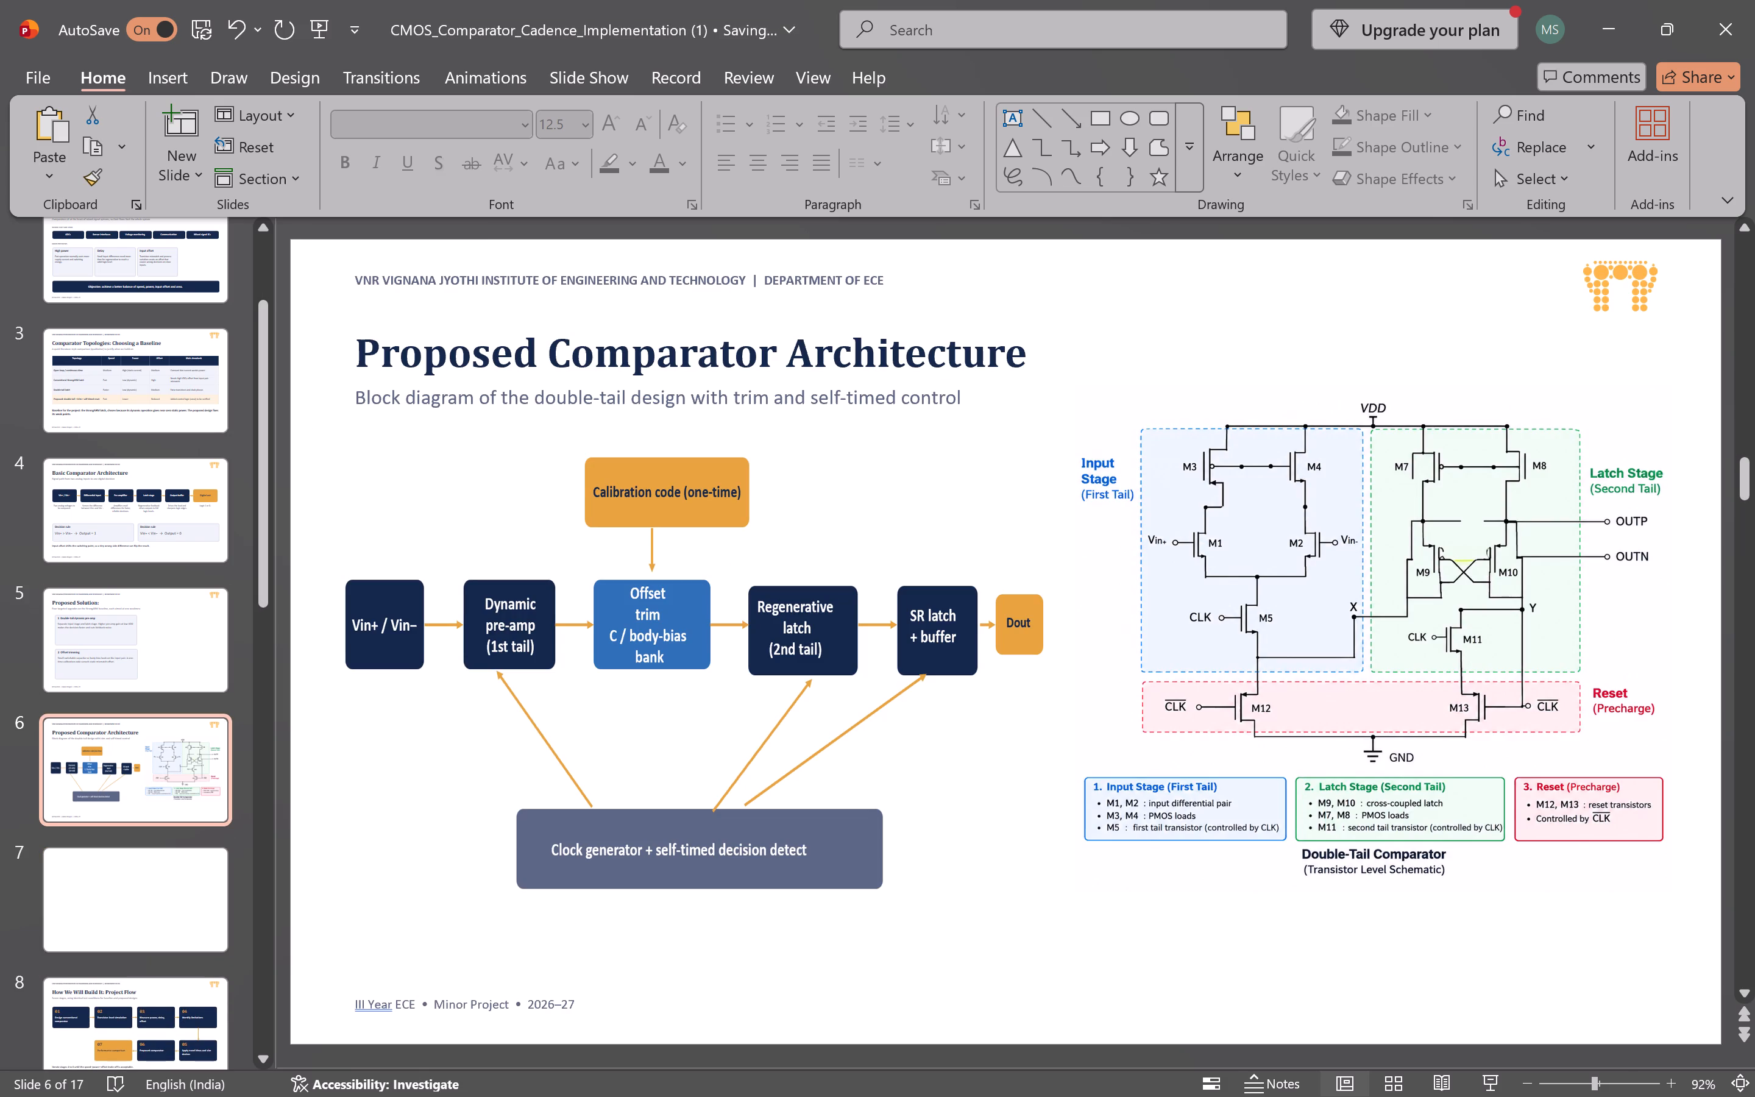
{"action": "left_click", "coordinate": [194, 839]}
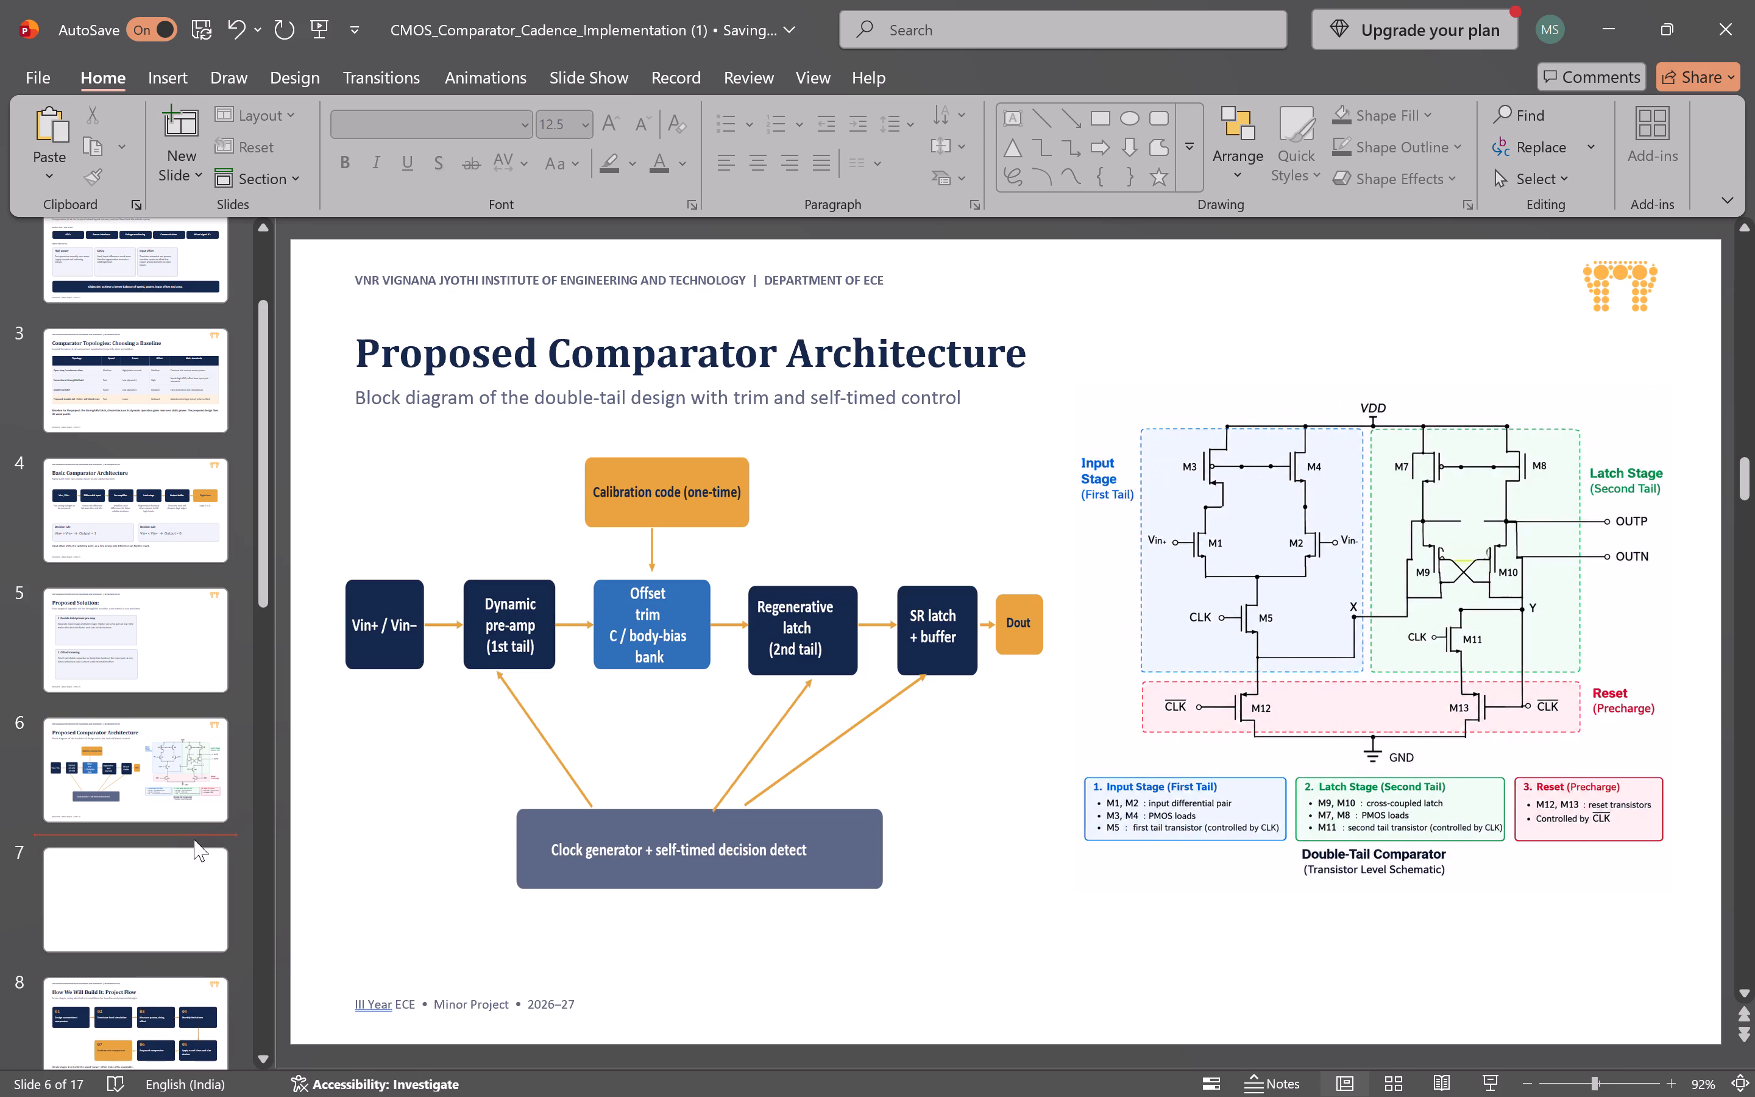
{"action": "left_click", "coordinate": [191, 873]}
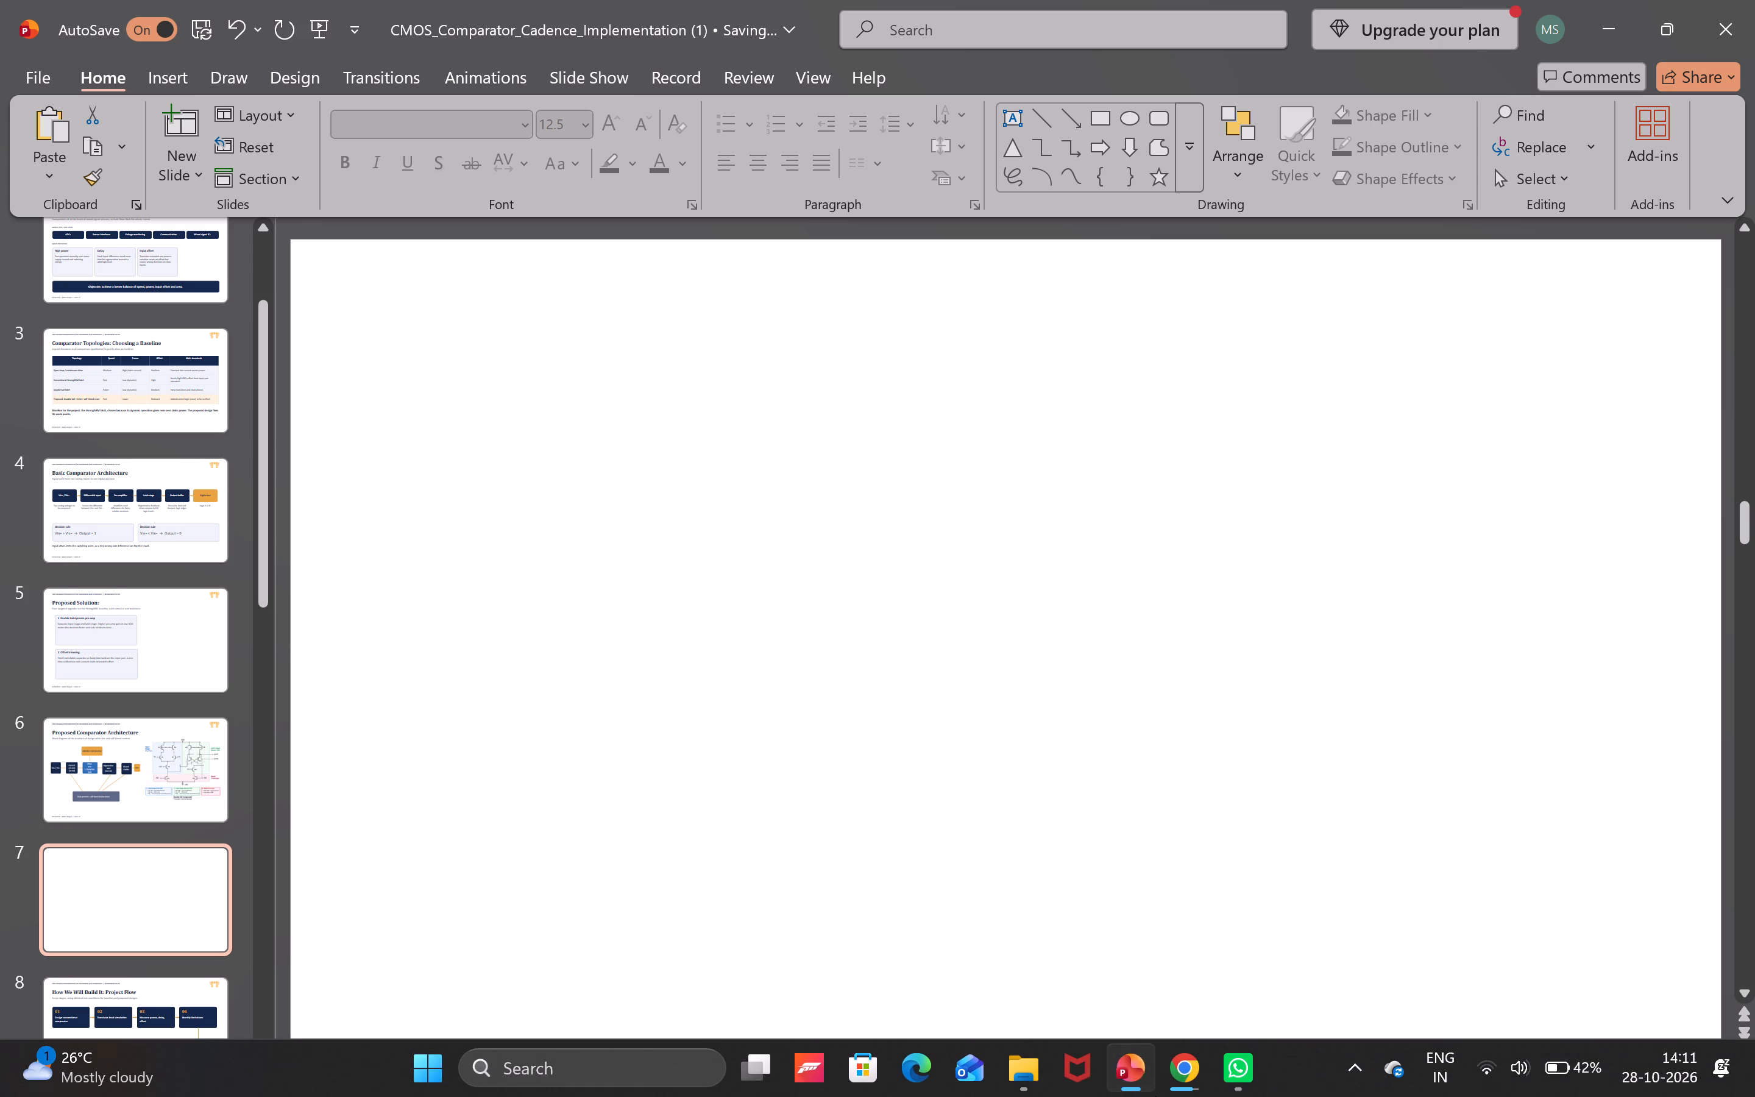
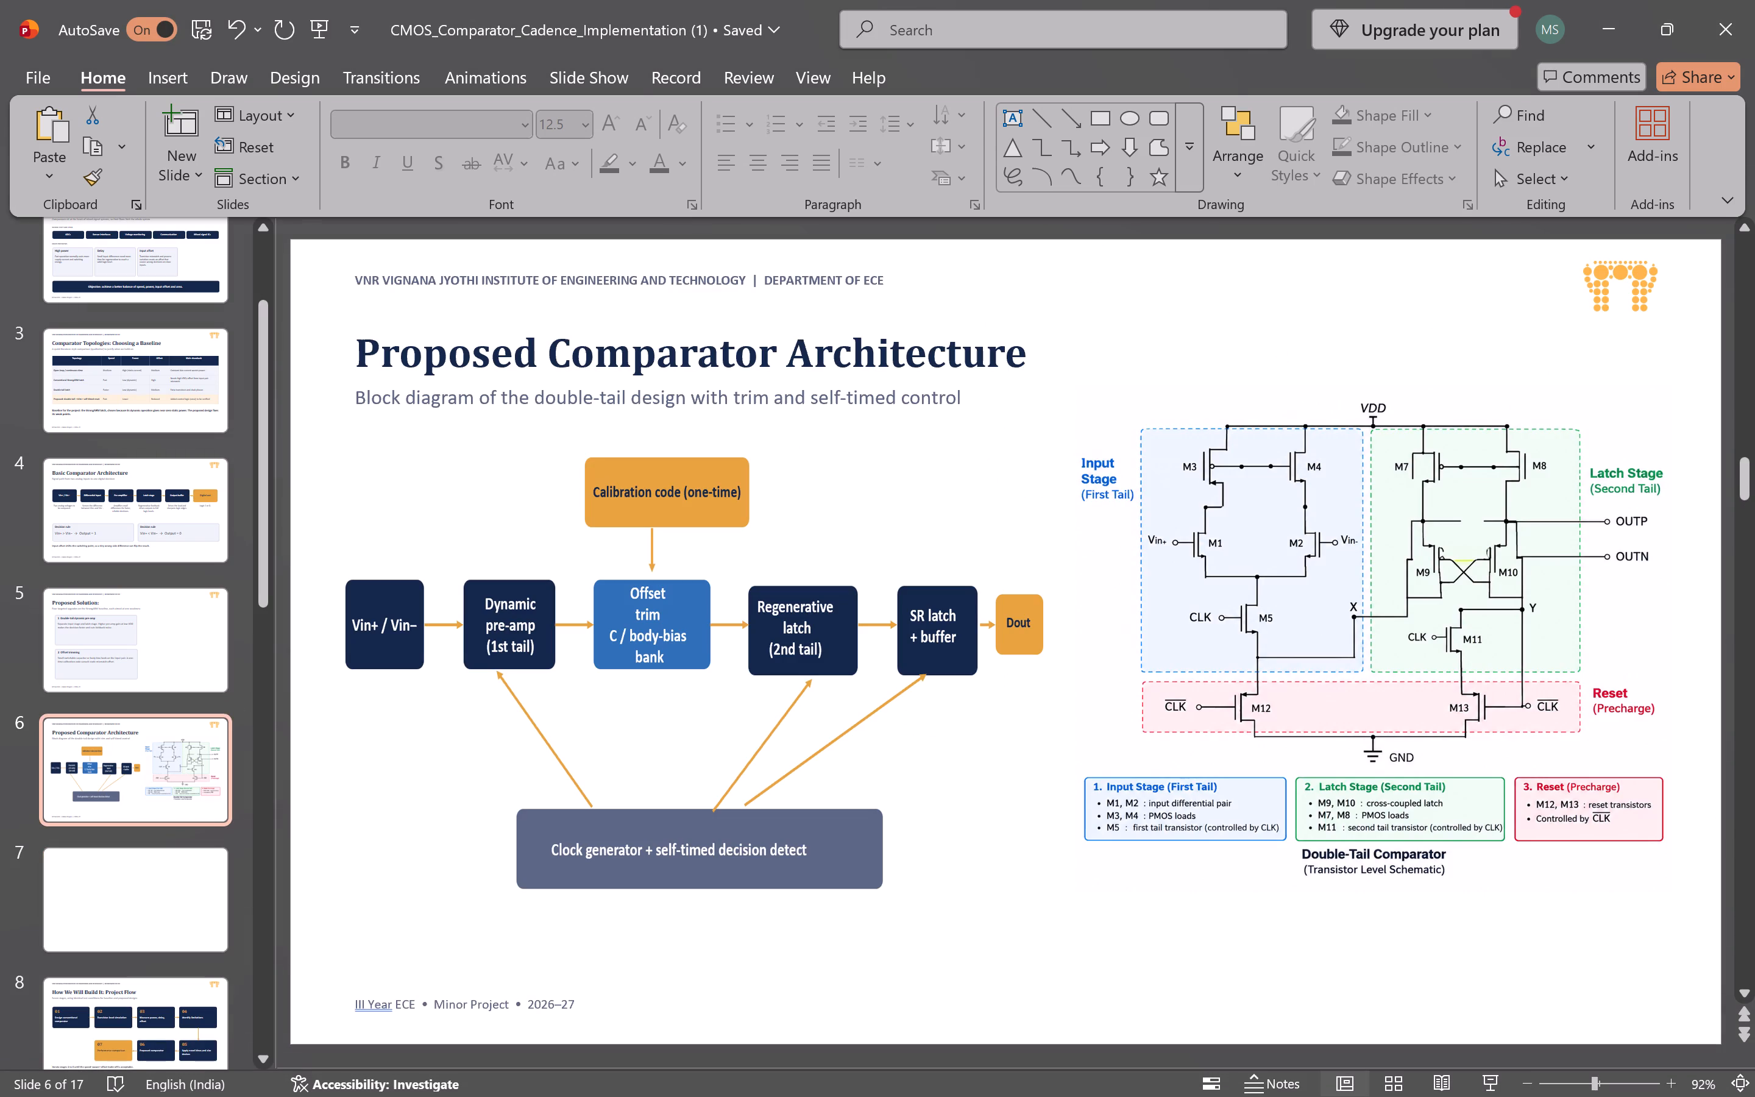
{"action": "left_click", "coordinate": [1212, 527]}
{"action": "key", "text": "Delete"}
{"action": "key", "text": "ctrl+v"}
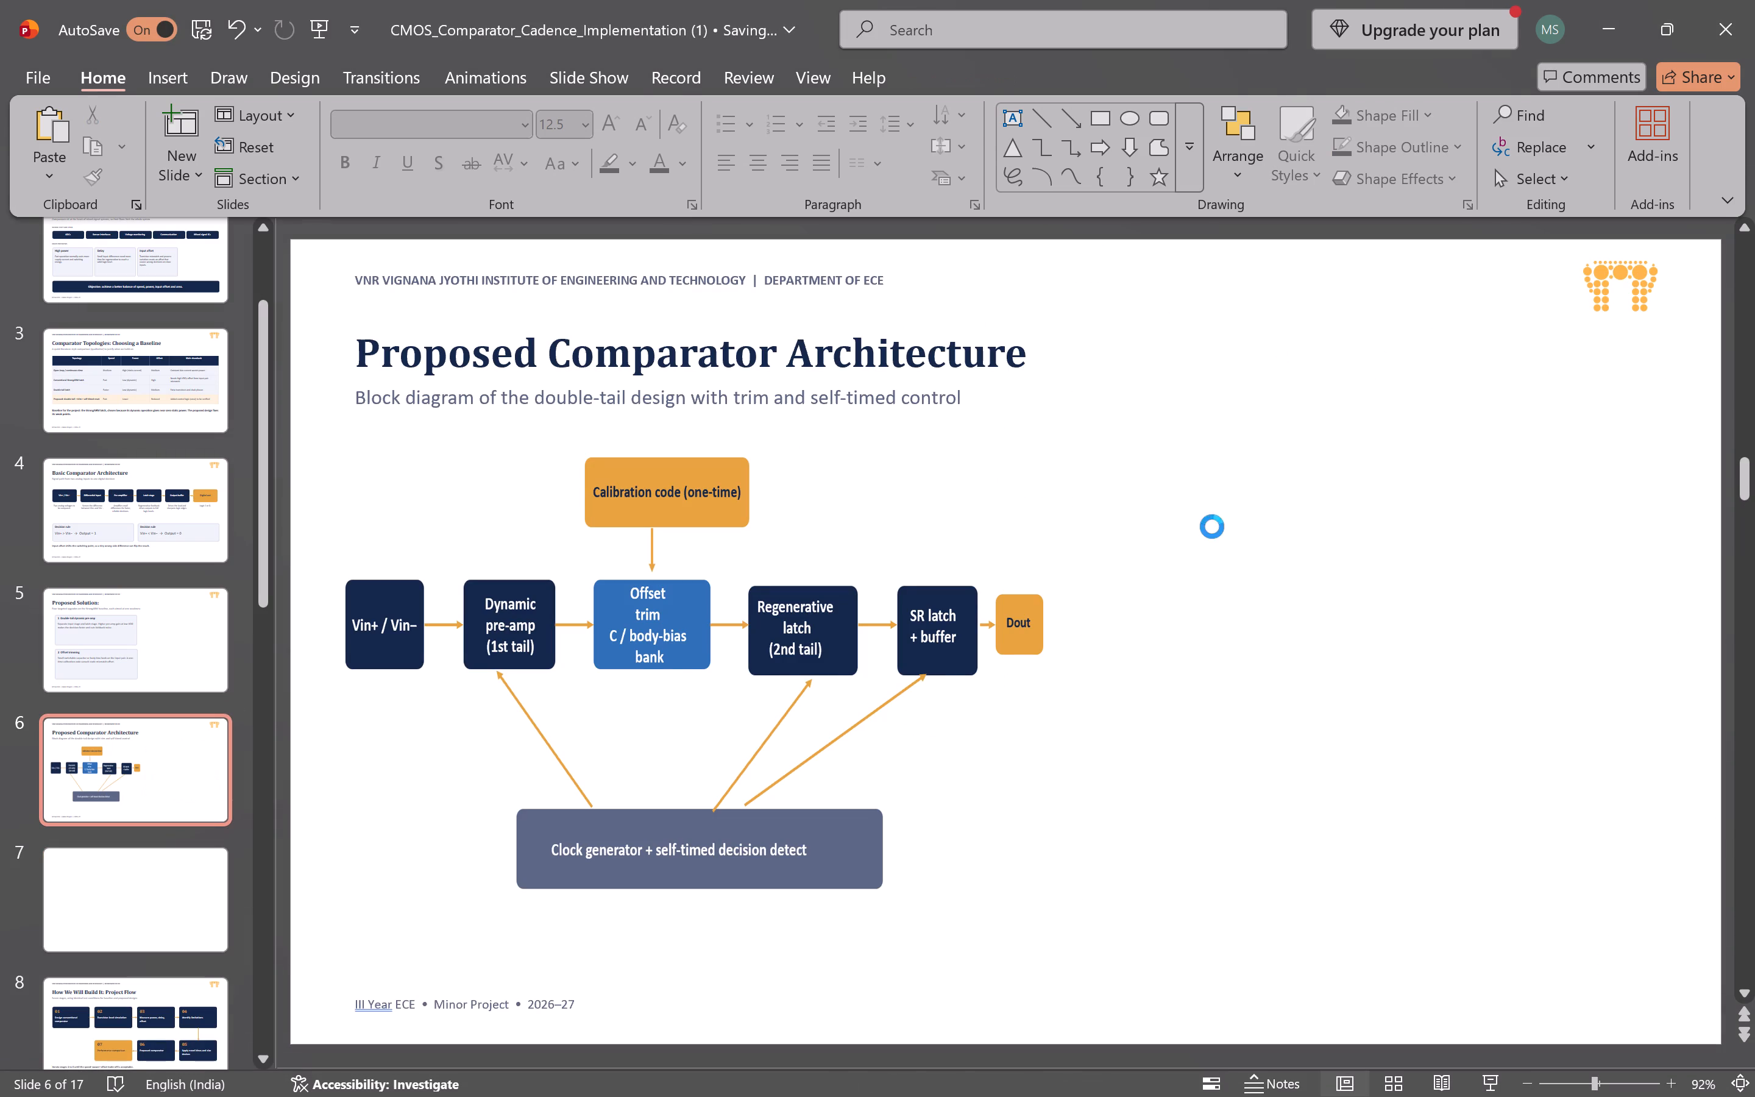
Shrink the pasted comparator diagram to about 11.6 by 14.8 cm and place it right of the block diagram, clear of the title and logo.
{"action": "left_click_drag", "start_coordinate": [1120, 406], "coordinate": [1327, 411]}
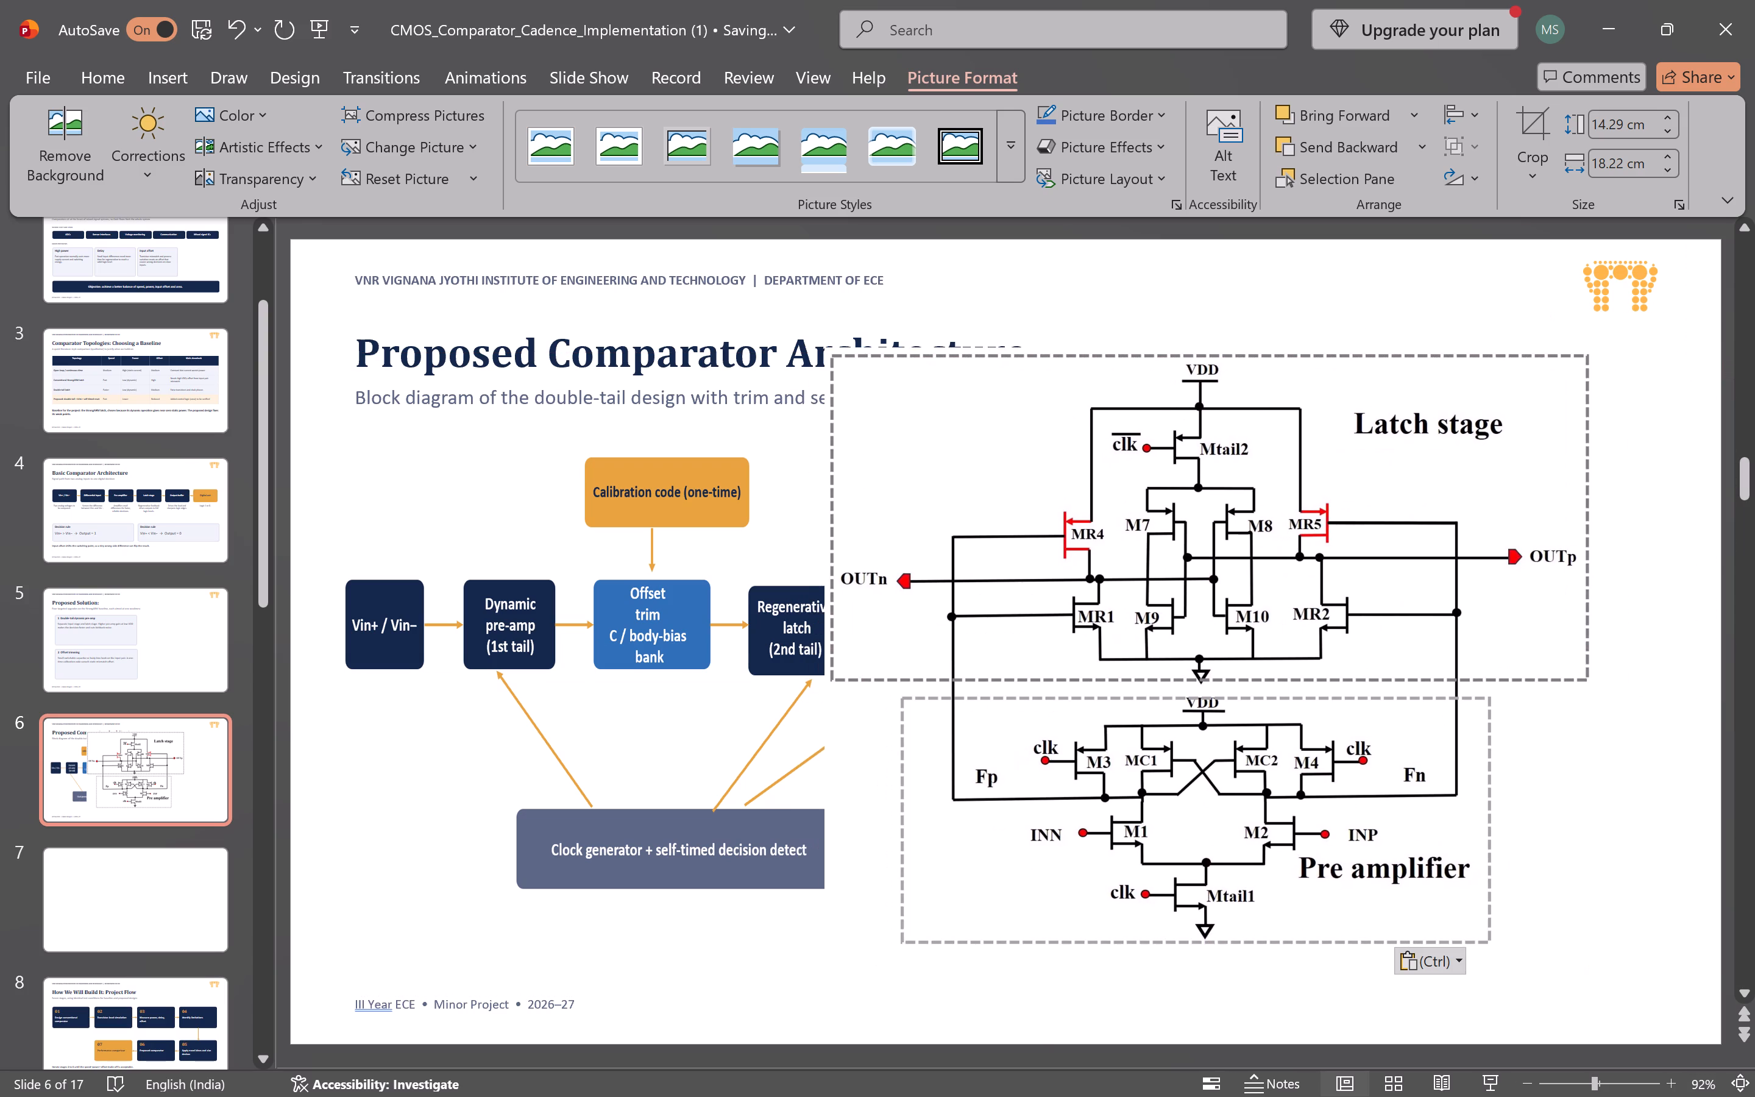
{"action": "left_click_drag", "start_coordinate": [1327, 411], "coordinate": [1330, 411]}
{"action": "left_click_drag", "start_coordinate": [1602, 349], "coordinate": [1570, 371]}
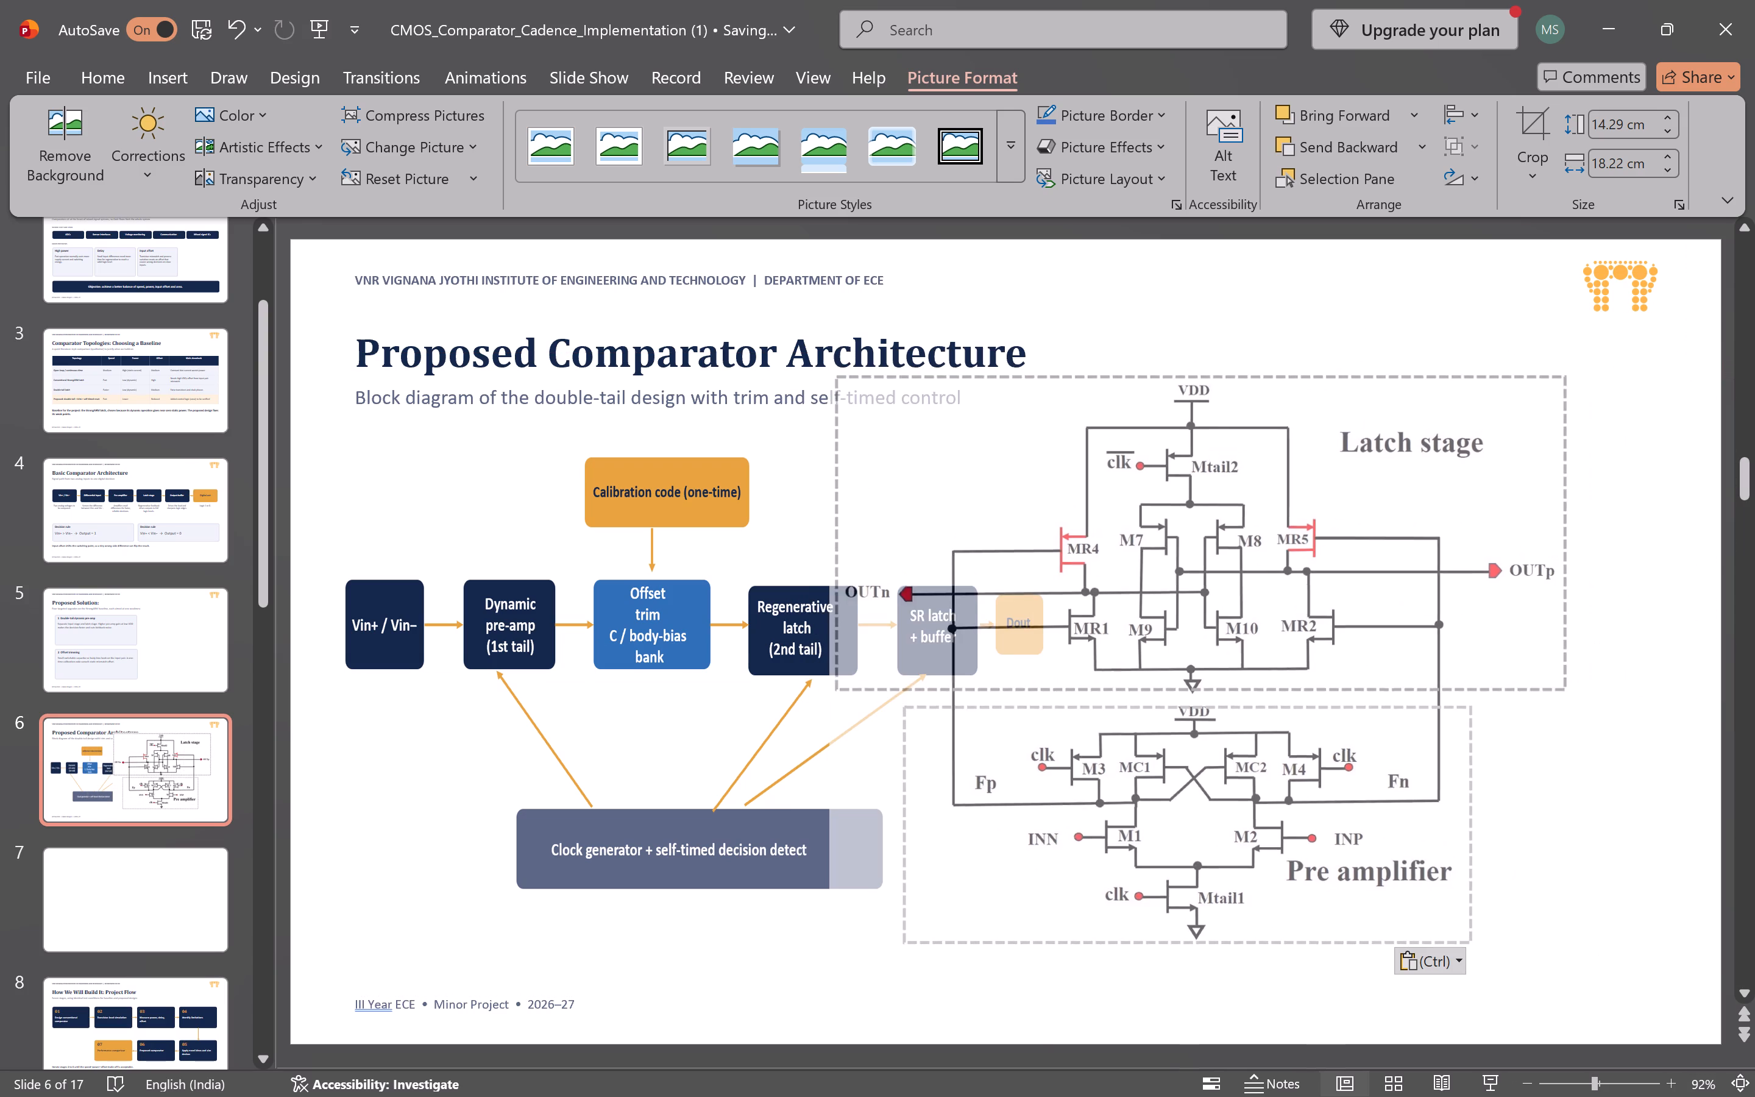
{"action": "left_click_drag", "start_coordinate": [1570, 371], "coordinate": [1453, 477]}
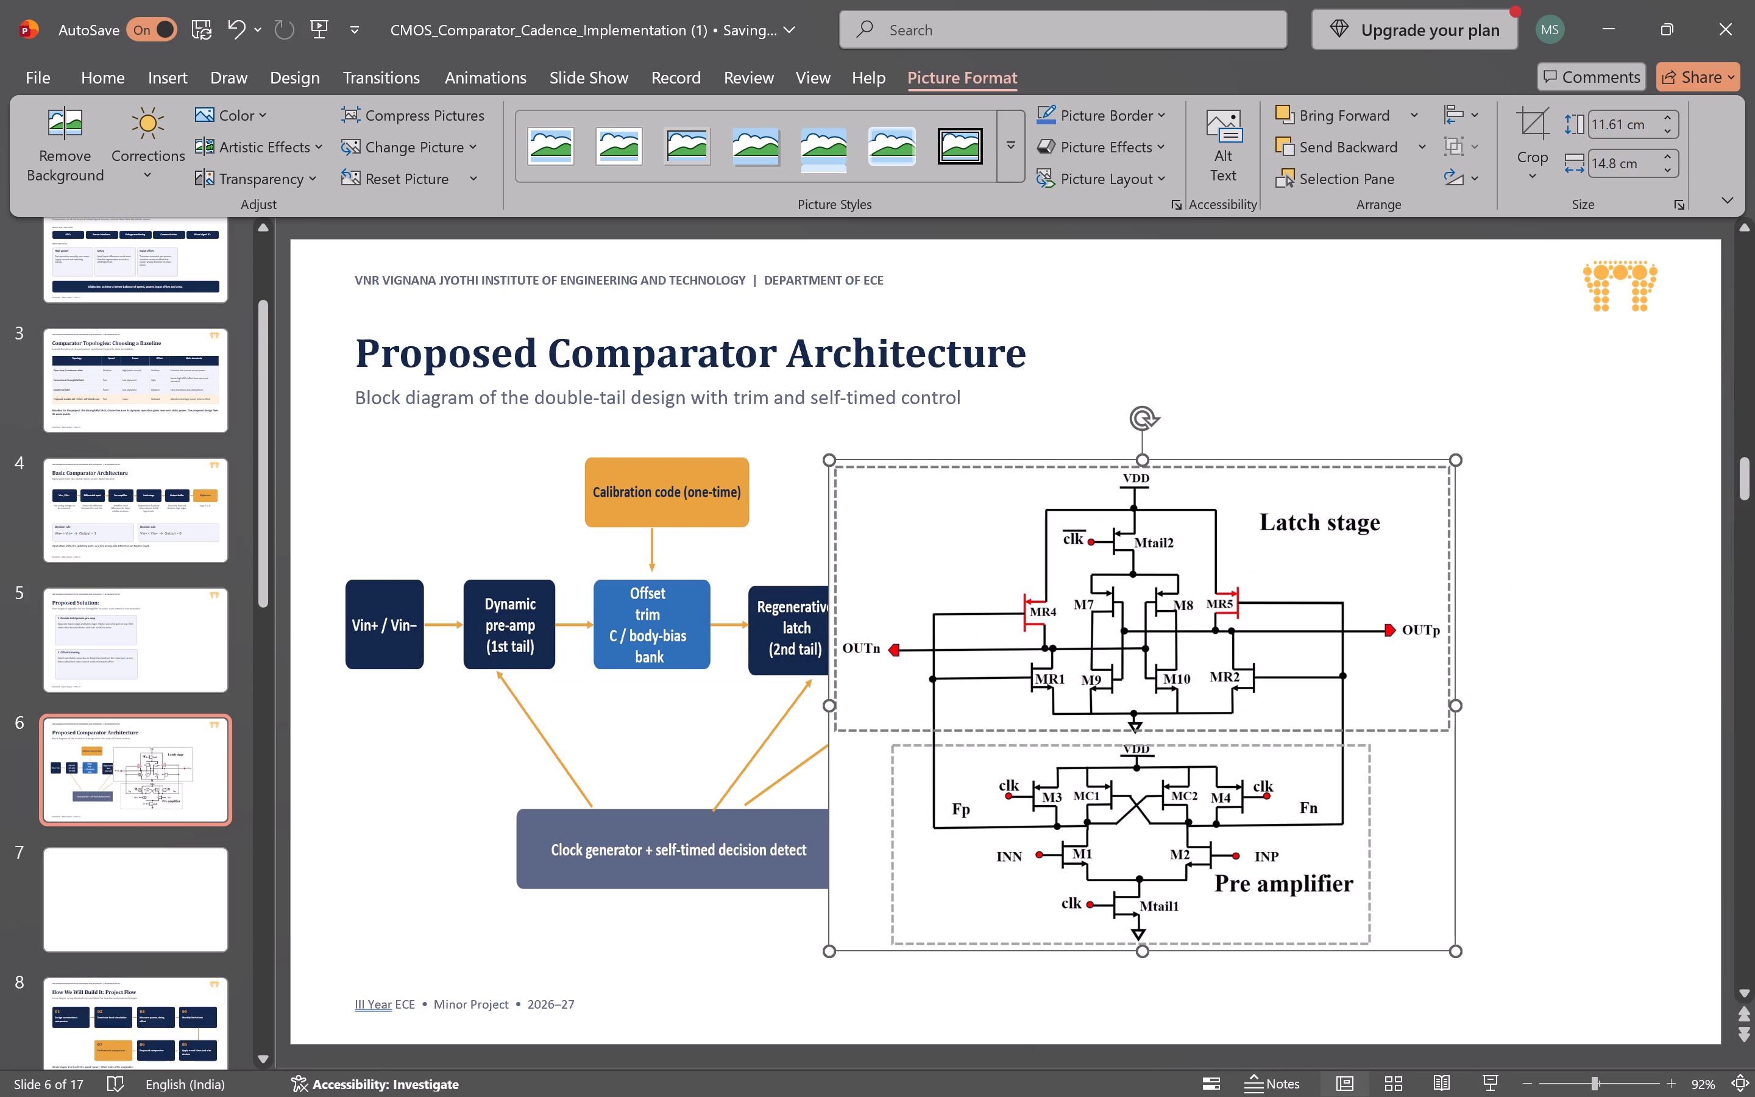
{"action": "left_click_drag", "start_coordinate": [1383, 542], "coordinate": [1618, 422]}
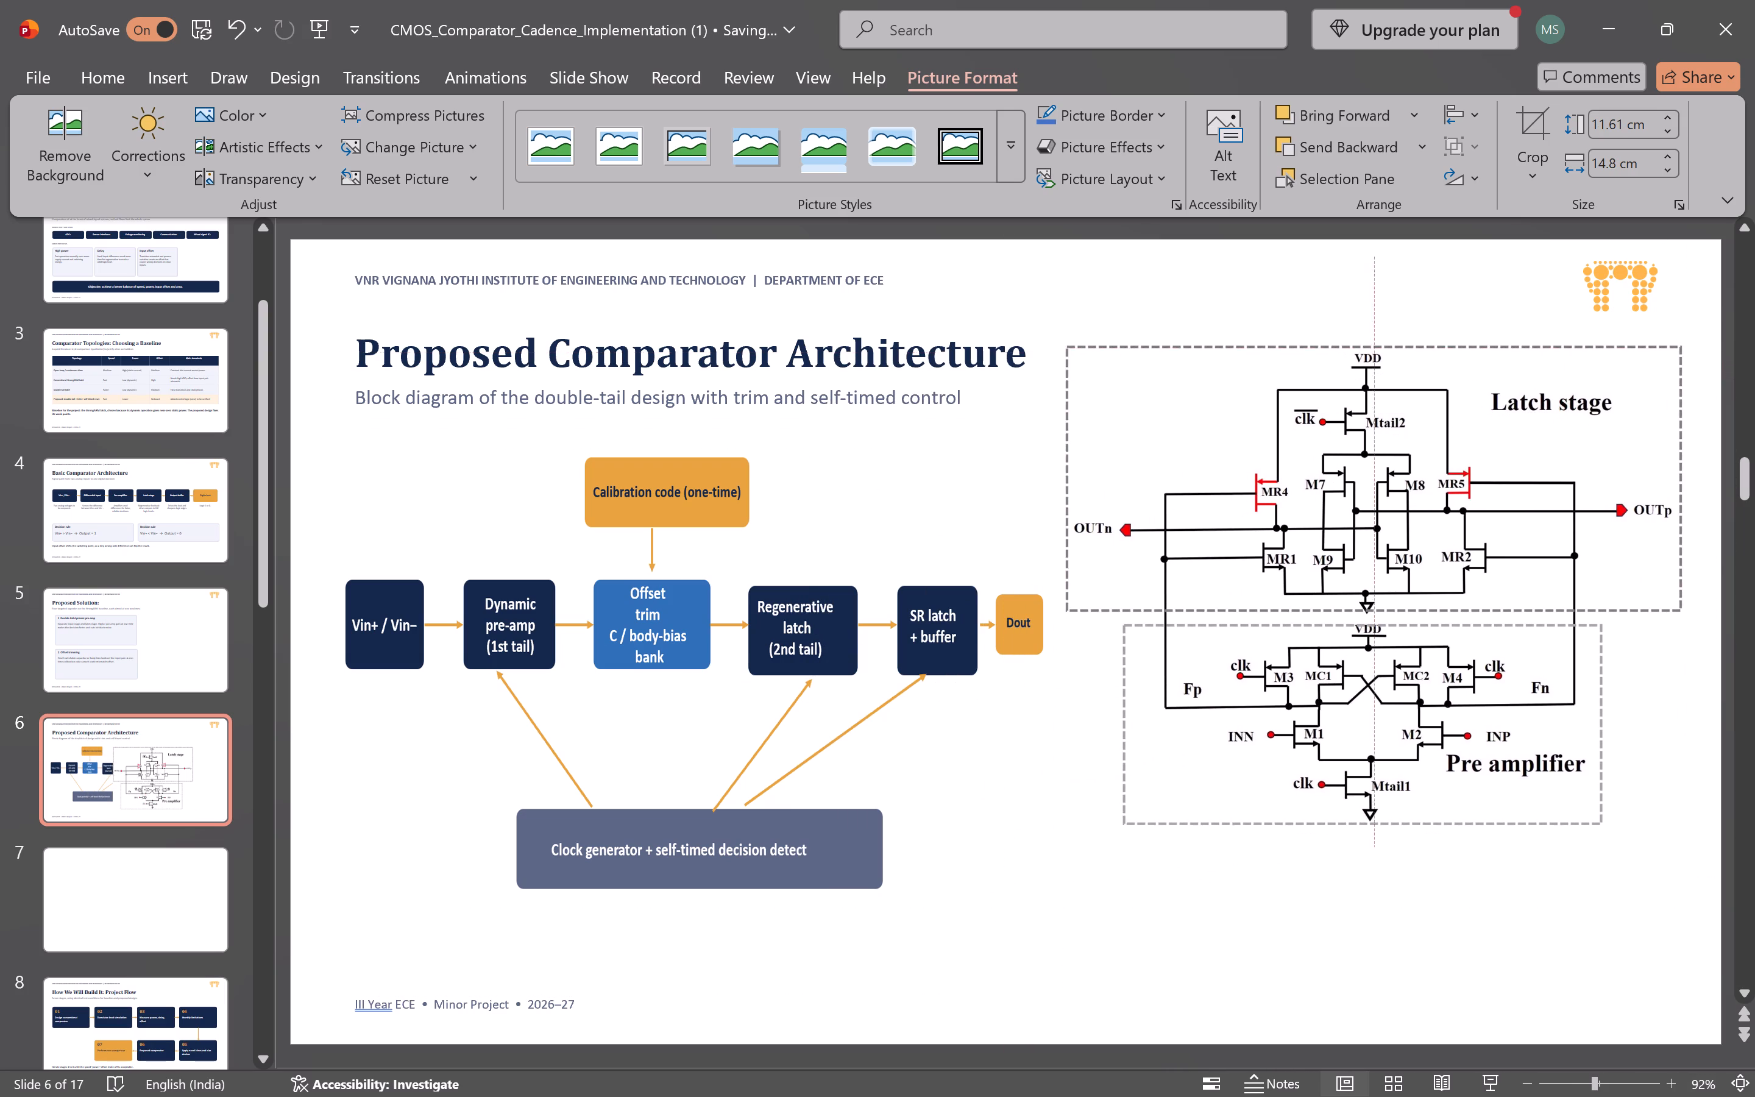
{"action": "left_click_drag", "start_coordinate": [1618, 422], "coordinate": [1627, 441]}
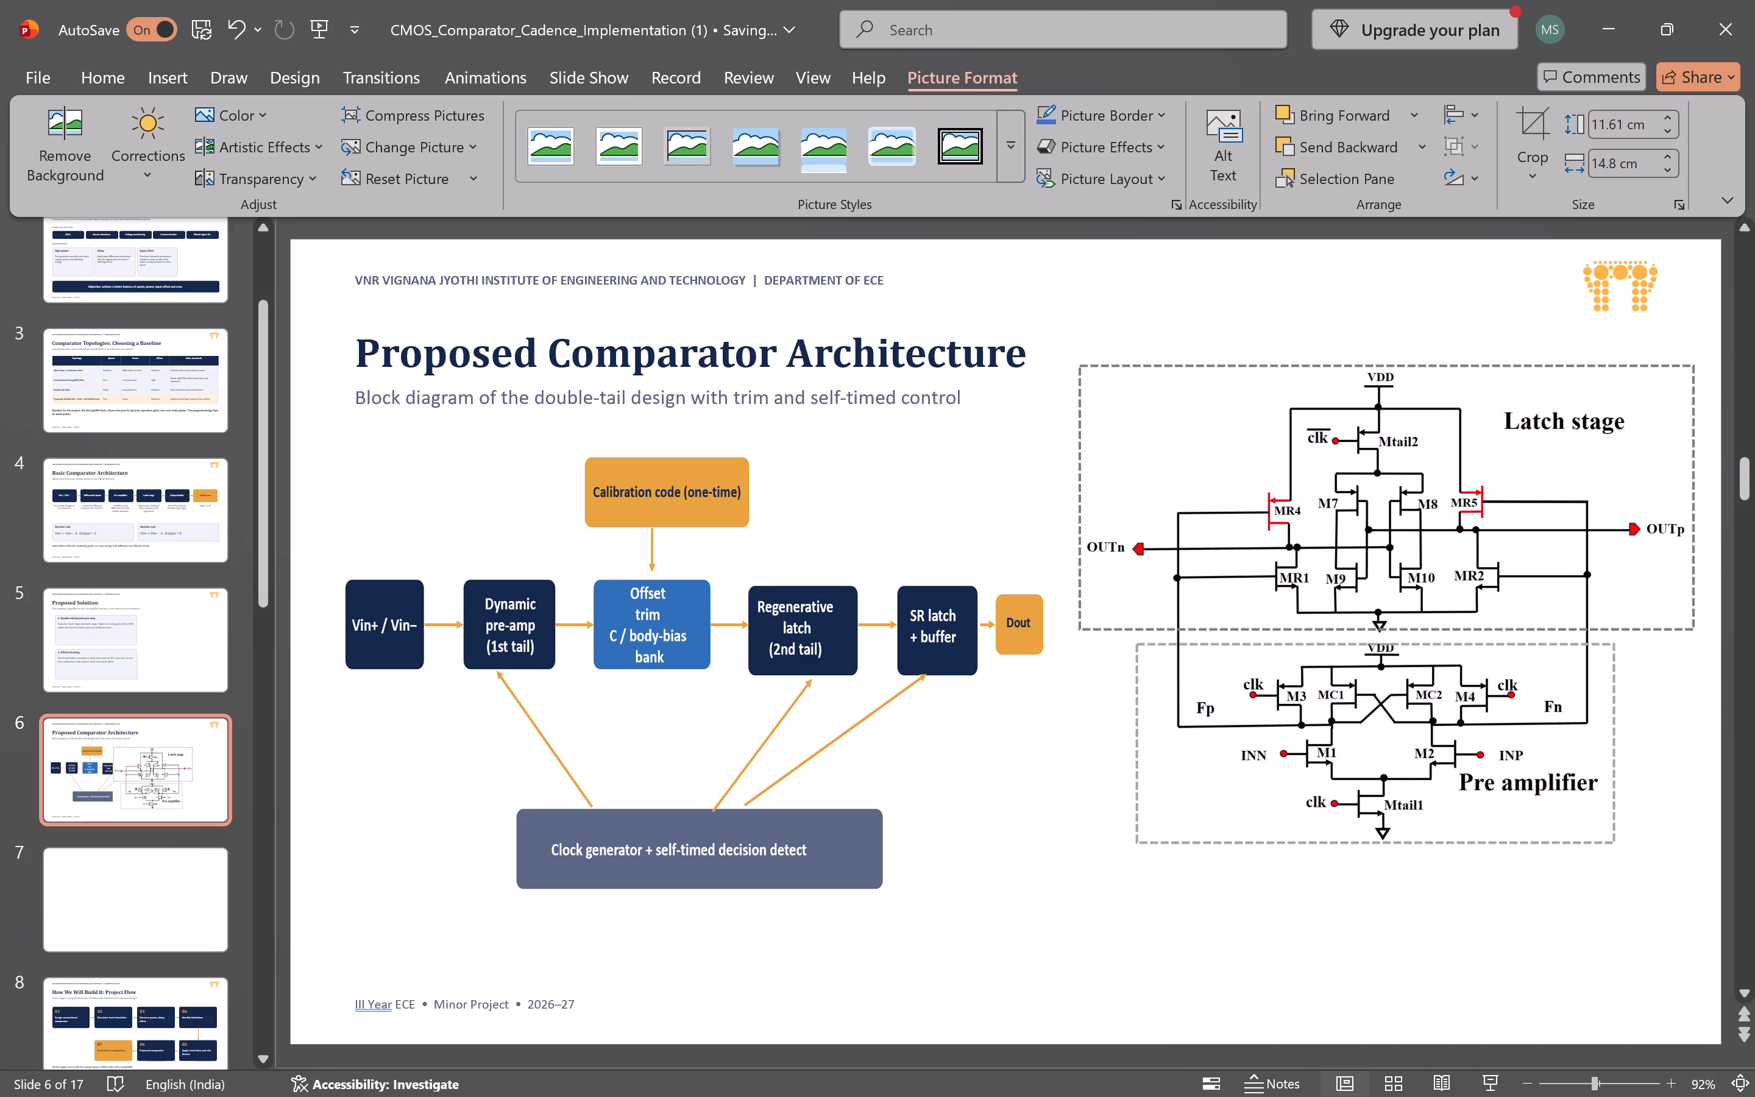
{"action": "left_click_drag", "start_coordinate": [1627, 441], "coordinate": [1626, 441]}
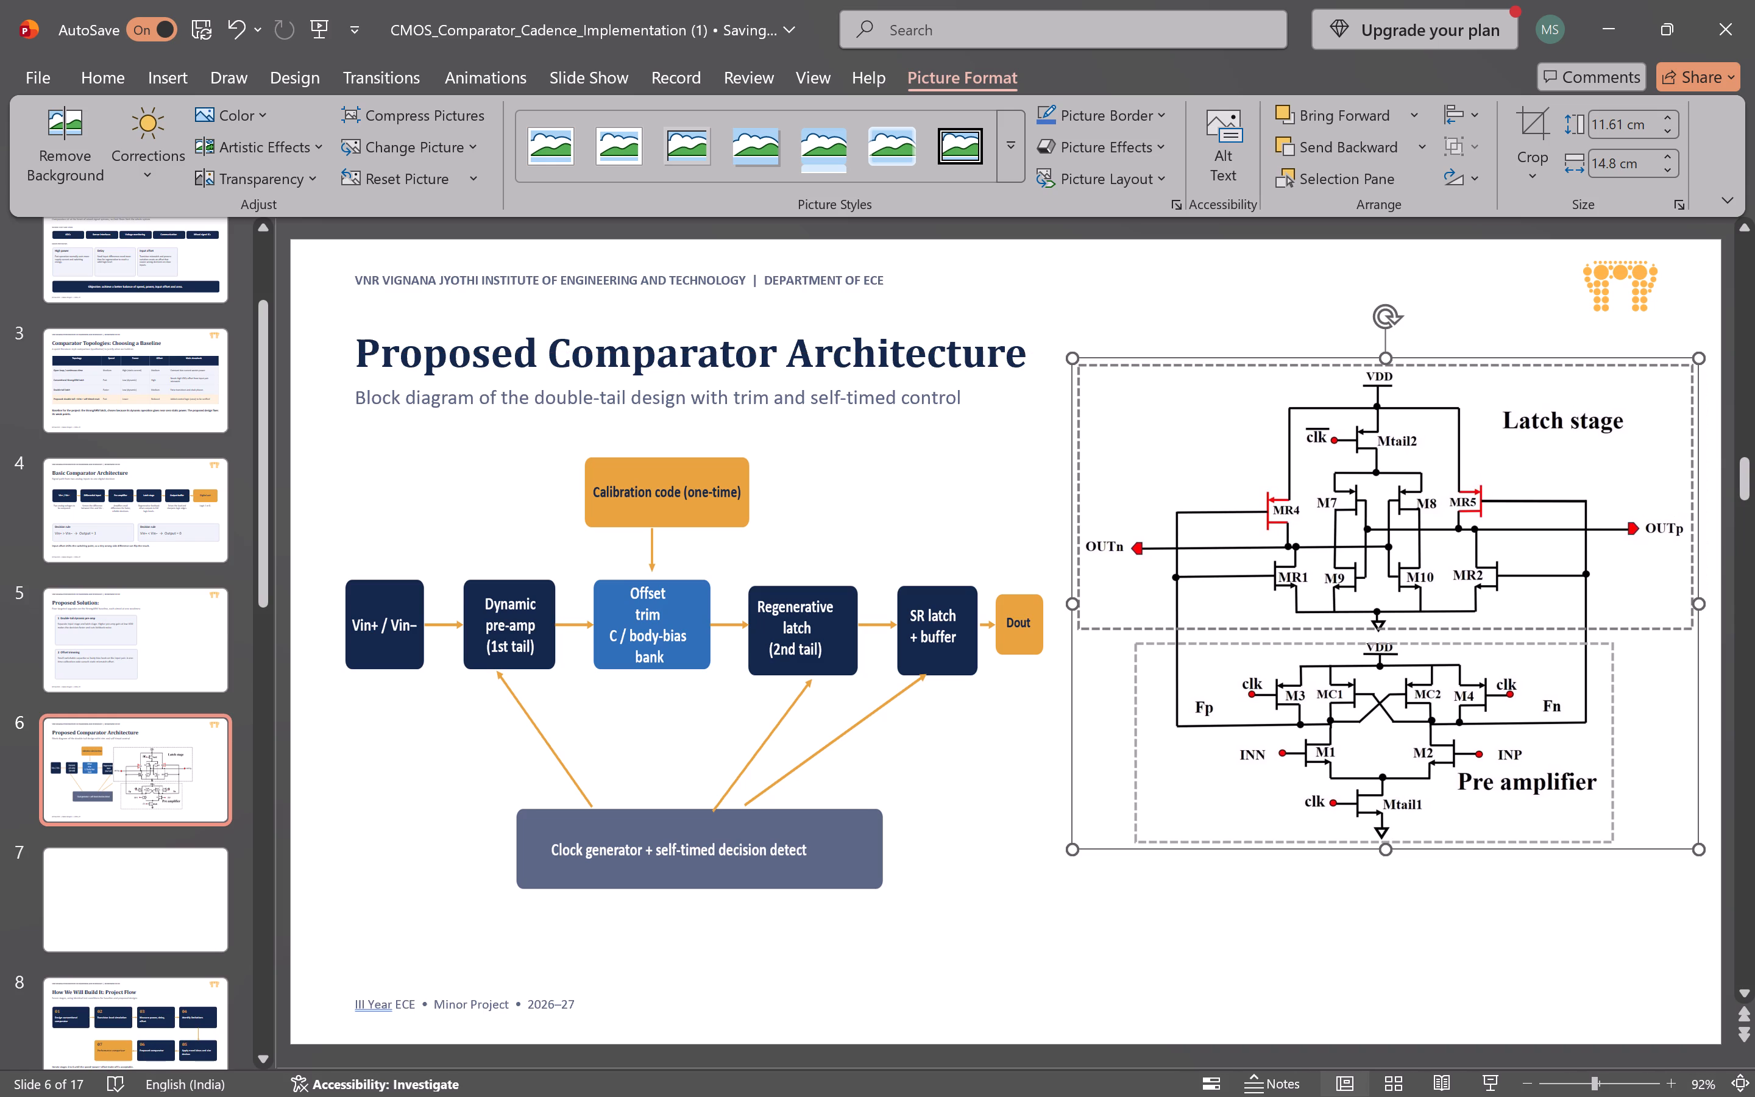
{"action": "left_click", "coordinate": [1509, 990]}
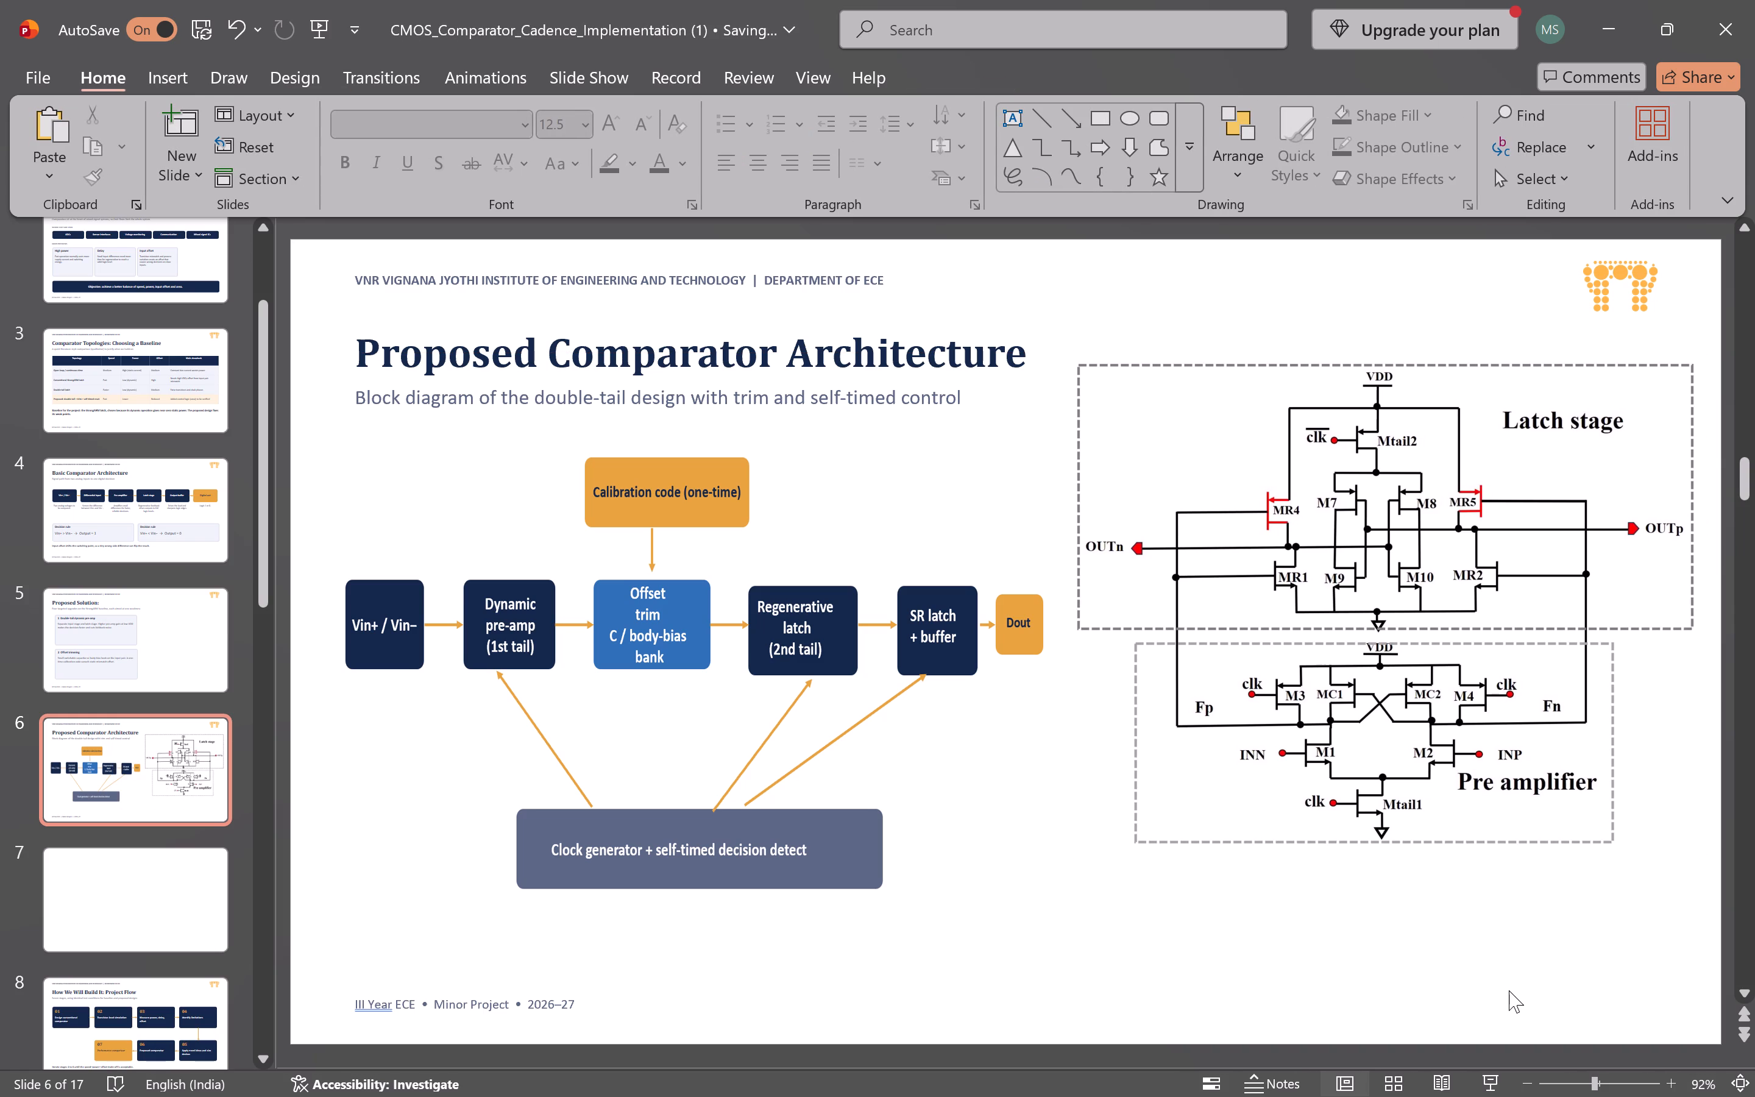
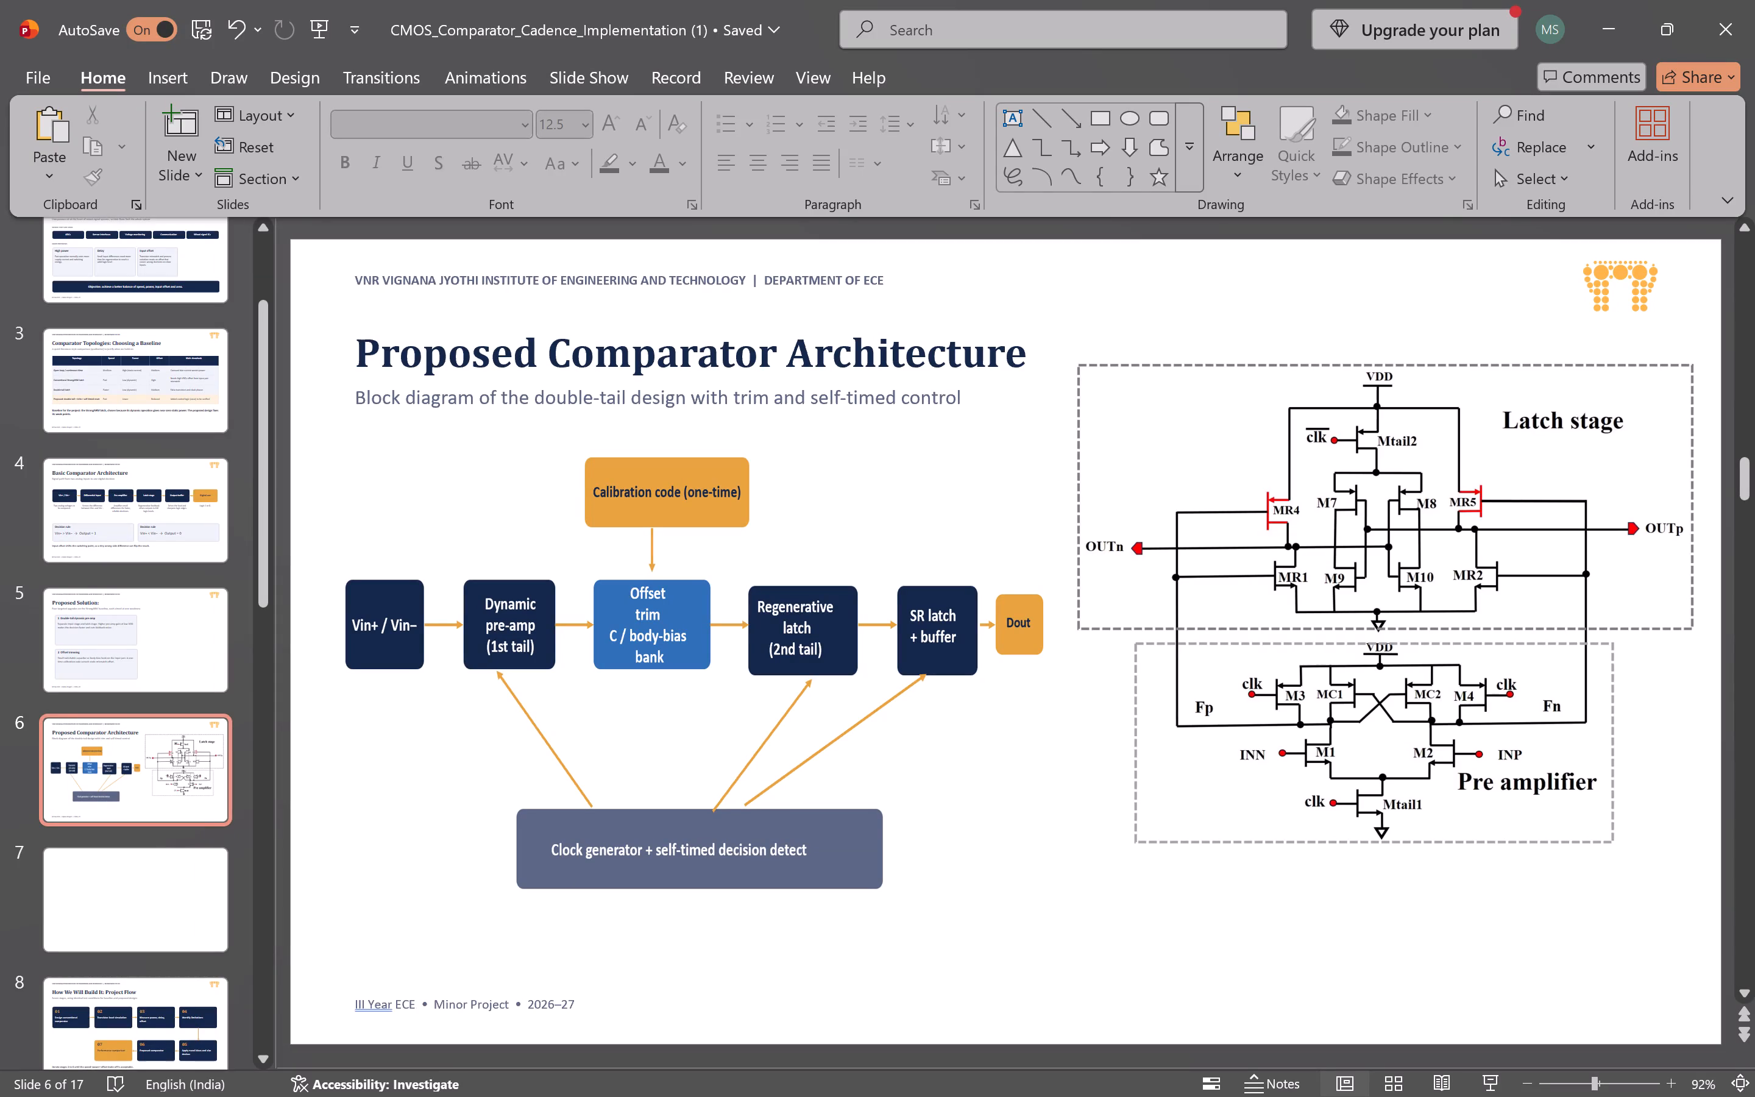
Undo the diagram replacement on slide 6, back to the earlier double-tail transistor-level schematic.
{"action": "key", "text": "ctrl+z"}
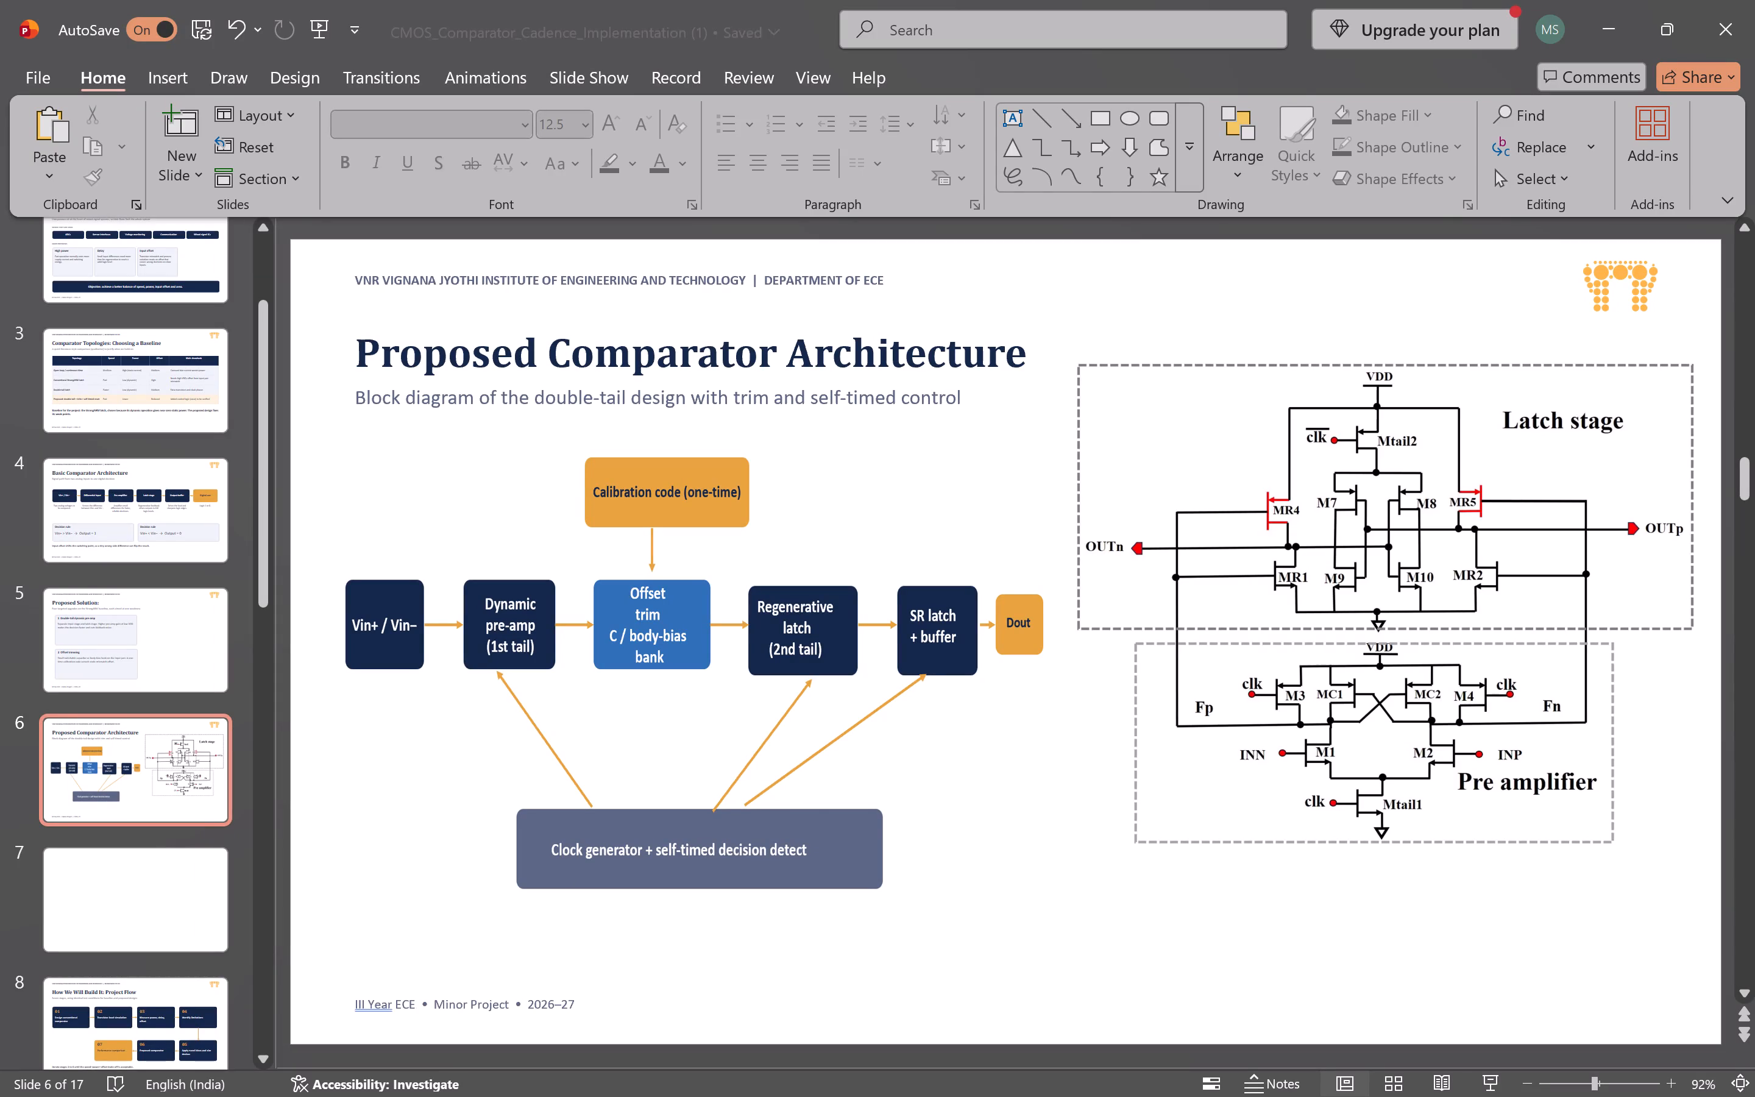
{"action": "key", "text": "ctrl+z"}
{"action": "key", "text": "ctrl+z"}
{"action": "key", "text": "ctrl+z"}
{"action": "key", "text": "ctrl+z"}
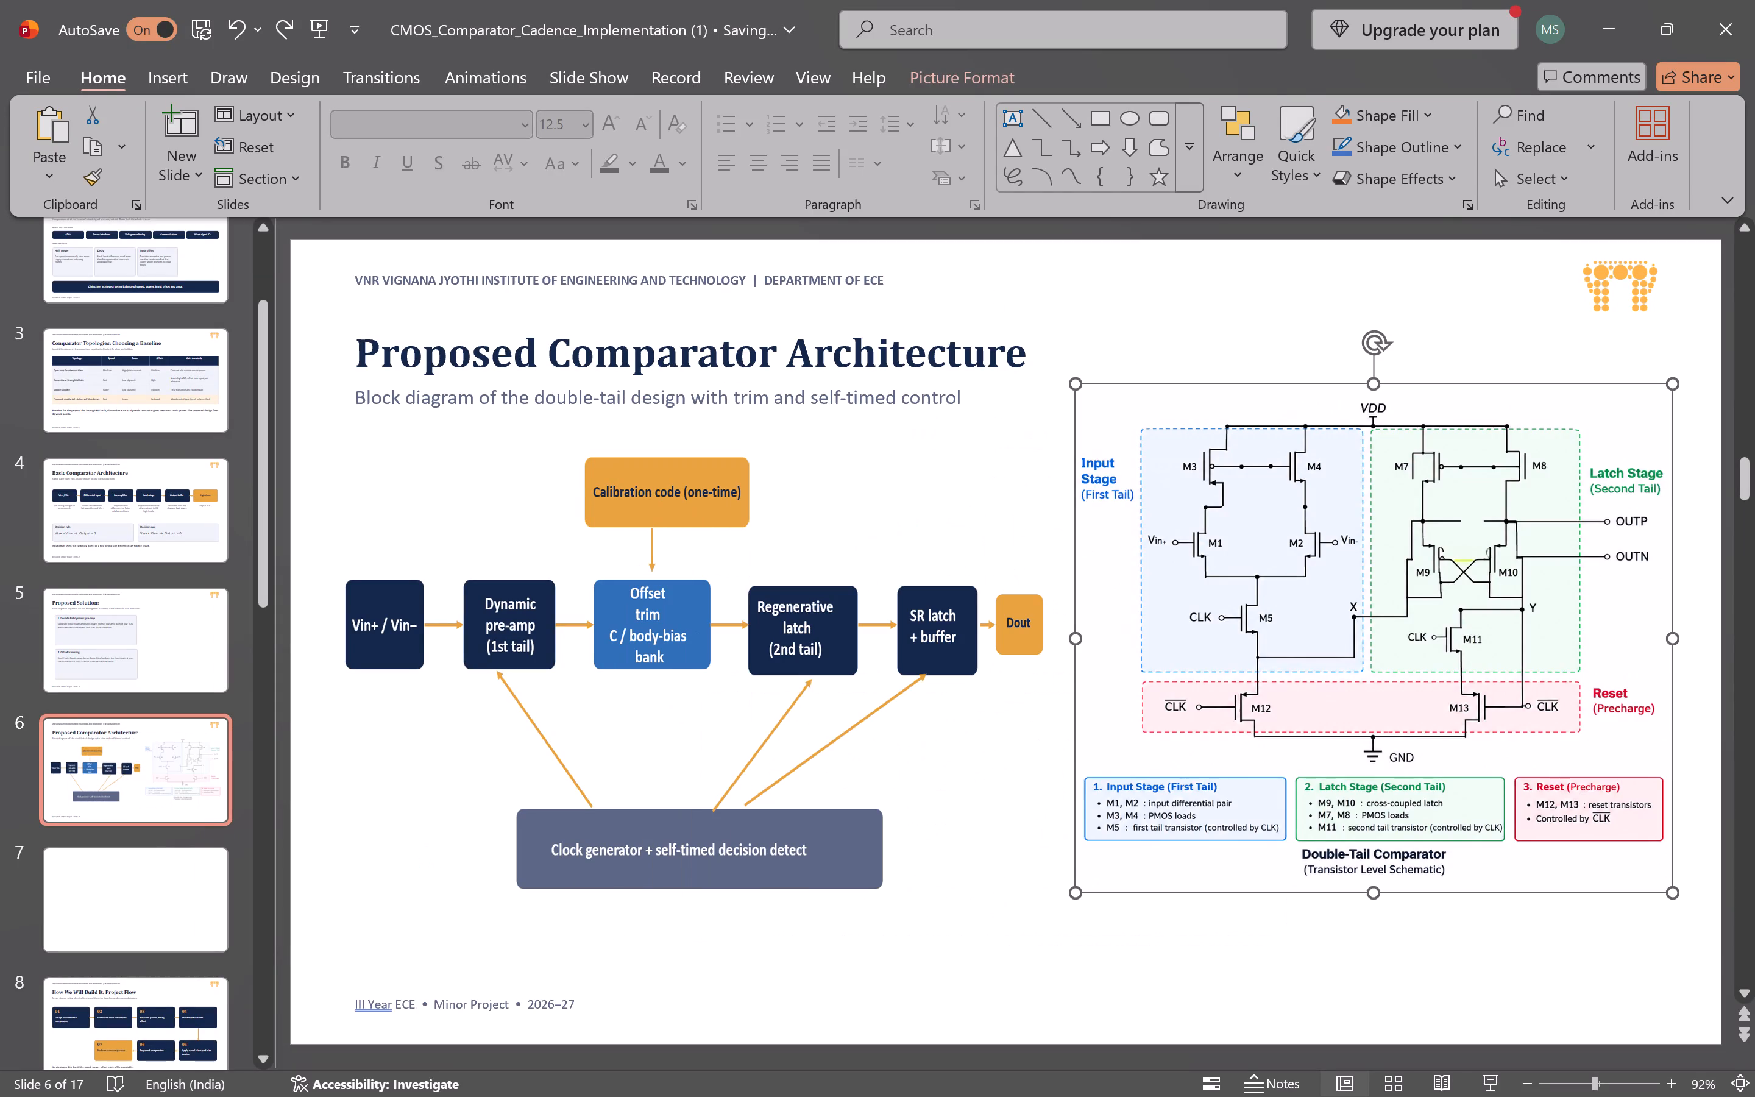
Paste the copied latch-stage and pre-amplifier diagram onto the blank slide 7.
{"action": "left_click", "coordinate": [127, 926]}
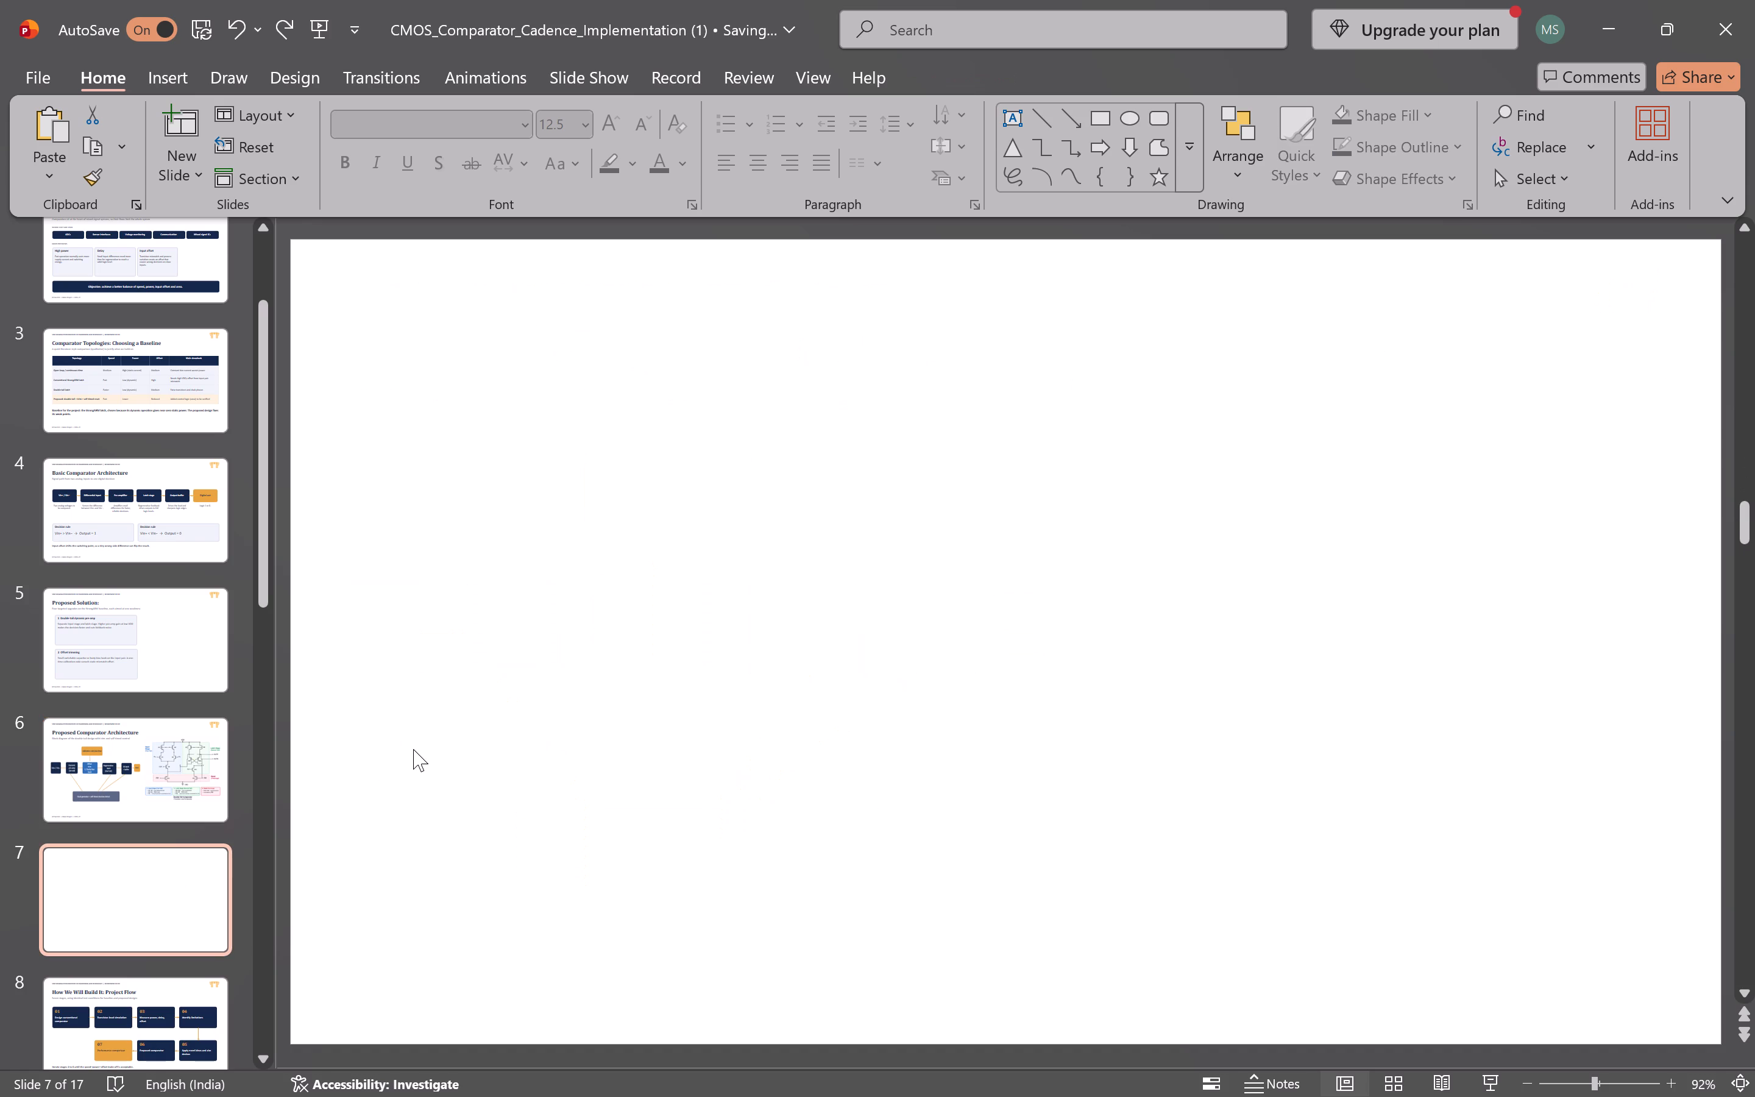
{"action": "key", "text": "ctrl+v"}
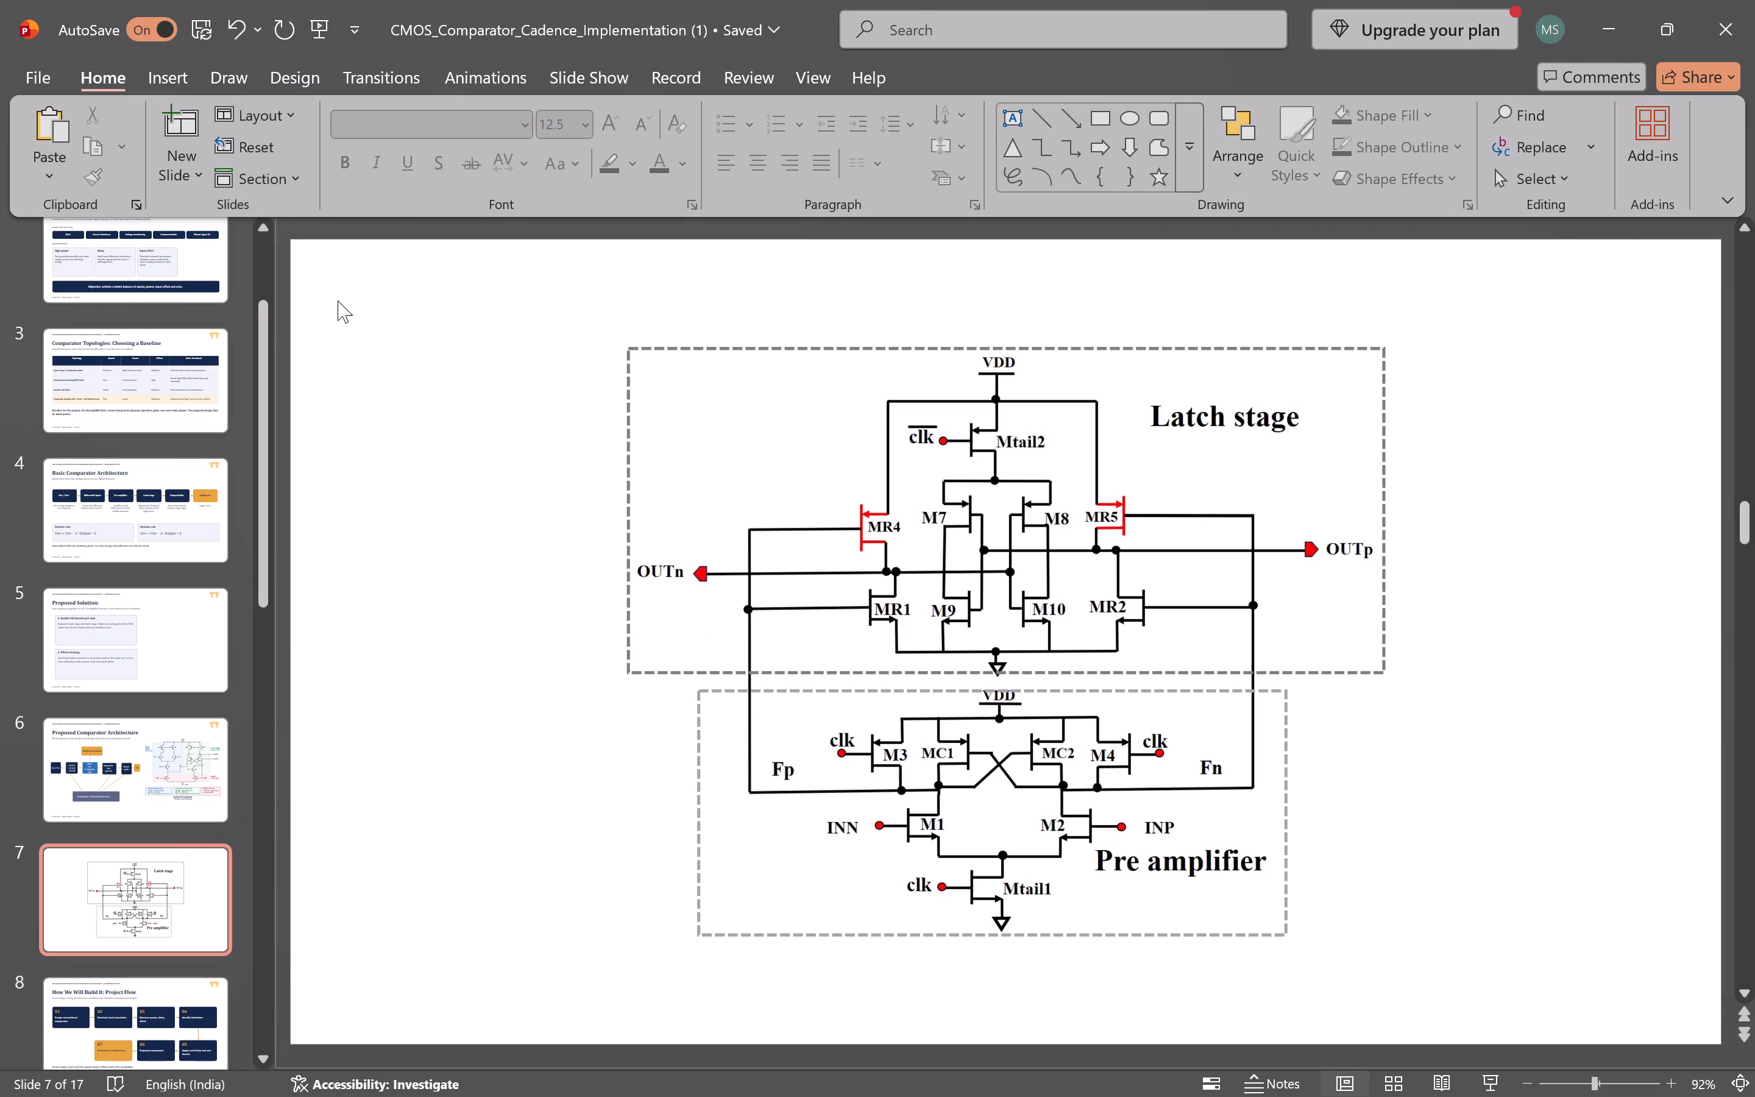
{"action": "left_click", "coordinate": [338, 300]}
{"action": "key", "text": "ctrl+v"}
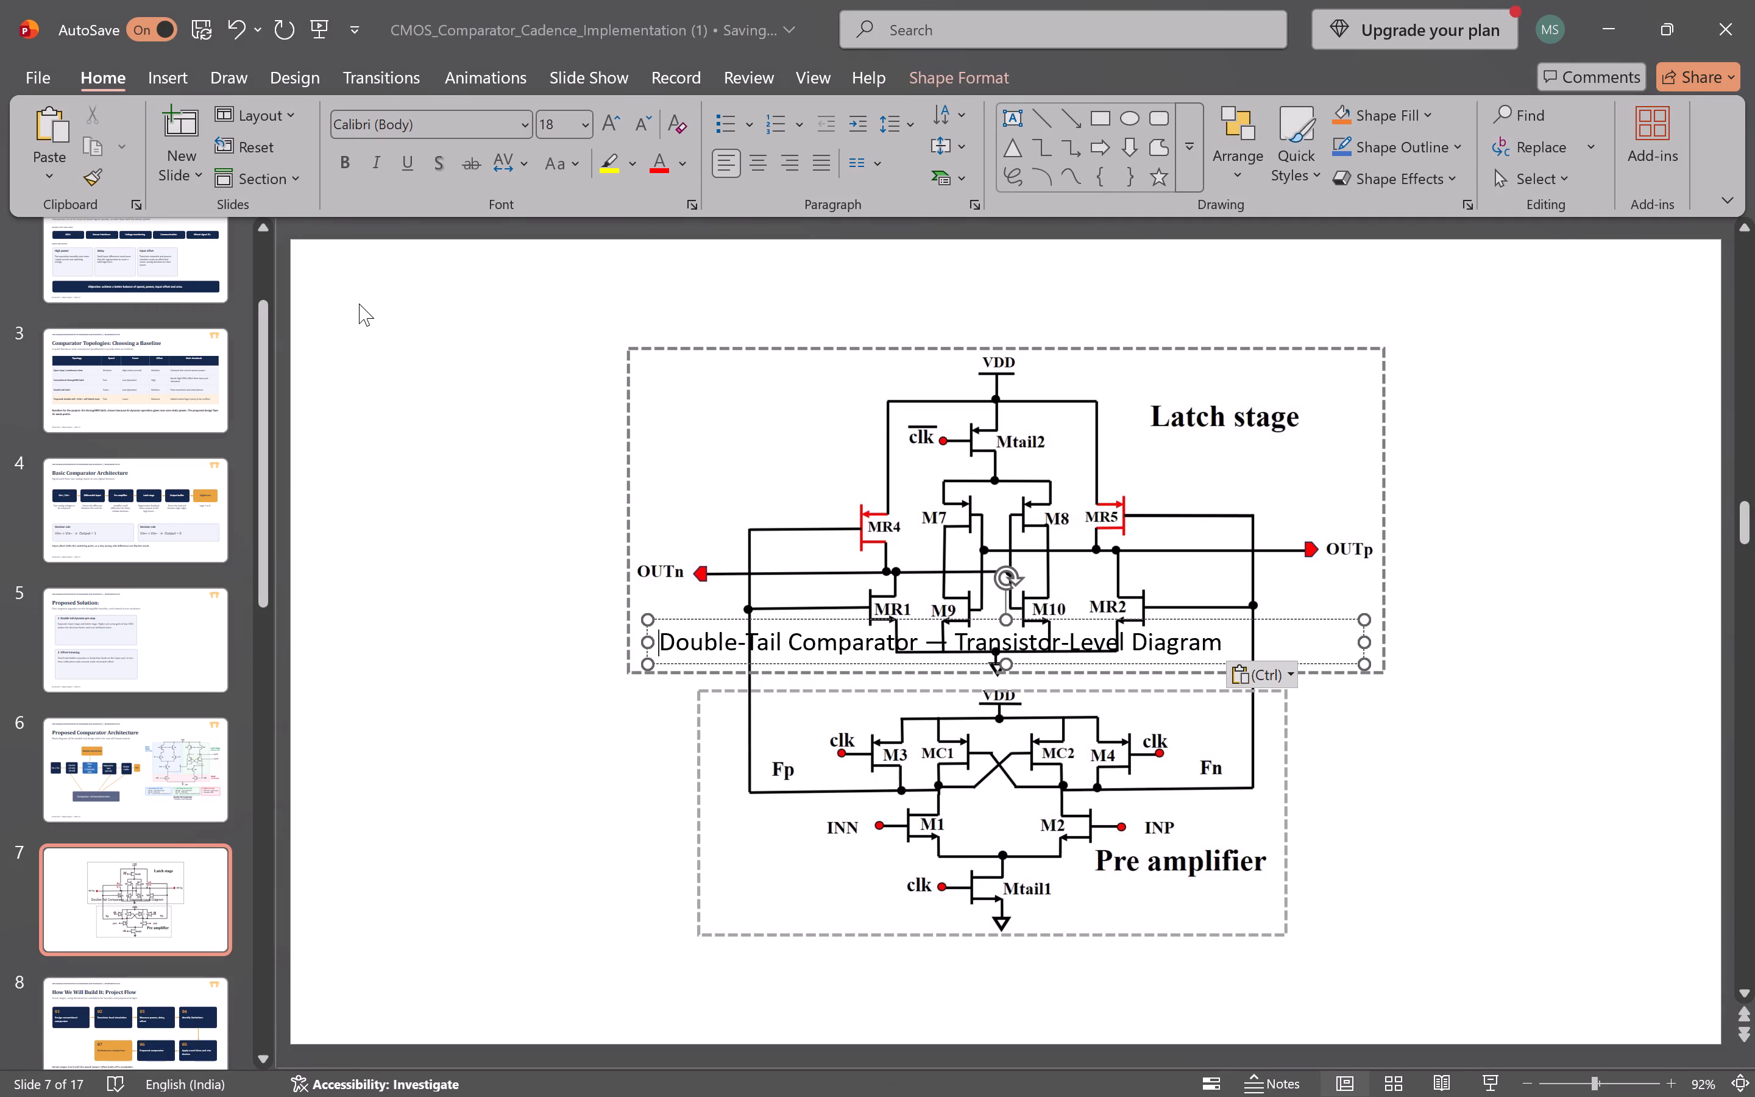
{"action": "left_click", "coordinate": [364, 304]}
{"action": "right_click", "coordinate": [377, 294]}
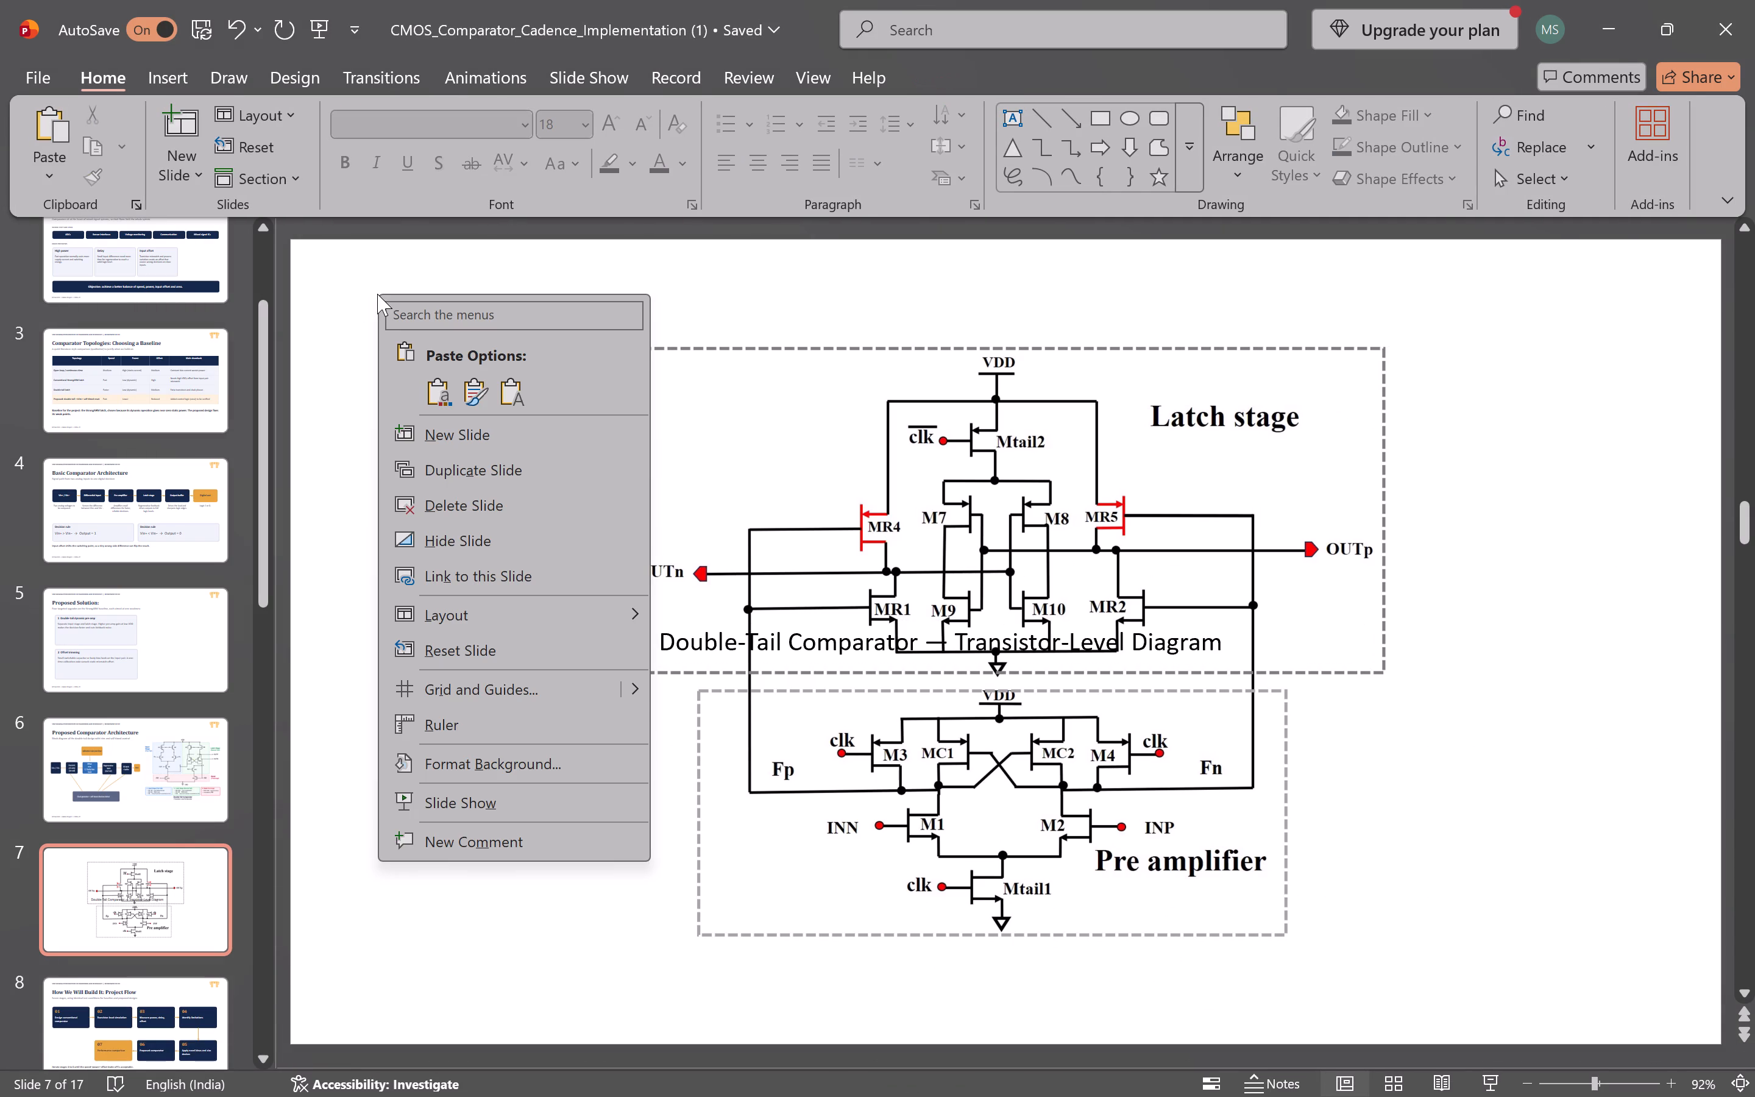
{"action": "left_click", "coordinate": [508, 387]}
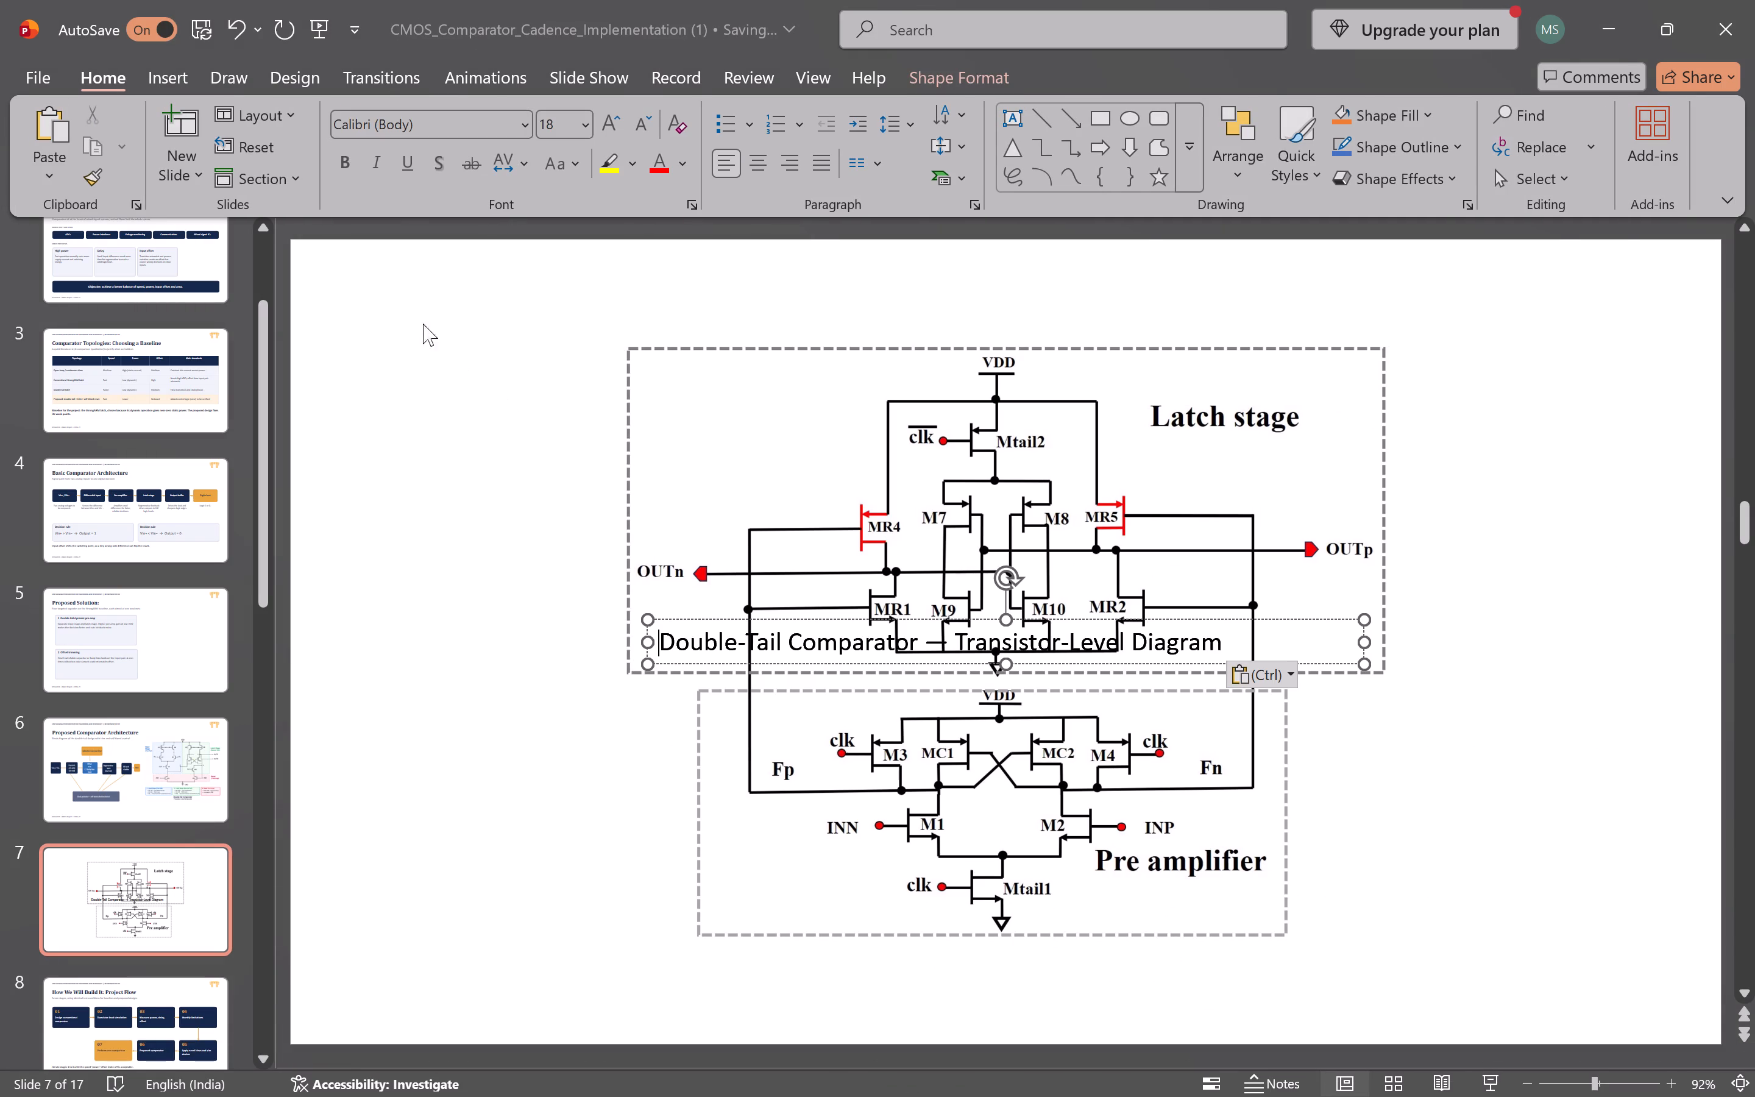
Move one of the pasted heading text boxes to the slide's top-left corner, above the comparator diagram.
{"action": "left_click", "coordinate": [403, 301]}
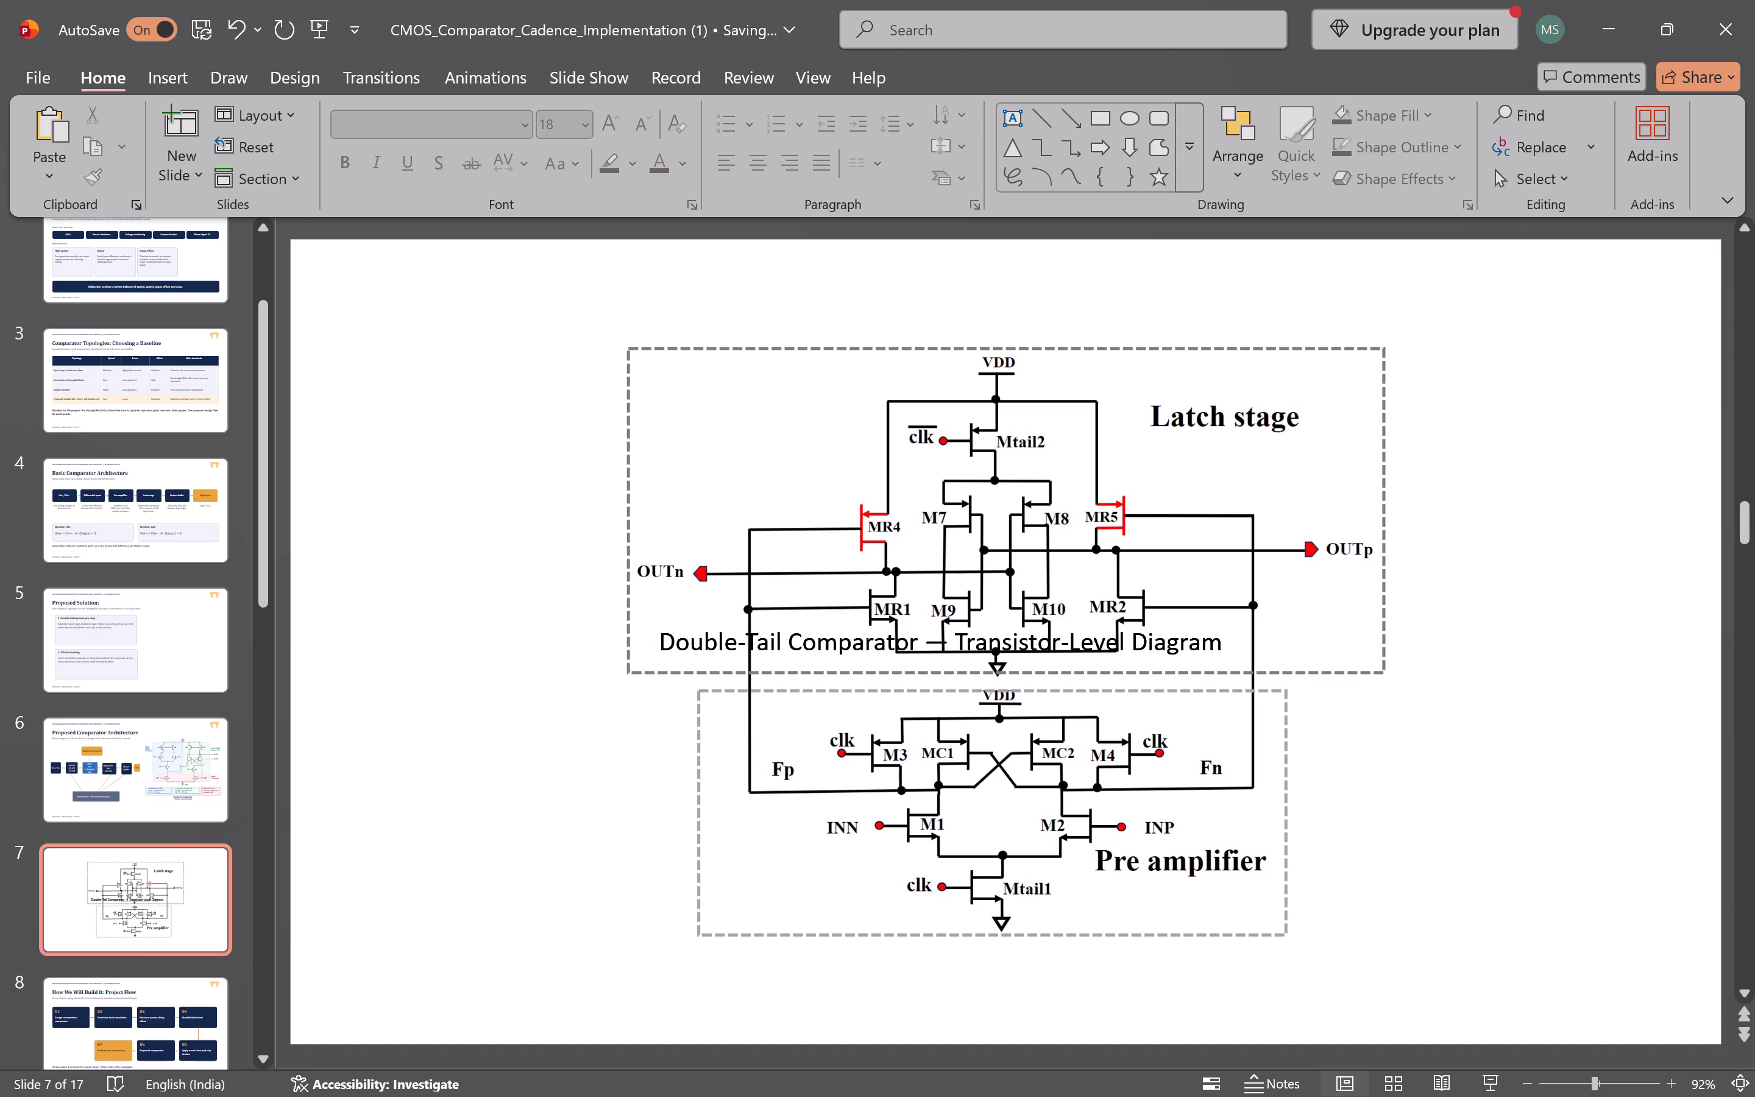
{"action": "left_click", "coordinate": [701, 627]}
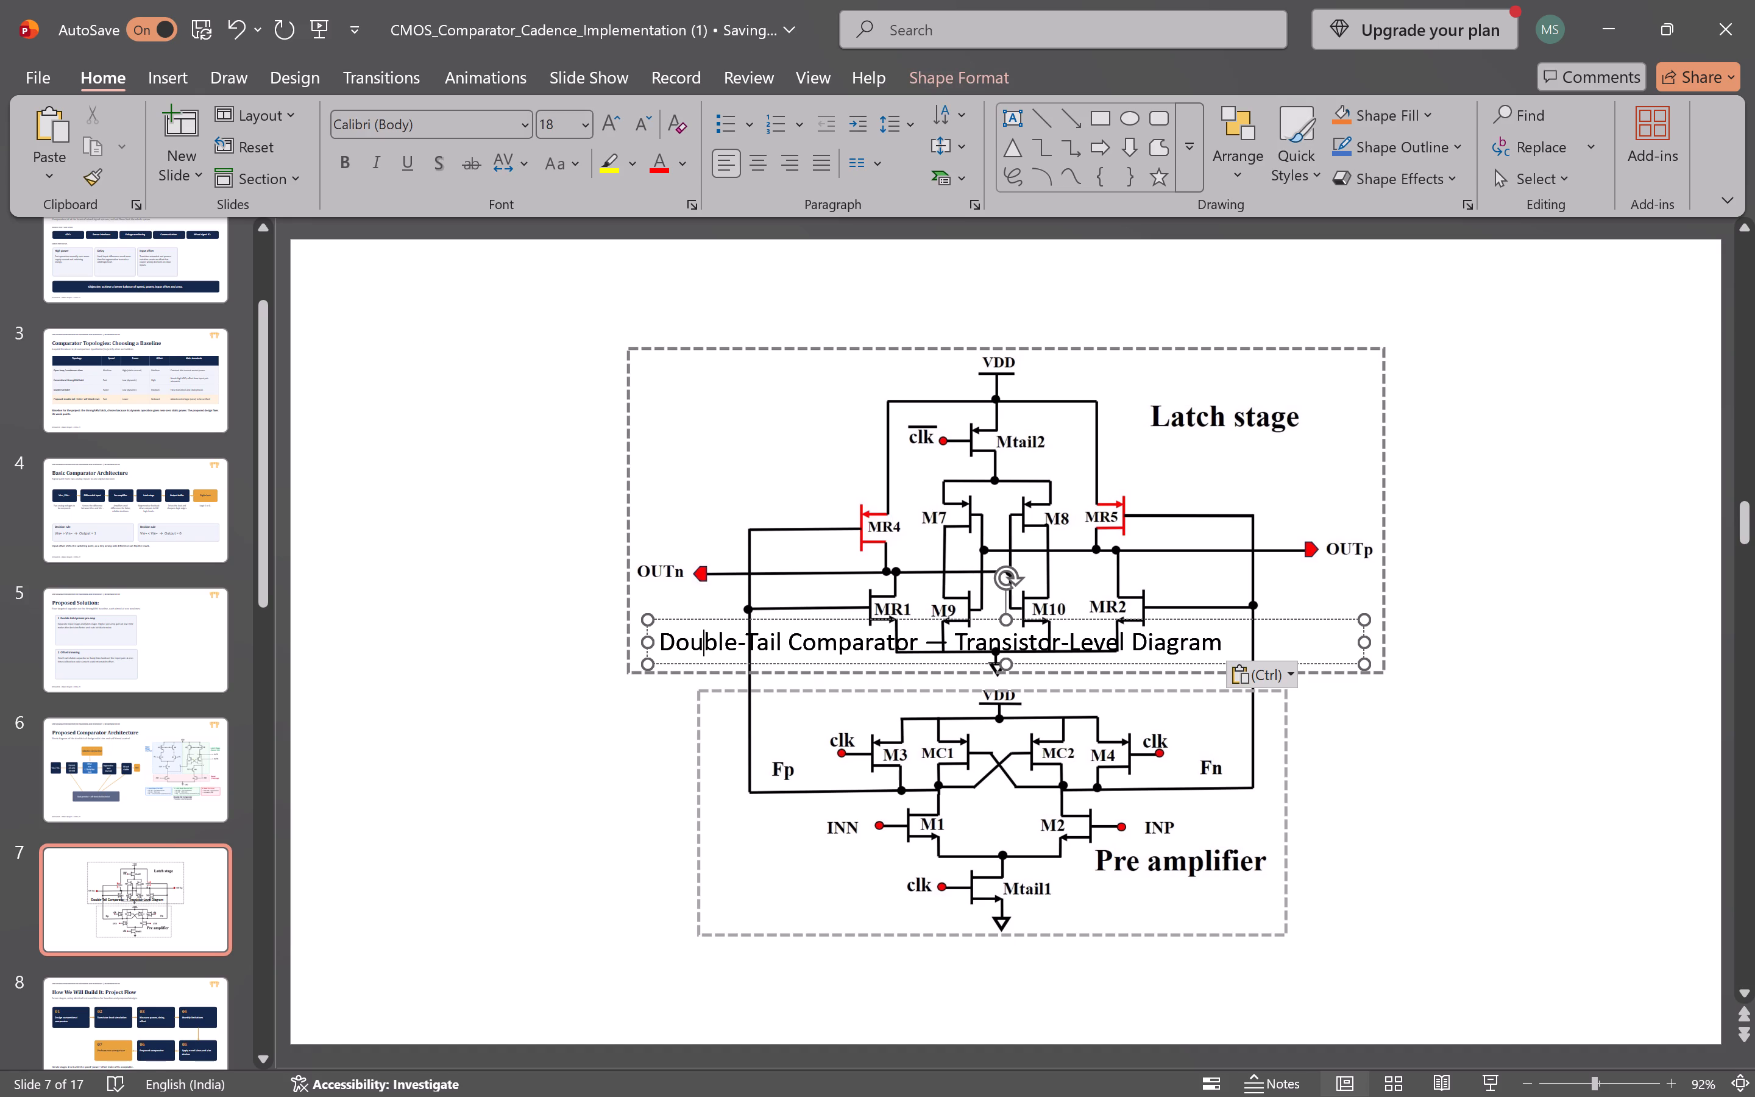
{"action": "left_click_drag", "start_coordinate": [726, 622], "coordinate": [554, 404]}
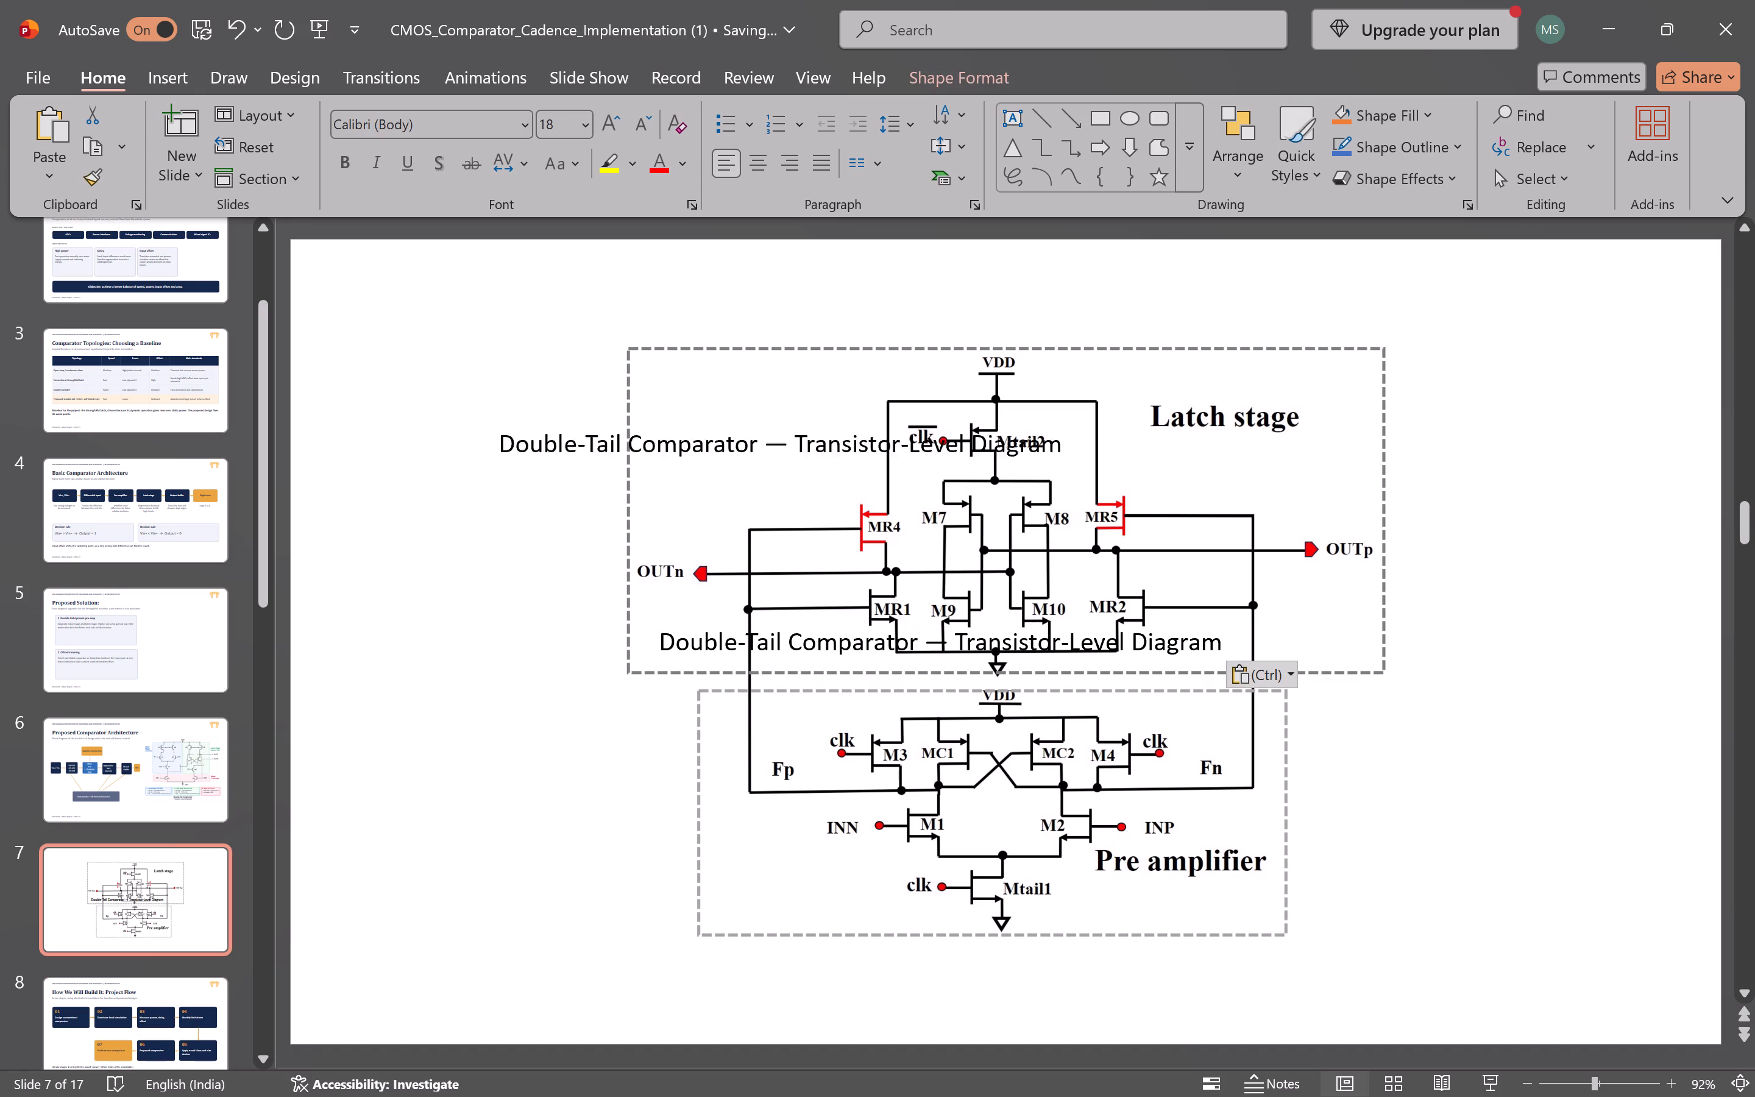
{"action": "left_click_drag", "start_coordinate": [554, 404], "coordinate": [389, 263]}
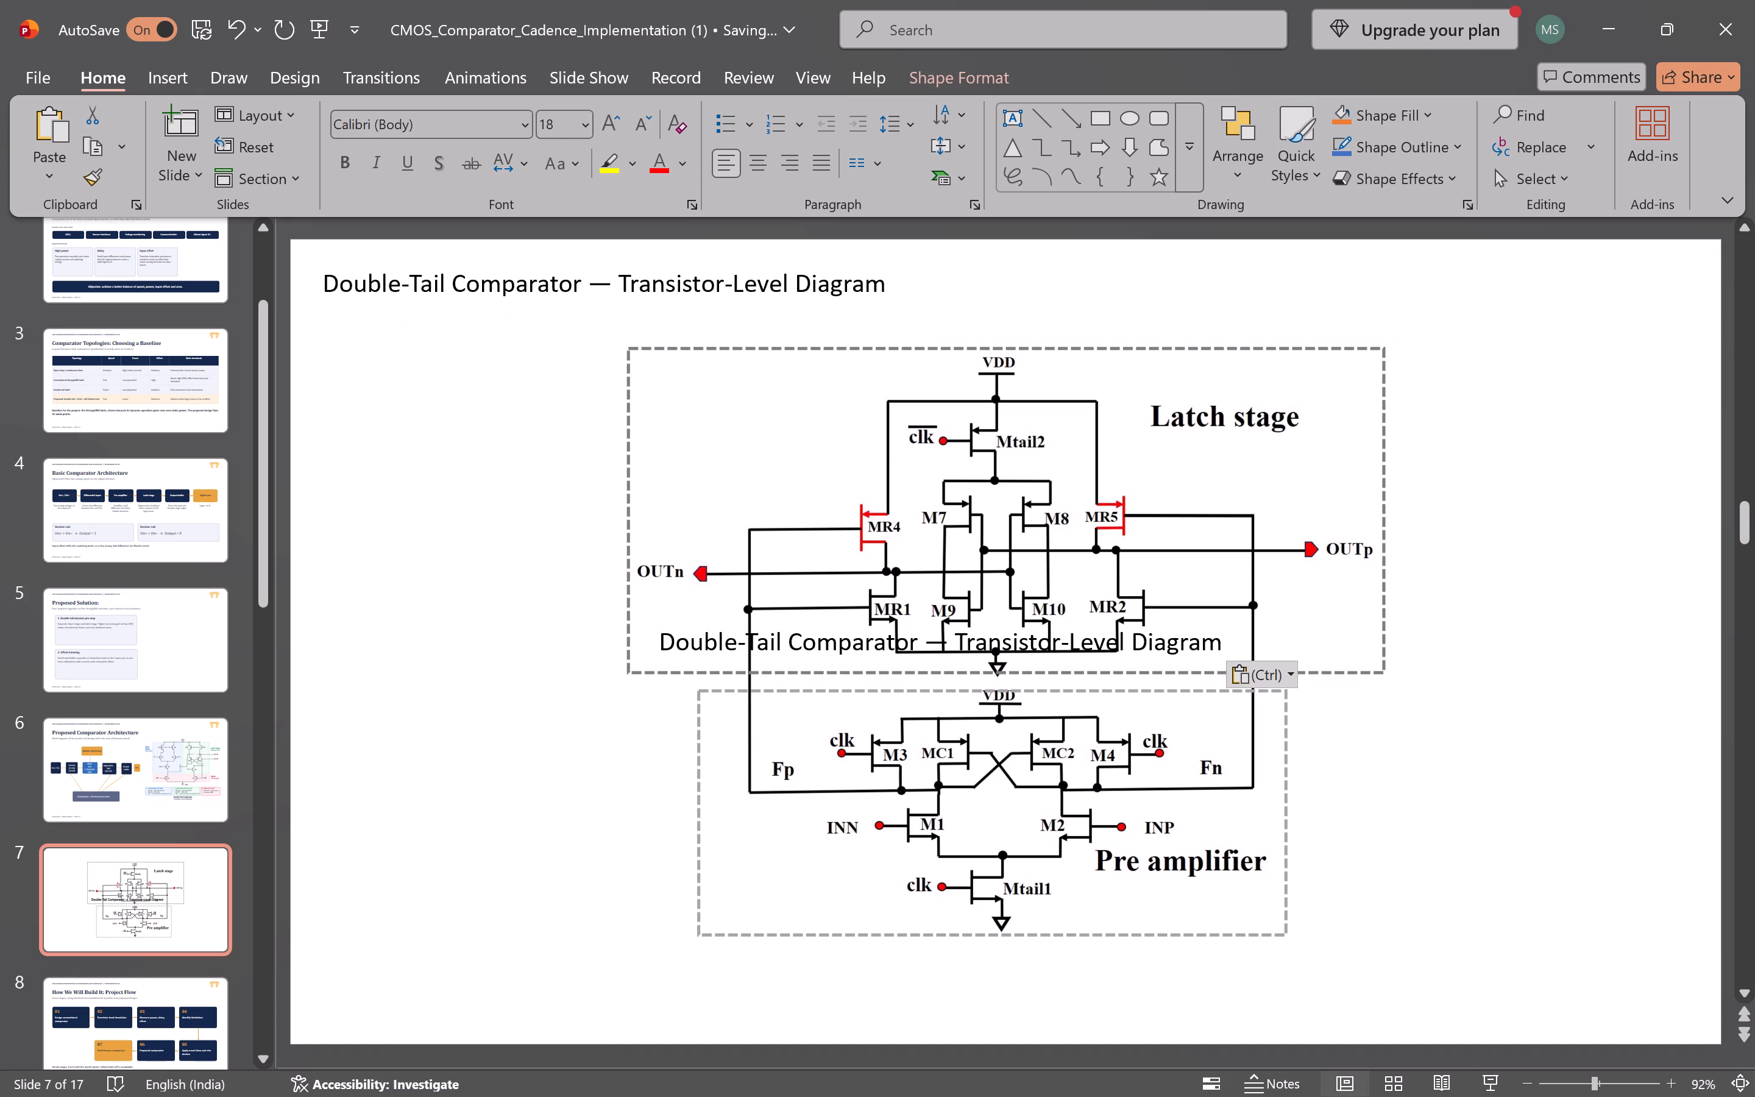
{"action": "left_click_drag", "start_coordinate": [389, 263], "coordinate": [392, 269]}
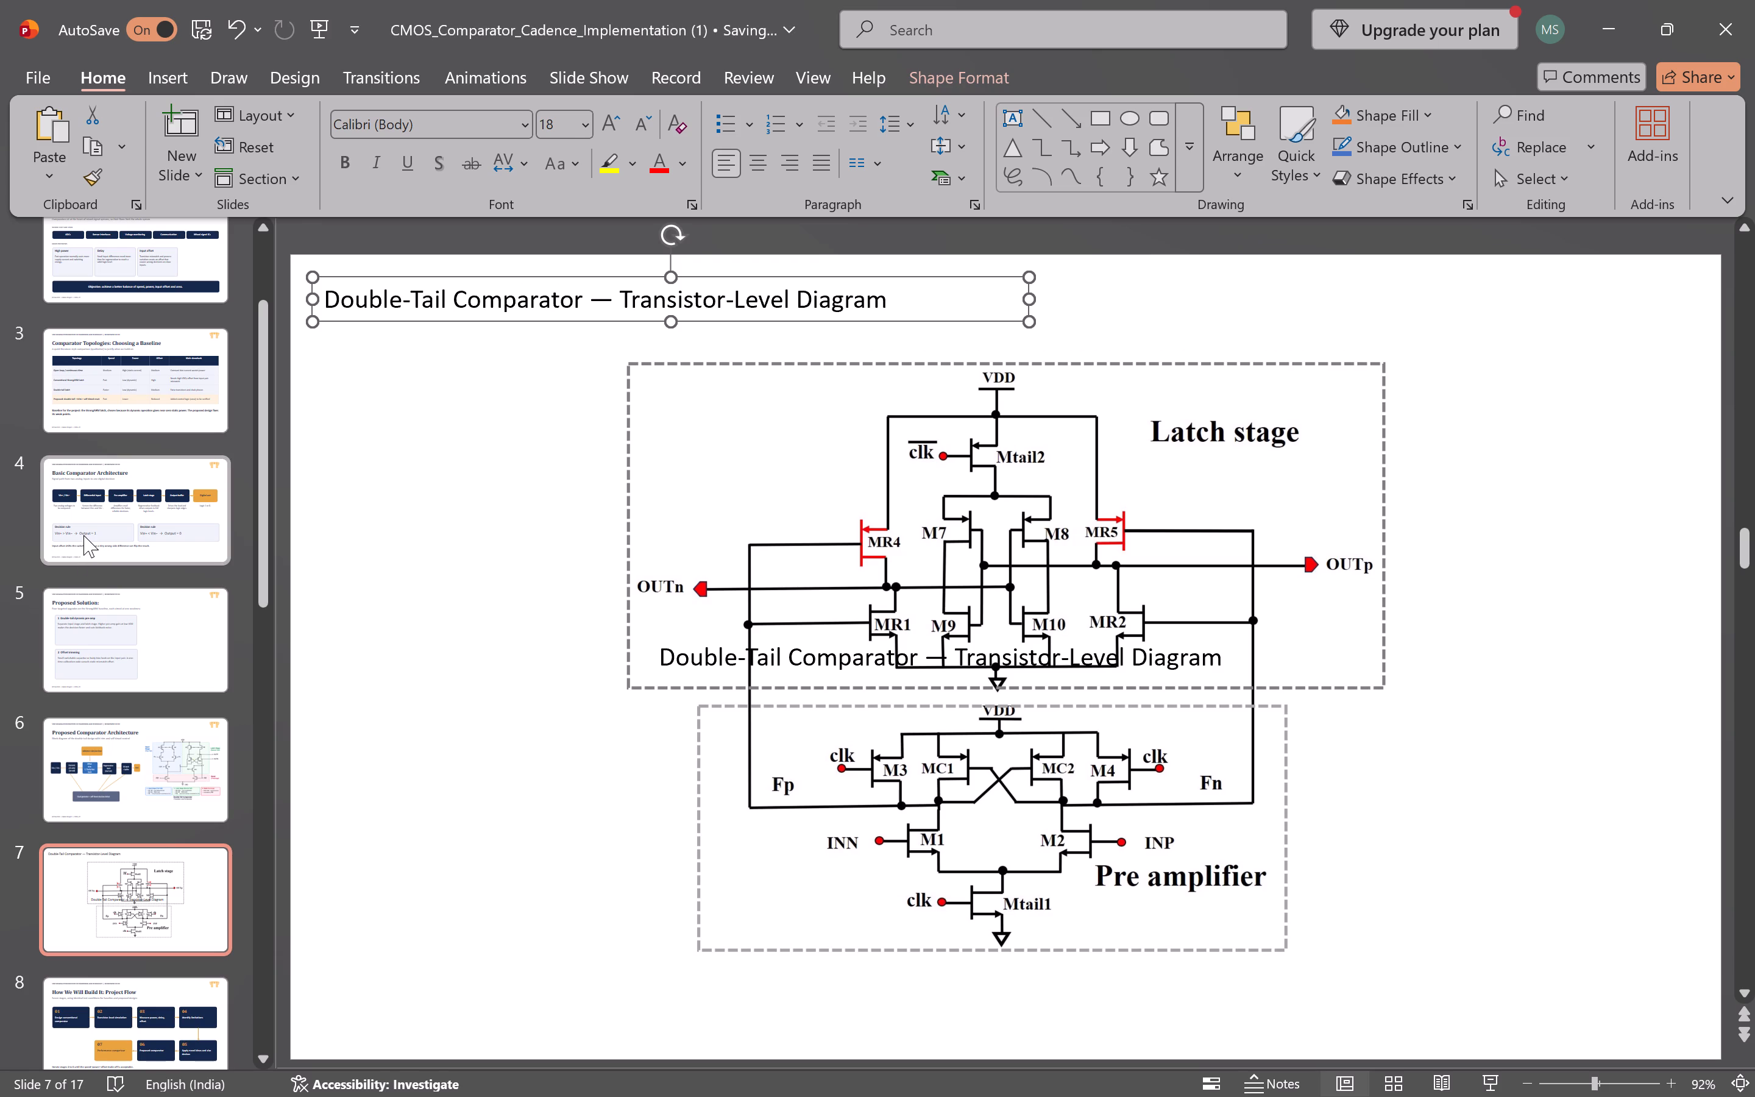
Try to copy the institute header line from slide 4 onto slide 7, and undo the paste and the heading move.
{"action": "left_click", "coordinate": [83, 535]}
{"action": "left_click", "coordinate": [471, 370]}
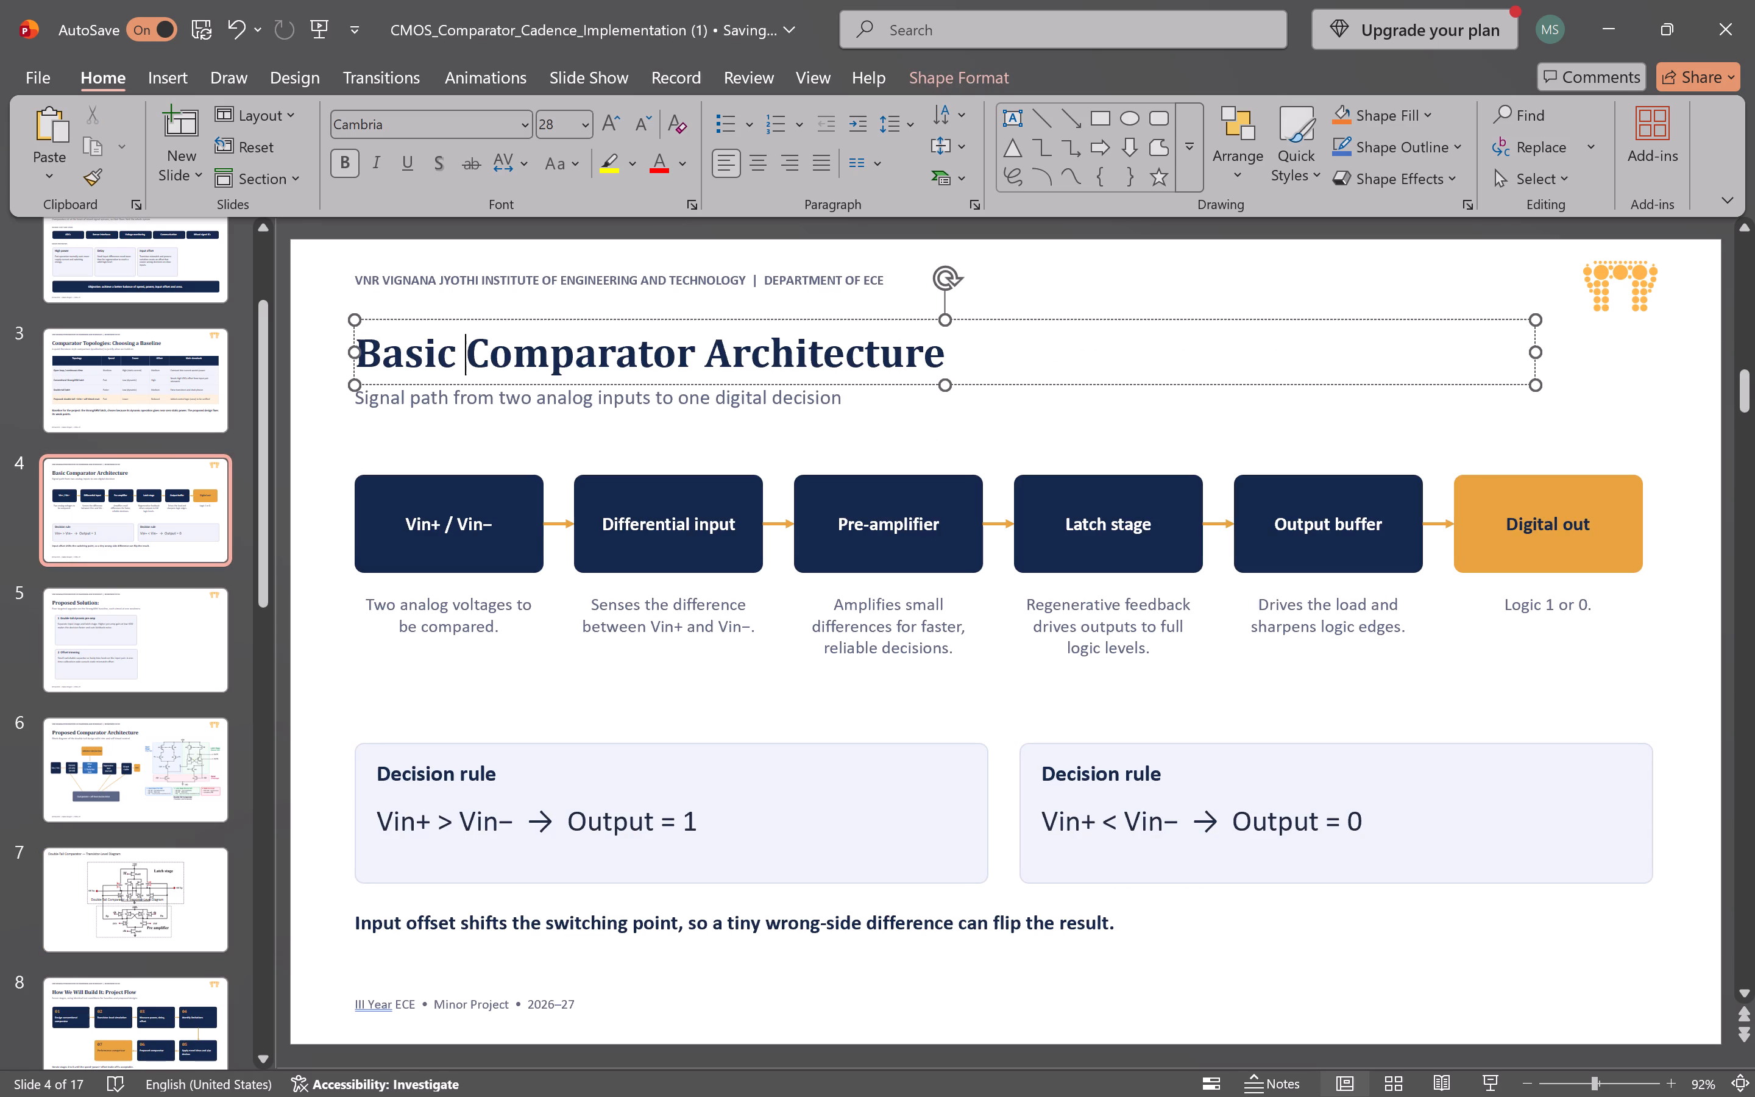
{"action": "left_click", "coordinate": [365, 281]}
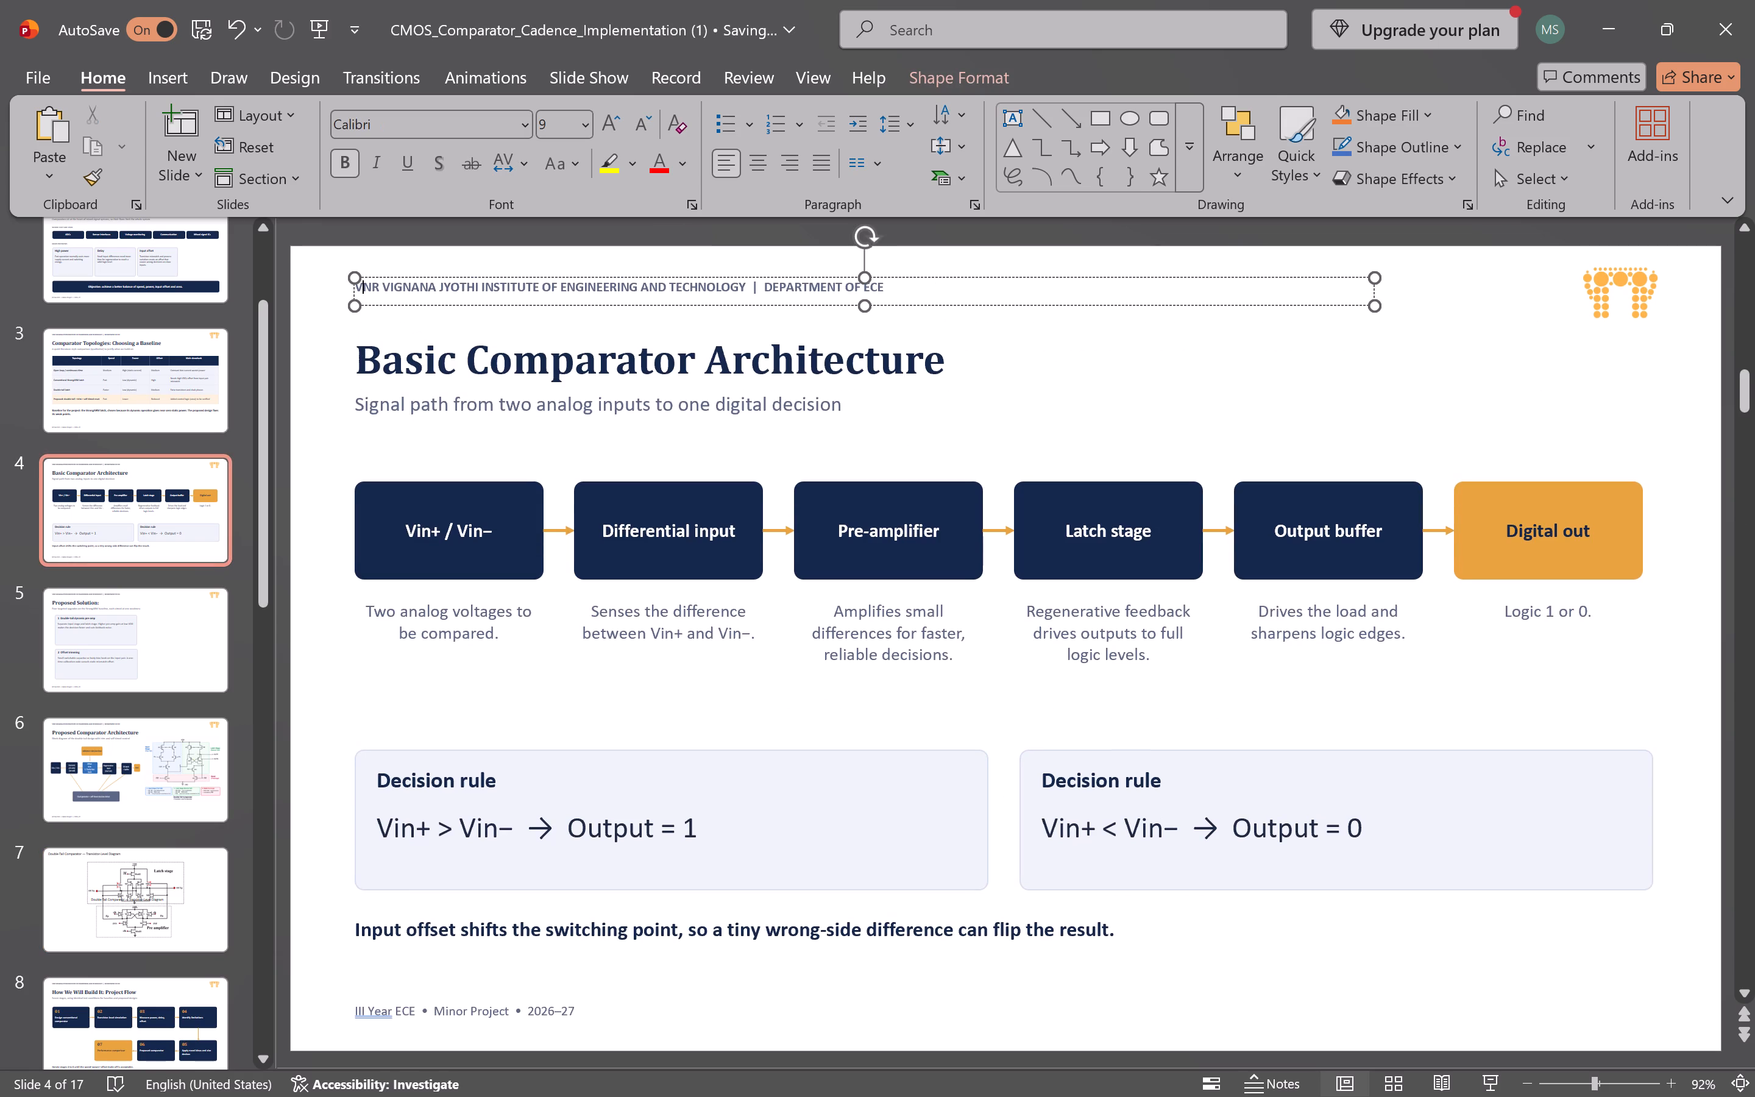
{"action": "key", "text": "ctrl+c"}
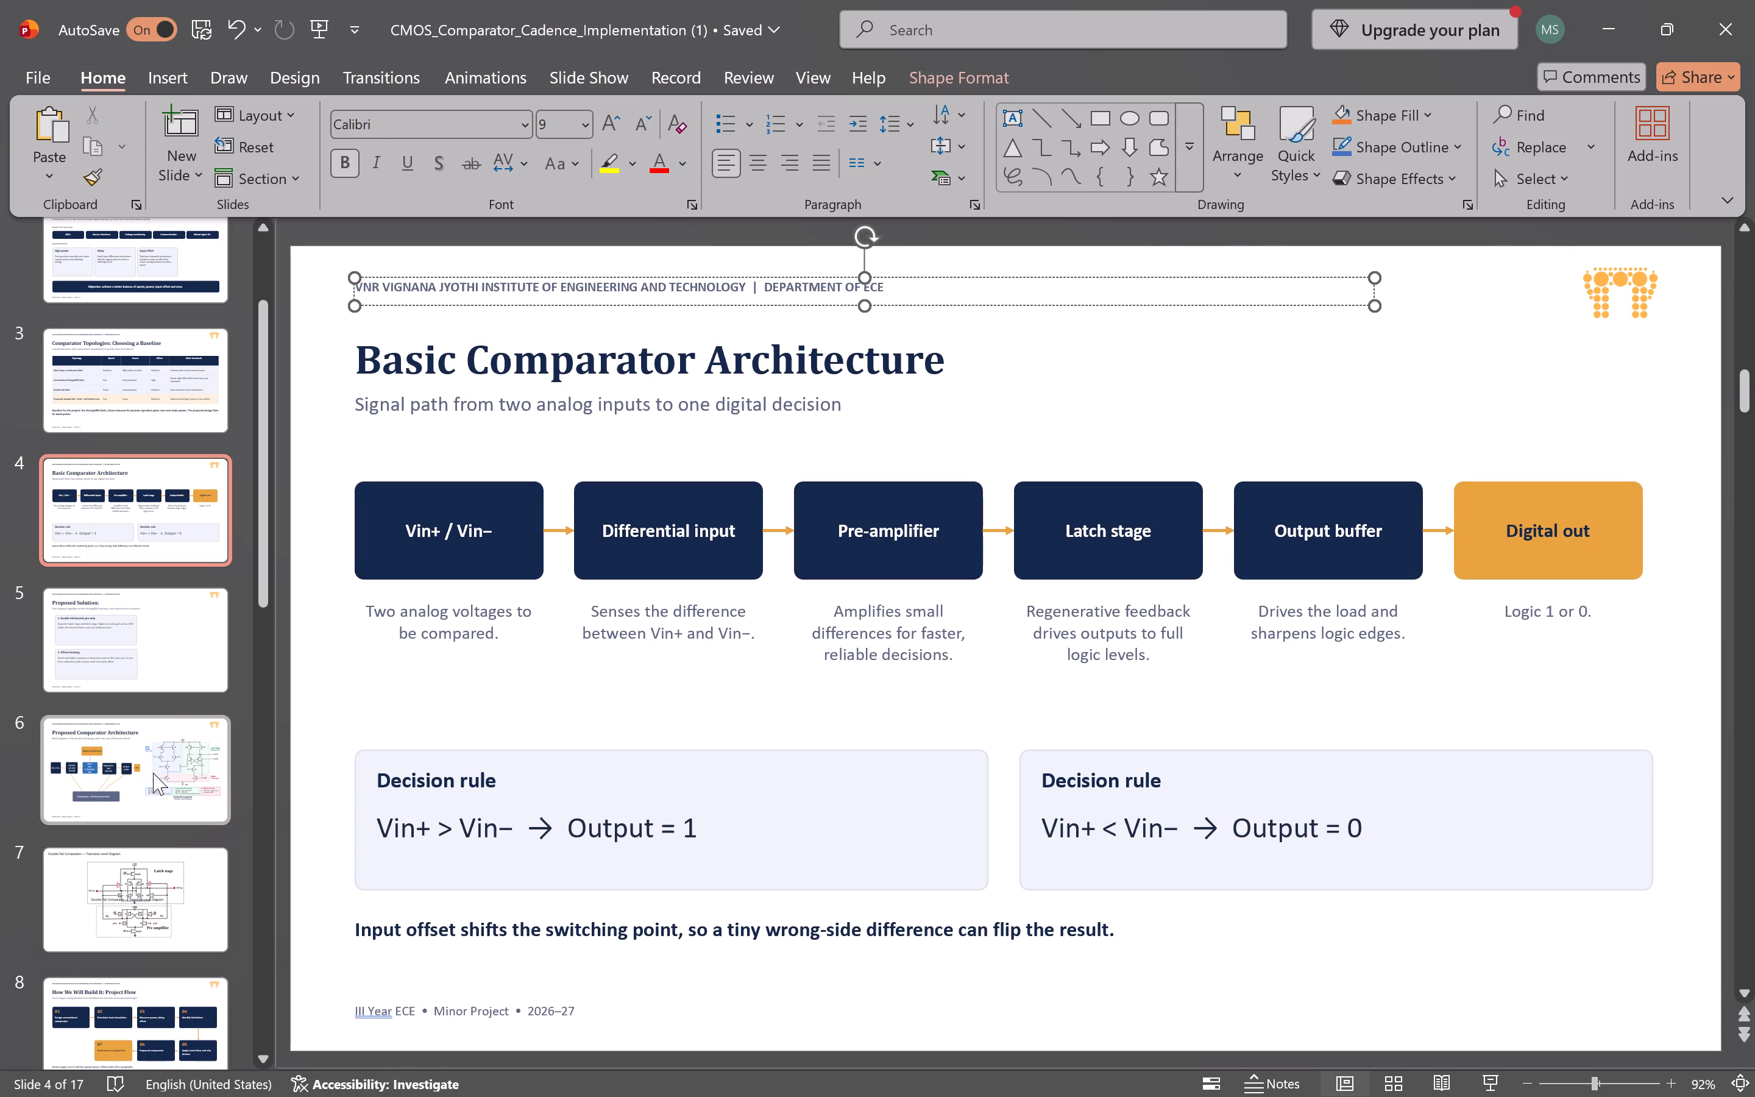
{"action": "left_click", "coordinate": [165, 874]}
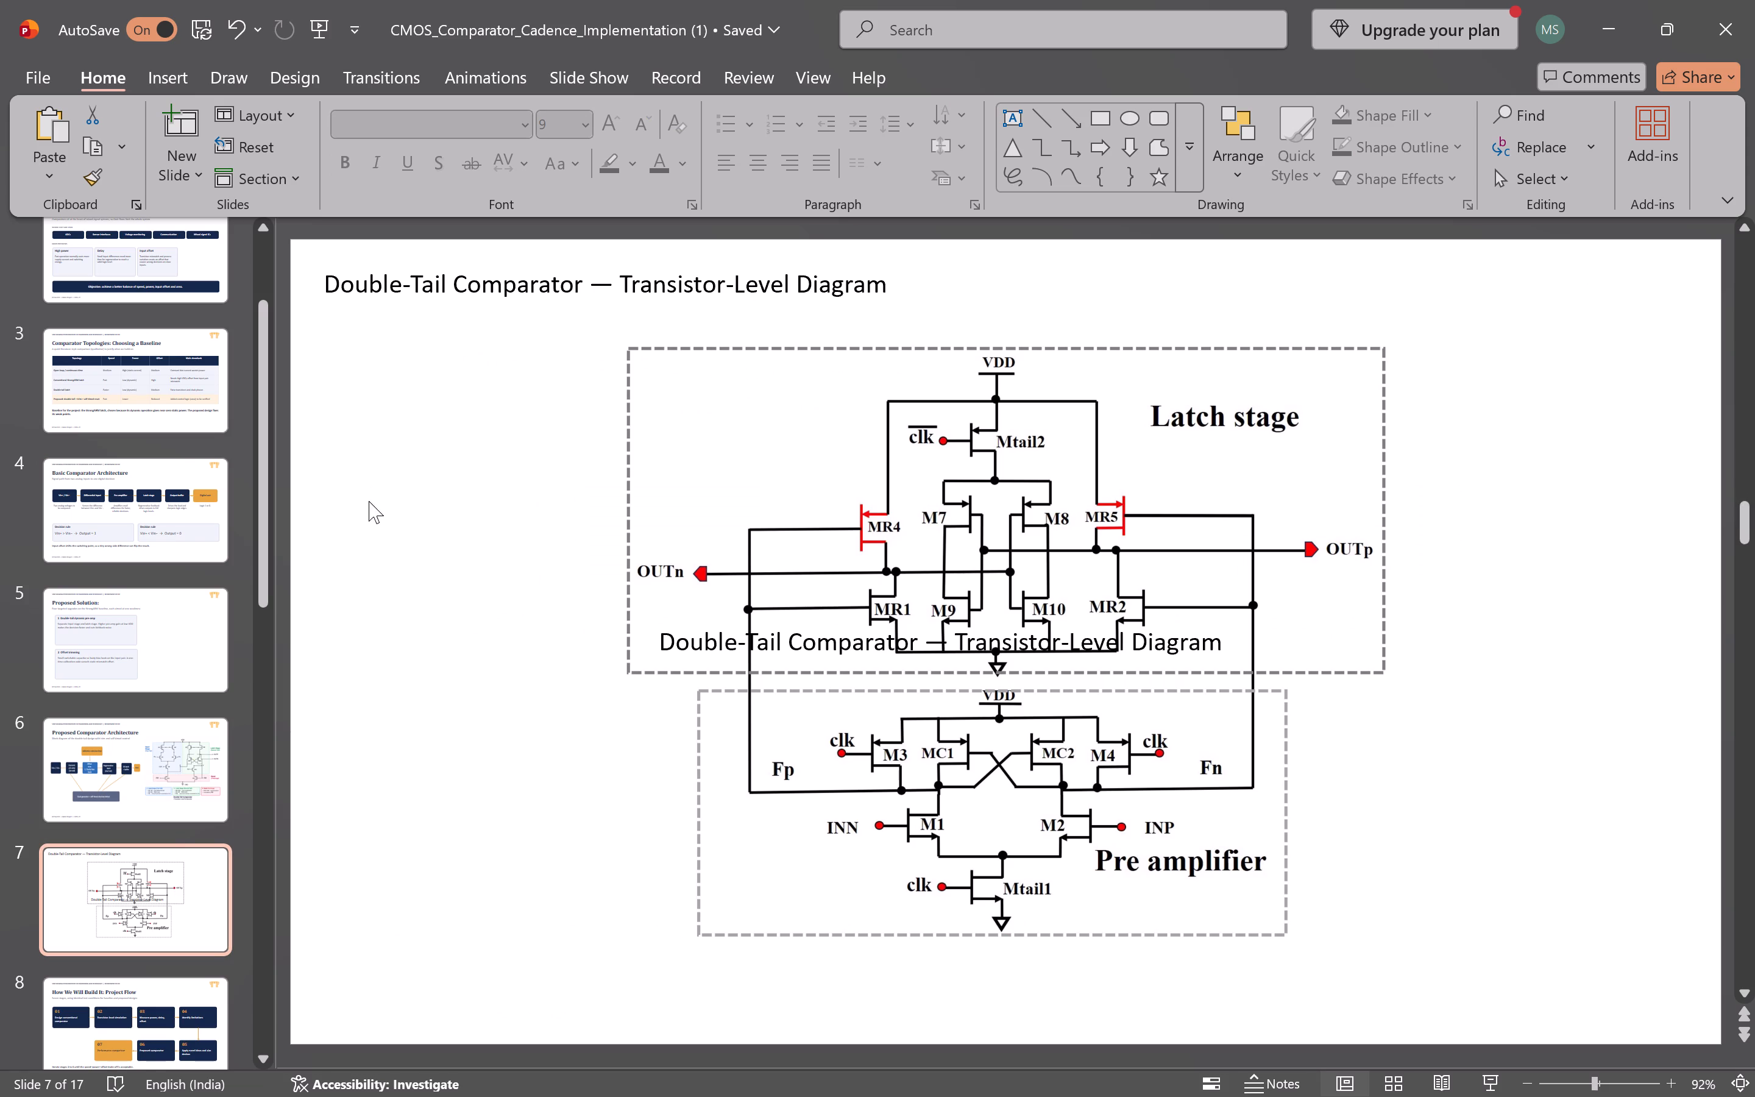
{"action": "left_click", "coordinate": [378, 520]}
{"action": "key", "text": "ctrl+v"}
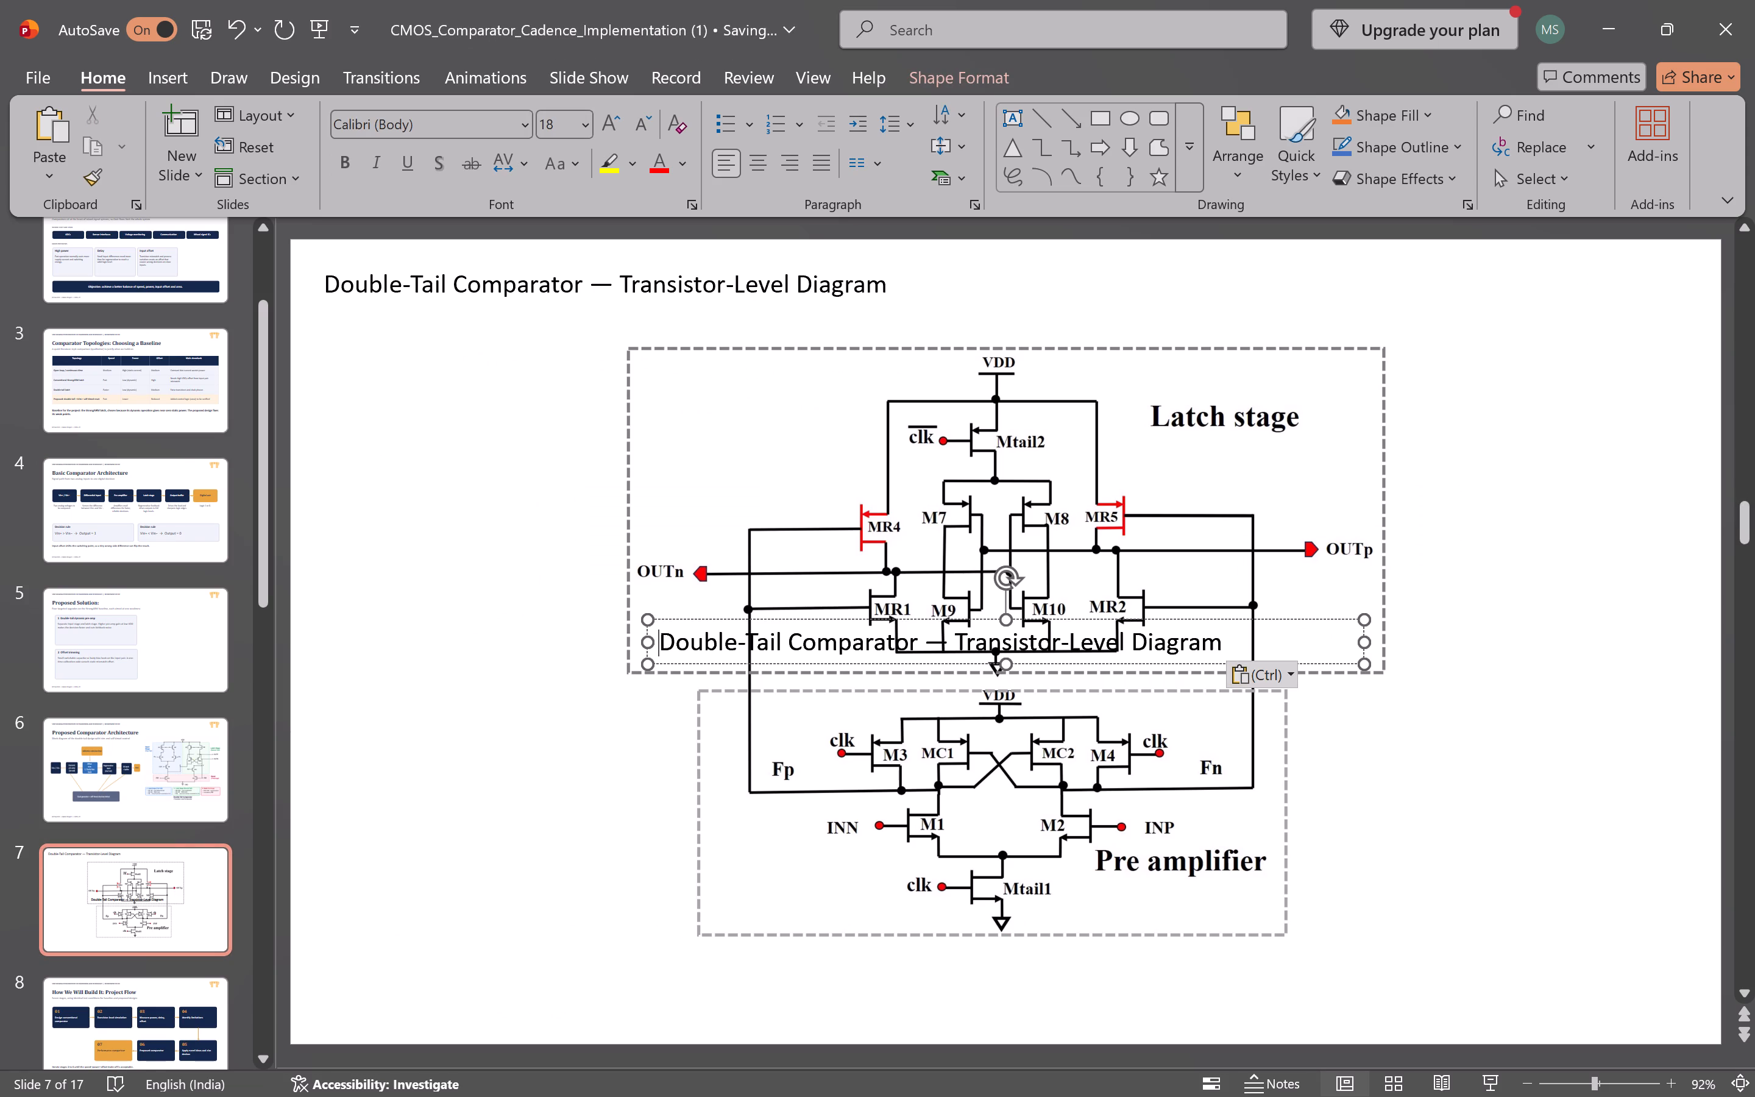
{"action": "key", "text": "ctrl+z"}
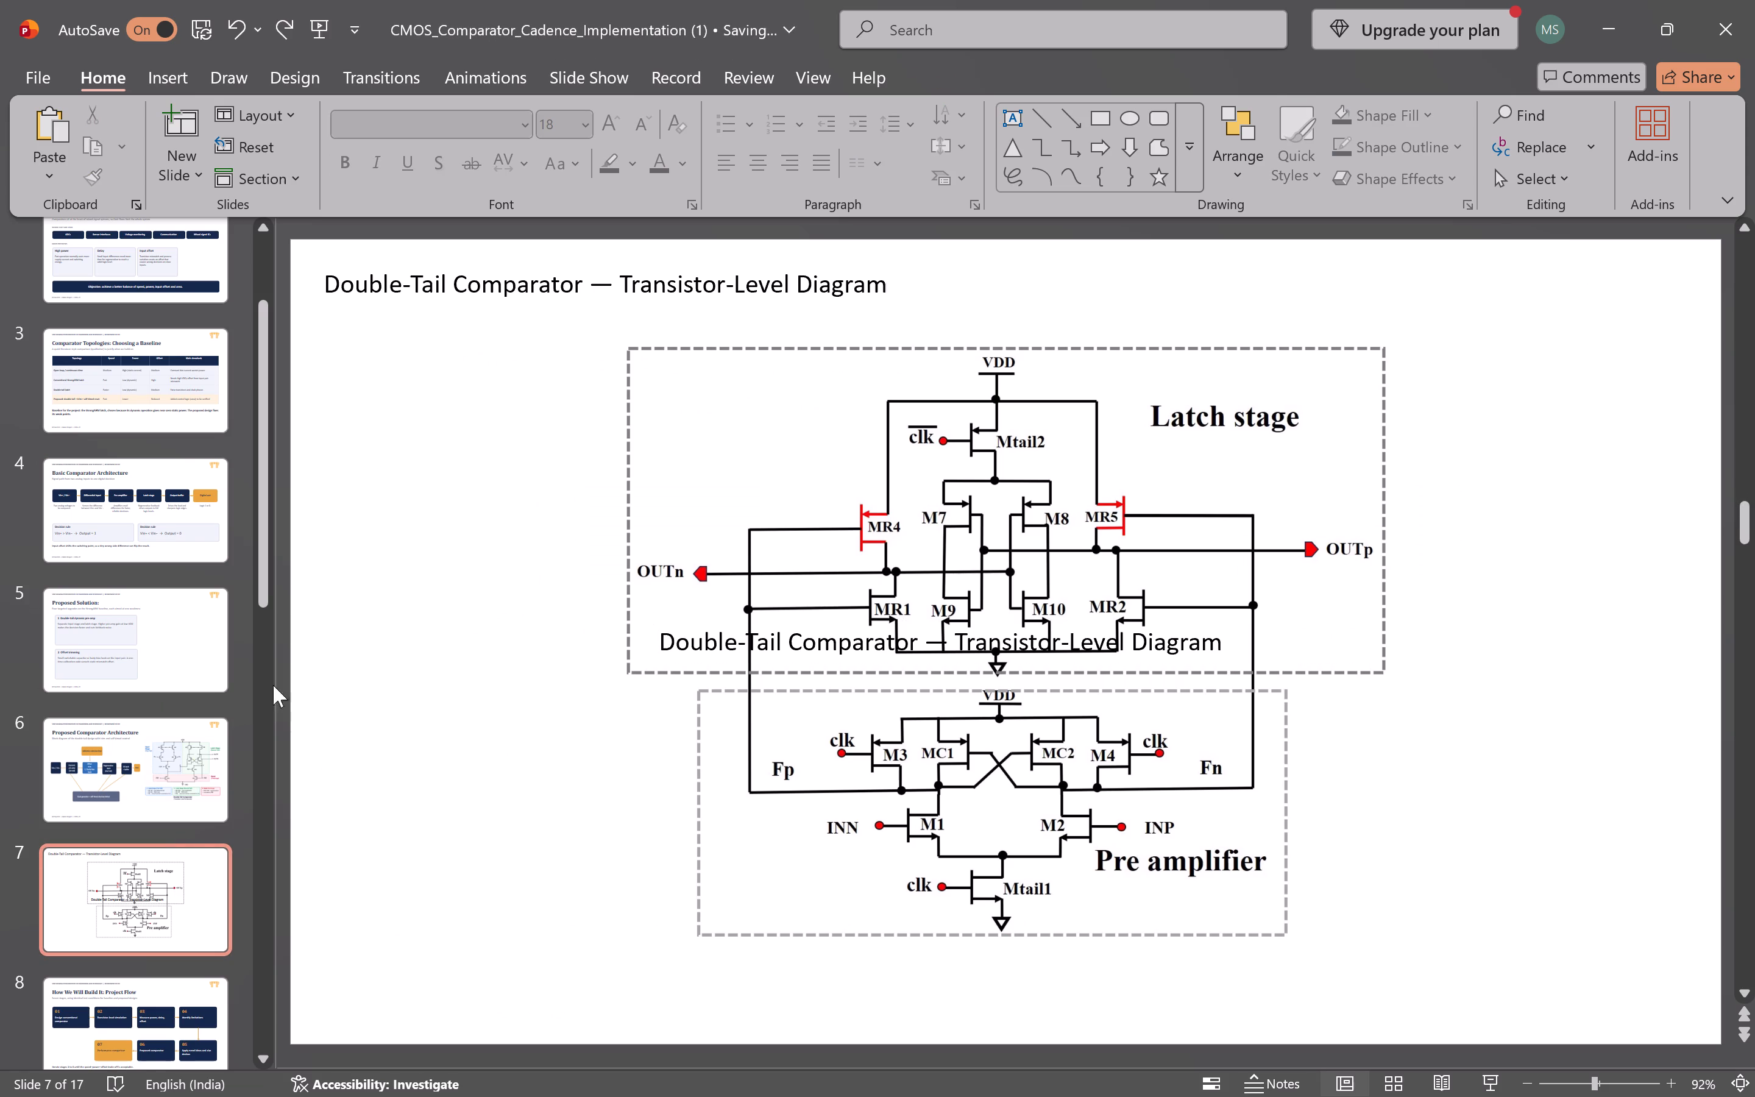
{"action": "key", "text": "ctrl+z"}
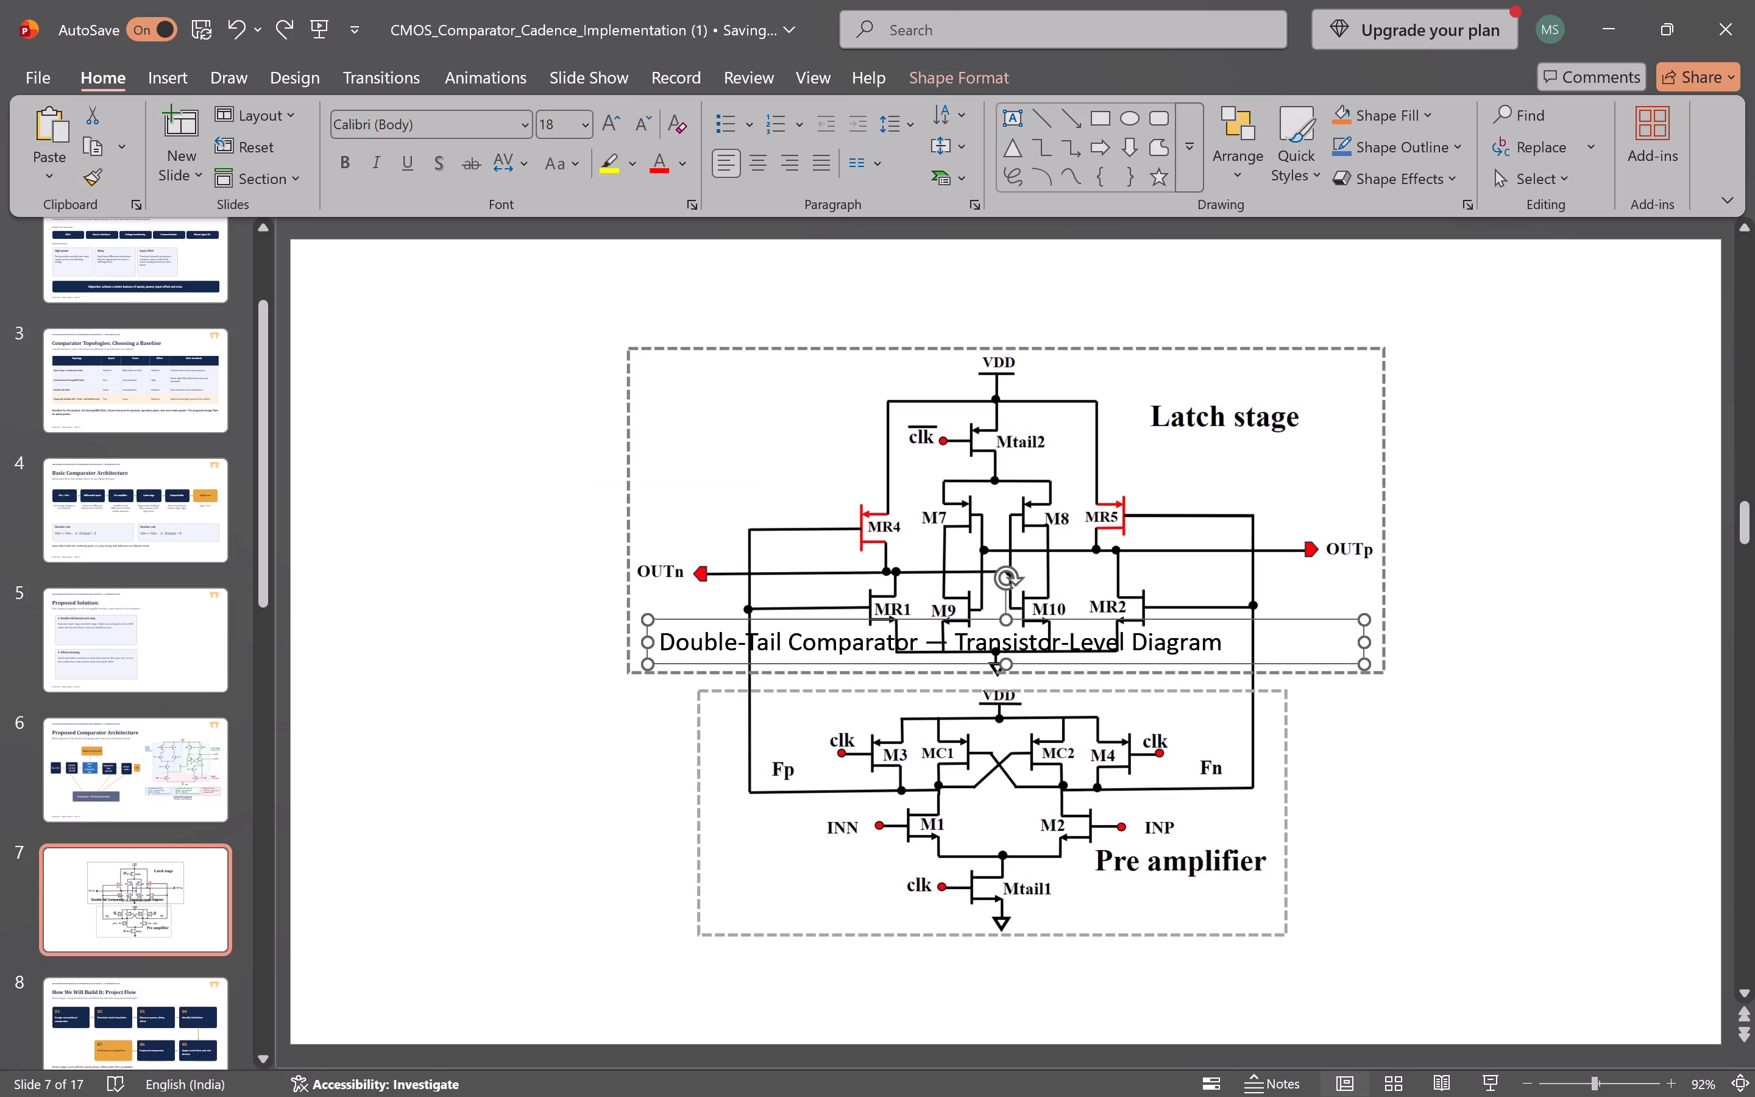
Move the upper copy of the heading text box to slide 7's top-left corner, above the diagram.
{"action": "left_click_drag", "start_coordinate": [650, 631], "coordinate": [603, 532]}
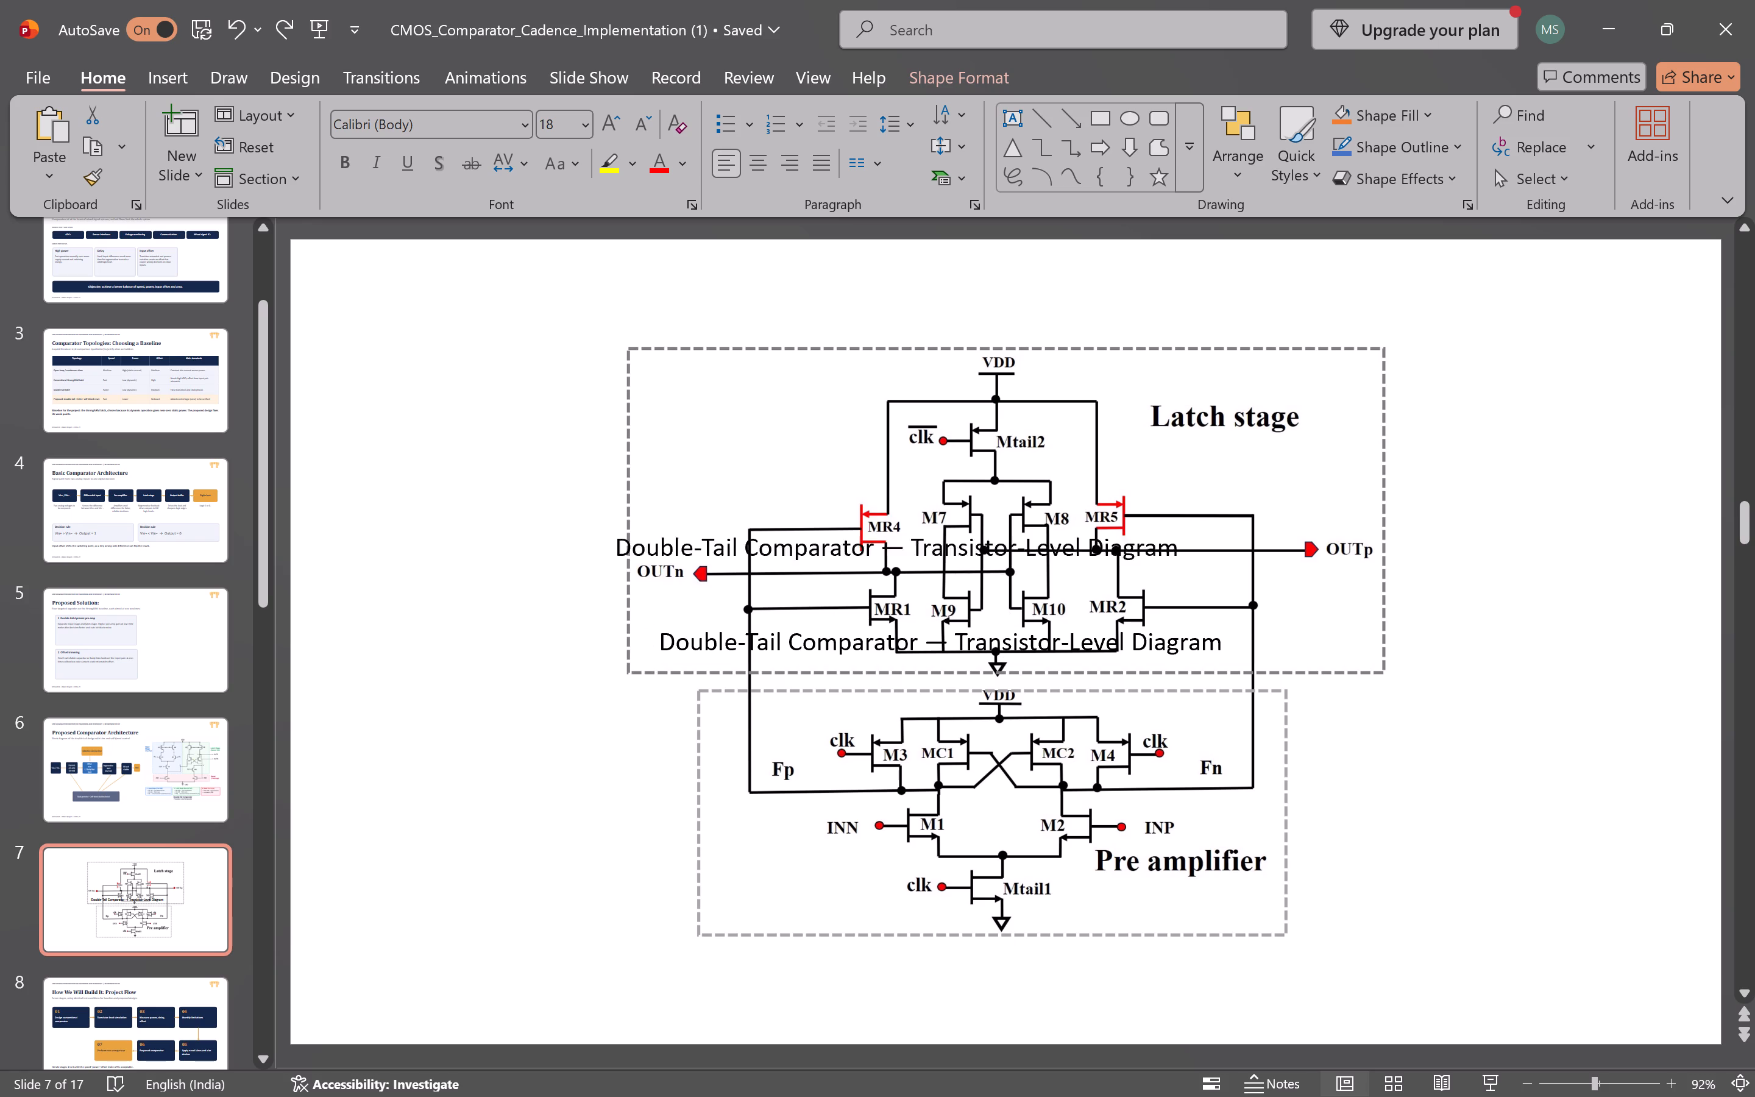
{"action": "left_click_drag", "start_coordinate": [603, 532], "coordinate": [314, 274]}
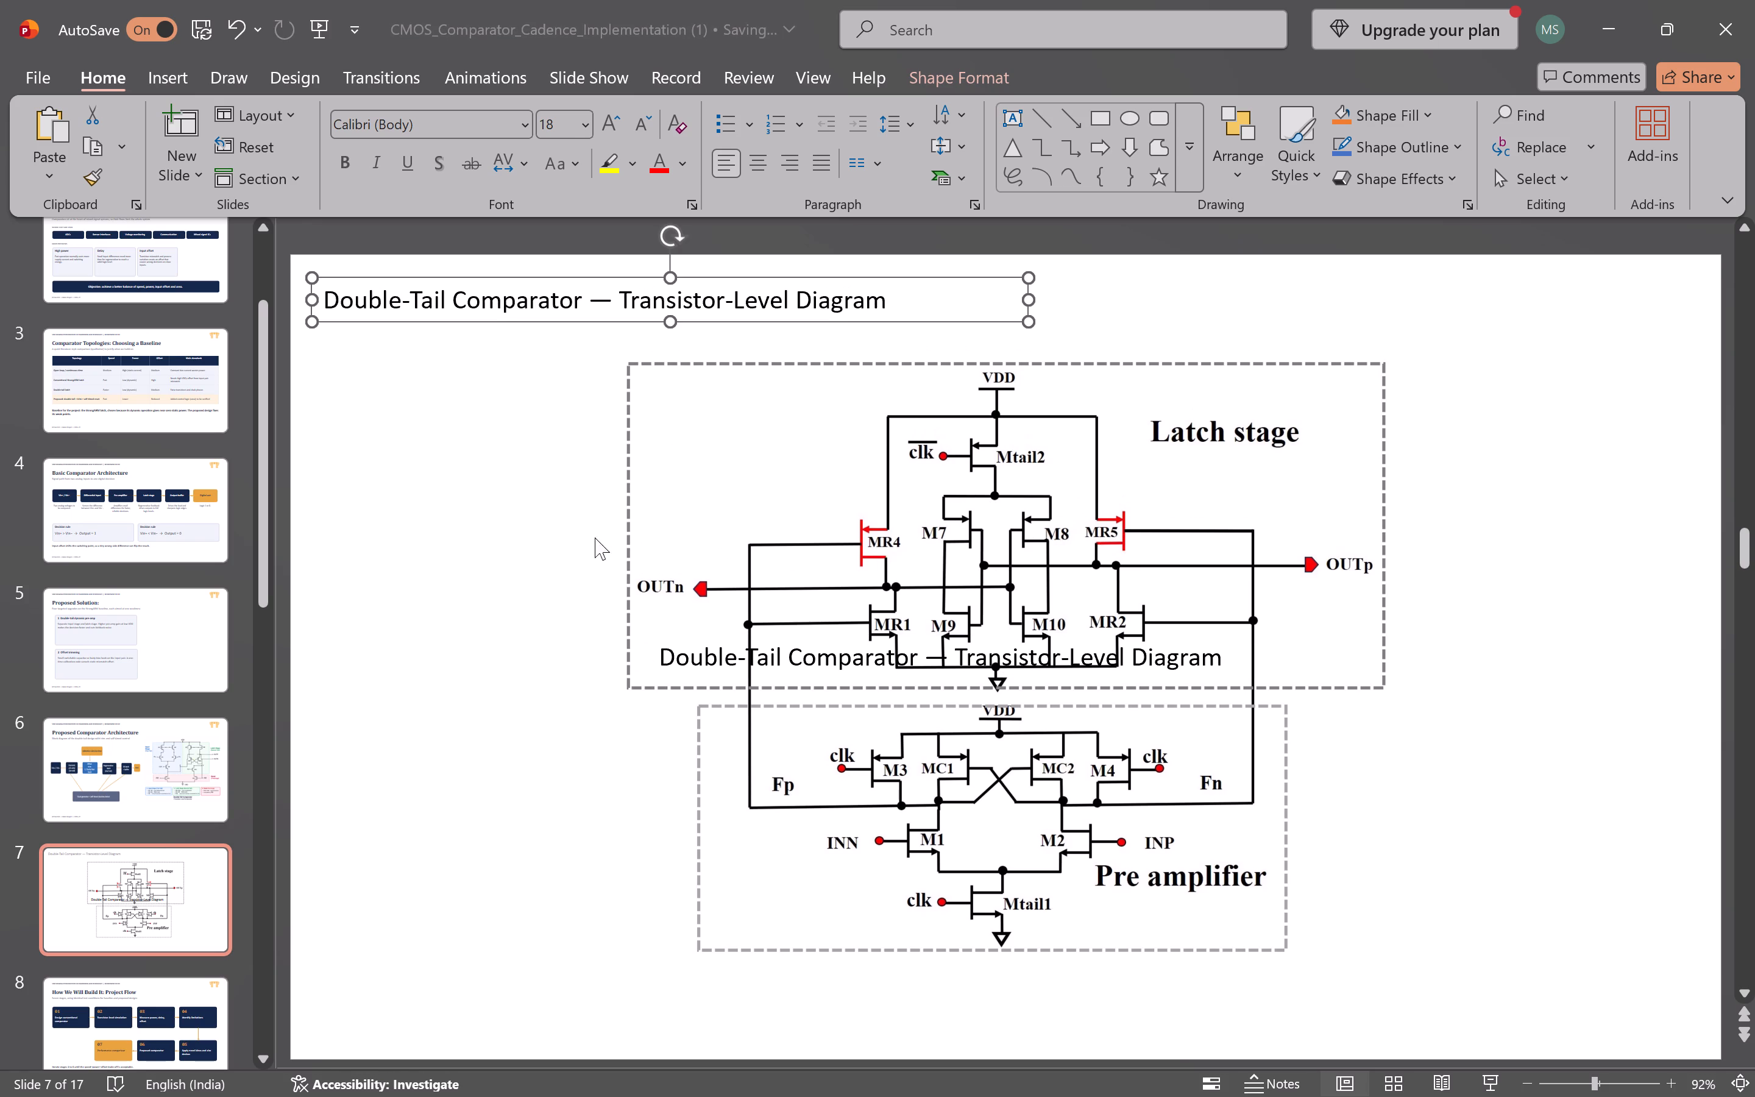
Delete the duplicate heading text box lying over the comparator diagram on slide 7.
{"action": "left_click", "coordinate": [686, 654]}
{"action": "left_click", "coordinate": [659, 627]}
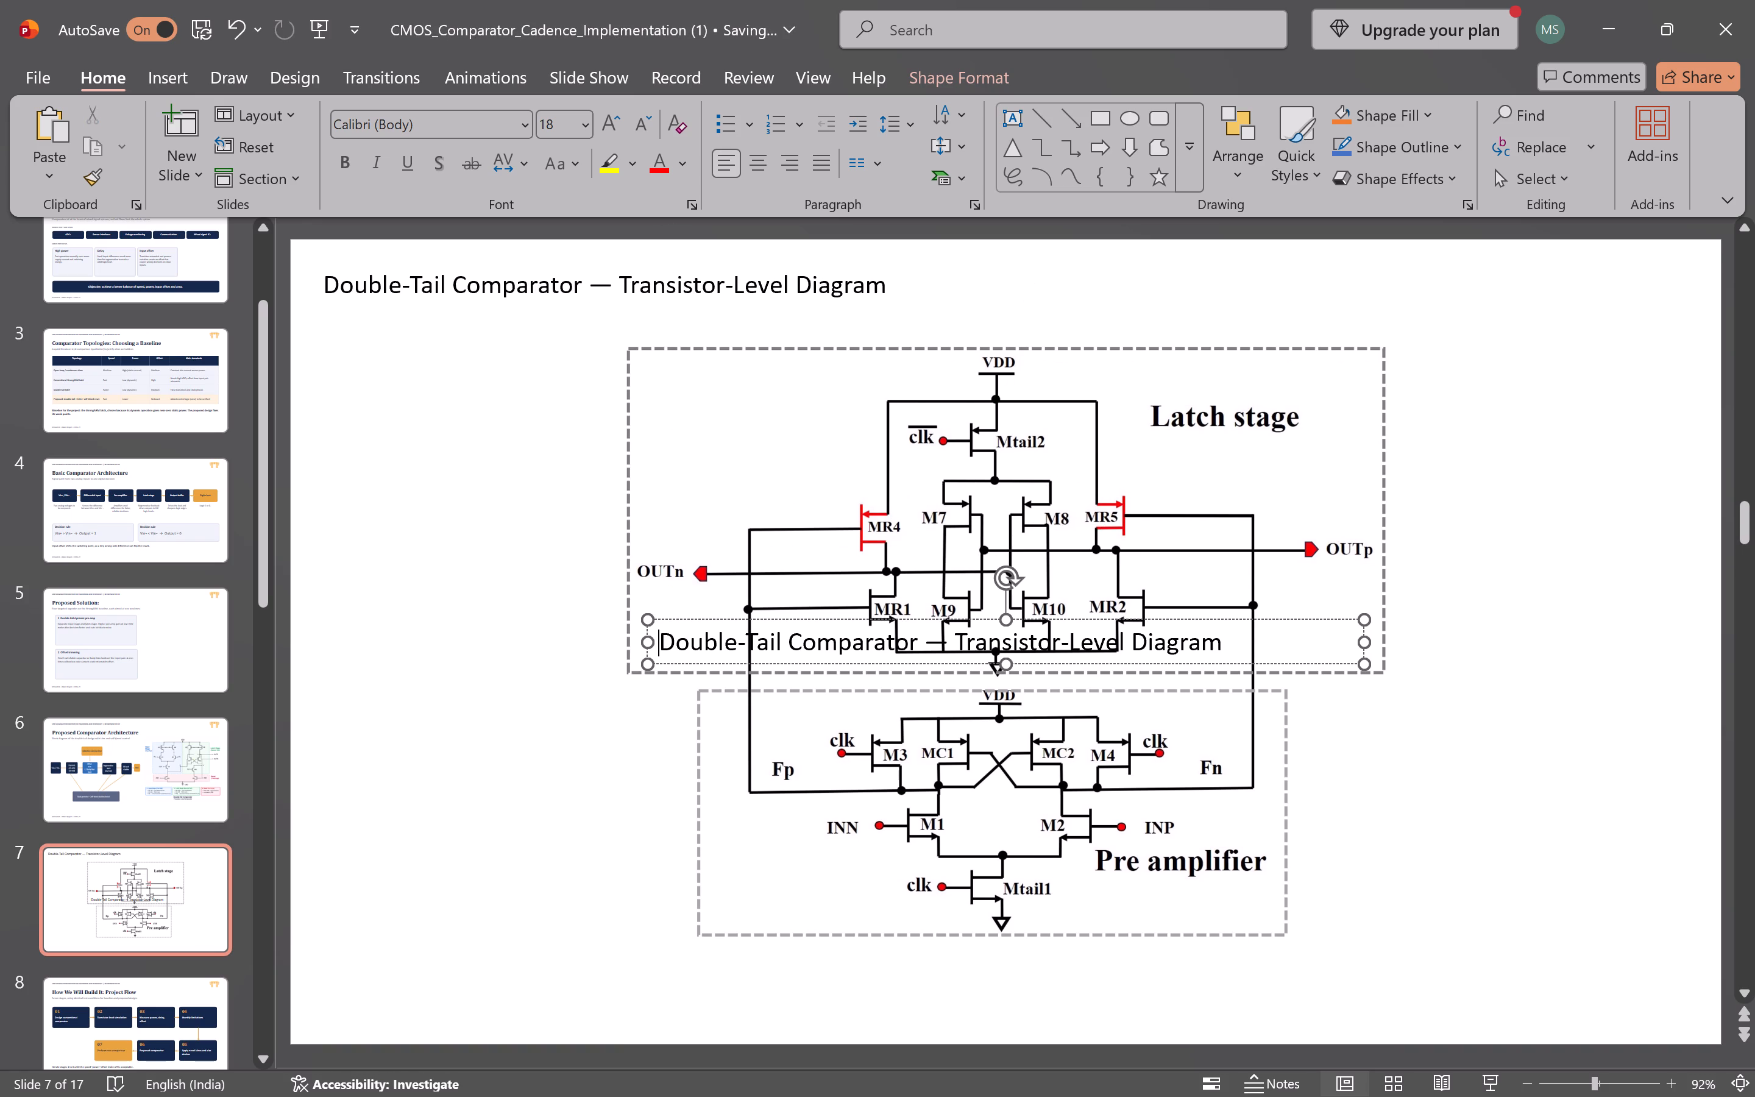
{"action": "left_click", "coordinate": [648, 625]}
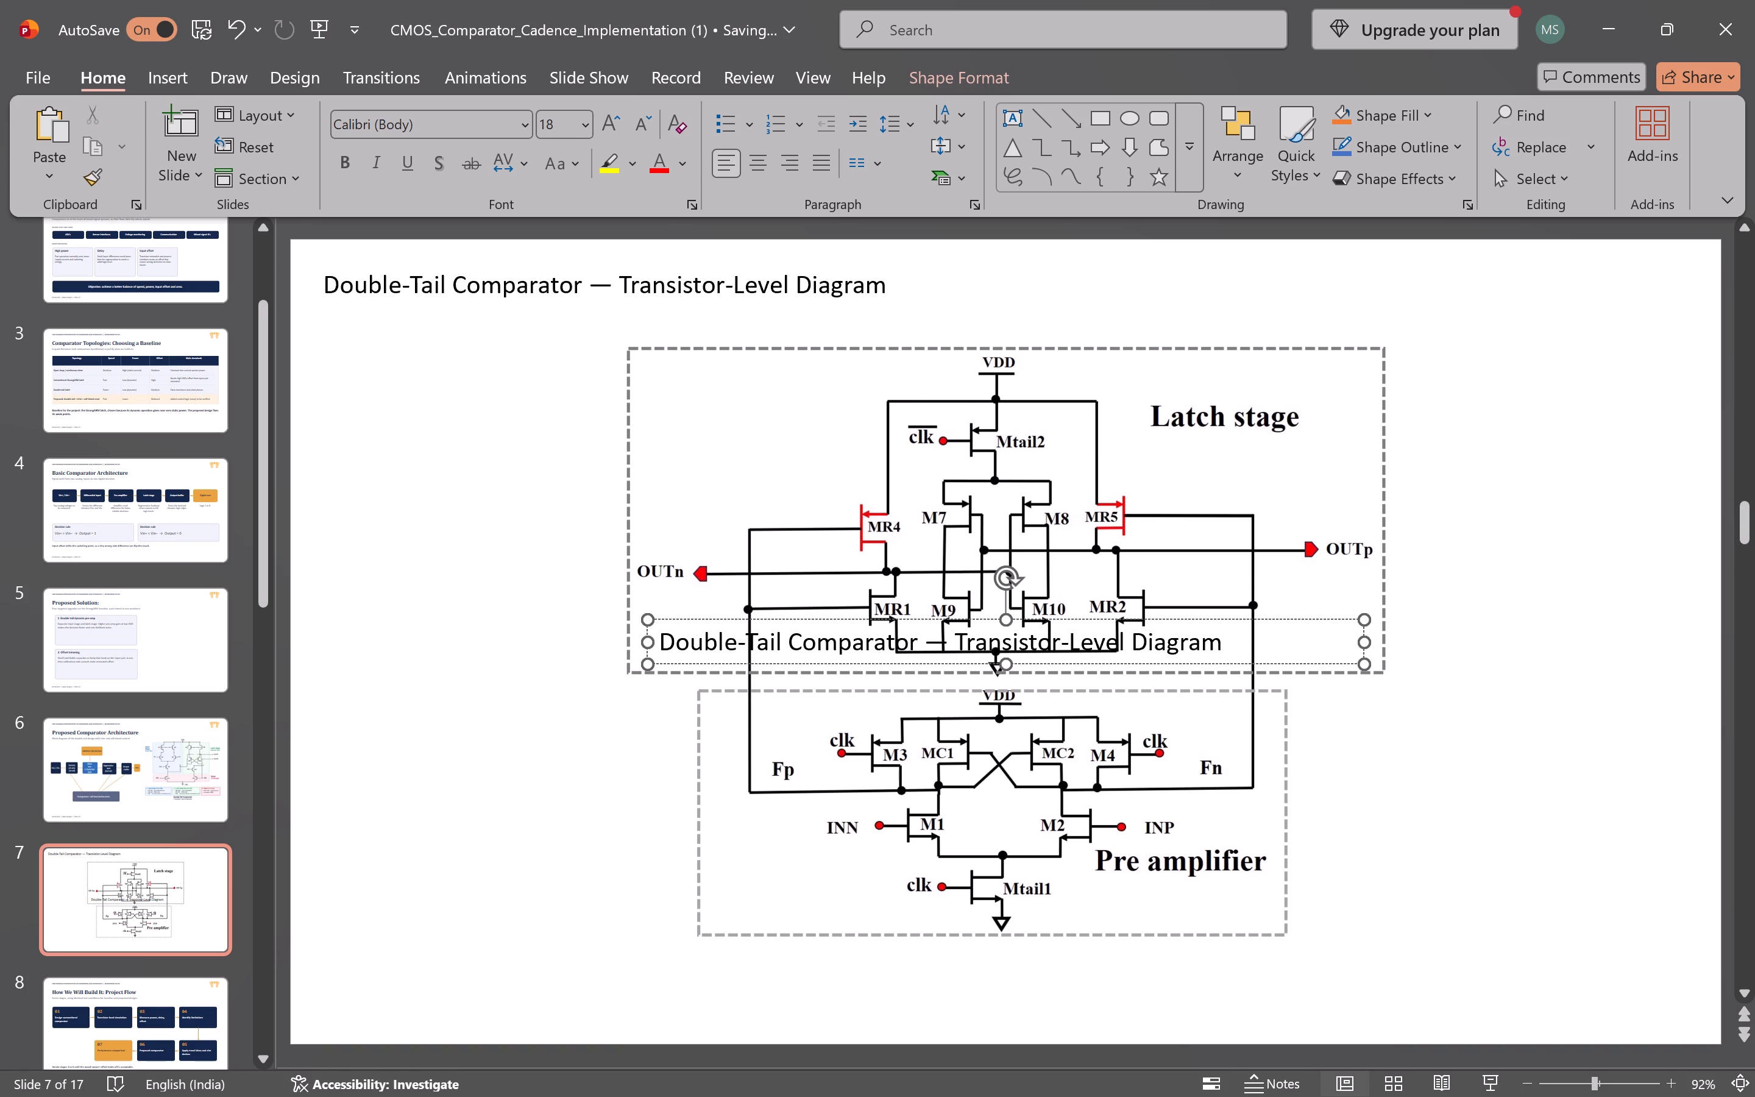
{"action": "left_click", "coordinate": [682, 622]}
{"action": "key", "text": "Delete"}
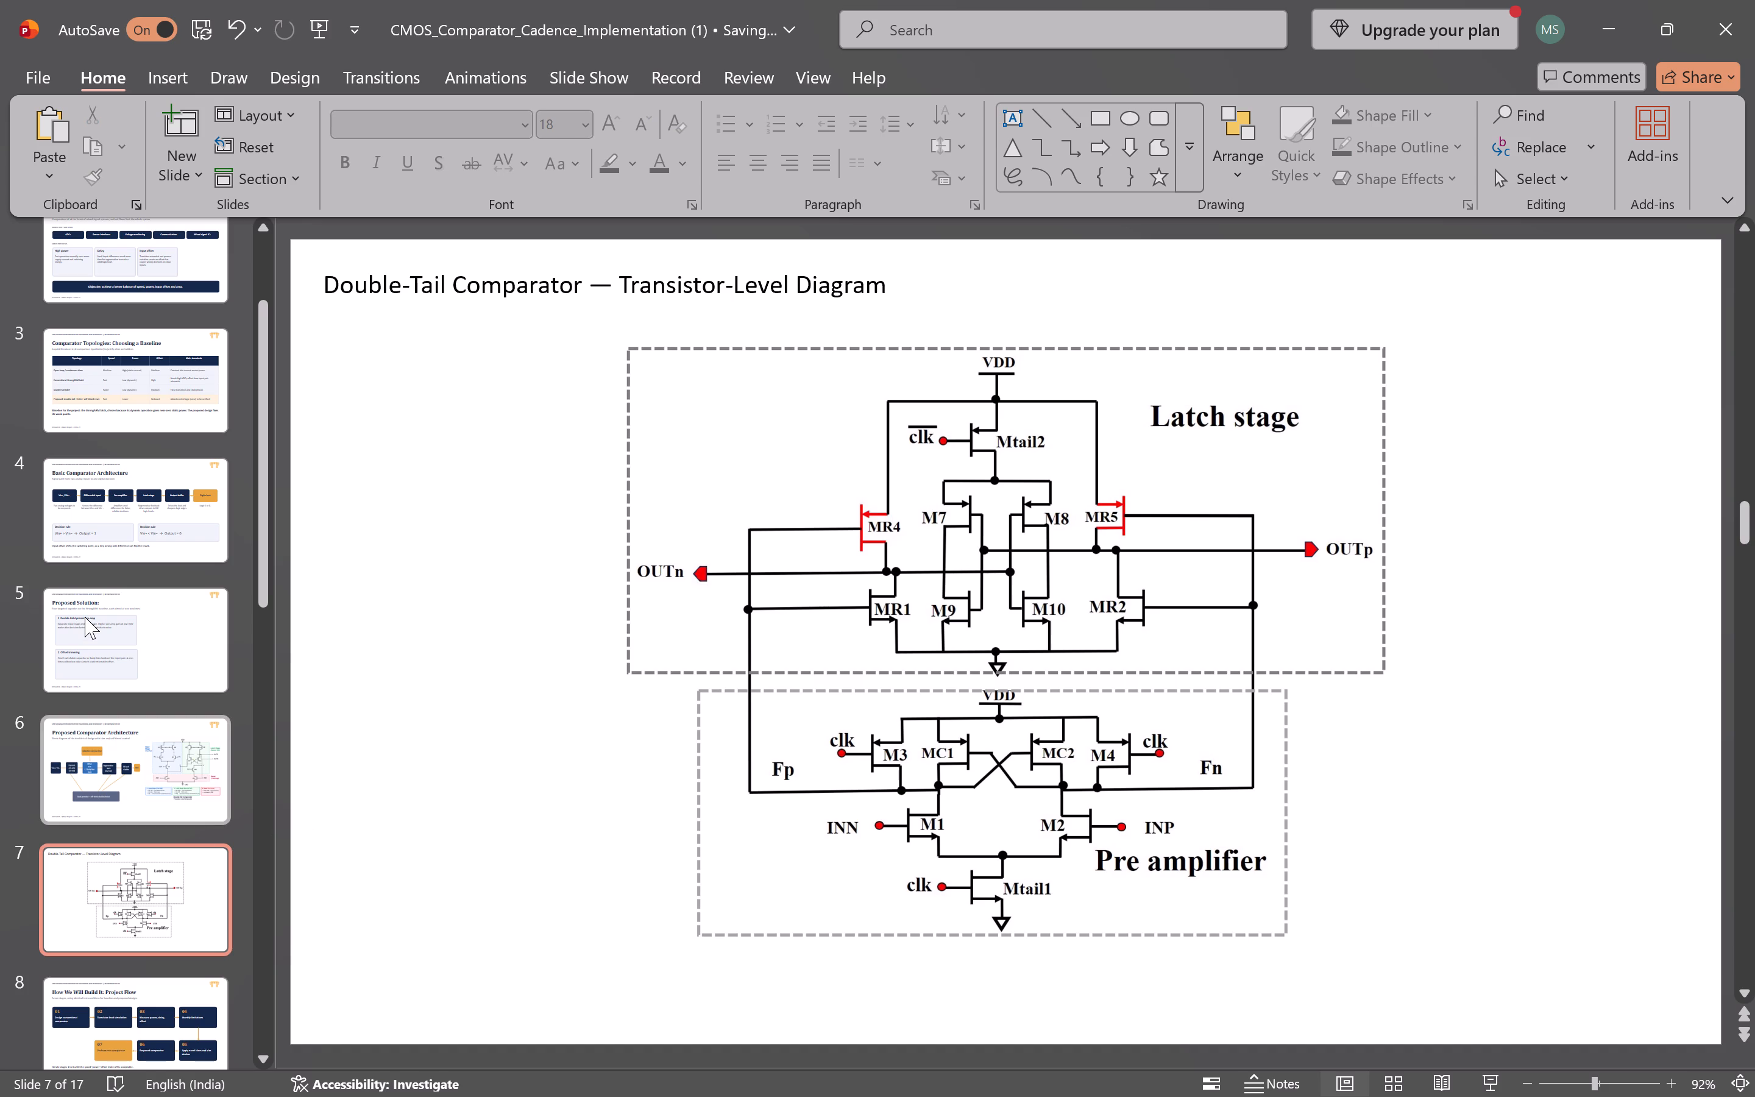
Copy the institute and department header line from slide 5 onto slide 7 and place it in the slide's top-left corner.
{"action": "left_click", "coordinate": [85, 616]}
{"action": "double_click", "coordinate": [829, 282]}
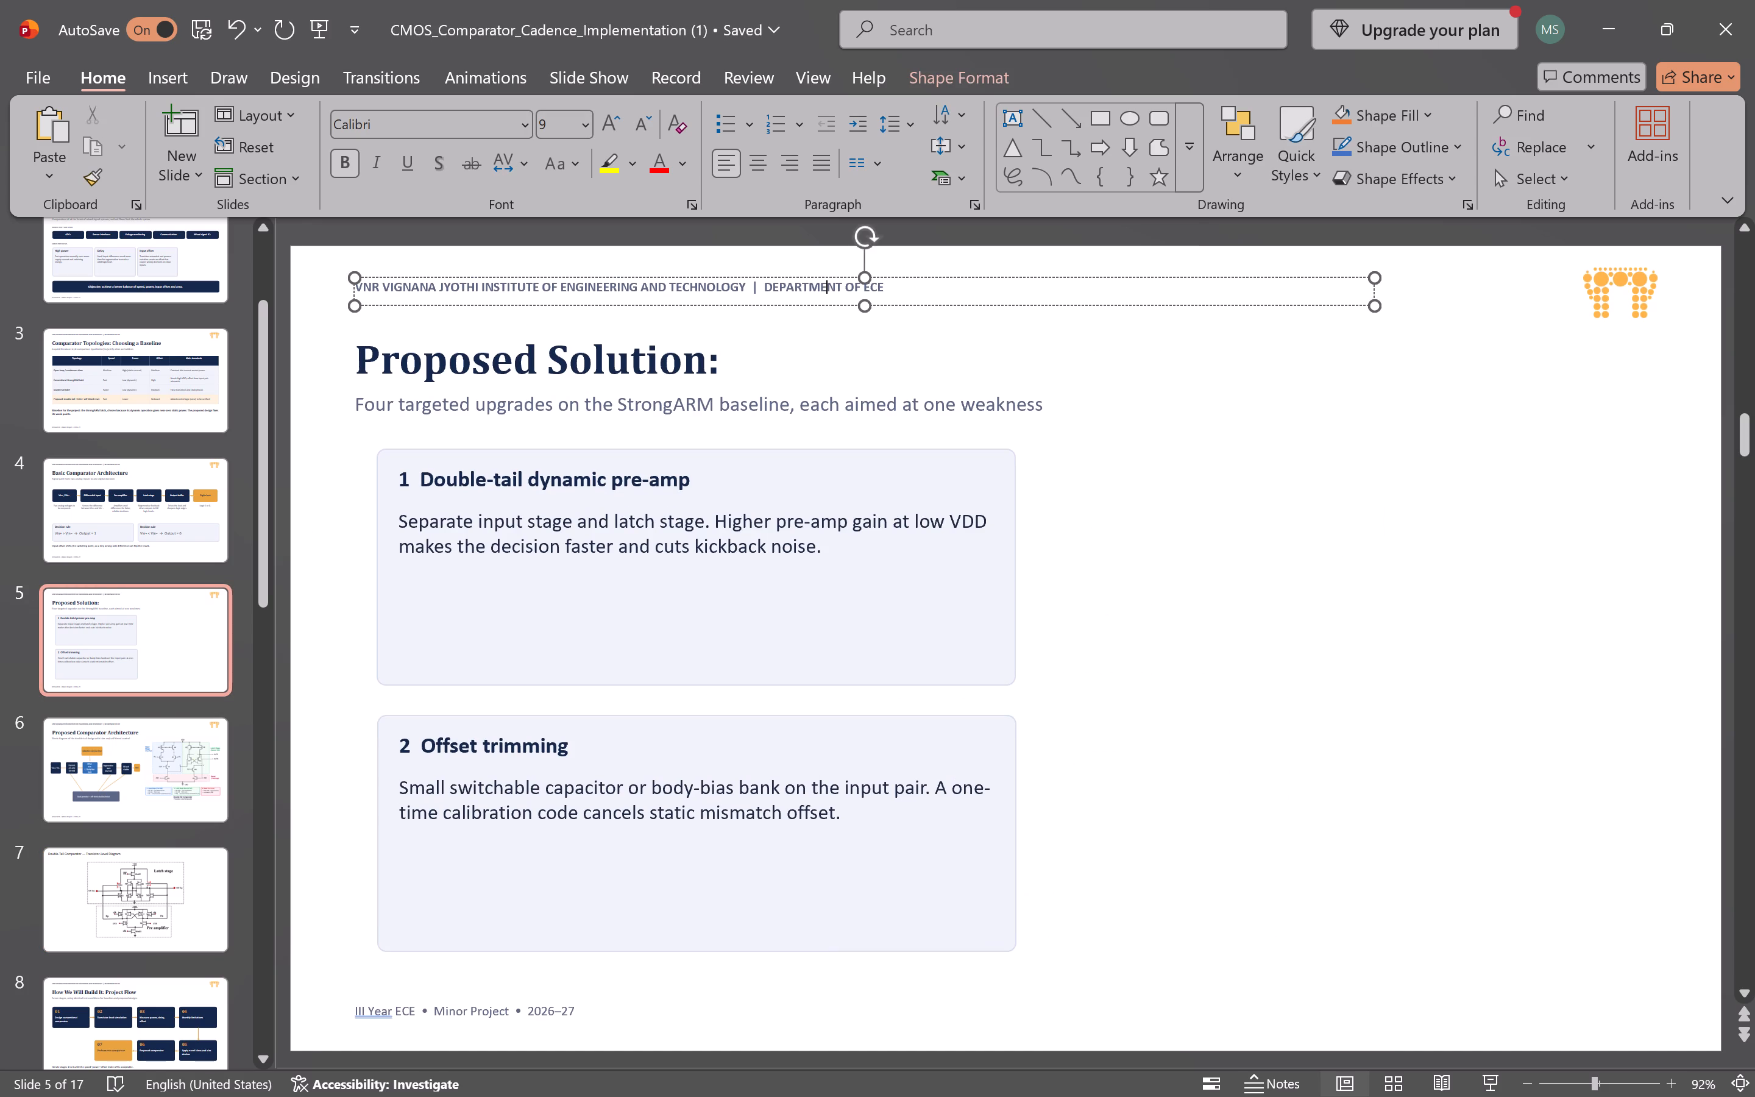
{"action": "double_click", "coordinate": [943, 282]}
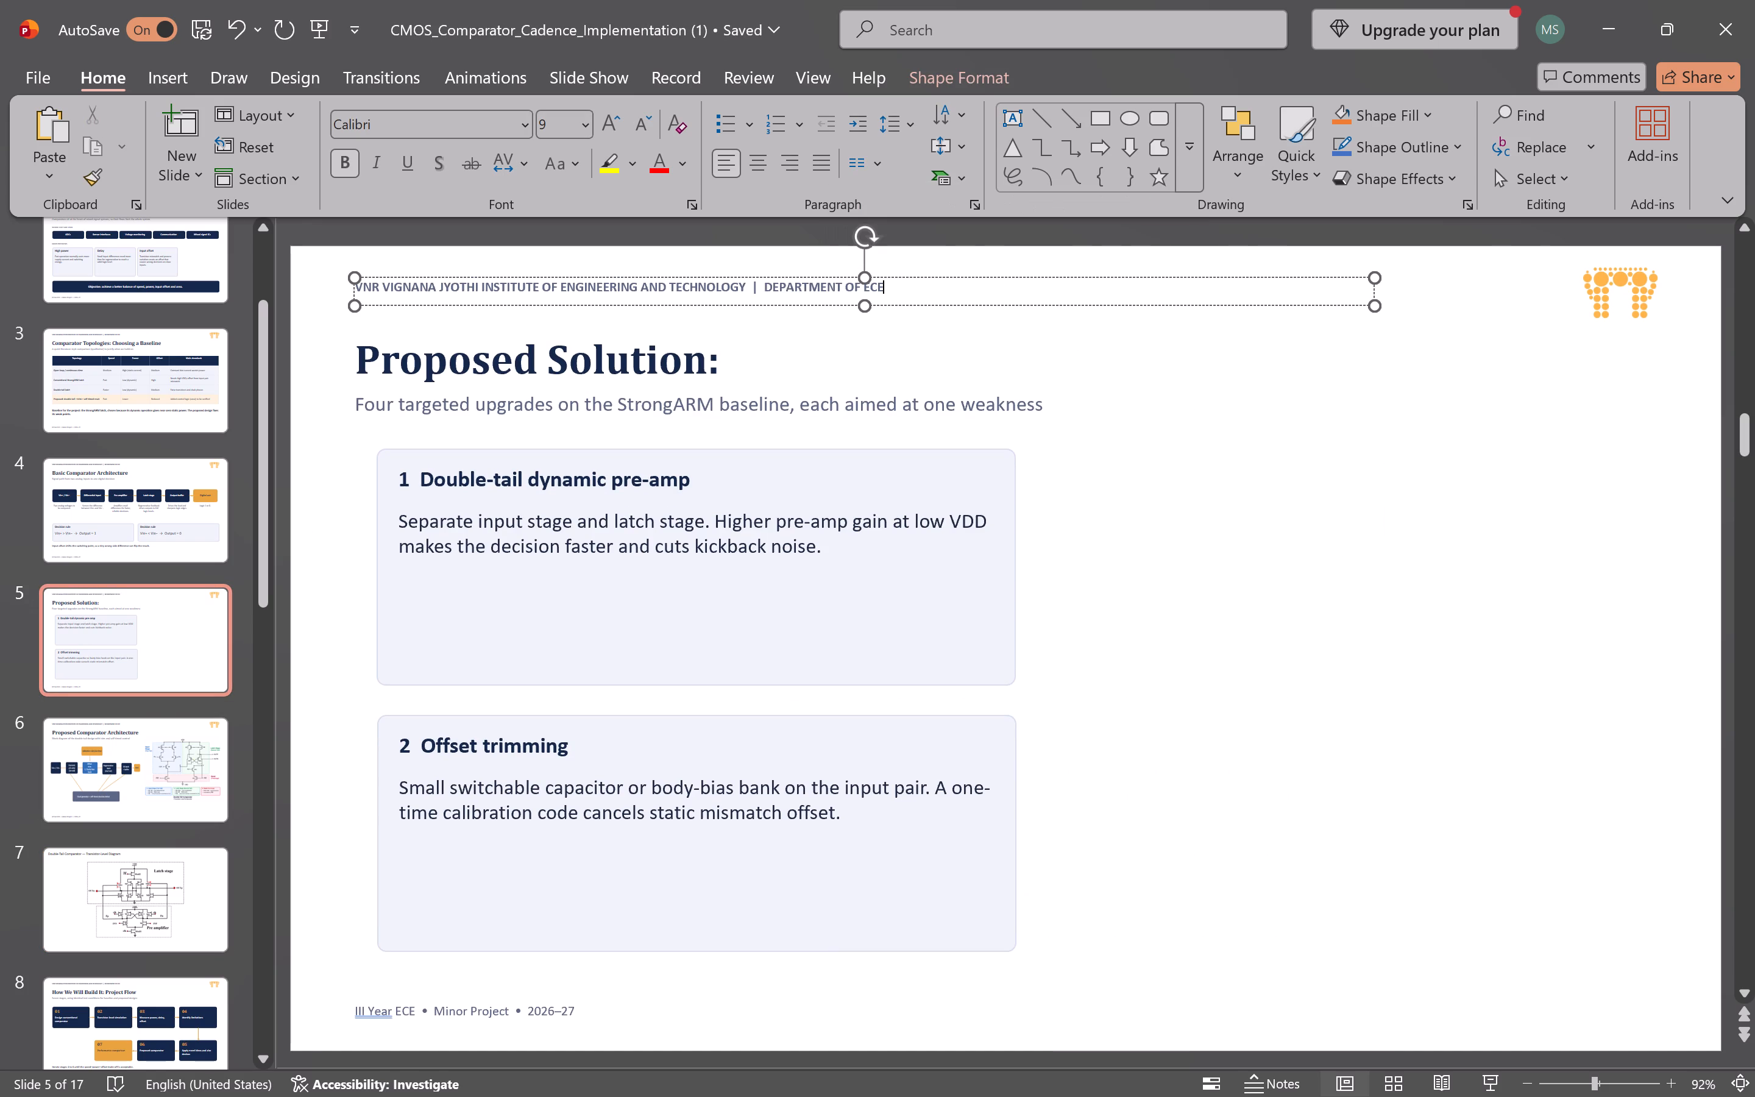
{"action": "left_click", "coordinate": [896, 291]}
{"action": "left_click_drag", "start_coordinate": [881, 286], "coordinate": [355, 319]}
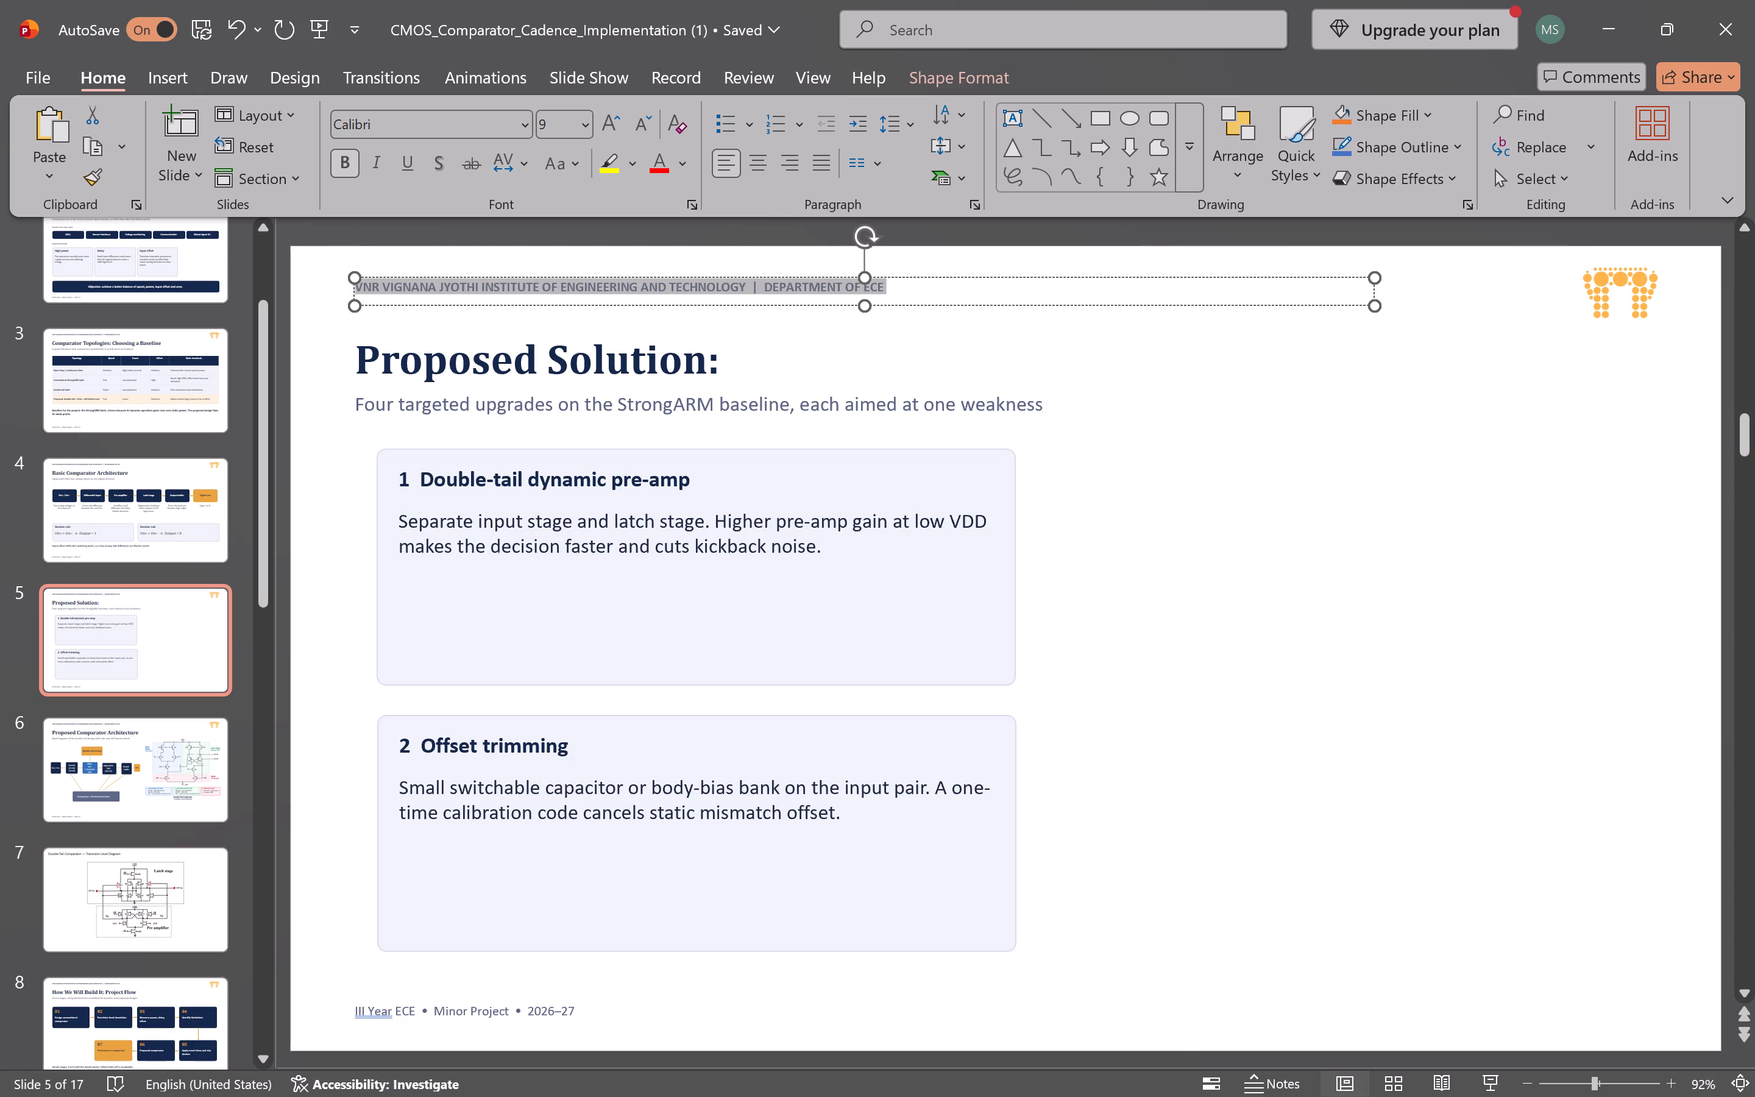
{"action": "key", "text": "ctrl+c"}
{"action": "left_click", "coordinate": [138, 852]}
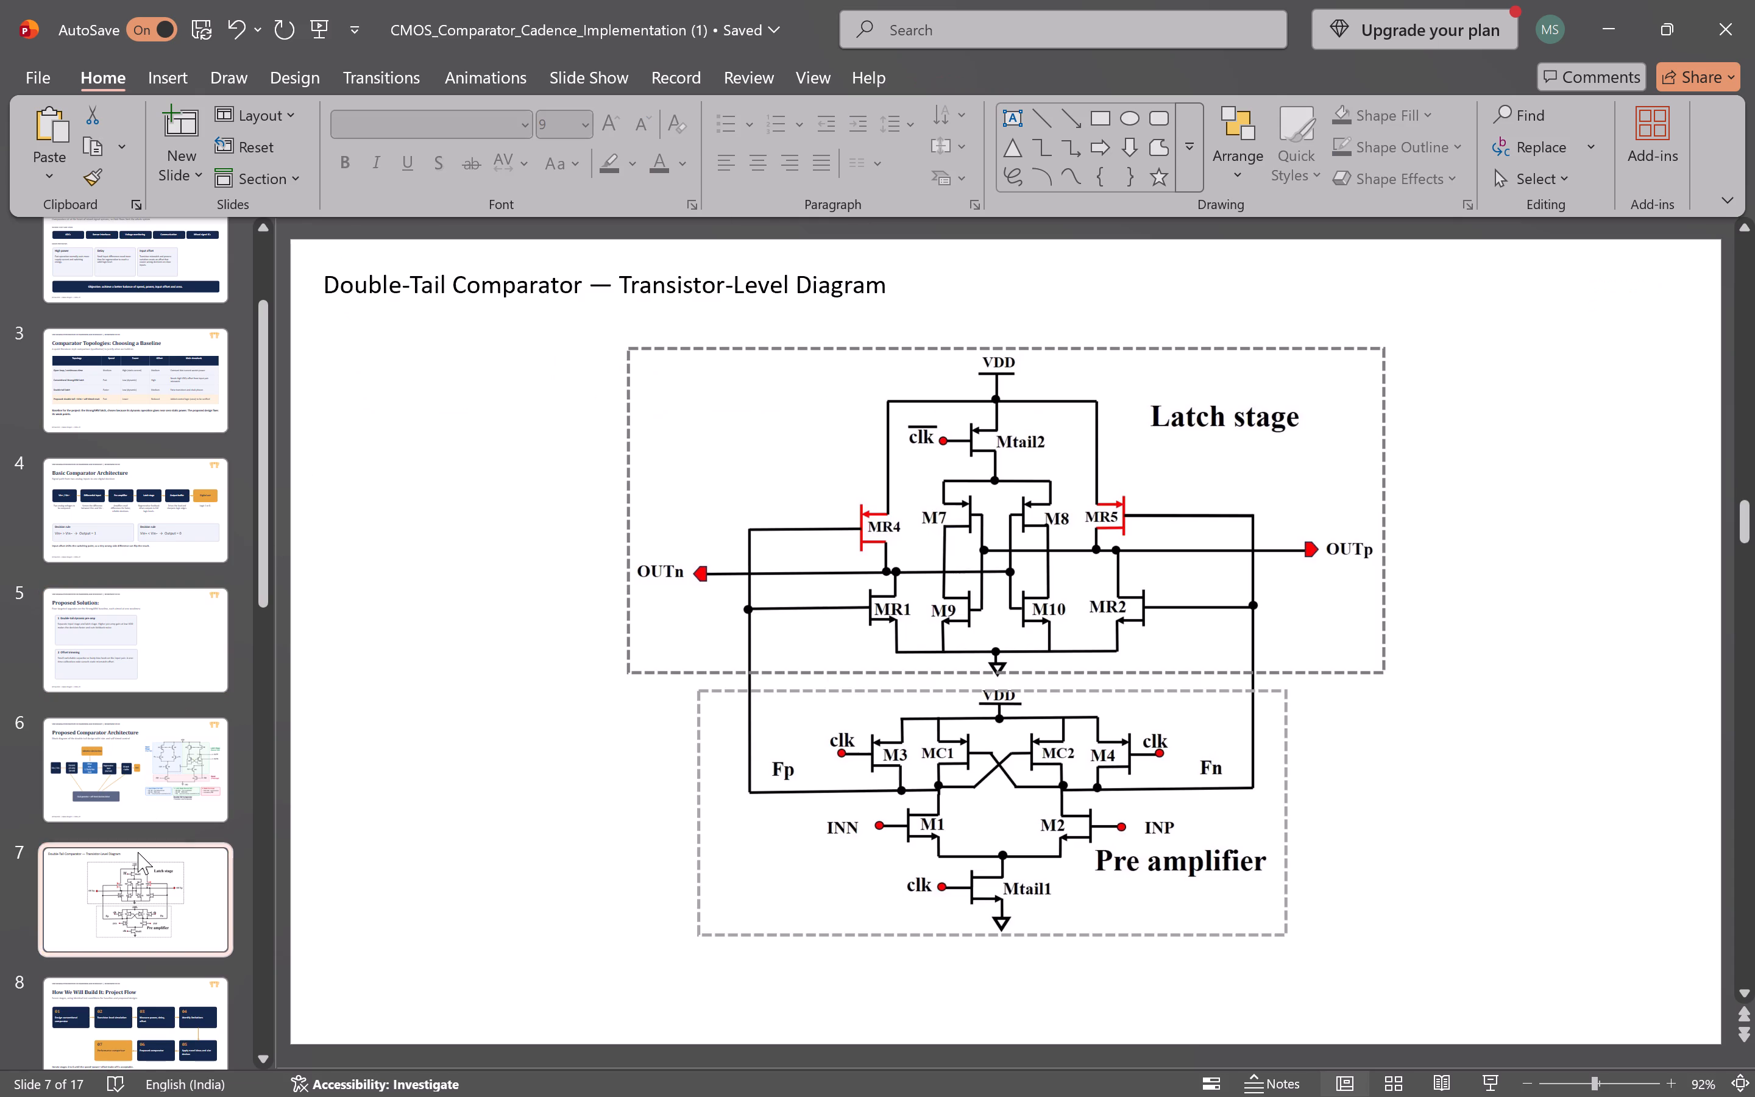
{"action": "left_click", "coordinate": [322, 808]}
{"action": "key", "text": "ctrl+v"}
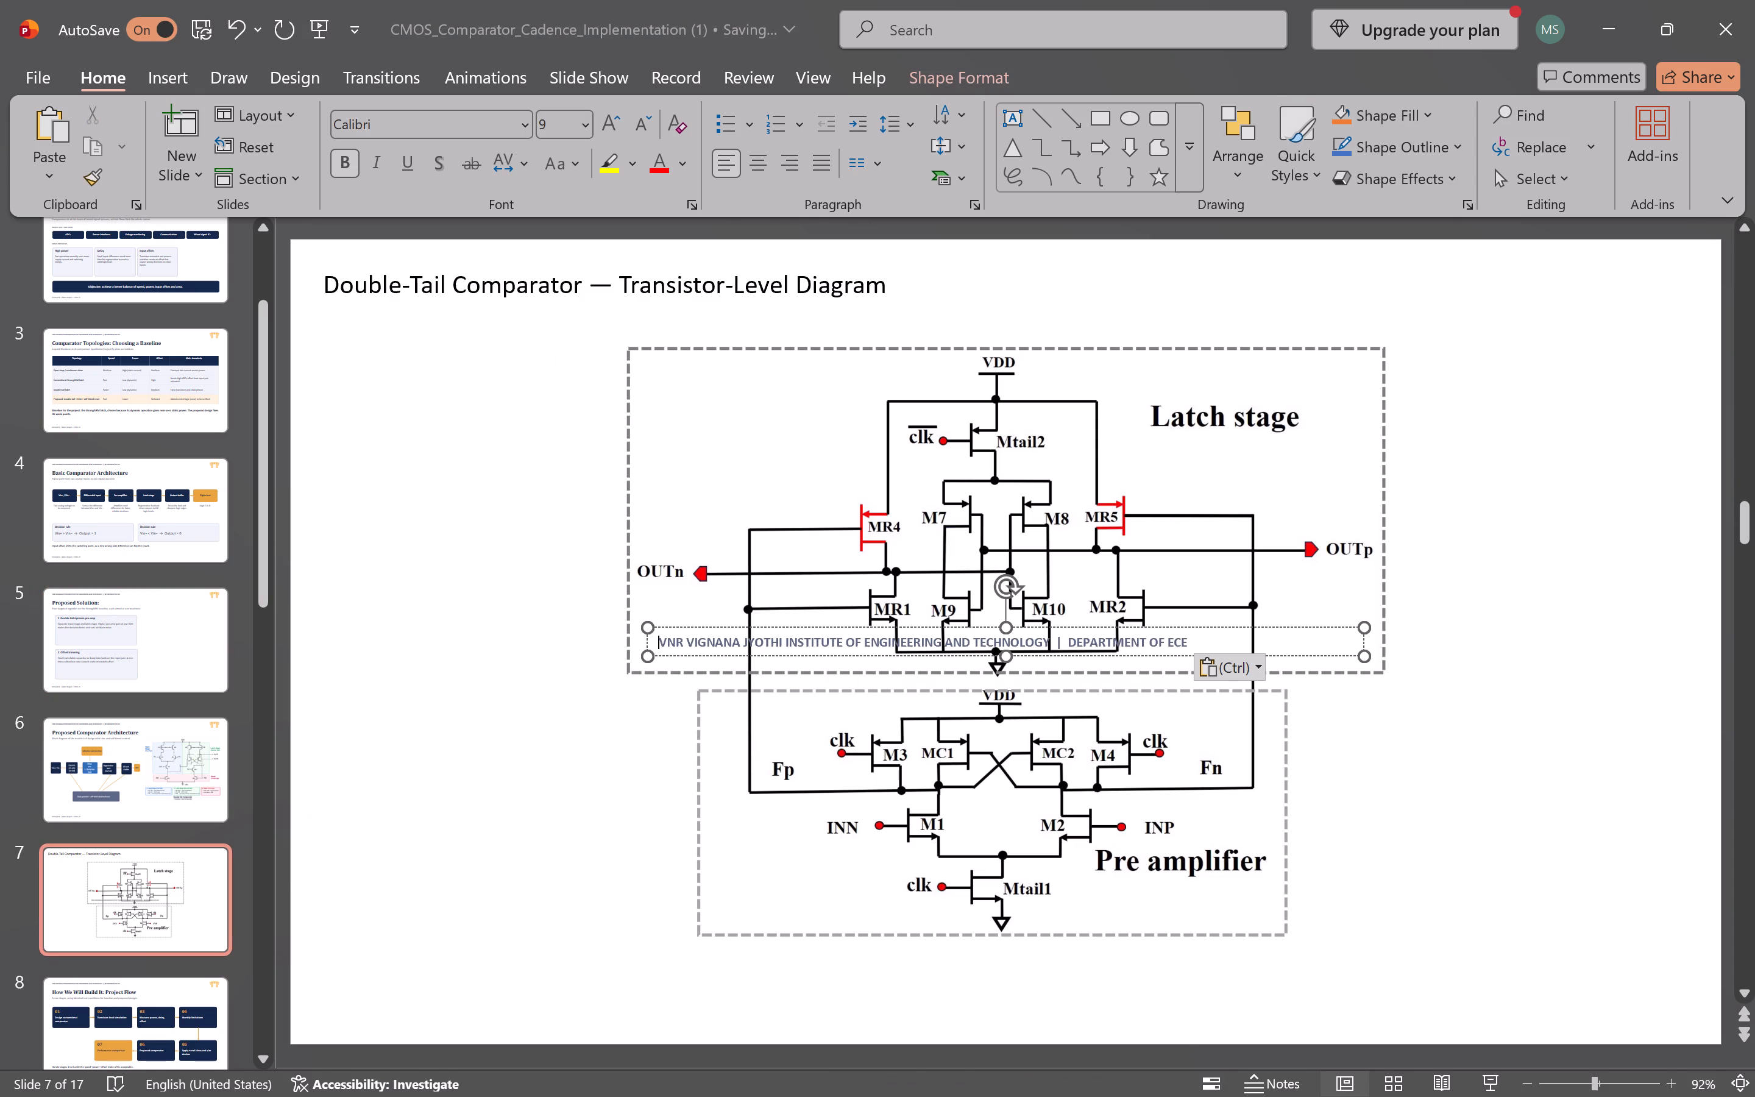
{"action": "left_click_drag", "start_coordinate": [701, 630], "coordinate": [394, 250]}
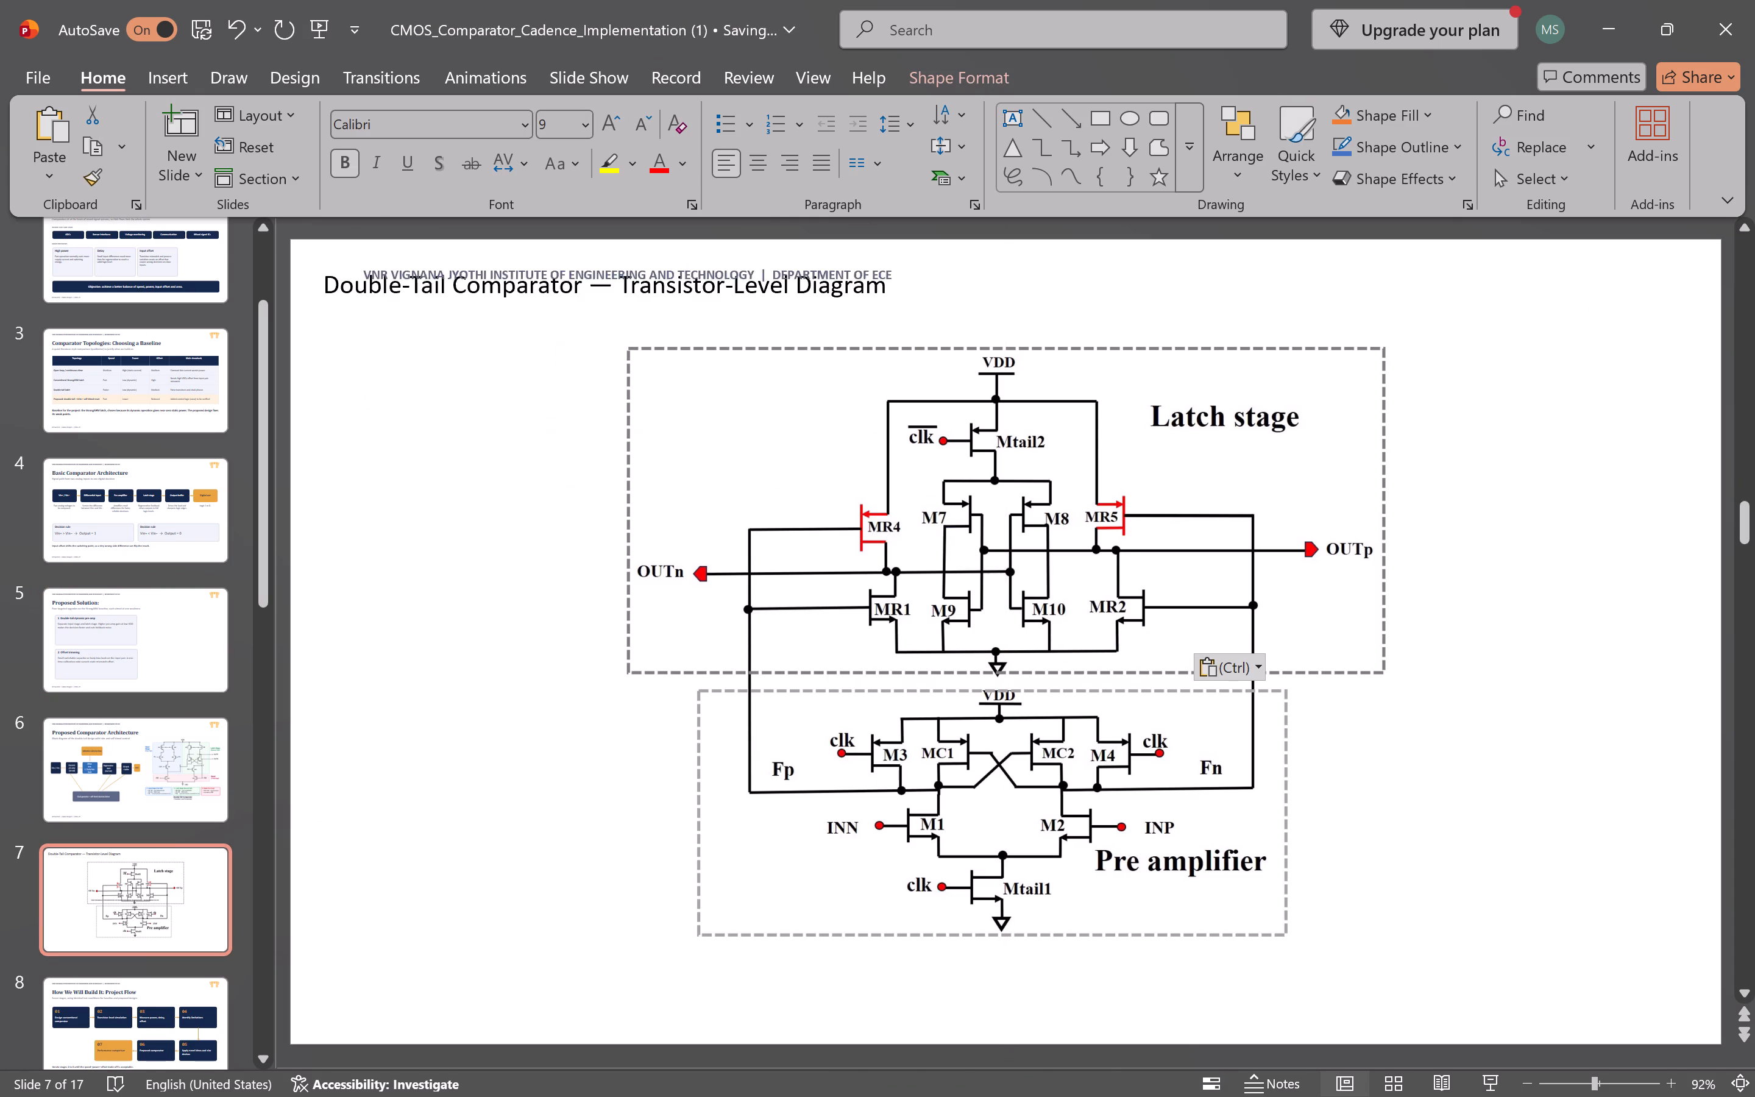
{"action": "left_click_drag", "start_coordinate": [394, 250], "coordinate": [372, 261]}
Move slide 7's "Double-Tail Comparator — Transistor-Level Diagram" heading down, just below the institute header line.
{"action": "left_click", "coordinate": [400, 300]}
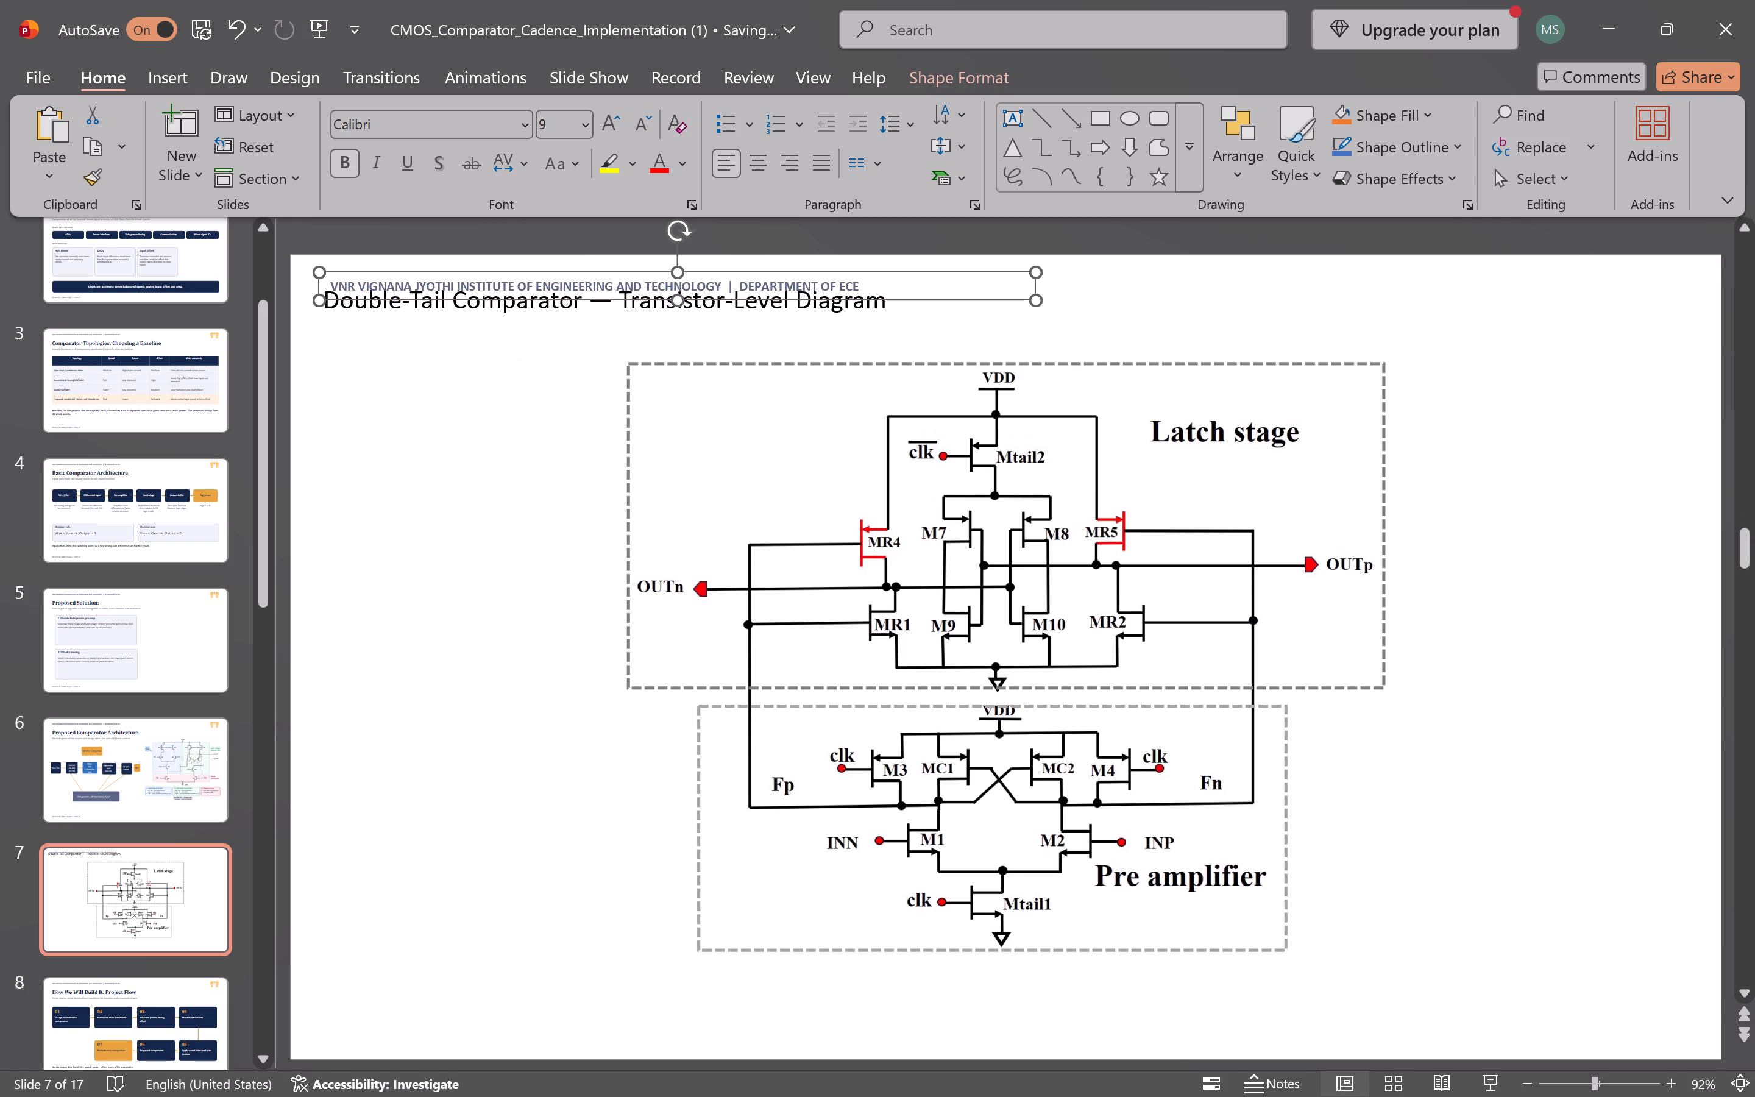
{"action": "left_click", "coordinate": [399, 304]}
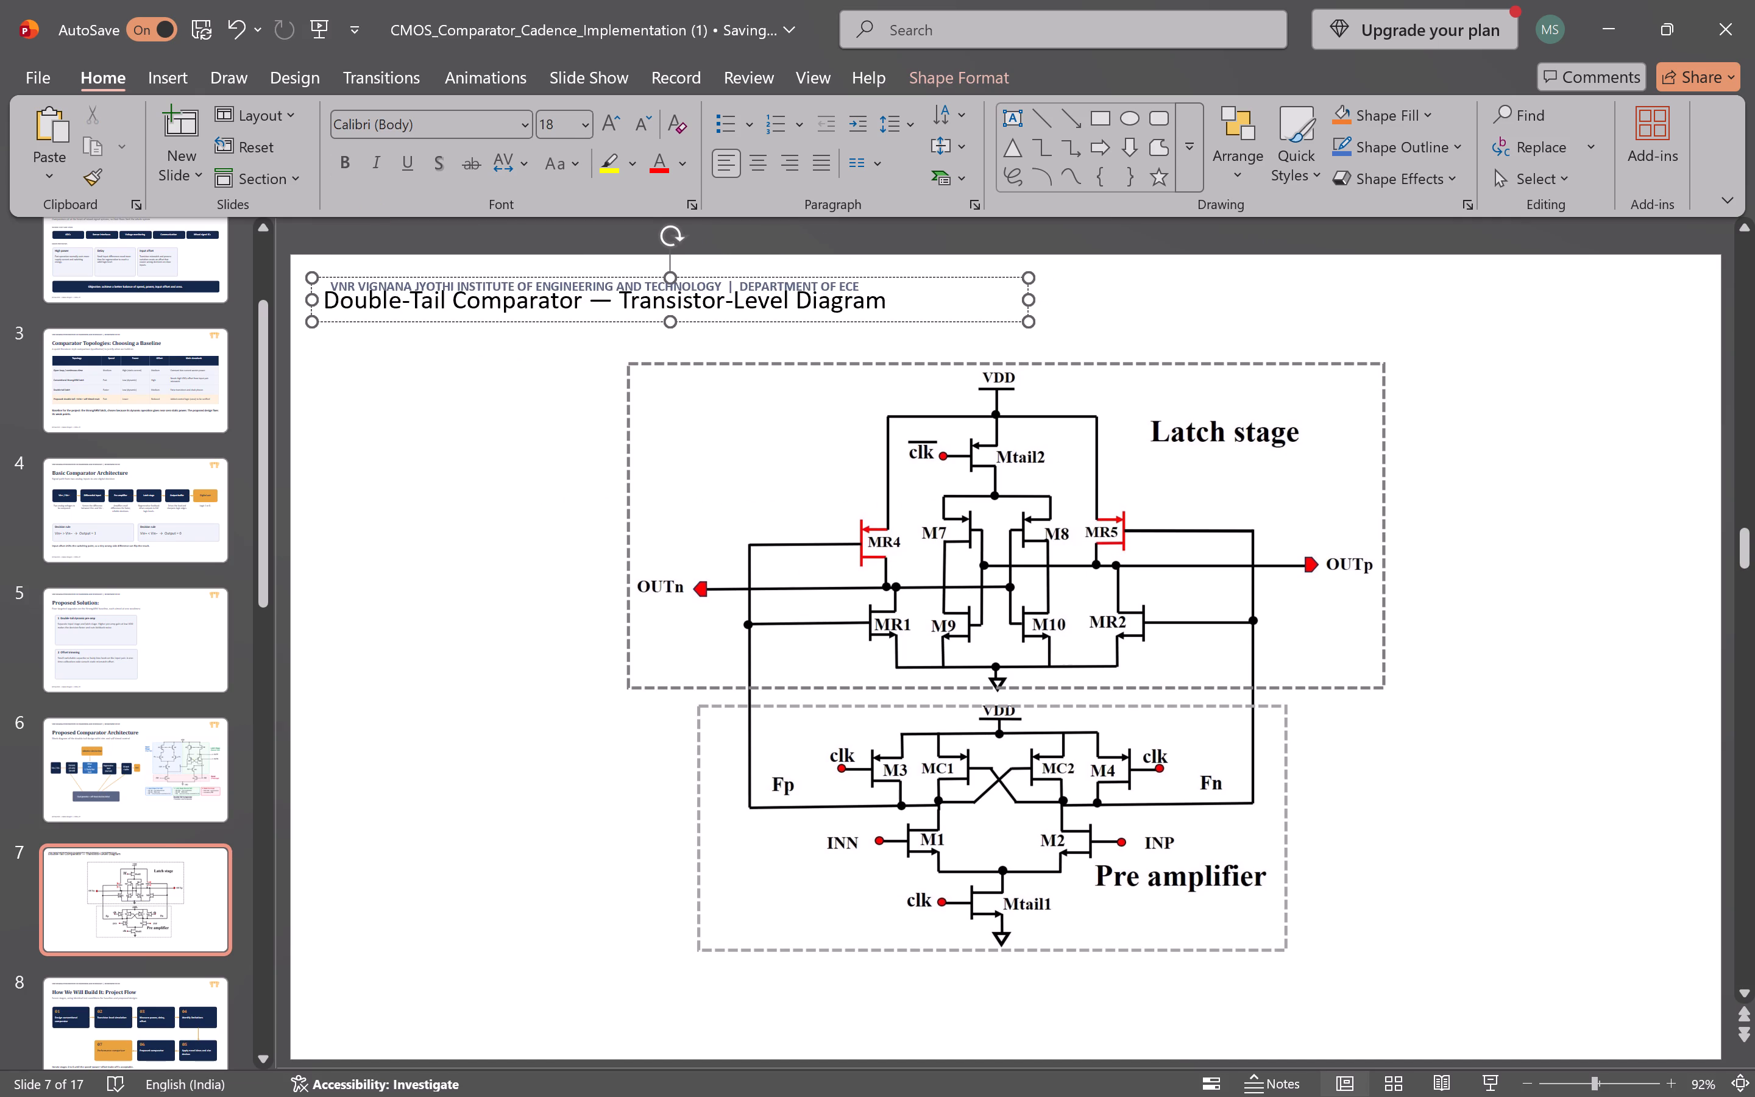
{"action": "left_click_drag", "start_coordinate": [439, 318], "coordinate": [436, 345]}
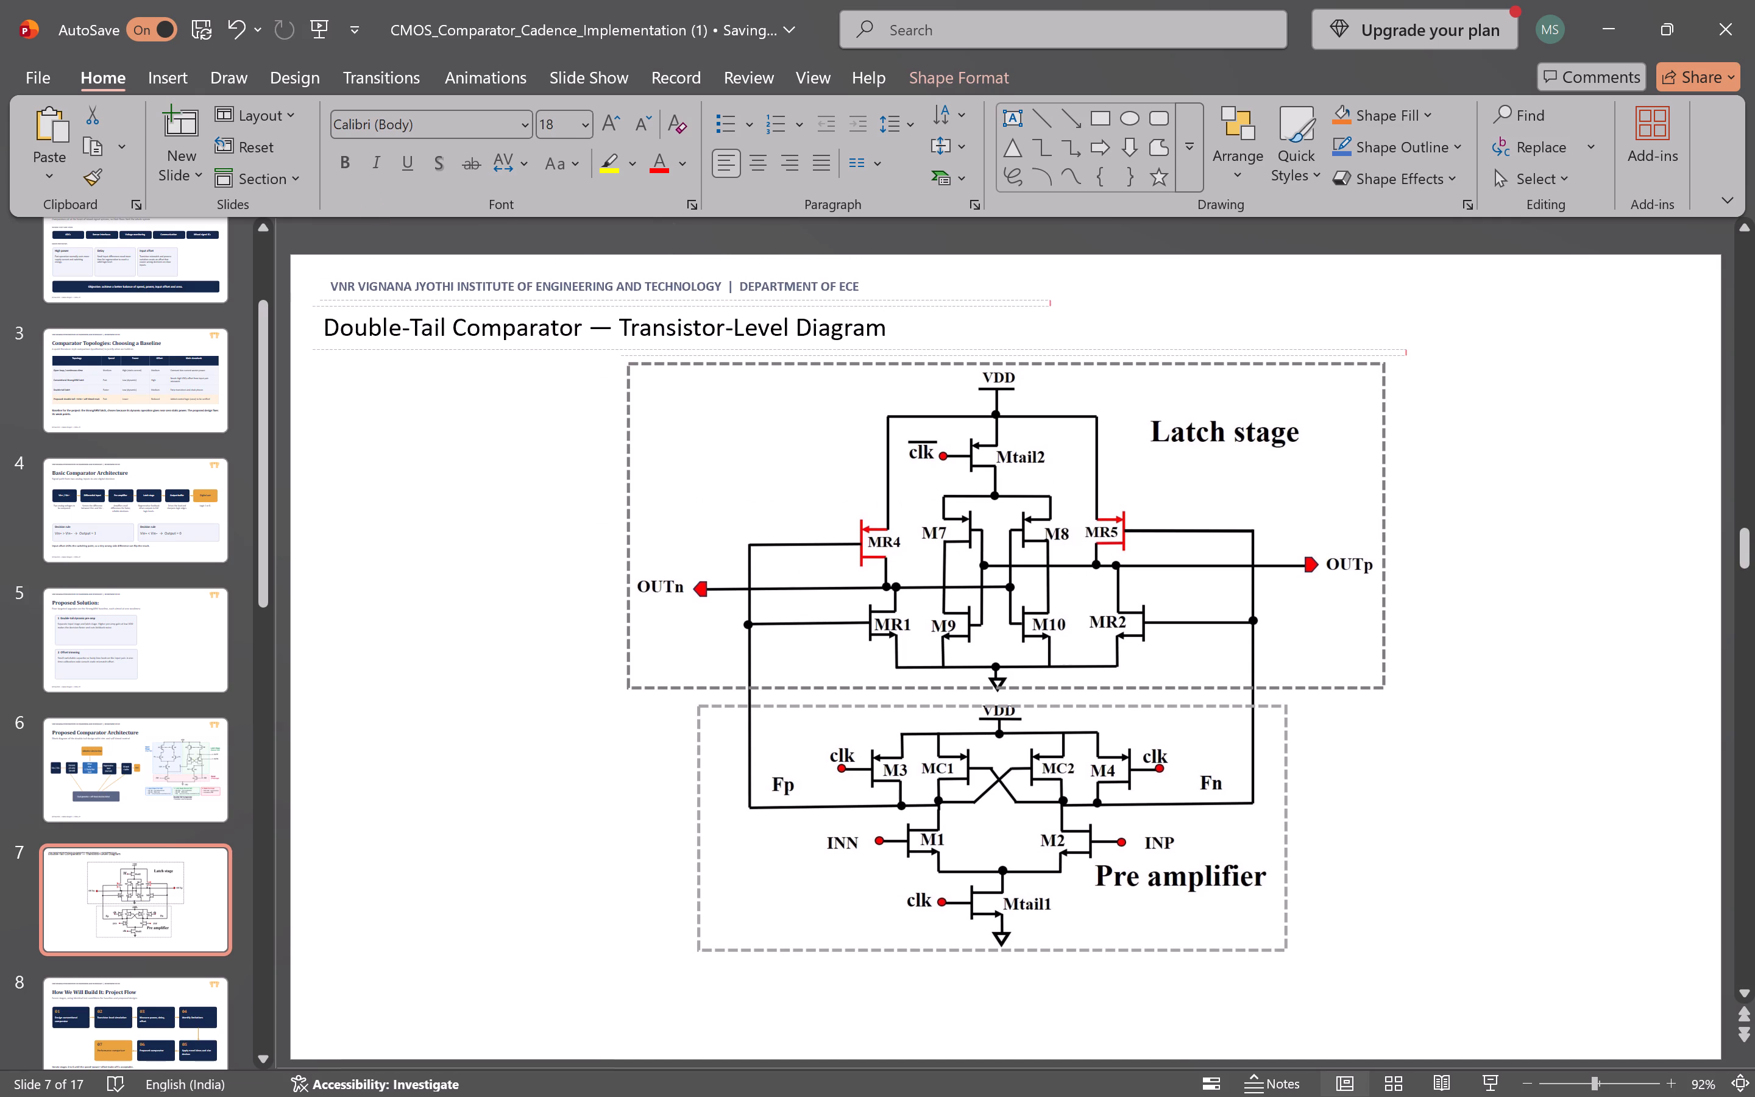
{"action": "left_click_drag", "start_coordinate": [436, 345], "coordinate": [438, 345]}
{"action": "left_click", "coordinate": [480, 375]}
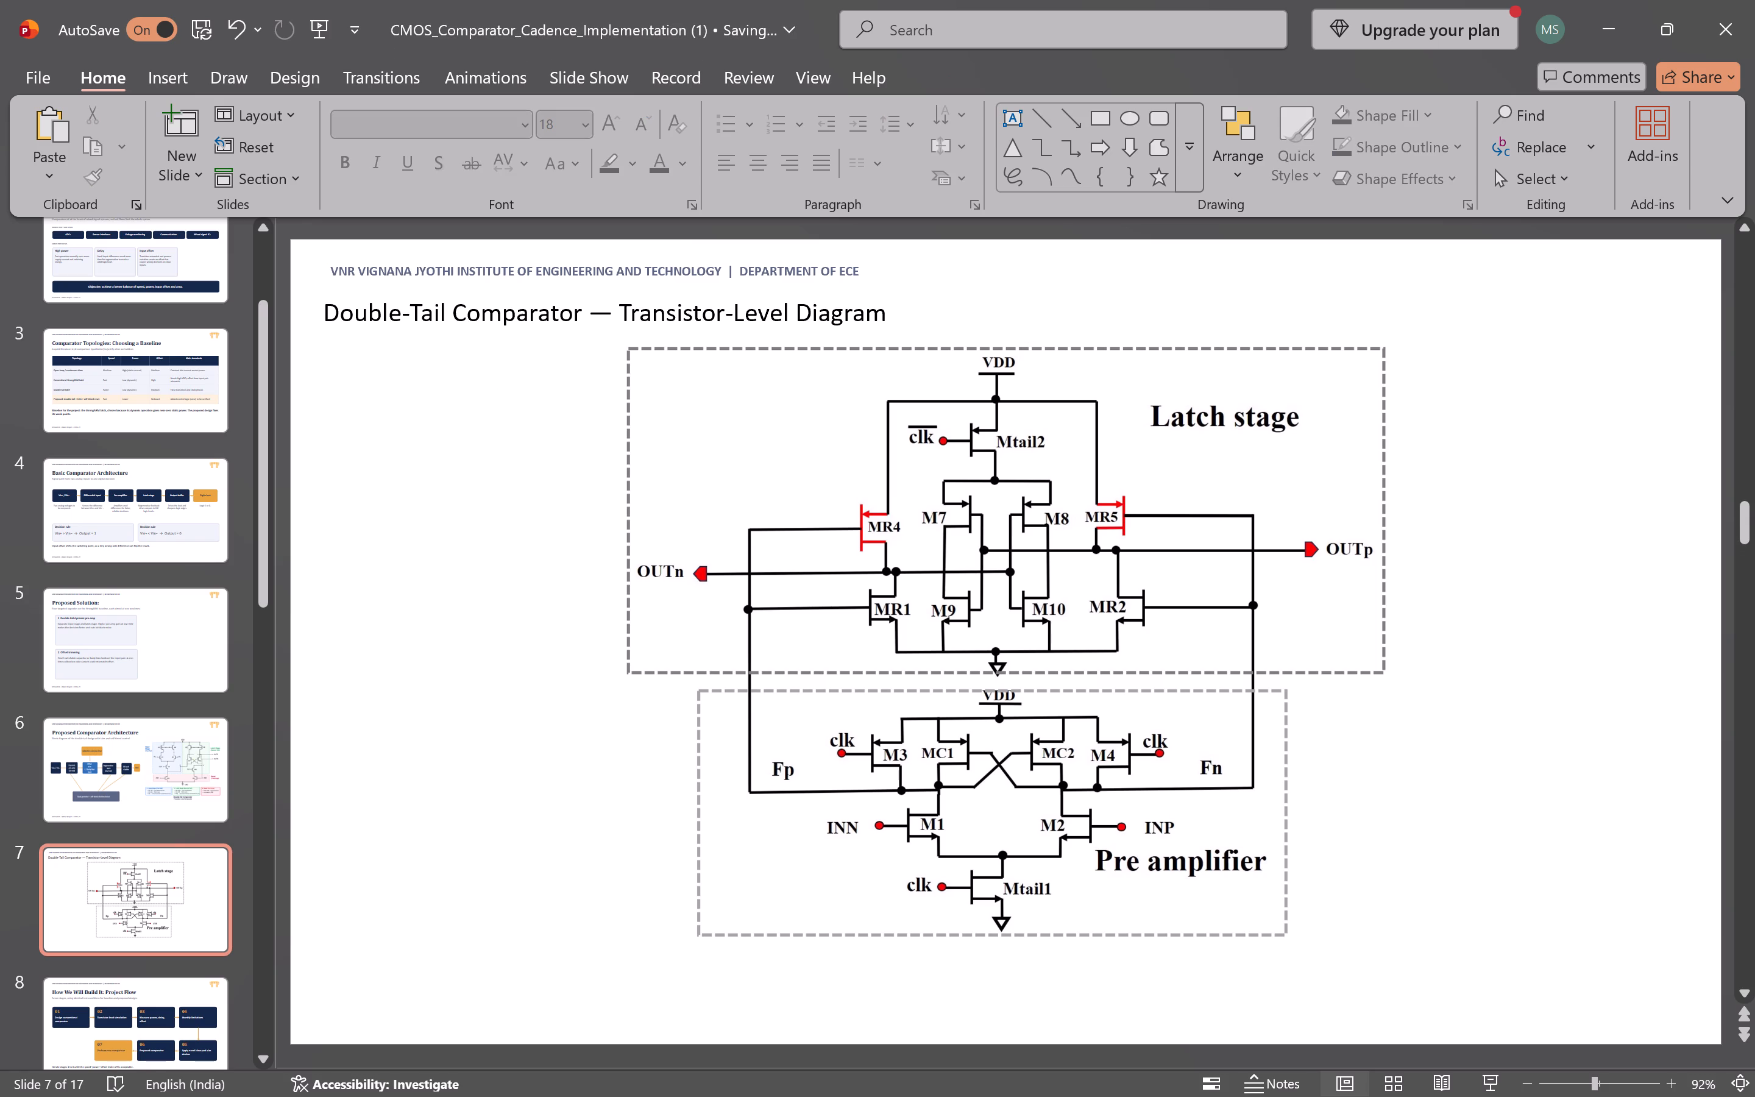
Examine the title formatting on slides 4 to 6 as a reference for slide 7's heading.
{"action": "left_click_drag", "start_coordinate": [884, 314], "coordinate": [383, 317]}
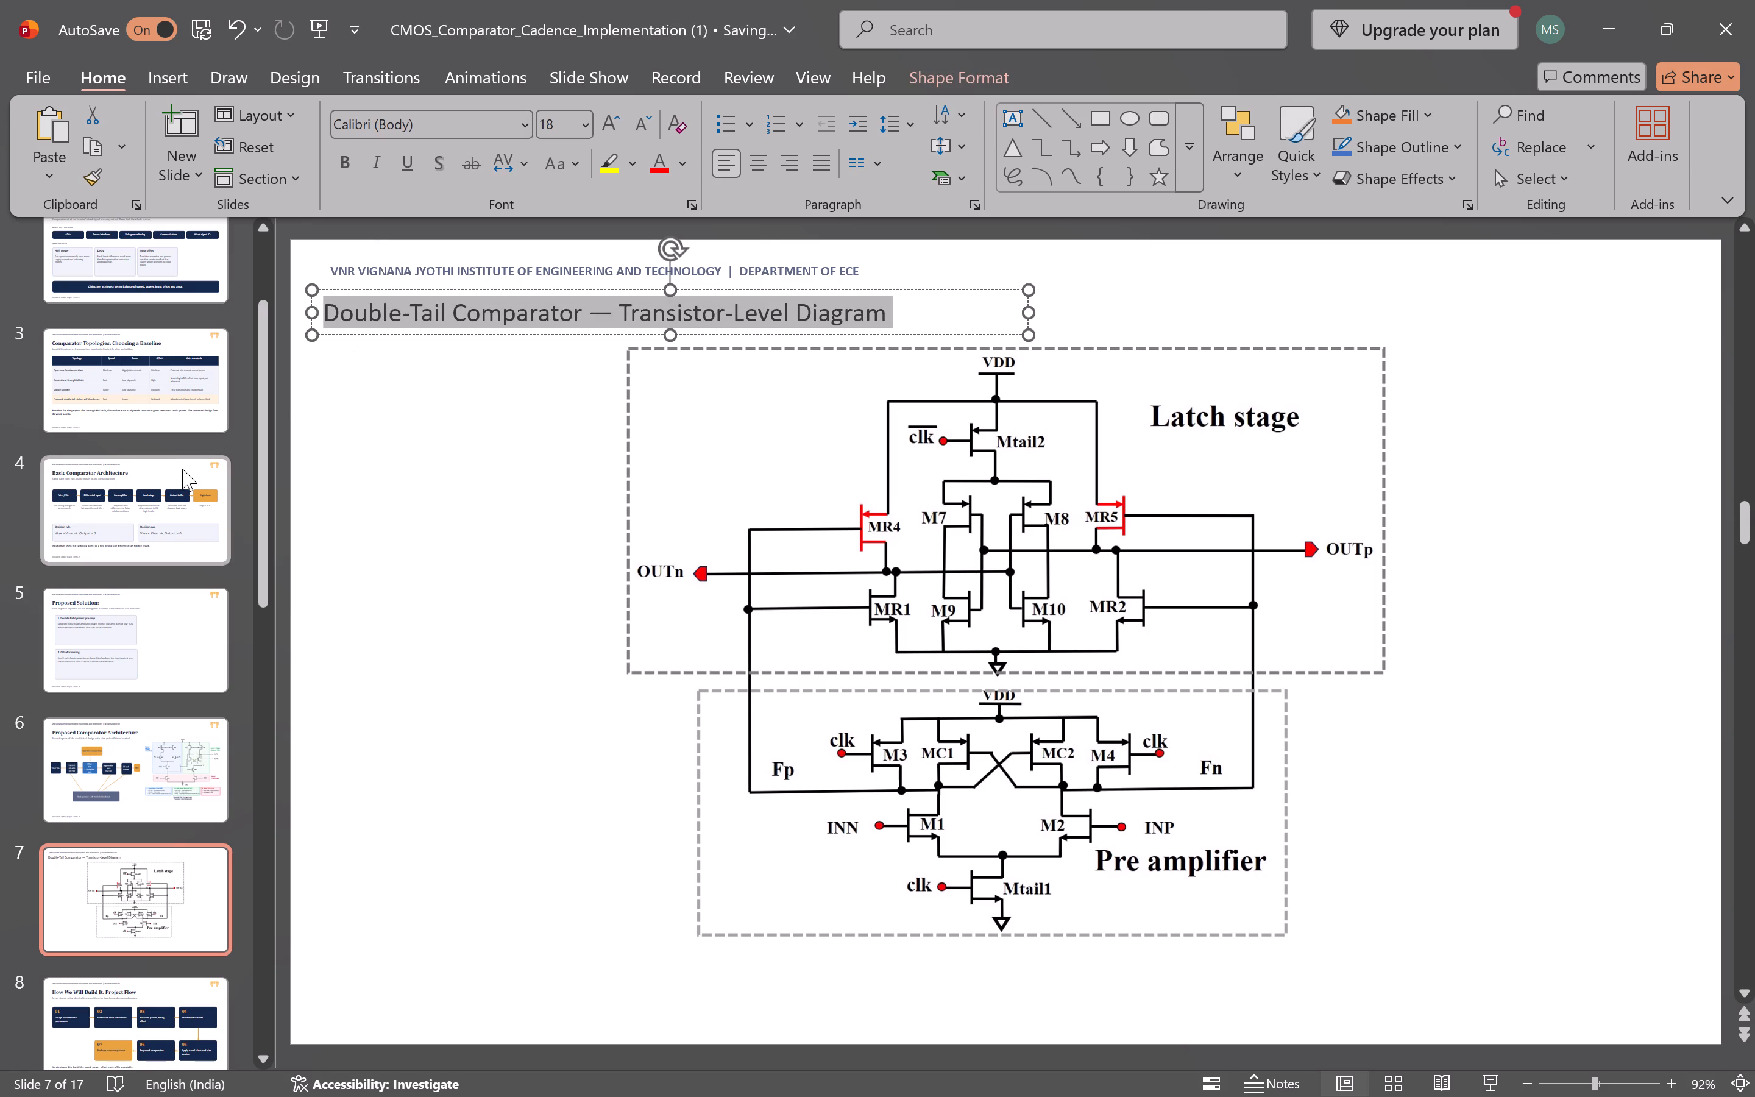
{"action": "left_click", "coordinate": [182, 469]}
{"action": "left_click", "coordinate": [533, 347]}
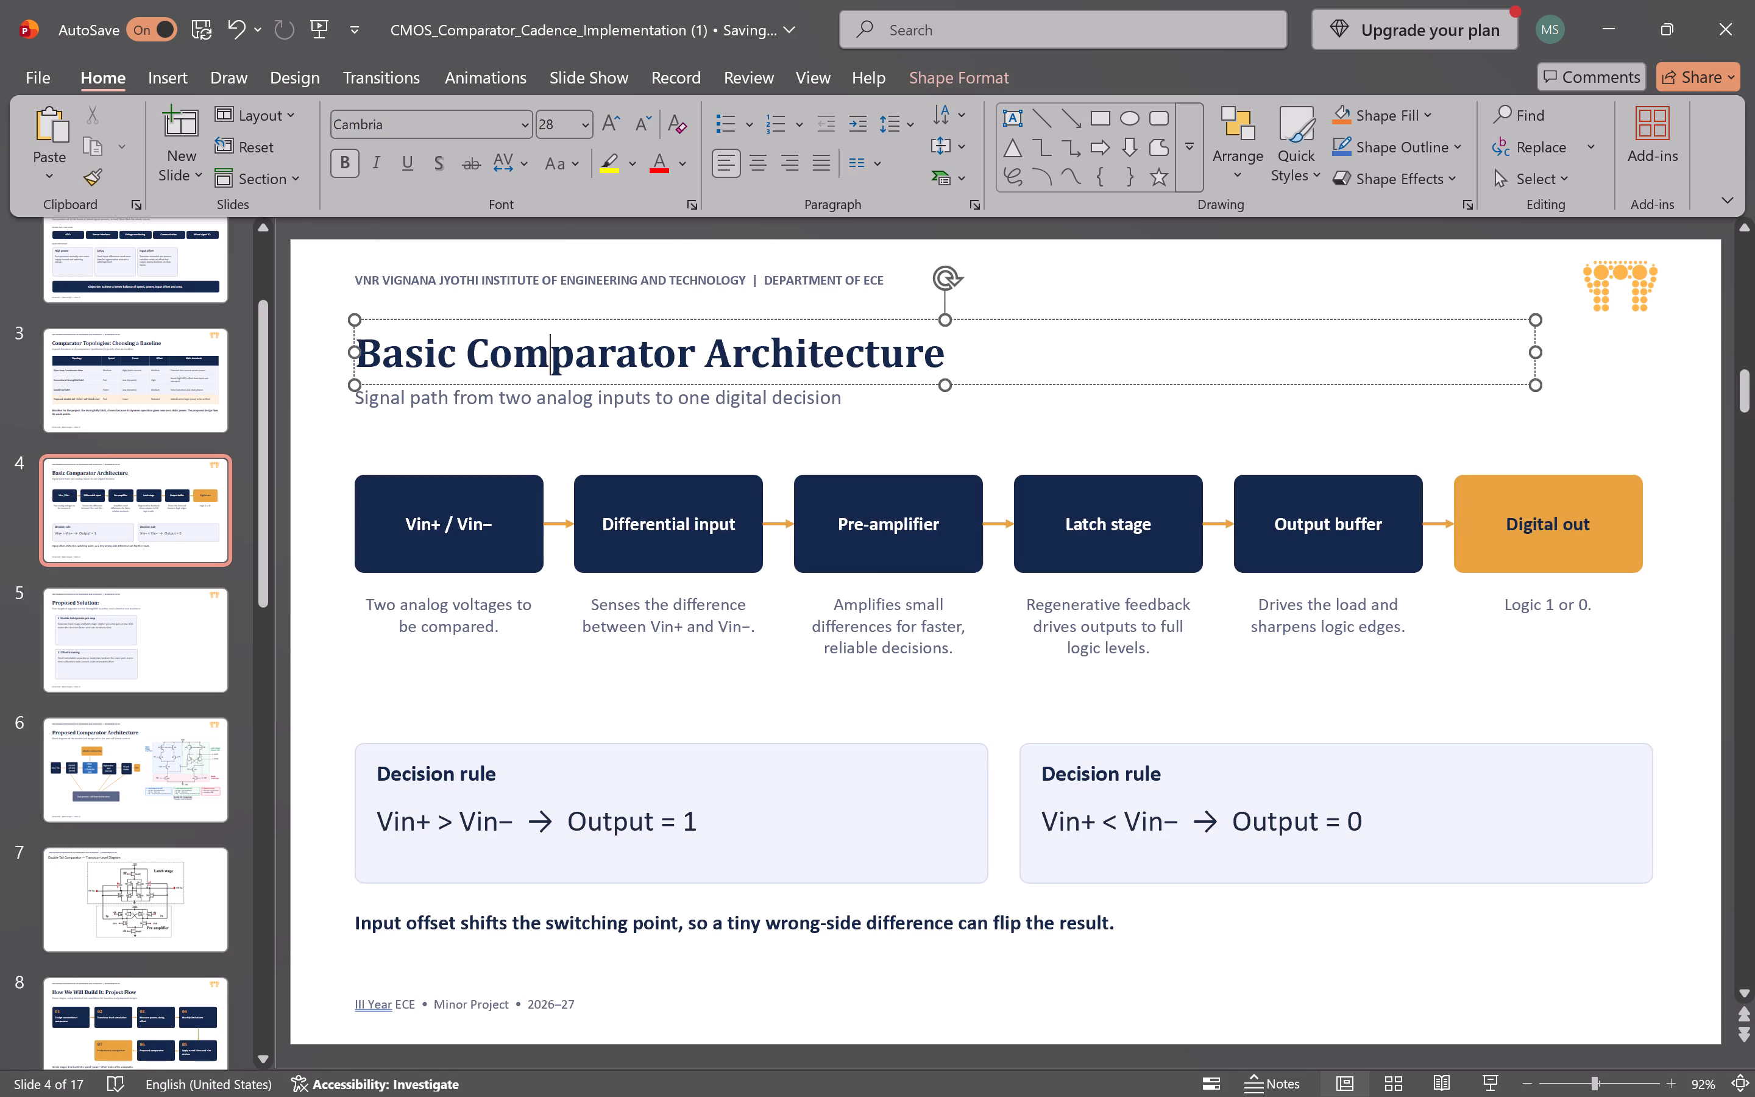
{"action": "left_click", "coordinate": [166, 659]}
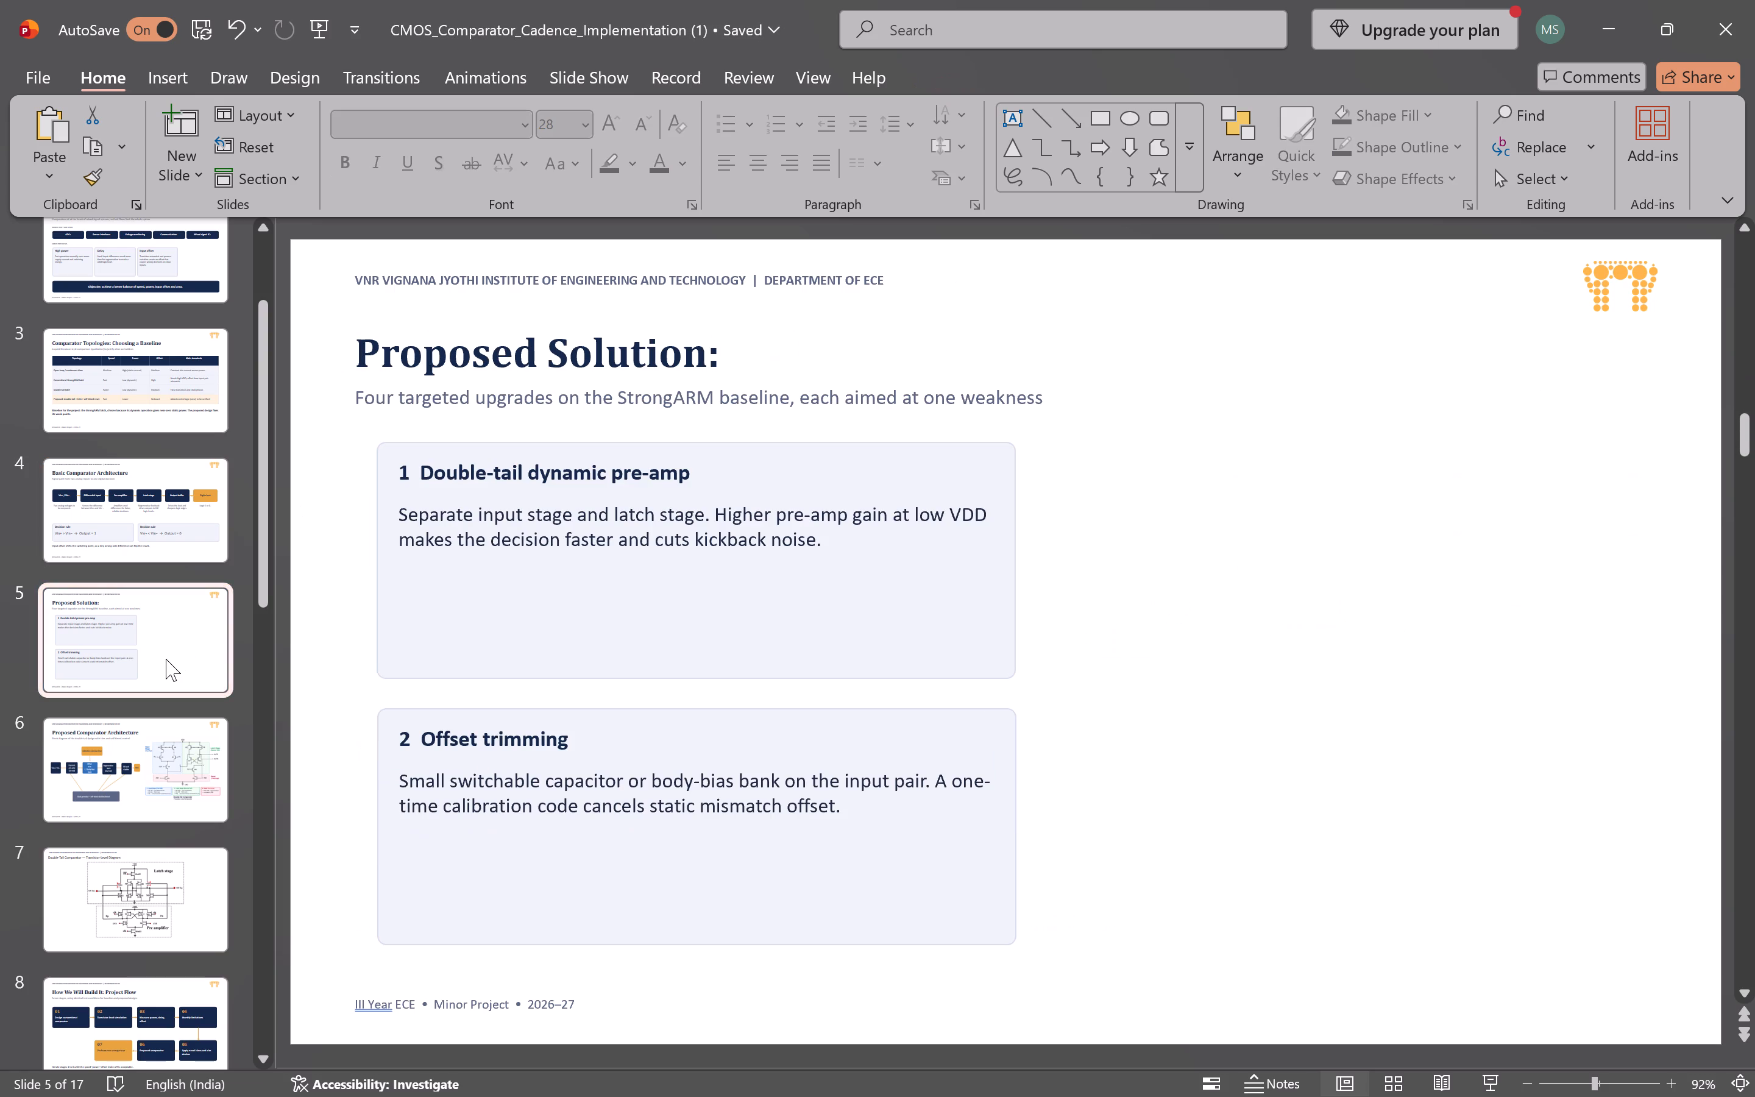
{"action": "left_click", "coordinate": [157, 774]}
{"action": "left_click", "coordinate": [167, 840]}
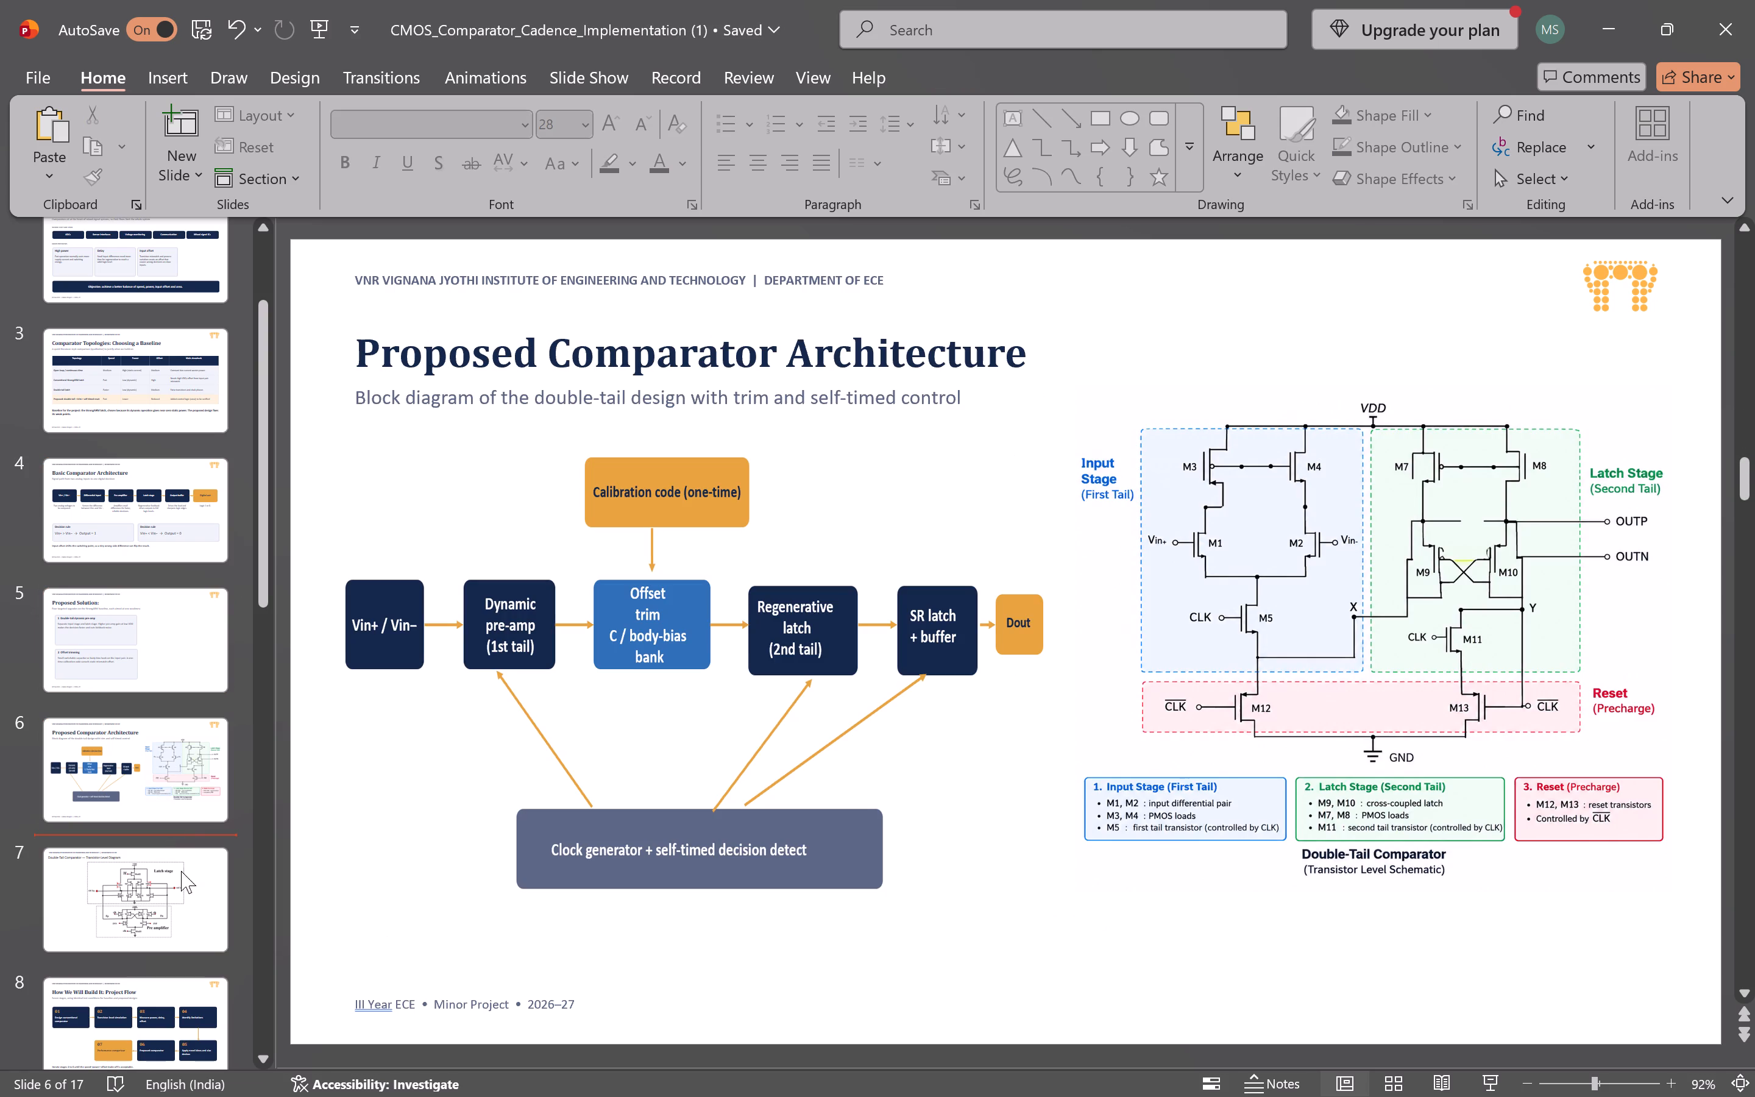
{"action": "left_click", "coordinate": [508, 365]}
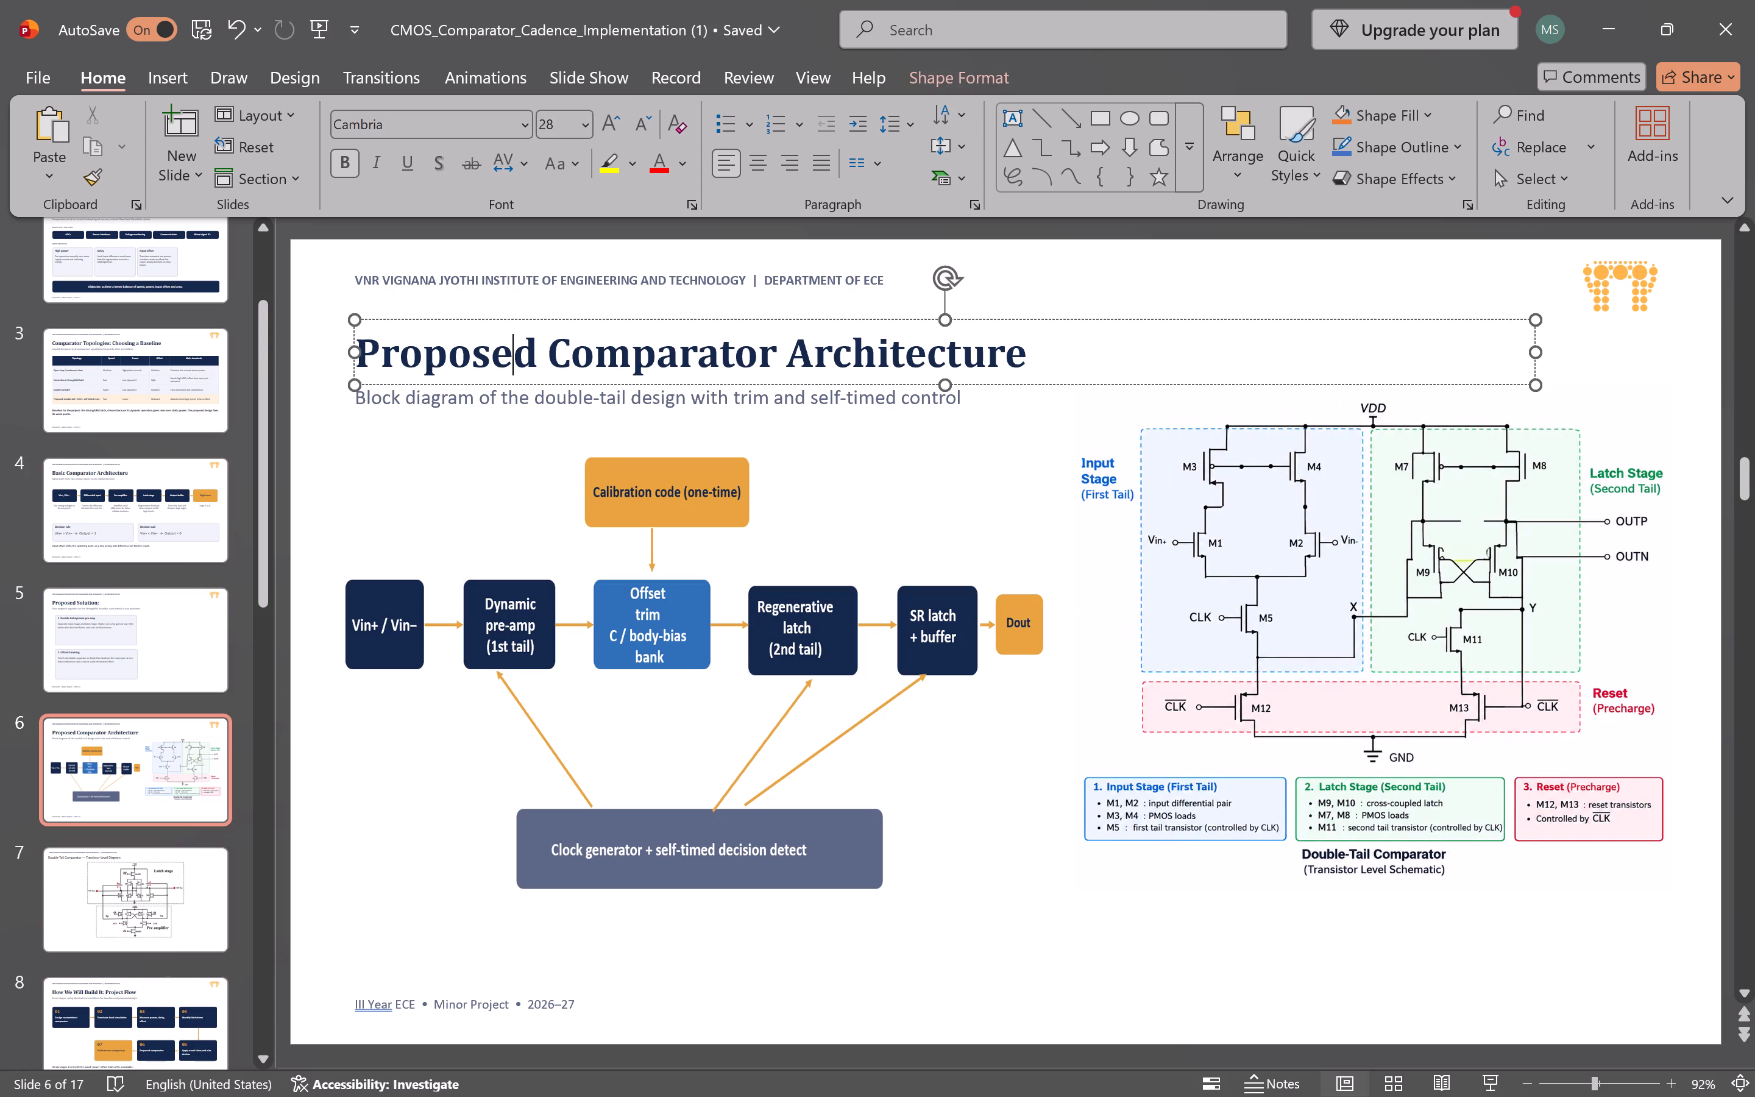
{"action": "left_click", "coordinate": [182, 875]}
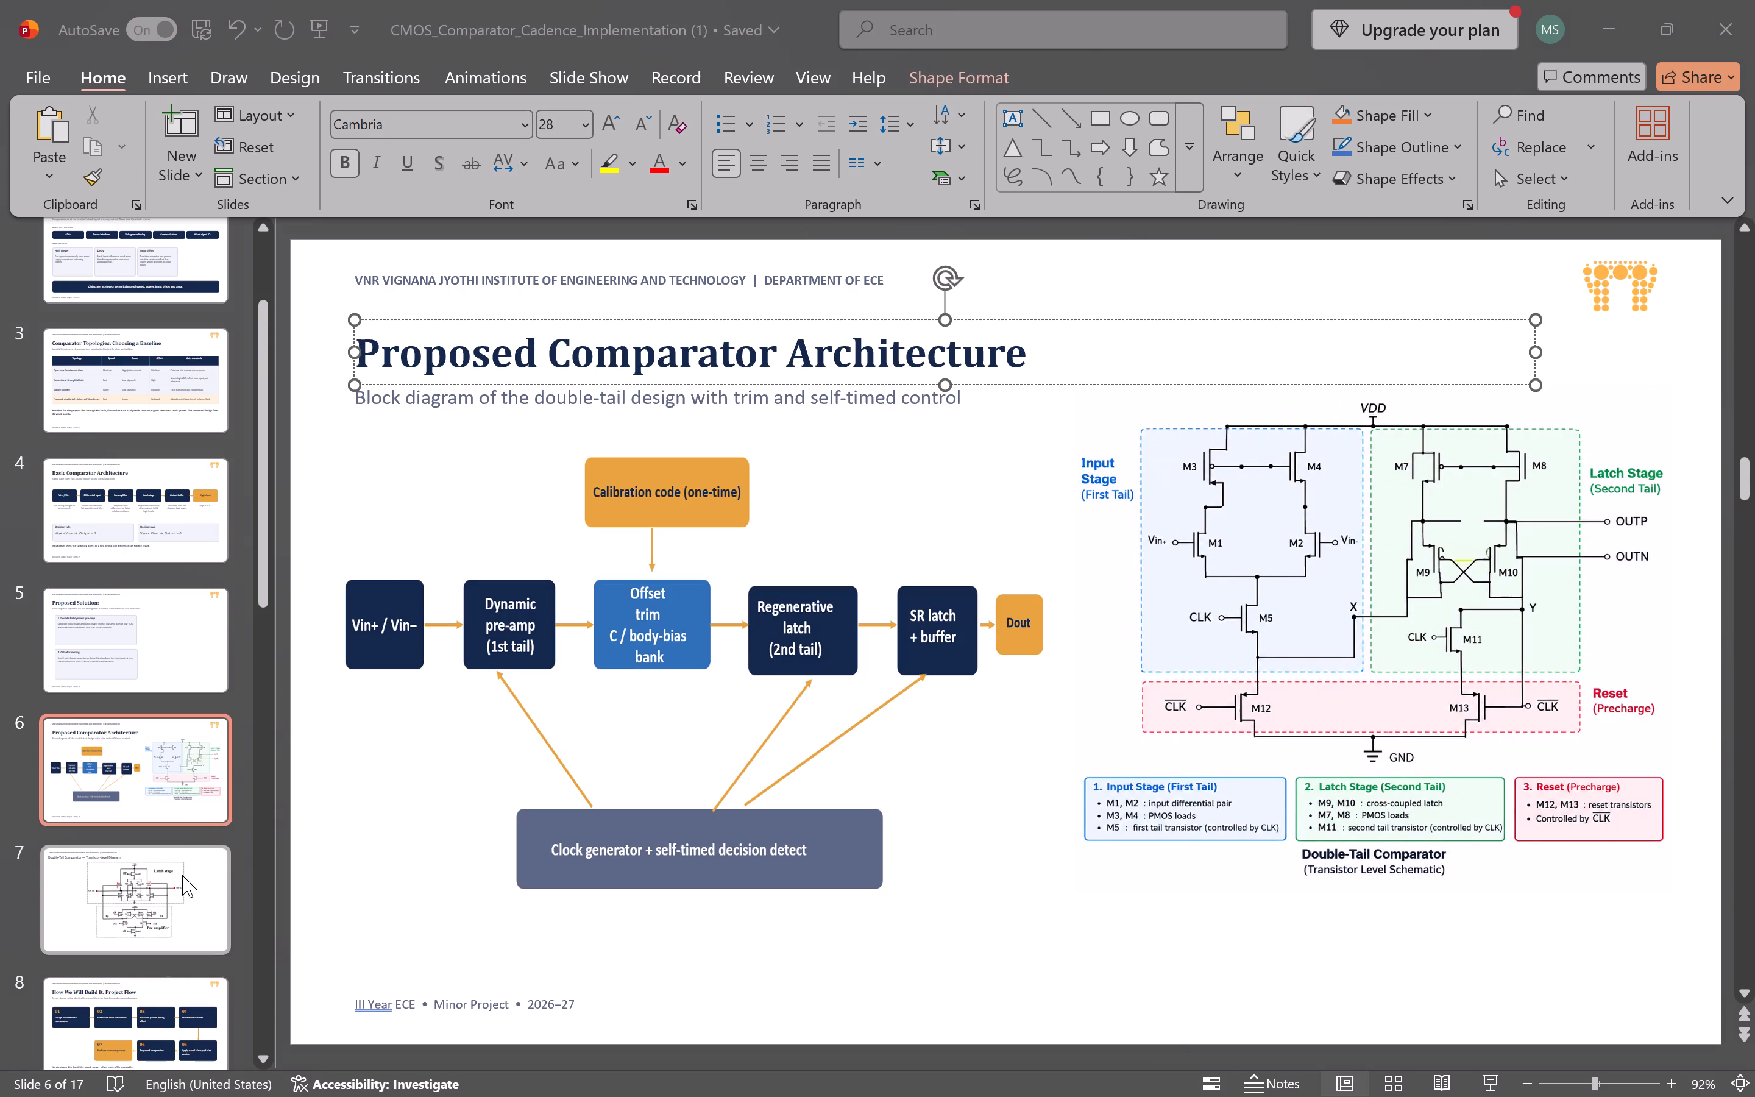
{"action": "left_click", "coordinate": [218, 888]}
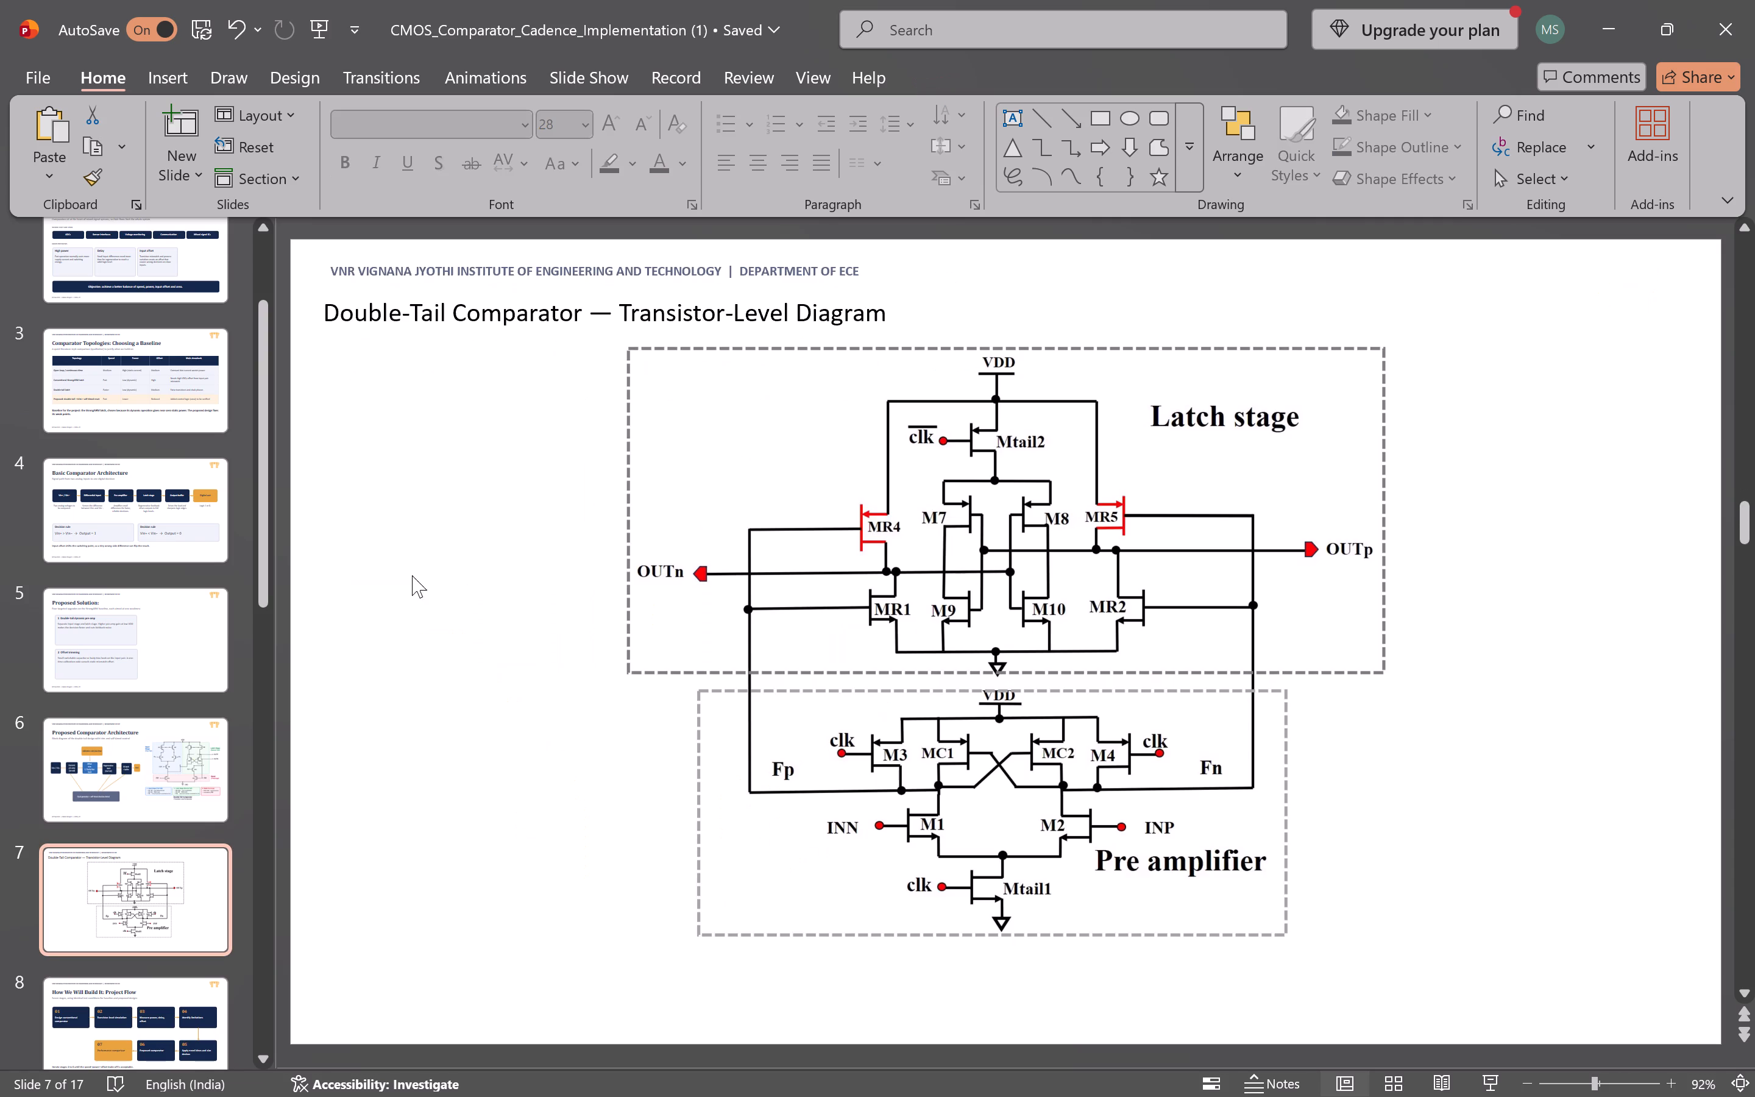
Format slide 7's whole heading as 28 pt bold in the darkest shade of the blue theme colour.
{"action": "triple_click", "coordinate": [884, 312]}
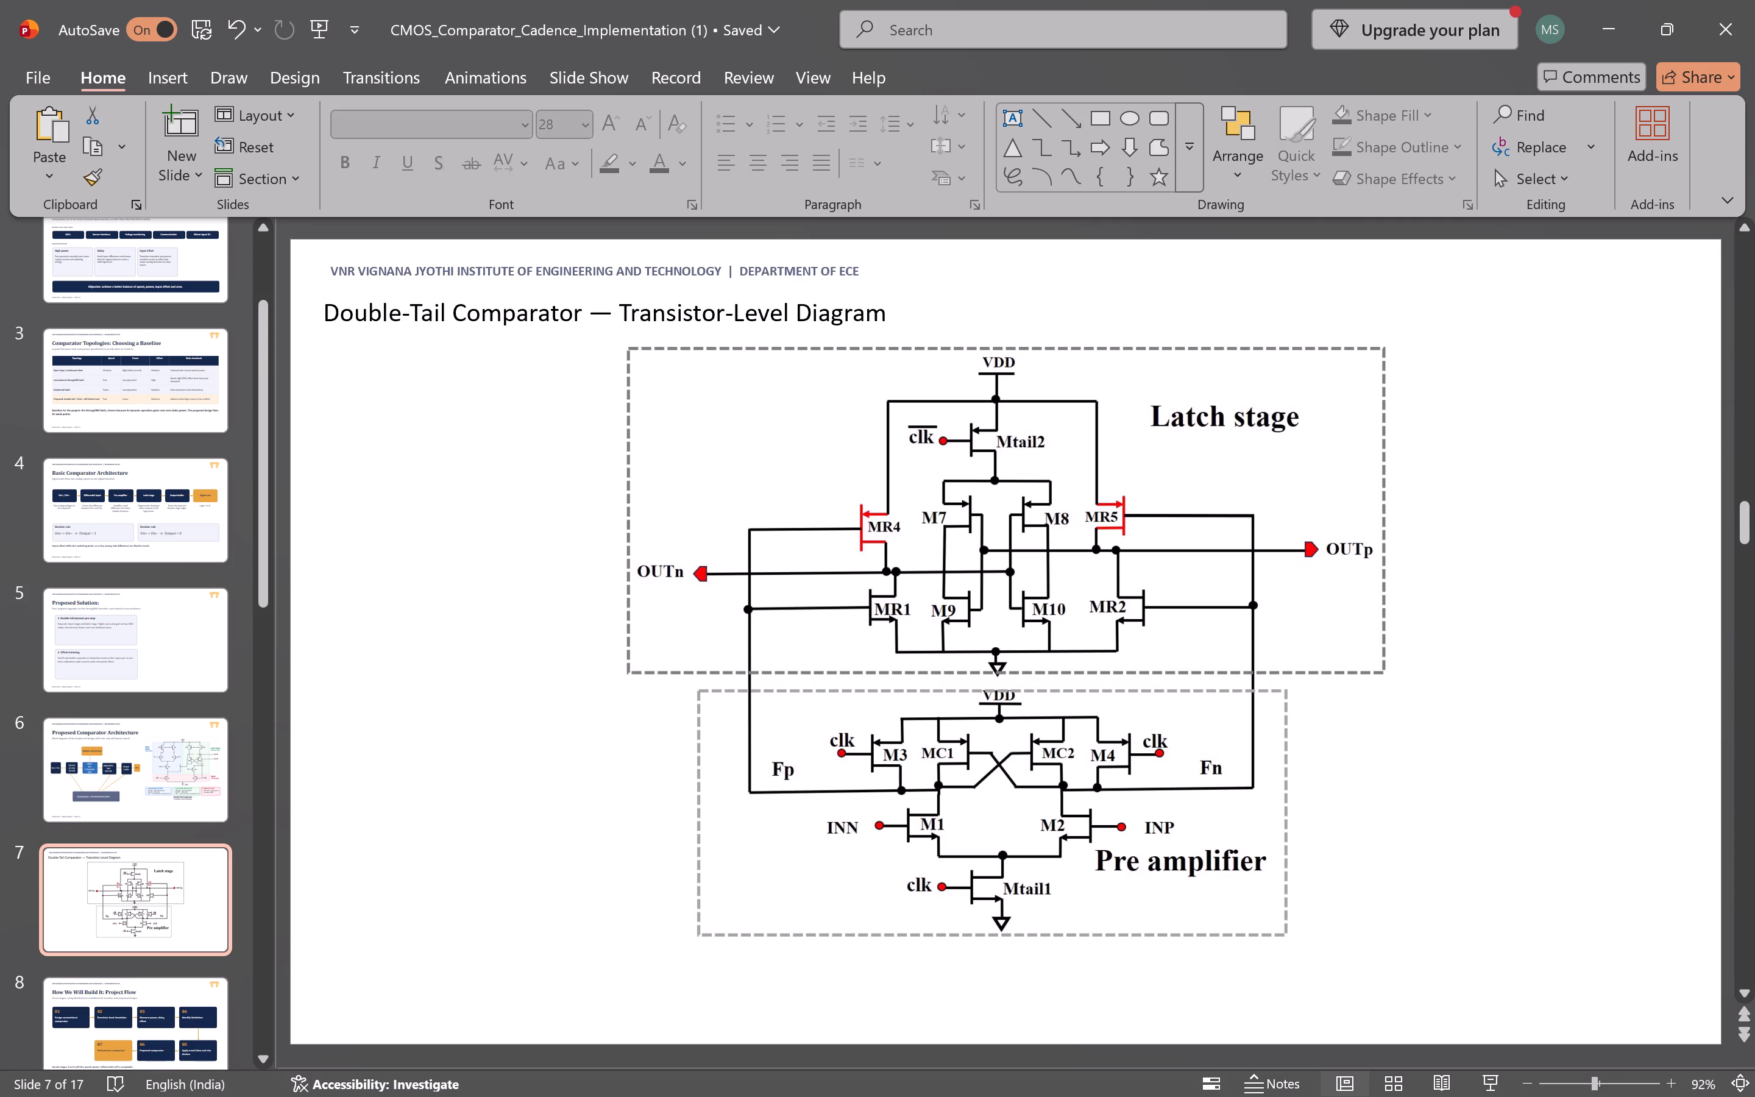
{"action": "left_click", "coordinate": [884, 312]}
{"action": "left_click", "coordinate": [884, 312]}
{"action": "double_click", "coordinate": [884, 312]}
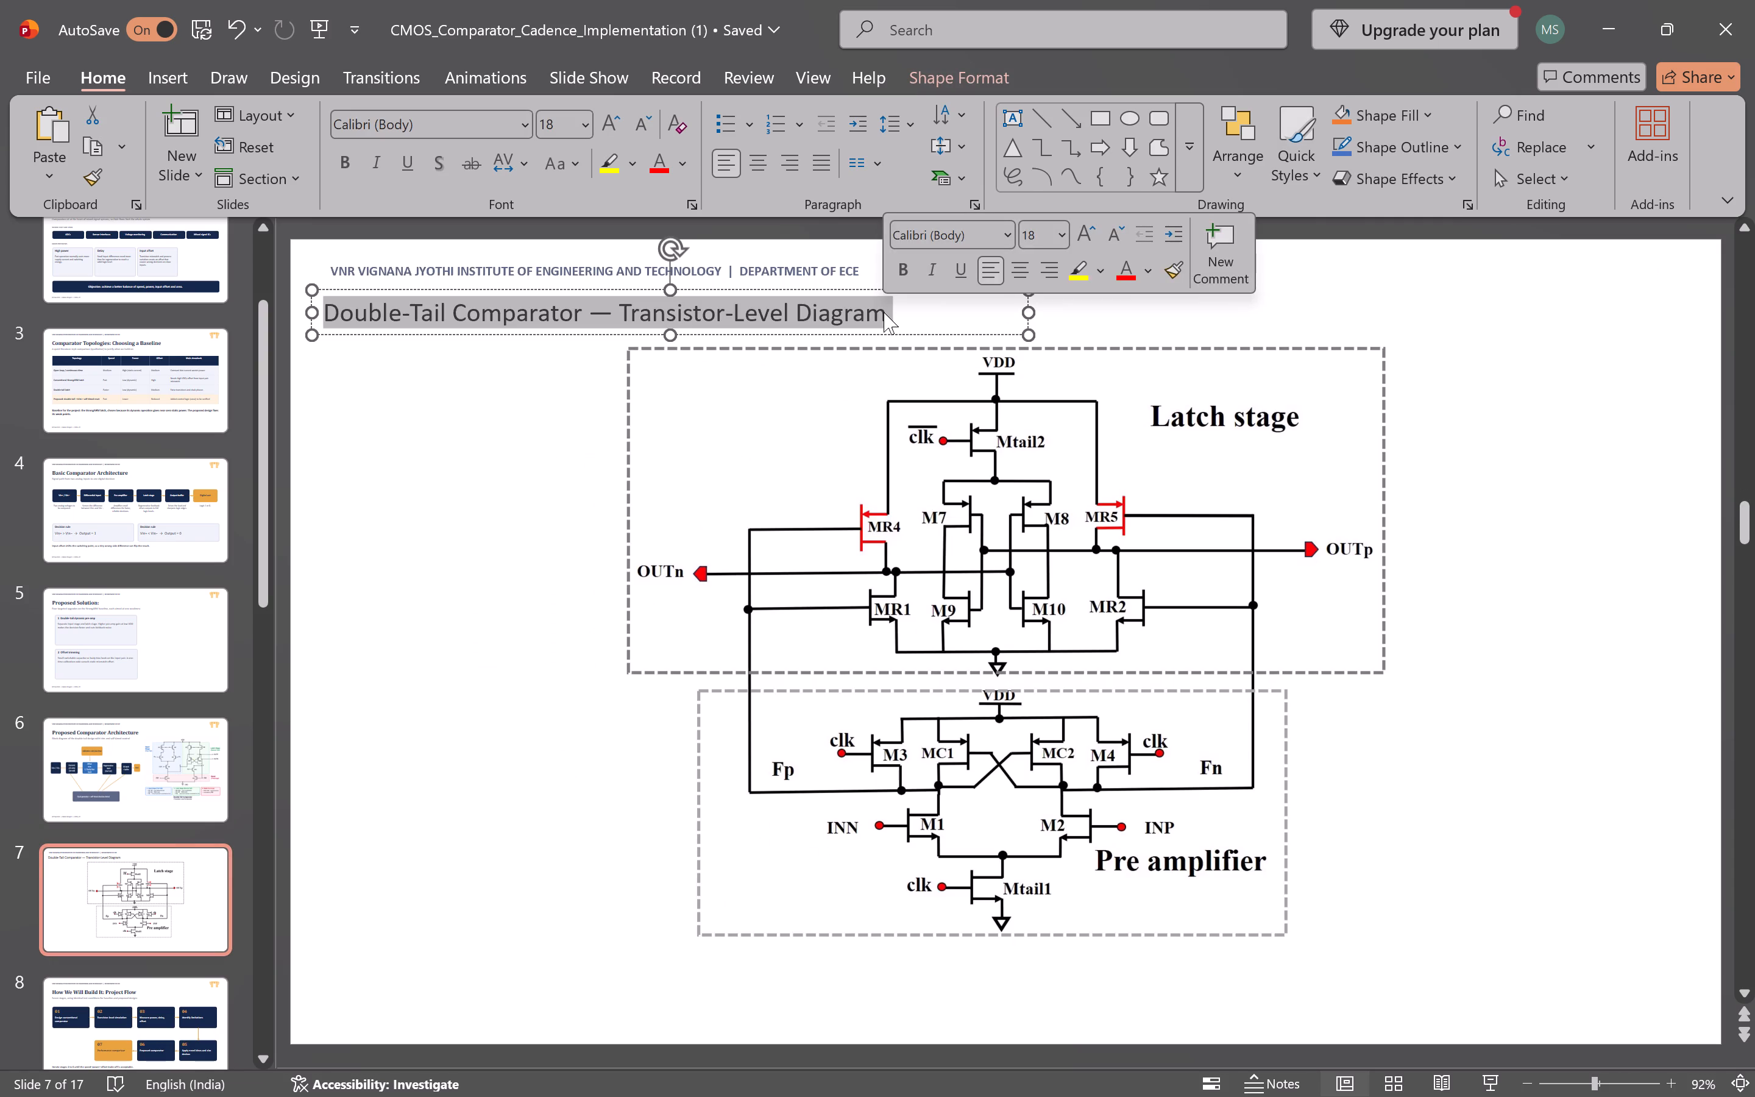
{"action": "left_click", "coordinate": [1065, 229]}
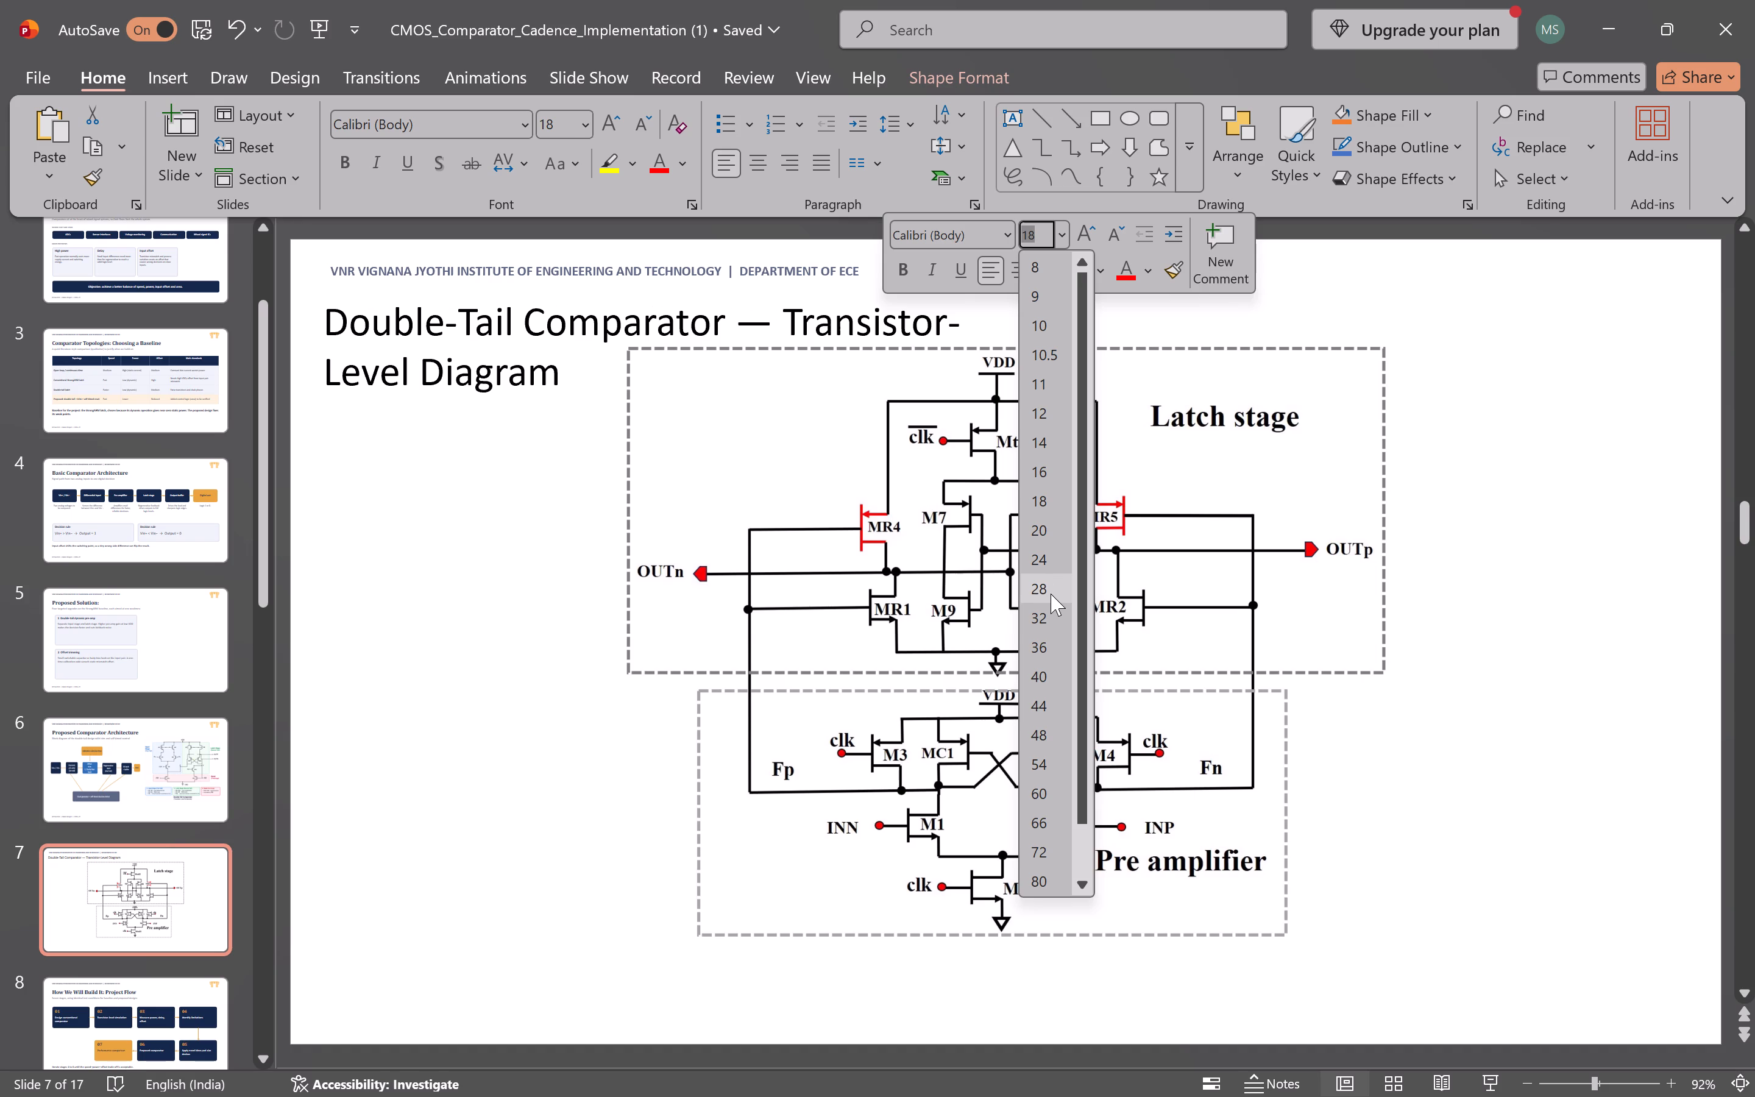
{"action": "left_click", "coordinate": [1051, 594]}
{"action": "left_click", "coordinate": [899, 265]}
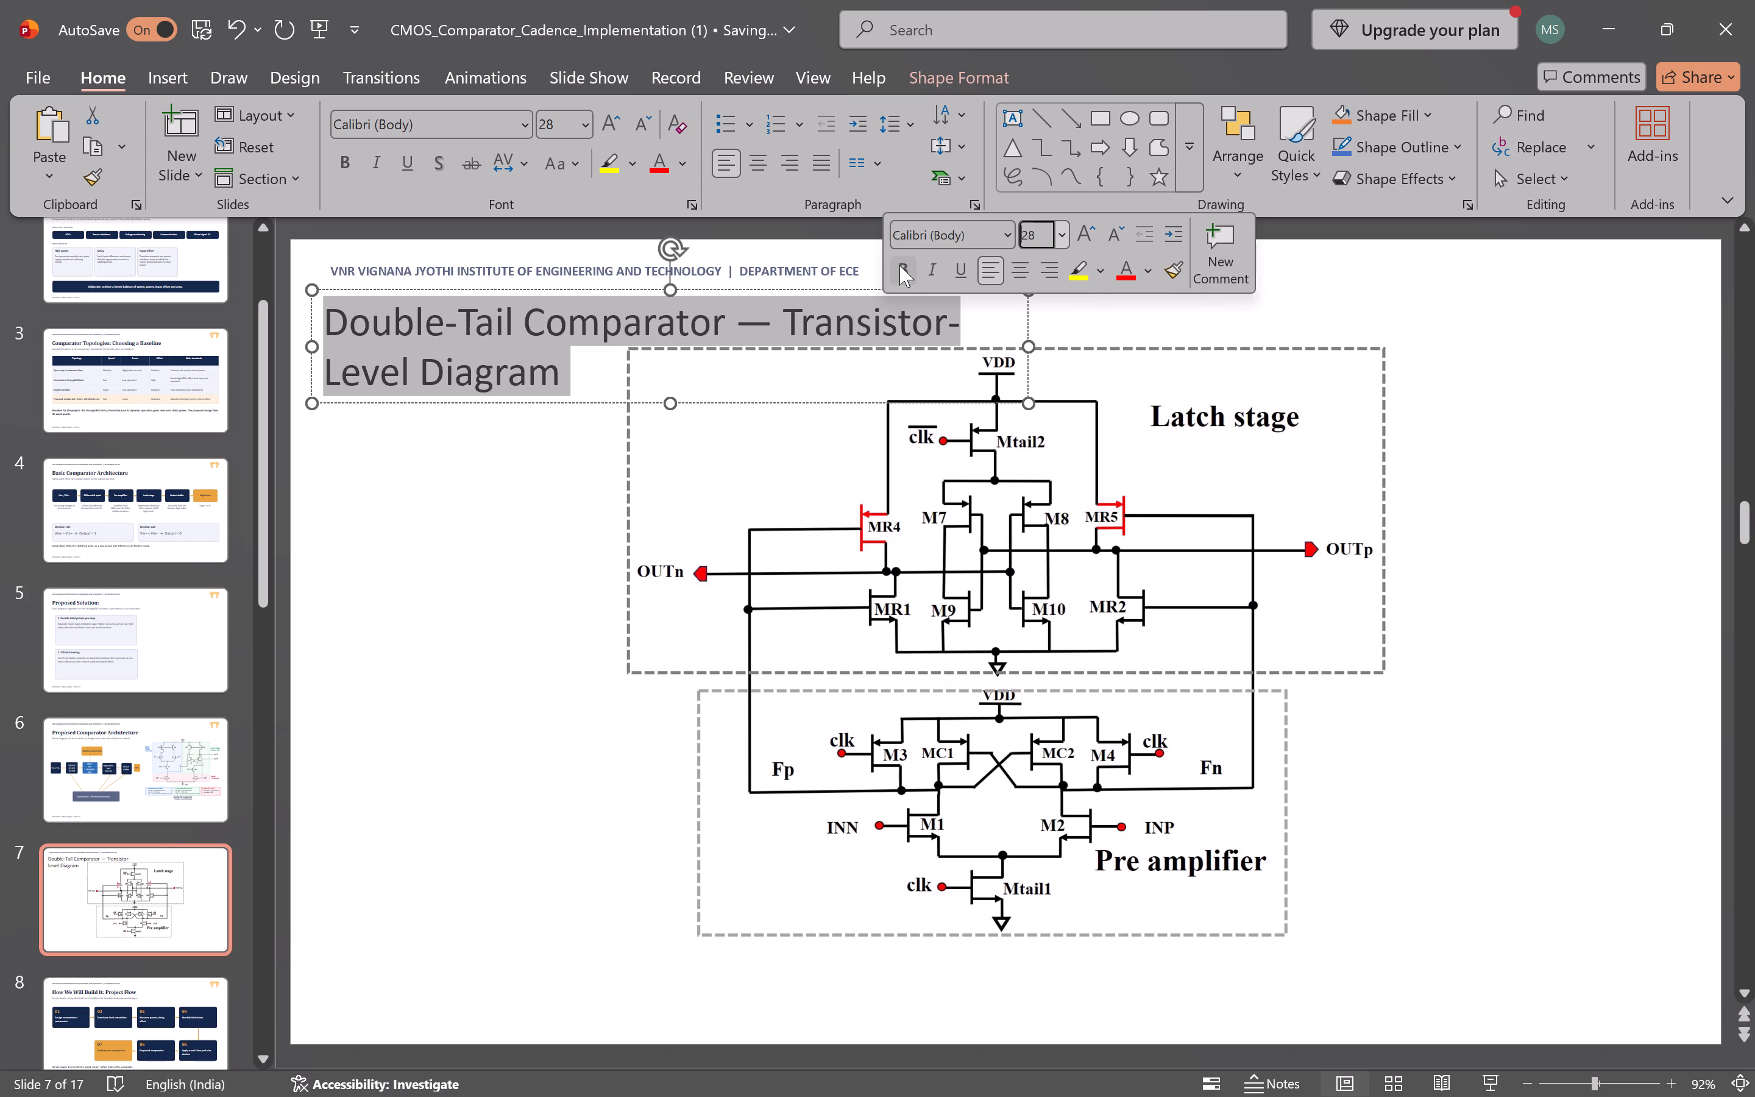
{"action": "left_click", "coordinate": [1142, 274]}
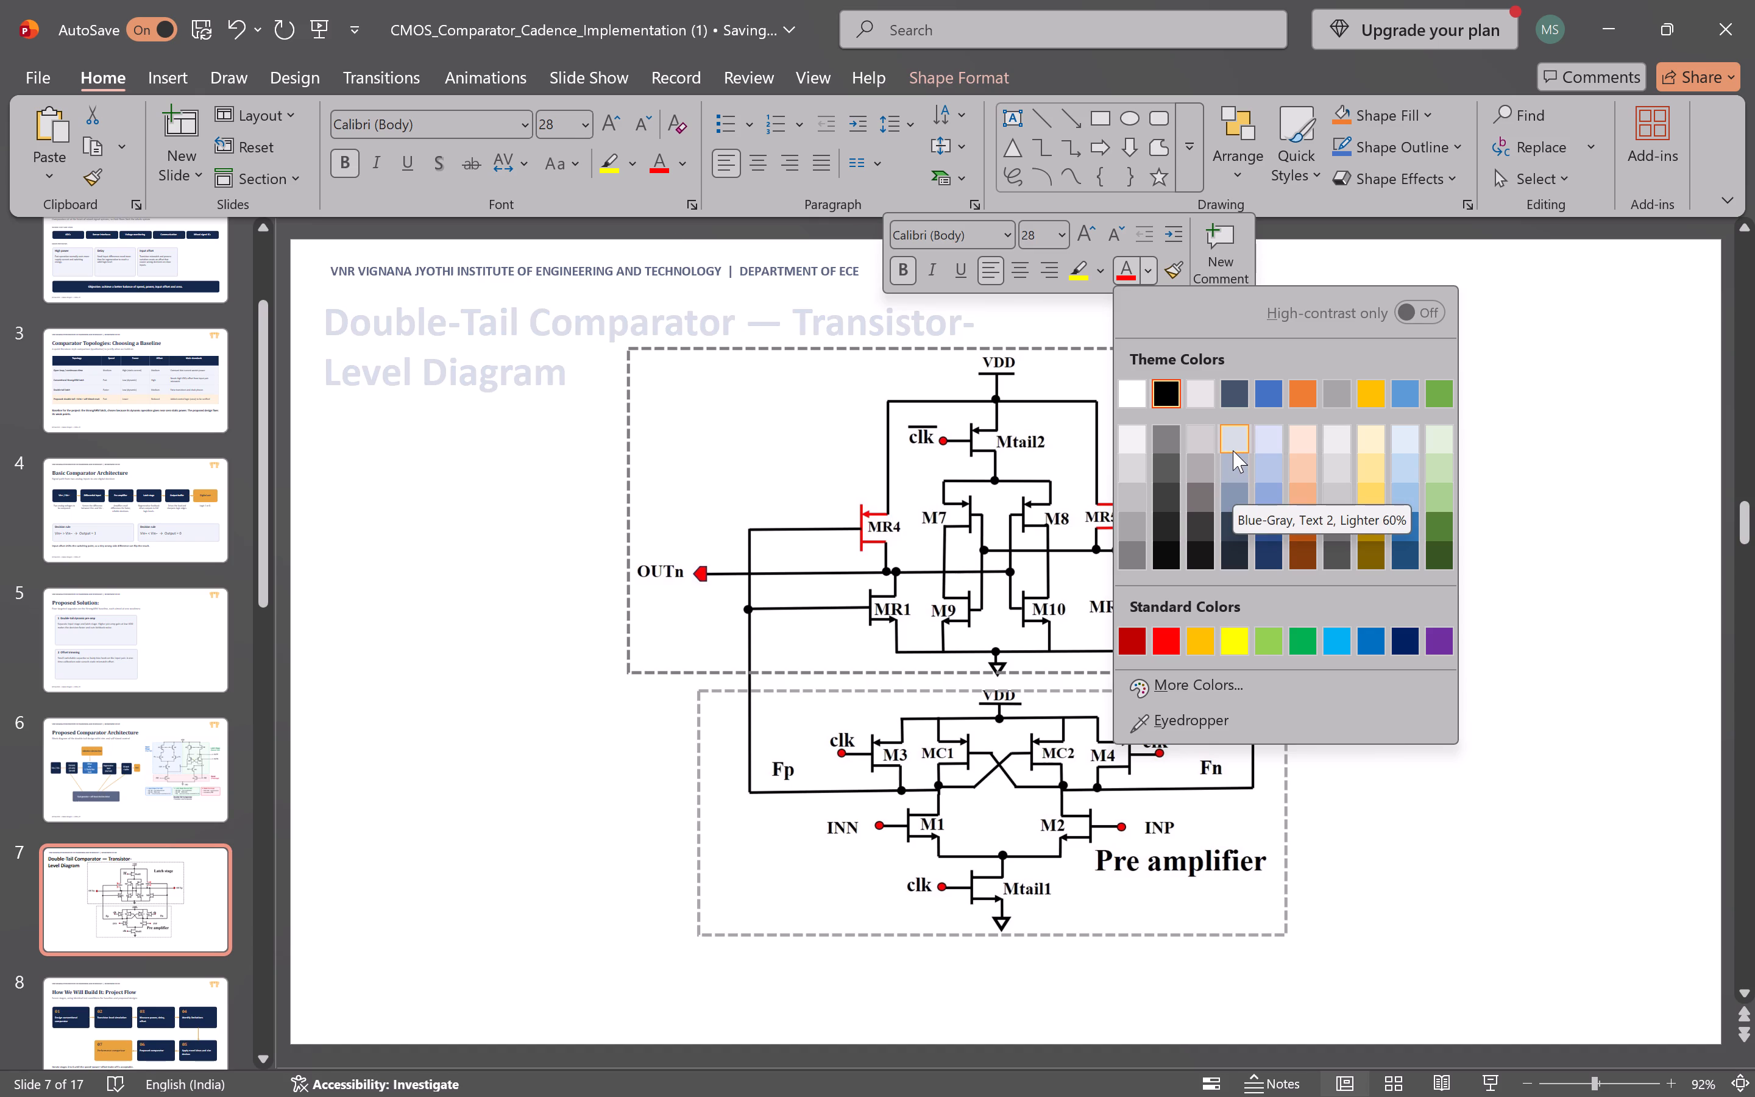
{"action": "left_click", "coordinate": [1257, 550]}
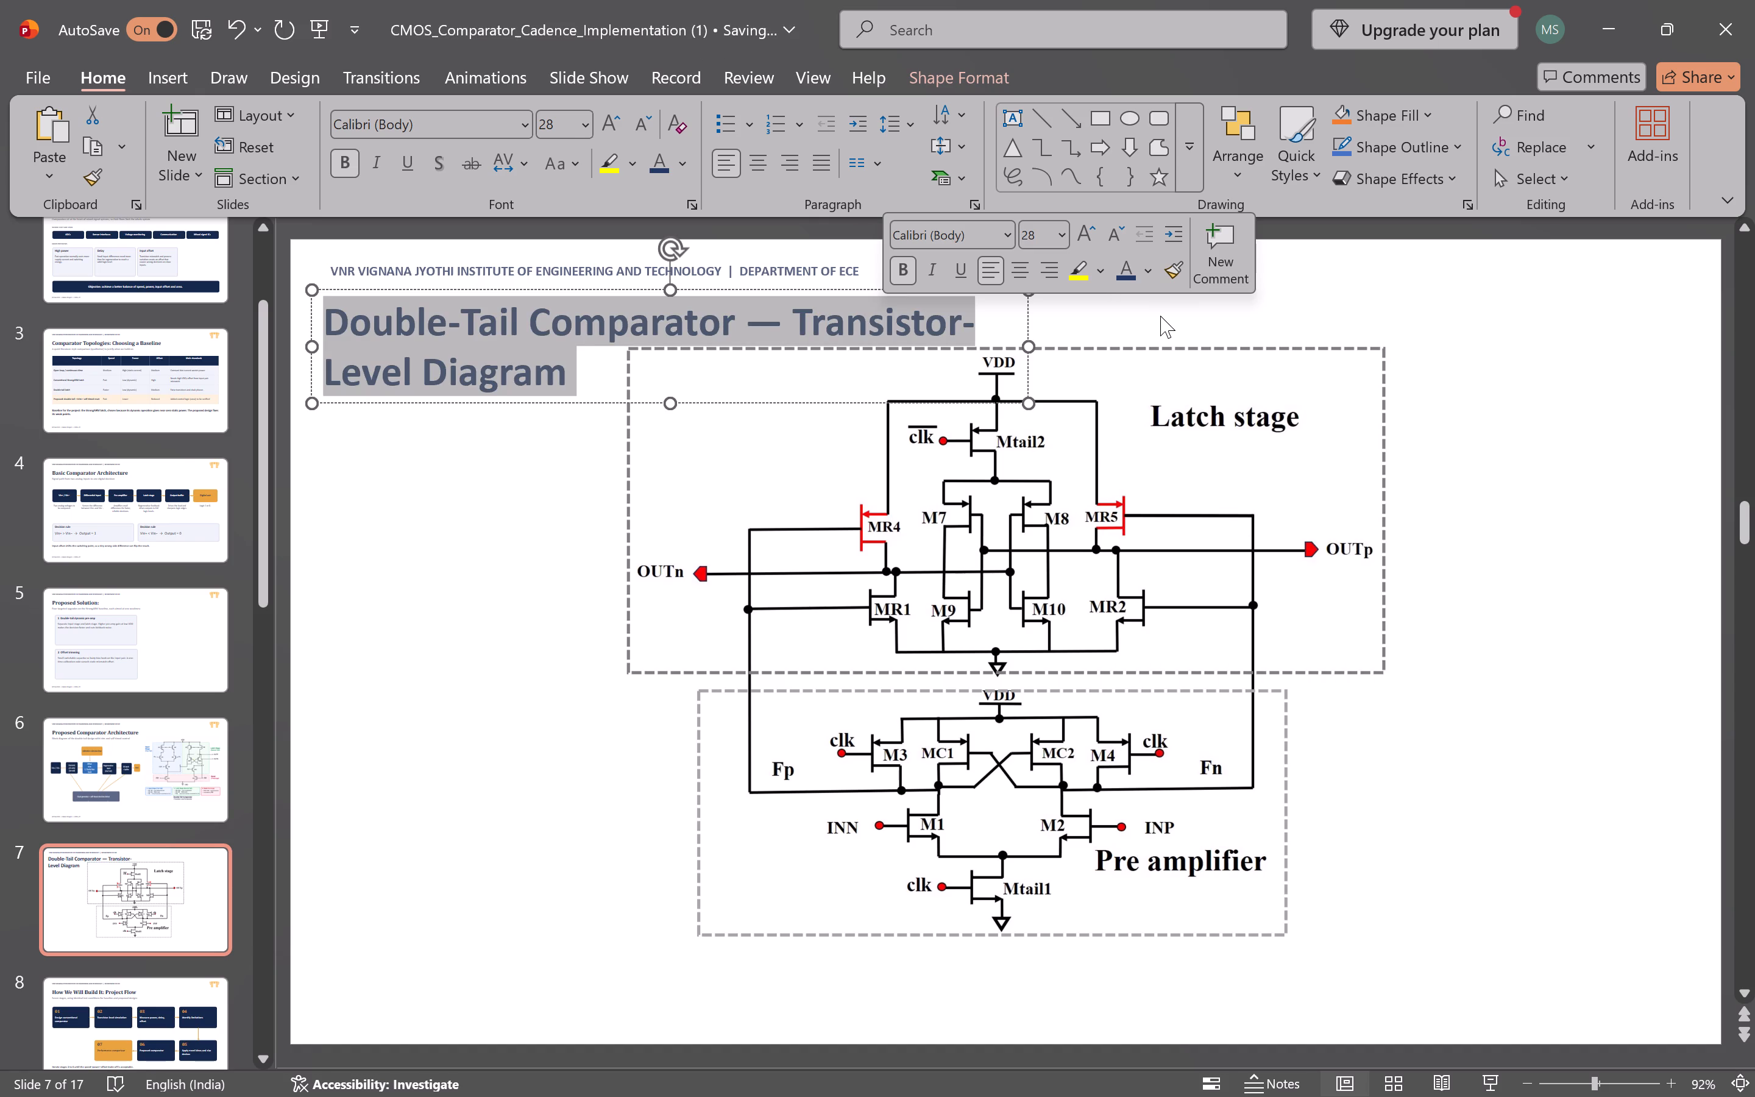
{"action": "left_click", "coordinate": [1160, 316]}
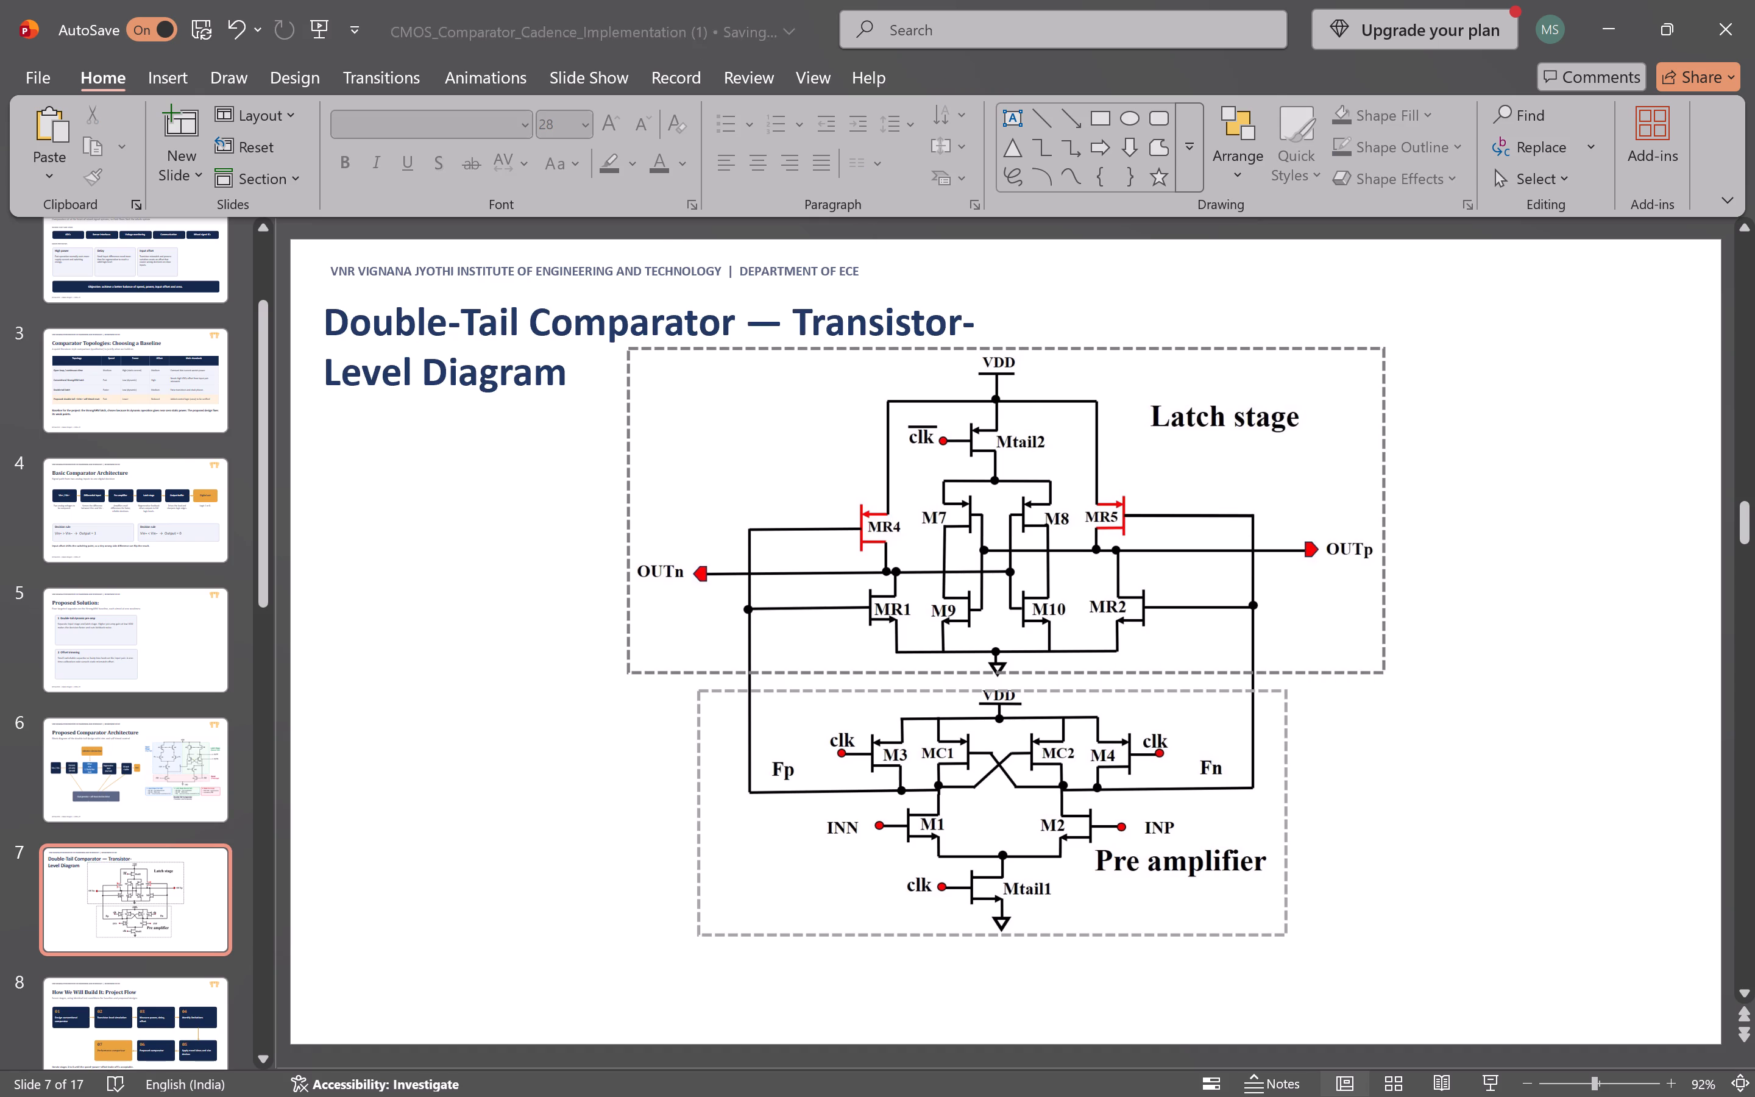
Widen the heading's text box to the right so the heading fits on one line.
{"action": "left_click", "coordinate": [567, 366]}
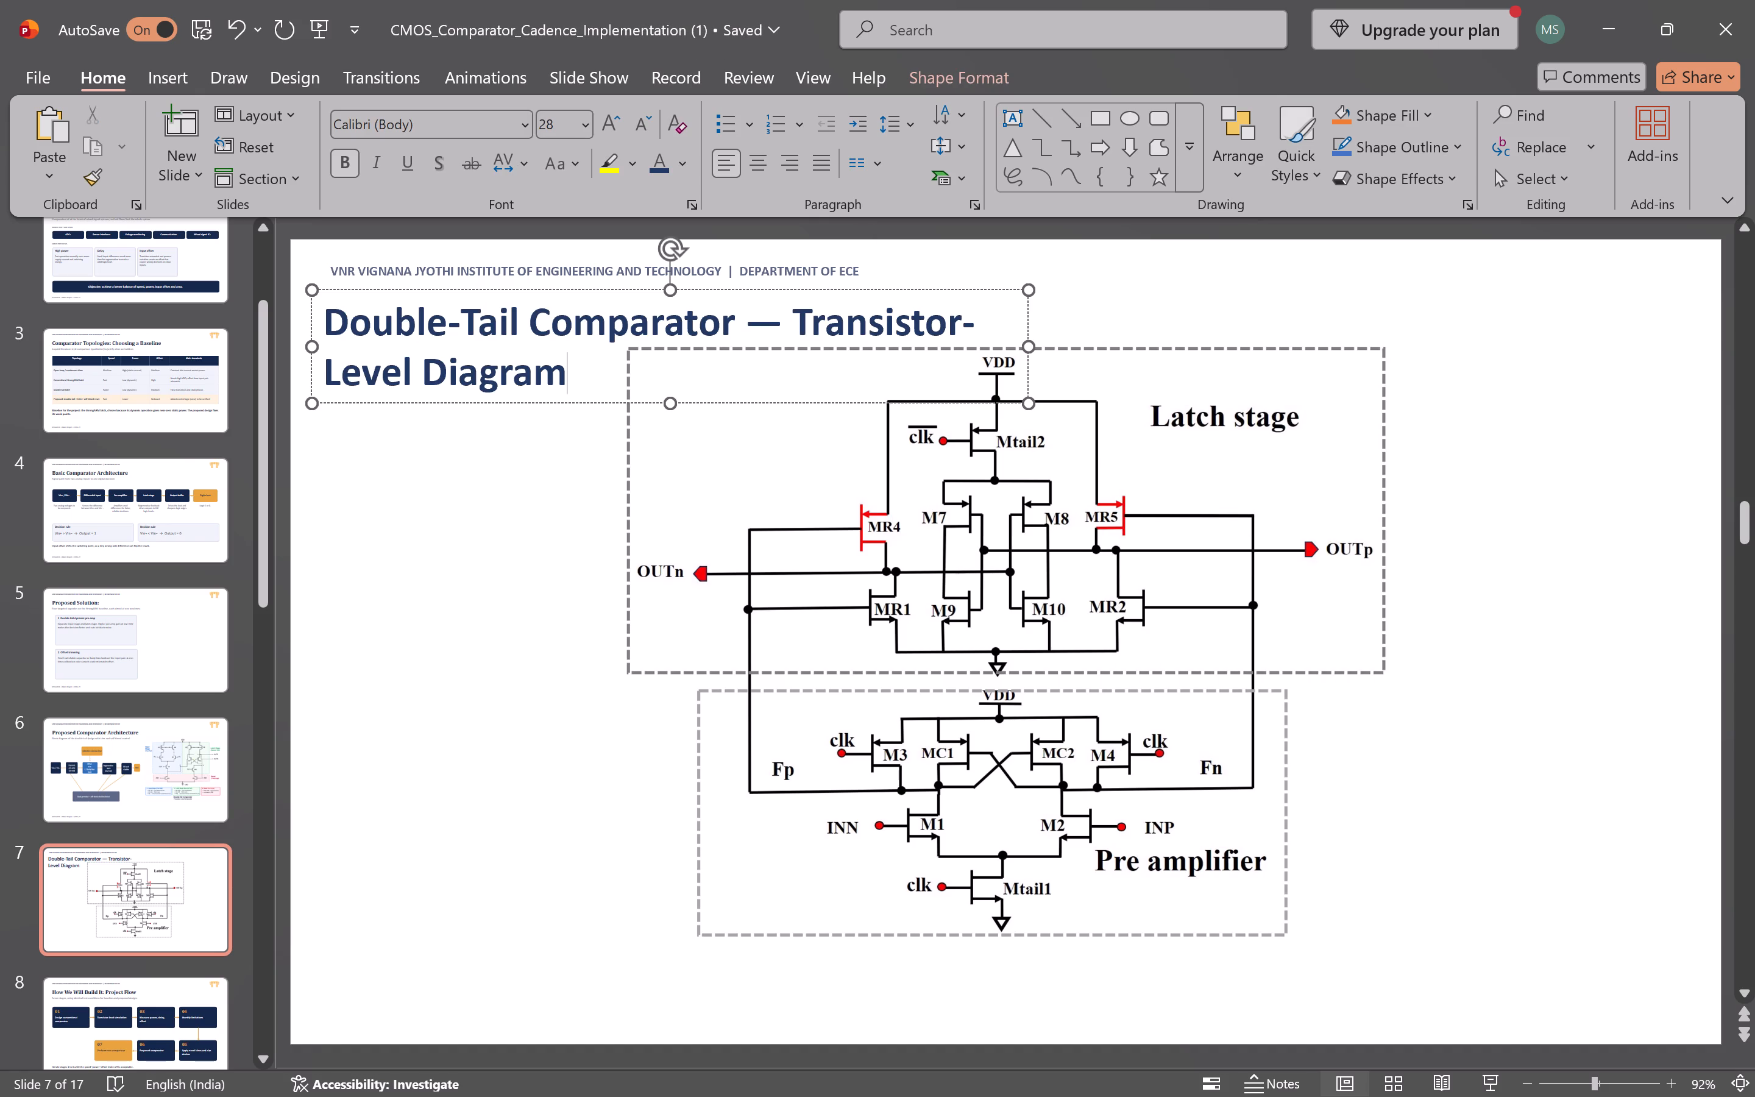
{"action": "left_click_drag", "start_coordinate": [1026, 341], "coordinate": [1279, 312]}
{"action": "left_click", "coordinate": [1407, 360]}
Move the comparator diagram to the left side of slide 7 and slightly down, clear of the heading.
{"action": "left_click", "coordinate": [1325, 392]}
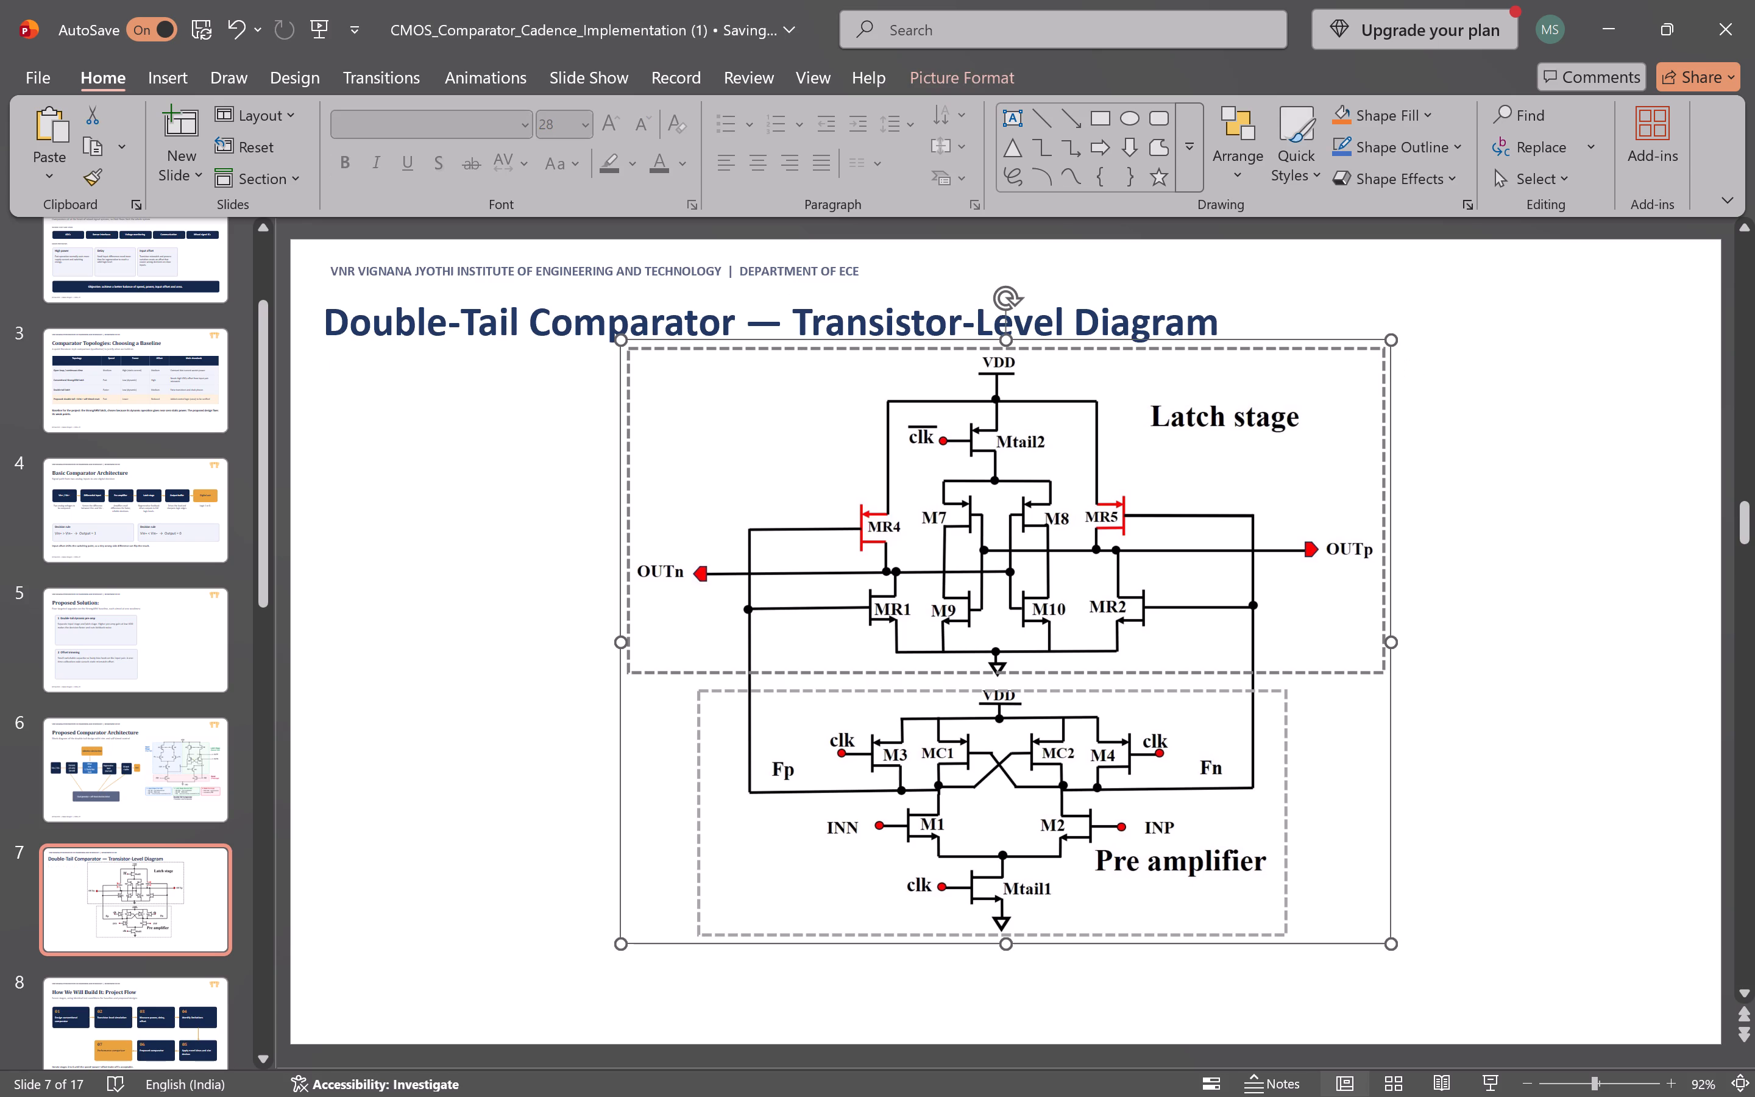
{"action": "left_click_drag", "start_coordinate": [1317, 411], "coordinate": [1046, 427]}
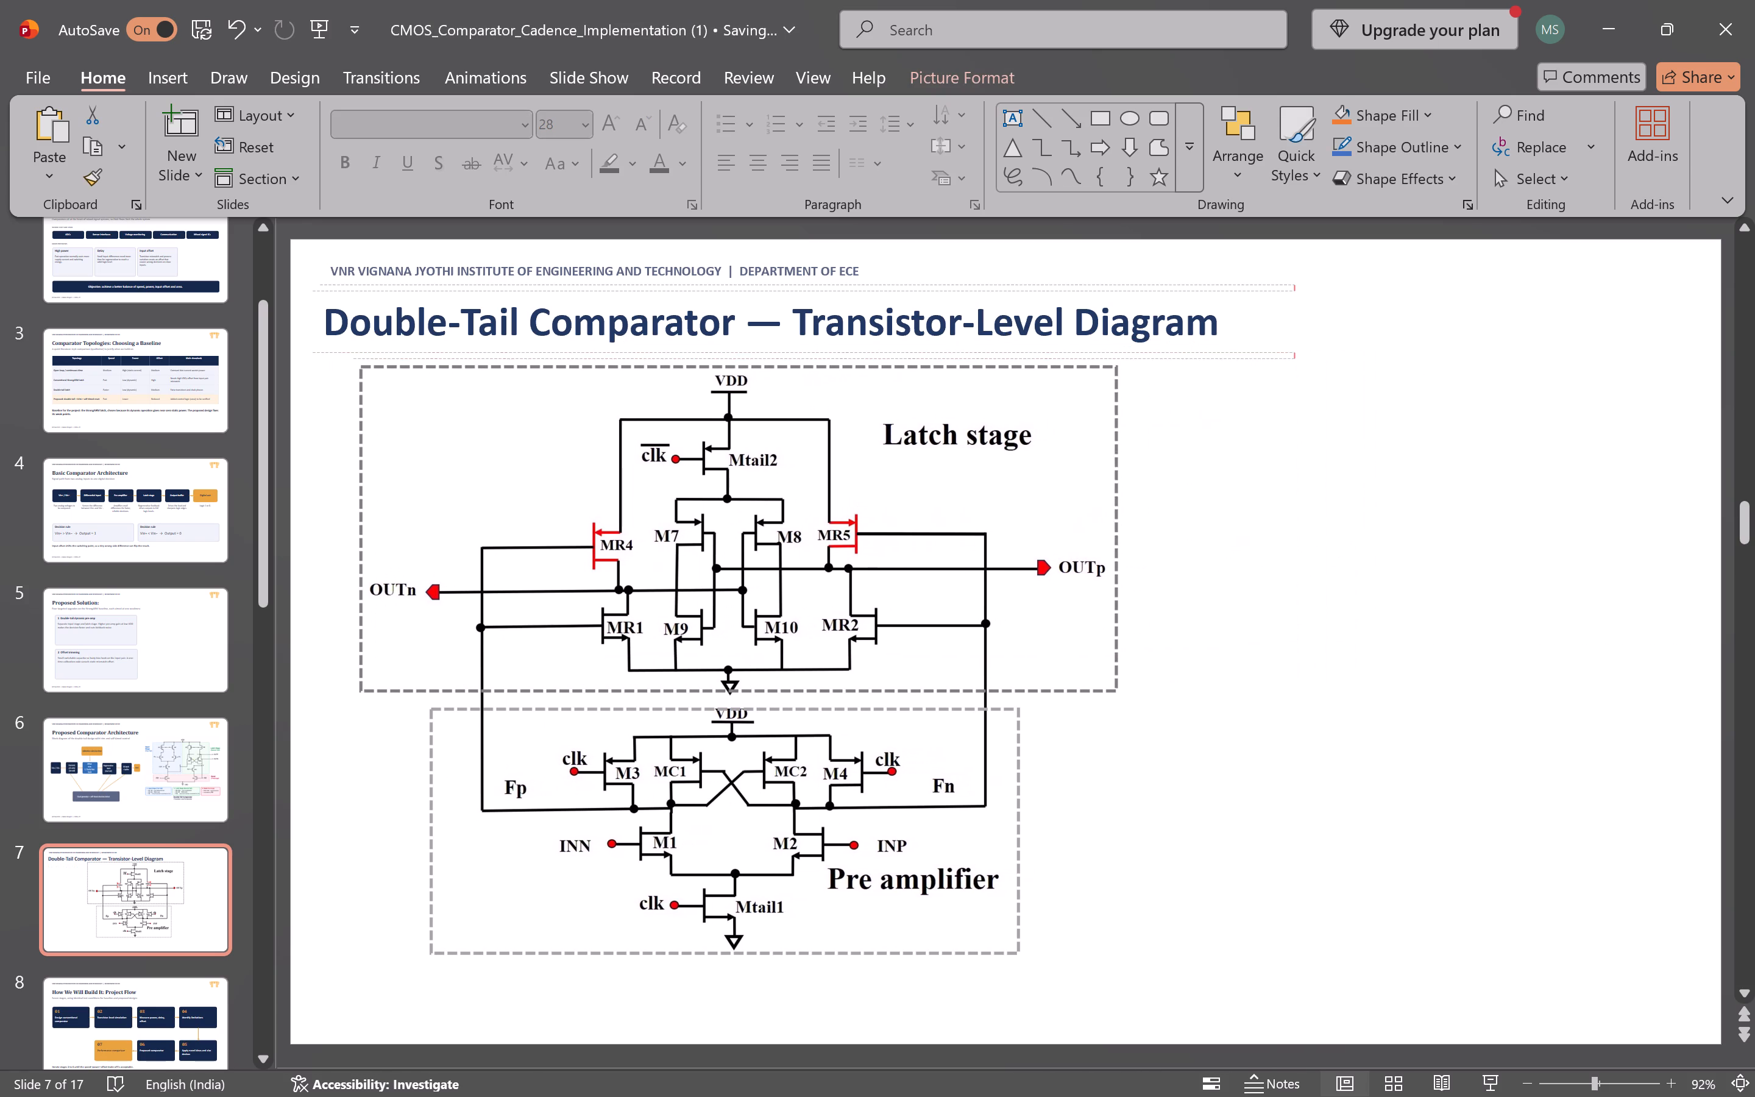
{"action": "left_click_drag", "start_coordinate": [1046, 427], "coordinate": [1032, 444]}
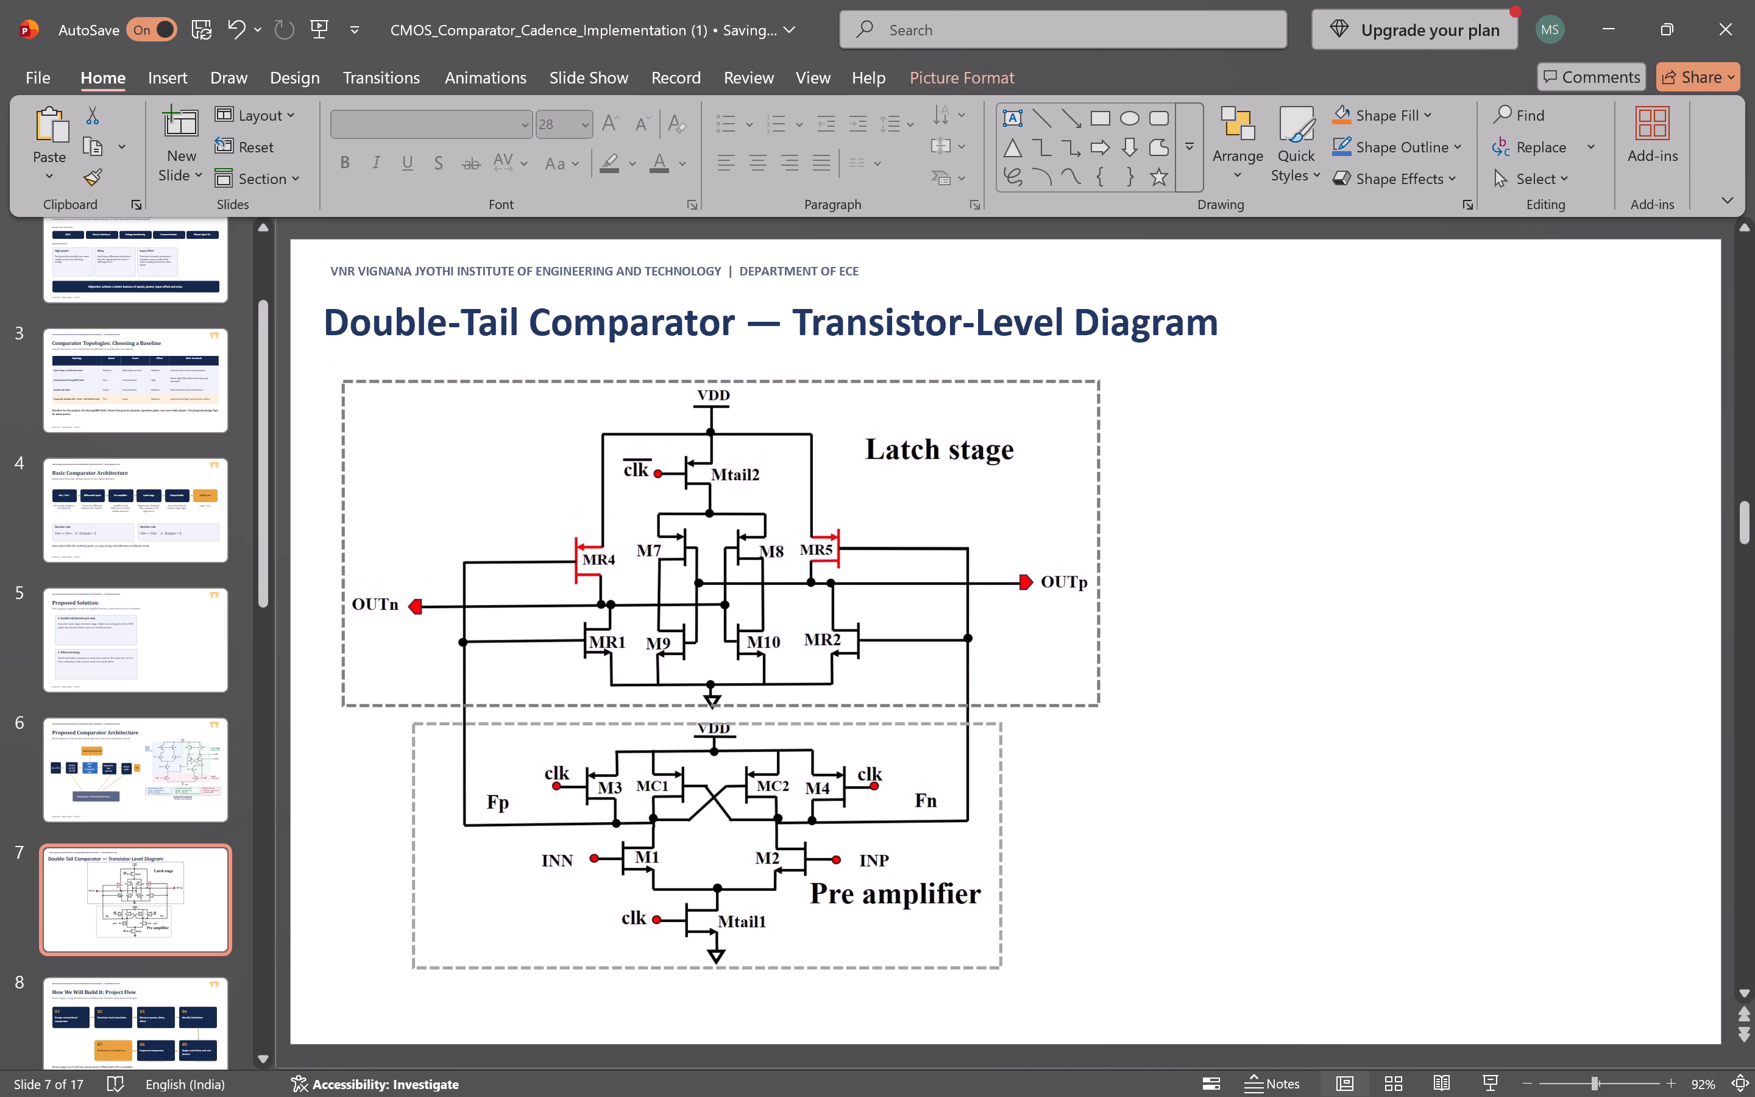
{"action": "left_click_drag", "start_coordinate": [1032, 444], "coordinate": [1033, 441]}
{"action": "left_click", "coordinate": [1448, 676]}
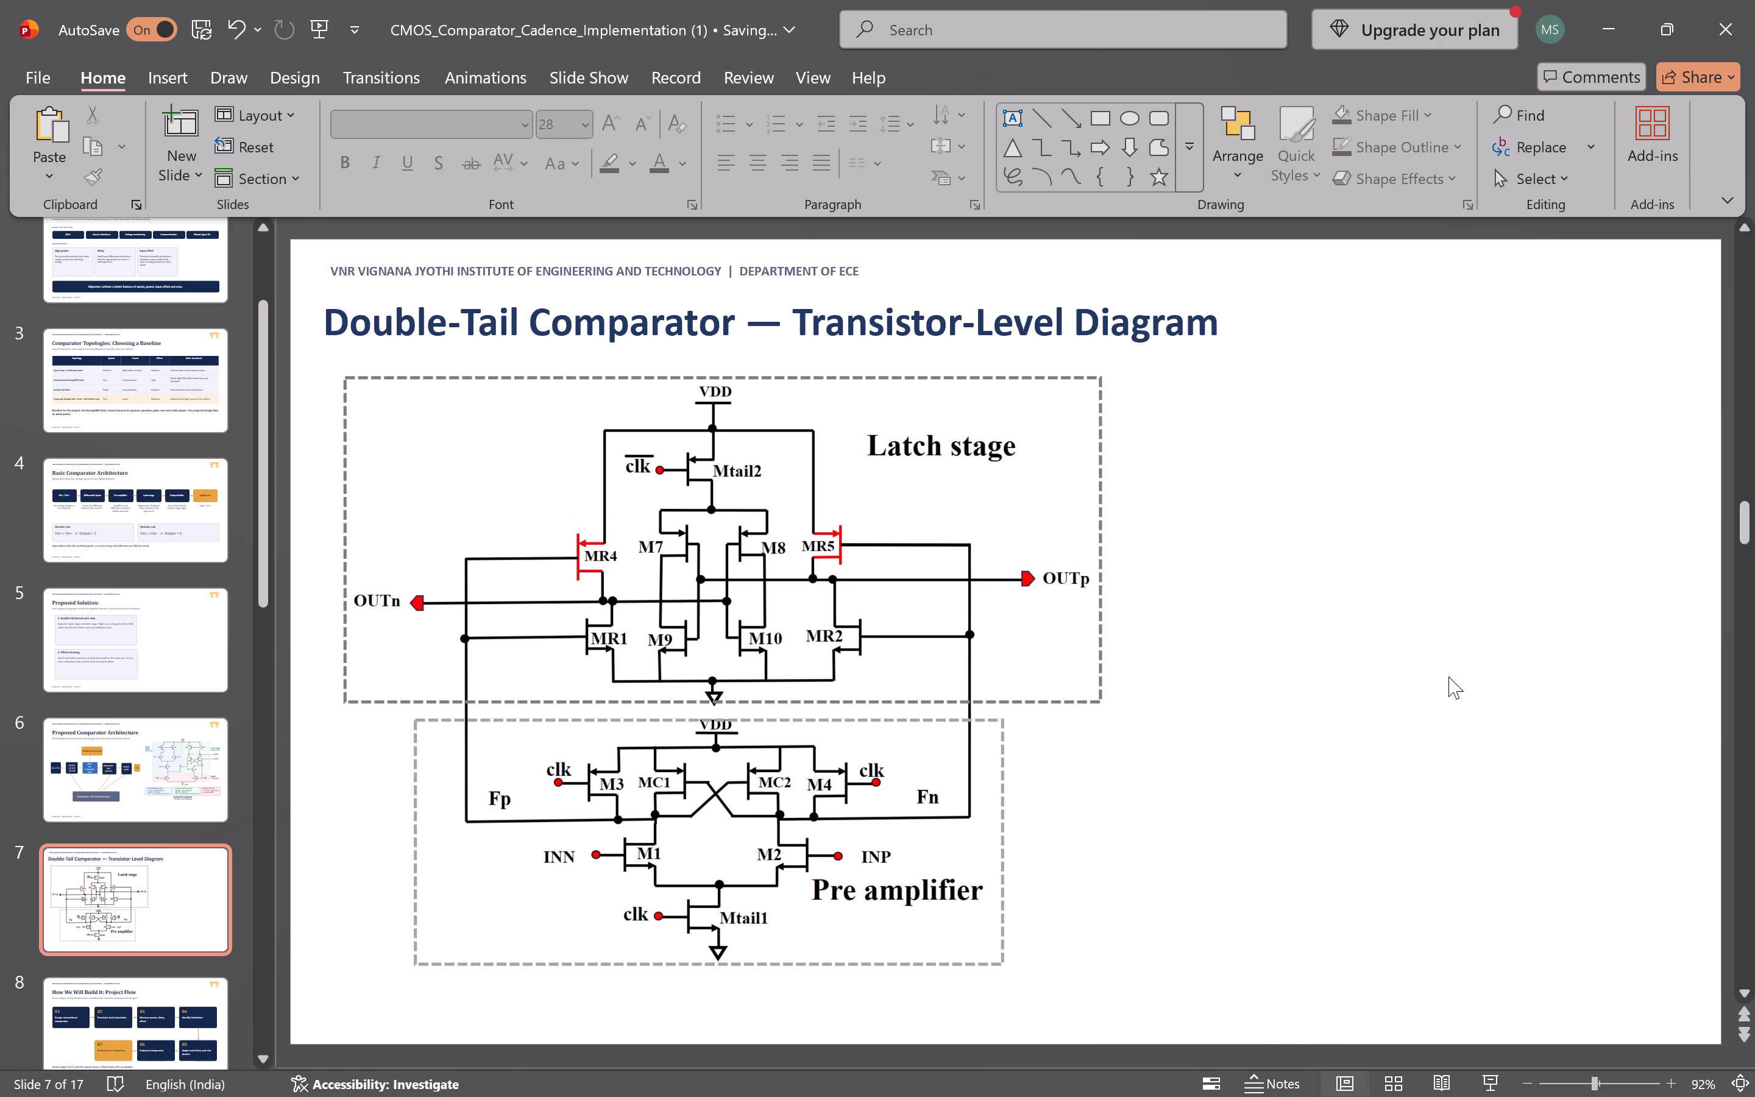
{"action": "left_click", "coordinate": [1448, 676]}
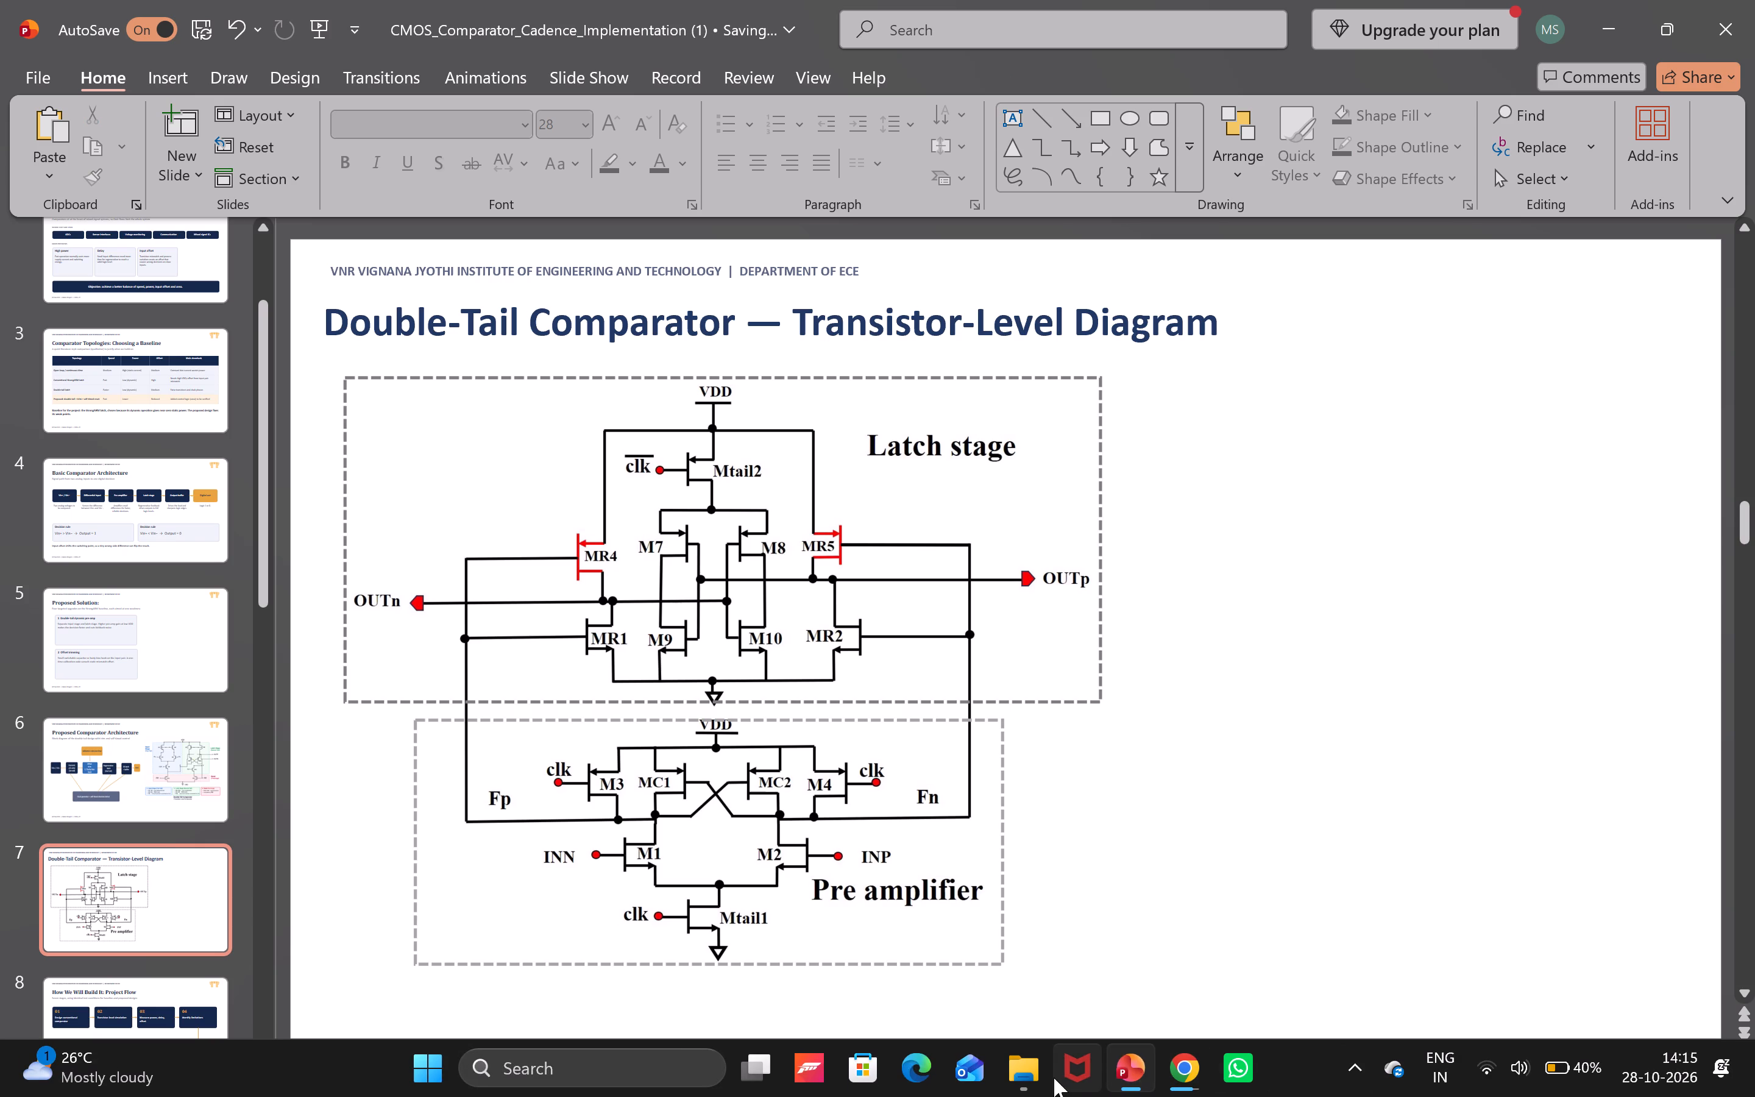
Switch to Chrome, to the ChatGPT conversation containing the double-tail comparator diagram.
{"action": "left_click", "coordinate": [1194, 1065]}
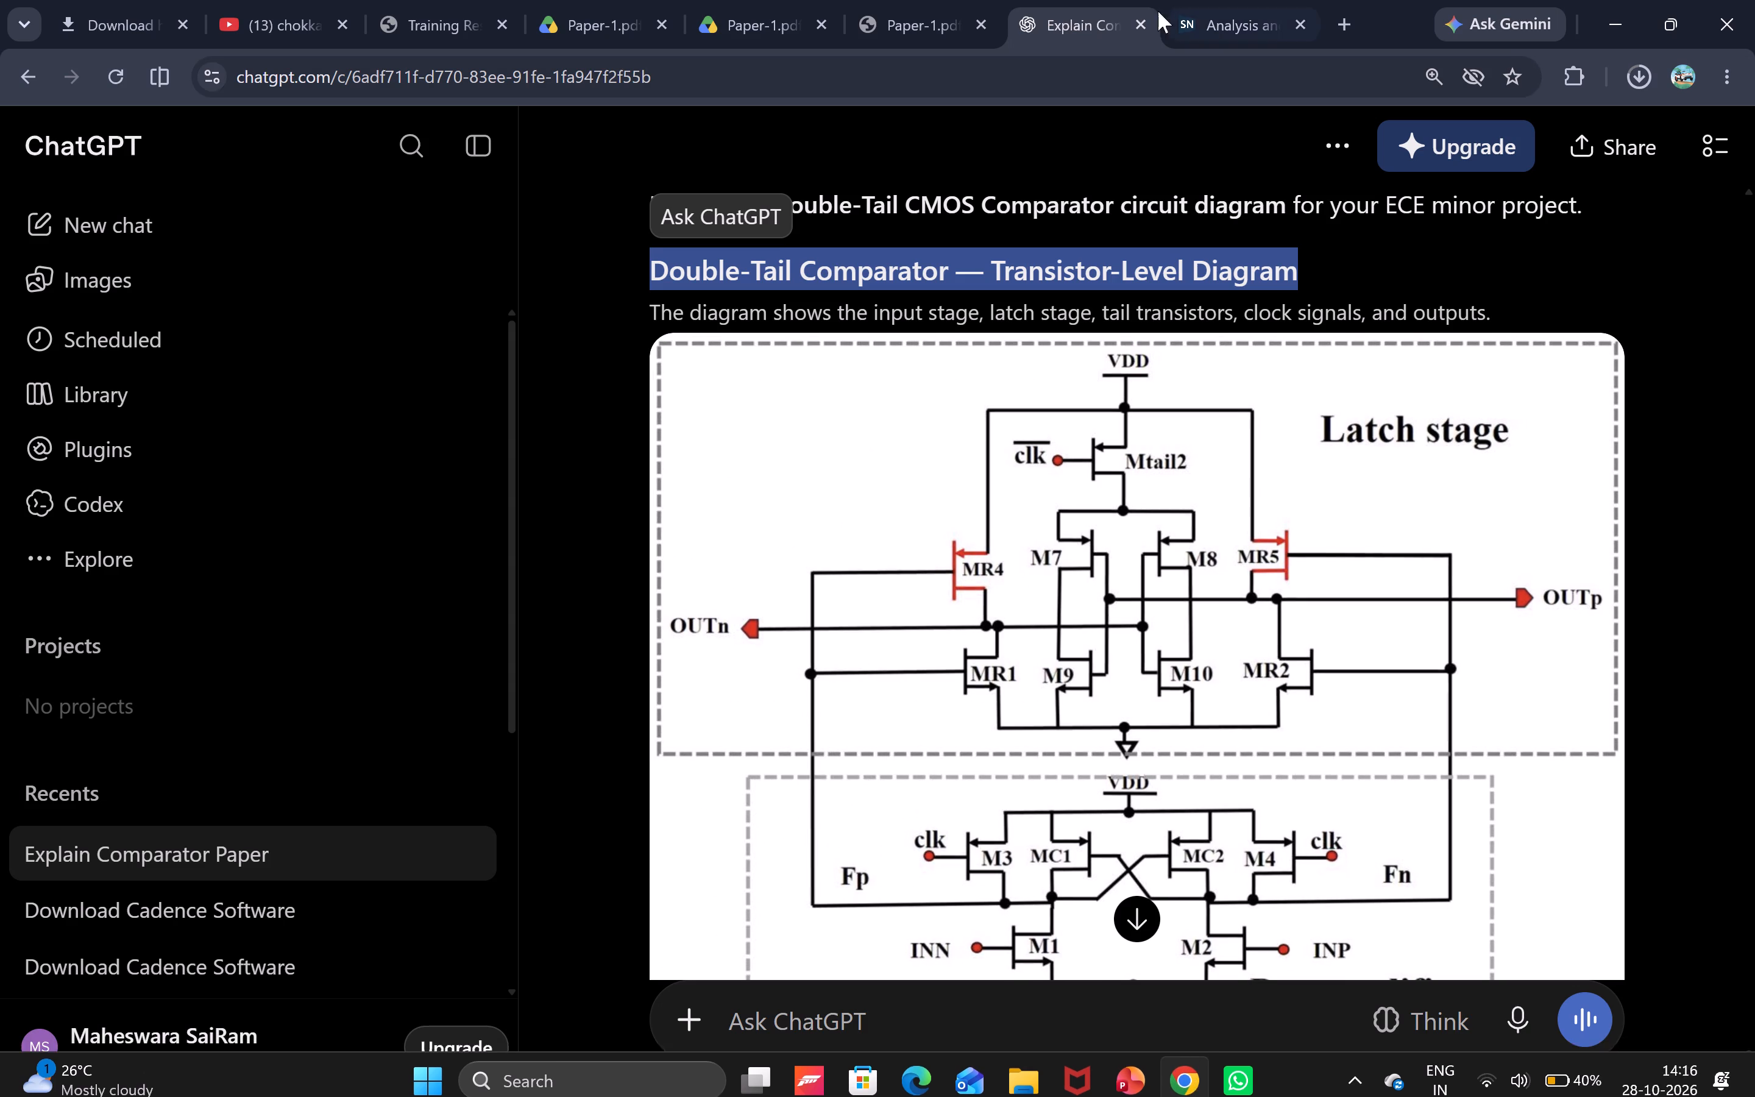
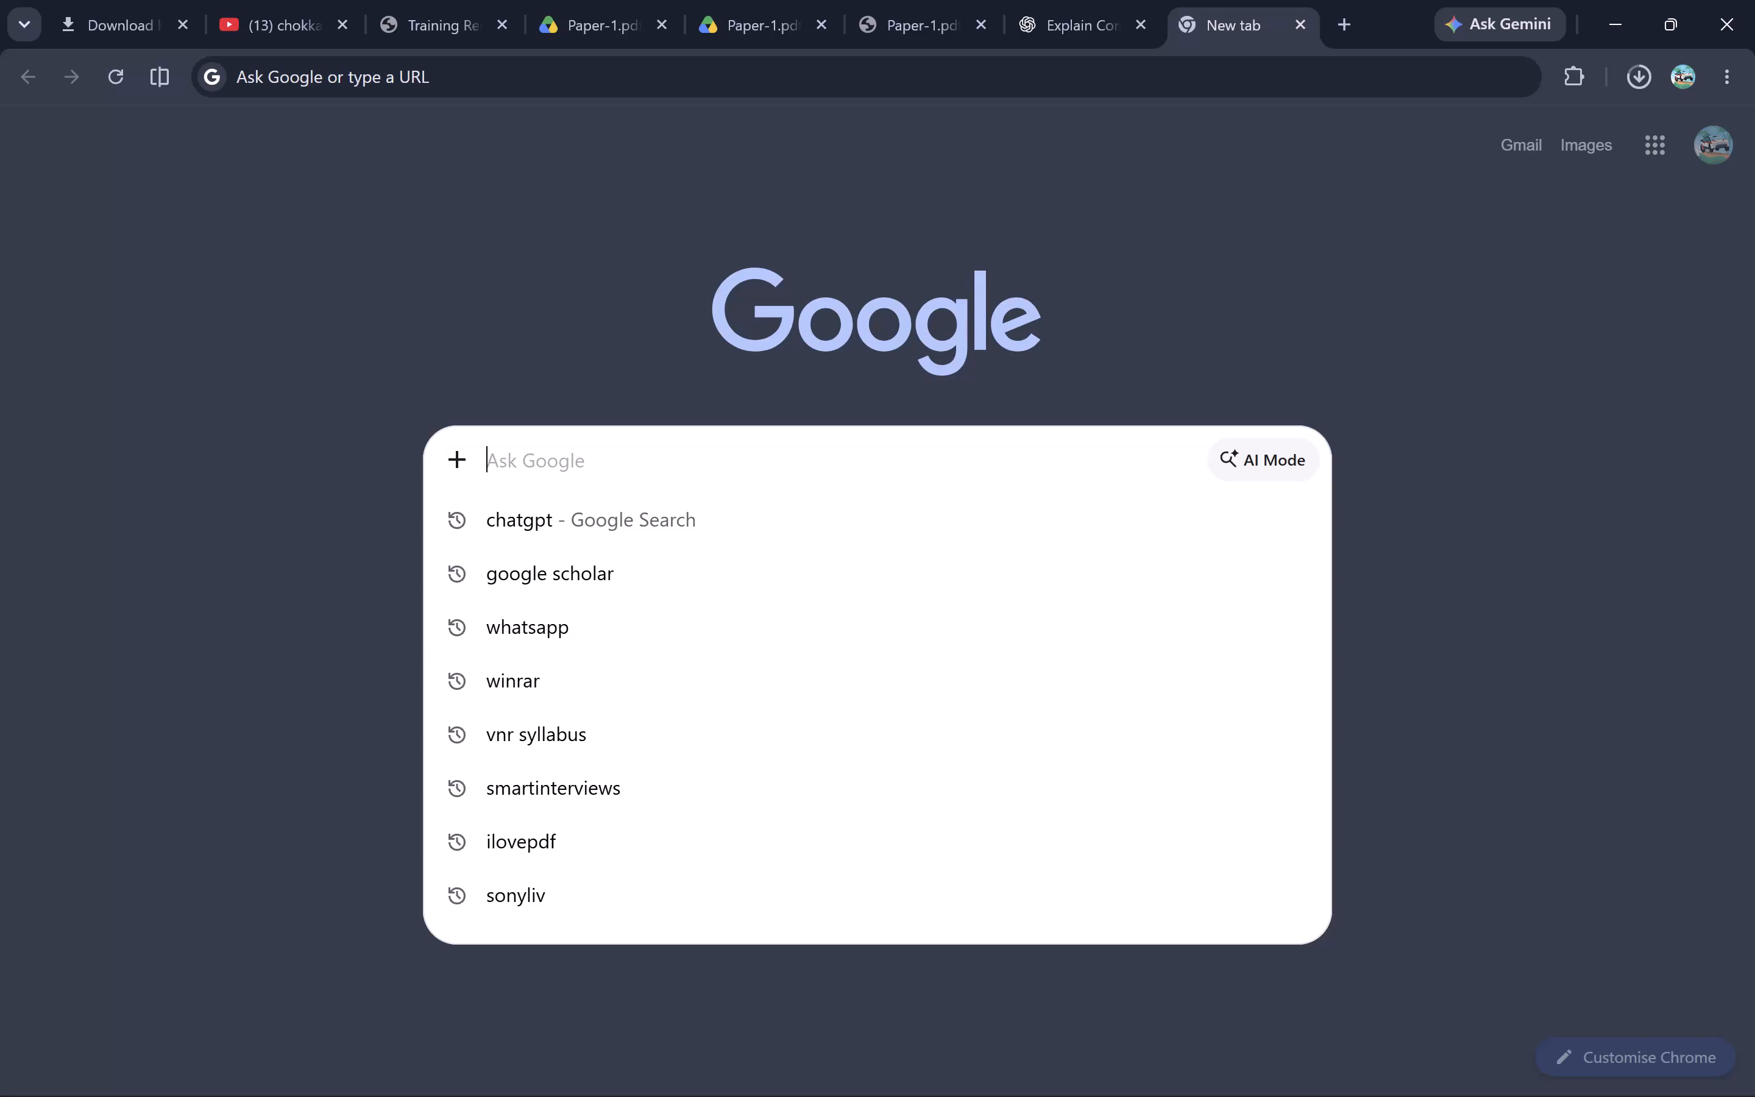
Search Google Images for "double tail dynamic comparator".
{"action": "type", "text": "di"}
{"action": "key", "text": "BackSpace"}
{"action": "type", "text": "oub"}
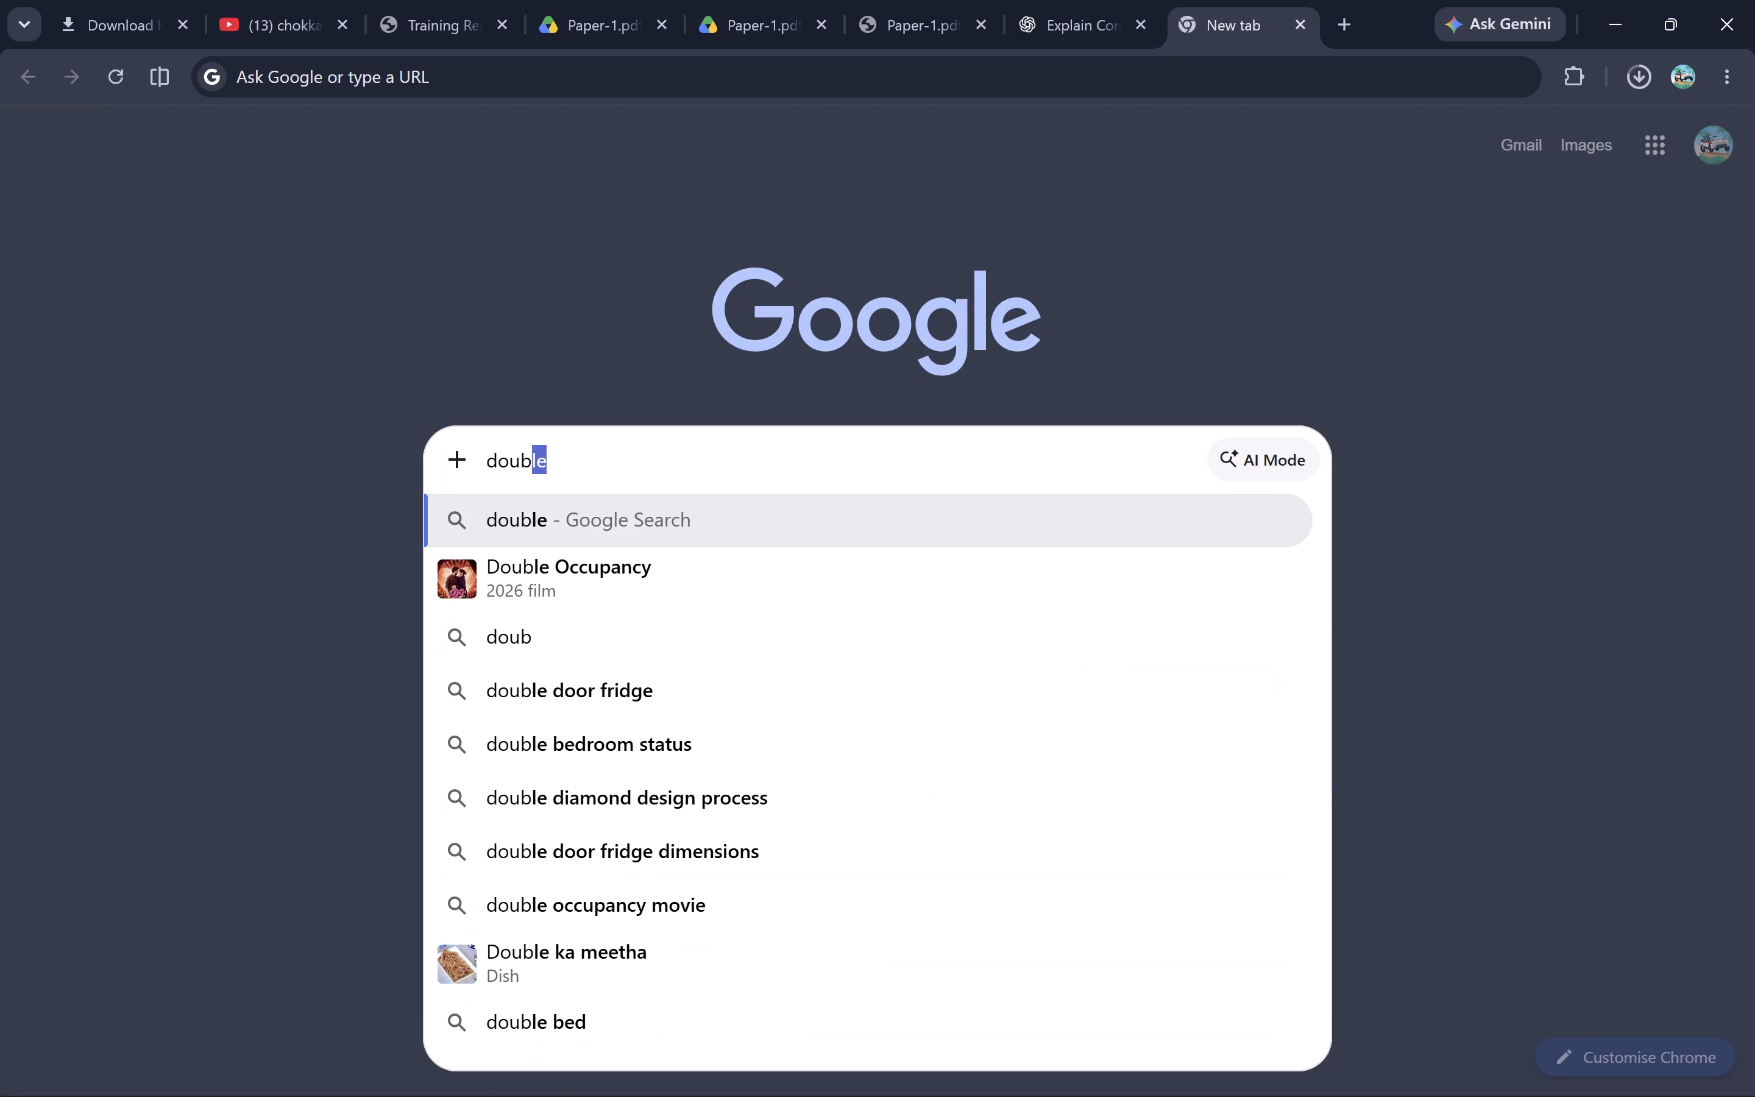
{"action": "type", "text": "le"}
{"action": "key", "text": "space"}
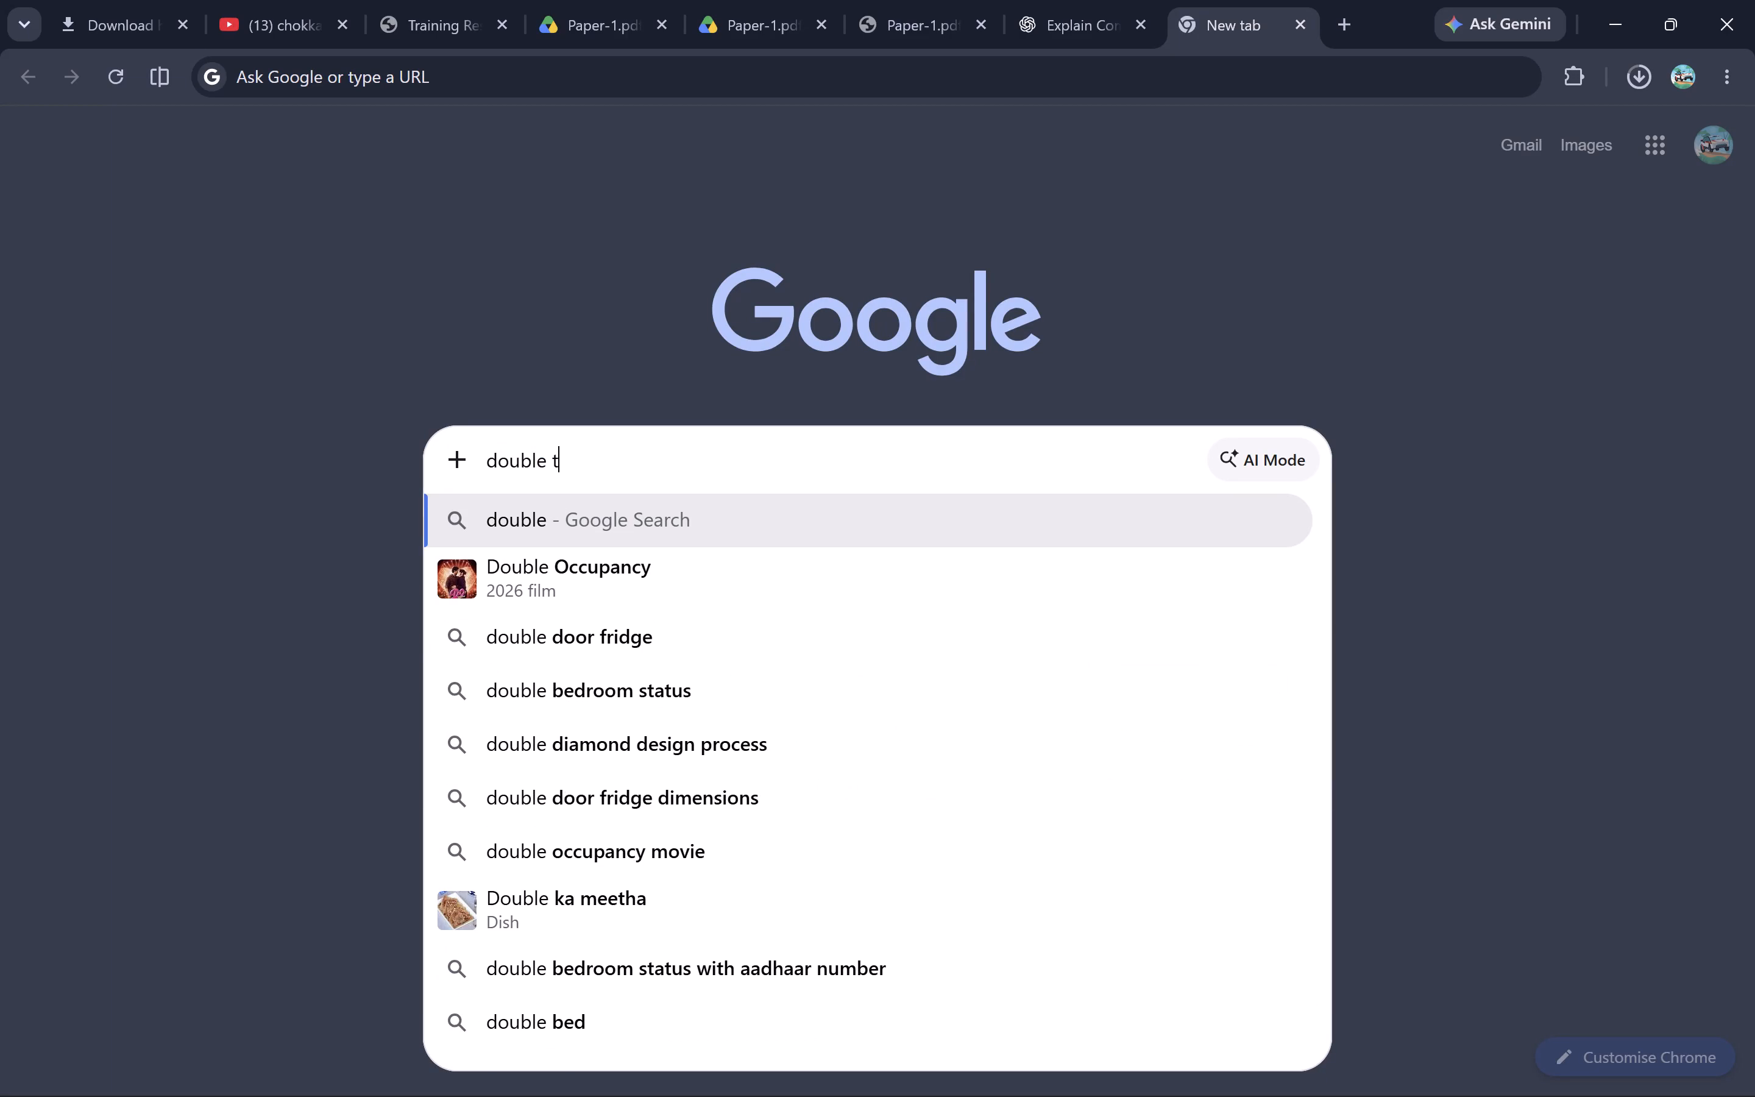
{"action": "key", "text": "BackSpace"}
{"action": "key", "text": "t"}
{"action": "type", "text": "il"}
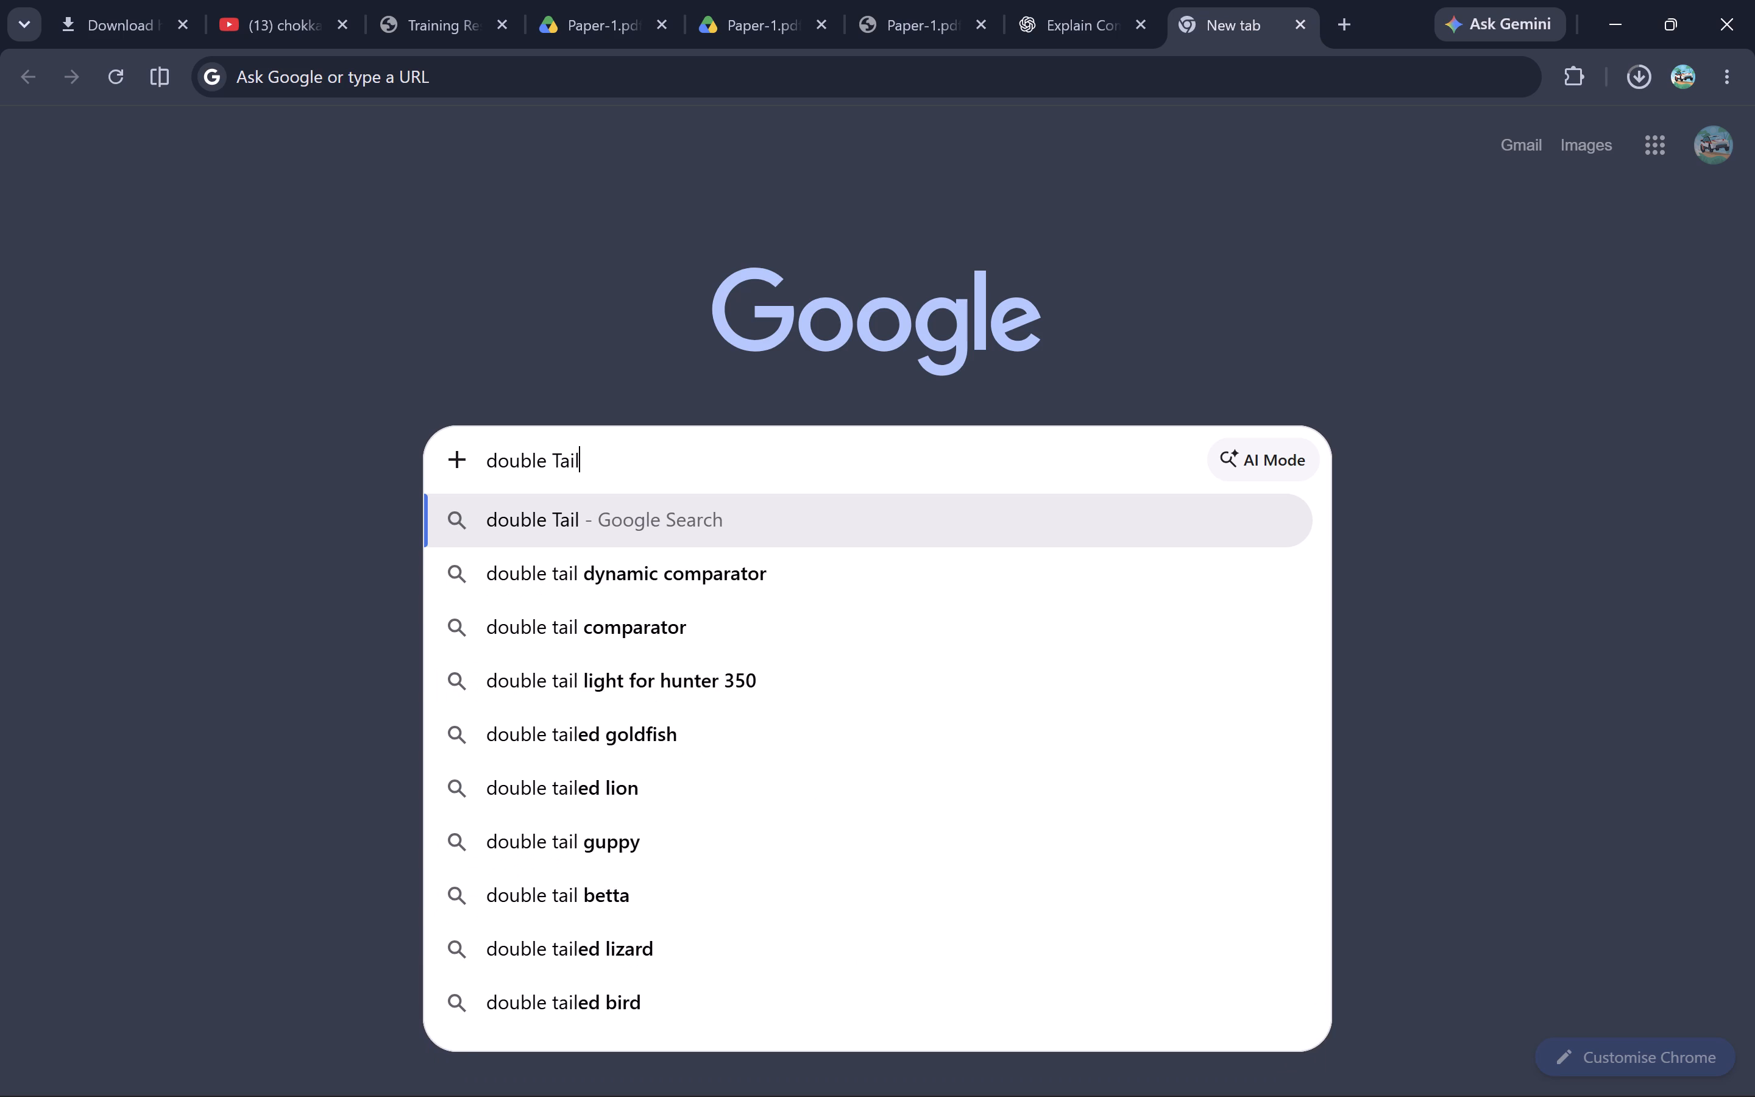
{"action": "key", "text": "space"}
{"action": "key", "text": "Down"}
{"action": "key", "text": "Return"}
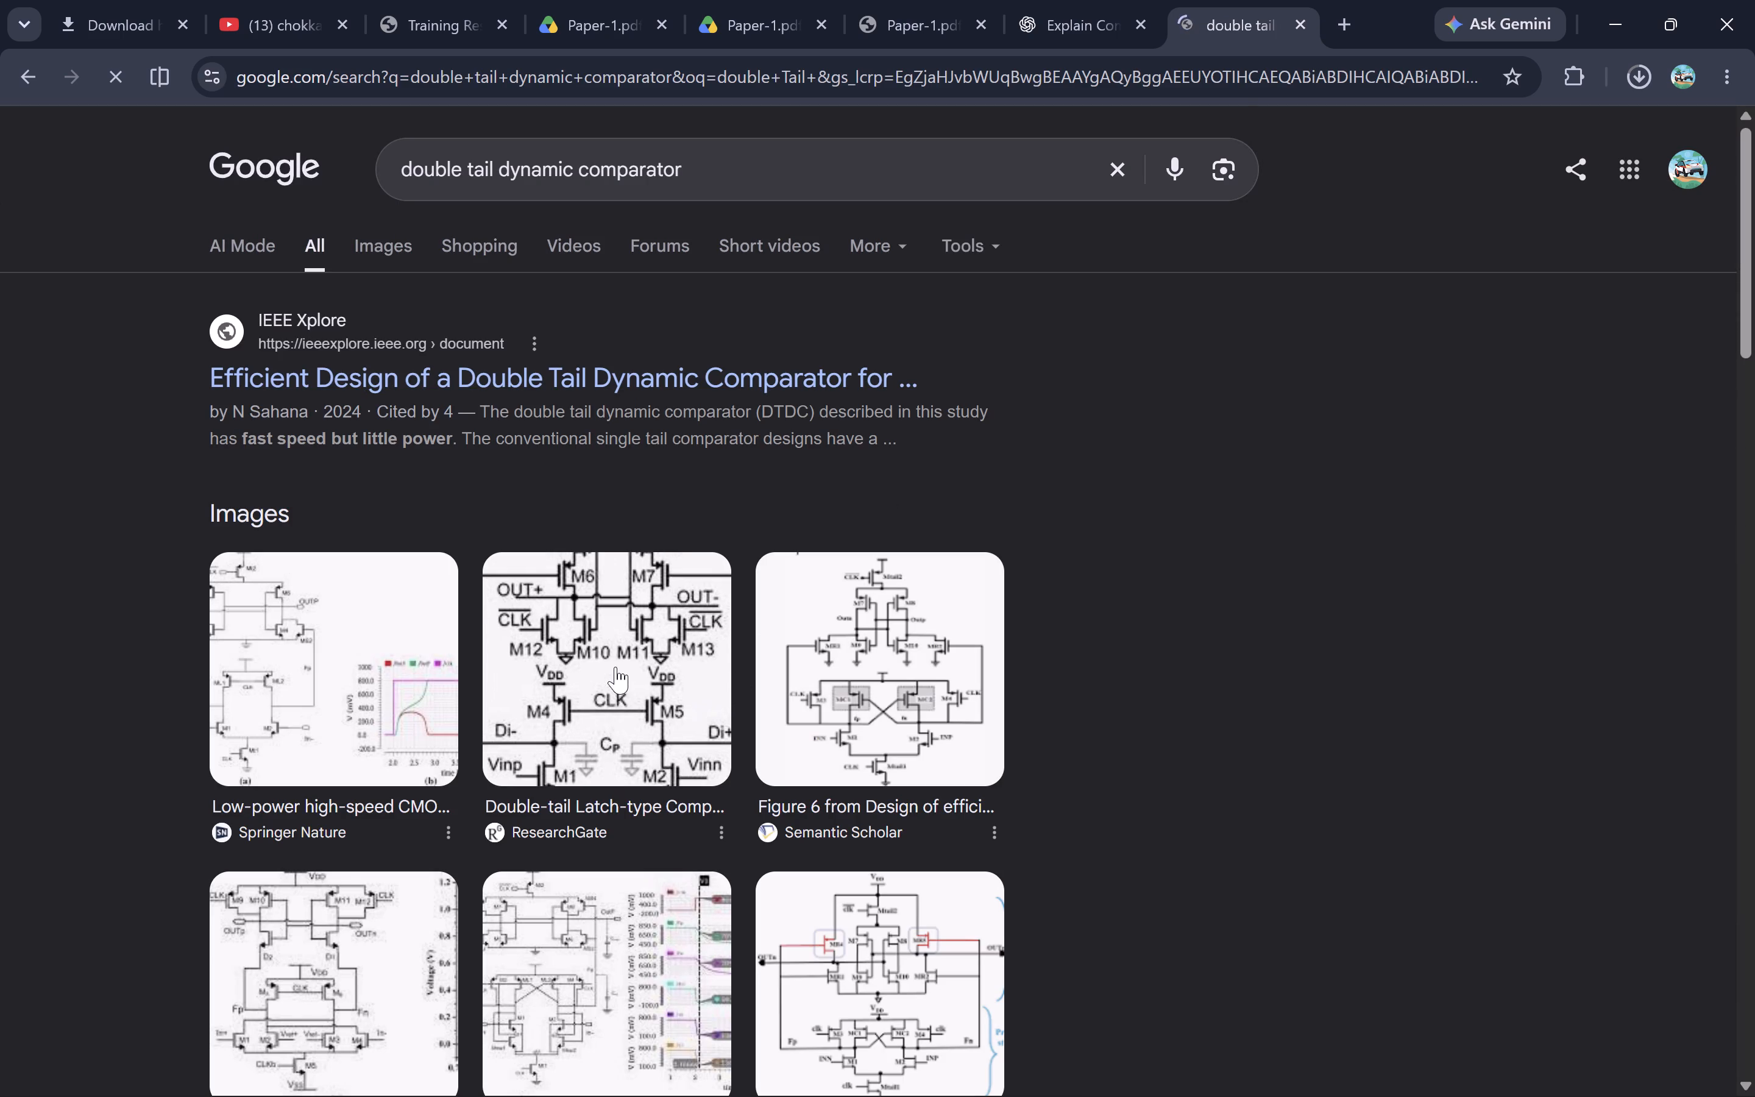
{"action": "left_click", "coordinate": [399, 251]}
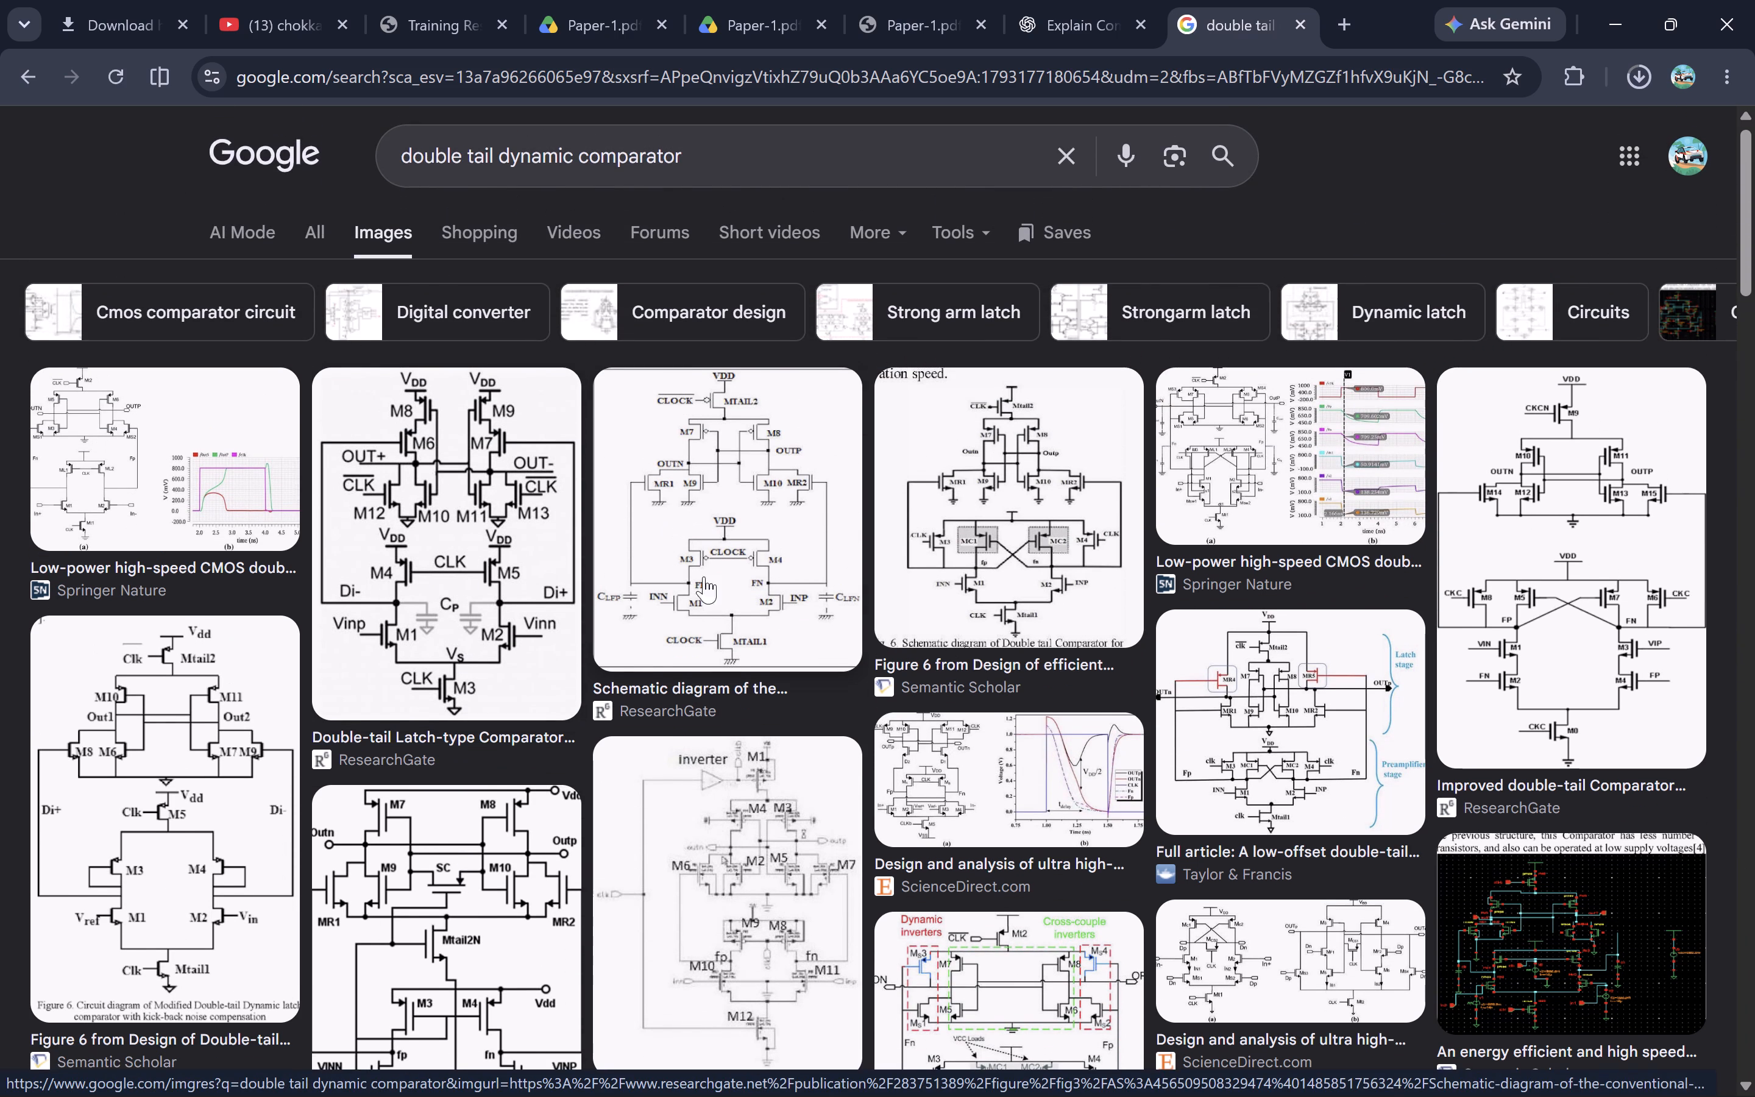
Open the Semantic Scholar source page of the Figure 6 double-tail comparator image with the shaded MC1 and MC2 transistors.
{"action": "left_click", "coordinate": [1058, 511]}
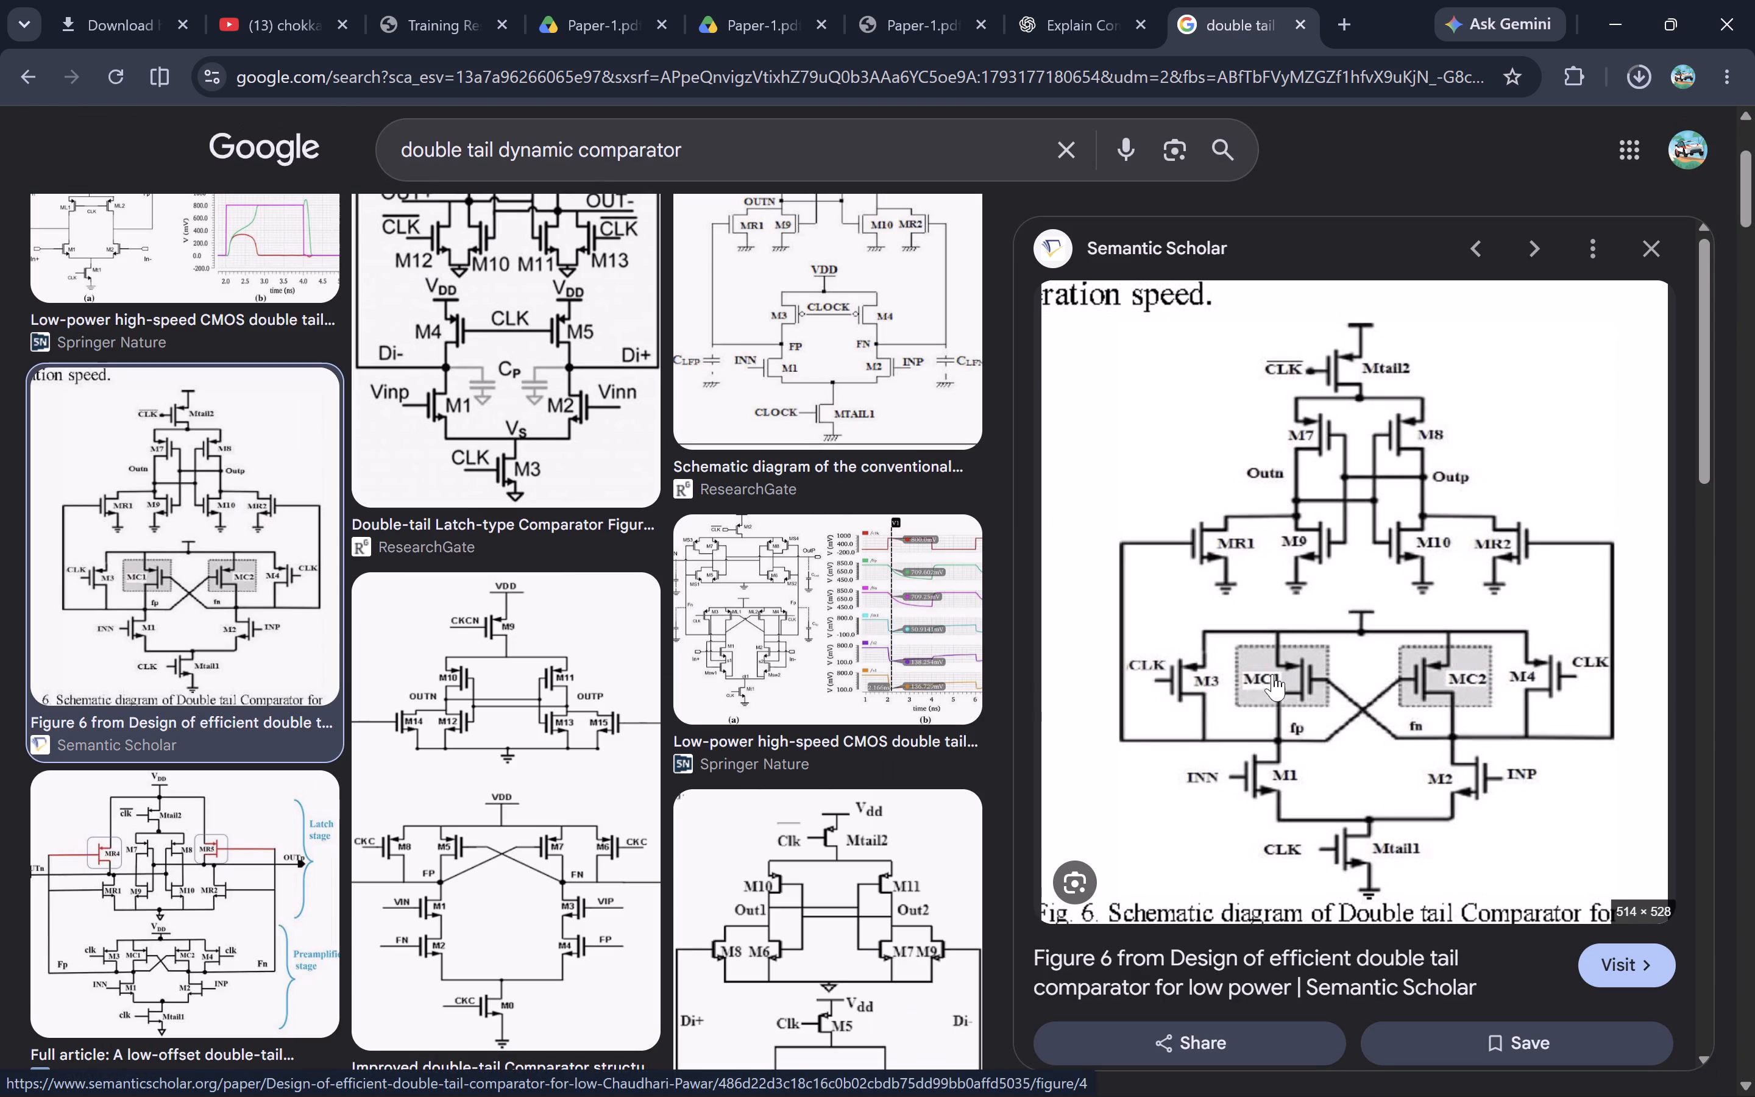
{"action": "left_click", "coordinate": [1297, 723]}
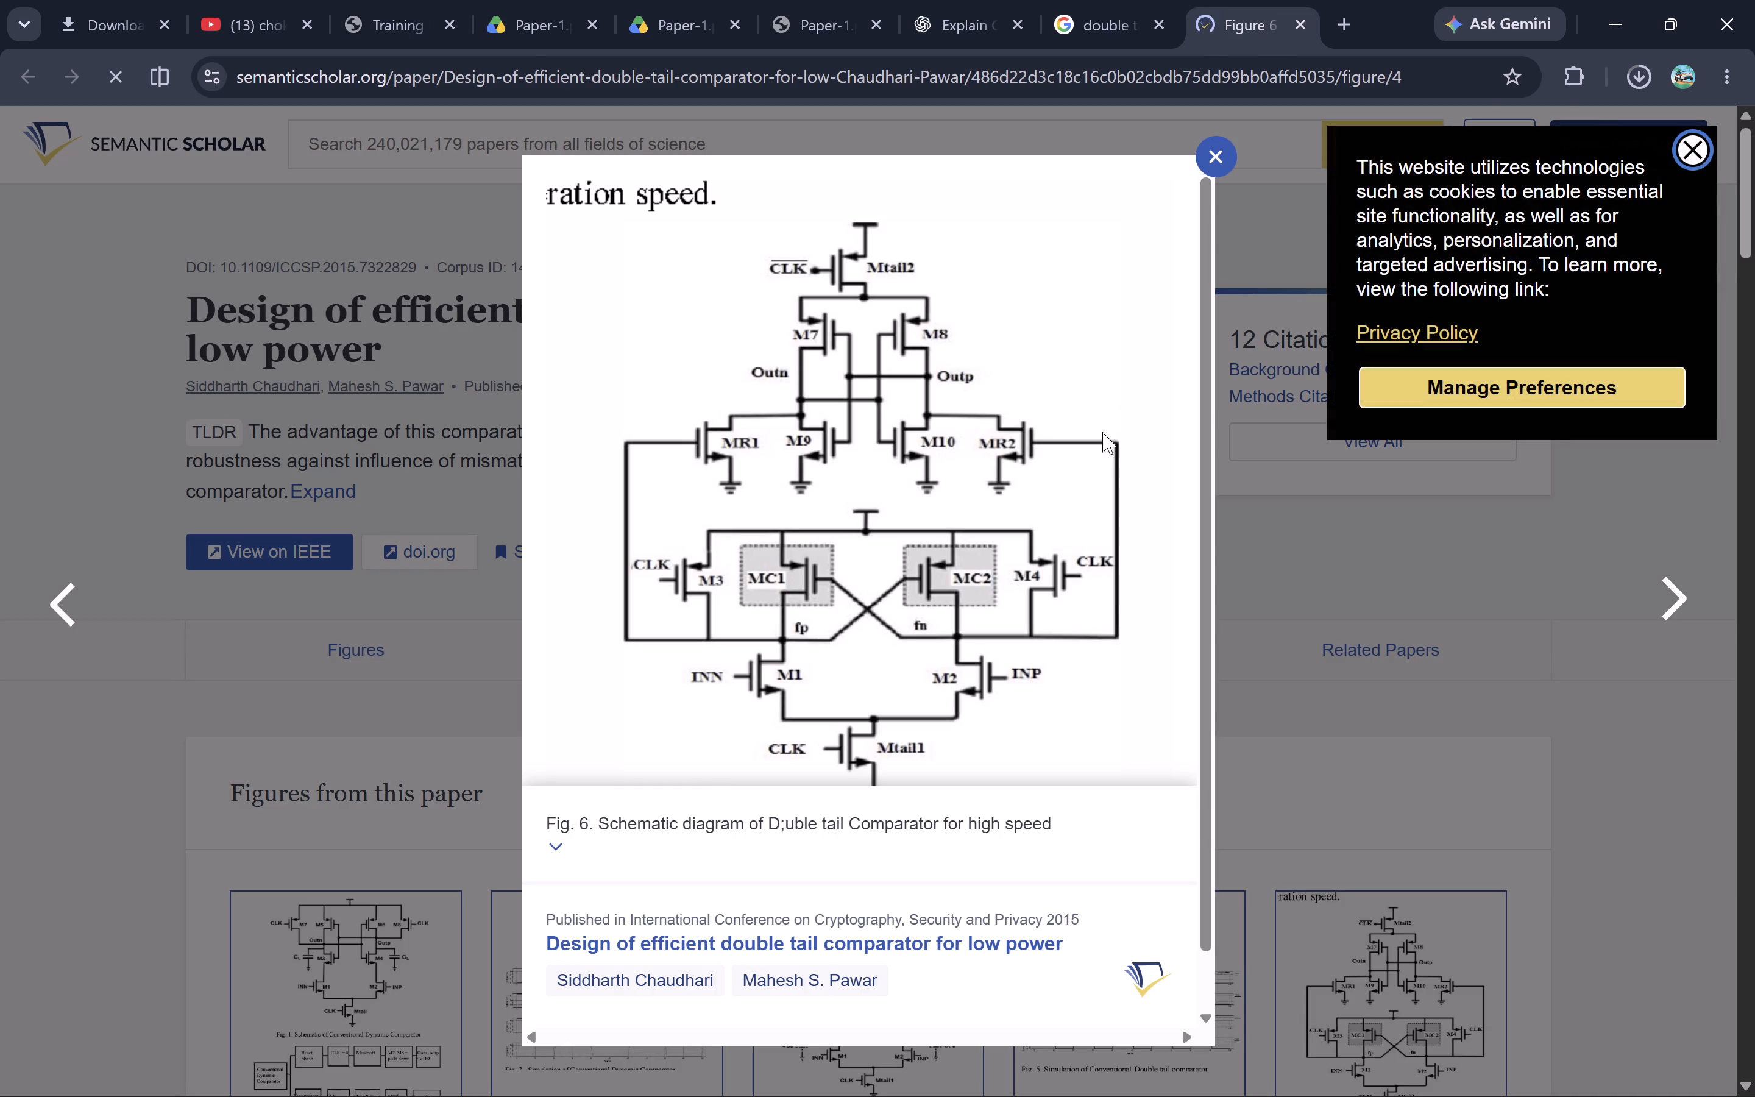
Examine Figures 1 and 6 of the paper "Design of efficient double tail comparator for low power" in enlarged view.
{"action": "left_click", "coordinate": [1115, 618]}
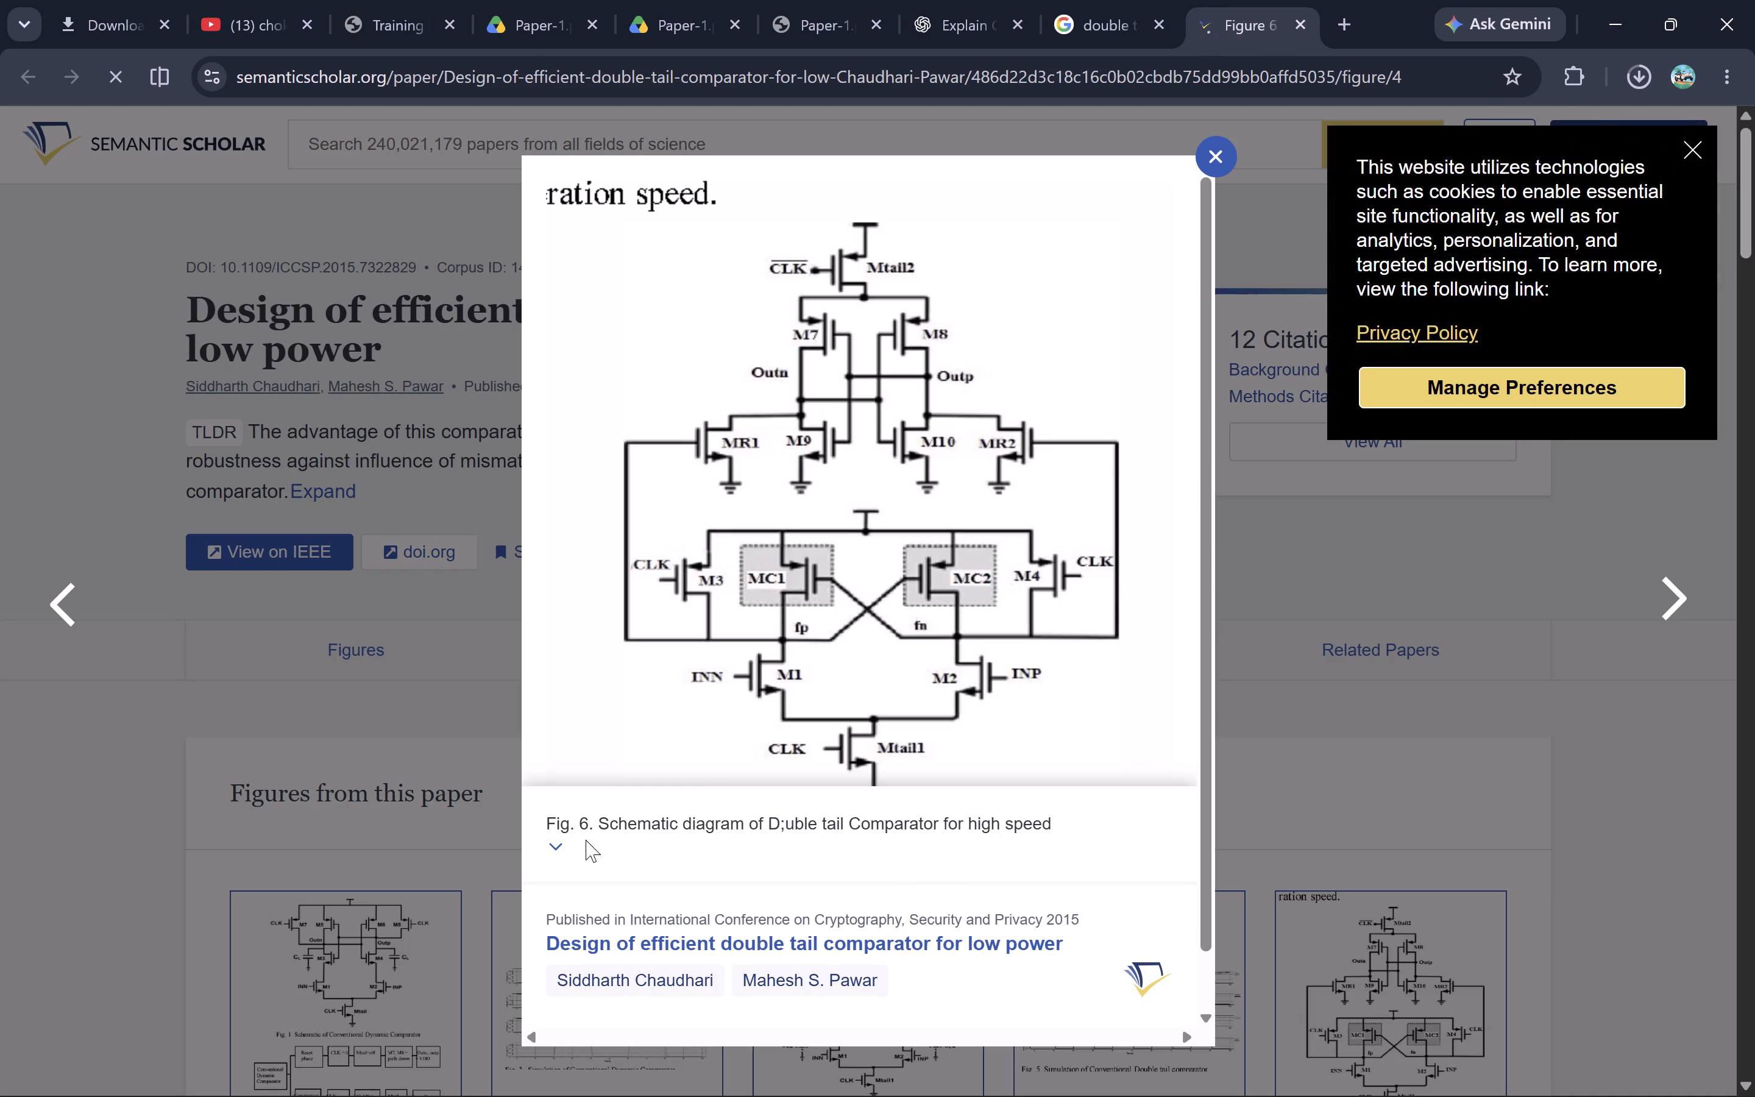
{"action": "left_click", "coordinate": [558, 849]}
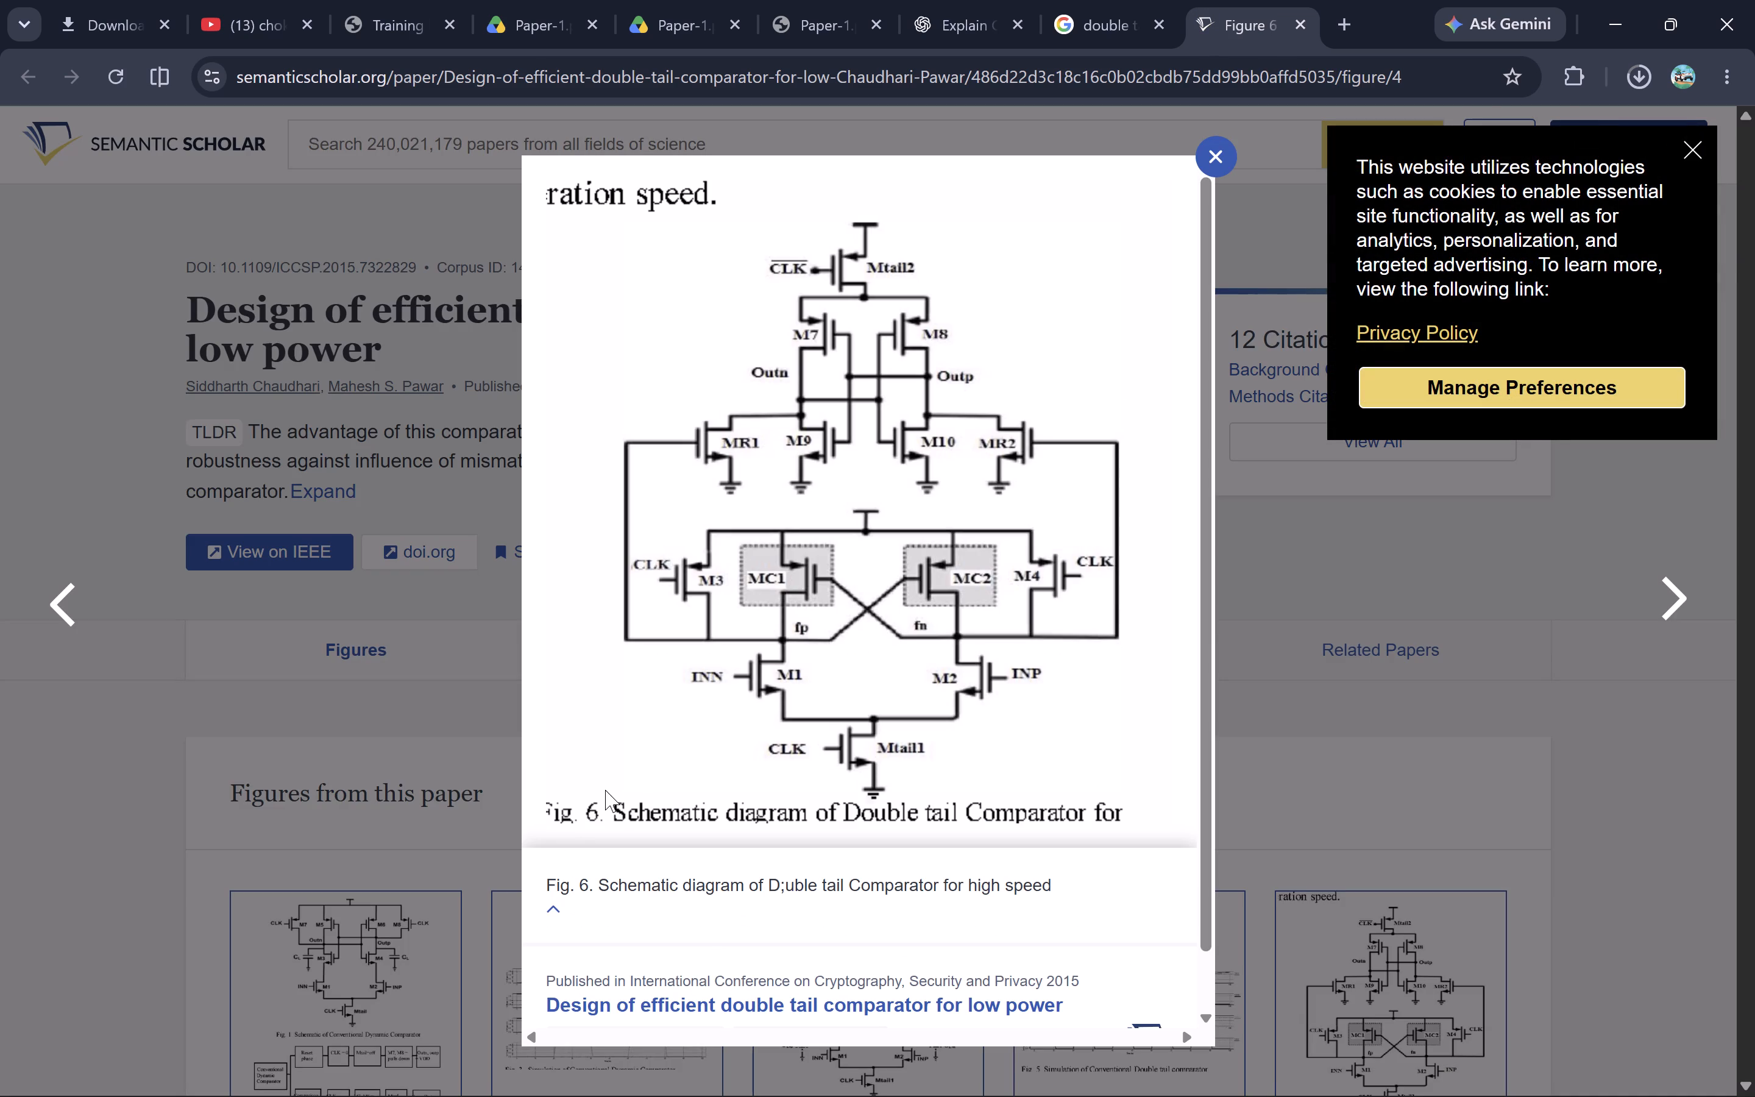
{"action": "left_click", "coordinate": [1219, 159]}
{"action": "scroll", "coordinate": [1012, 631], "scroll_direction": "down", "scroll_amount": 3}
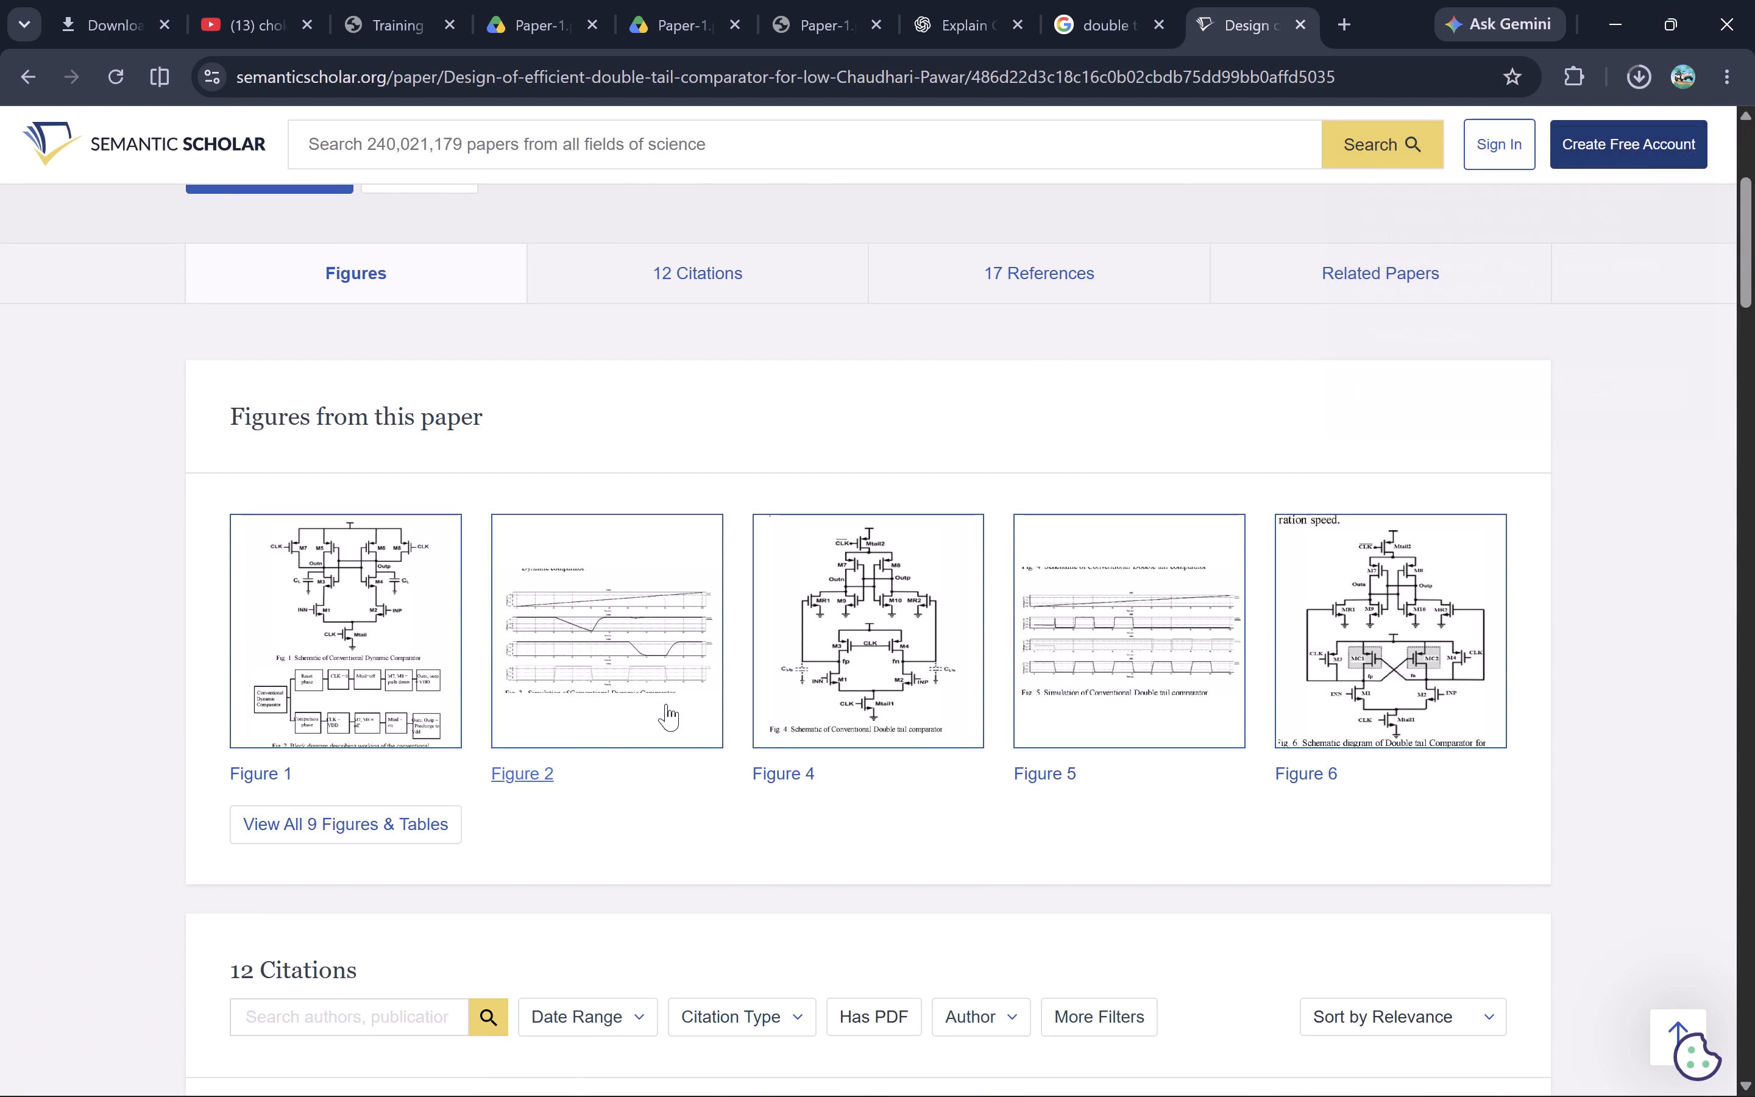
{"action": "left_click", "coordinate": [280, 676]}
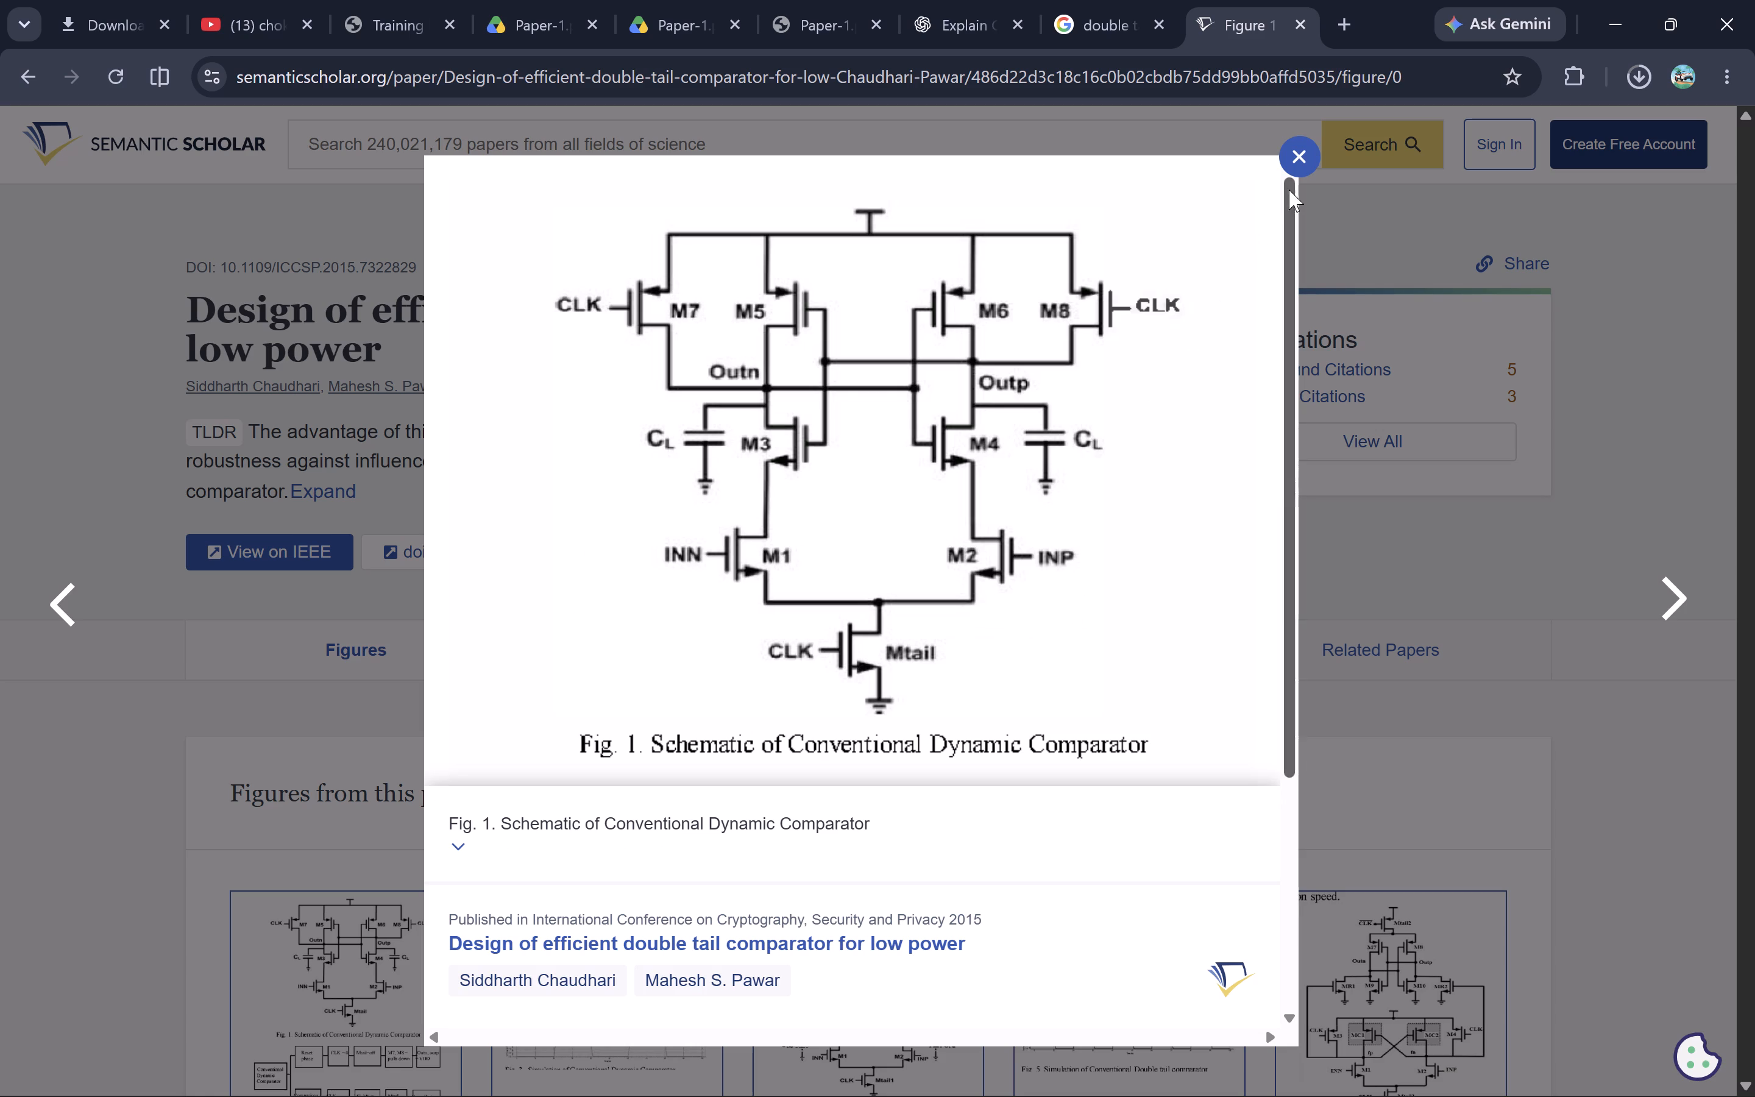
{"action": "left_click", "coordinate": [1296, 154]}
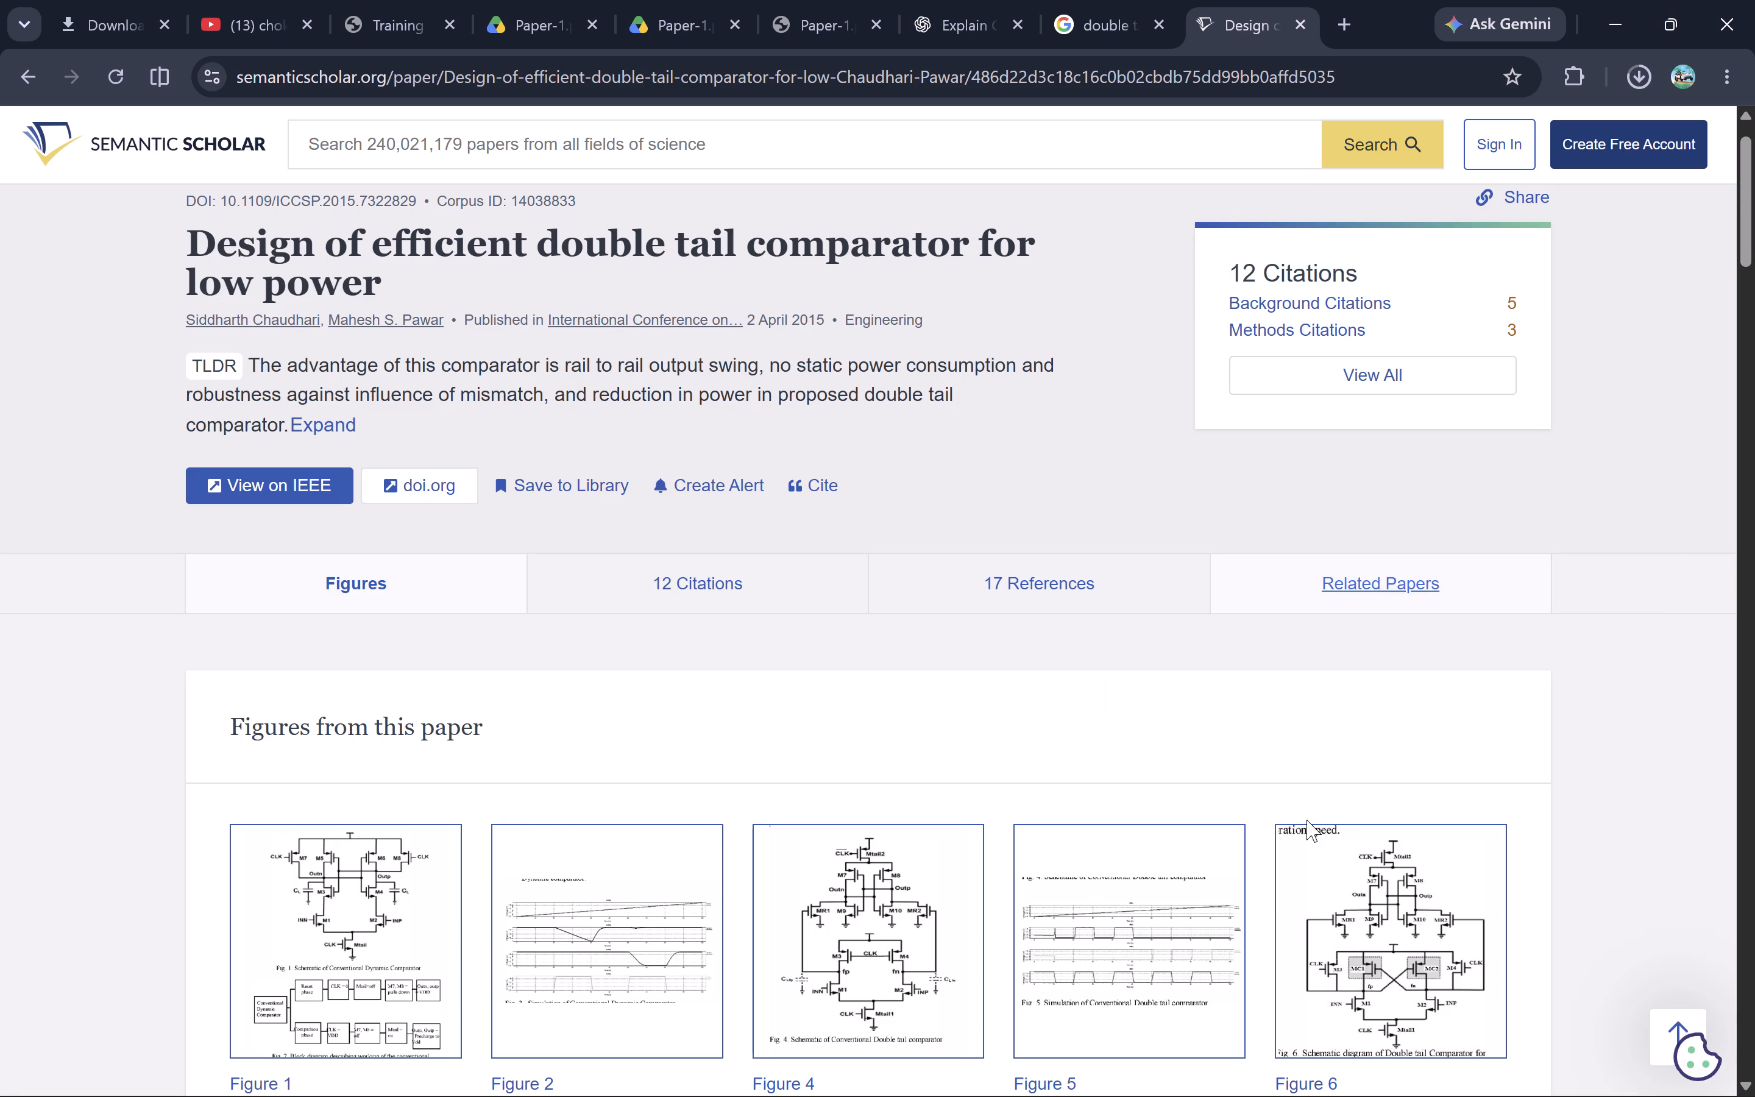
{"action": "scroll", "coordinate": [1306, 820], "scroll_direction": "down", "scroll_amount": 2}
{"action": "left_click", "coordinate": [1361, 627]}
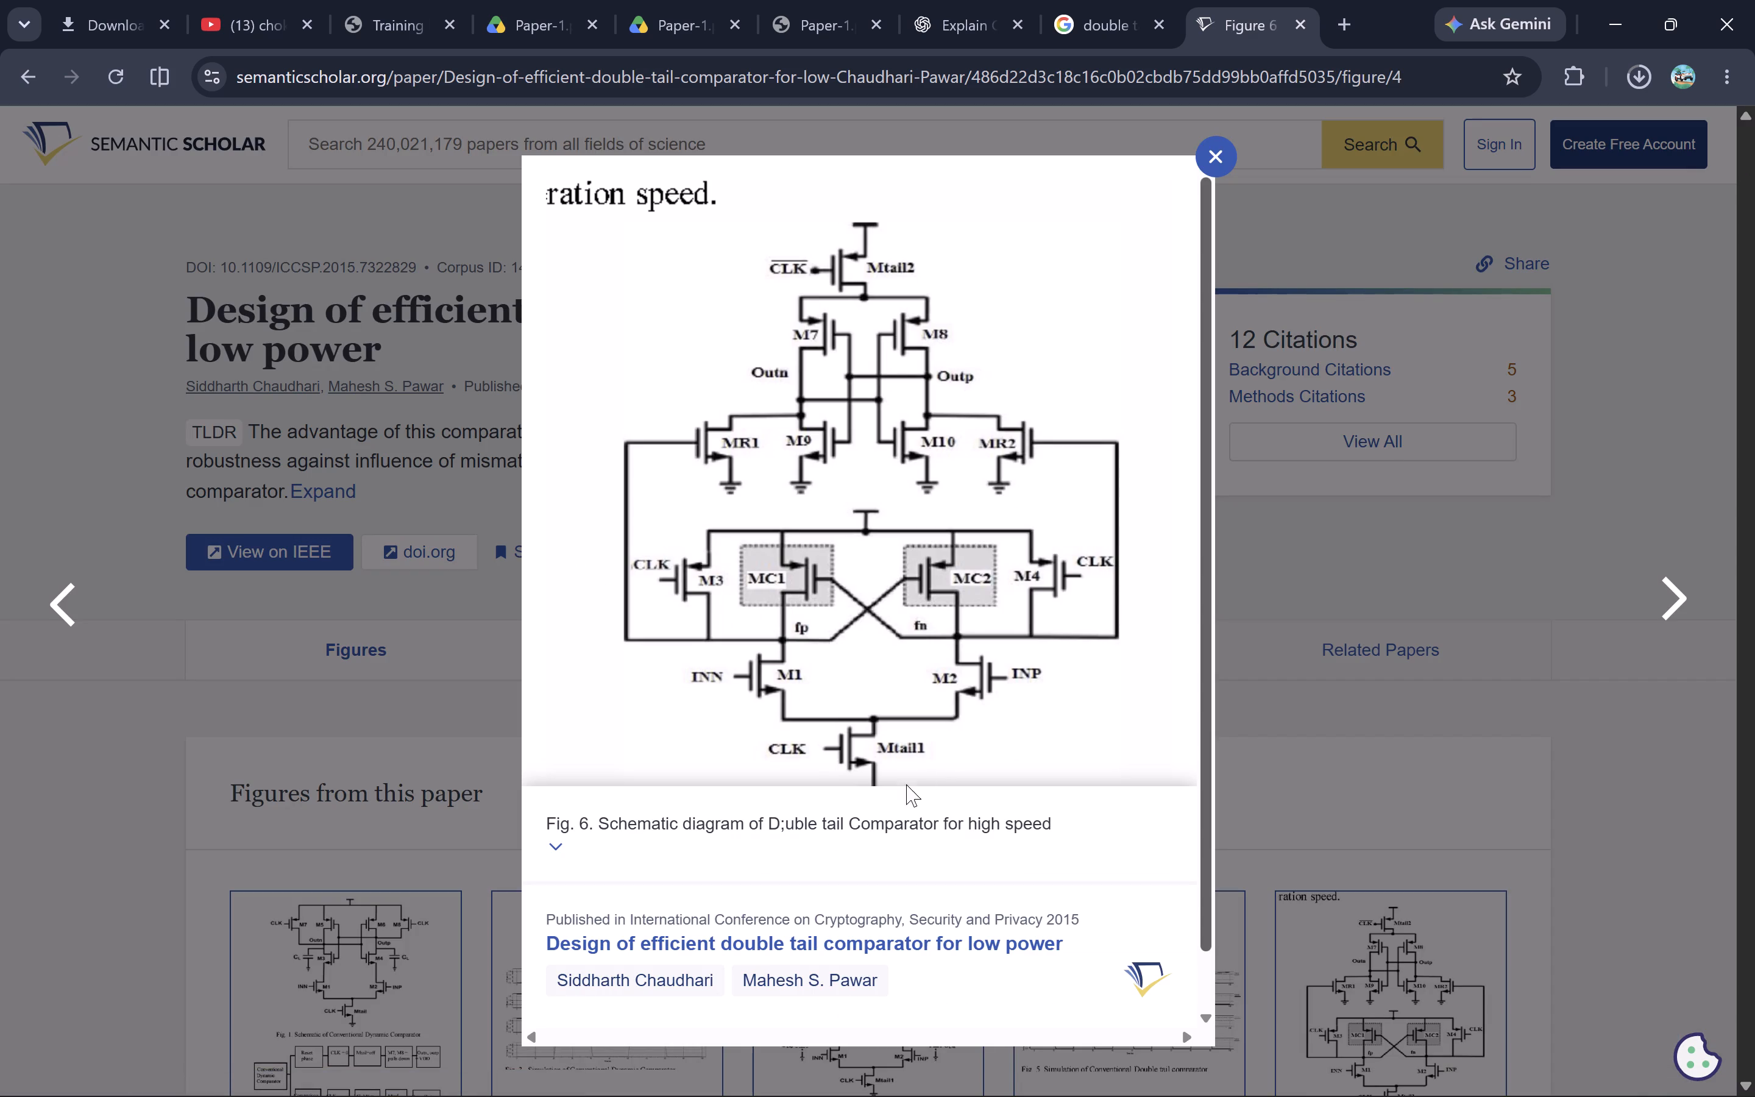
{"action": "scroll", "coordinate": [1128, 464], "scroll_direction": "down", "scroll_amount": 1}
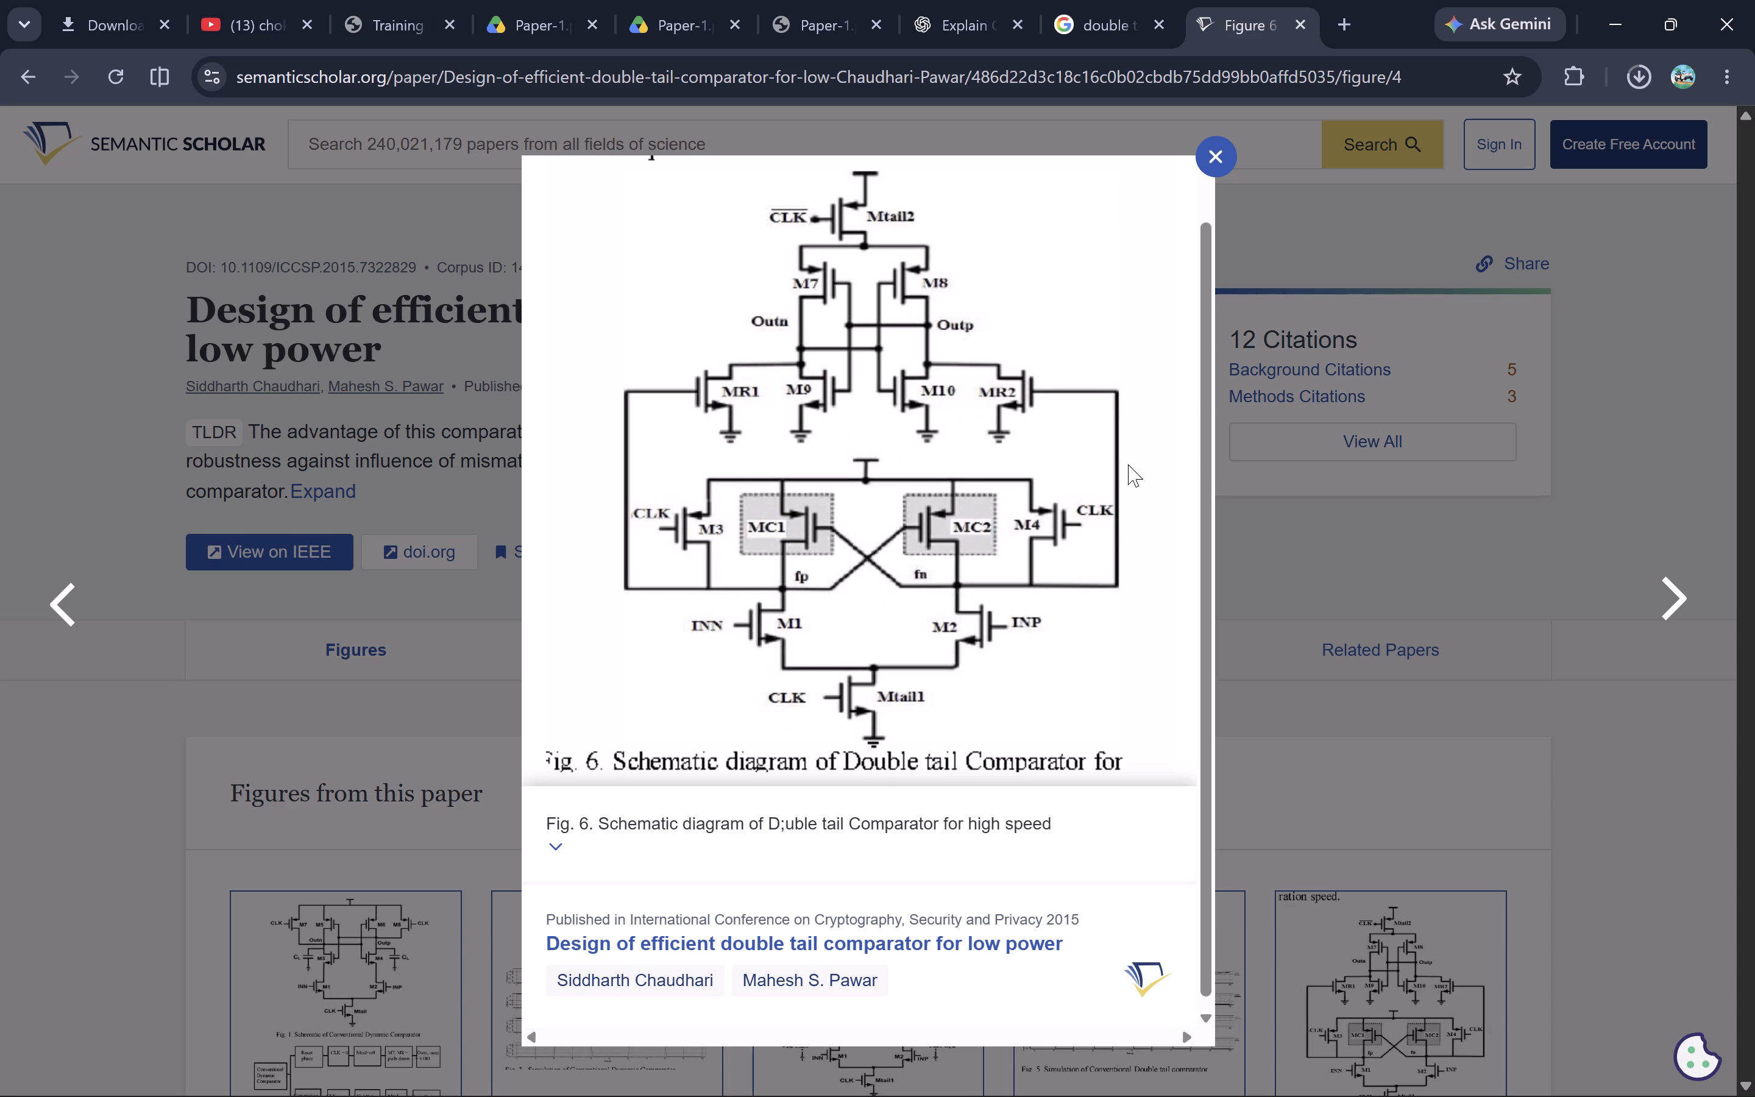
{"action": "scroll", "coordinate": [1128, 464], "scroll_direction": "down", "scroll_amount": 2}
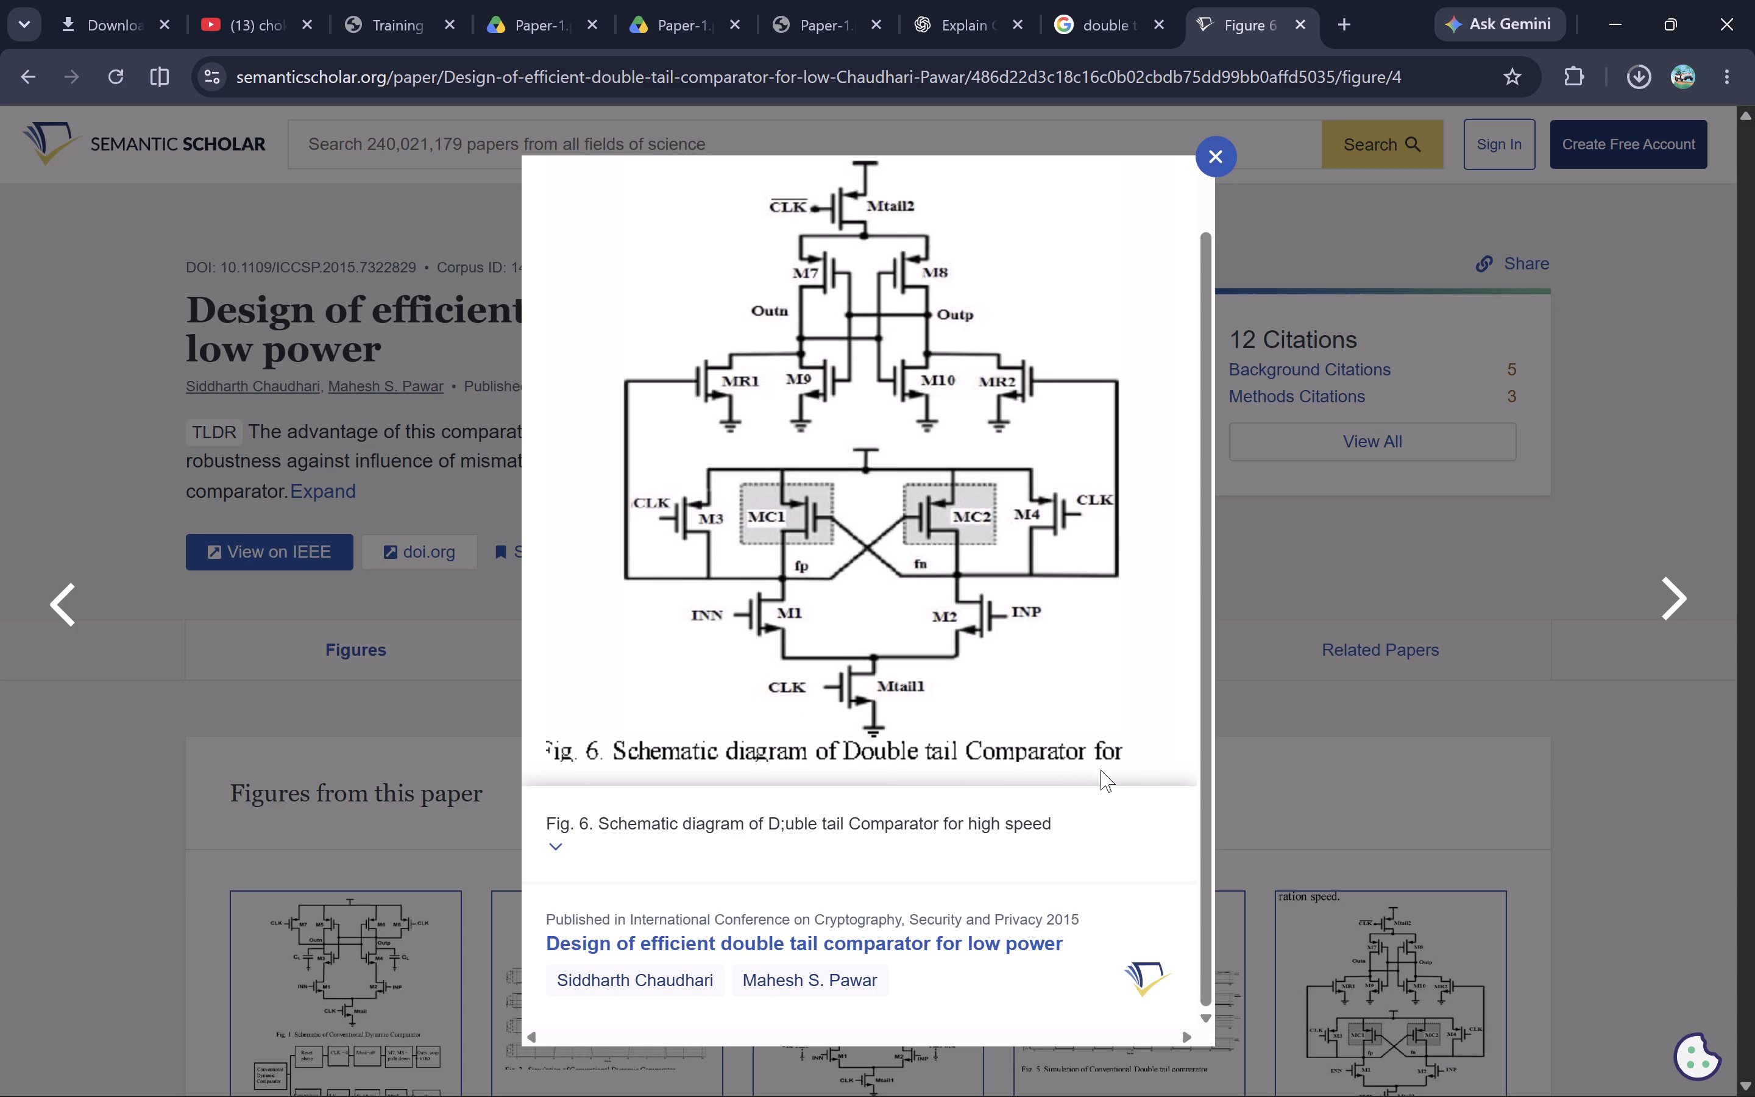
{"action": "left_click", "coordinate": [567, 830]}
{"action": "left_click", "coordinate": [1201, 132]}
{"action": "scroll", "coordinate": [1409, 564], "scroll_direction": "down", "scroll_amount": 2}
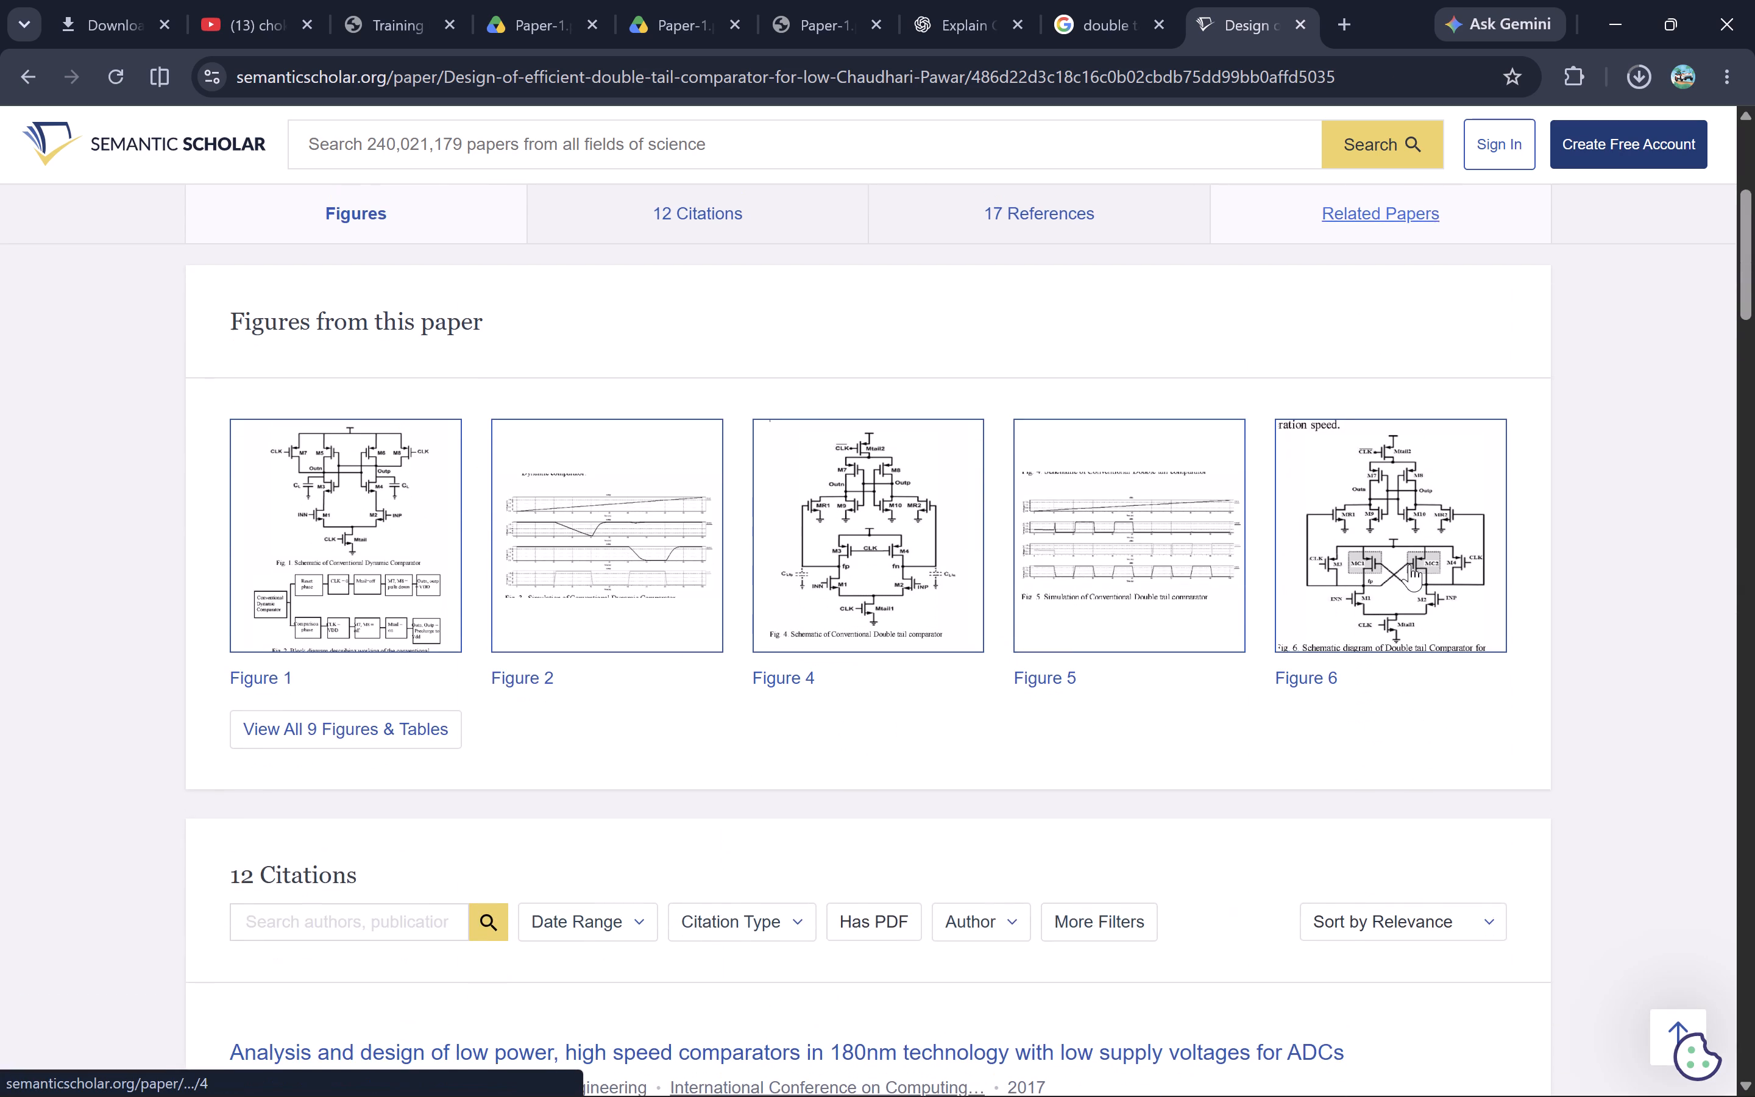
{"action": "scroll", "coordinate": [1409, 564], "scroll_direction": "down", "scroll_amount": 1}
{"action": "left_click", "coordinate": [1409, 564]}
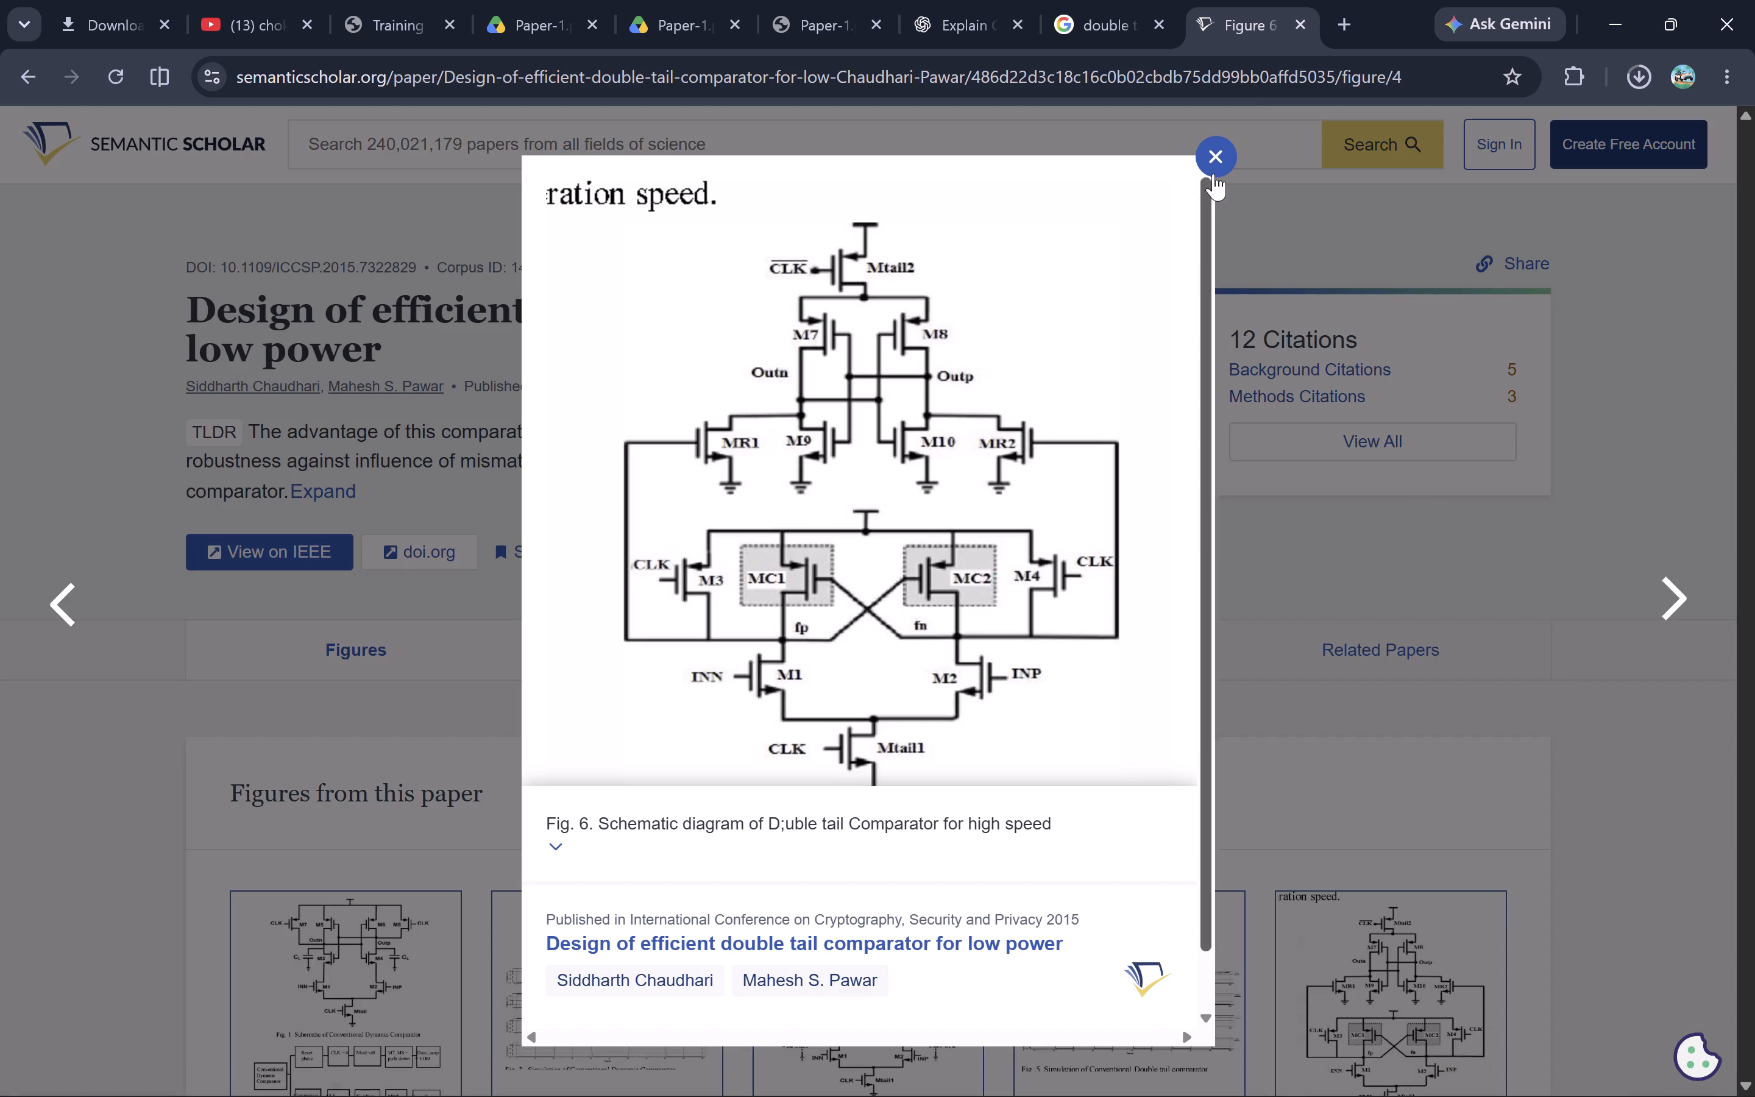
{"action": "left_click", "coordinate": [1210, 161]}
Copy the Figure 6 double-tail comparator schematic image from the paper's figures.
{"action": "scroll", "coordinate": [1354, 643], "scroll_direction": "down", "scroll_amount": 1}
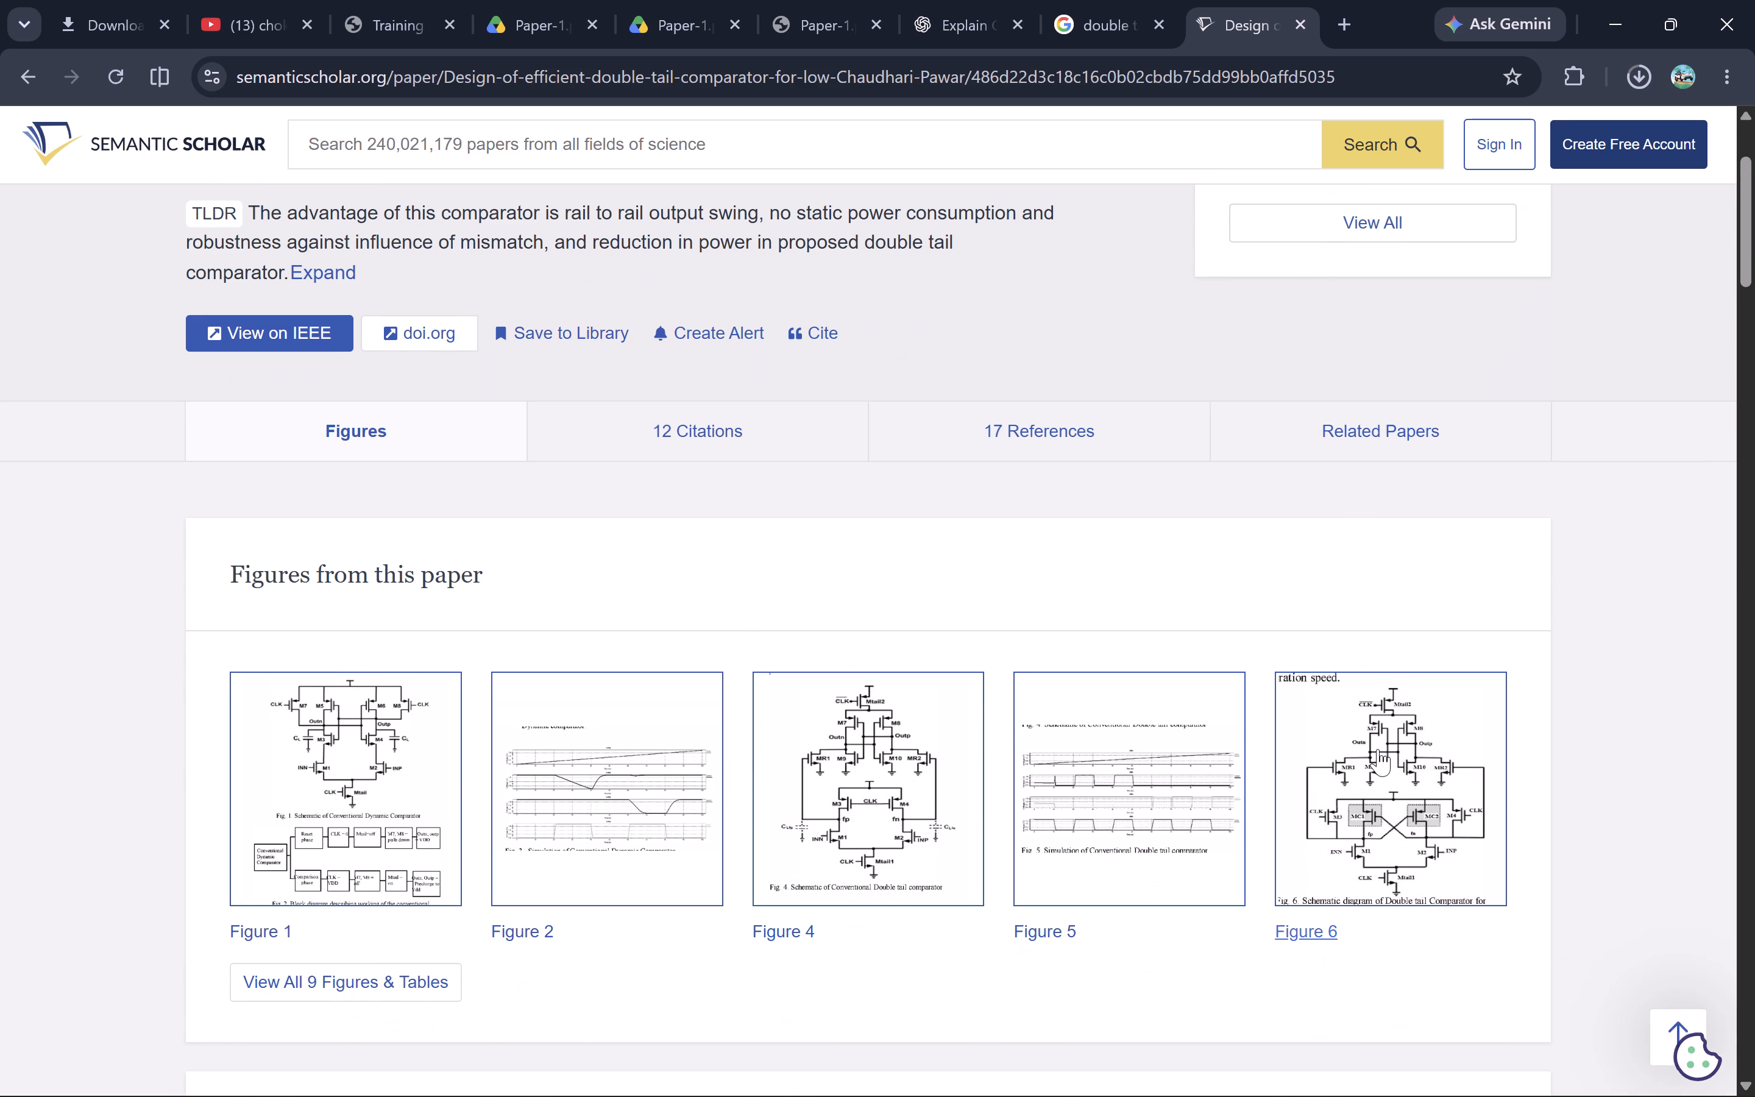
{"action": "right_click", "coordinate": [1378, 749]}
{"action": "left_click", "coordinate": [1455, 594]}
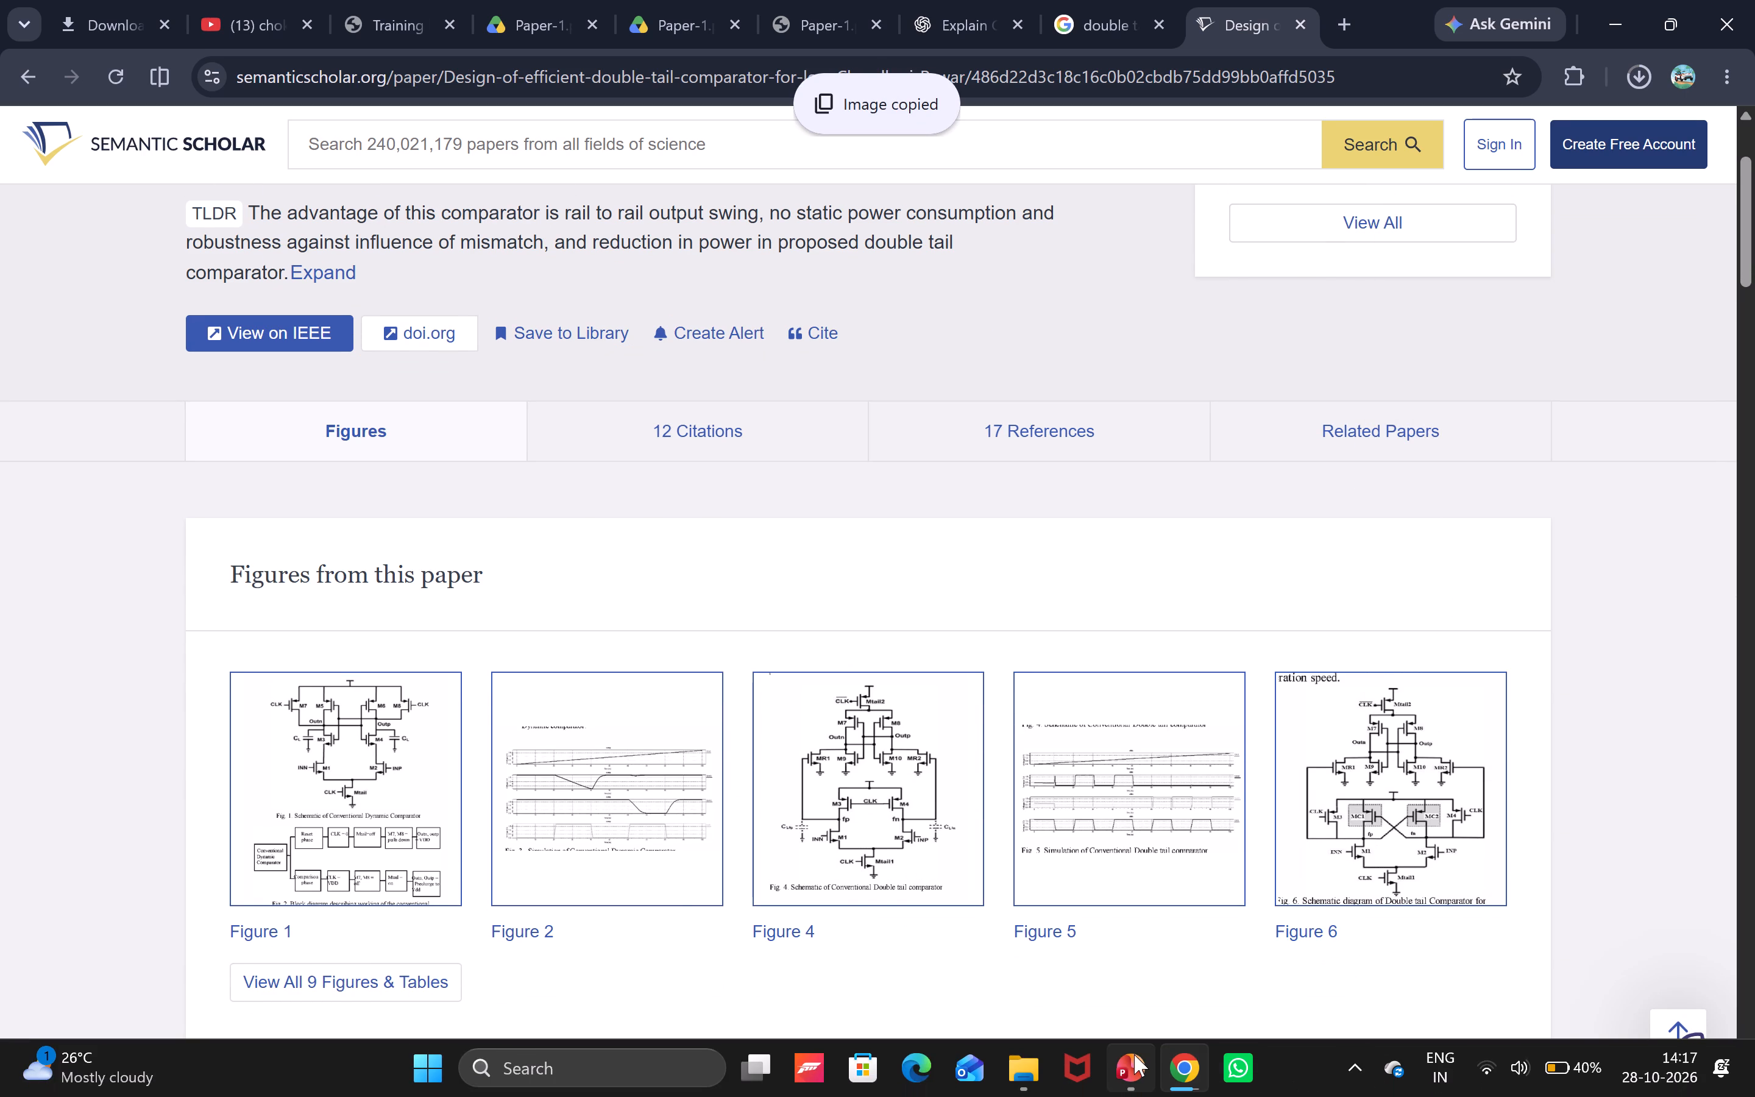
Switch to PowerPoint and paste the copied schematic onto slide 6, "Proposed Comparator Architecture".
{"action": "left_click", "coordinate": [1134, 1054]}
{"action": "scroll", "coordinate": [1130, 650], "scroll_direction": "up", "scroll_amount": 1}
{"action": "scroll", "coordinate": [1130, 650], "scroll_direction": "down", "scroll_amount": 1}
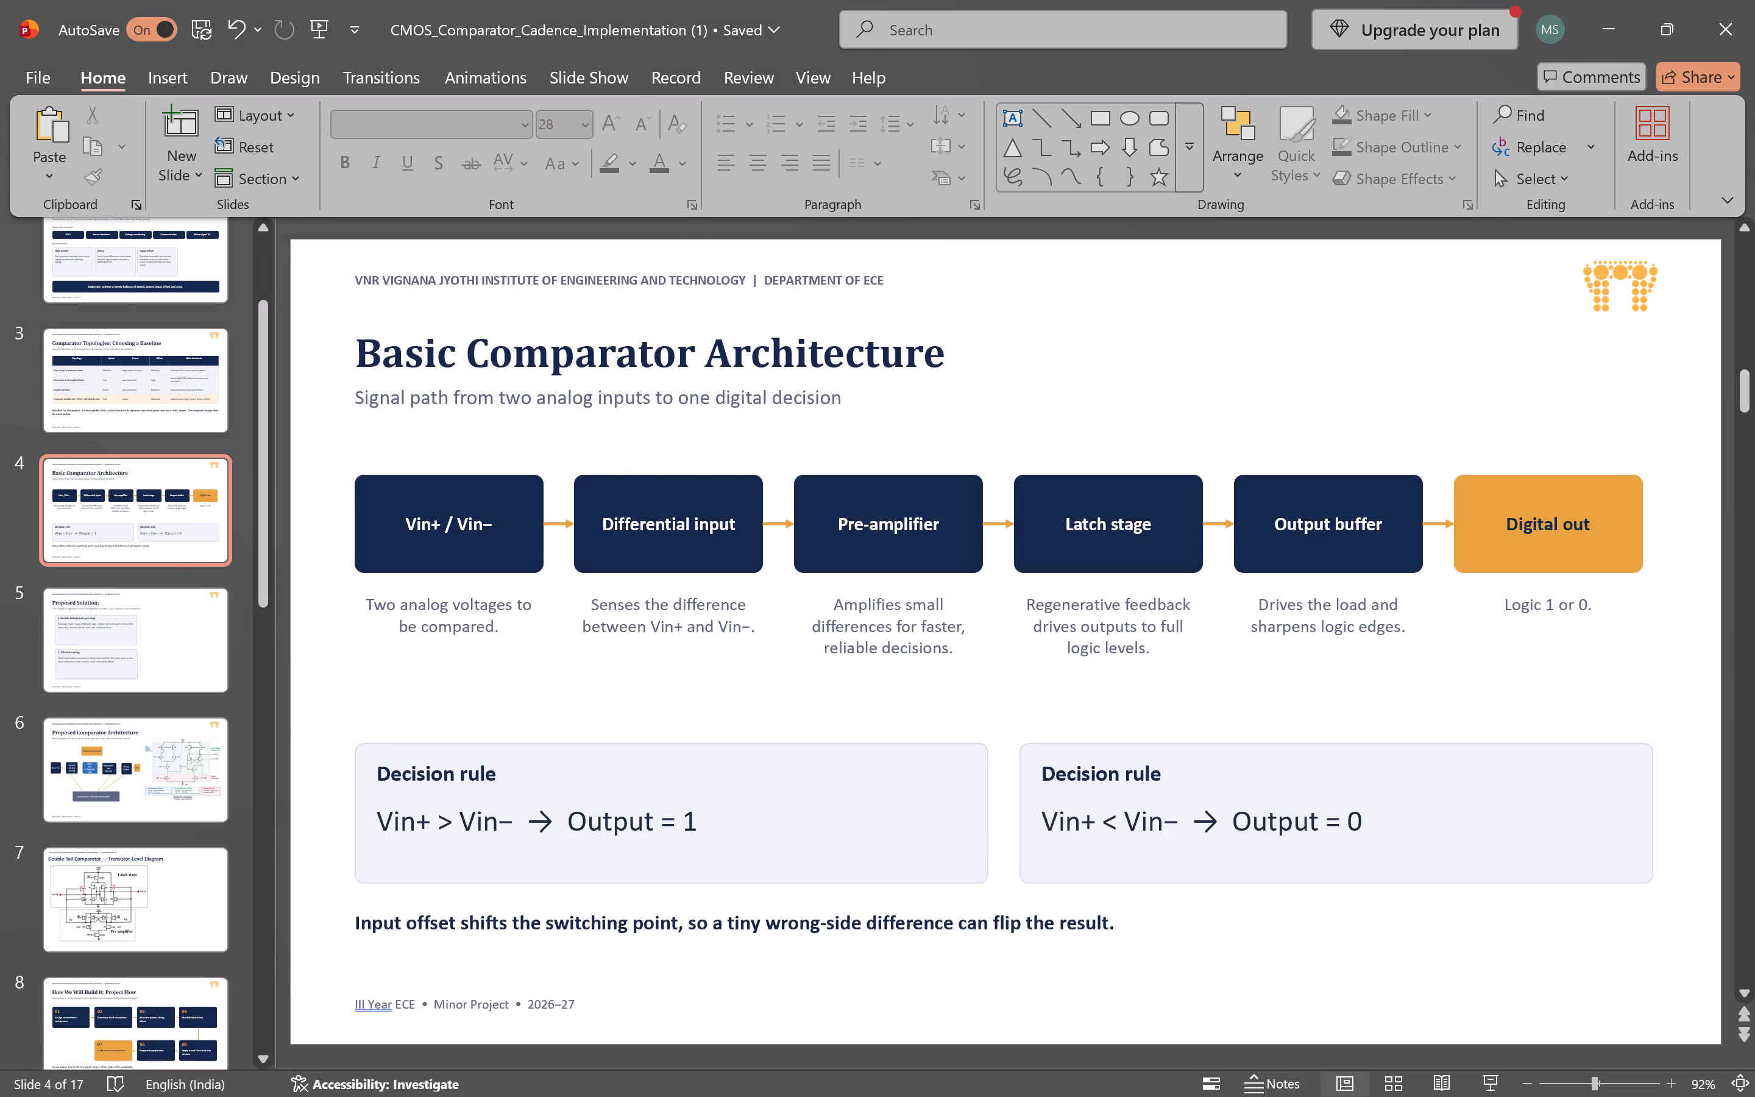
{"action": "scroll", "coordinate": [1130, 650], "scroll_direction": "down", "scroll_amount": 1}
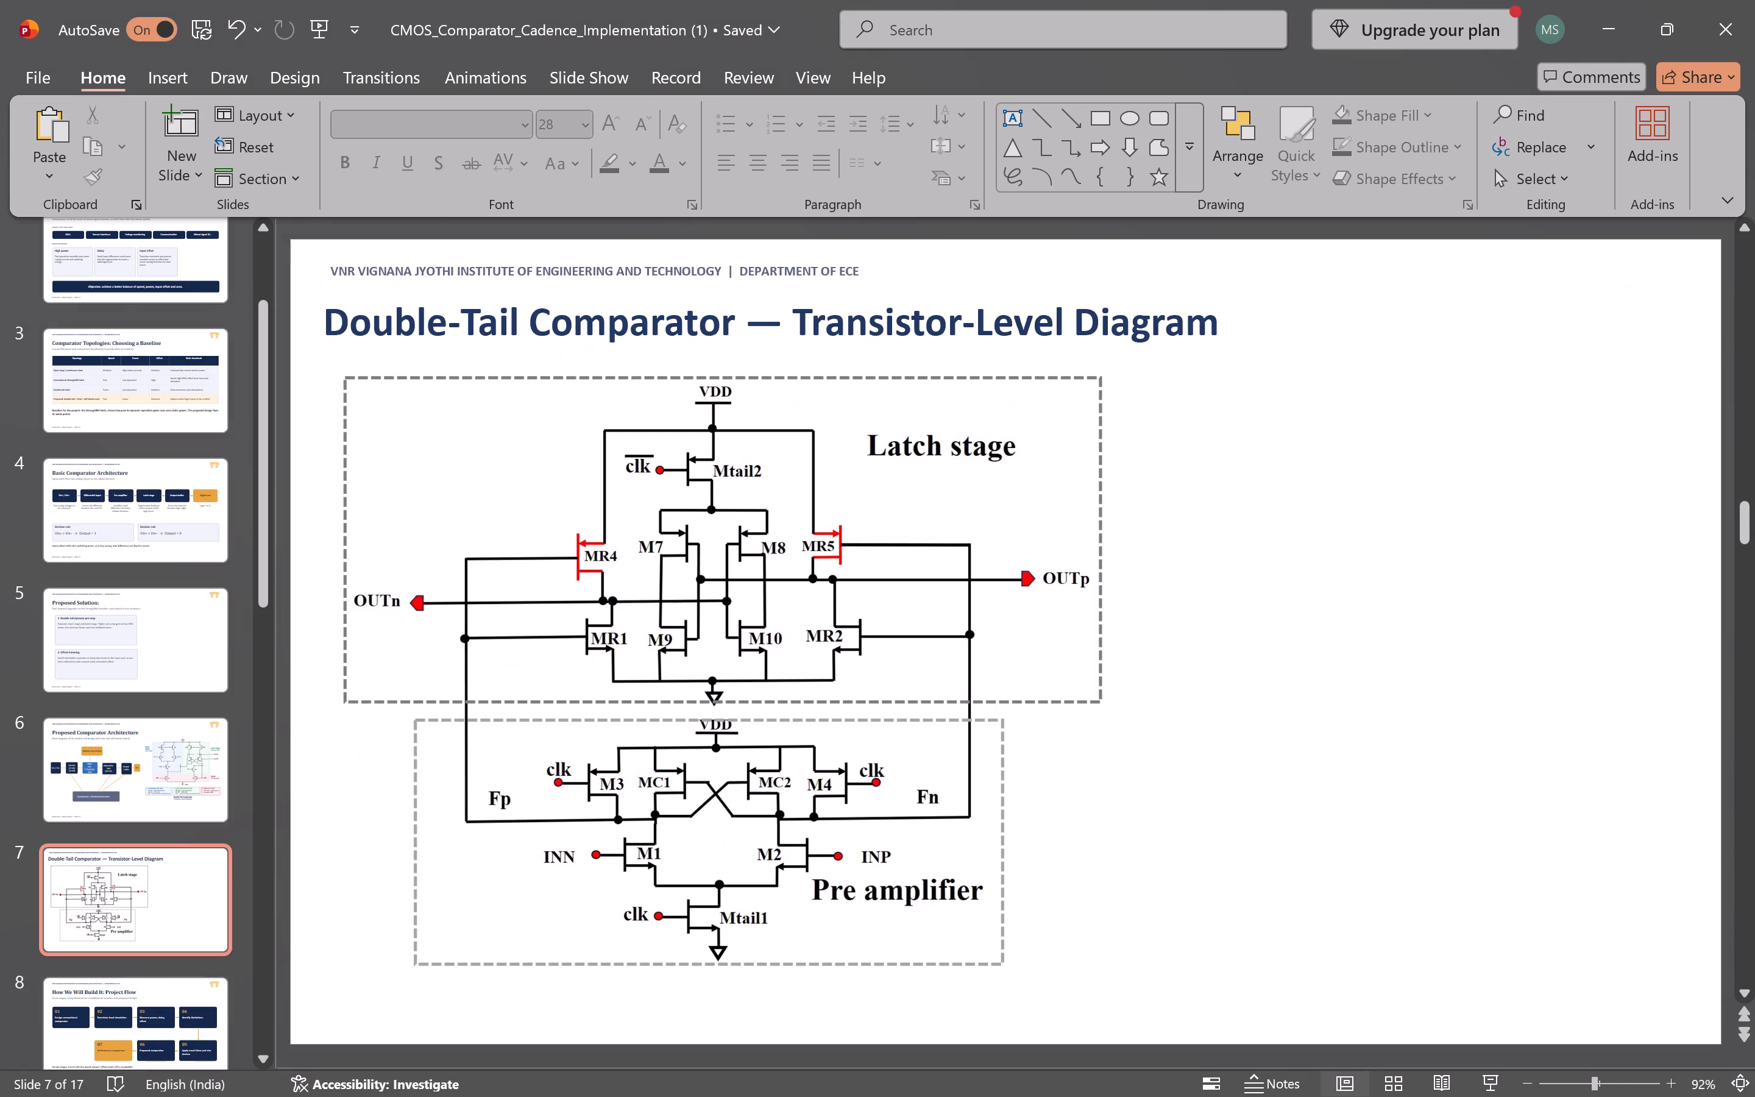
{"action": "left_click", "coordinate": [171, 748]}
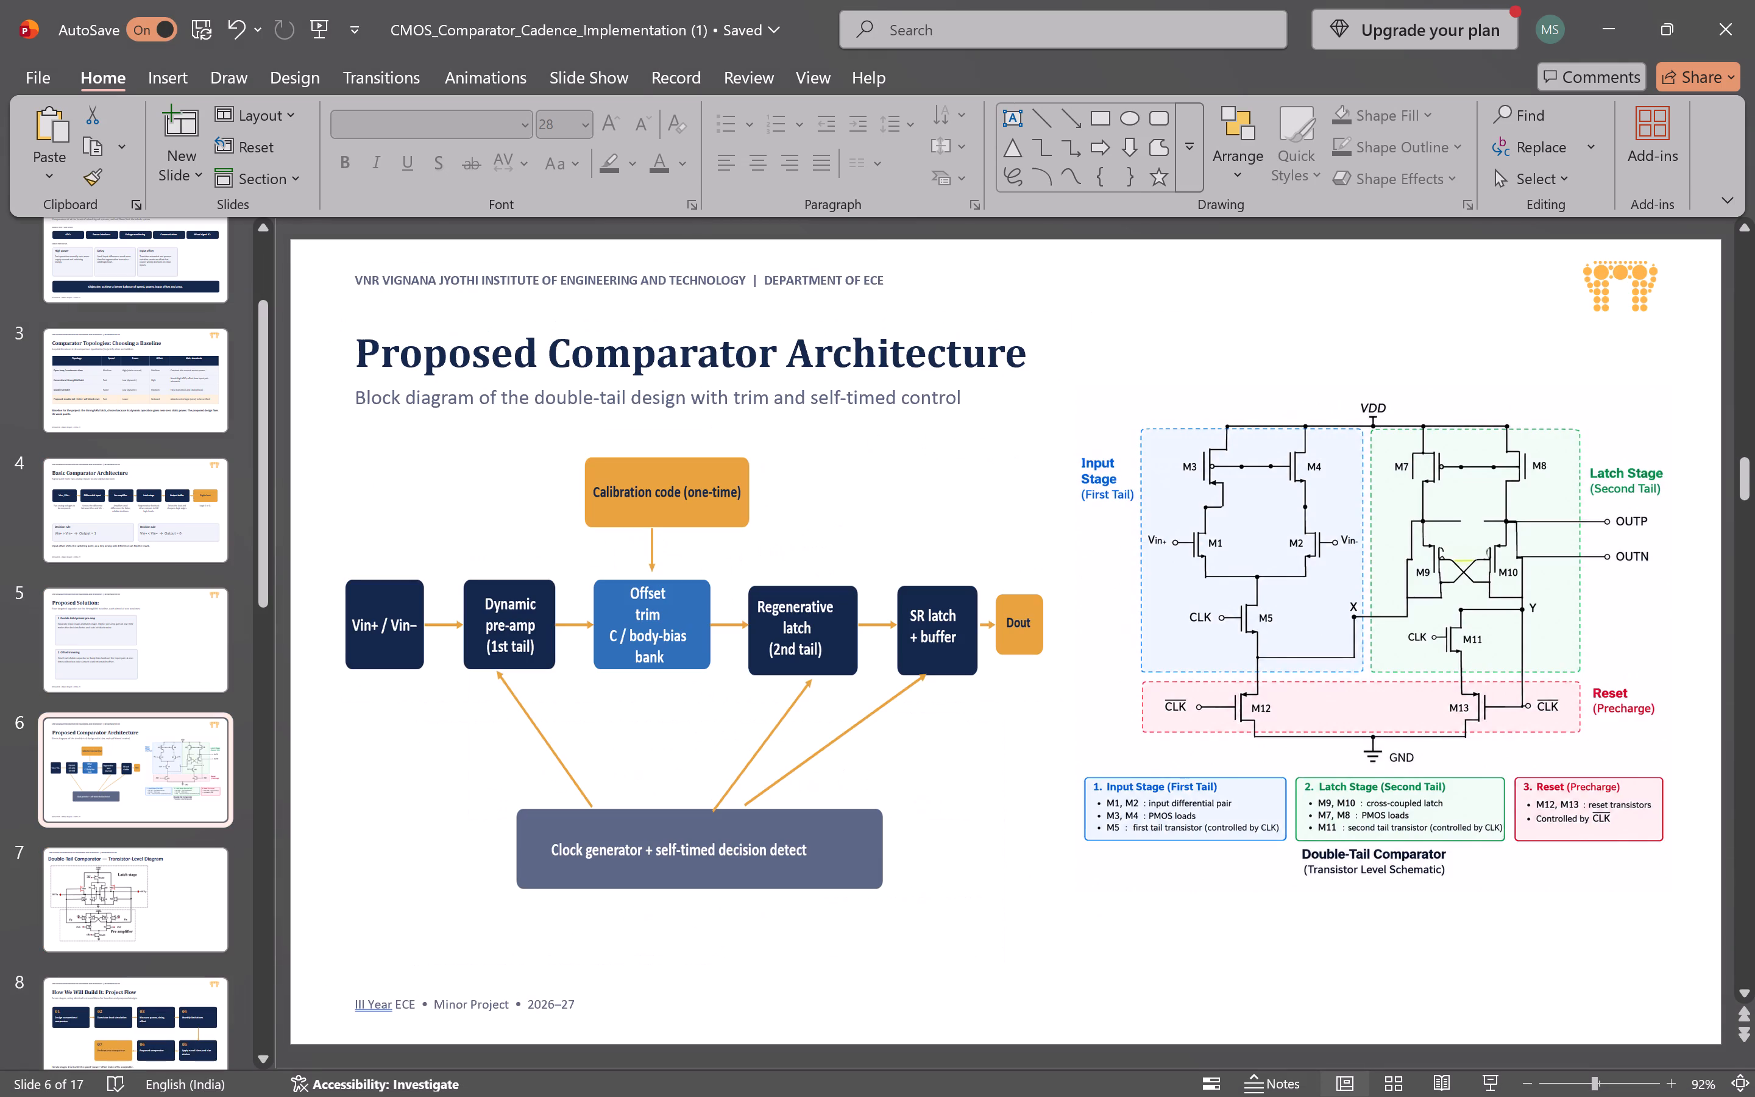
{"action": "left_click", "coordinate": [1161, 412]}
{"action": "key", "text": "ctrl+v"}
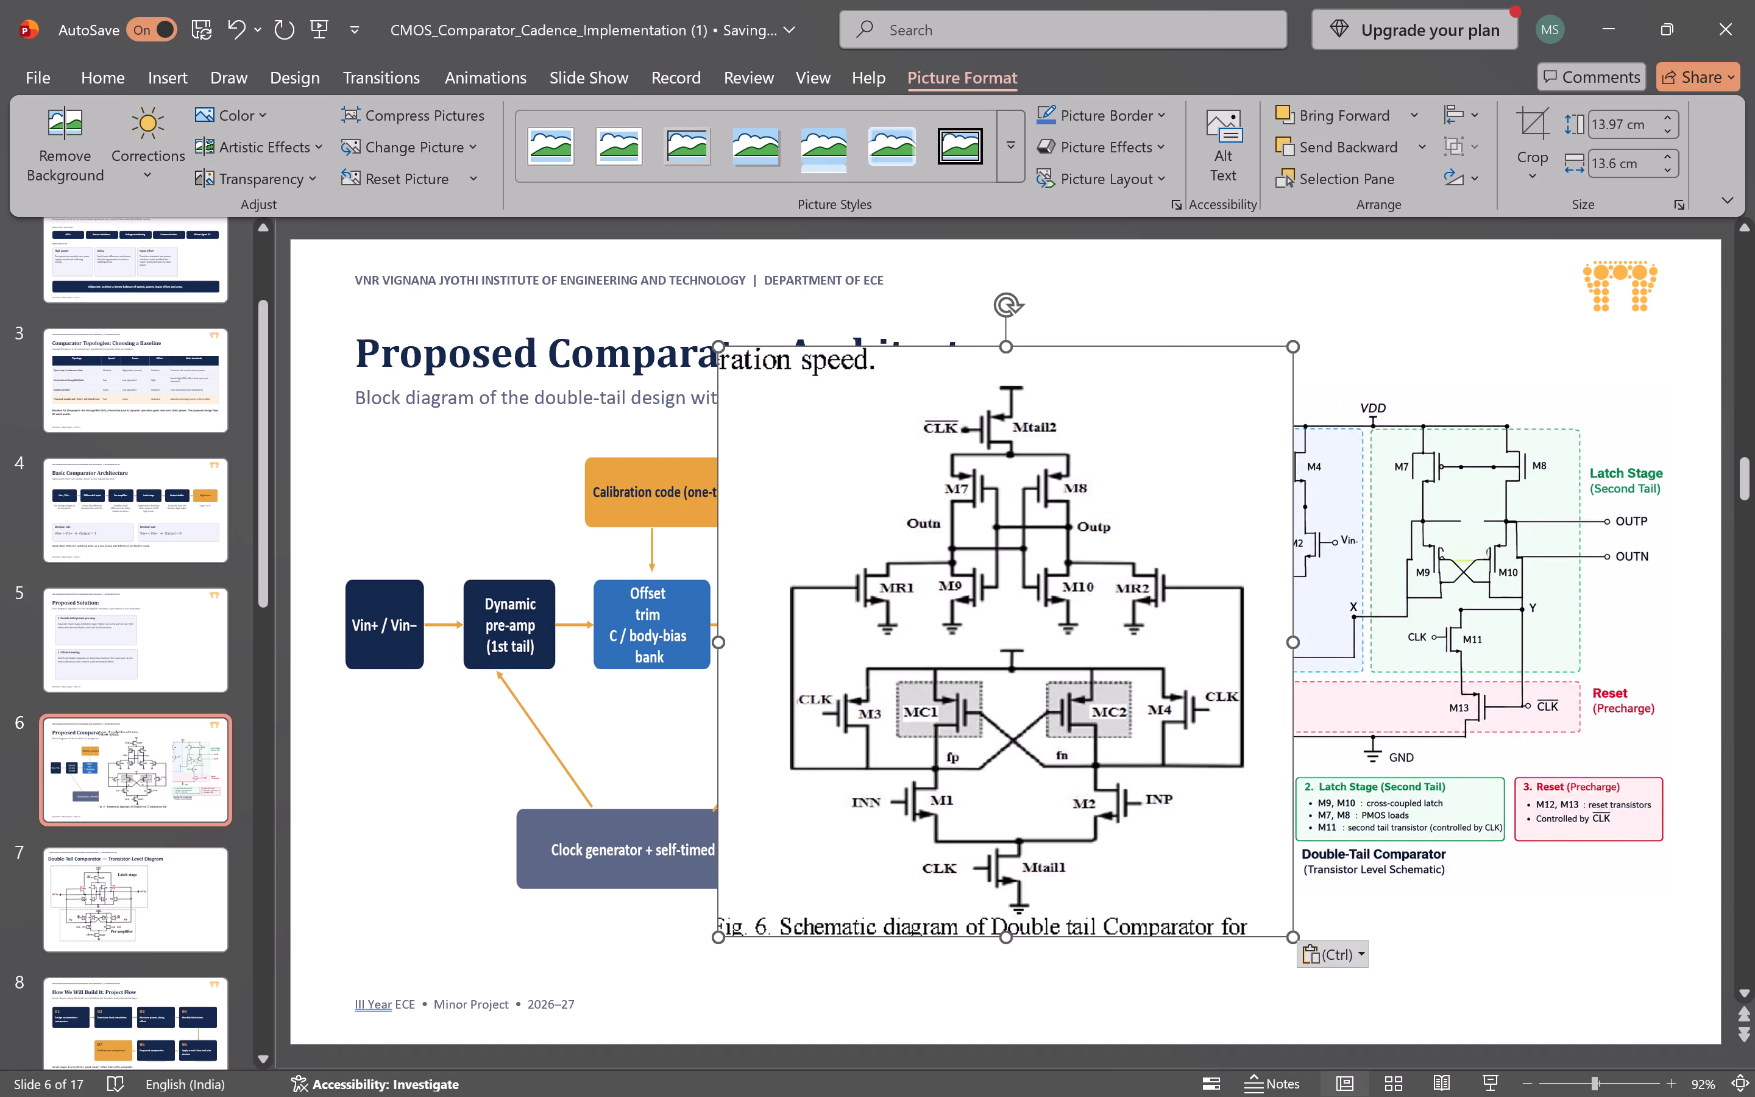
Crop the stray text off the pasted schematic's top and the caption off its bottom, leaving a height of 12.87 cm.
{"action": "right_click", "coordinate": [923, 828]}
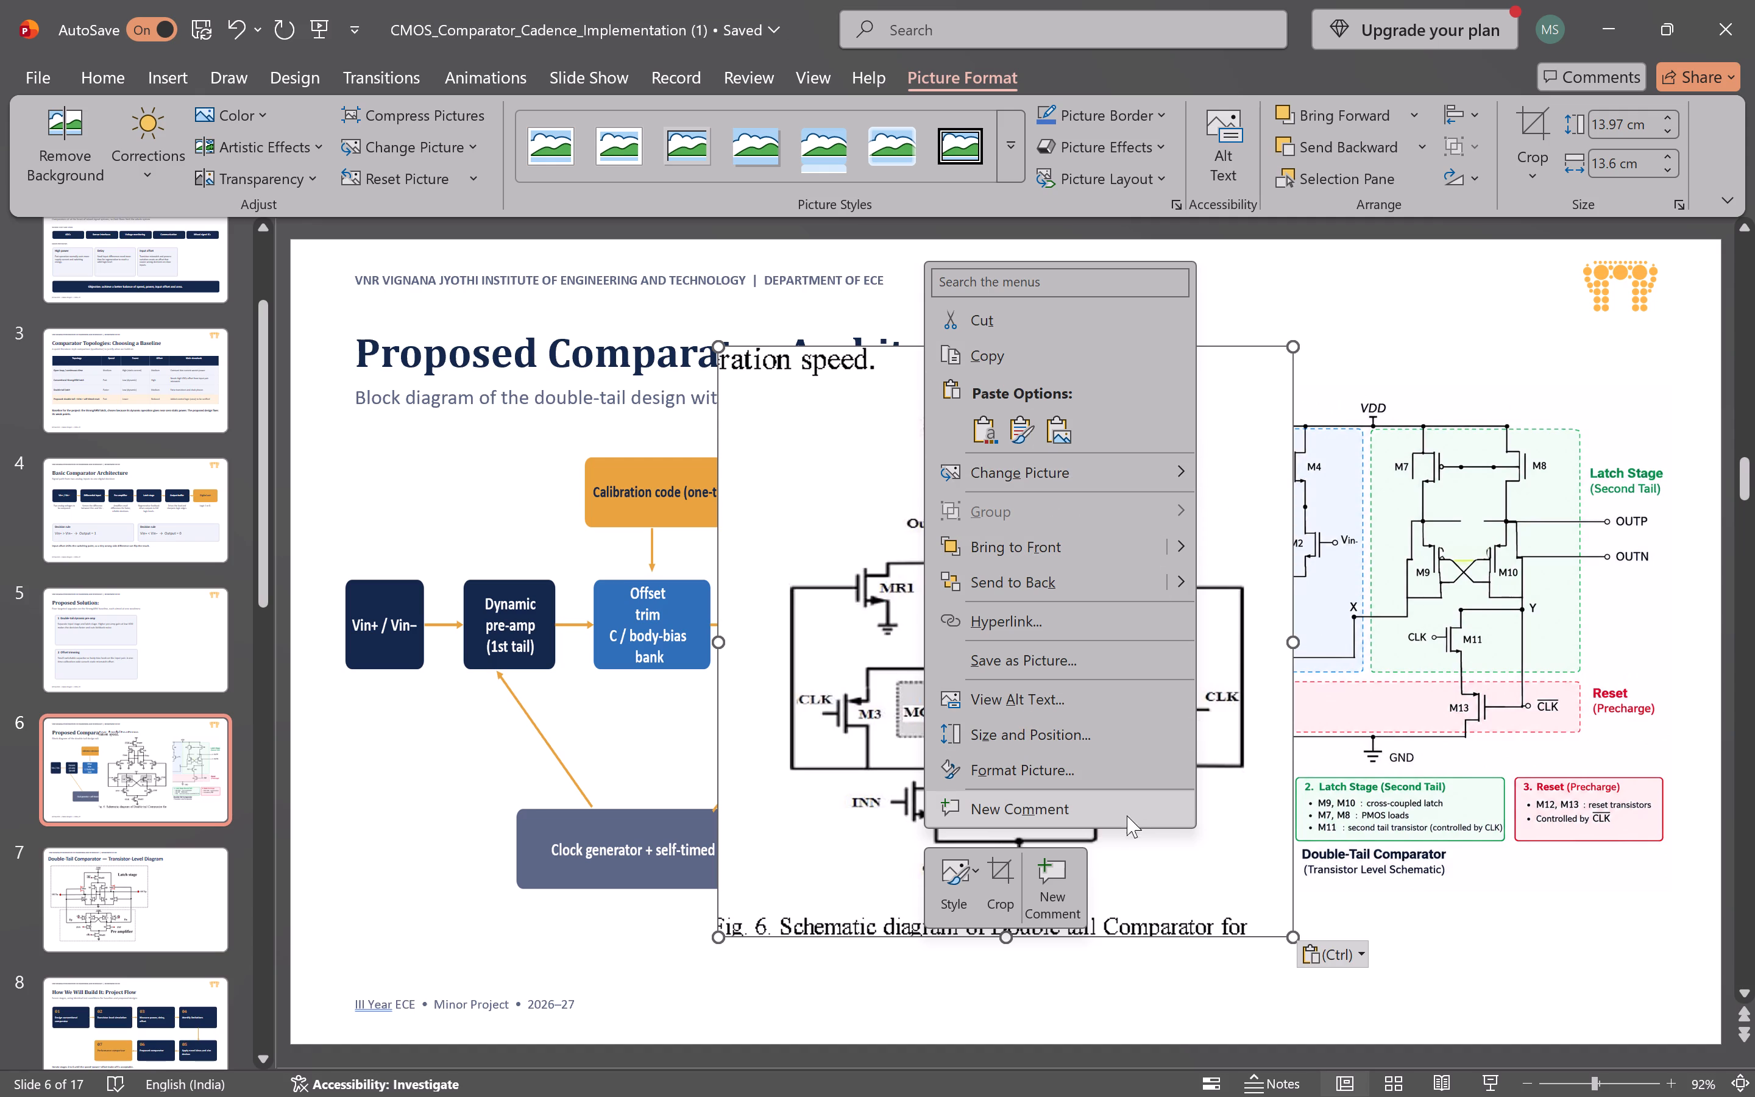
{"action": "left_click", "coordinate": [999, 863]}
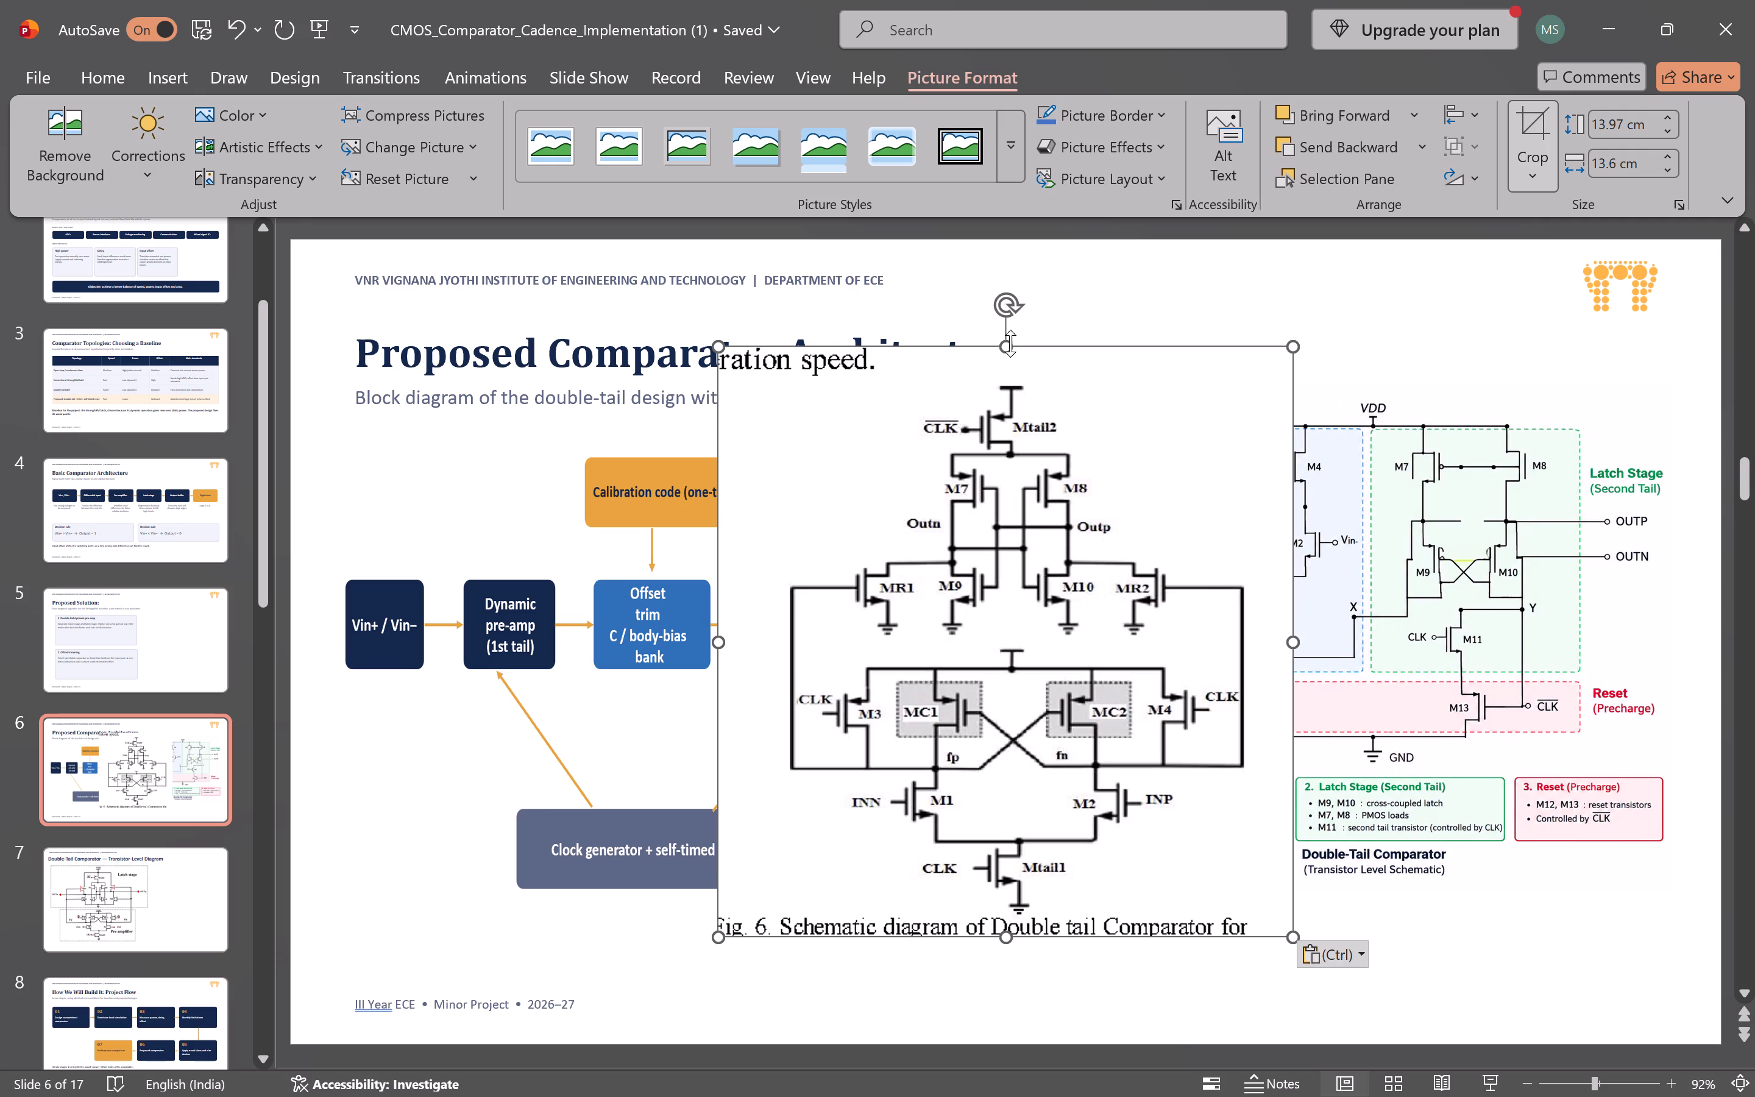
{"action": "left_click_drag", "start_coordinate": [1009, 349], "coordinate": [1012, 377]}
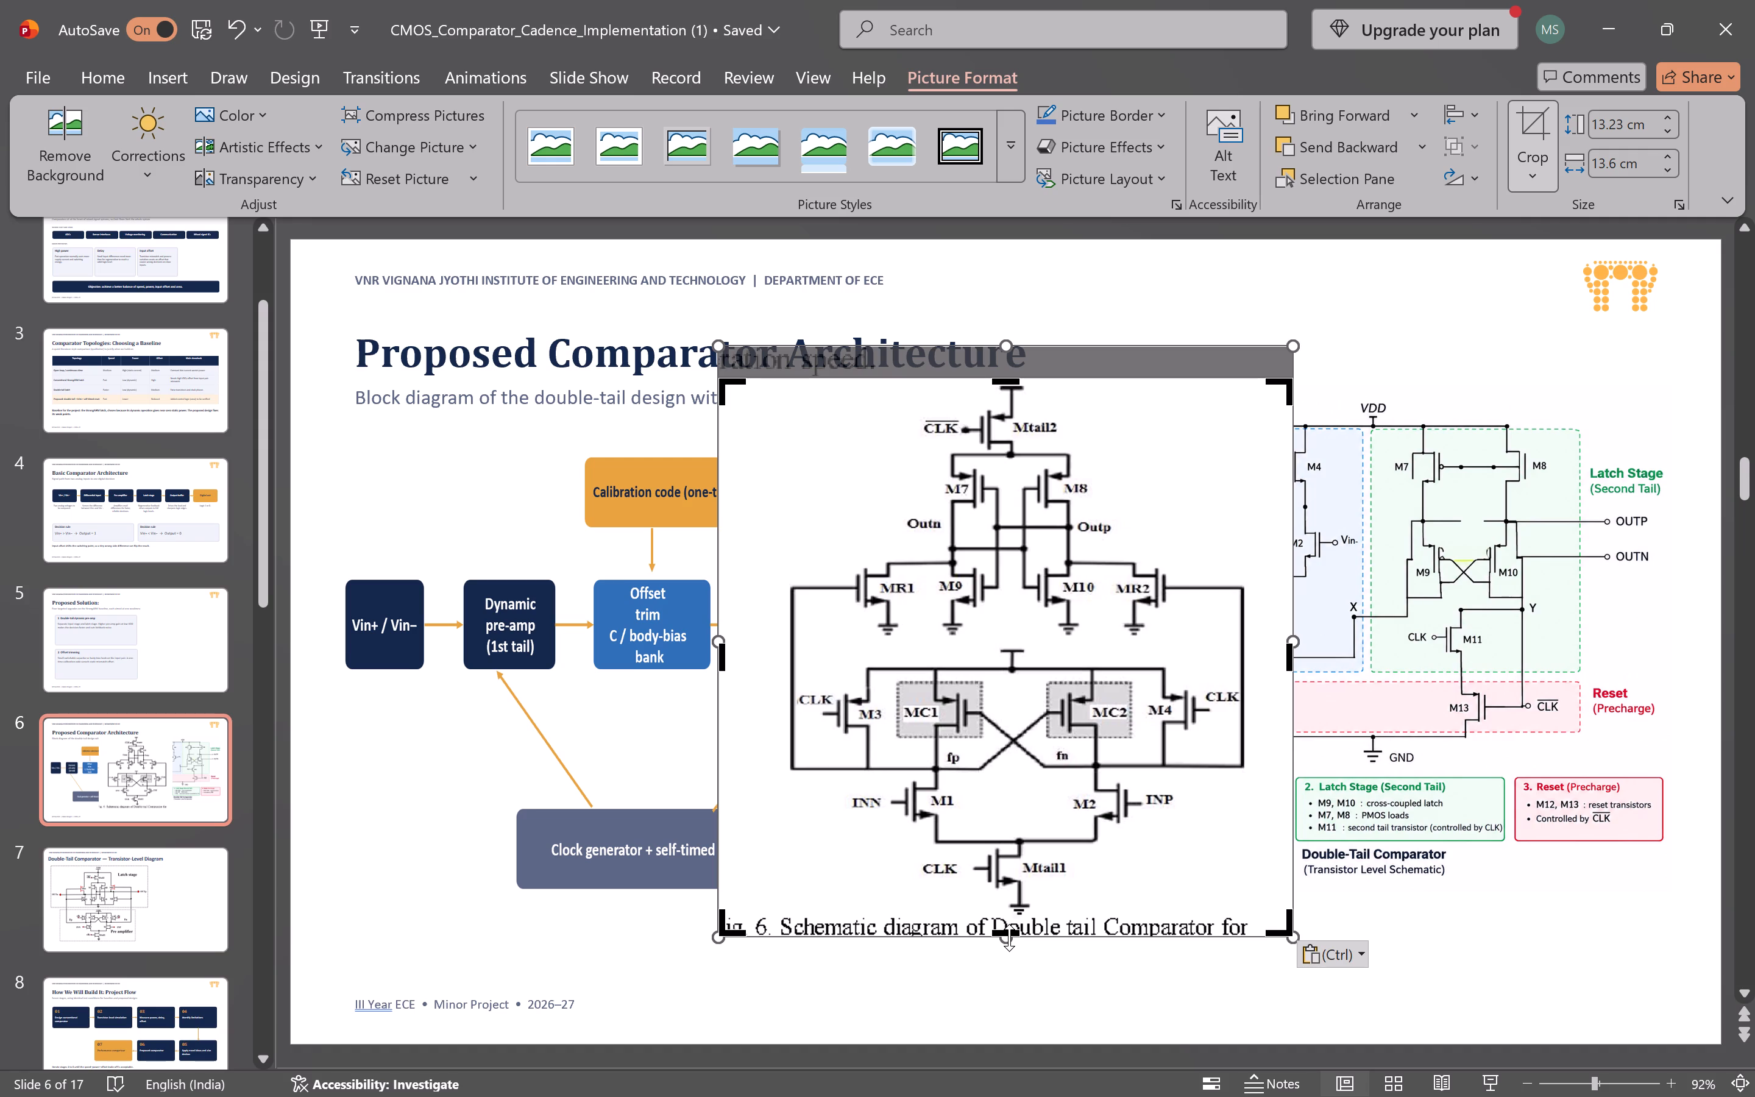
{"action": "left_click", "coordinate": [1005, 937]}
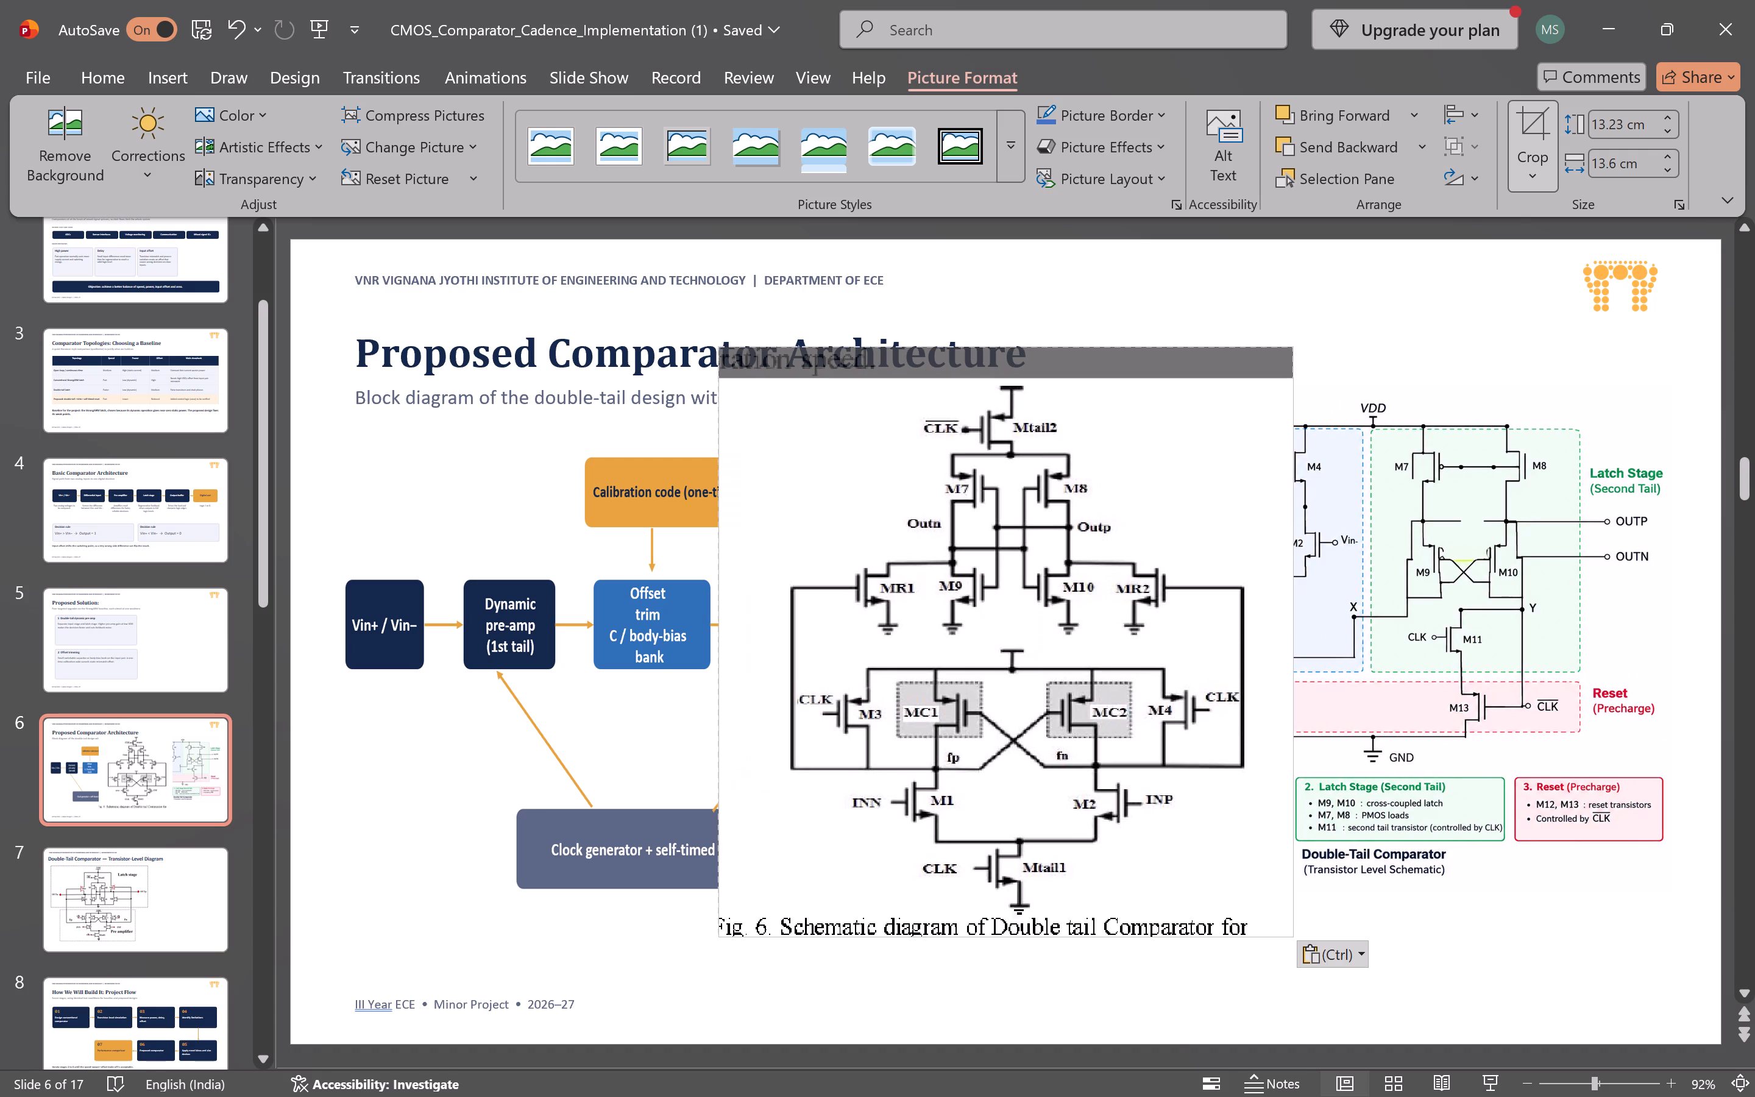
{"action": "left_click_drag", "start_coordinate": [1008, 931], "coordinate": [1008, 921]}
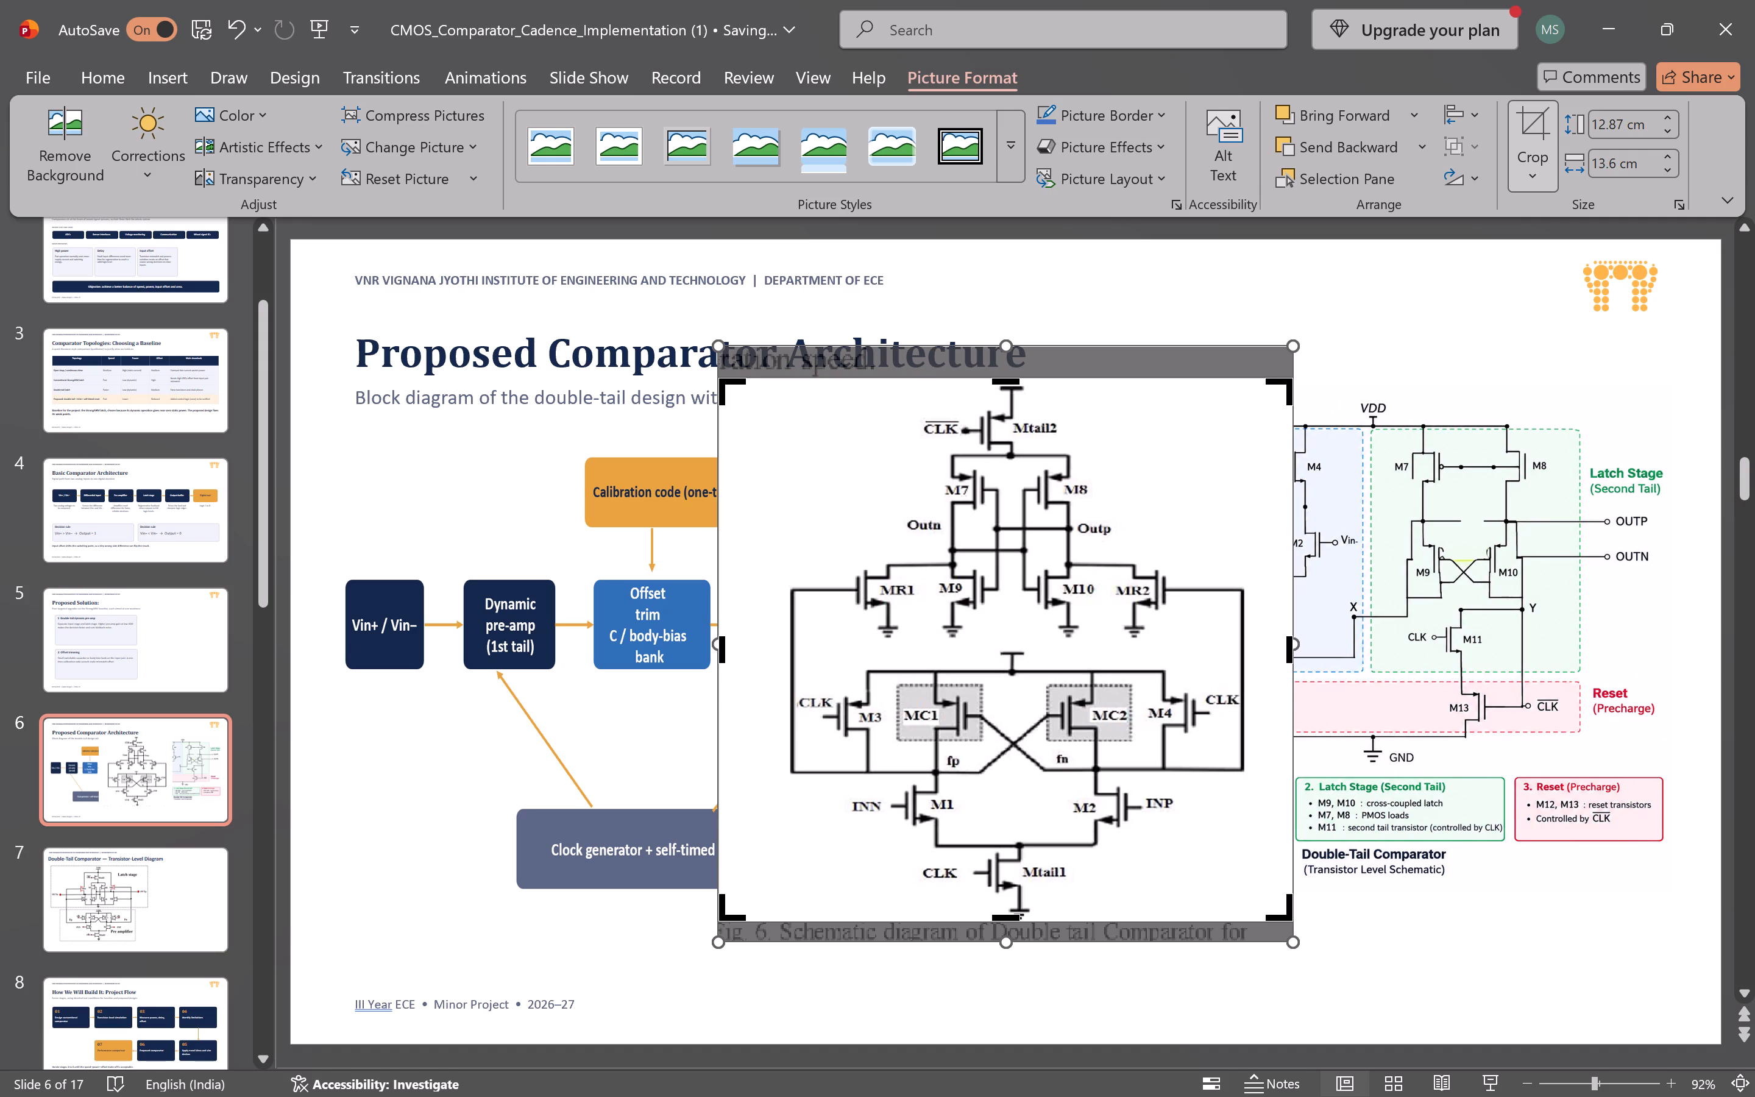
{"action": "left_click", "coordinate": [770, 657]}
{"action": "left_click", "coordinate": [1297, 291]}
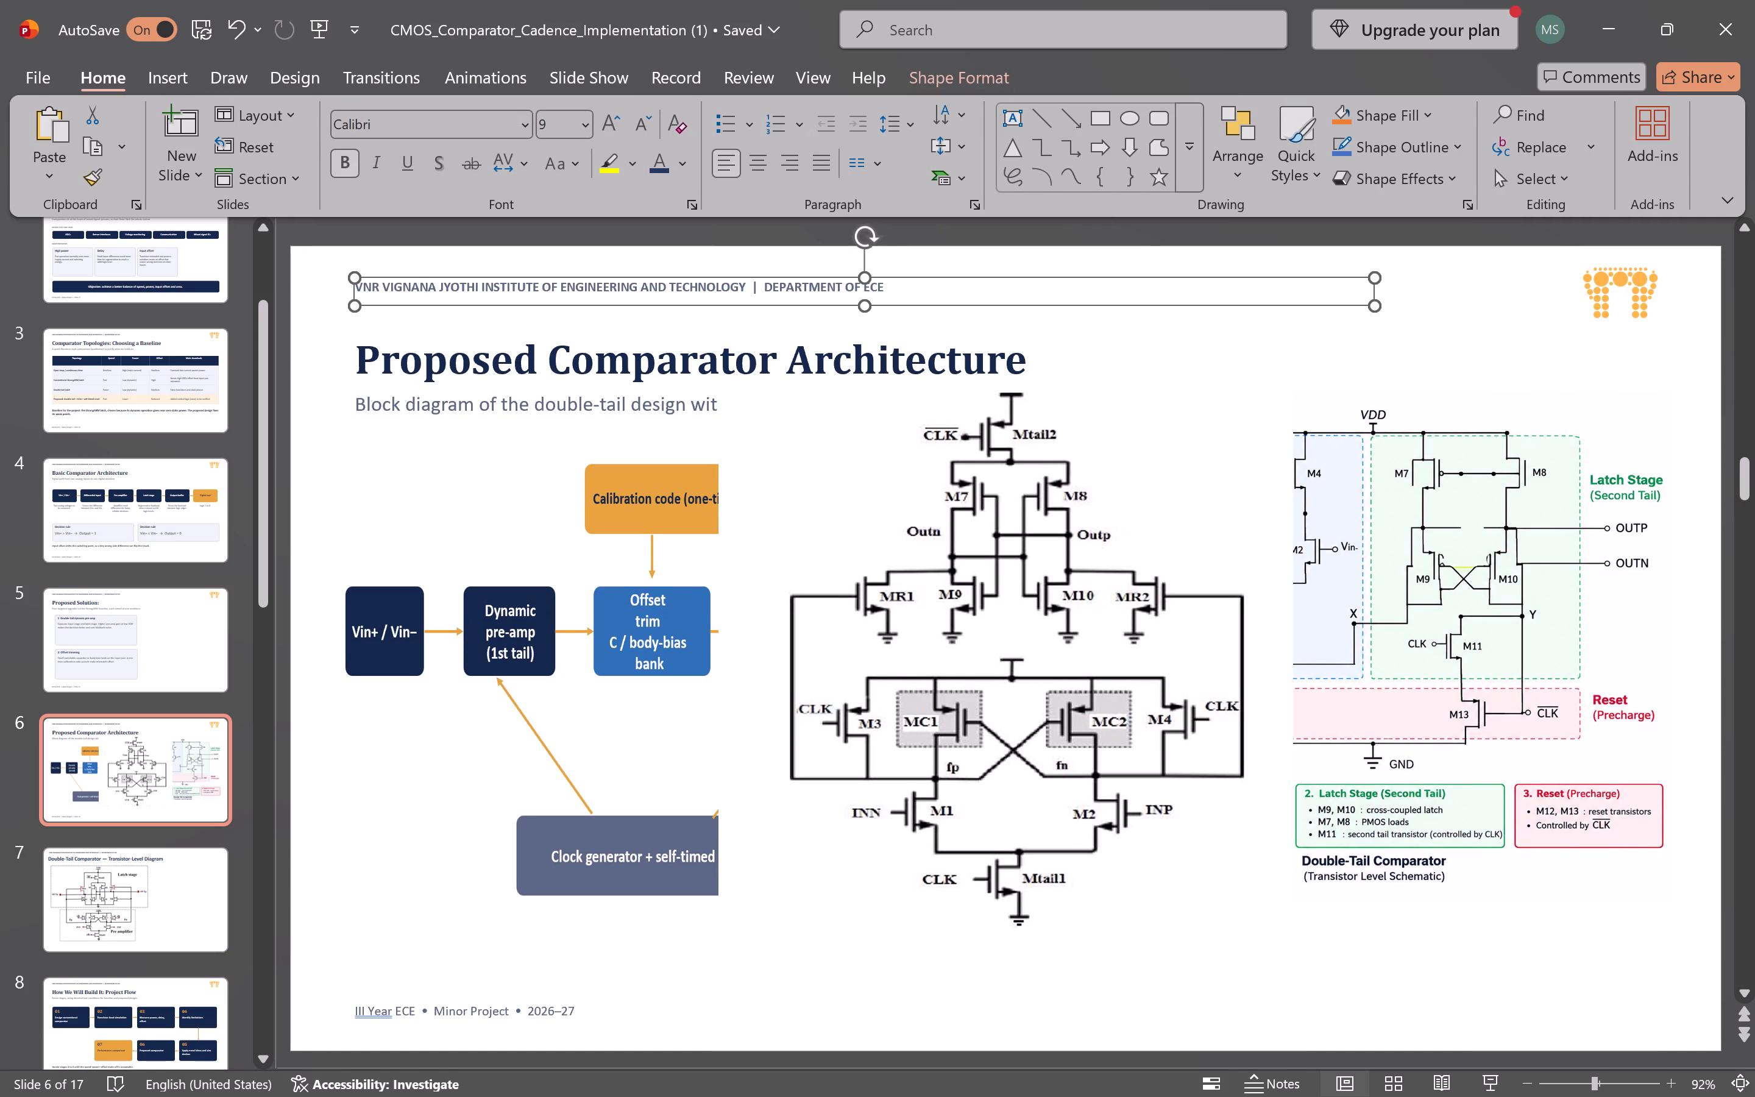
Delete the old coloured double-tail schematic picture from slide 6.
{"action": "left_click", "coordinate": [971, 529]}
{"action": "left_click", "coordinate": [1442, 557]}
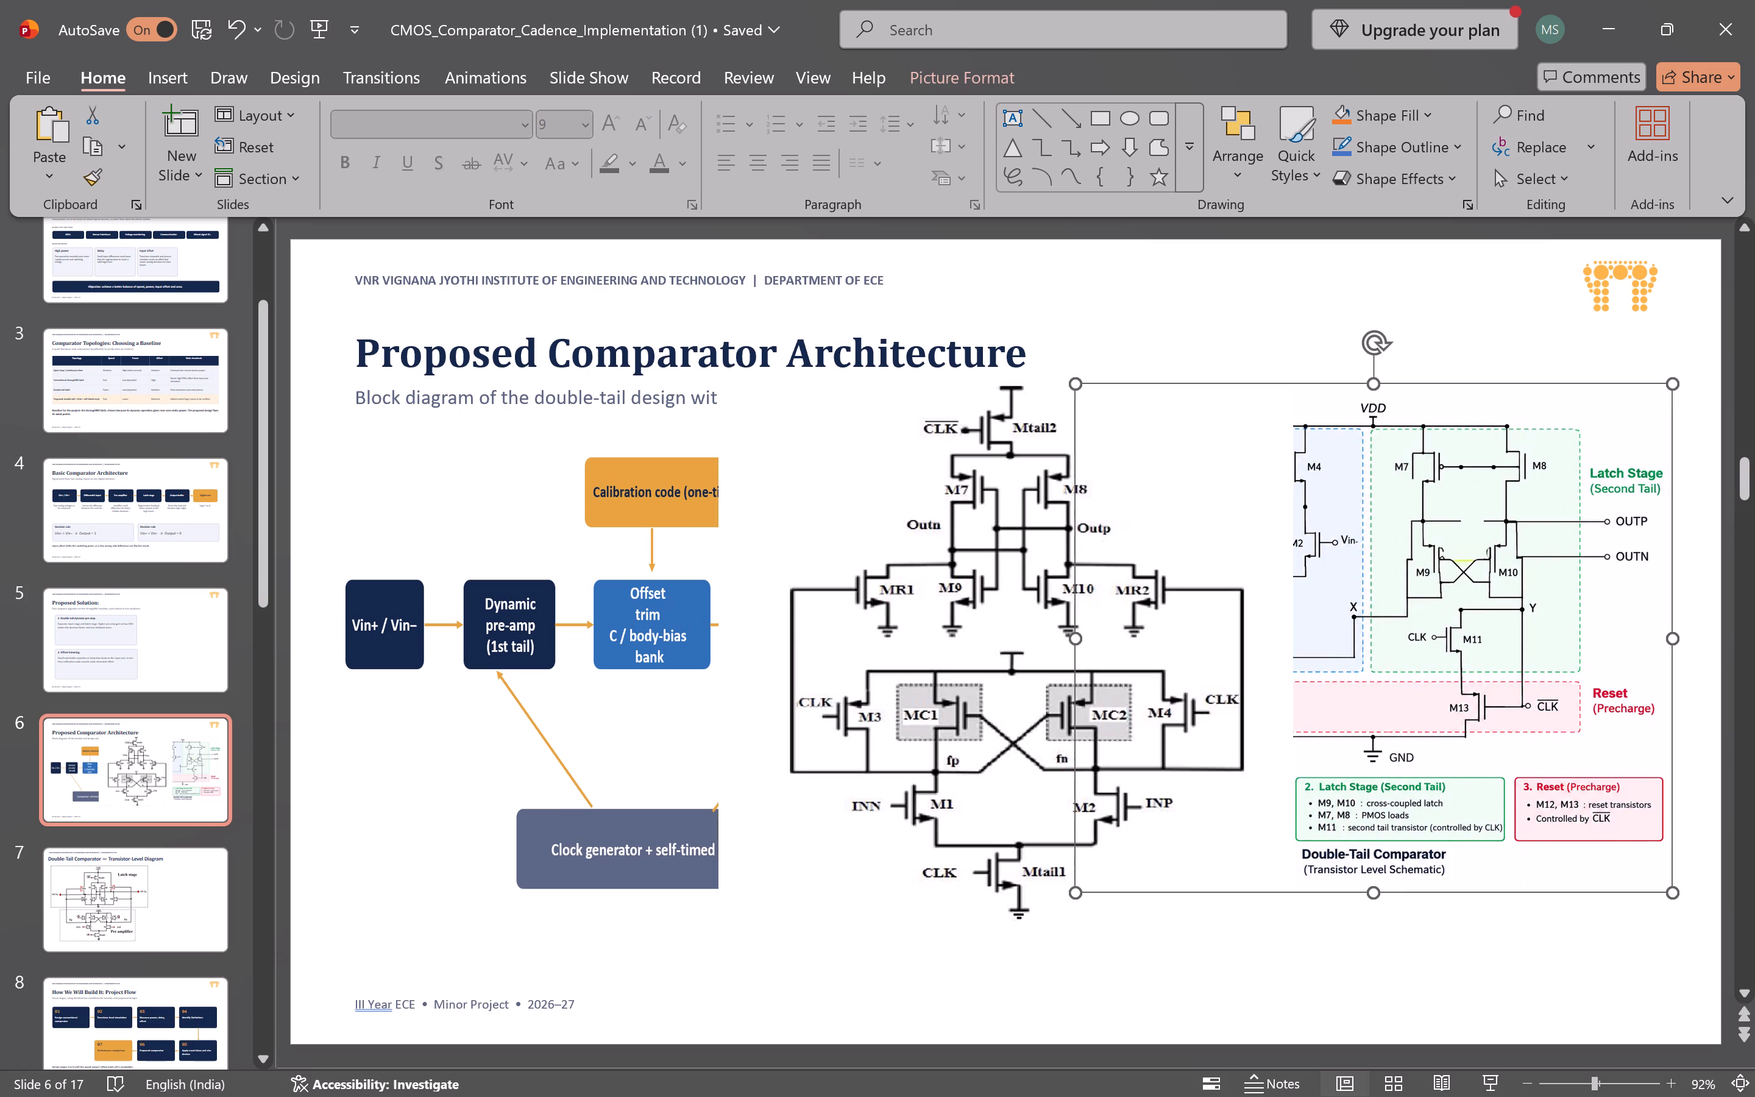
{"action": "key", "text": "BackSpace"}
Move the cropped schematic to the right side of slide 6, clear of the block diagram.
{"action": "left_click", "coordinate": [1044, 631]}
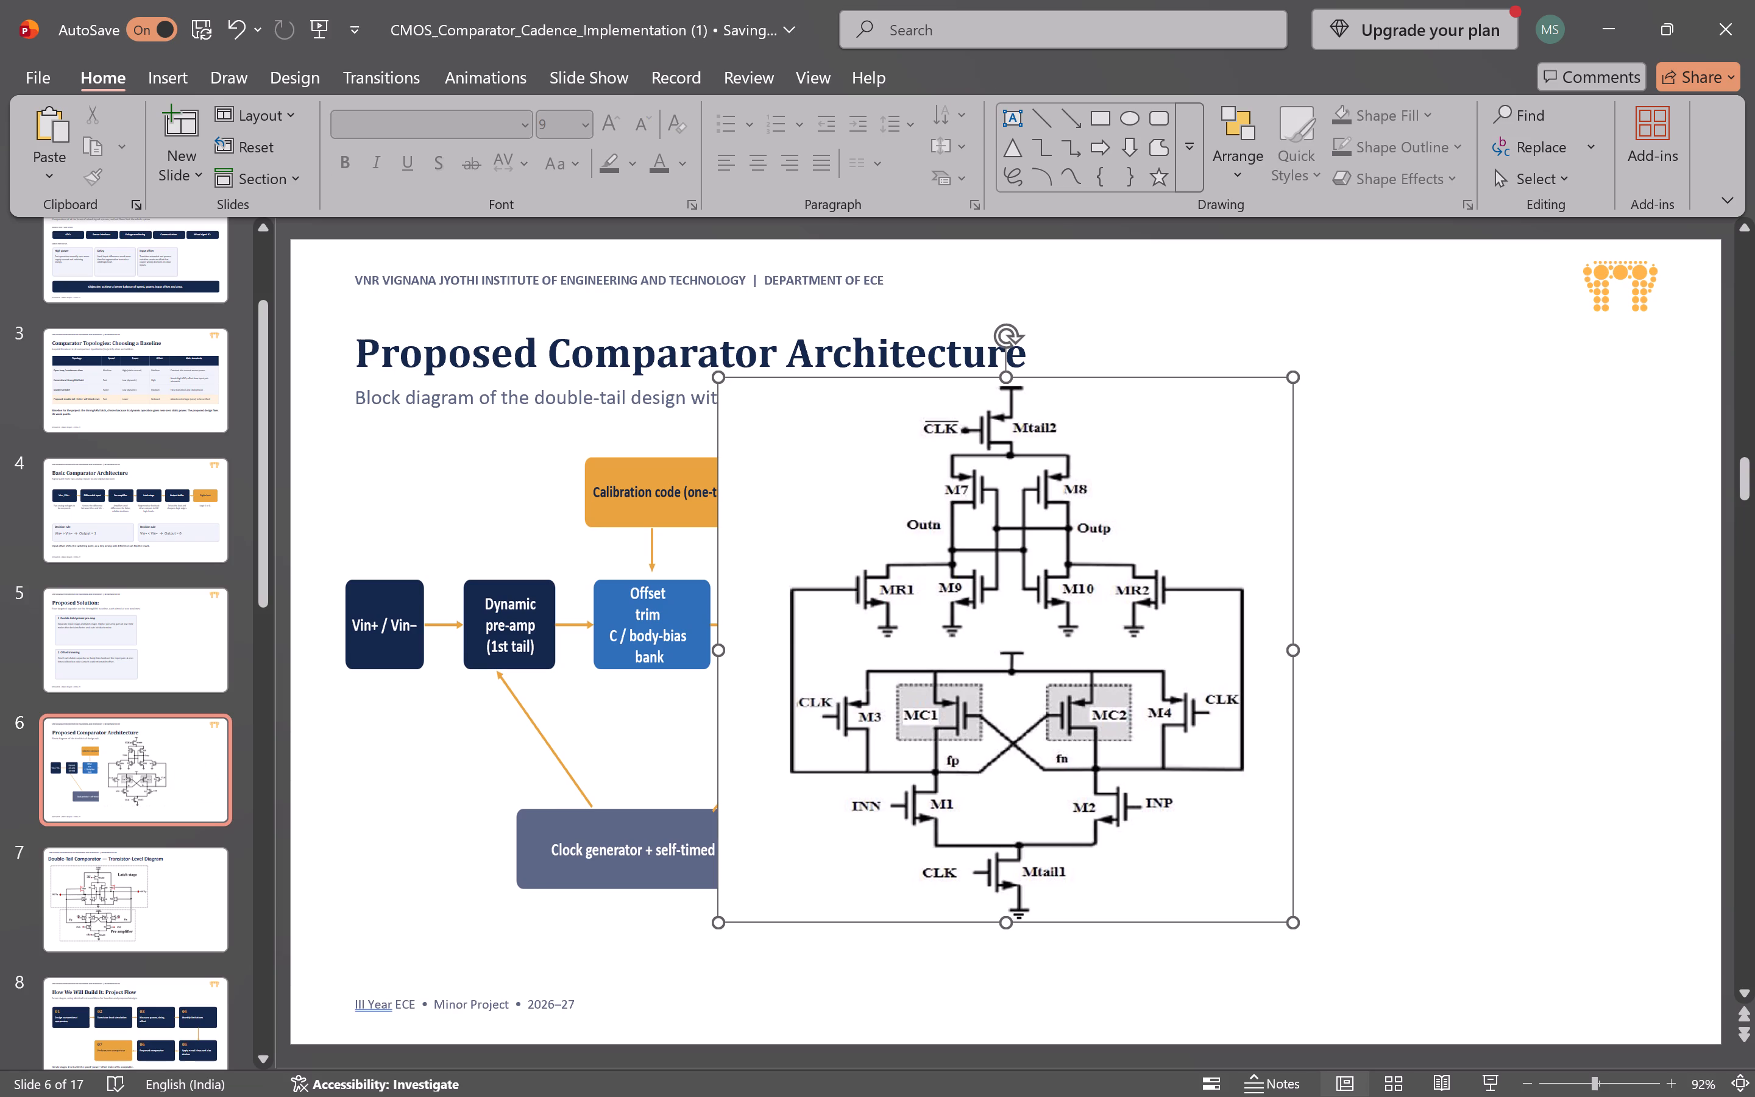
{"action": "left_click_drag", "start_coordinate": [1174, 508], "coordinate": [1617, 516]}
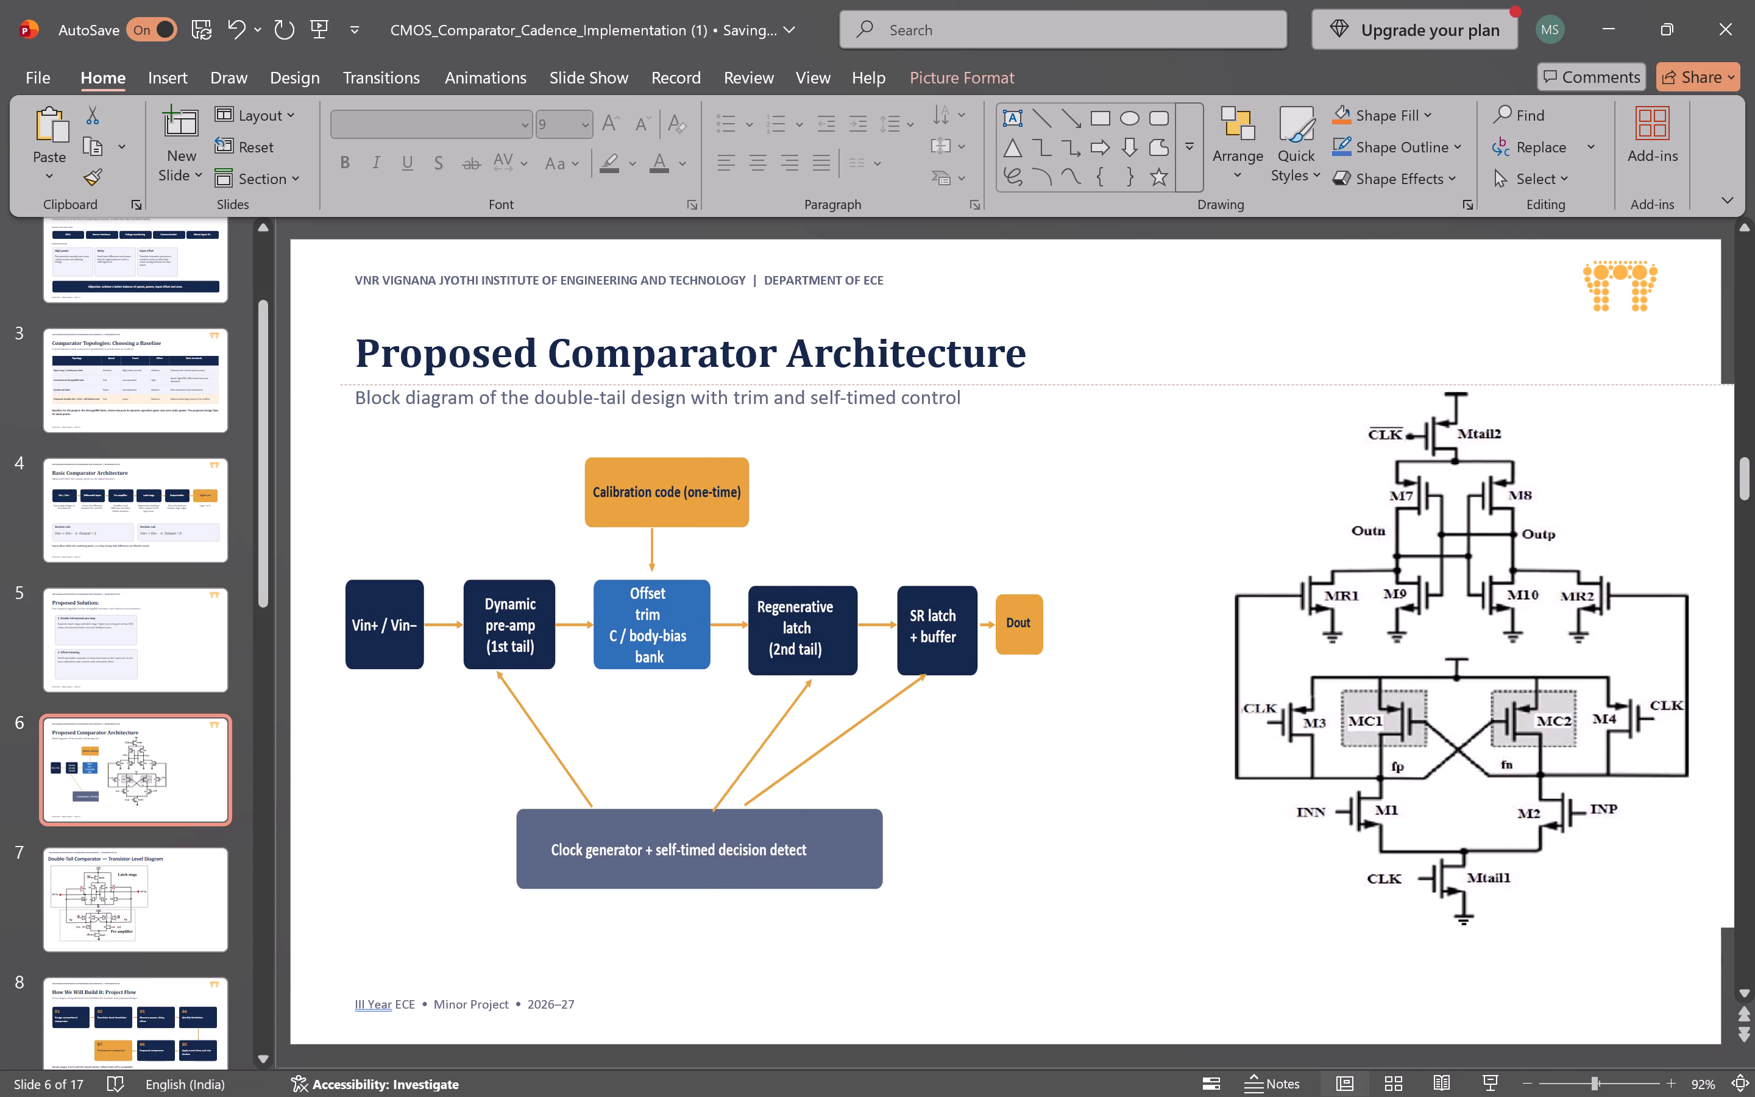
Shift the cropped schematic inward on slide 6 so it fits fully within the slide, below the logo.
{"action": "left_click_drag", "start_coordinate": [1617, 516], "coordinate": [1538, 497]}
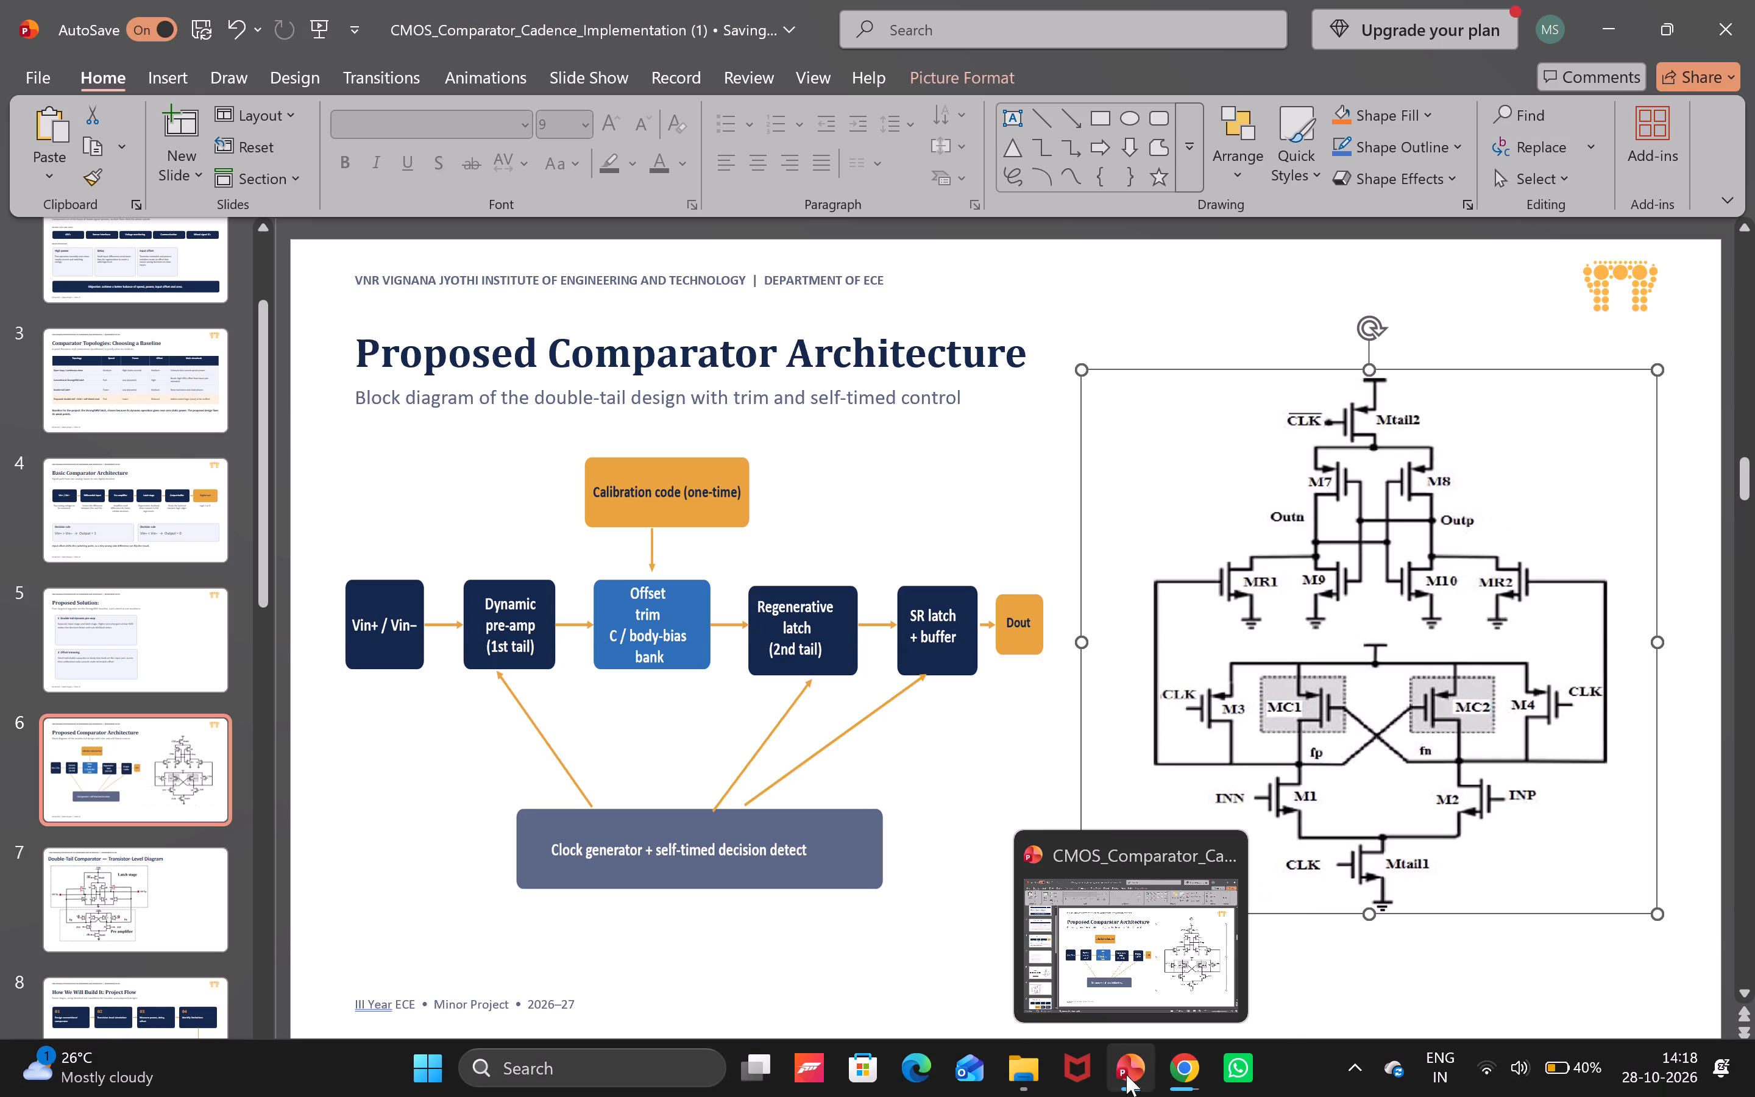
Switch to Chrome and search Google Images for "double tail dynamic comparator architecture".
{"action": "left_click", "coordinate": [1173, 1074]}
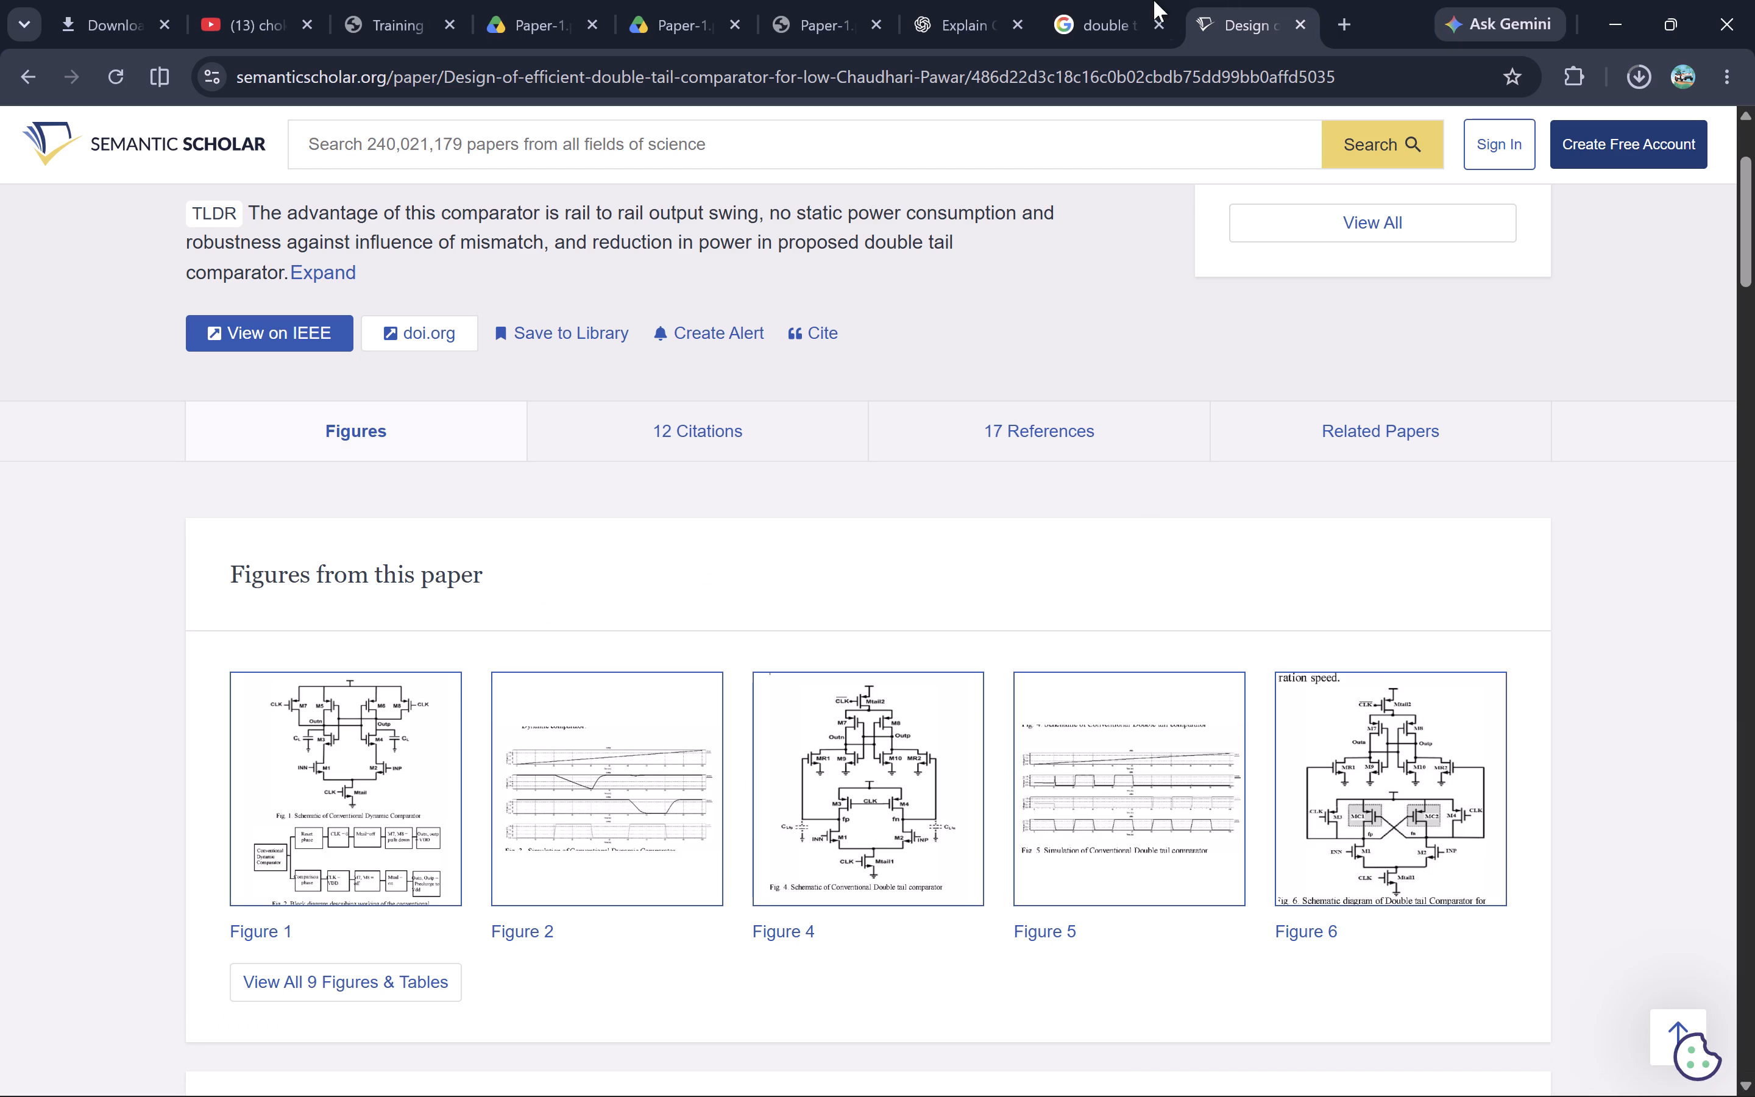
{"action": "scroll", "coordinate": [1046, 247], "scroll_direction": "up", "scroll_amount": 7}
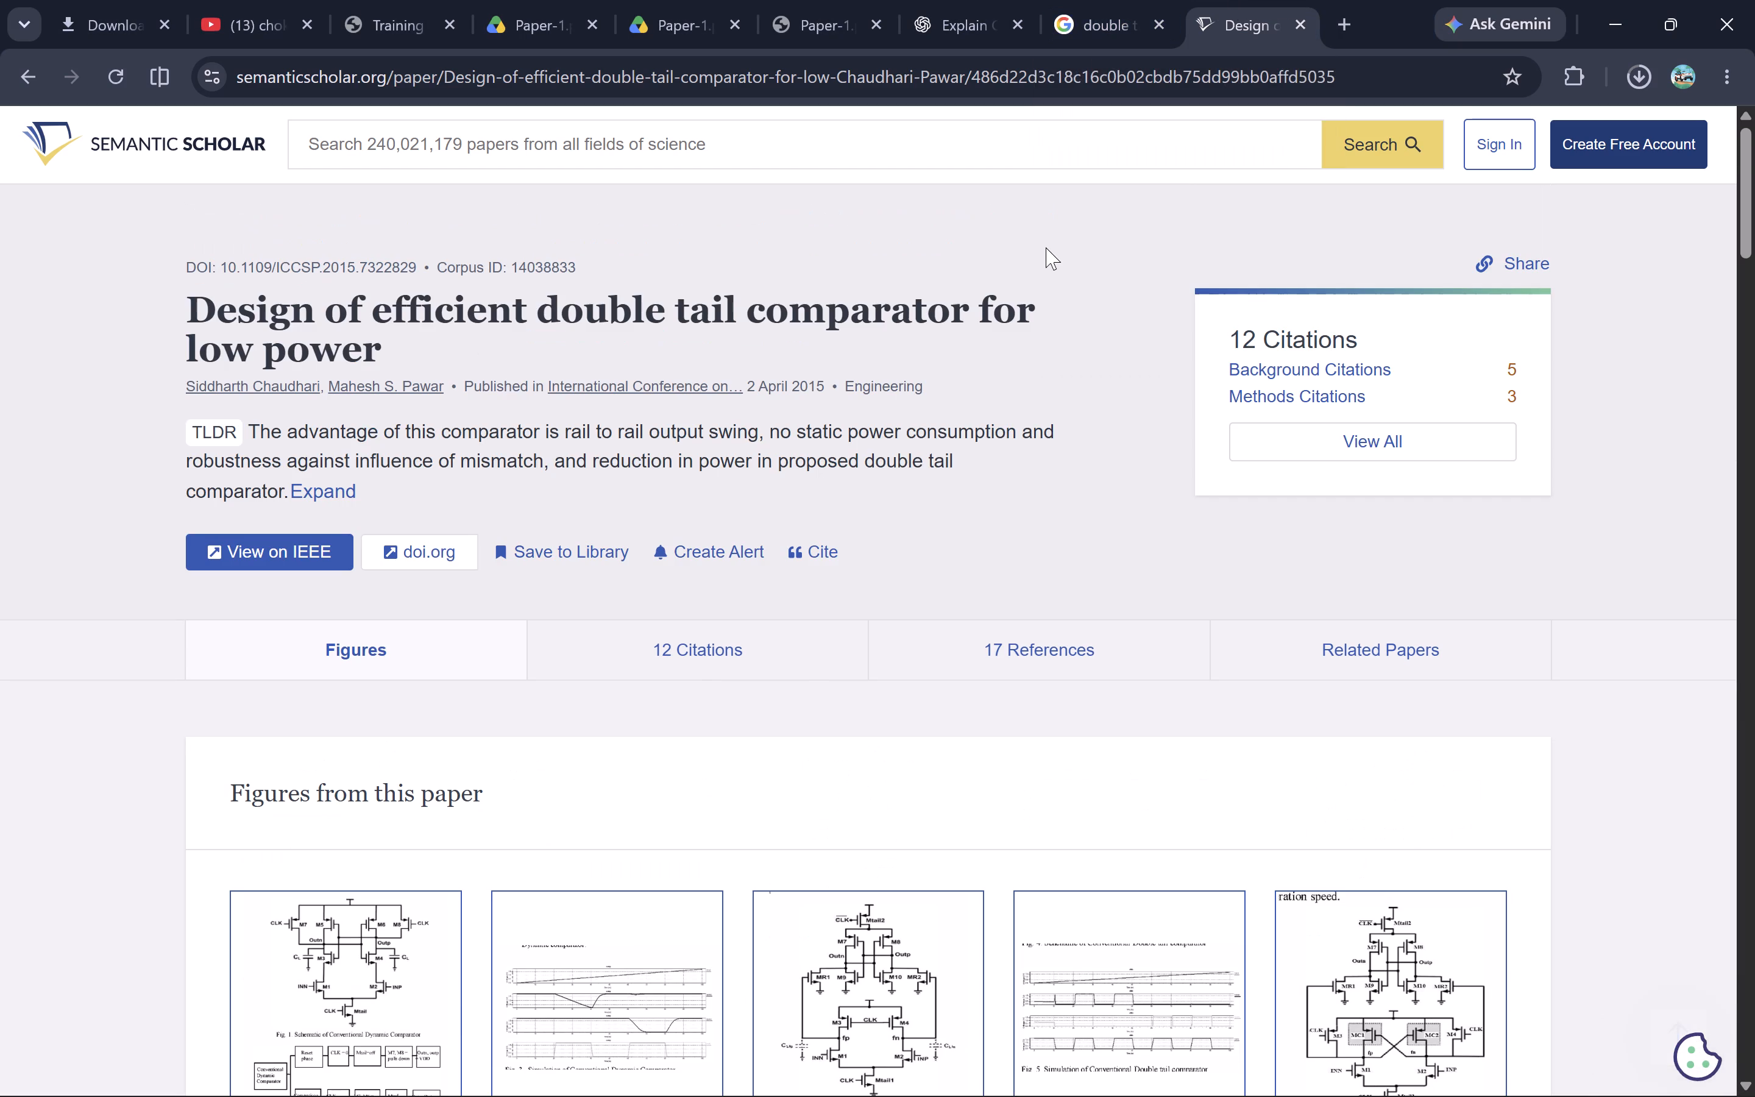
{"action": "scroll", "coordinate": [1046, 247], "scroll_direction": "up", "scroll_amount": 7}
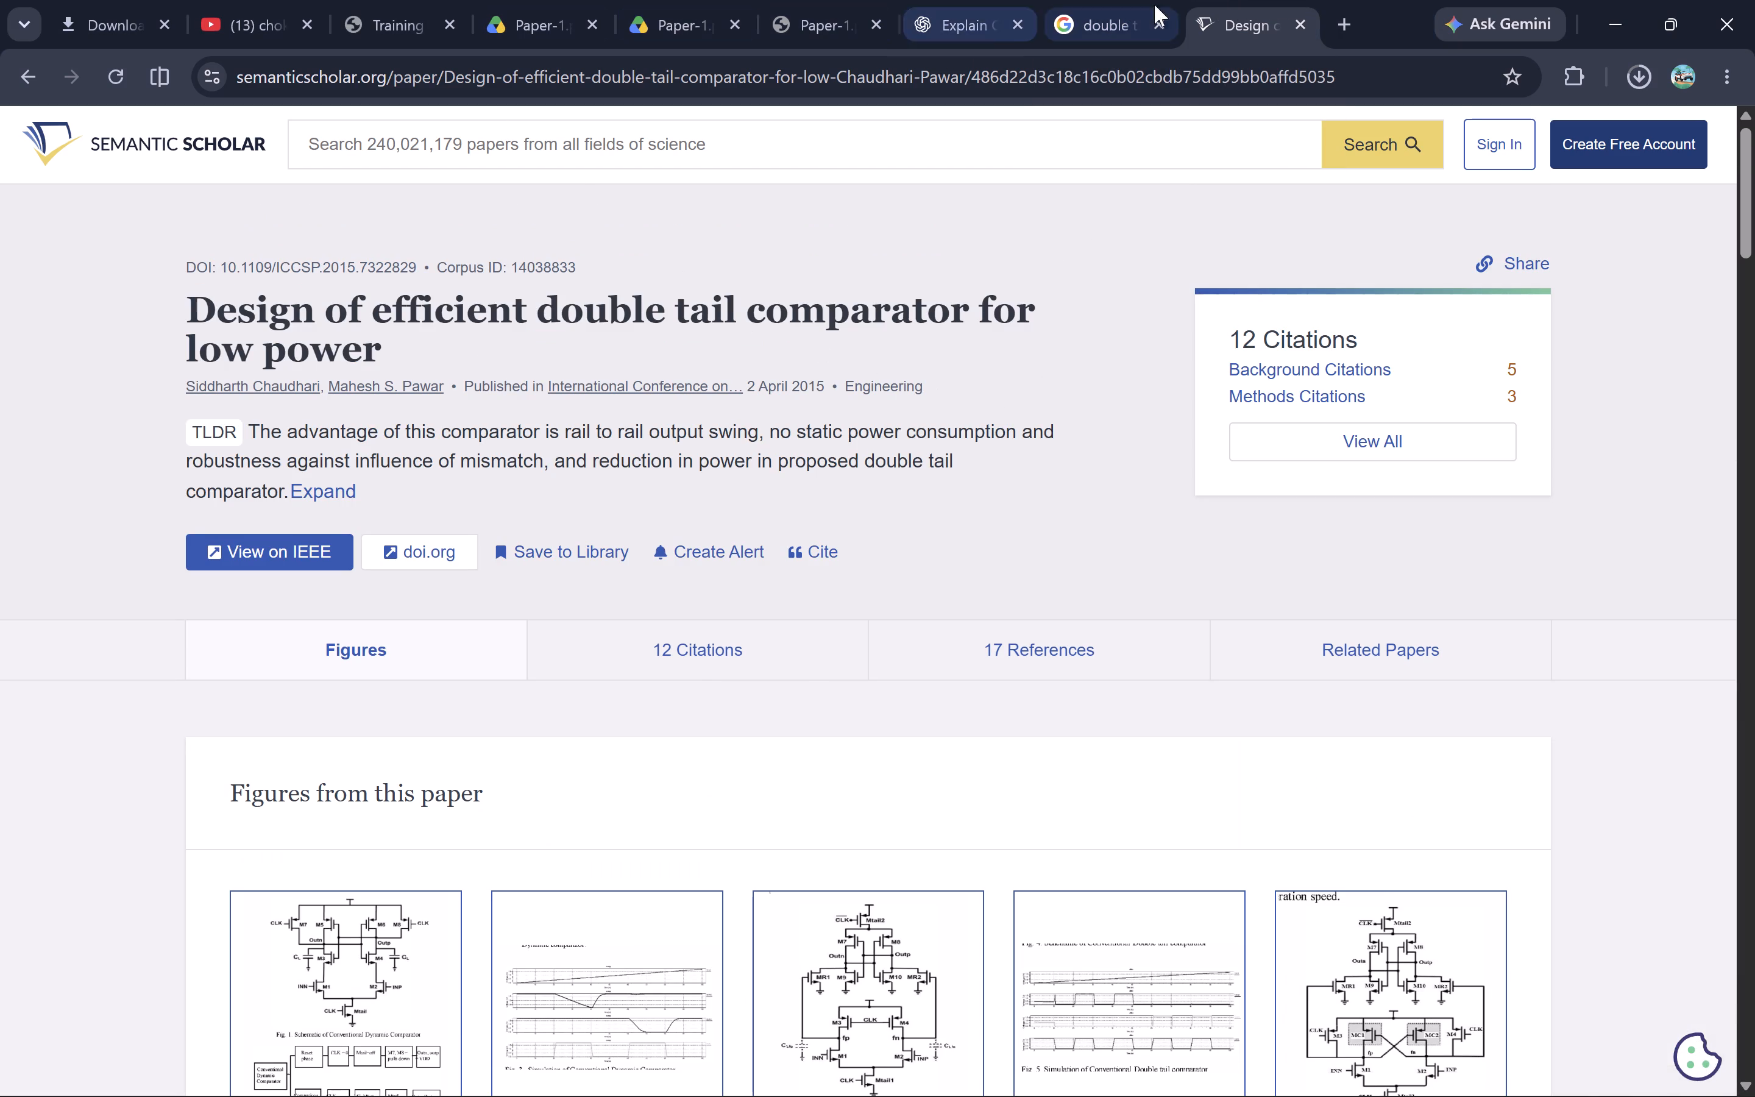
{"action": "left_click", "coordinate": [1108, 2]}
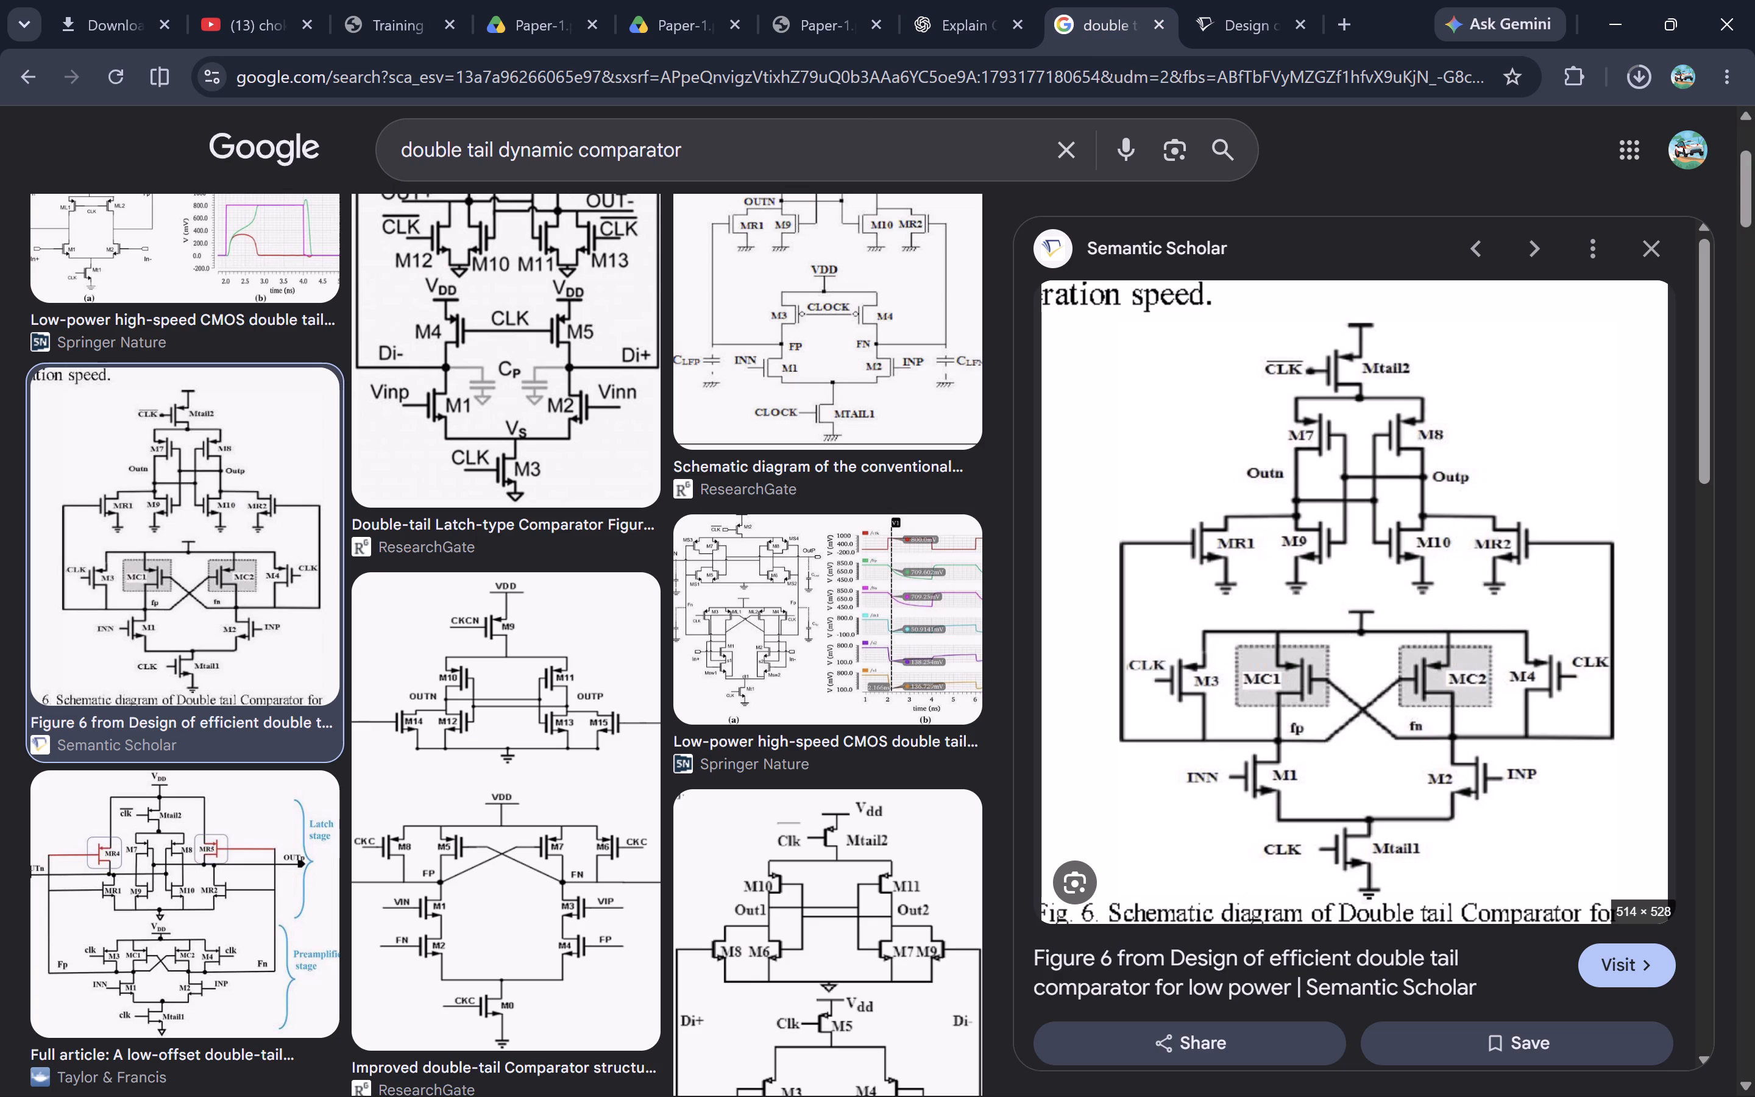
{"action": "left_click", "coordinate": [831, 146]}
{"action": "key", "text": "space"}
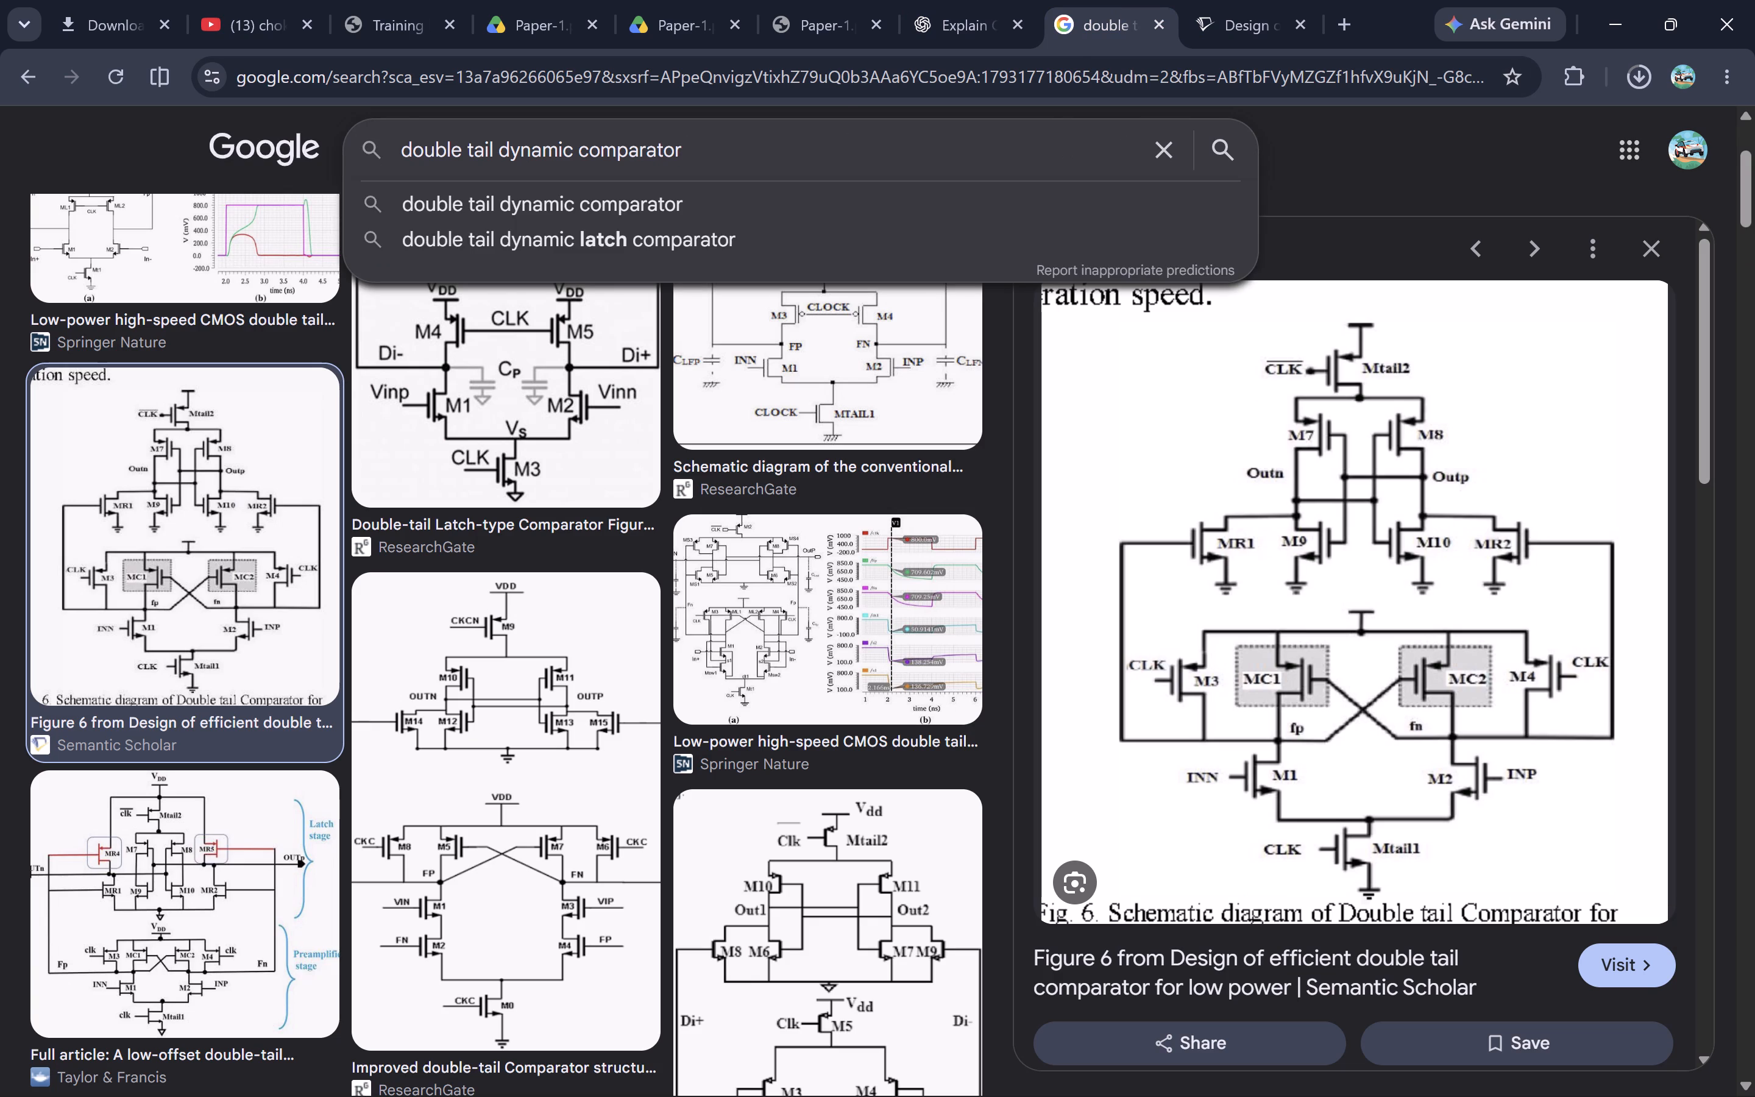
{"action": "type", "text": "arc"}
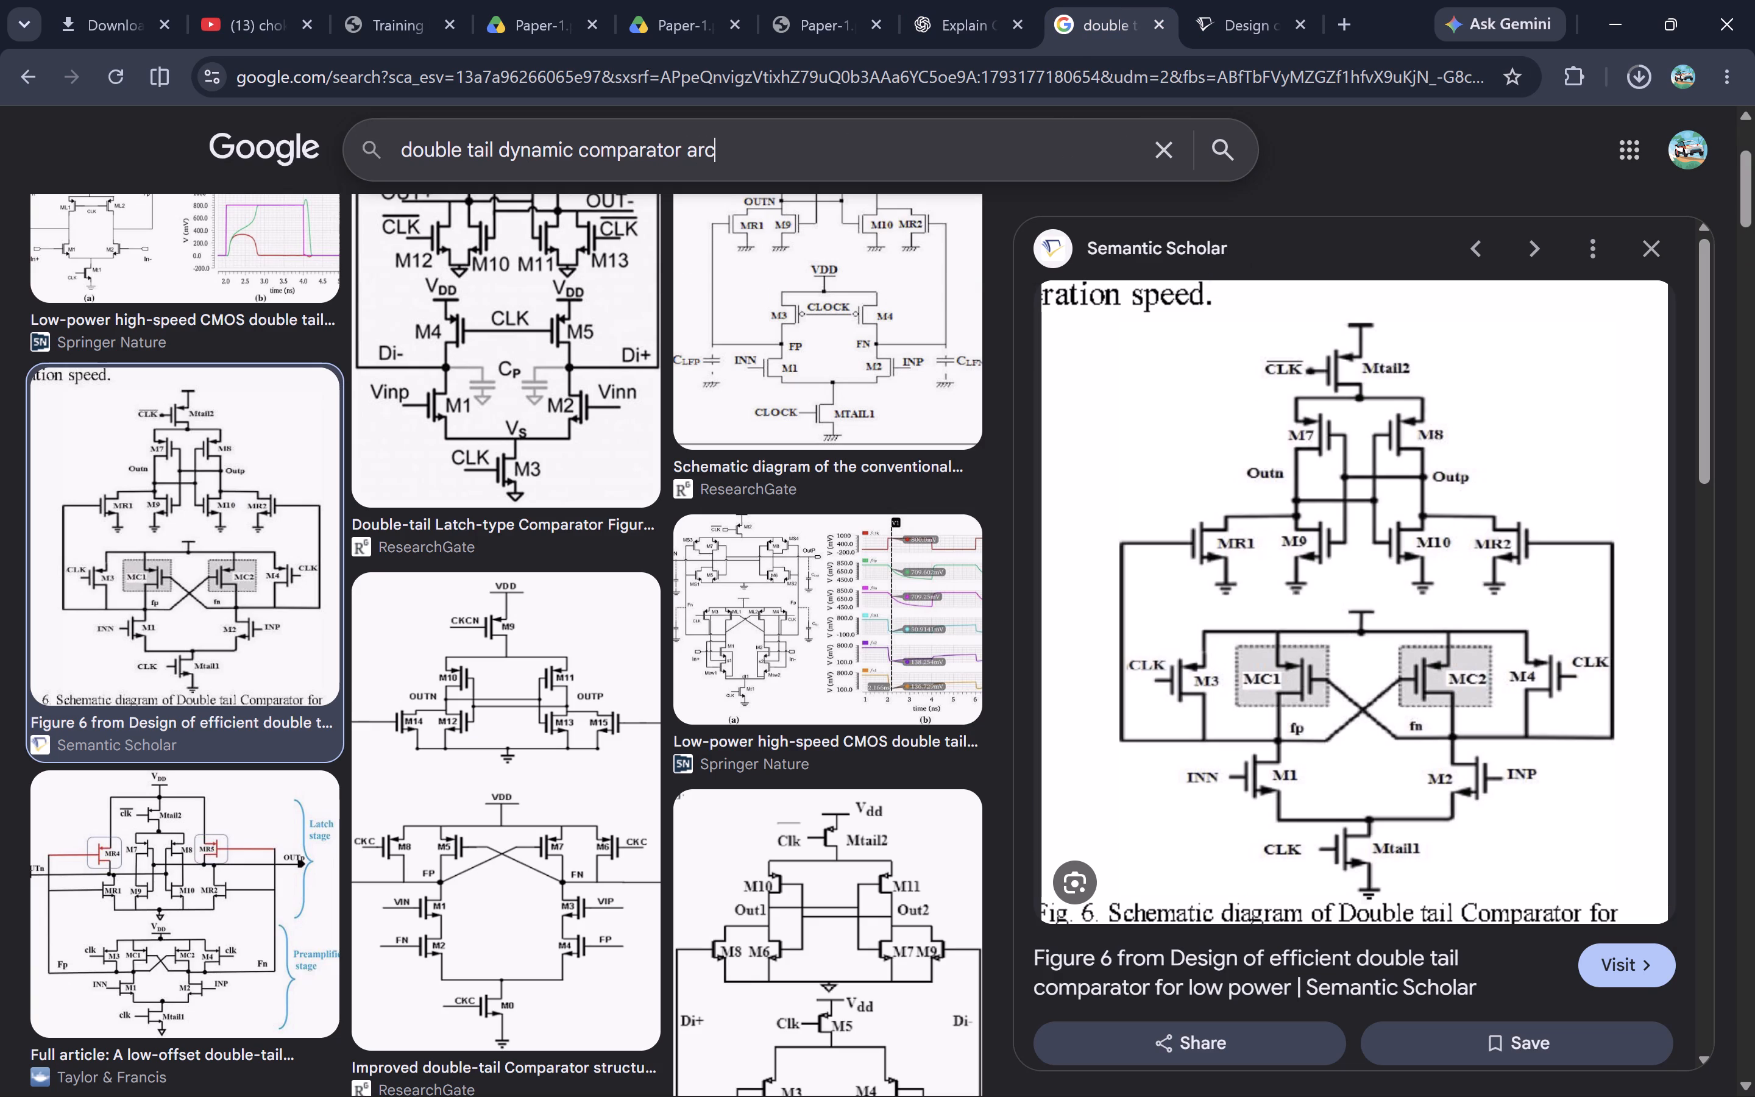
{"action": "type", "text": "hitecture"}
{"action": "key", "text": "Return"}
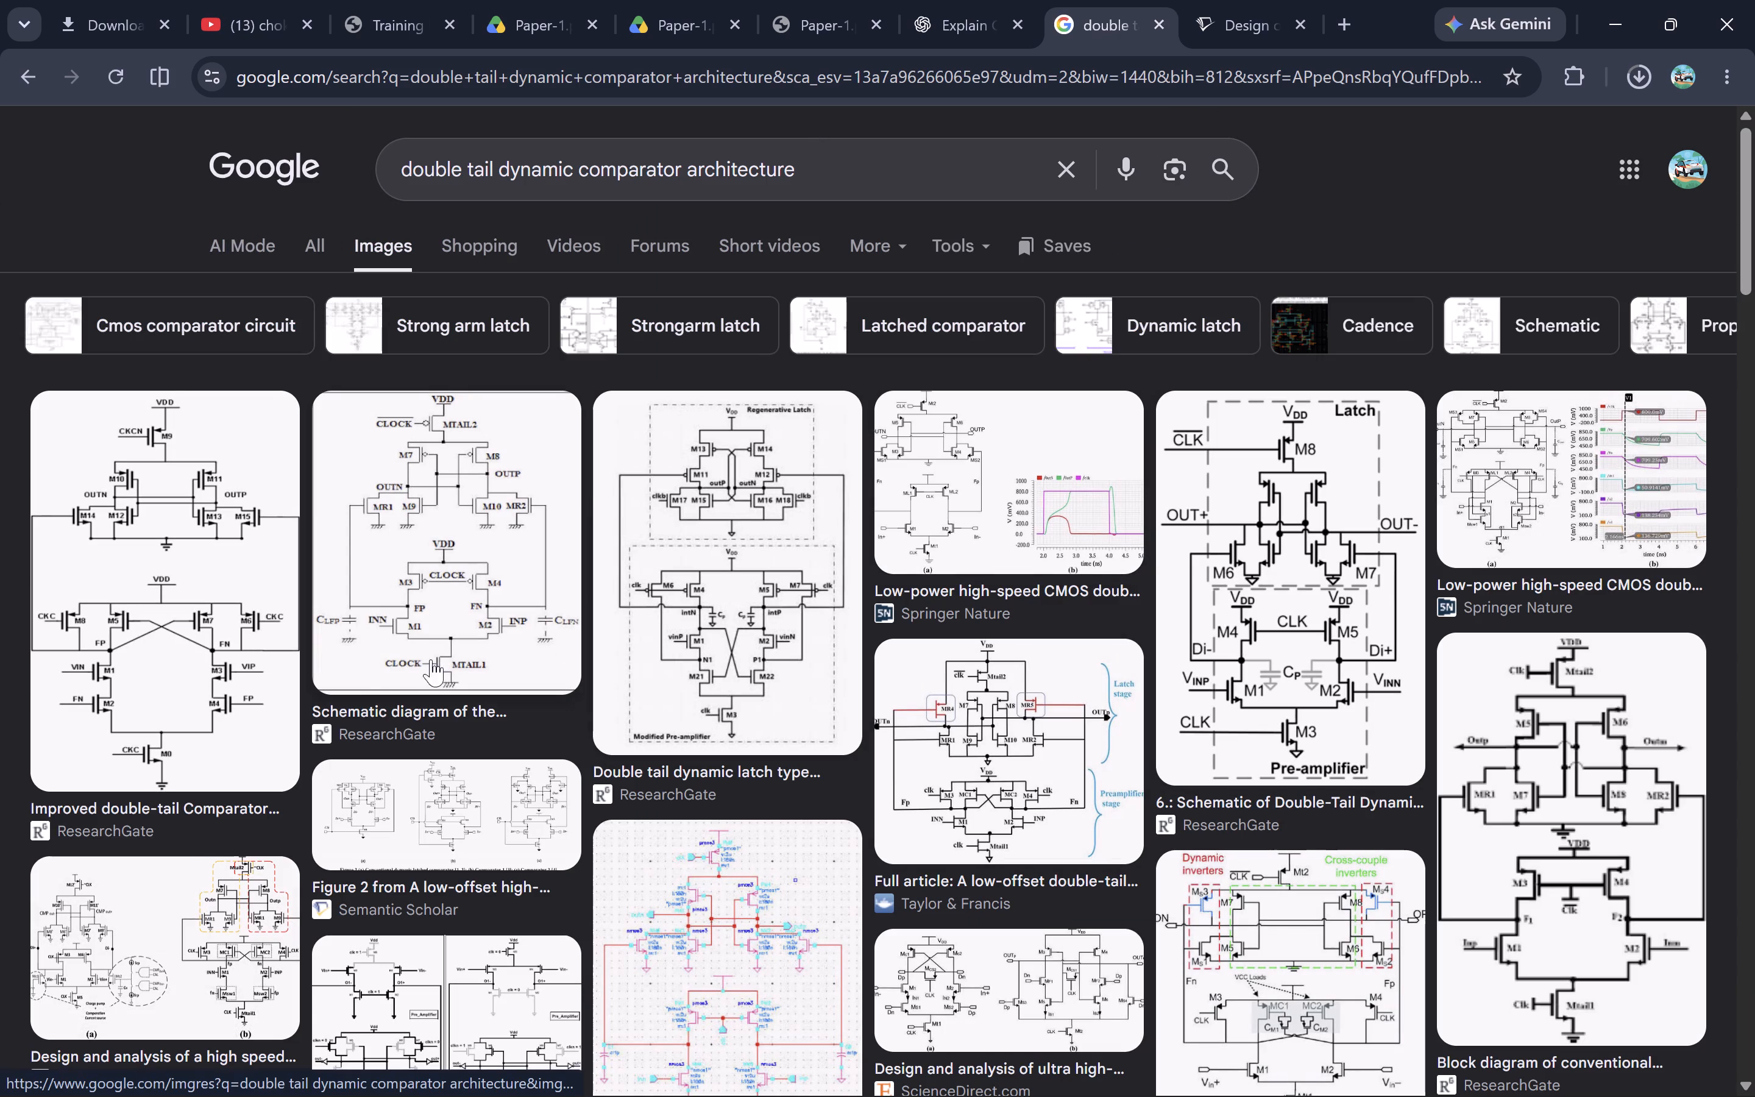
{"action": "left_click", "coordinate": [186, 609]}
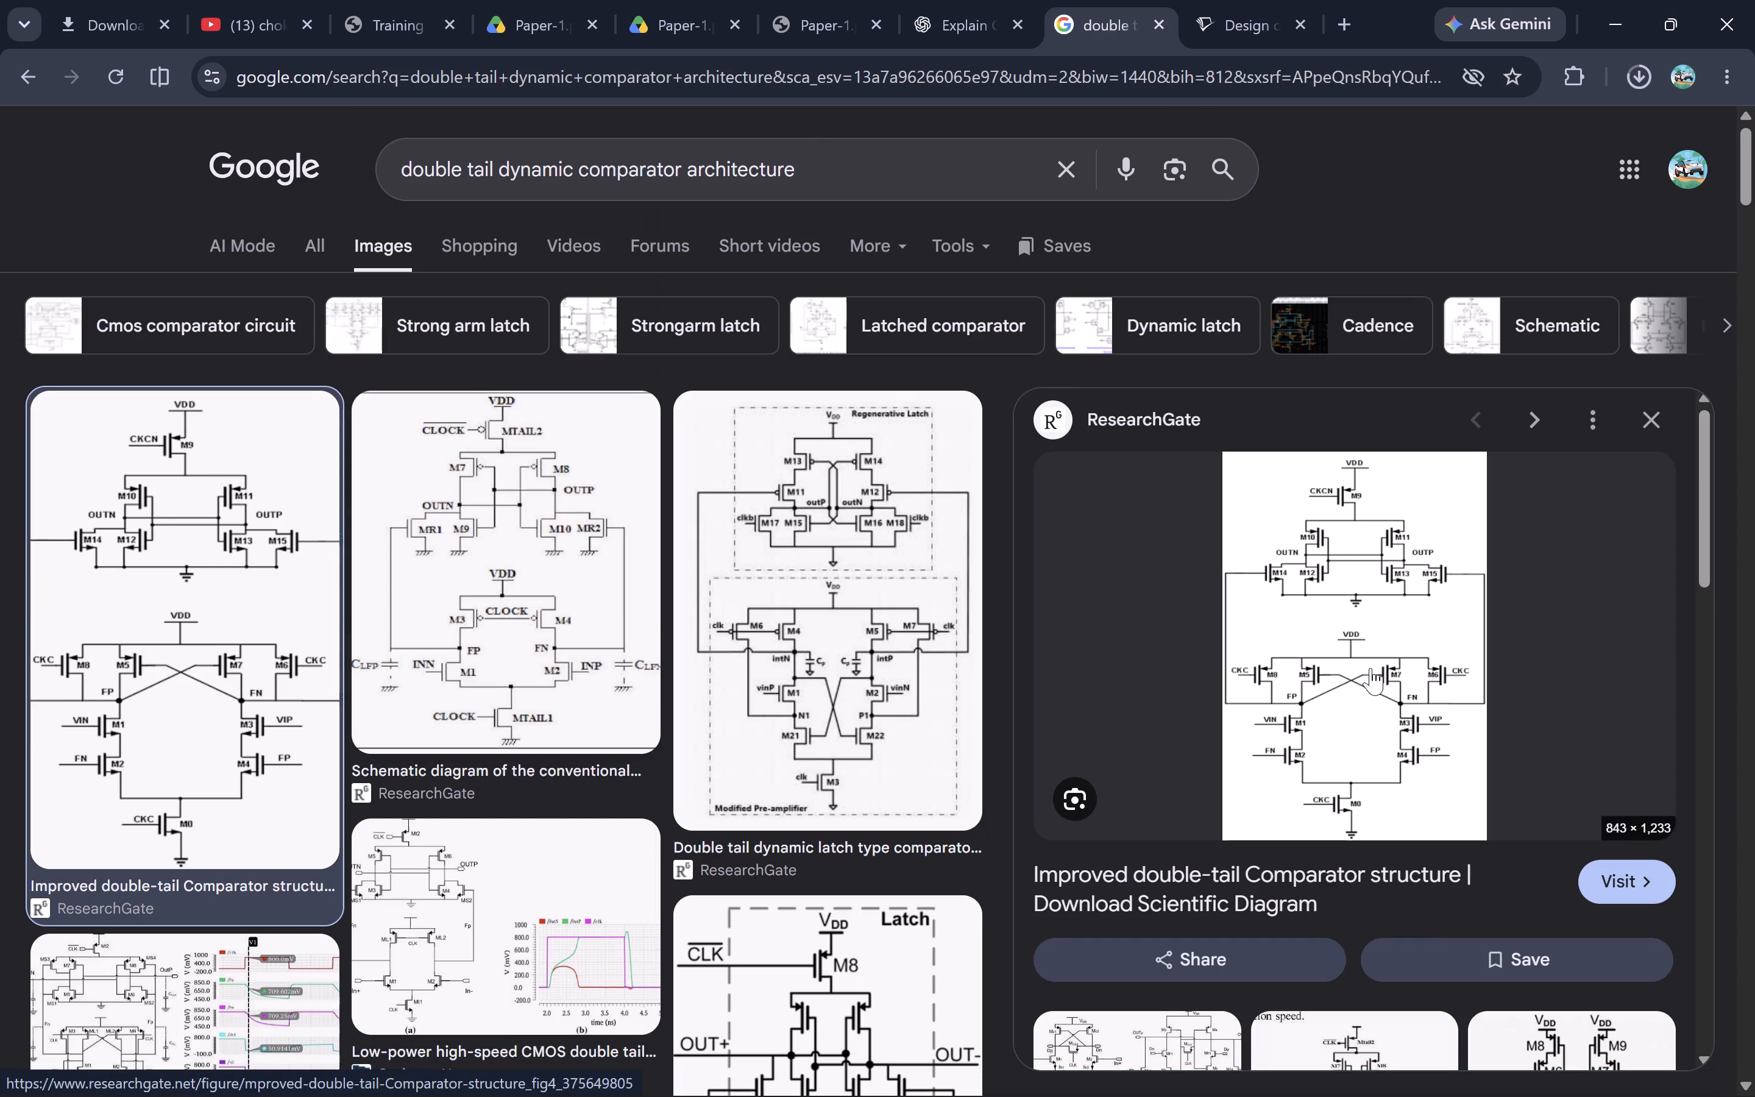
{"action": "left_click", "coordinate": [1650, 425]}
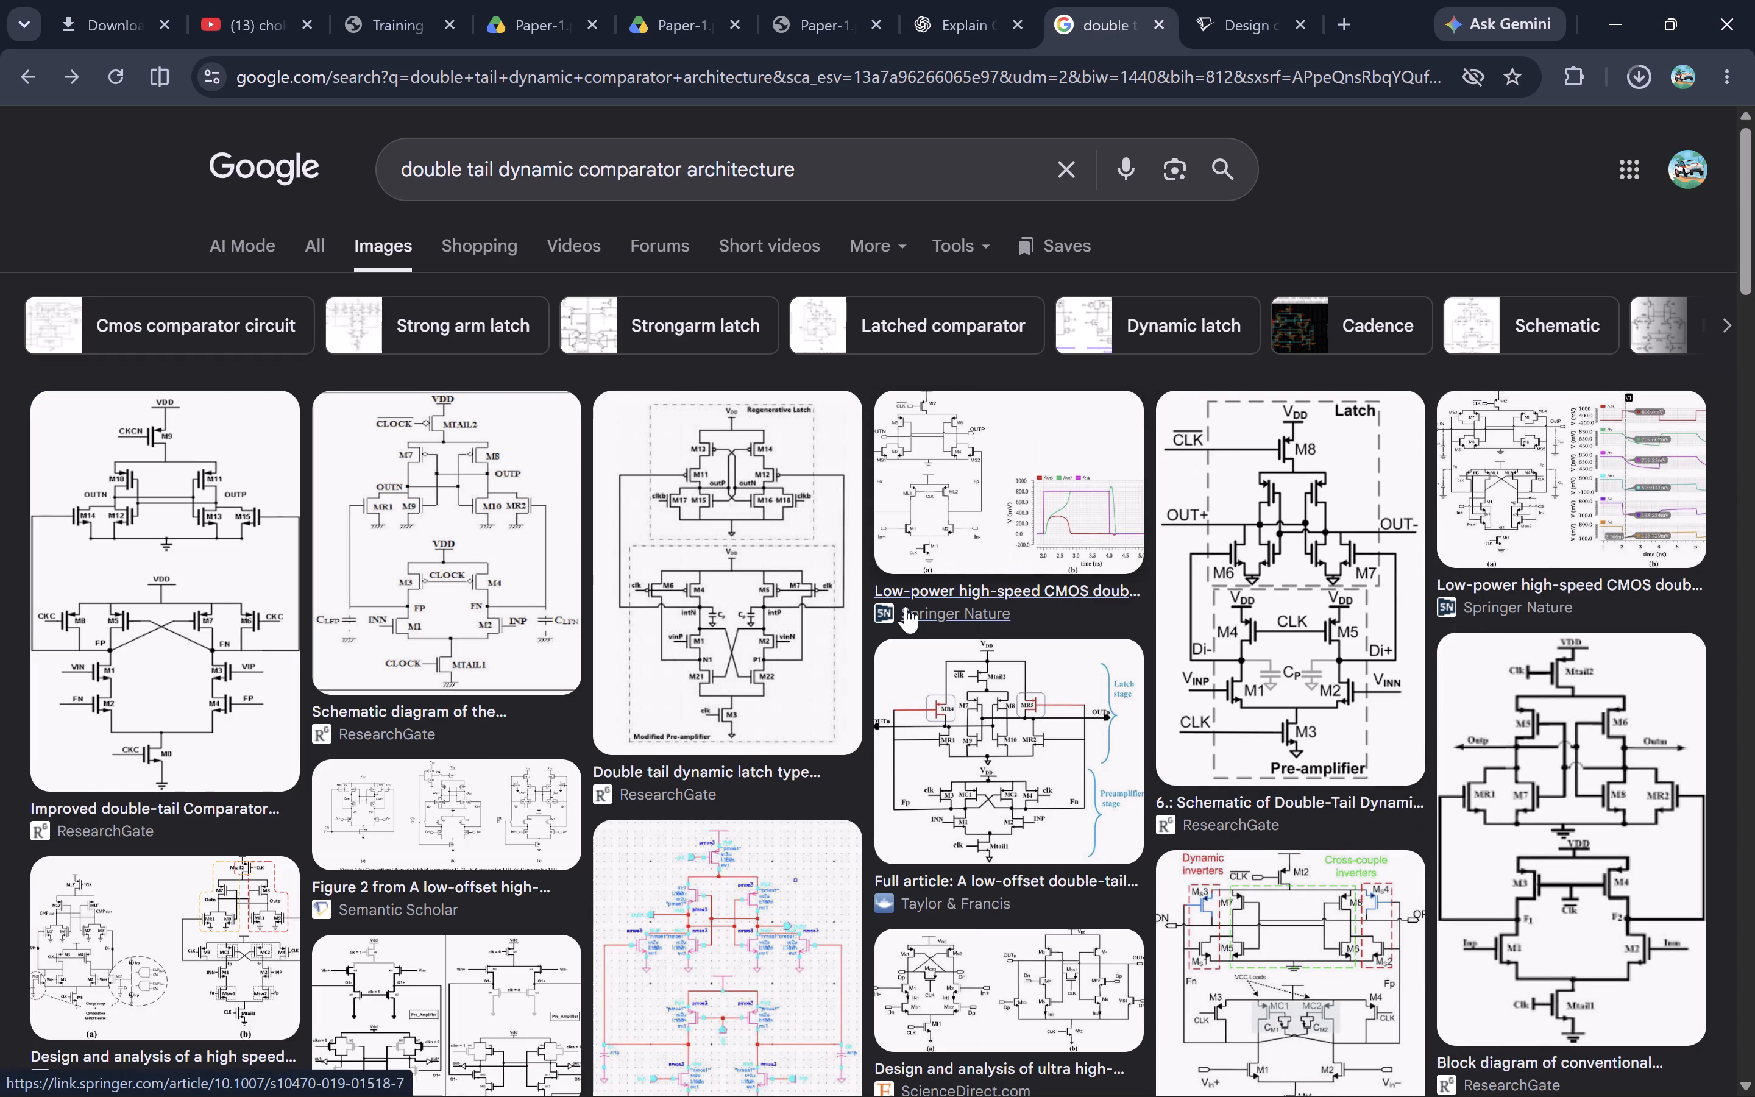
{"action": "scroll", "coordinate": [906, 606], "scroll_direction": "down", "scroll_amount": 1}
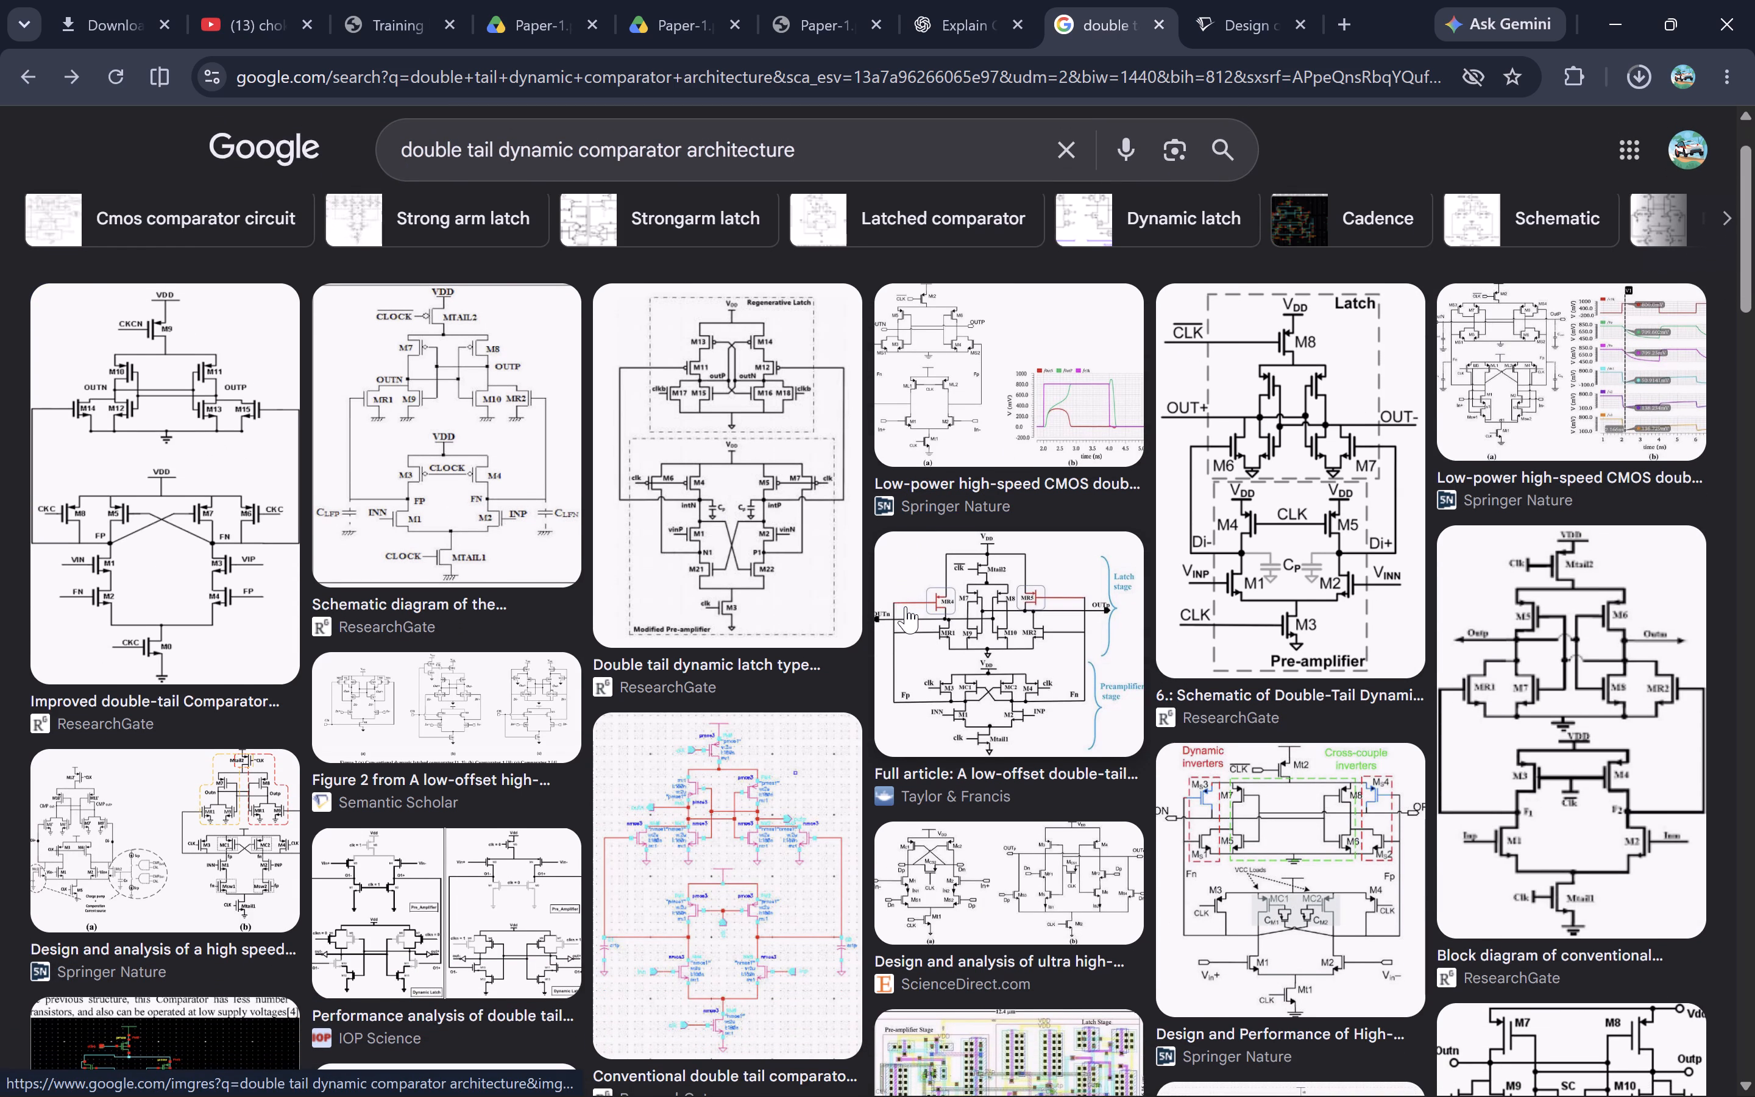
{"action": "scroll", "coordinate": [906, 606], "scroll_direction": "down", "scroll_amount": 2}
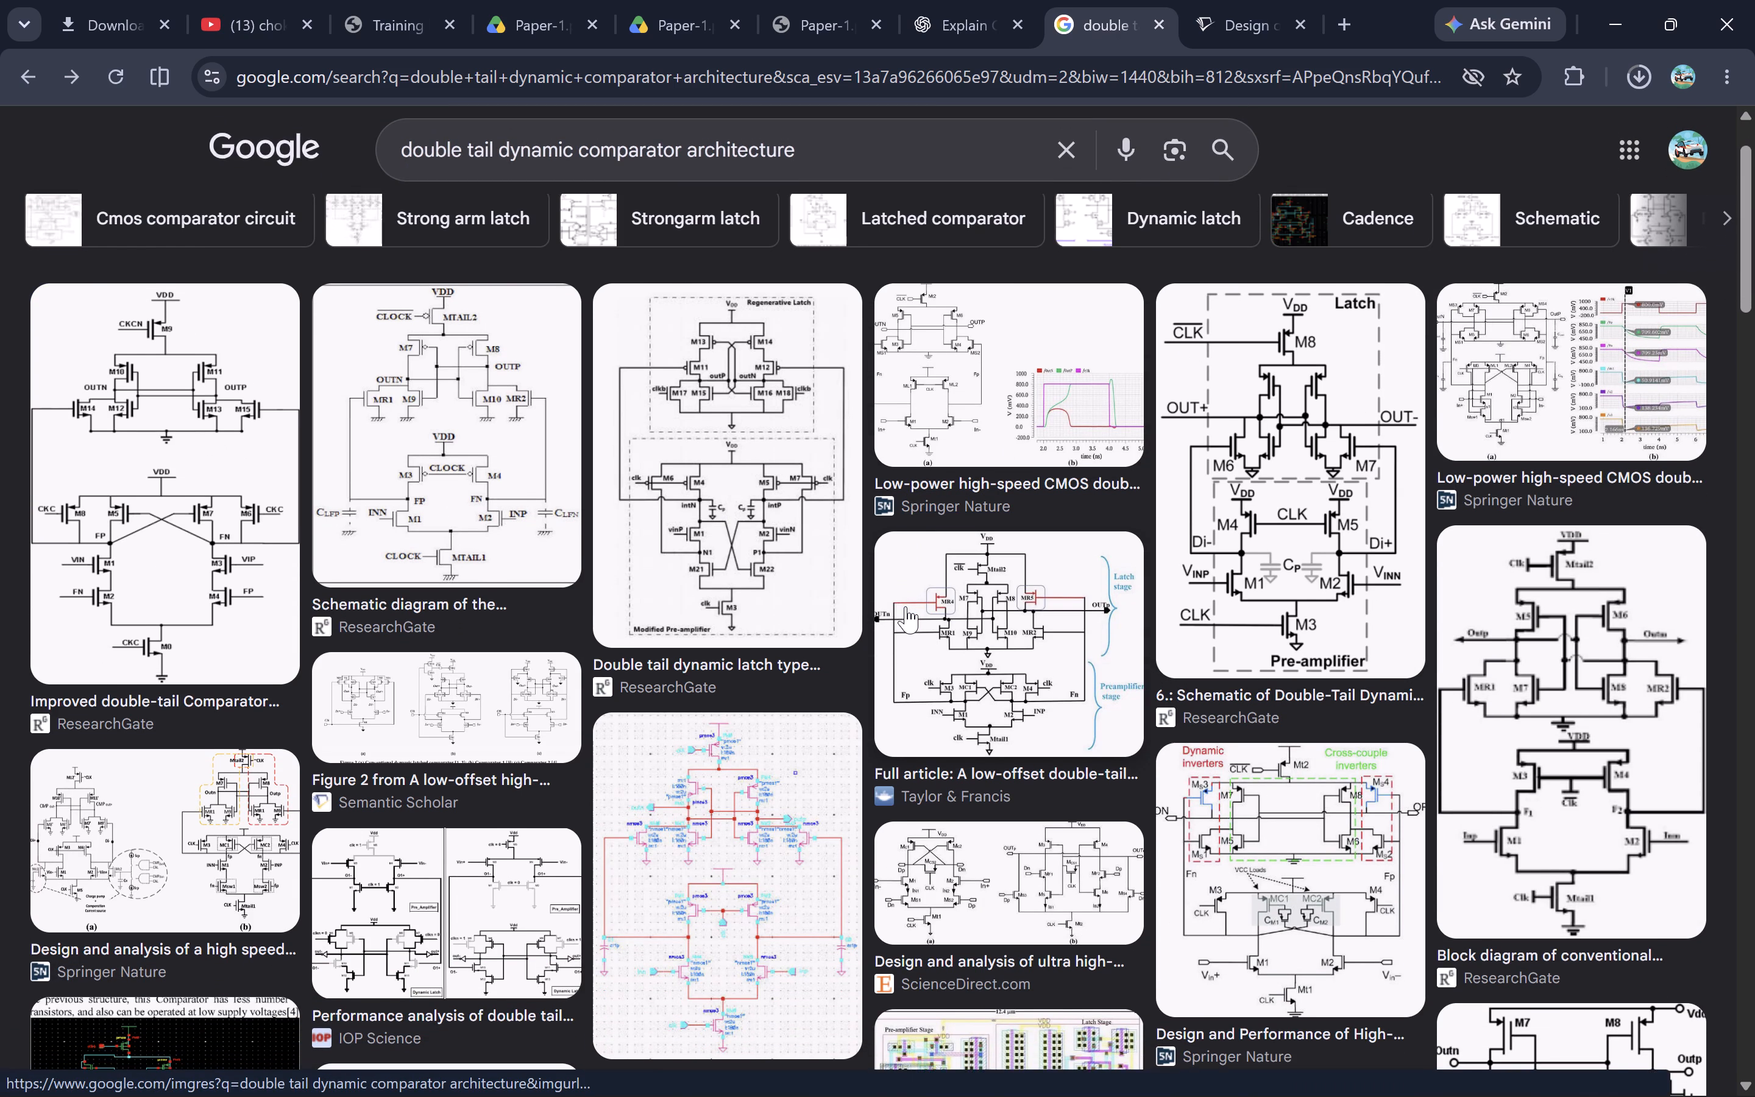
{"action": "scroll", "coordinate": [906, 606], "scroll_direction": "down", "scroll_amount": 1}
{"action": "left_click", "coordinate": [1511, 355]}
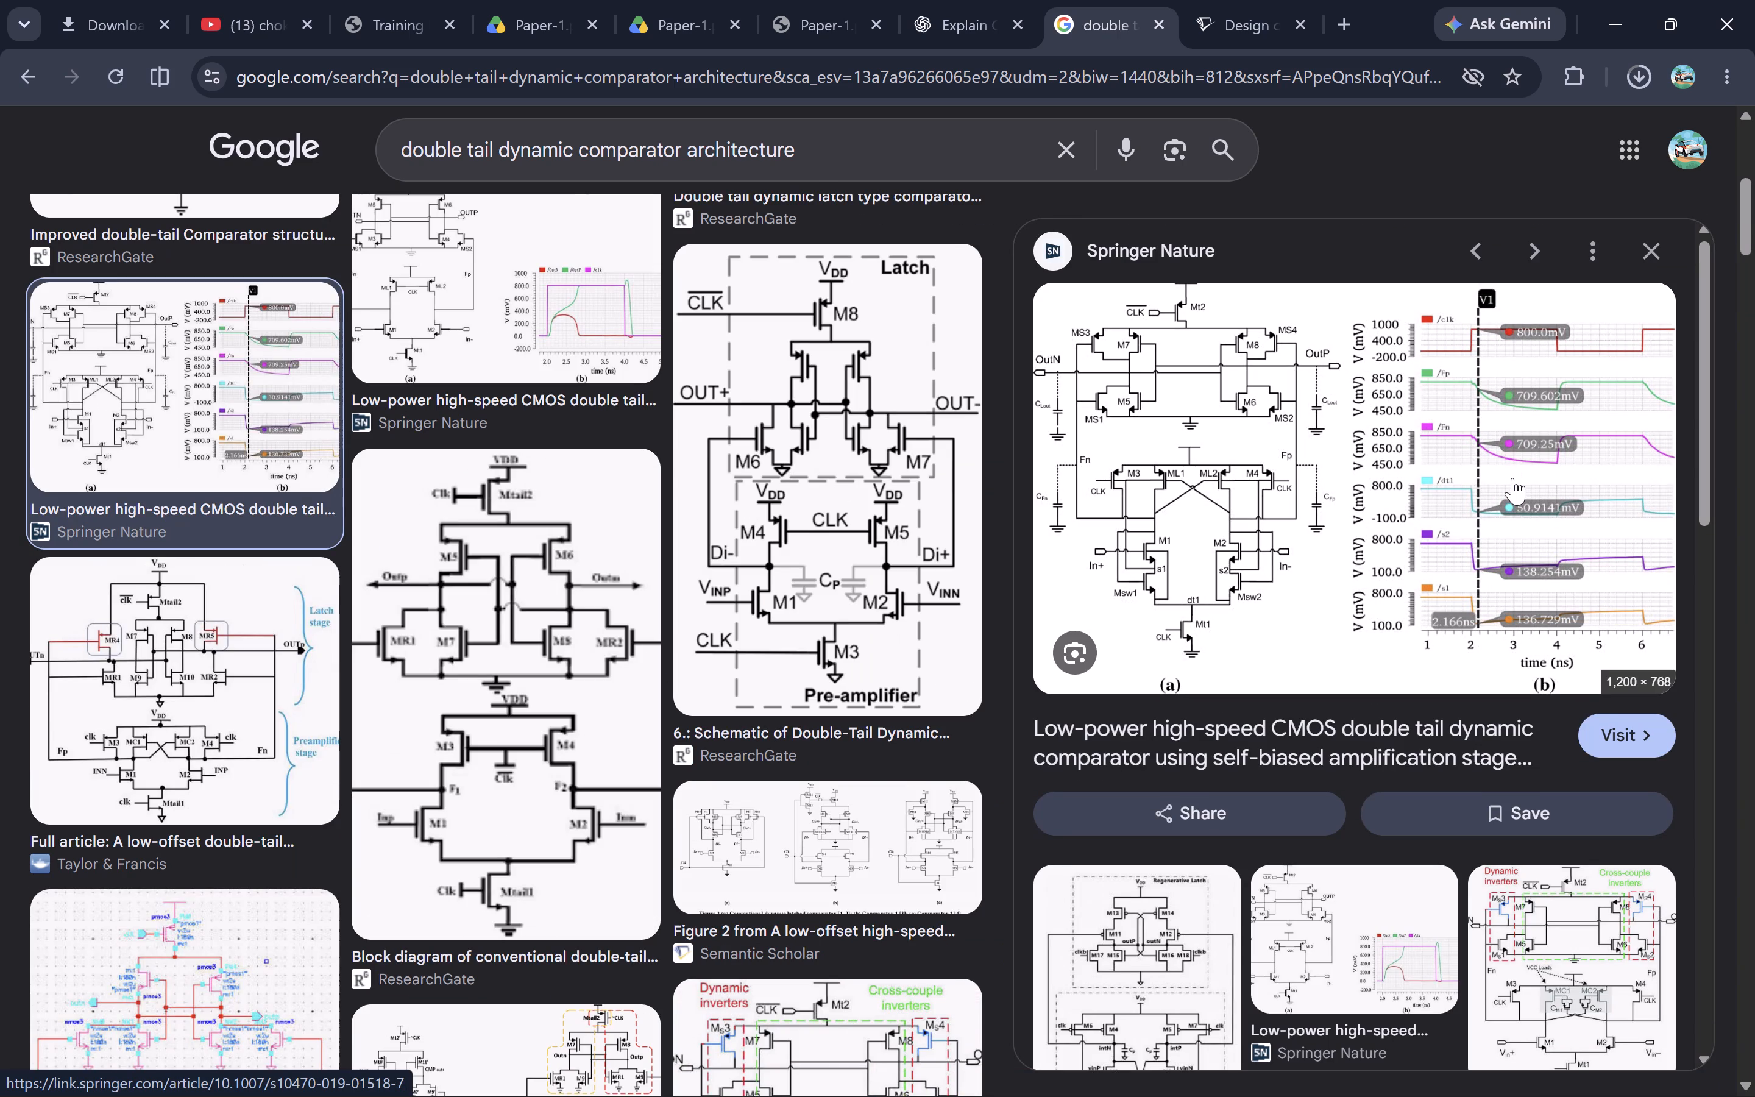
{"action": "left_click", "coordinate": [1641, 260]}
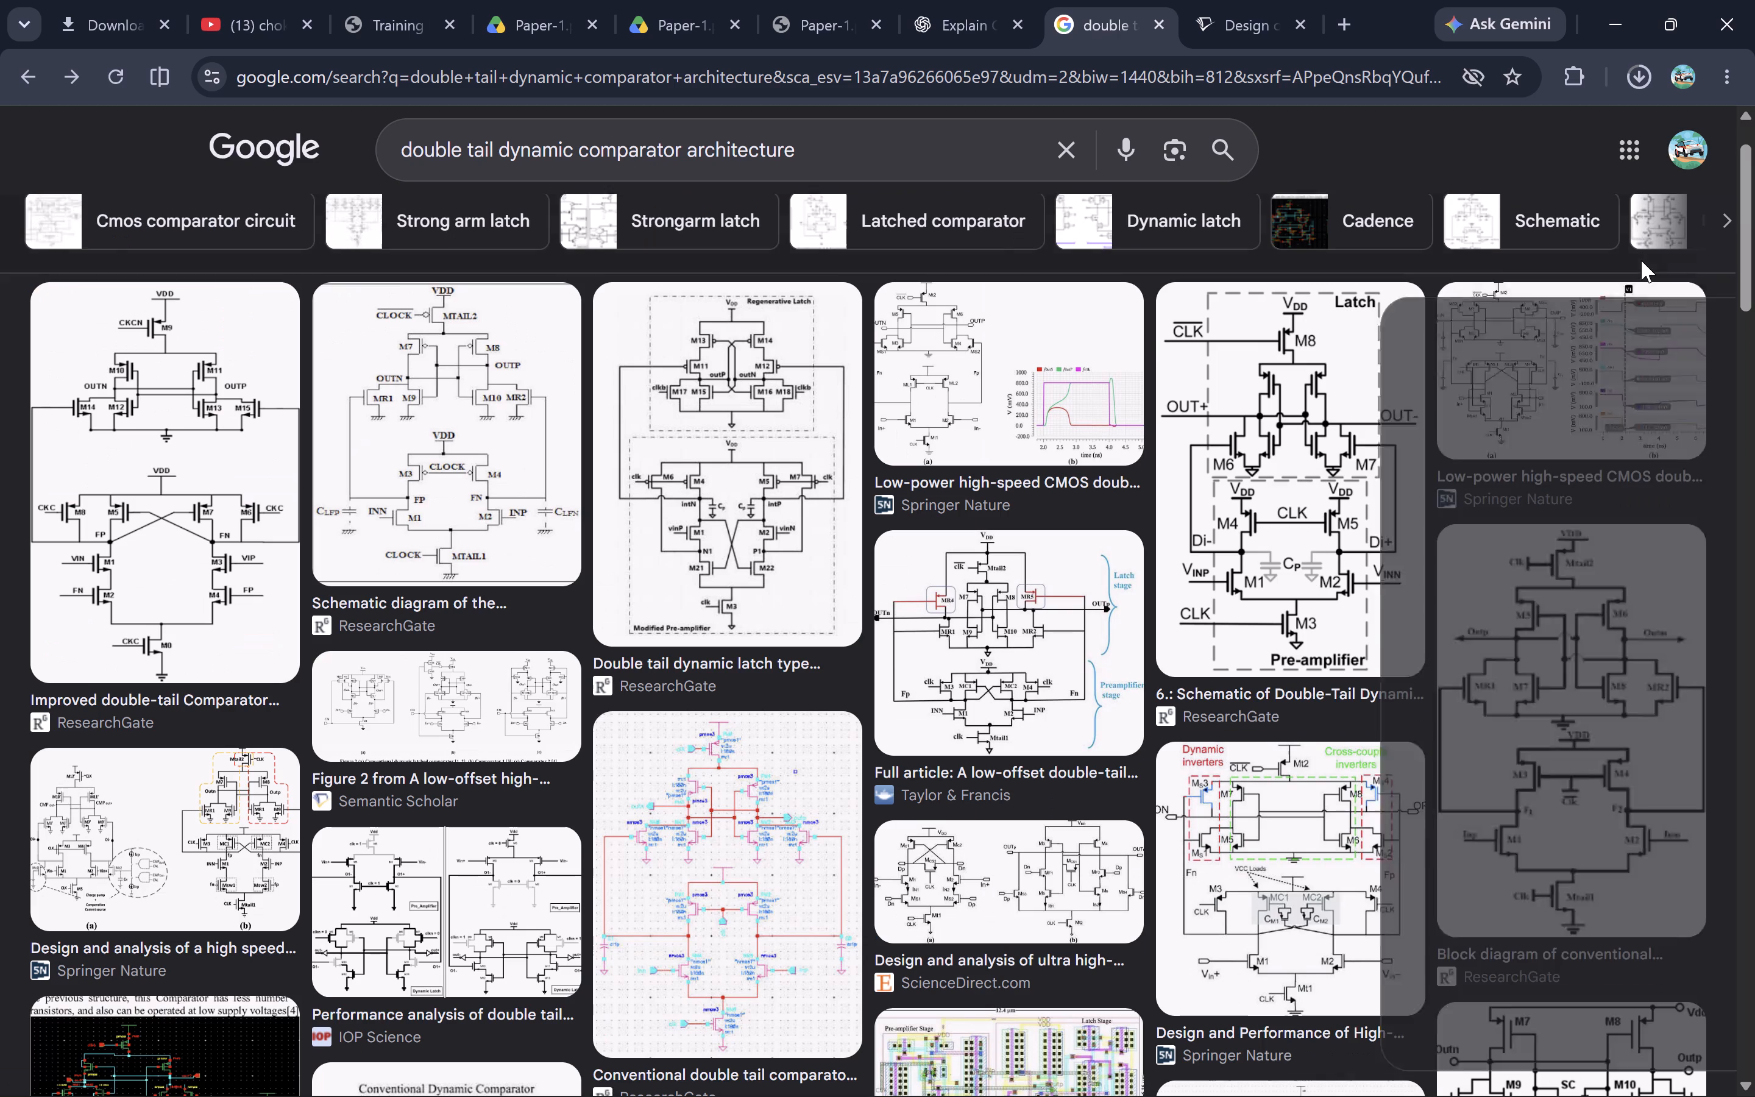
{"action": "scroll", "coordinate": [1147, 778], "scroll_direction": "down", "scroll_amount": 5}
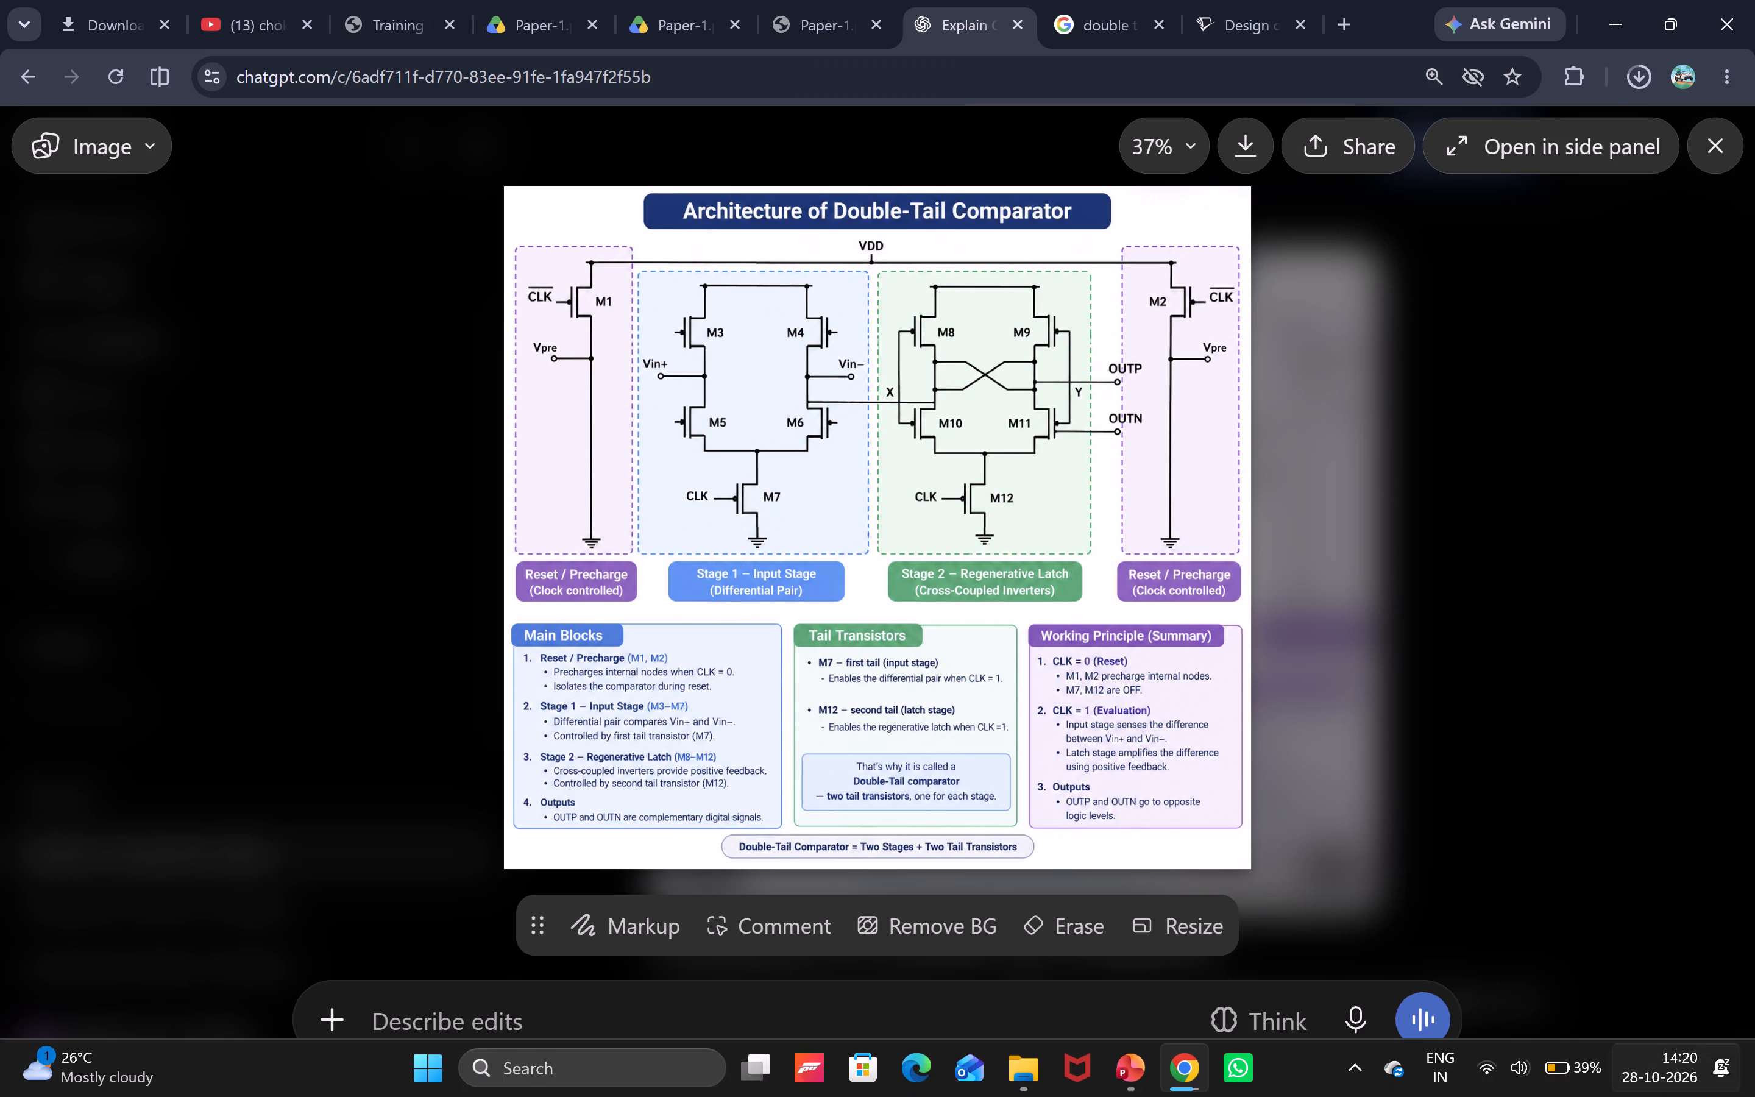
Switch to PowerPoint and replace the transistor schematic on slide 6 with the copied architecture image.
{"action": "left_click", "coordinate": [1124, 1093]}
{"action": "right_click", "coordinate": [1306, 624]}
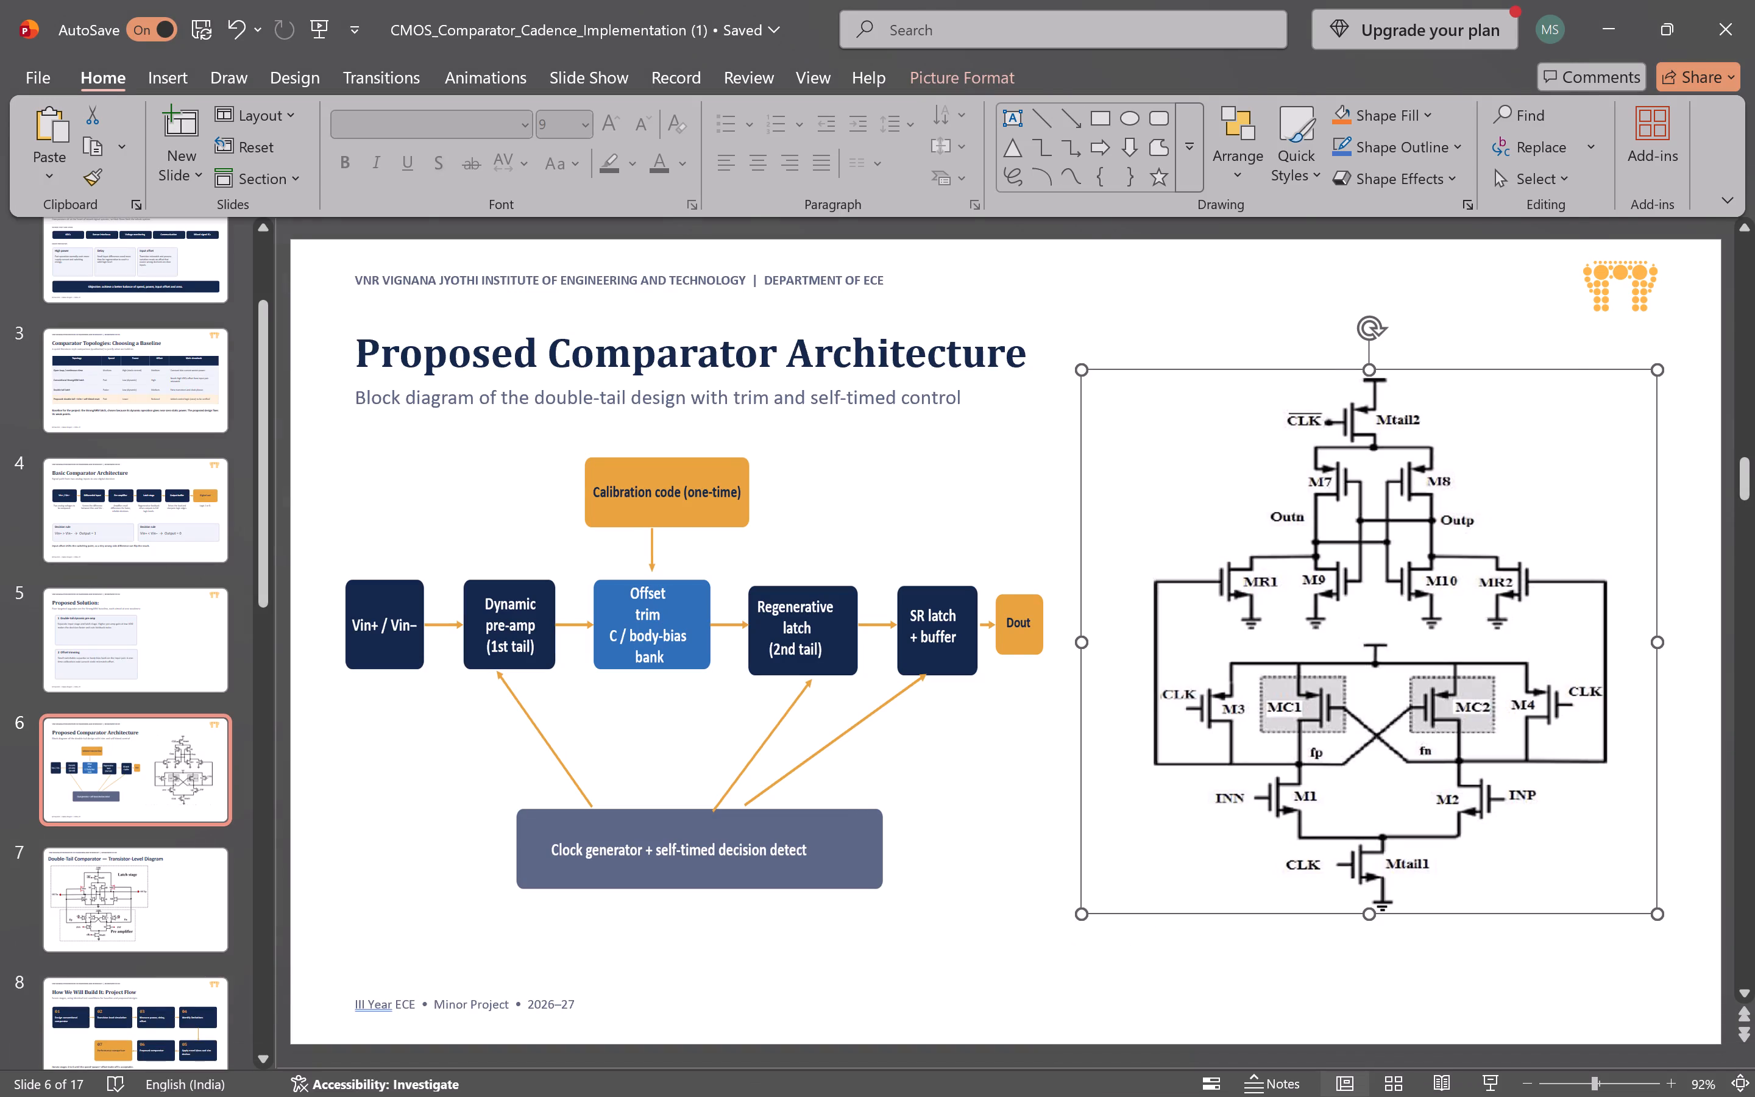
{"action": "left_click", "coordinate": [1211, 423]}
{"action": "key", "text": "Delete"}
{"action": "key", "text": "ctrl+v"}
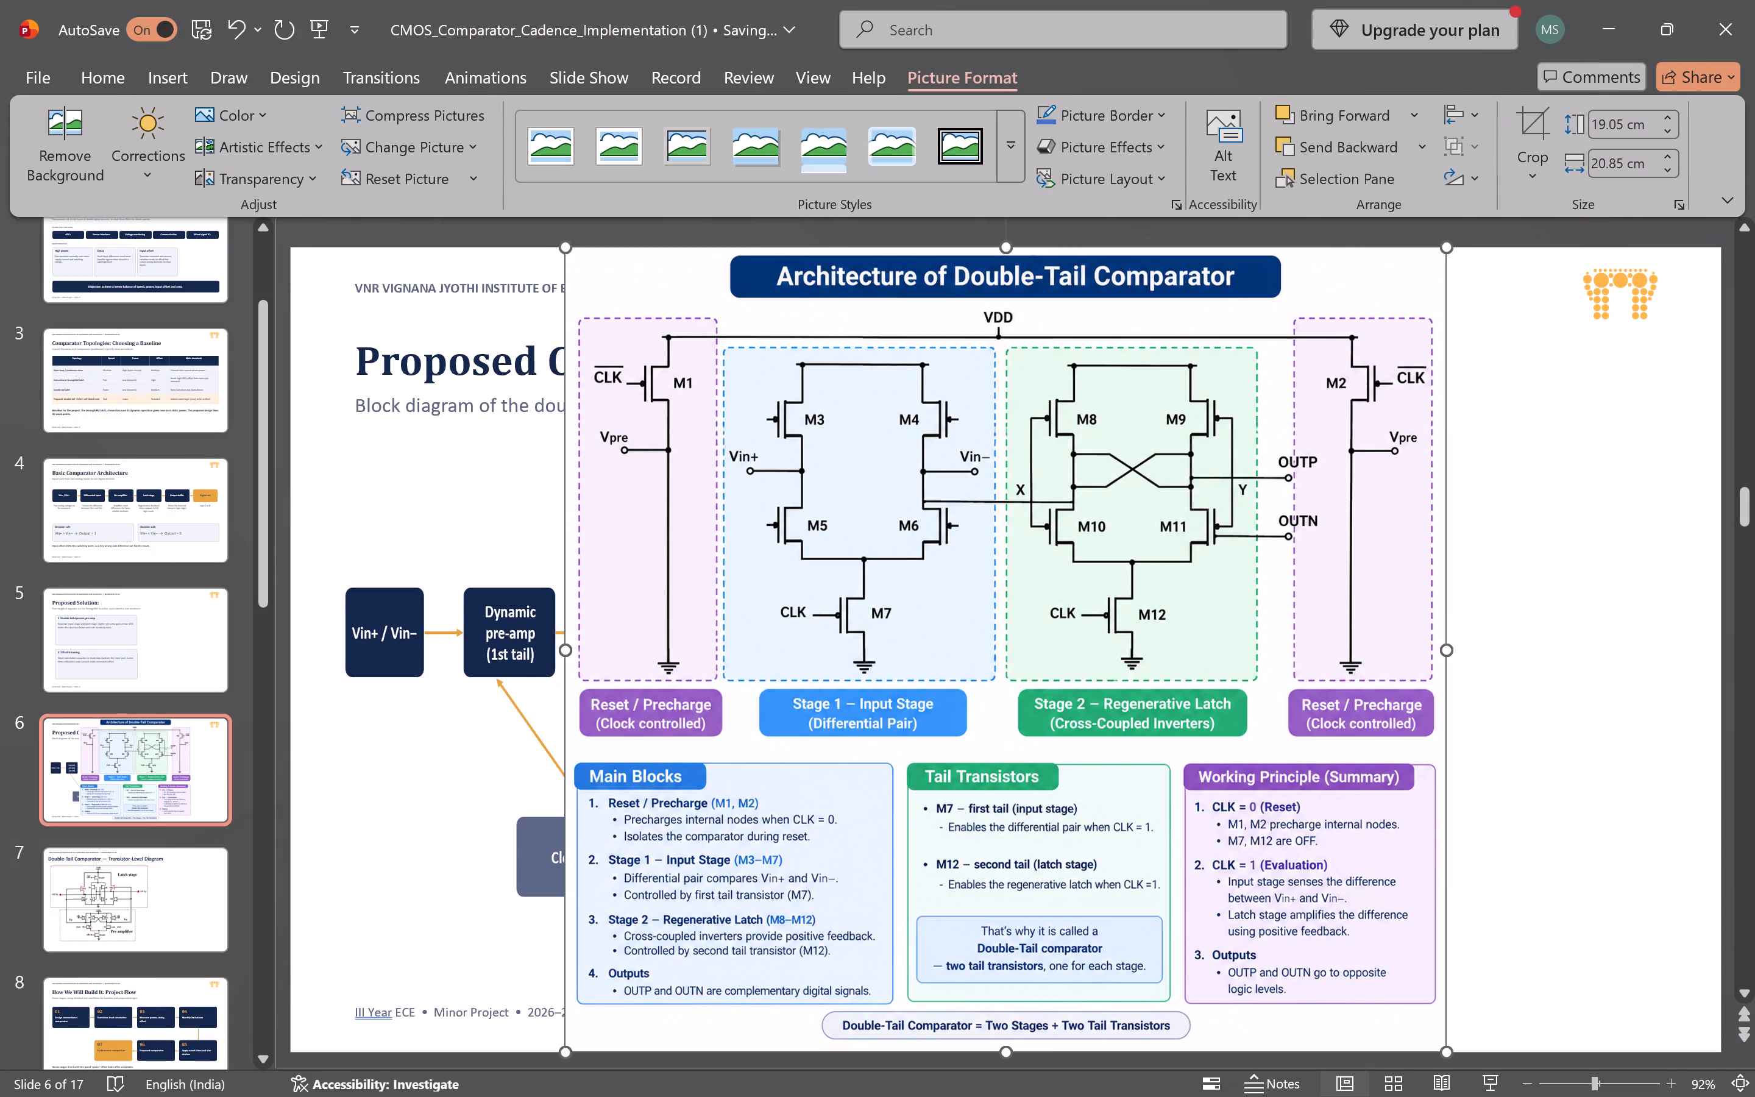
Crop the "Architecture of Double-Tail Comparator" title banner off the top of the architecture image on slide 6.
{"action": "left_click", "coordinate": [1252, 535]}
{"action": "right_click", "coordinate": [1224, 511]}
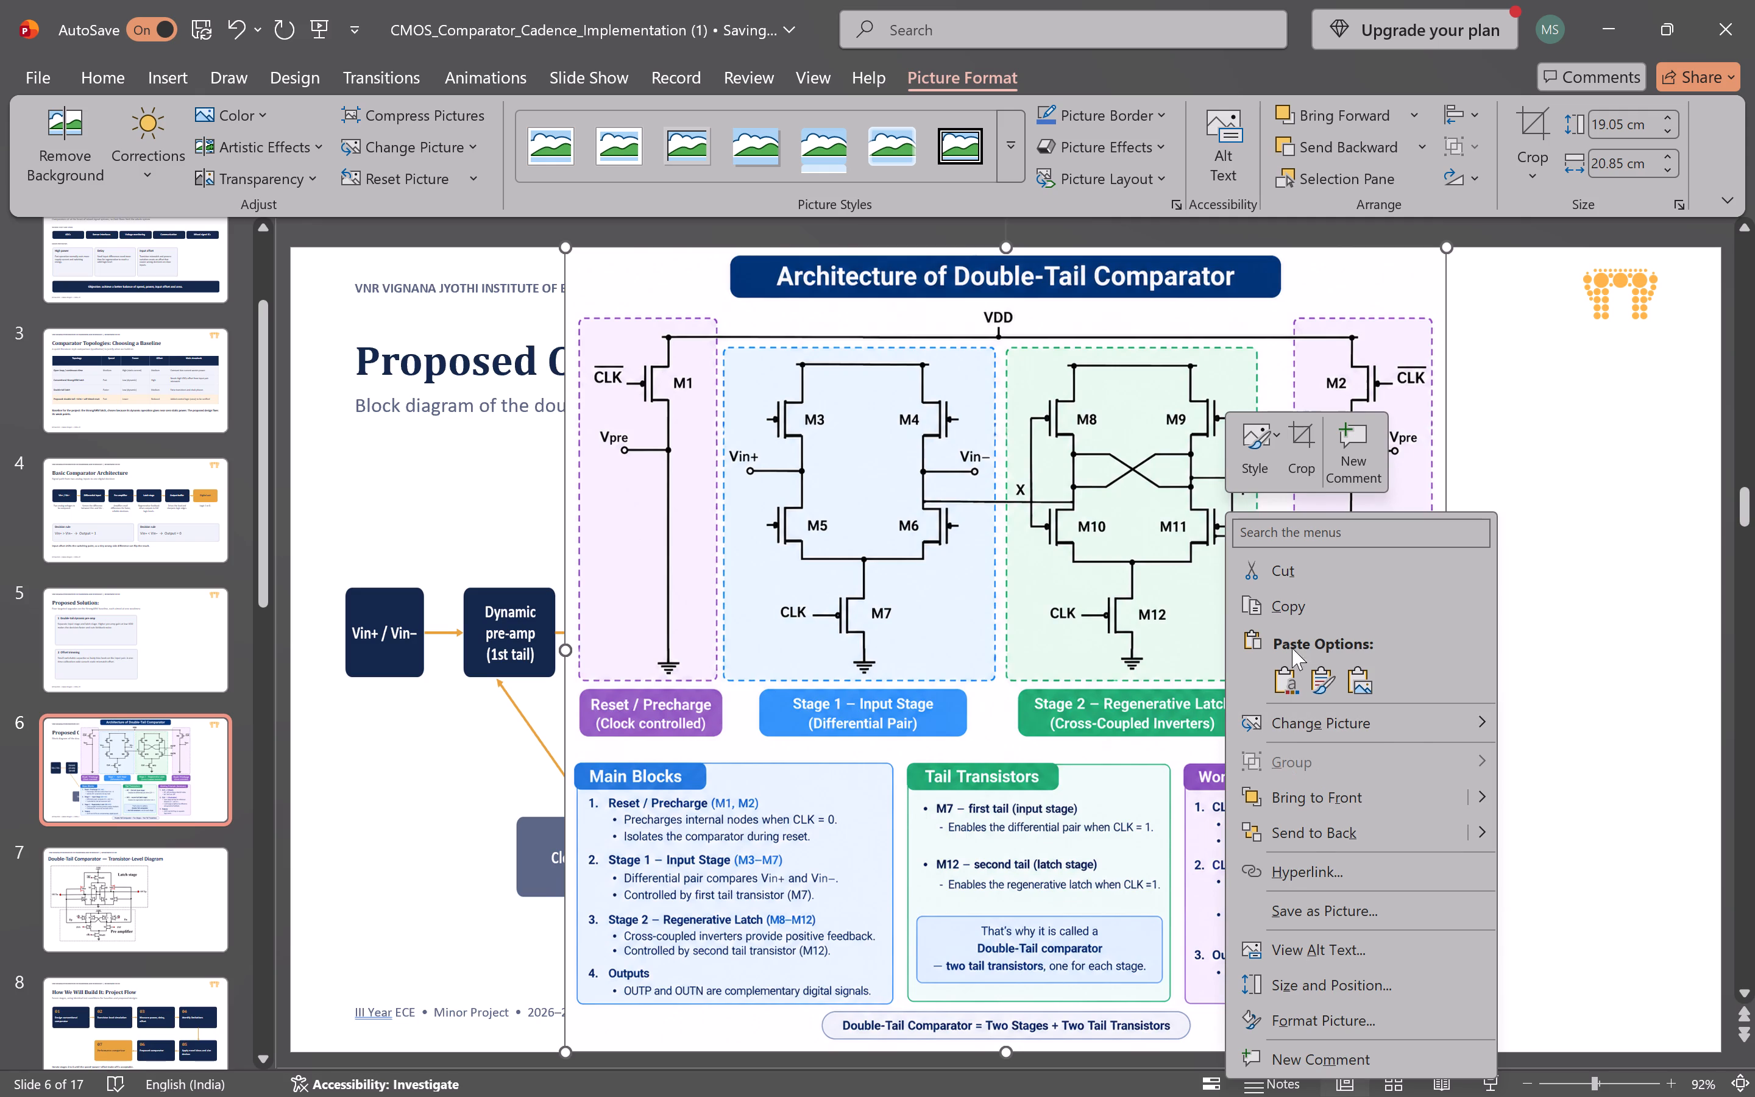
{"action": "left_click", "coordinate": [1296, 474]}
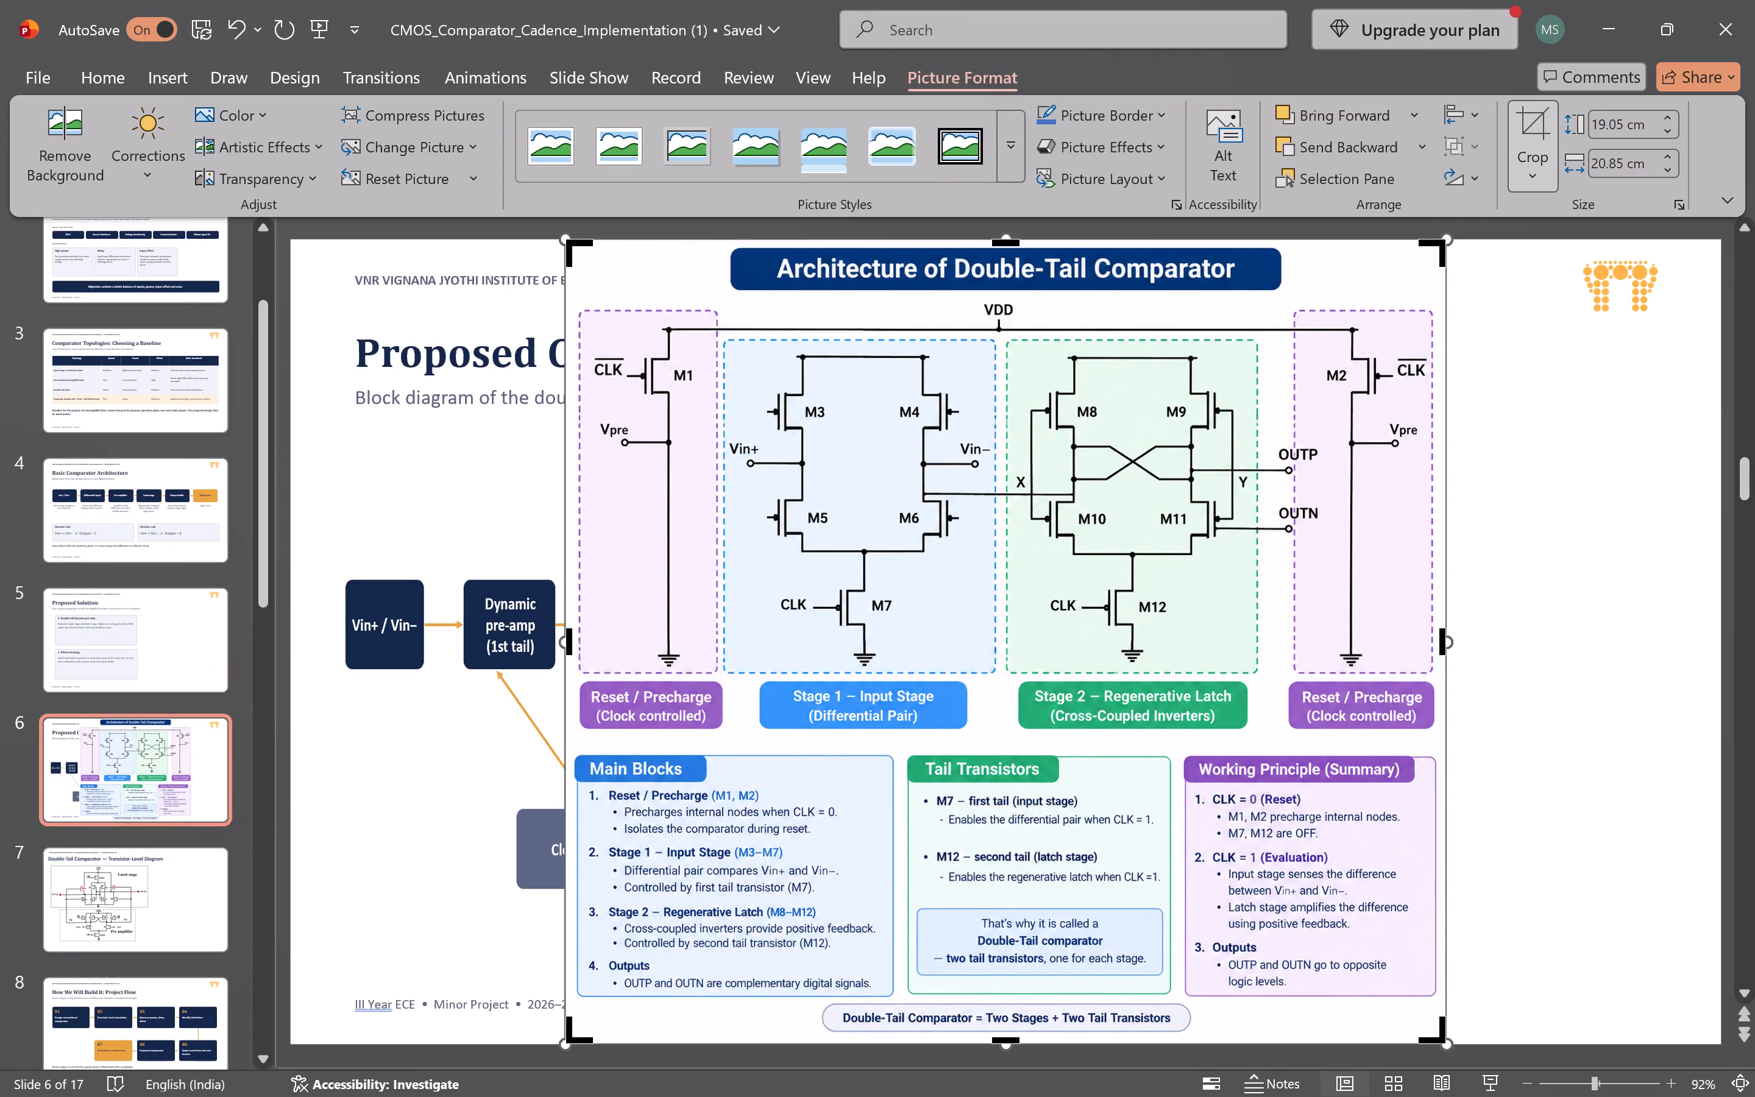
{"action": "left_click_drag", "start_coordinate": [1004, 243], "coordinate": [1015, 294]}
{"action": "left_click", "coordinate": [1480, 401]}
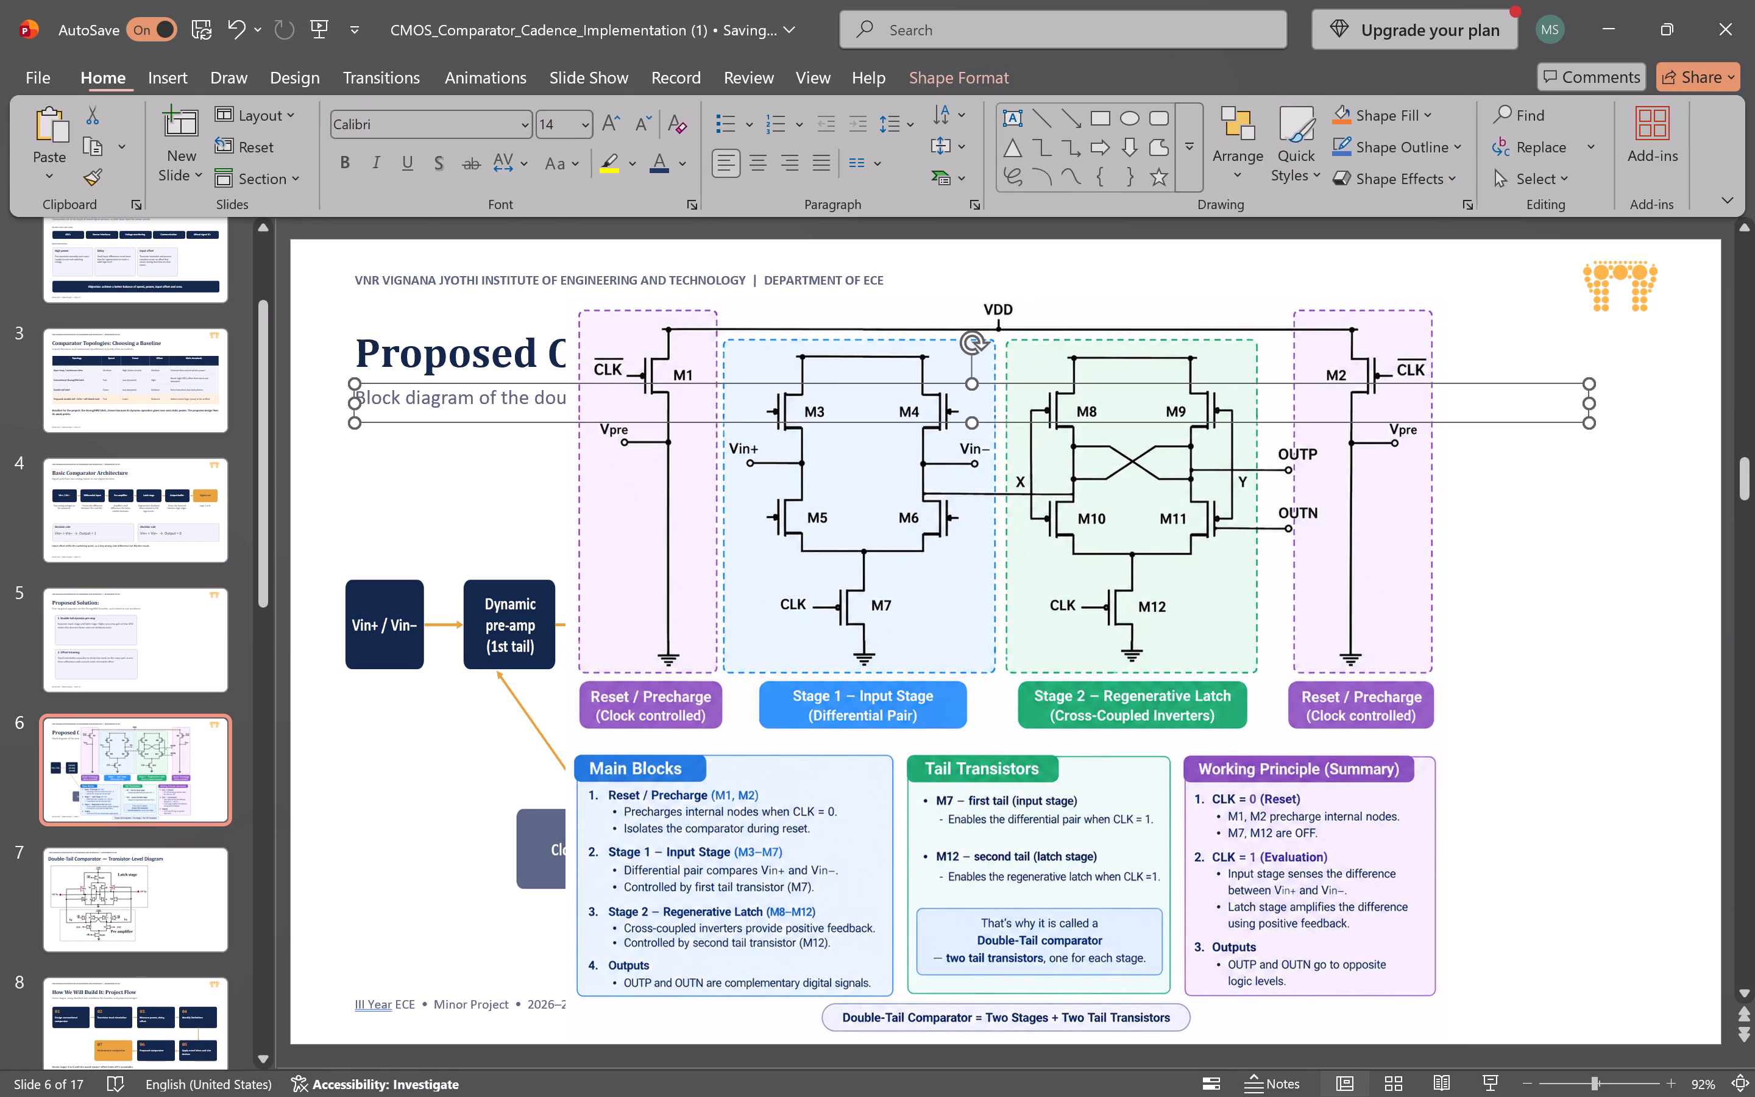
Scale down the cropped architecture image and move it beside the block diagram, clear of the Dout block.
{"action": "left_click", "coordinate": [1322, 534]}
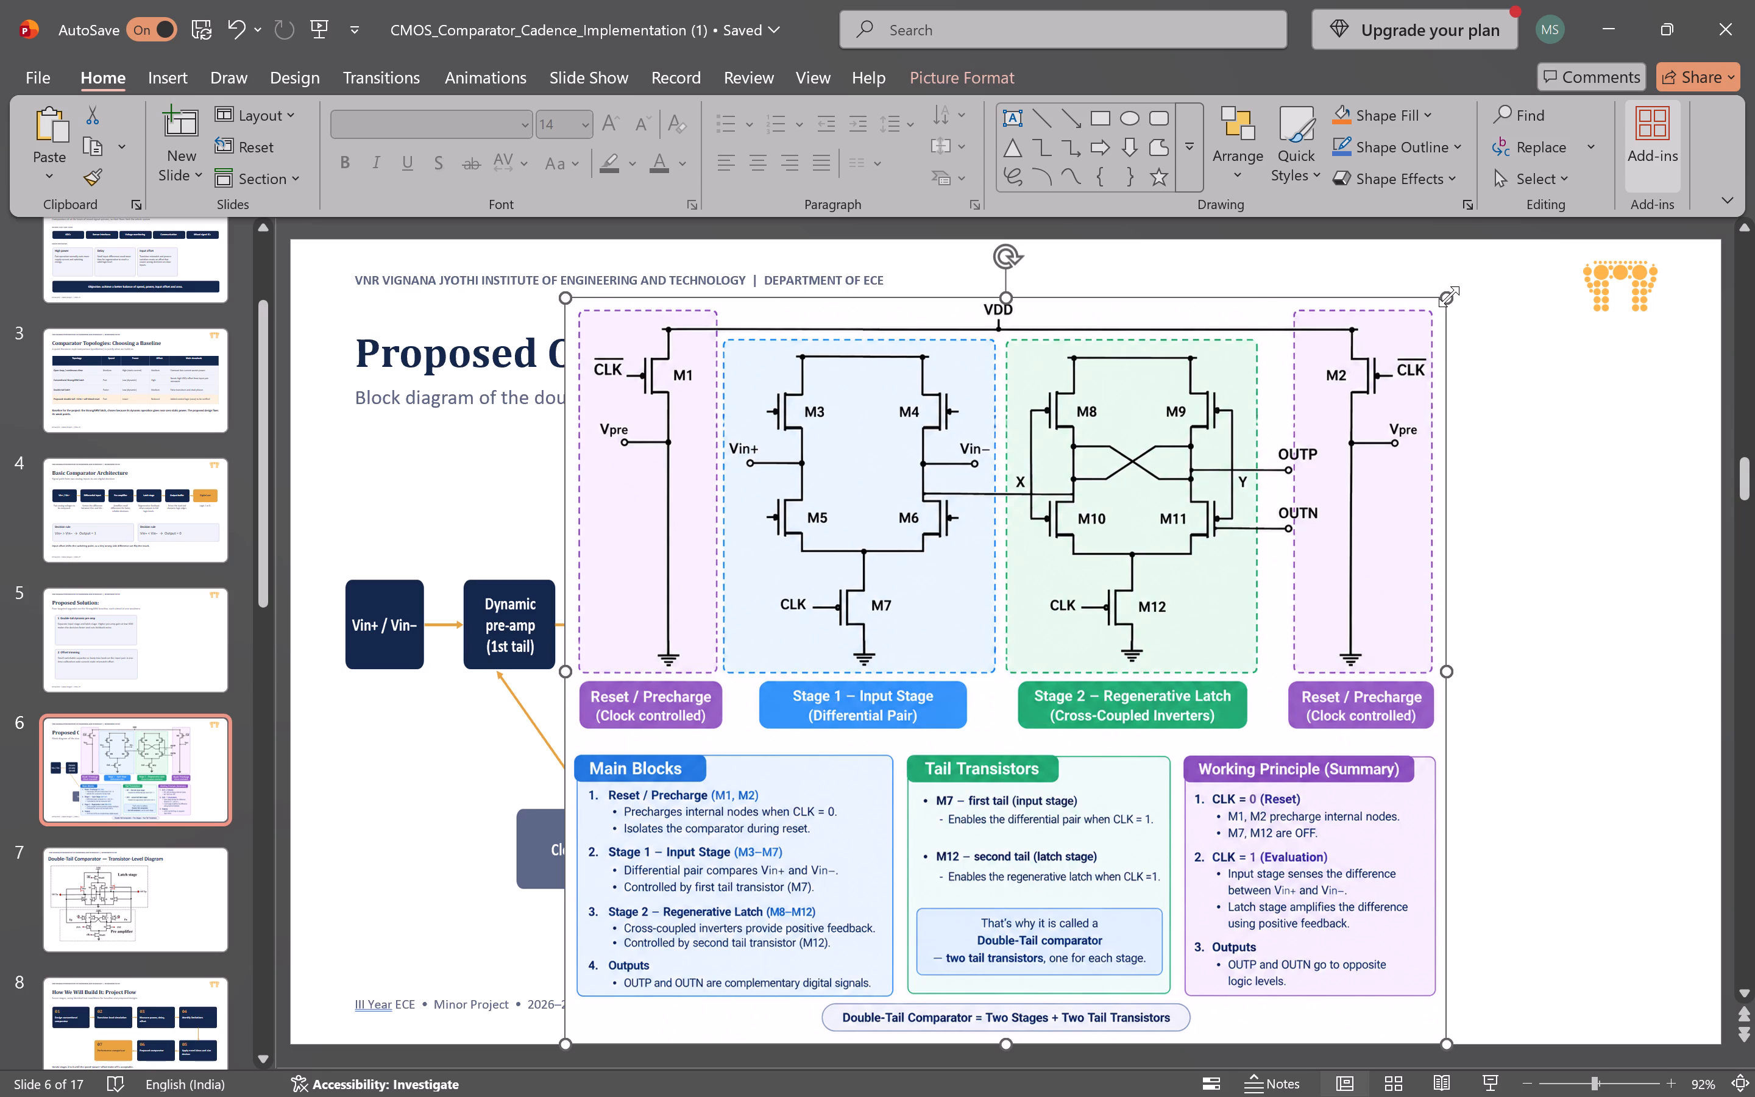
{"action": "left_click_drag", "start_coordinate": [1450, 294], "coordinate": [1244, 484]}
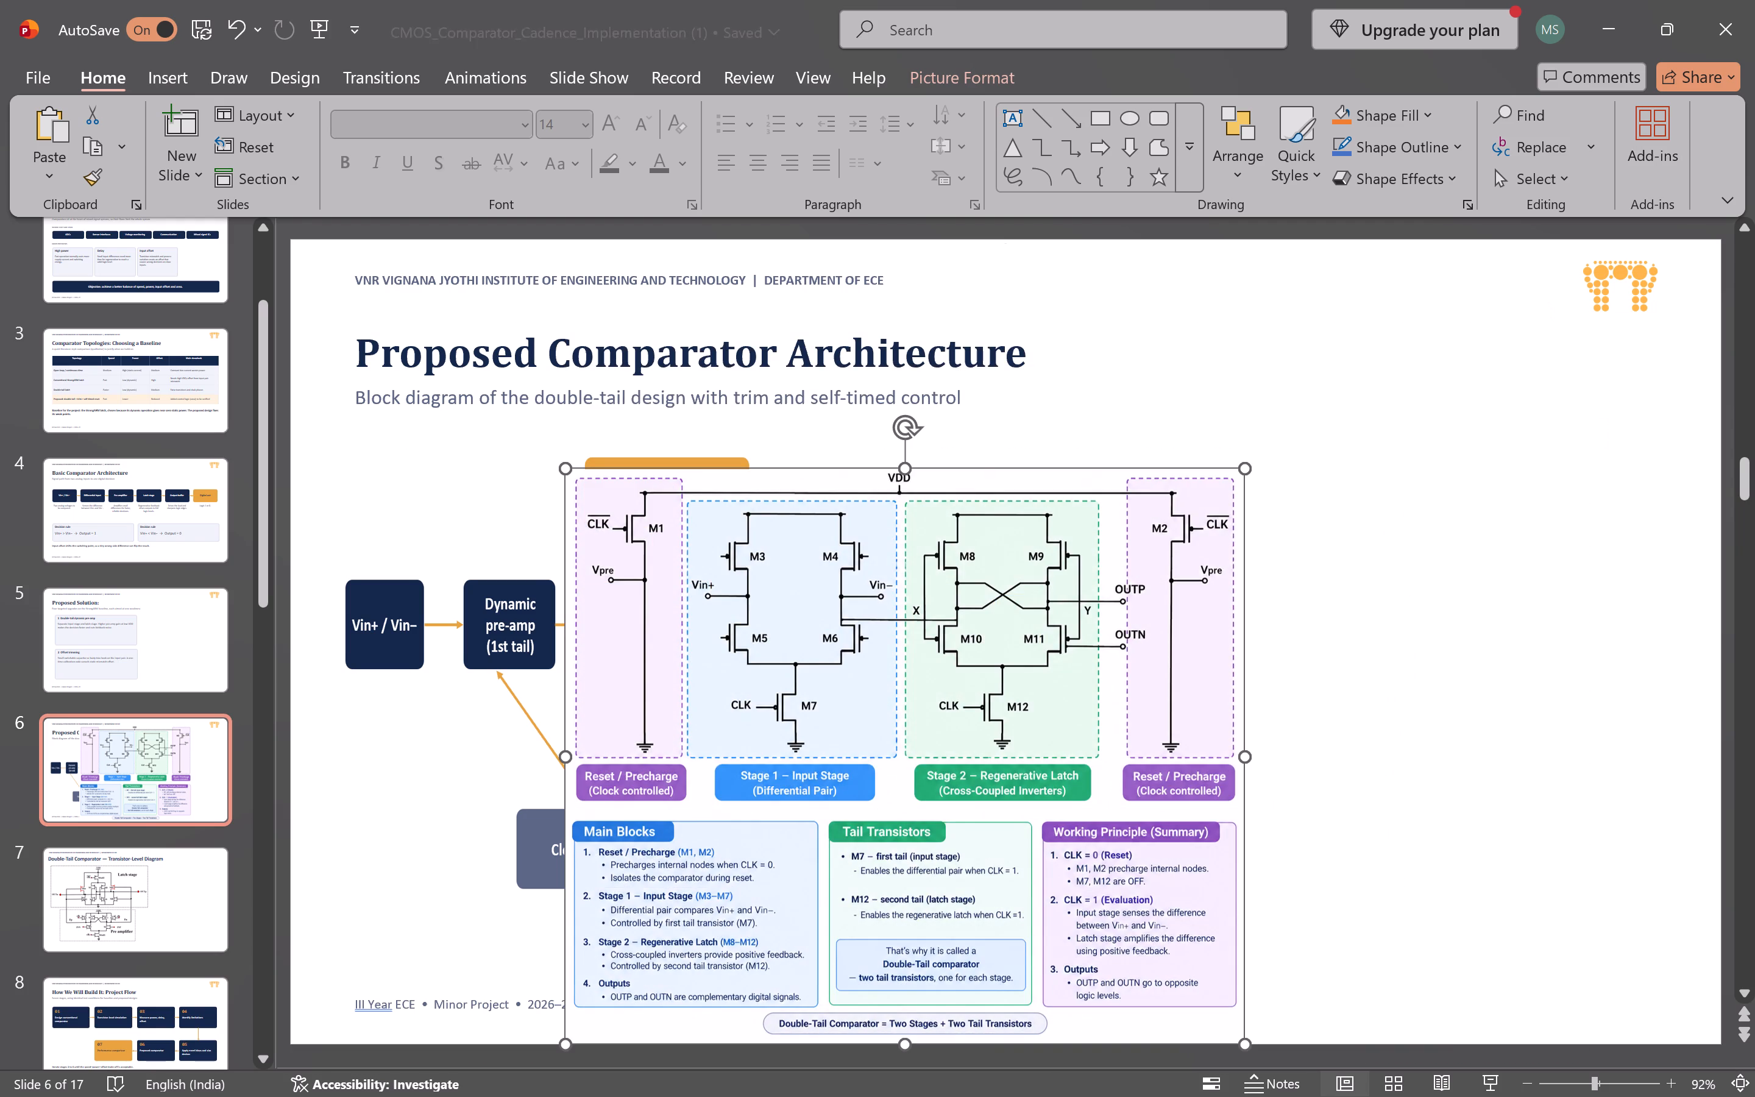
{"action": "left_click_drag", "start_coordinate": [1125, 581], "coordinate": [1175, 557]}
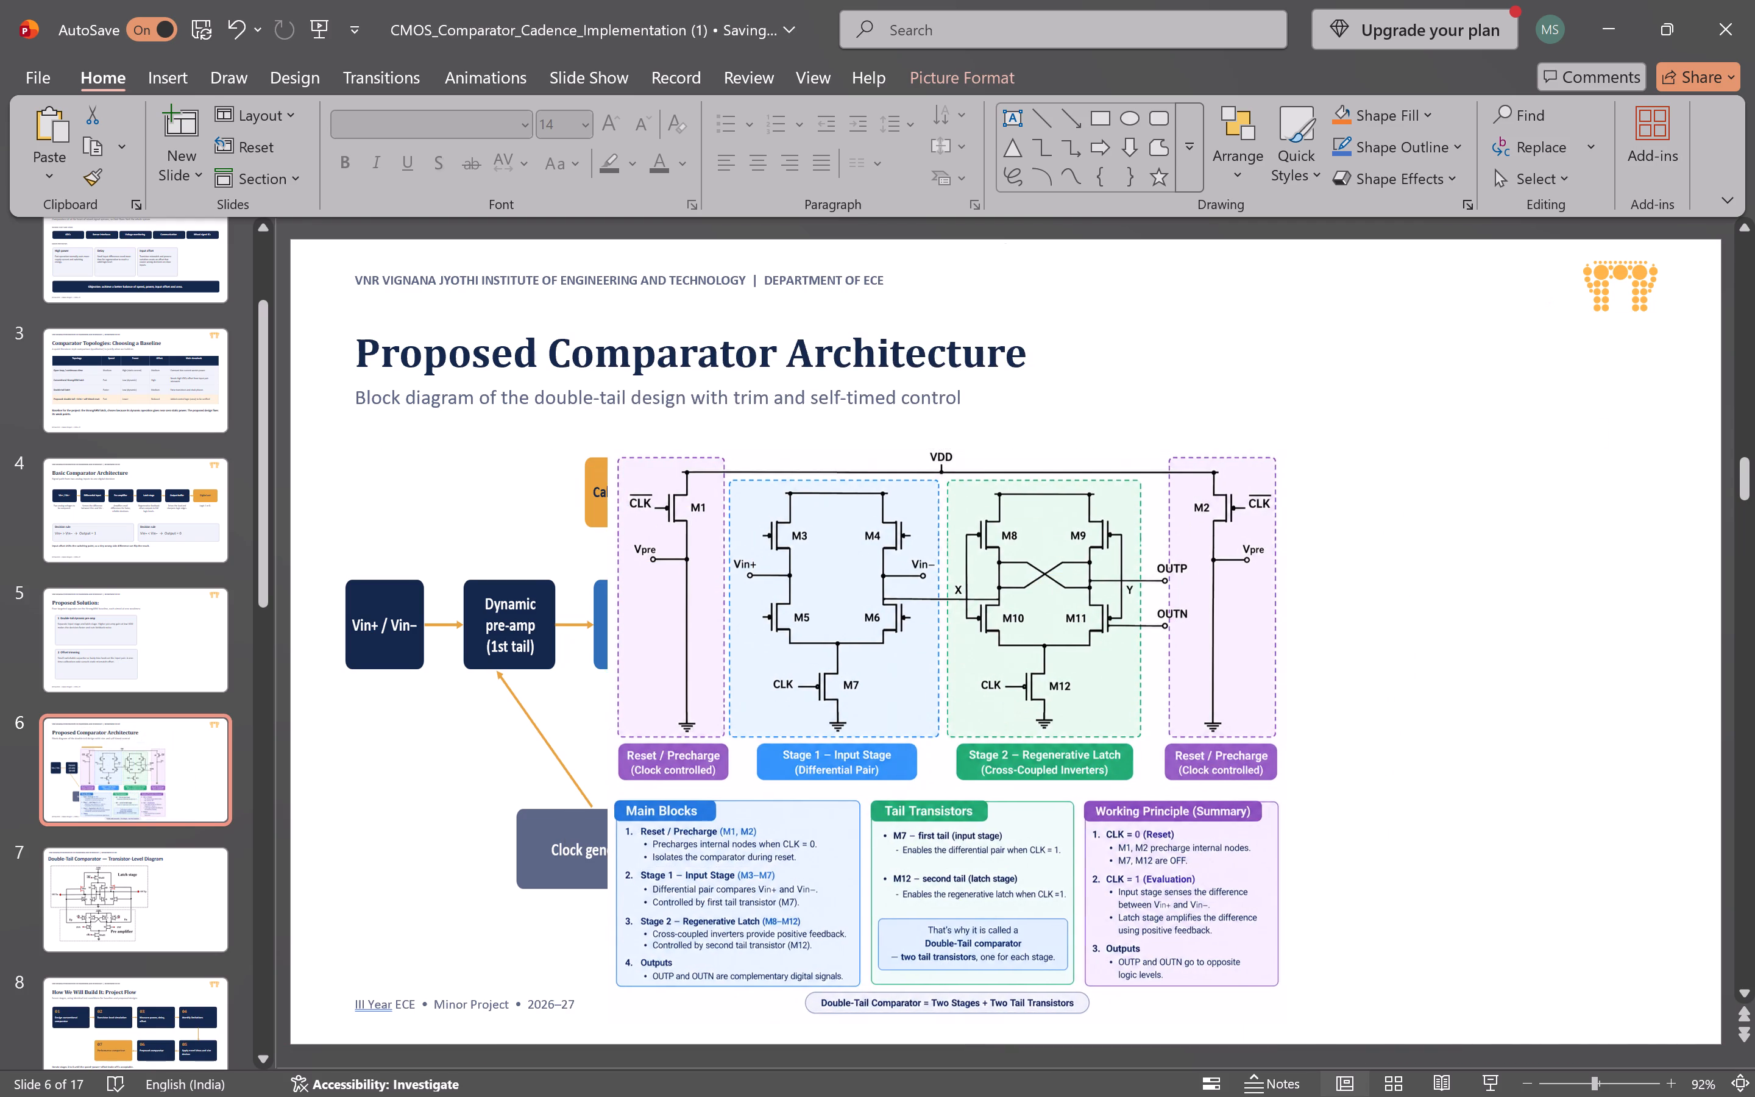
{"action": "left_click_drag", "start_coordinate": [1175, 557], "coordinate": [1413, 540]}
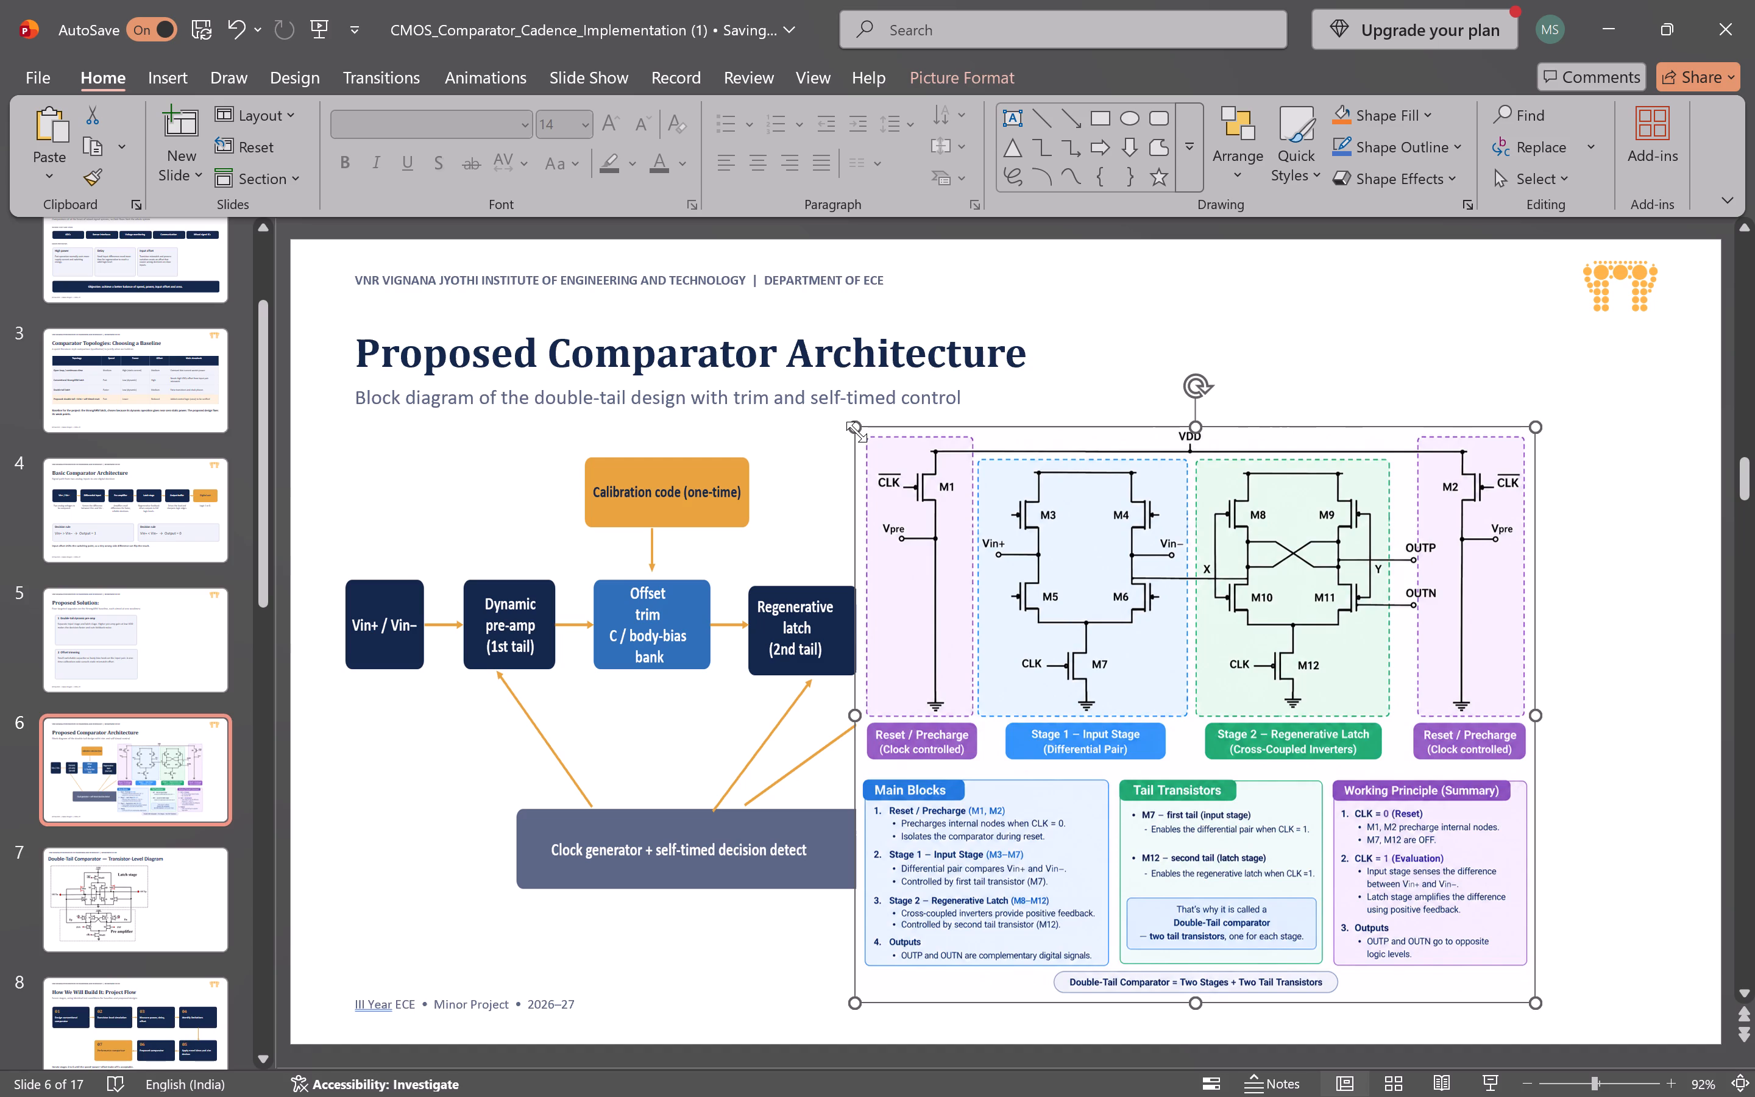
{"action": "left_click_drag", "start_coordinate": [856, 431], "coordinate": [986, 456]}
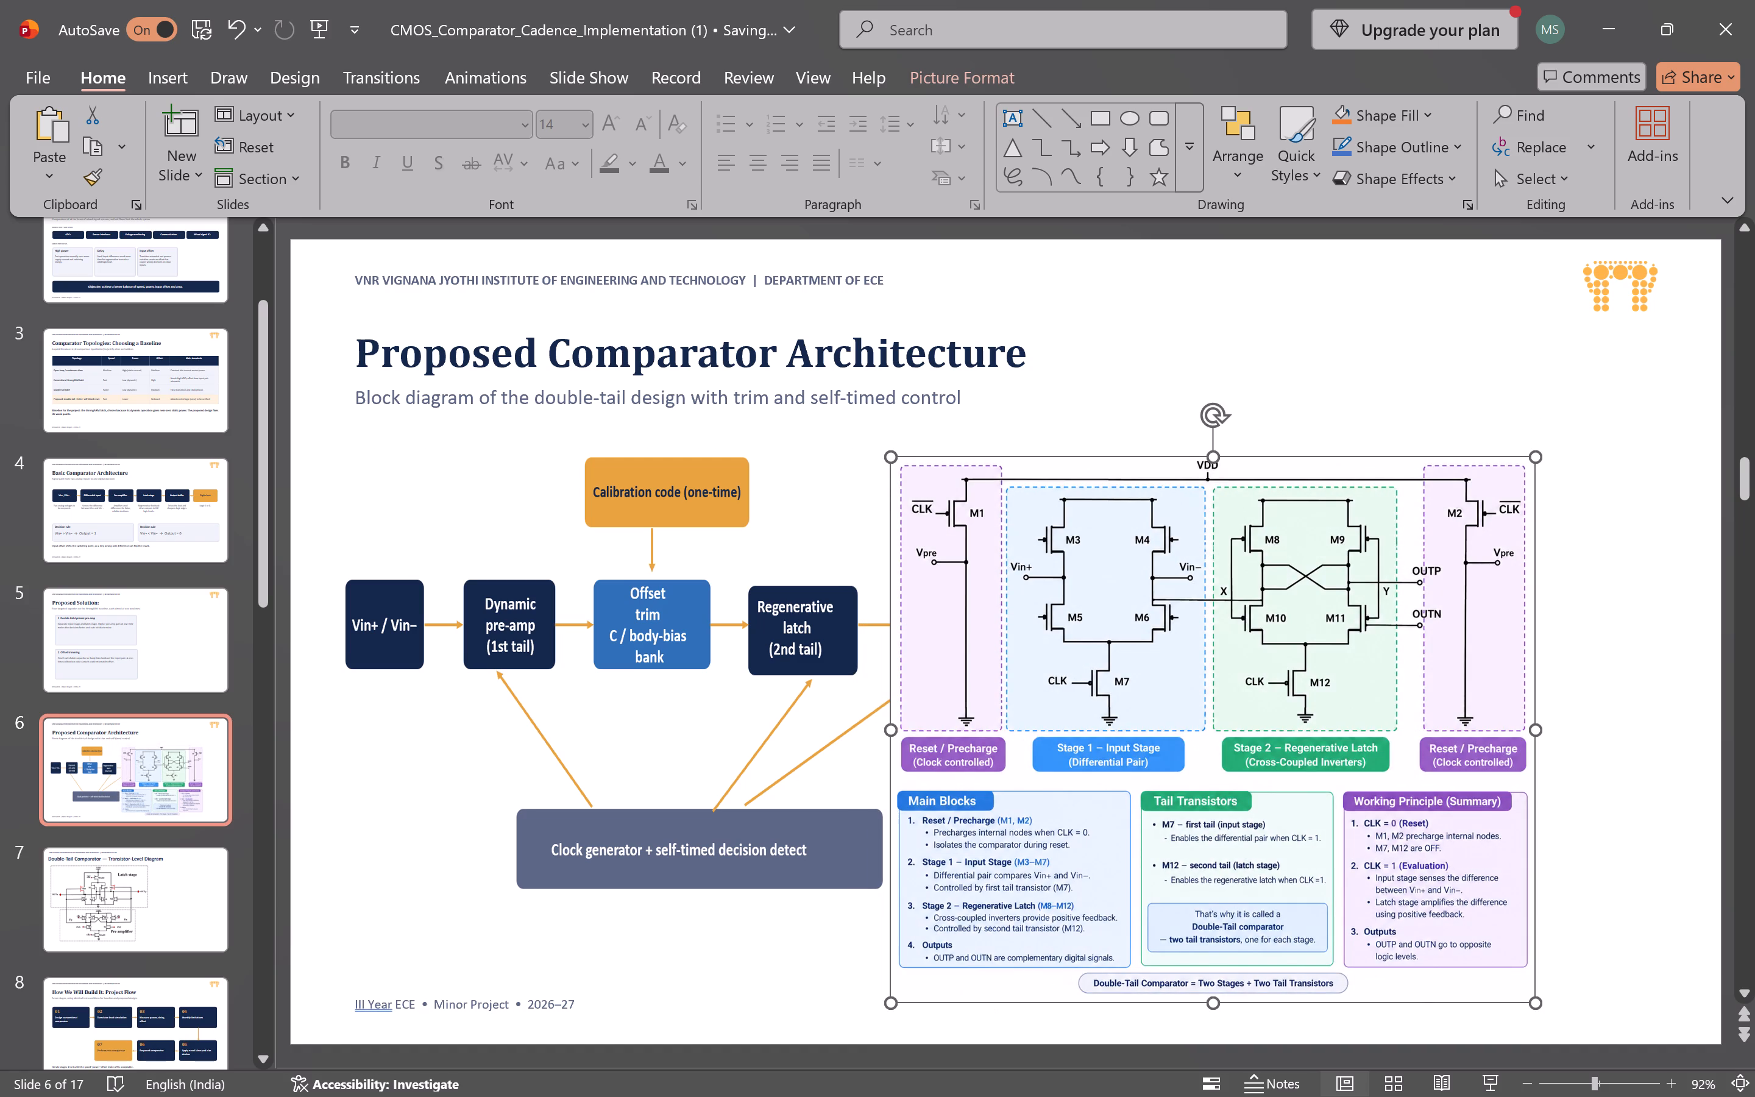
{"action": "left_click_drag", "start_coordinate": [1241, 645], "coordinate": [1366, 610]}
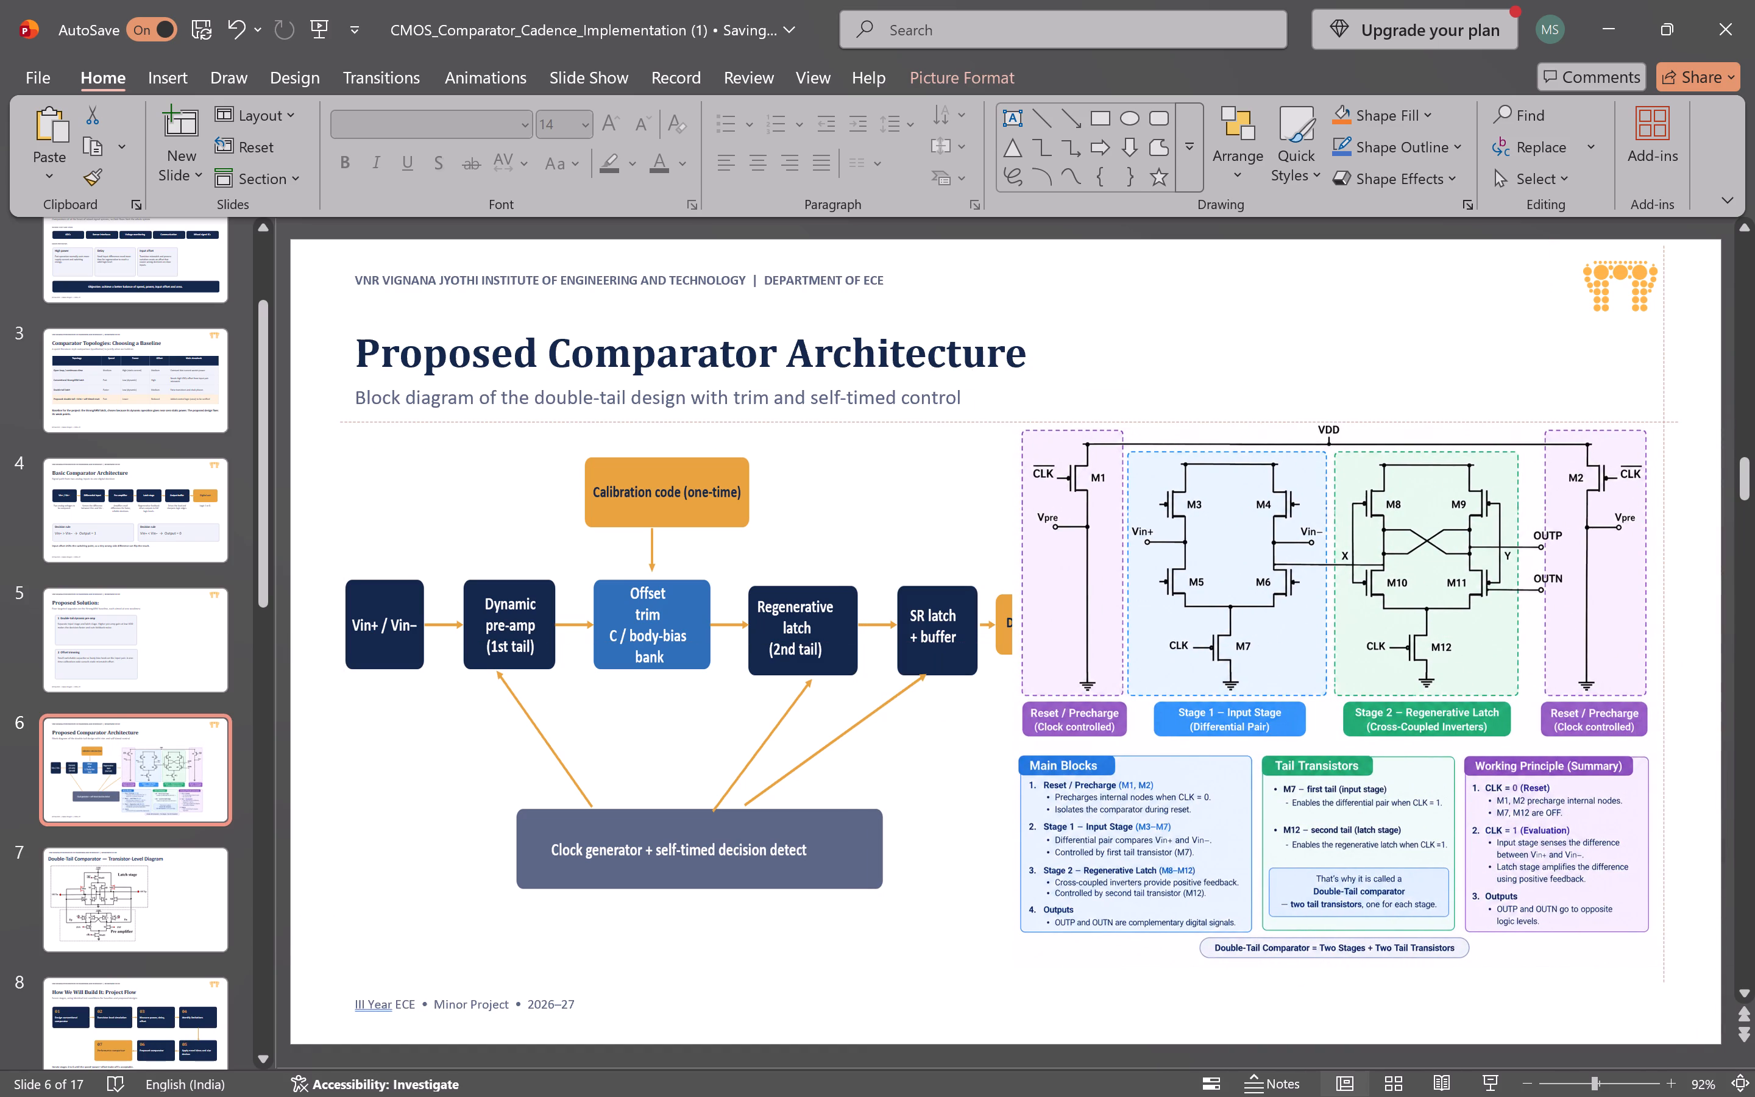
{"action": "left_click_drag", "start_coordinate": [1366, 610], "coordinate": [1447, 548]}
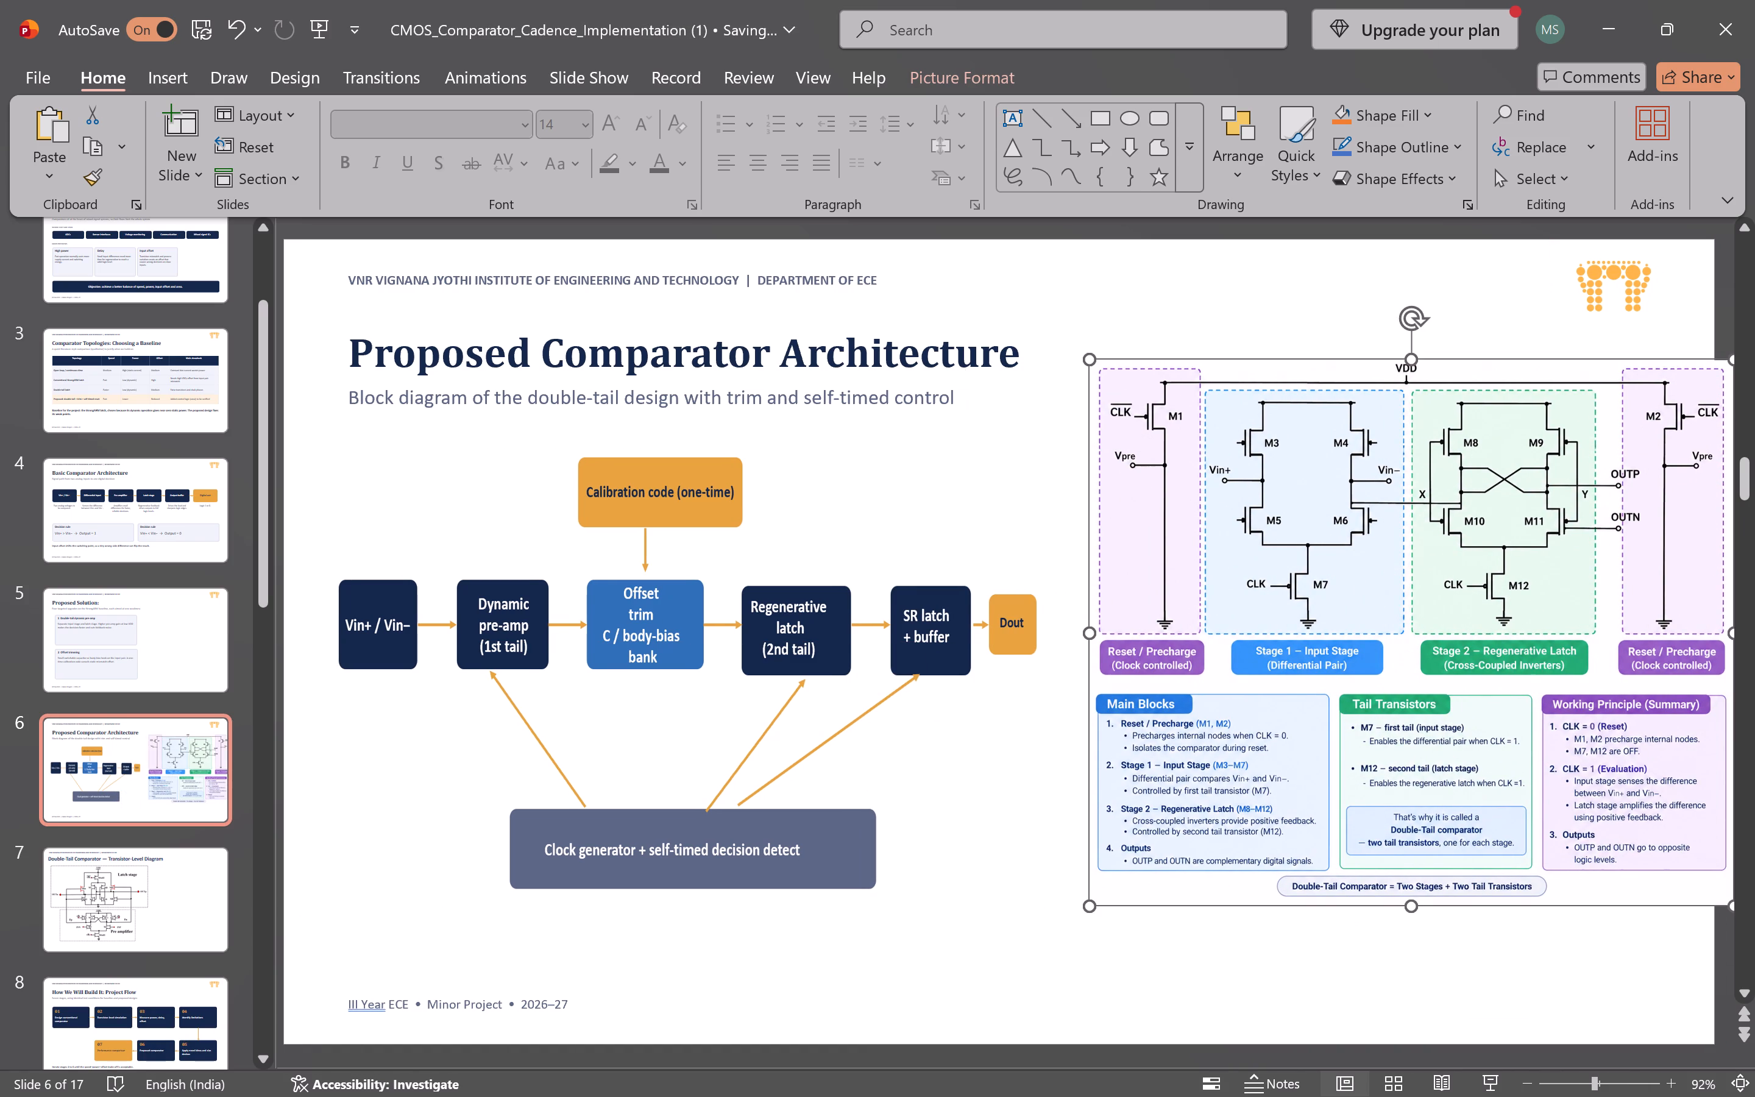
Nudge the architecture image horizontally so it fits between the Dout block and the slide's right edge.
{"action": "left_click", "coordinate": [1015, 634]}
{"action": "left_click", "coordinate": [1015, 641]}
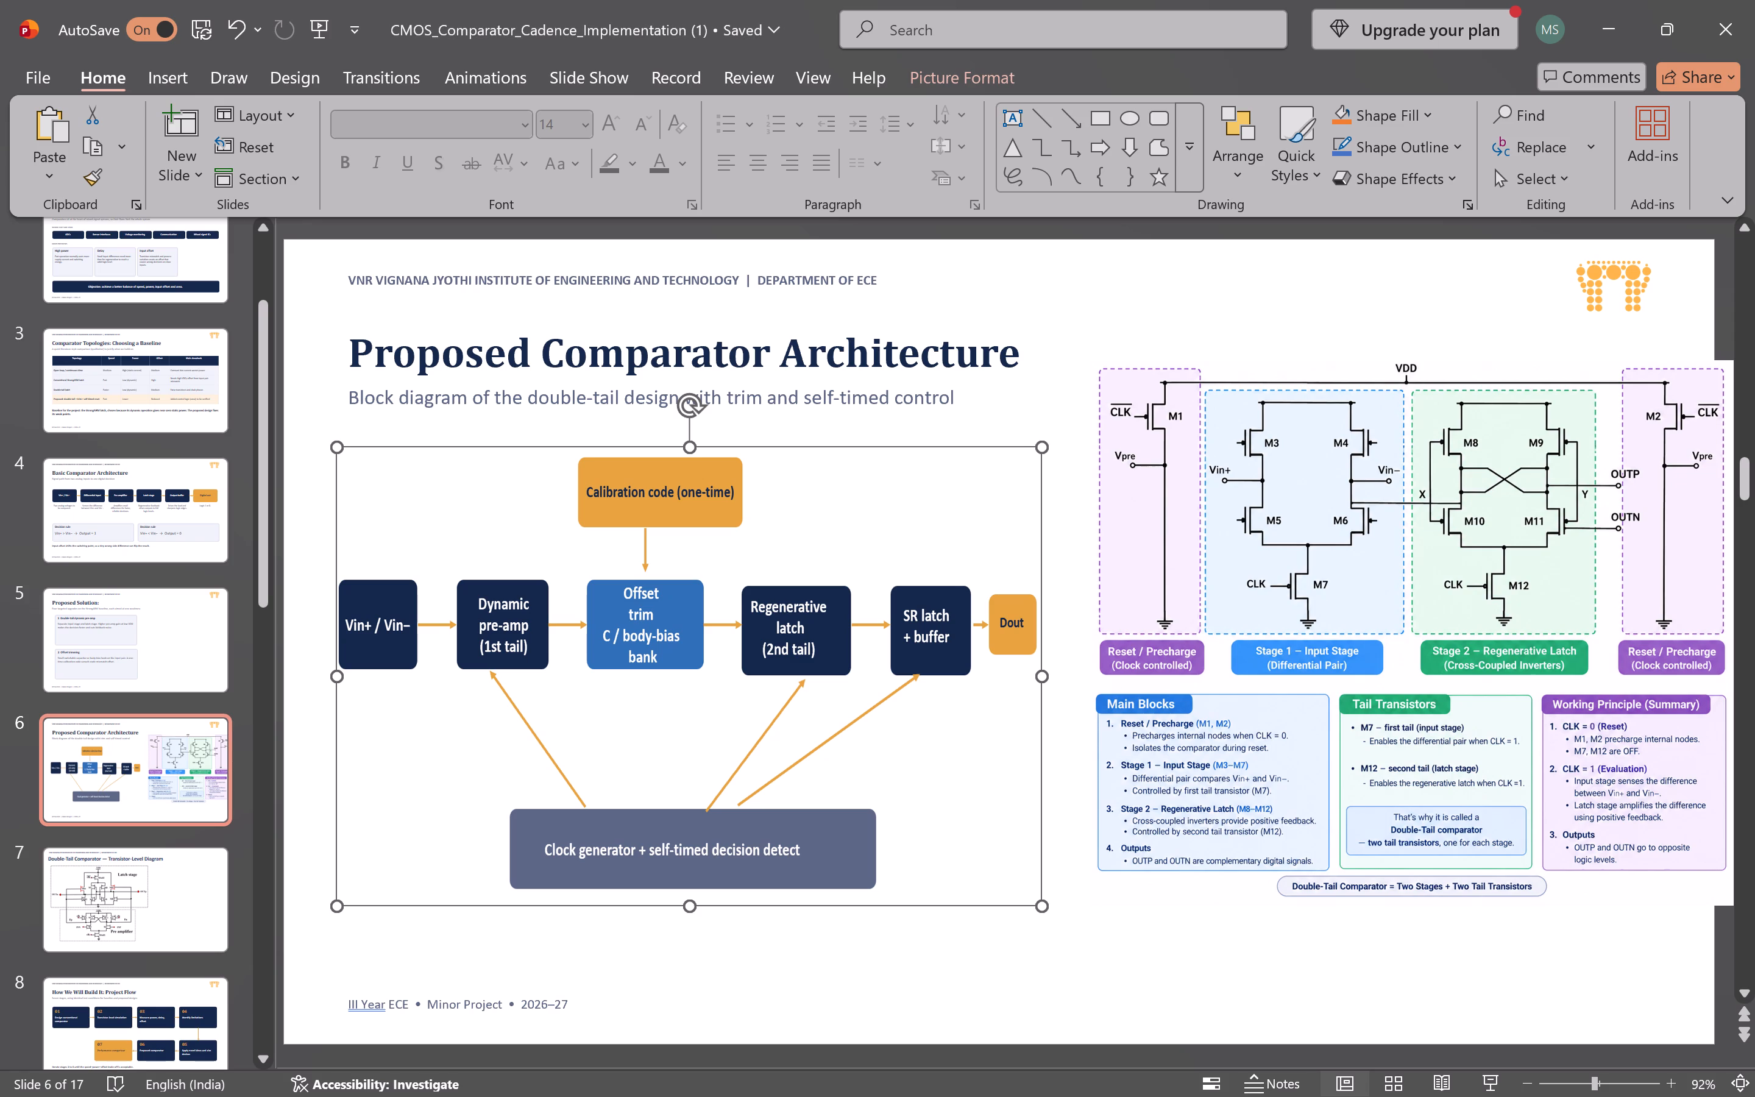
{"action": "left_click", "coordinate": [1243, 620]}
{"action": "key", "text": "Left"}
{"action": "key", "text": "Left"}
{"action": "key", "text": "Left"}
{"action": "key", "text": "Left"}
{"action": "key", "text": "Left"}
{"action": "key", "text": "Left"}
{"action": "key", "text": "Left"}
{"action": "key", "text": "Left"}
{"action": "key", "text": "Left"}
{"action": "key", "text": "Left"}
{"action": "key", "text": "Left"}
{"action": "key", "text": "Left"}
{"action": "key", "text": "Left"}
{"action": "key", "text": "Left"}
{"action": "key", "text": "Left"}
{"action": "key", "text": "Left"}
{"action": "key", "text": "Left"}
{"action": "key", "text": "Left"}
{"action": "key", "text": "Left"}
{"action": "key", "text": "Left"}
{"action": "key", "text": "Left"}
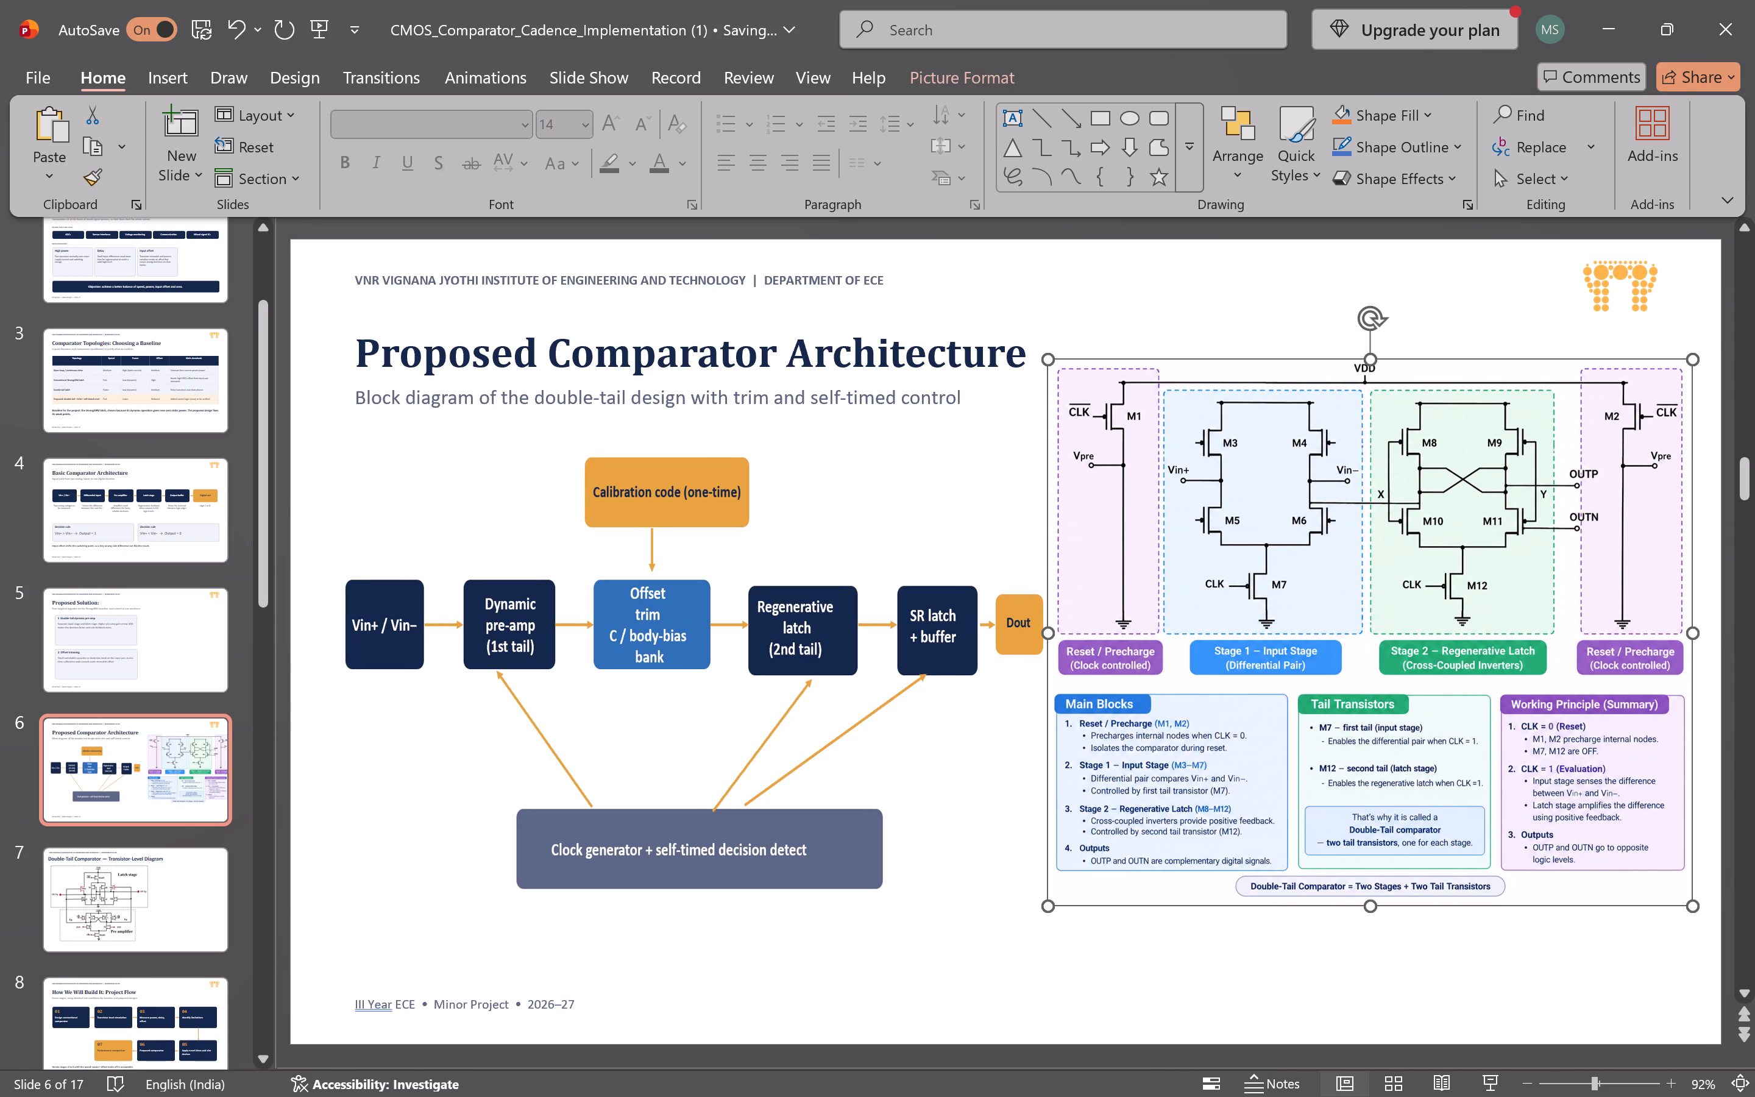
{"action": "key", "text": "Right"}
{"action": "key", "text": "Right"}
{"action": "key", "text": "Right"}
{"action": "key", "text": "Right"}
{"action": "key", "text": "Right"}
{"action": "key", "text": "Right"}
{"action": "key", "text": "Right"}
{"action": "key", "text": "Right"}
{"action": "key", "text": "Right"}
{"action": "key", "text": "Right"}
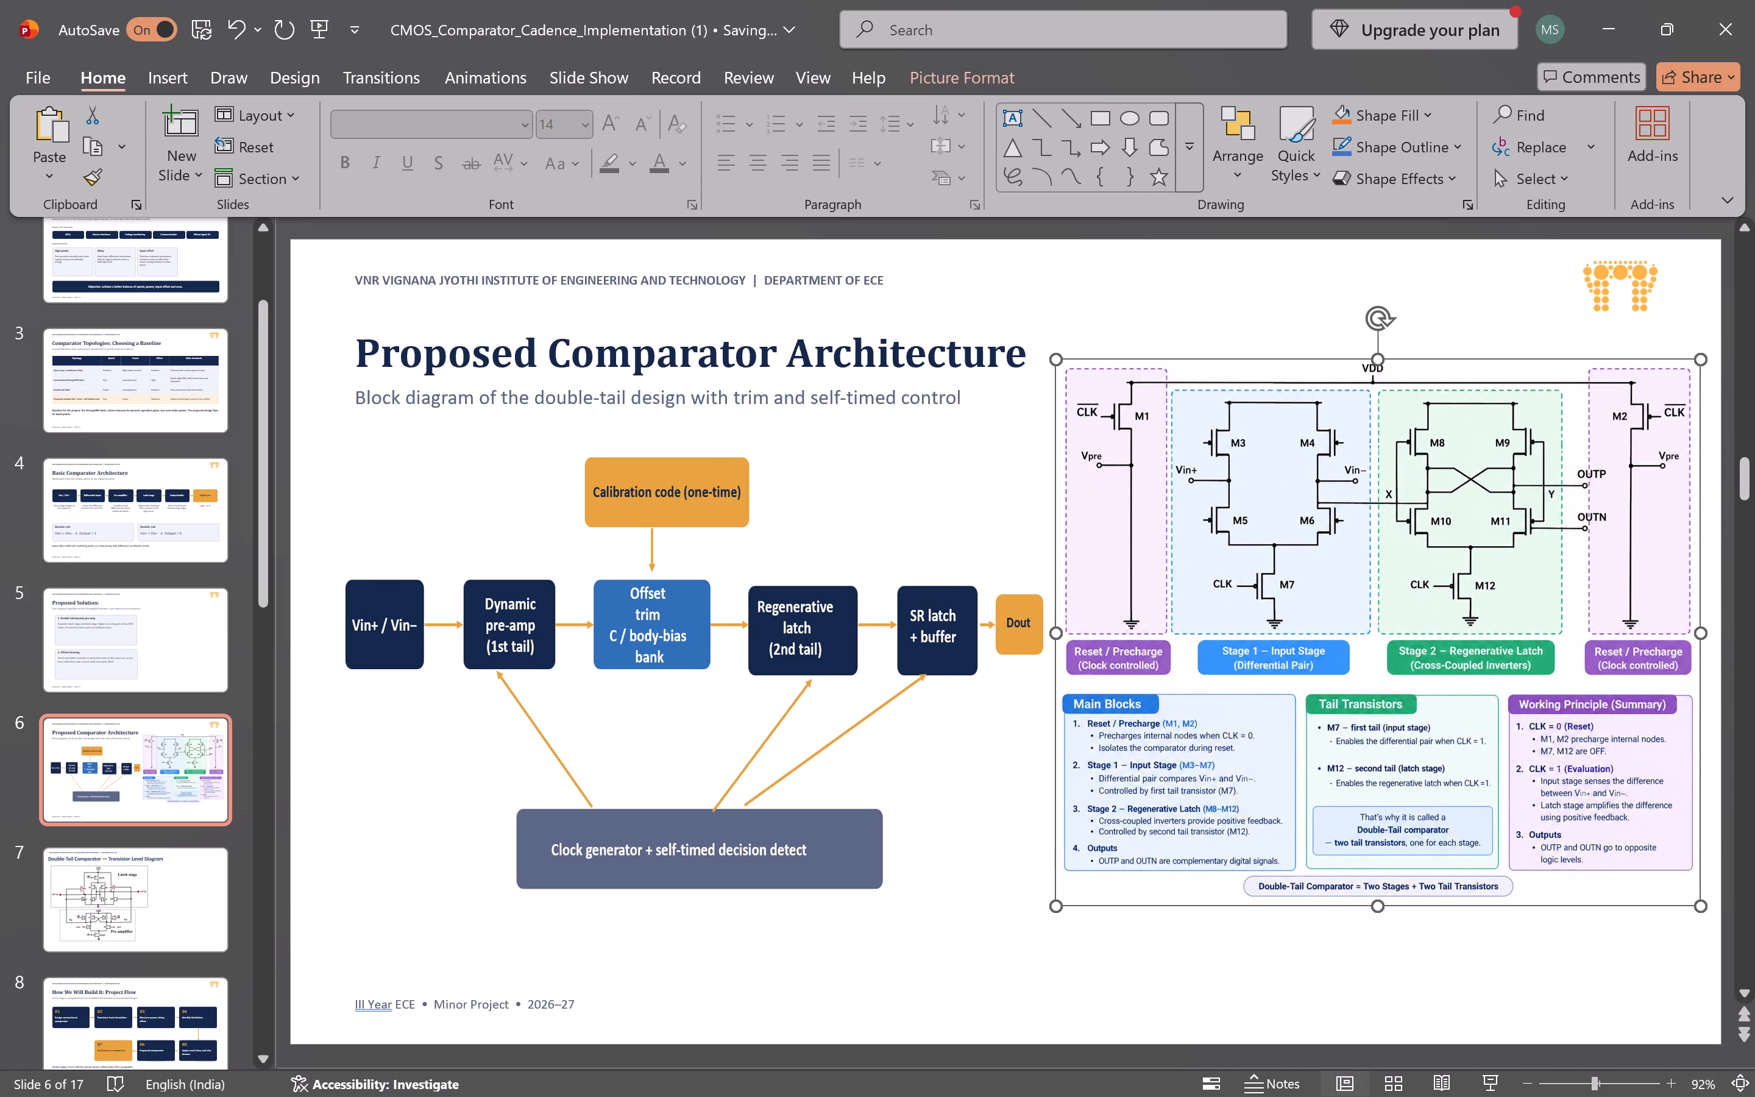
{"action": "key", "text": "Right"}
{"action": "key", "text": "Right"}
{"action": "key", "text": "Right"}
{"action": "key", "text": "Right"}
Nudge the architecture image down below the title and subtitle level so it sits alongside the block diagram.
{"action": "key", "text": "Down"}
{"action": "key", "text": "Down"}
{"action": "key", "text": "Down"}
{"action": "key", "text": "Down"}
{"action": "key", "text": "Down"}
{"action": "key", "text": "Down"}
{"action": "key", "text": "Down"}
{"action": "key", "text": "Down"}
{"action": "key", "text": "Down"}
{"action": "key", "text": "Down"}
{"action": "key", "text": "Down"}
{"action": "key", "text": "Down"}
{"action": "key", "text": "Down"}
{"action": "key", "text": "Down"}
{"action": "key", "text": "Down"}
{"action": "key", "text": "Down"}
{"action": "key", "text": "Down"}
{"action": "key", "text": "Down"}
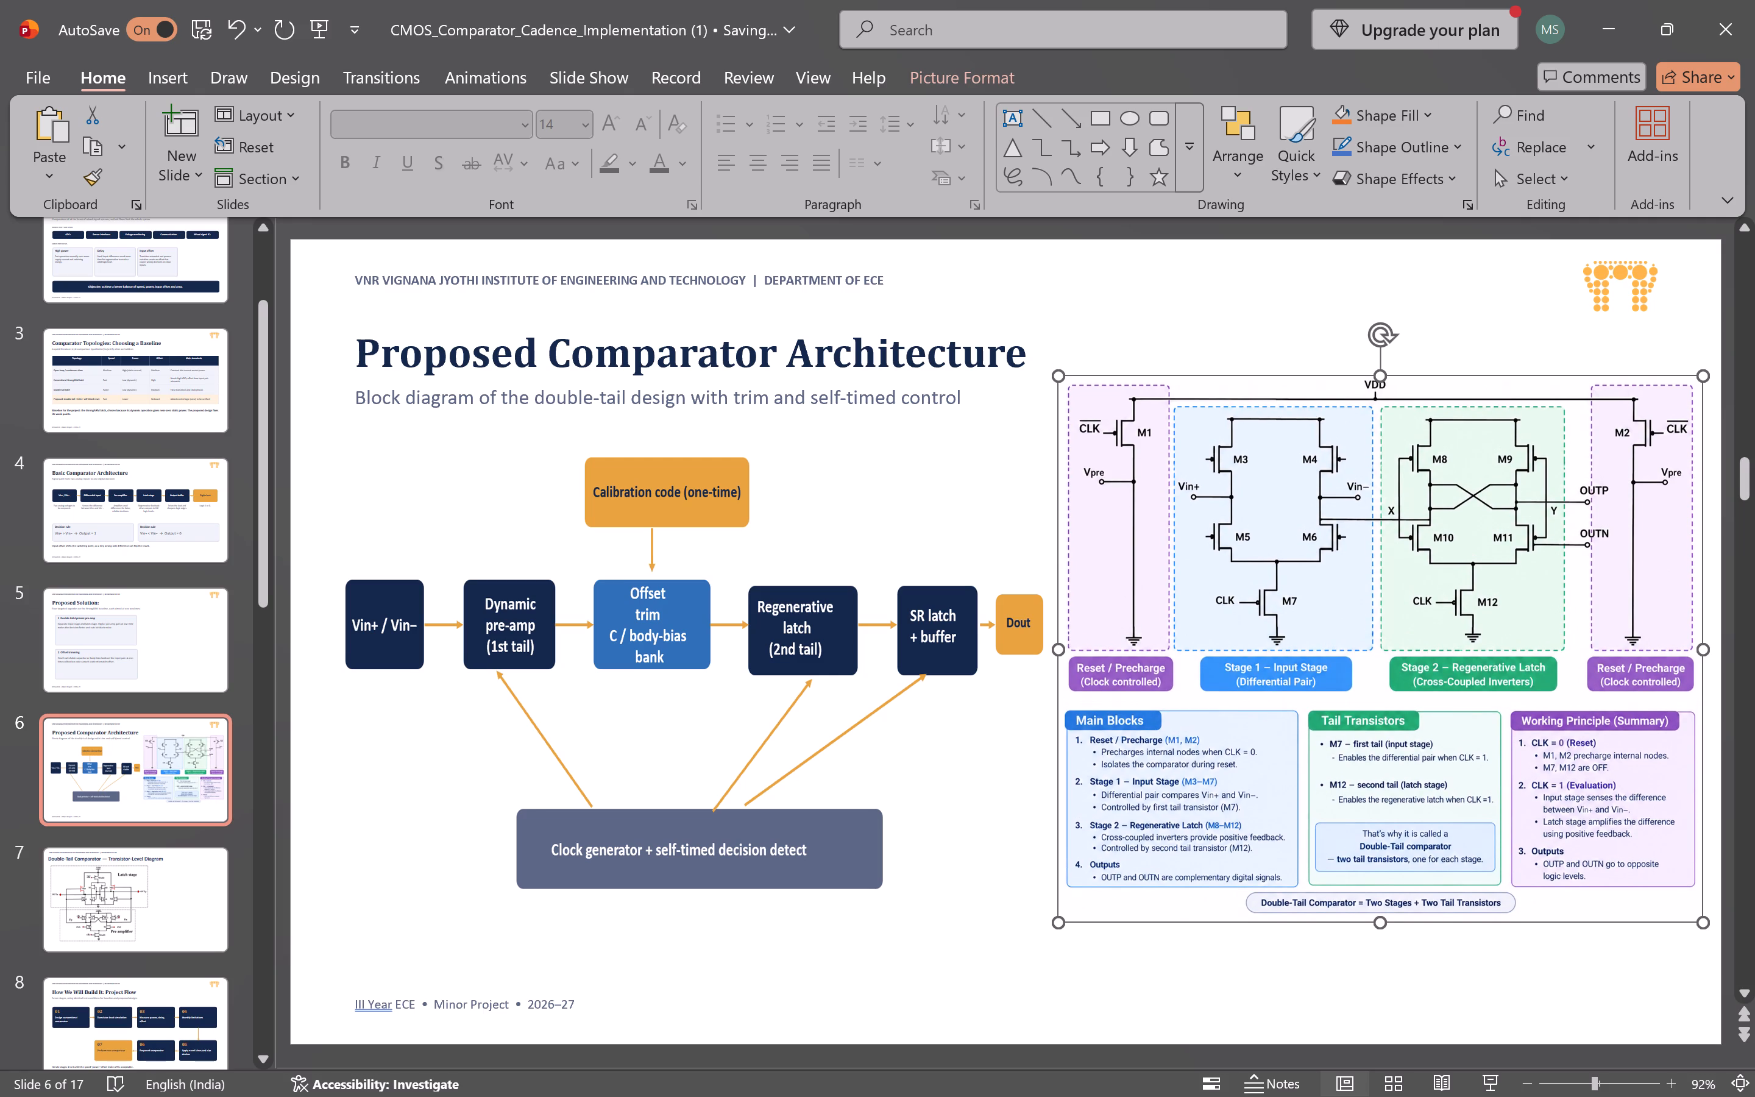
{"action": "key", "text": "Down"}
{"action": "key", "text": "Down"}
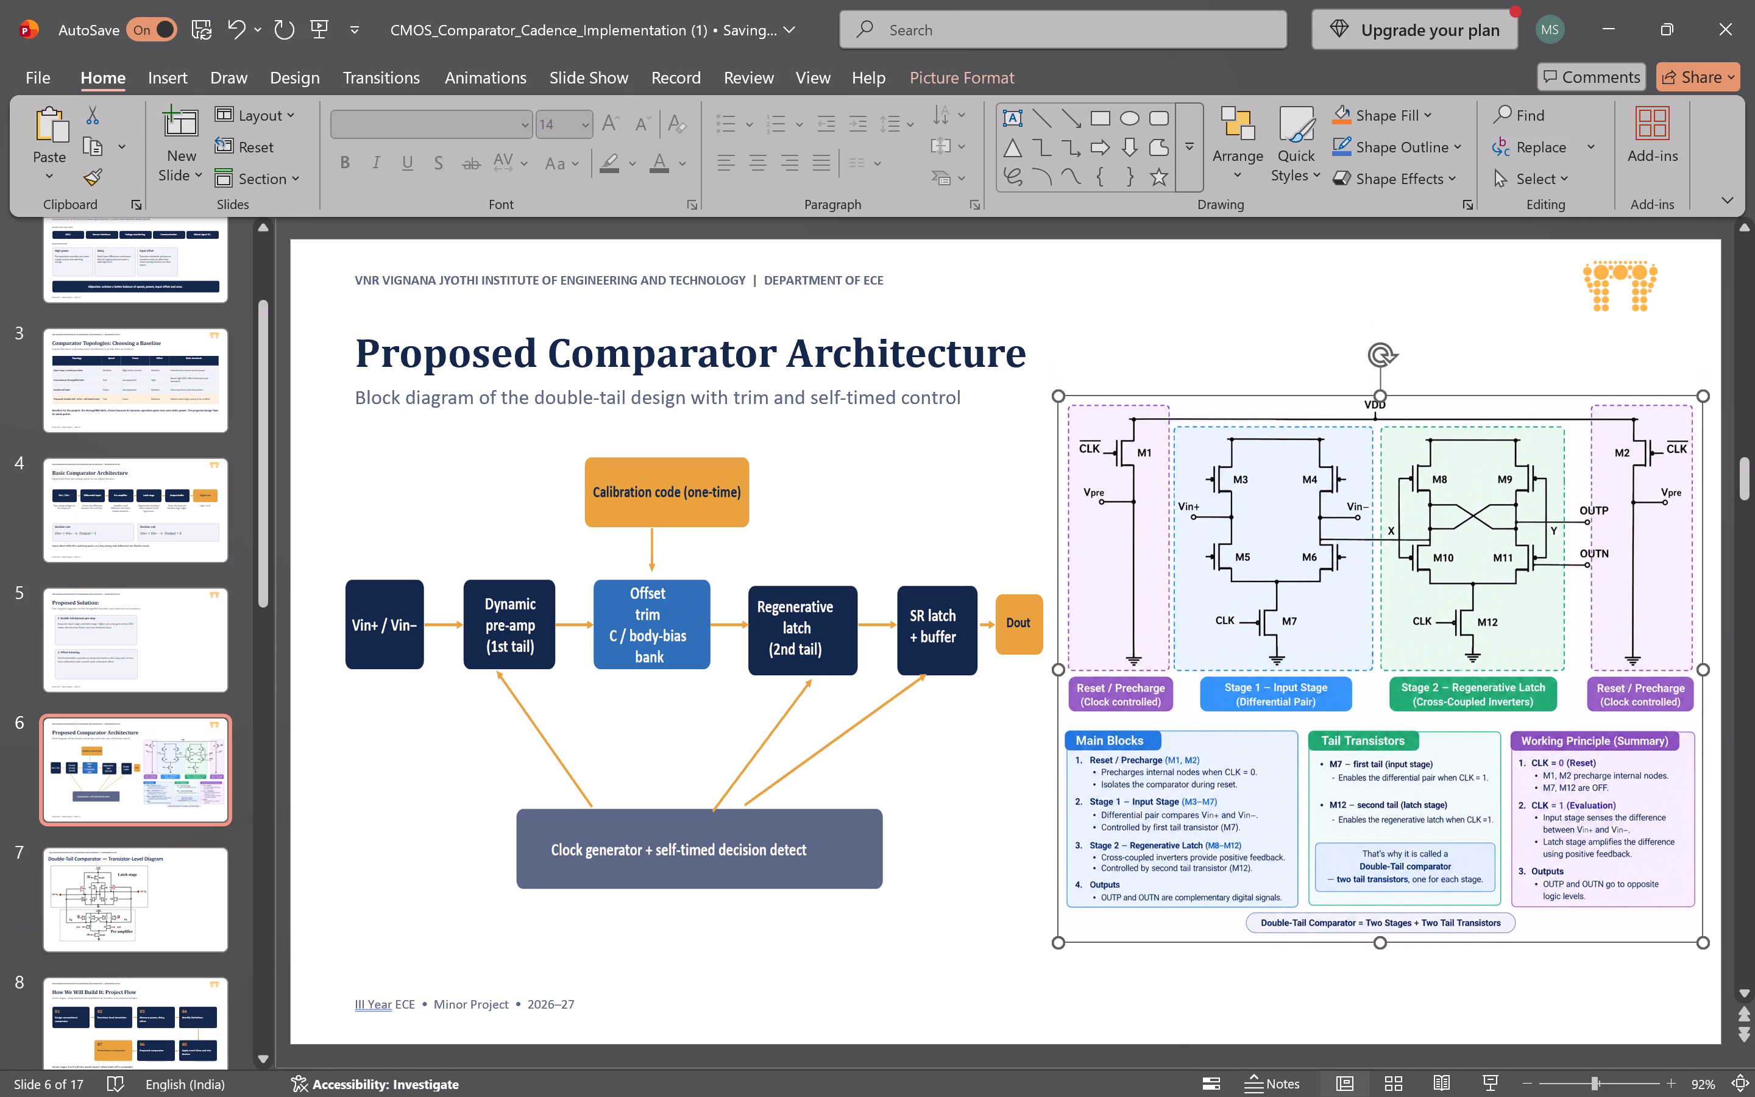
{"action": "key", "text": "Down"}
{"action": "key", "text": "Down"}
{"action": "key", "text": "Down"}
{"action": "key", "text": "Down"}
{"action": "key", "text": "Down"}
{"action": "key", "text": "Down"}
{"action": "key", "text": "Down"}
{"action": "key", "text": "Down"}
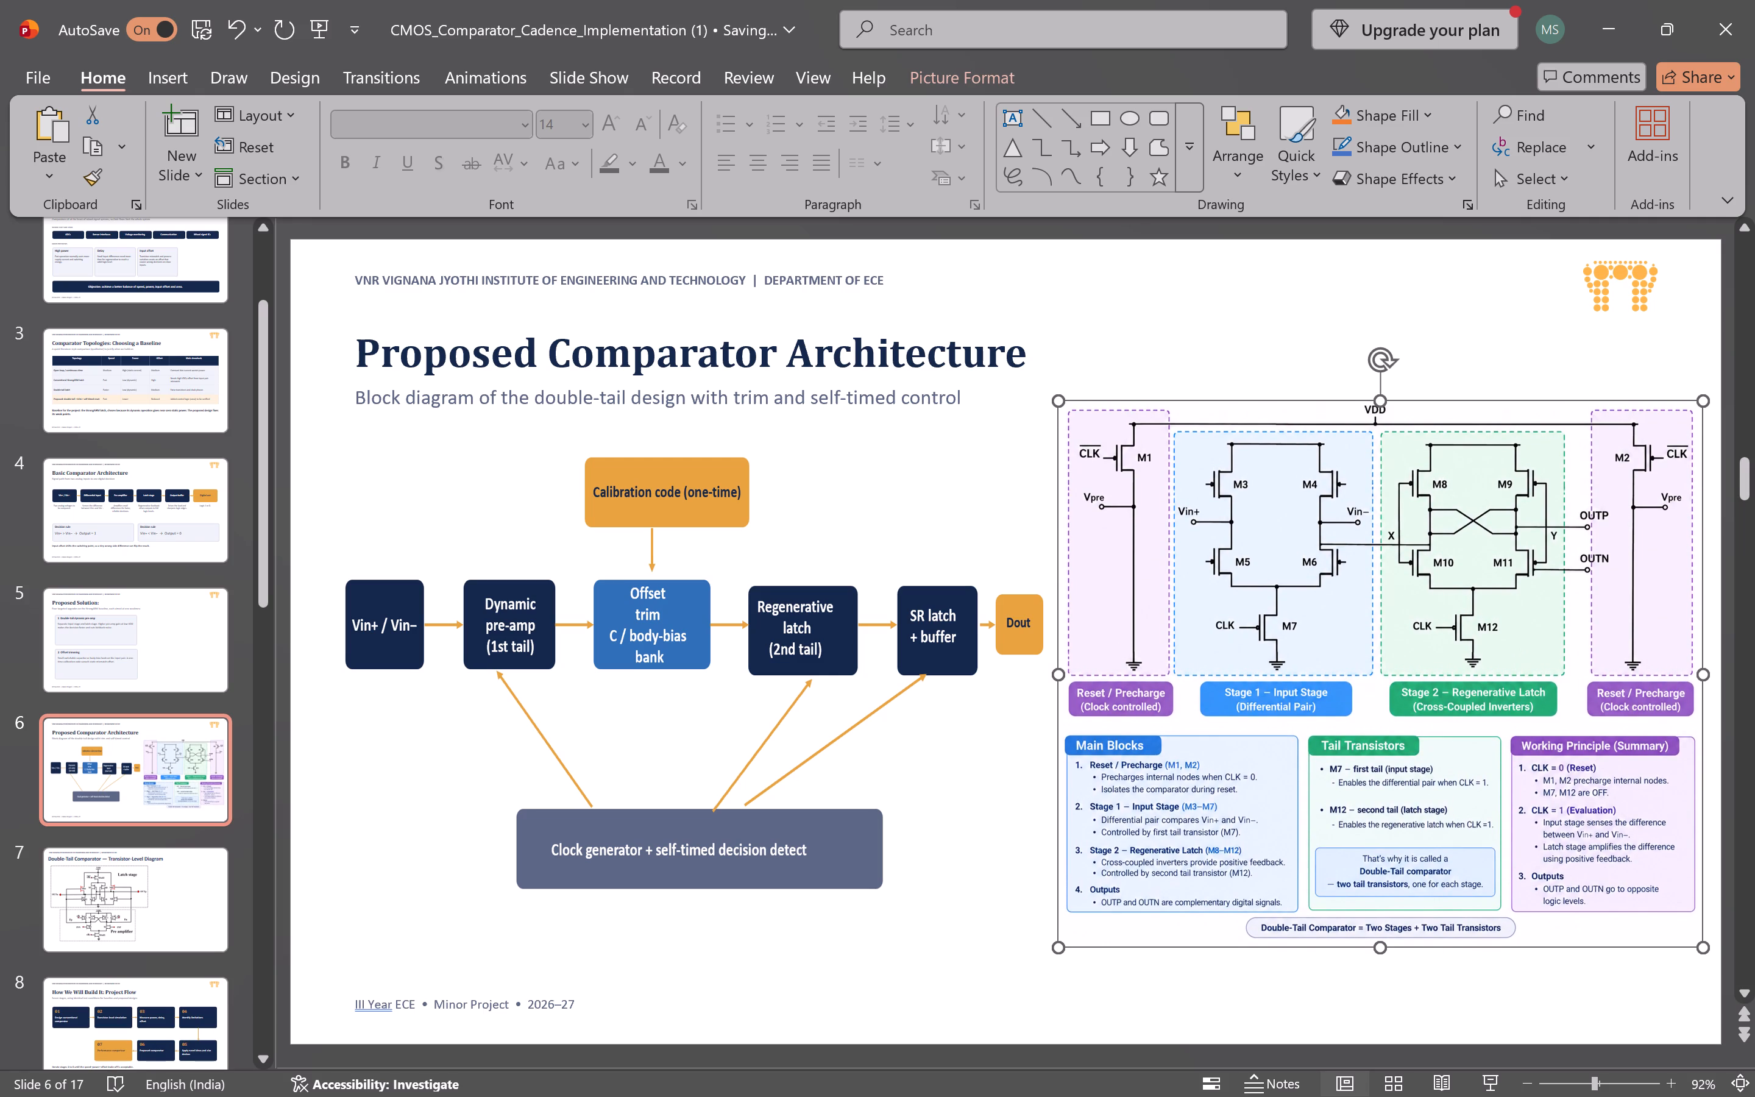
{"action": "key", "text": "Down"}
{"action": "key", "text": "Down"}
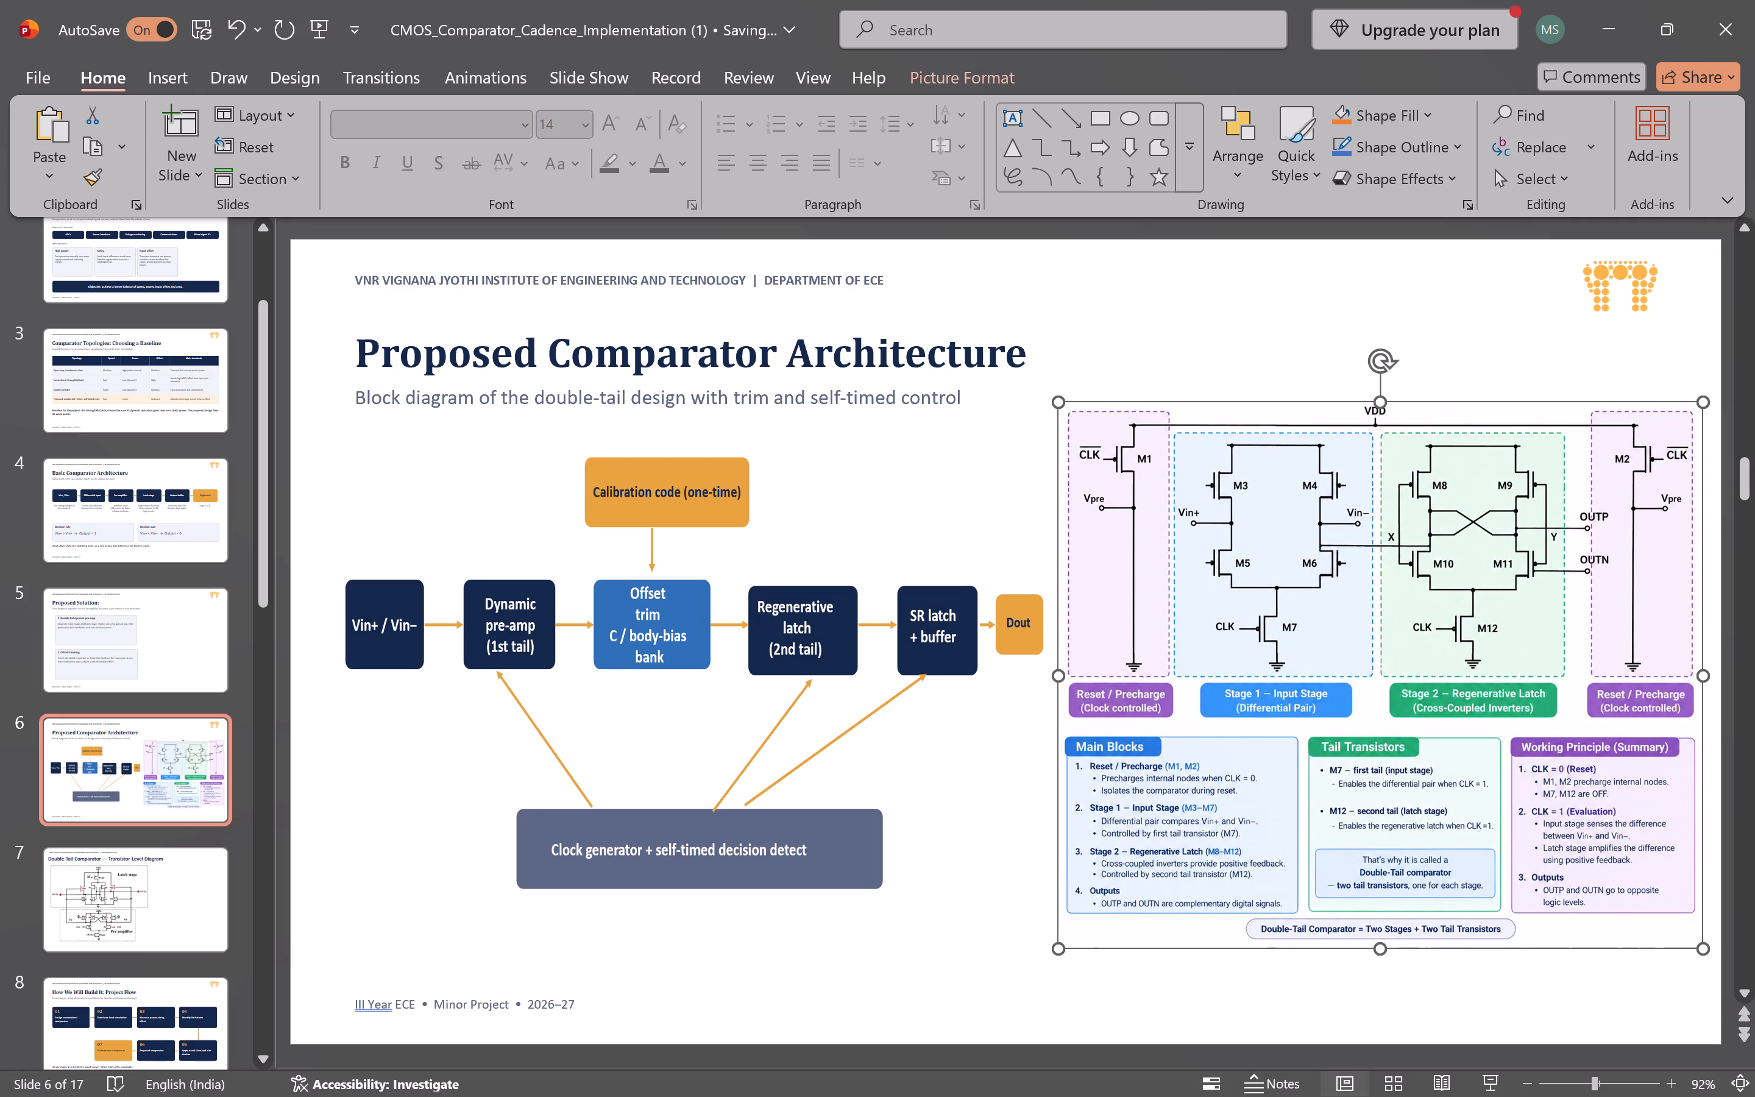
{"action": "key", "text": "Down"}
{"action": "key", "text": "Down"}
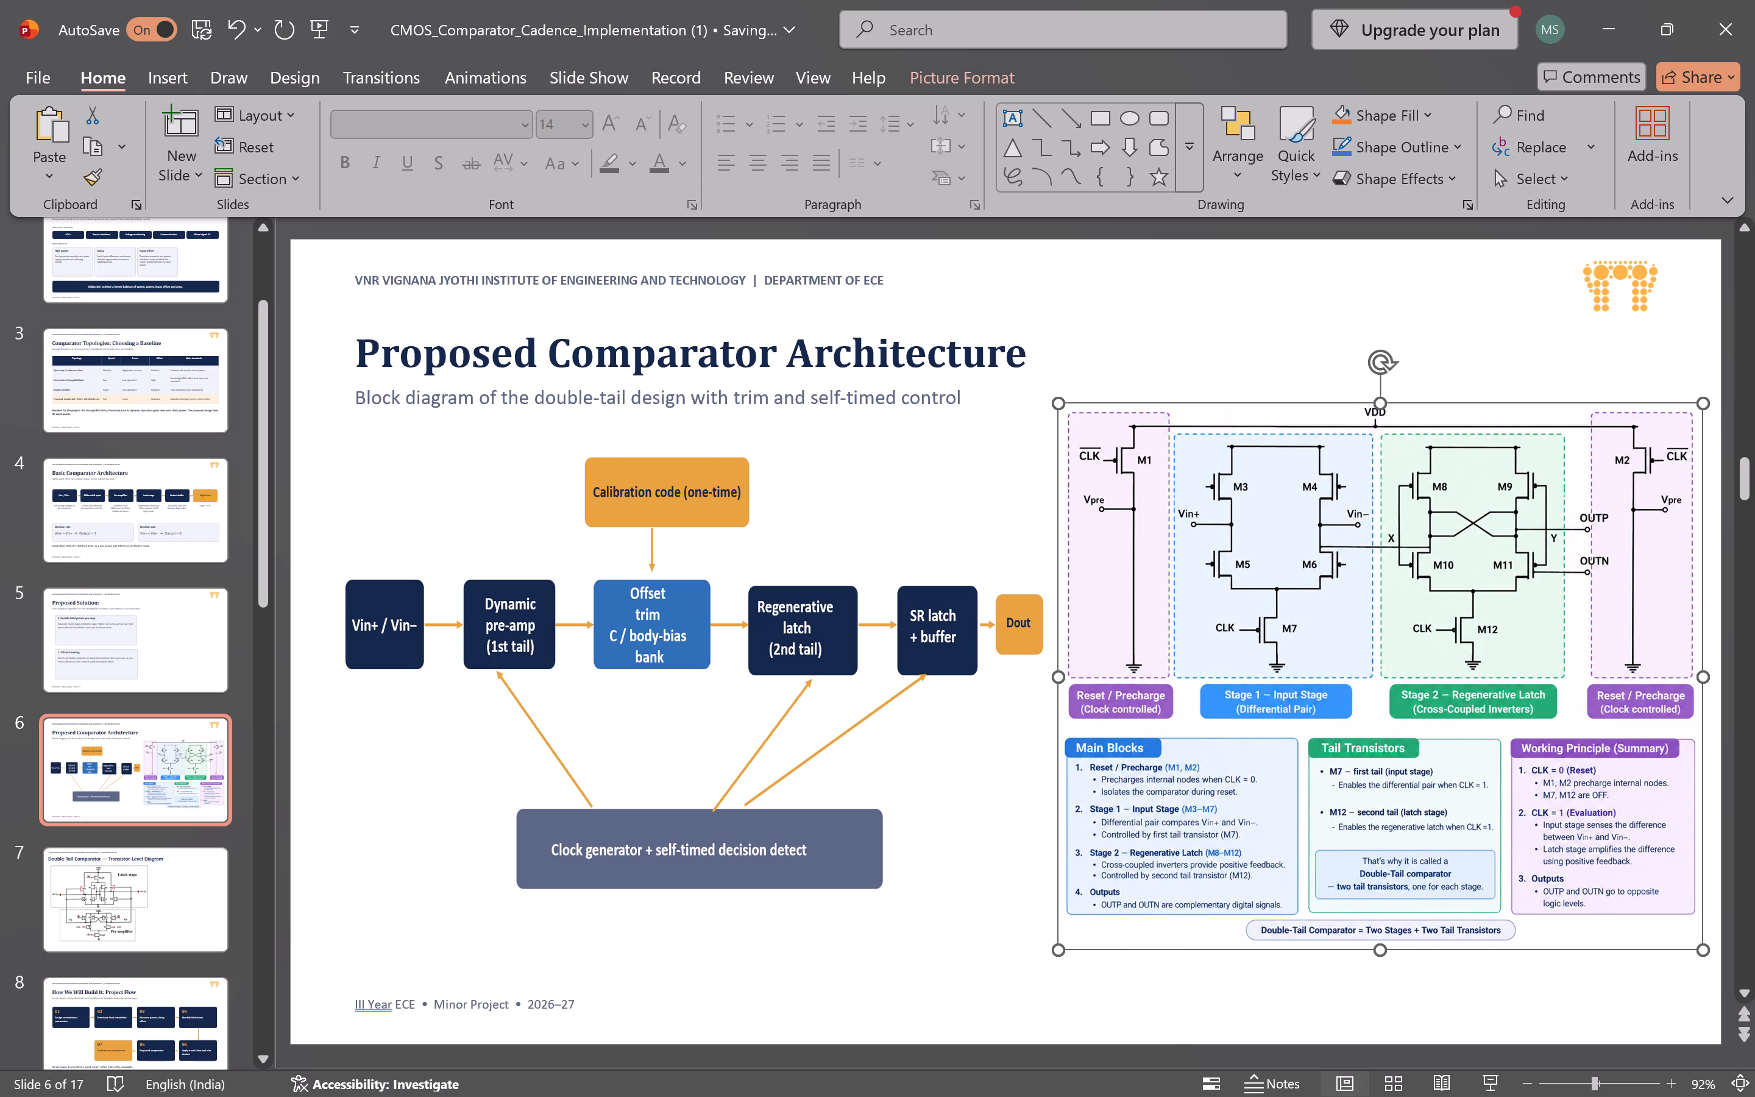
{"action": "left_click", "coordinate": [1238, 322]}
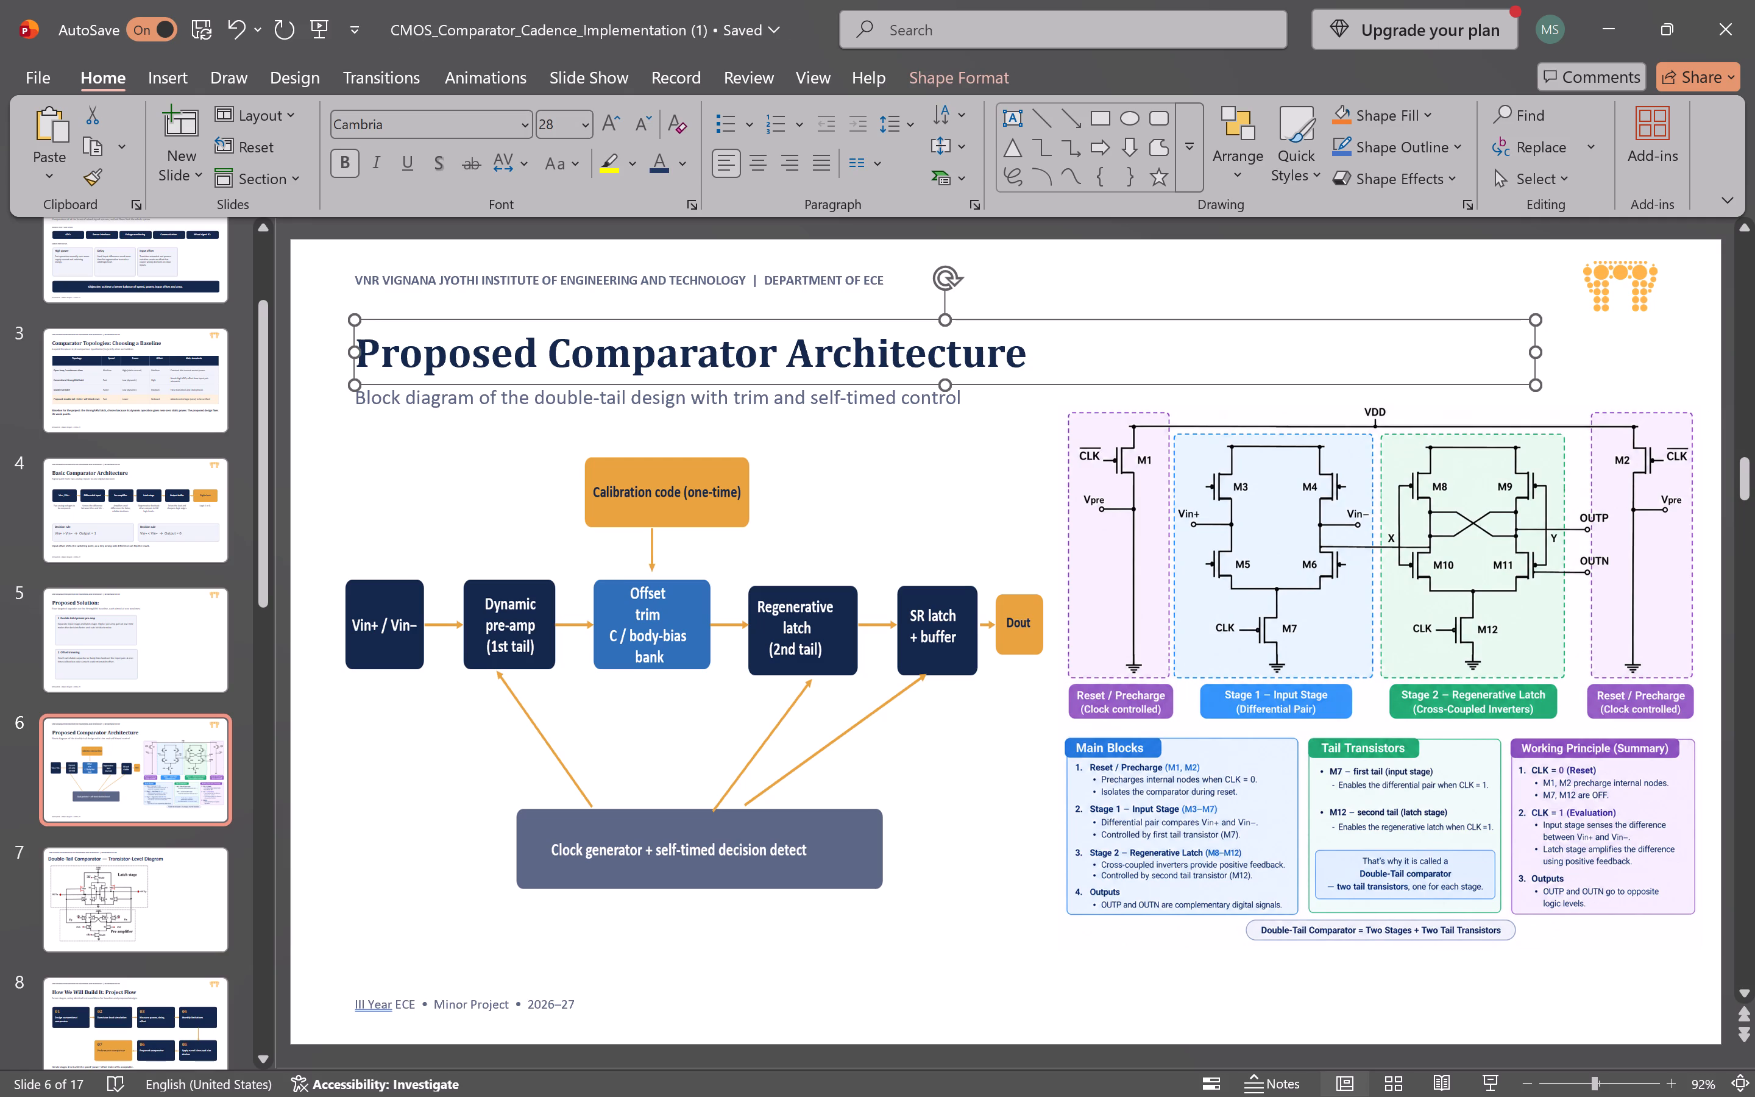
{"action": "left_click", "coordinate": [1019, 494]}
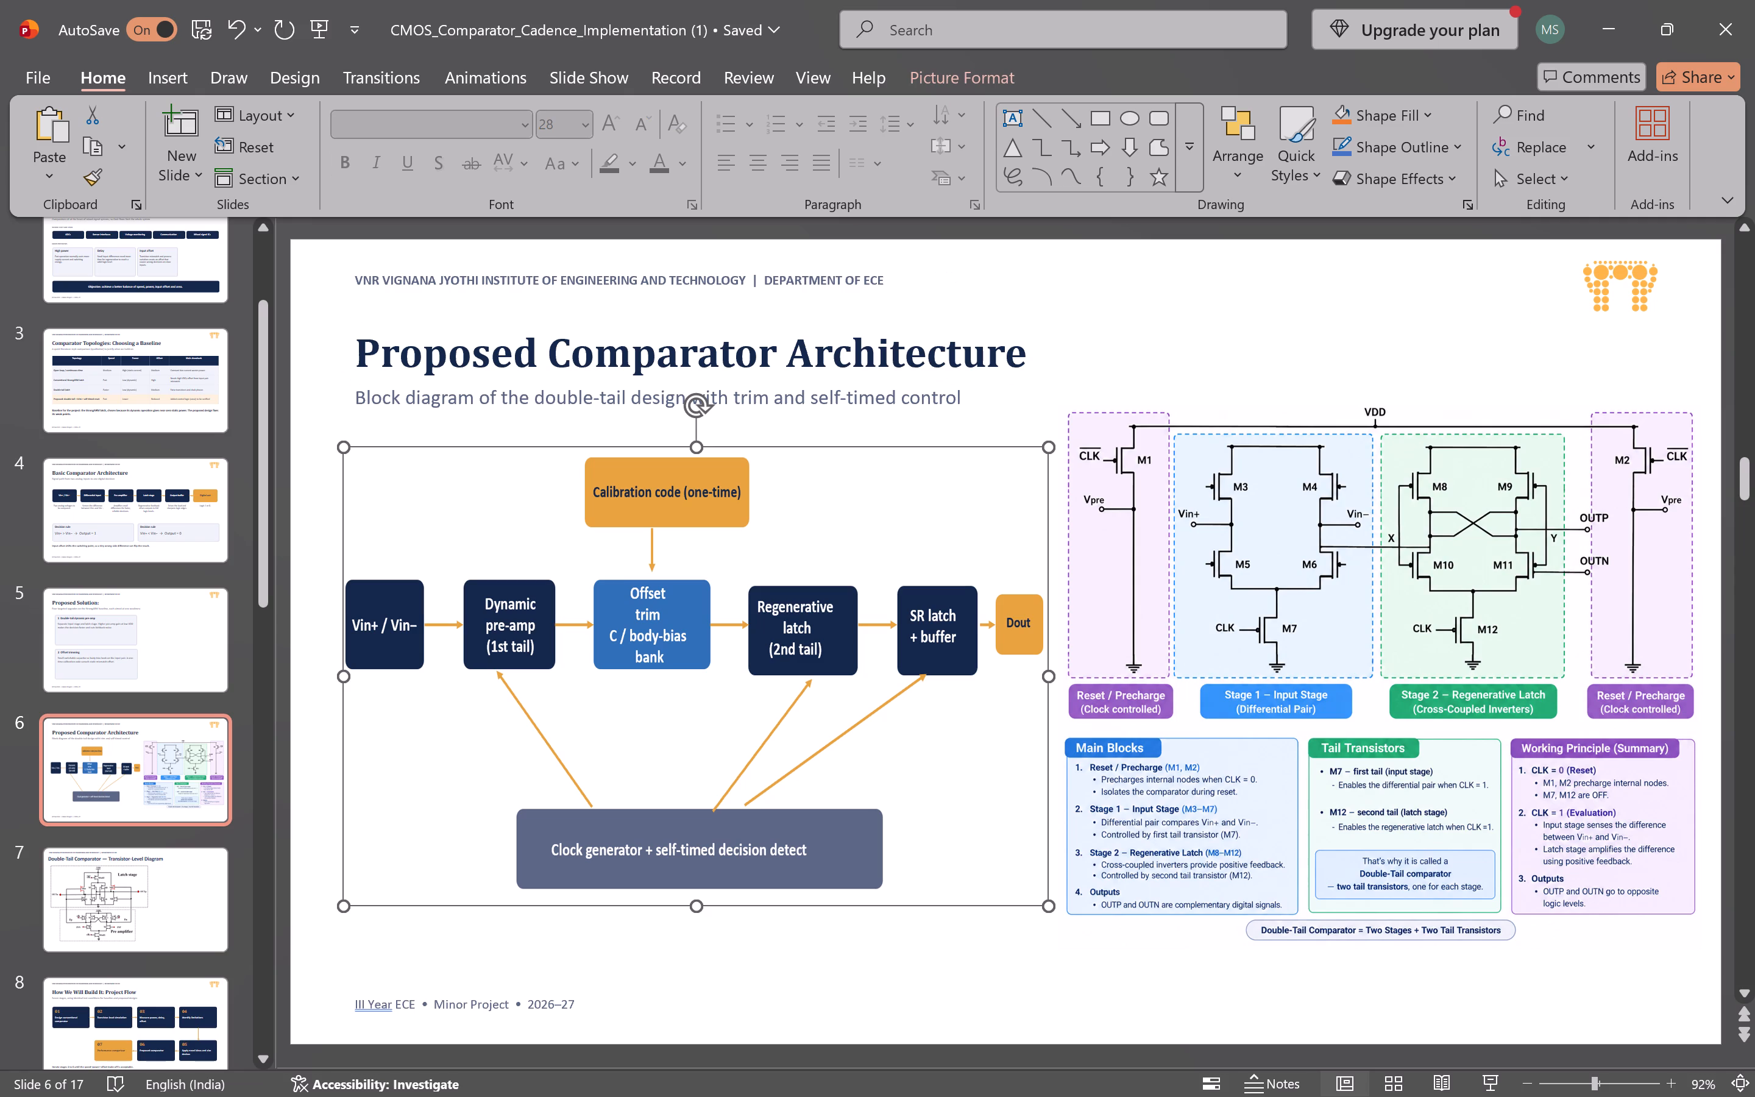
{"action": "left_click", "coordinate": [1217, 547]}
{"action": "key", "text": "Down"}
{"action": "key", "text": "Down"}
{"action": "key", "text": "Down"}
{"action": "key", "text": "Down"}
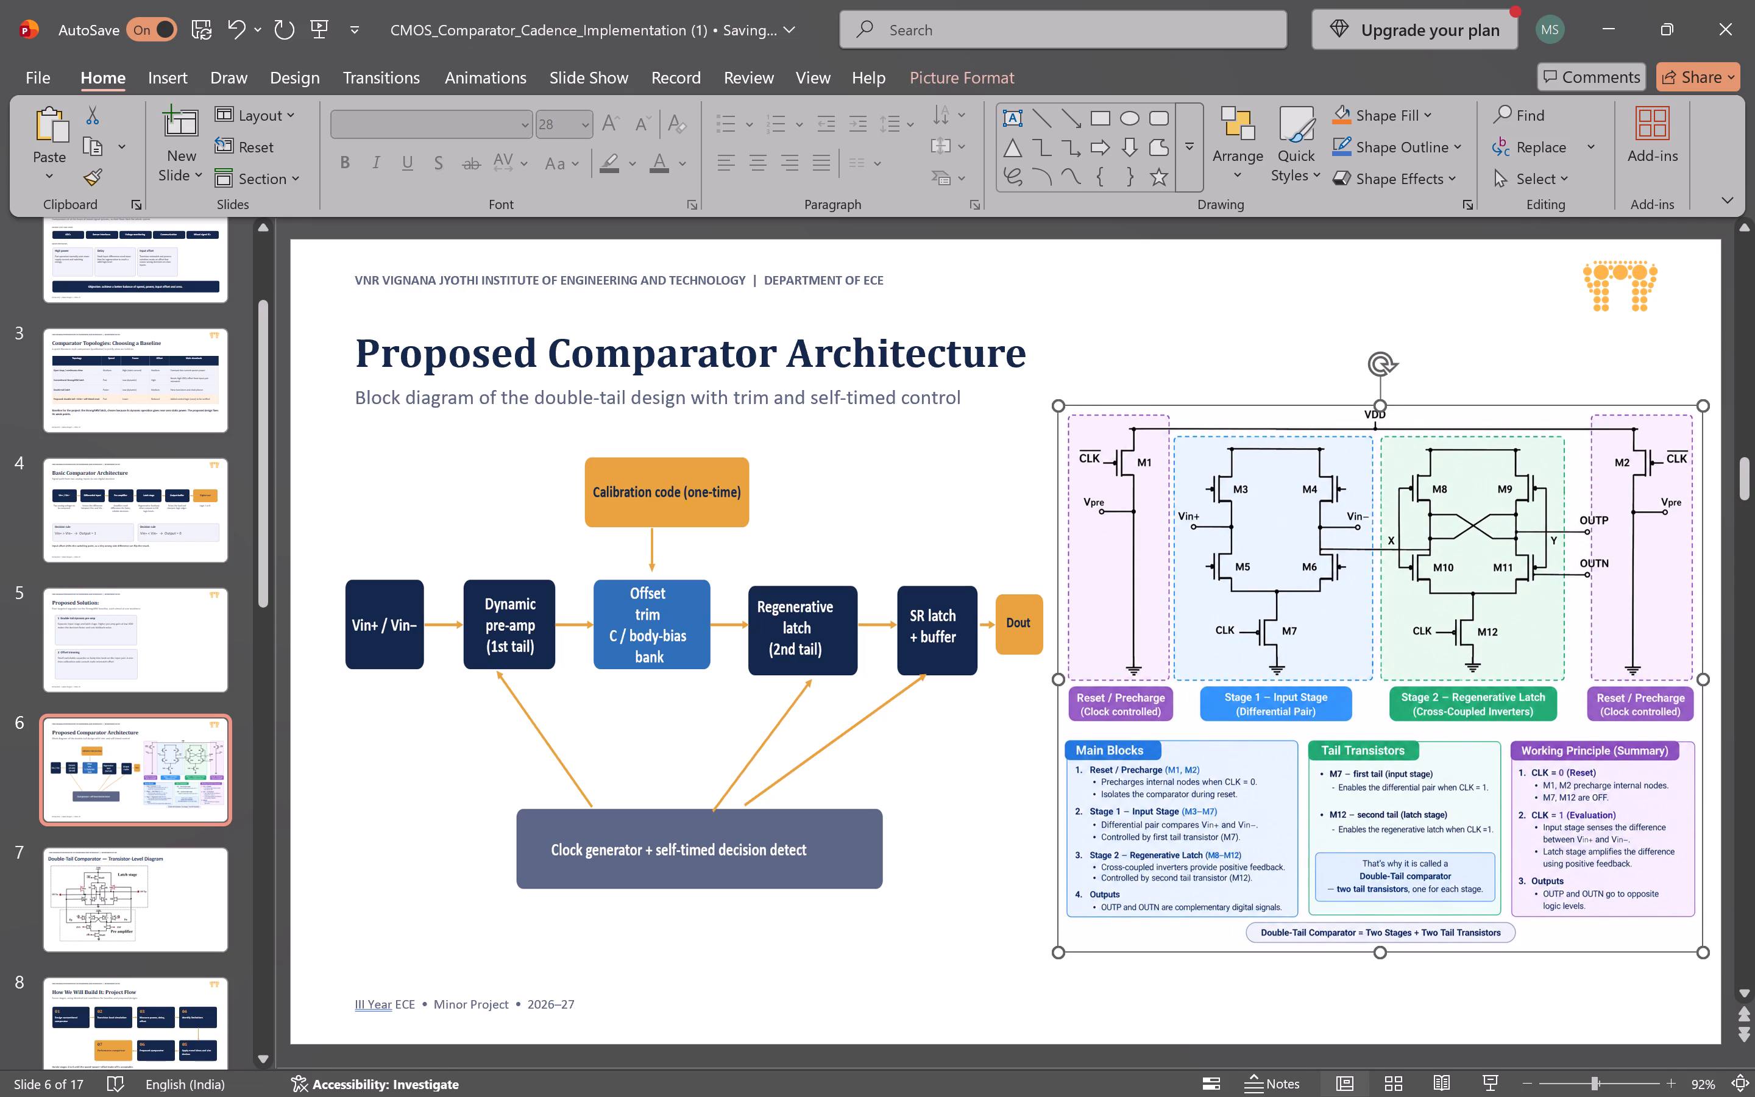
{"action": "left_click", "coordinate": [1200, 321]}
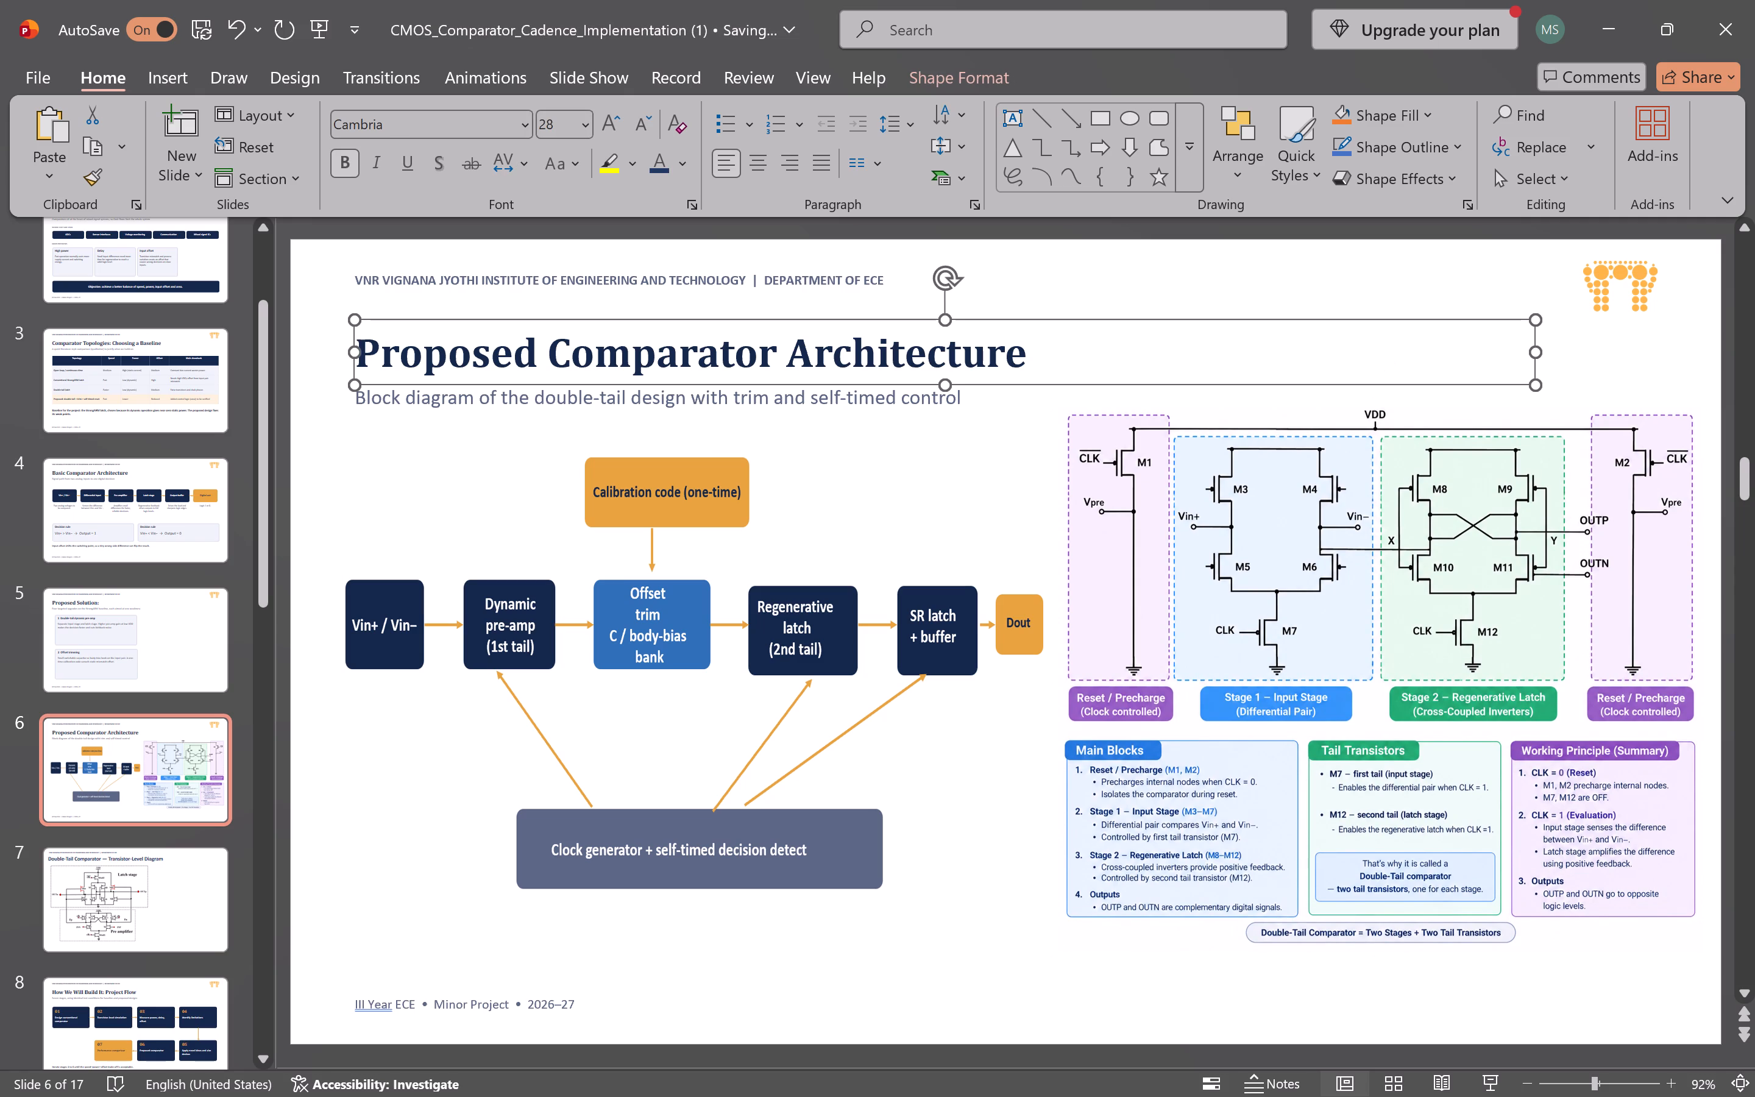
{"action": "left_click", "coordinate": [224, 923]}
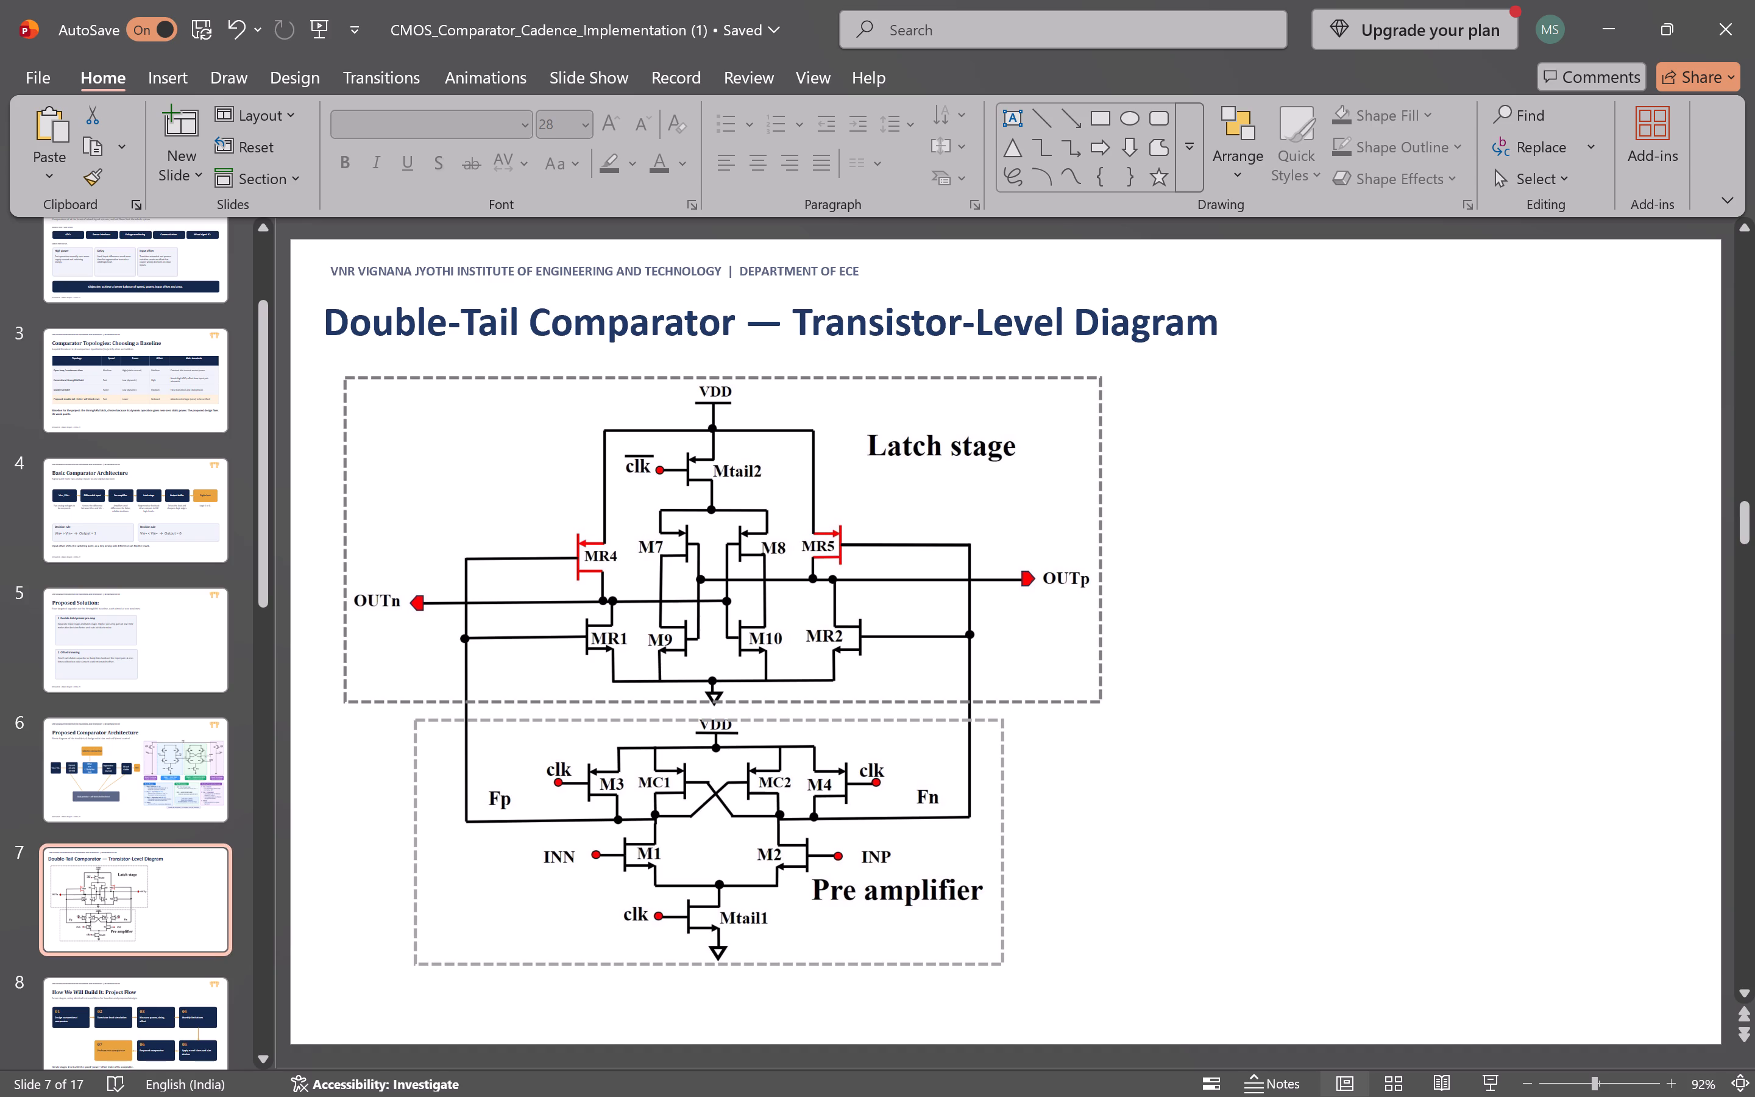
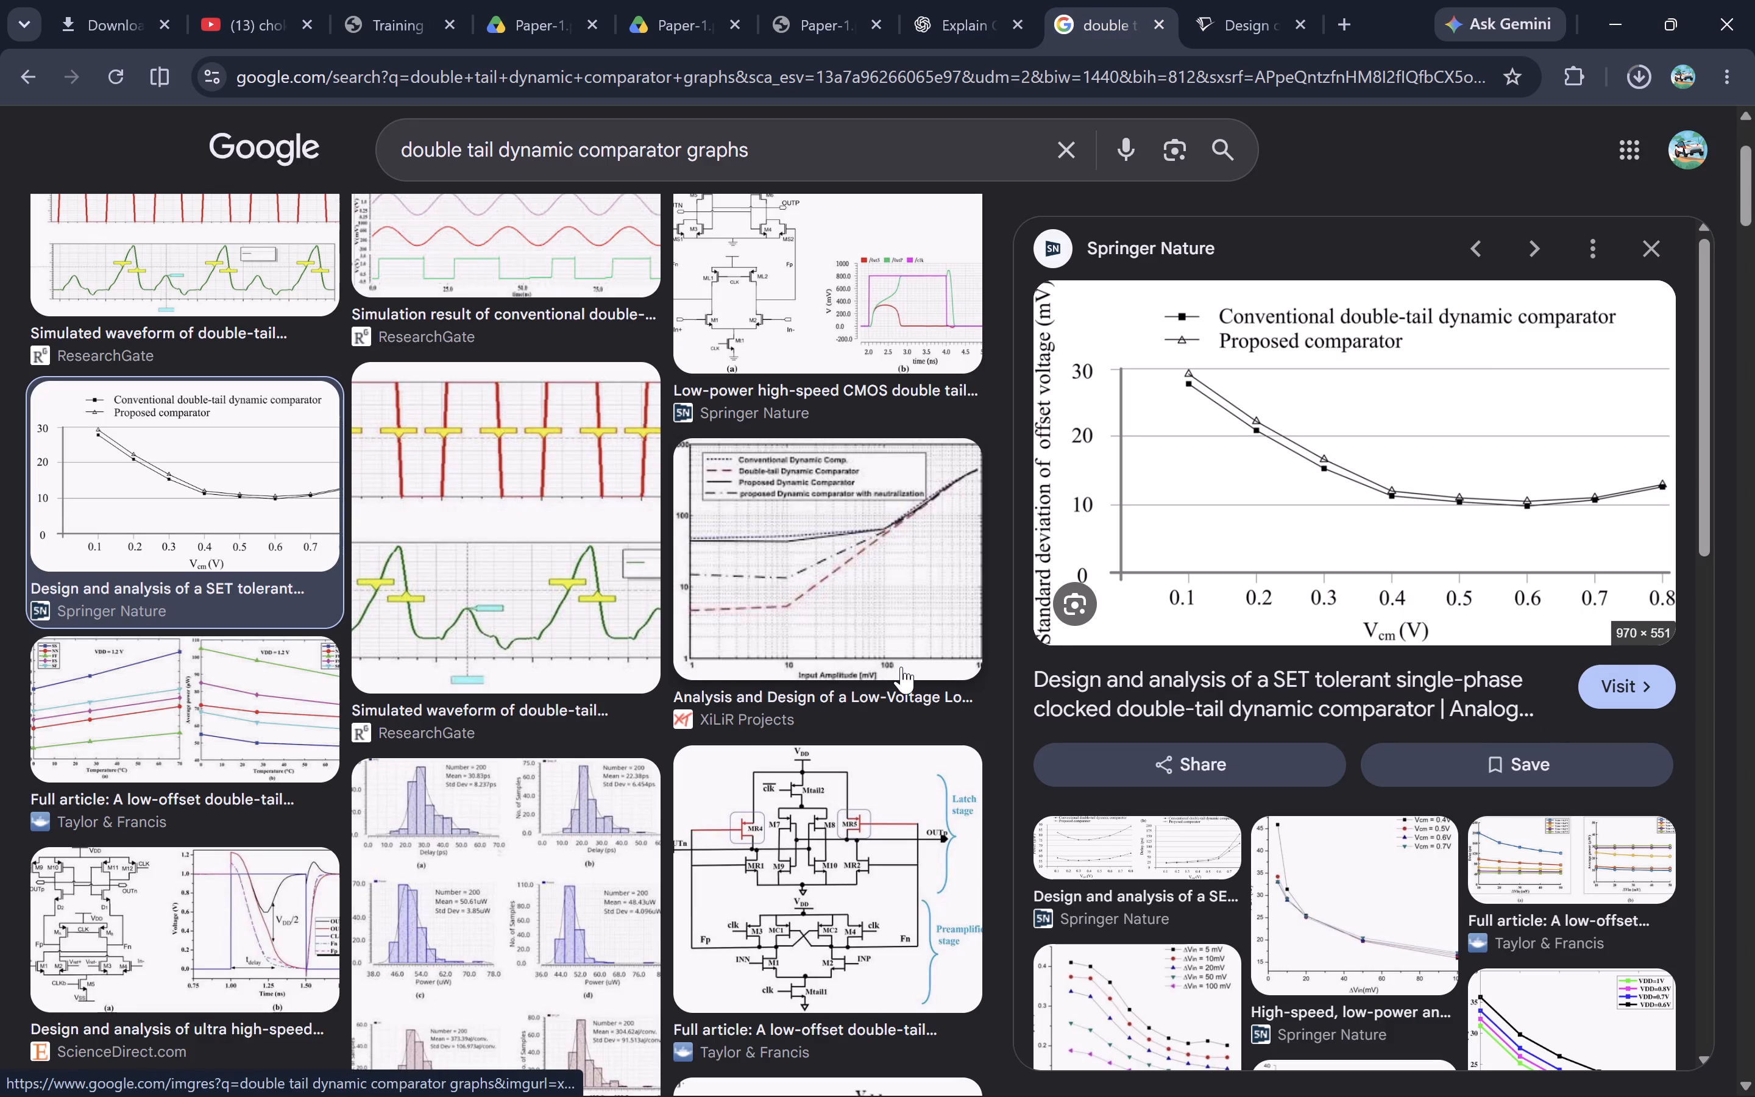
{"action": "left_click", "coordinate": [244, 661]}
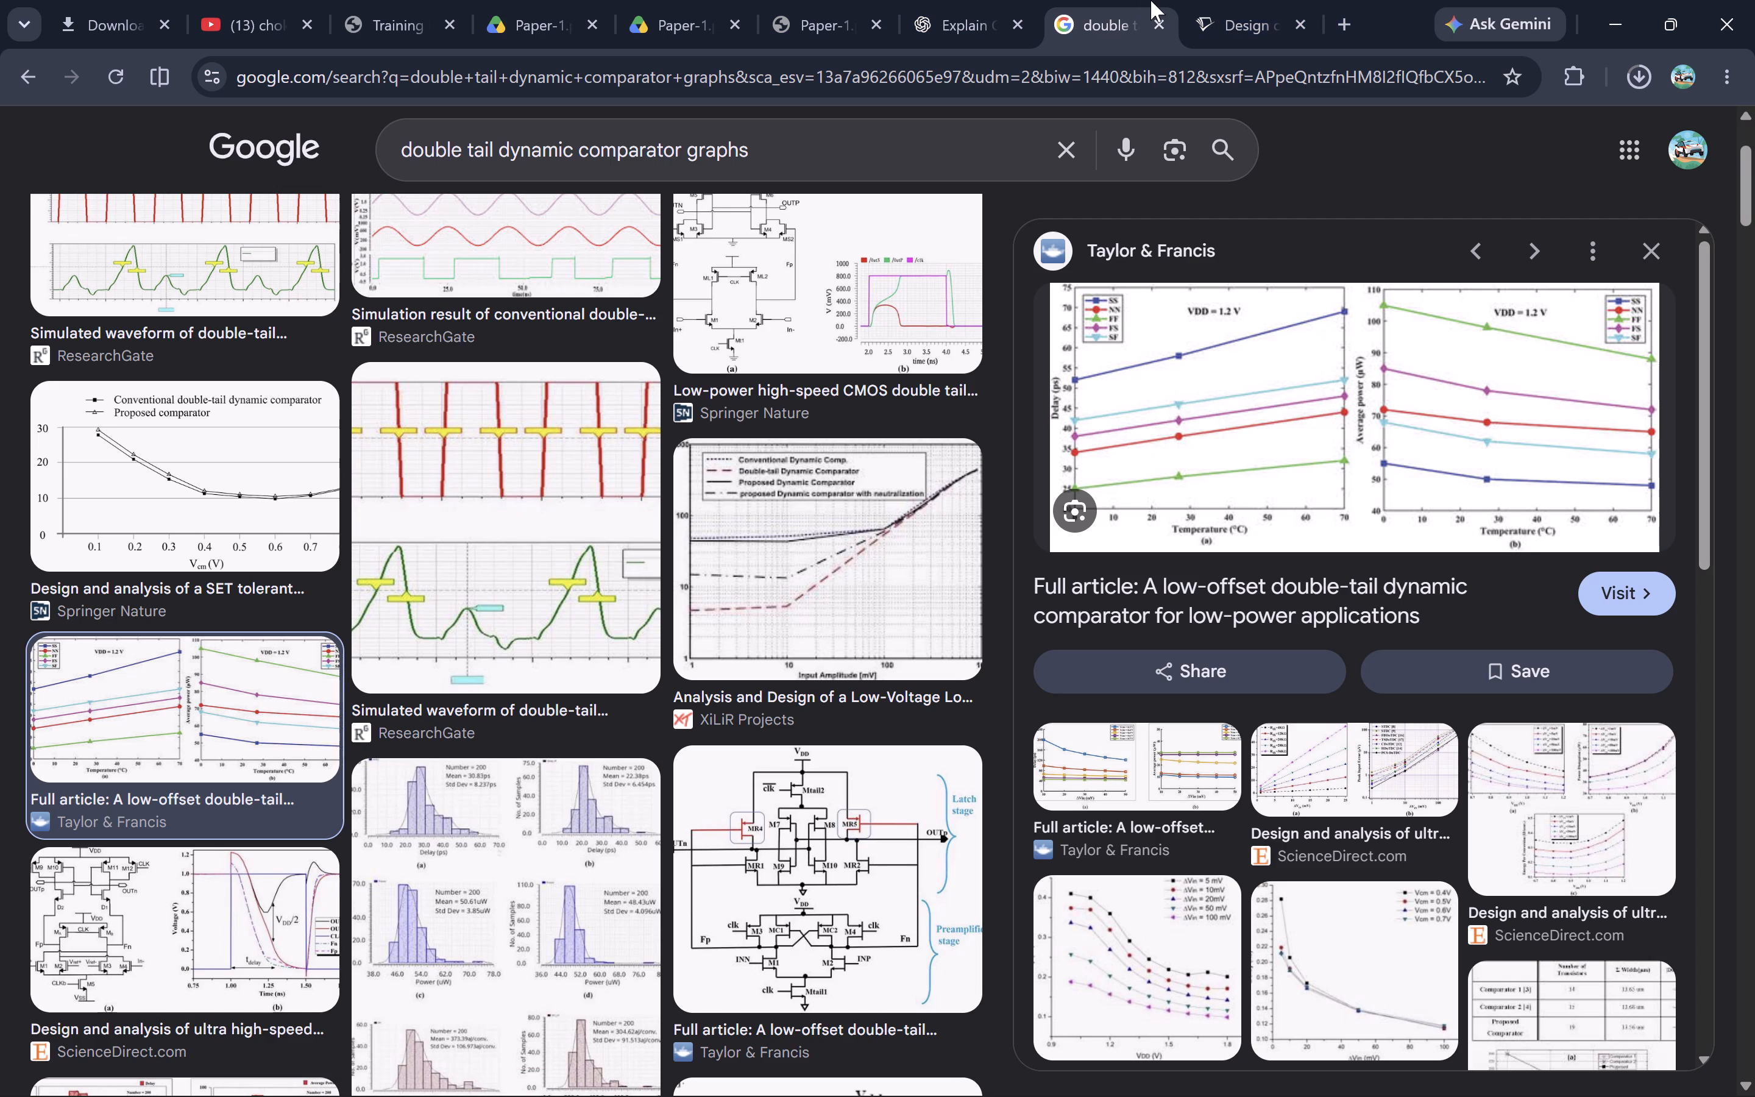
Open Google Scholar in a new browser tab through the recent "google scholar" search.
{"action": "left_click", "coordinate": [1358, 18]}
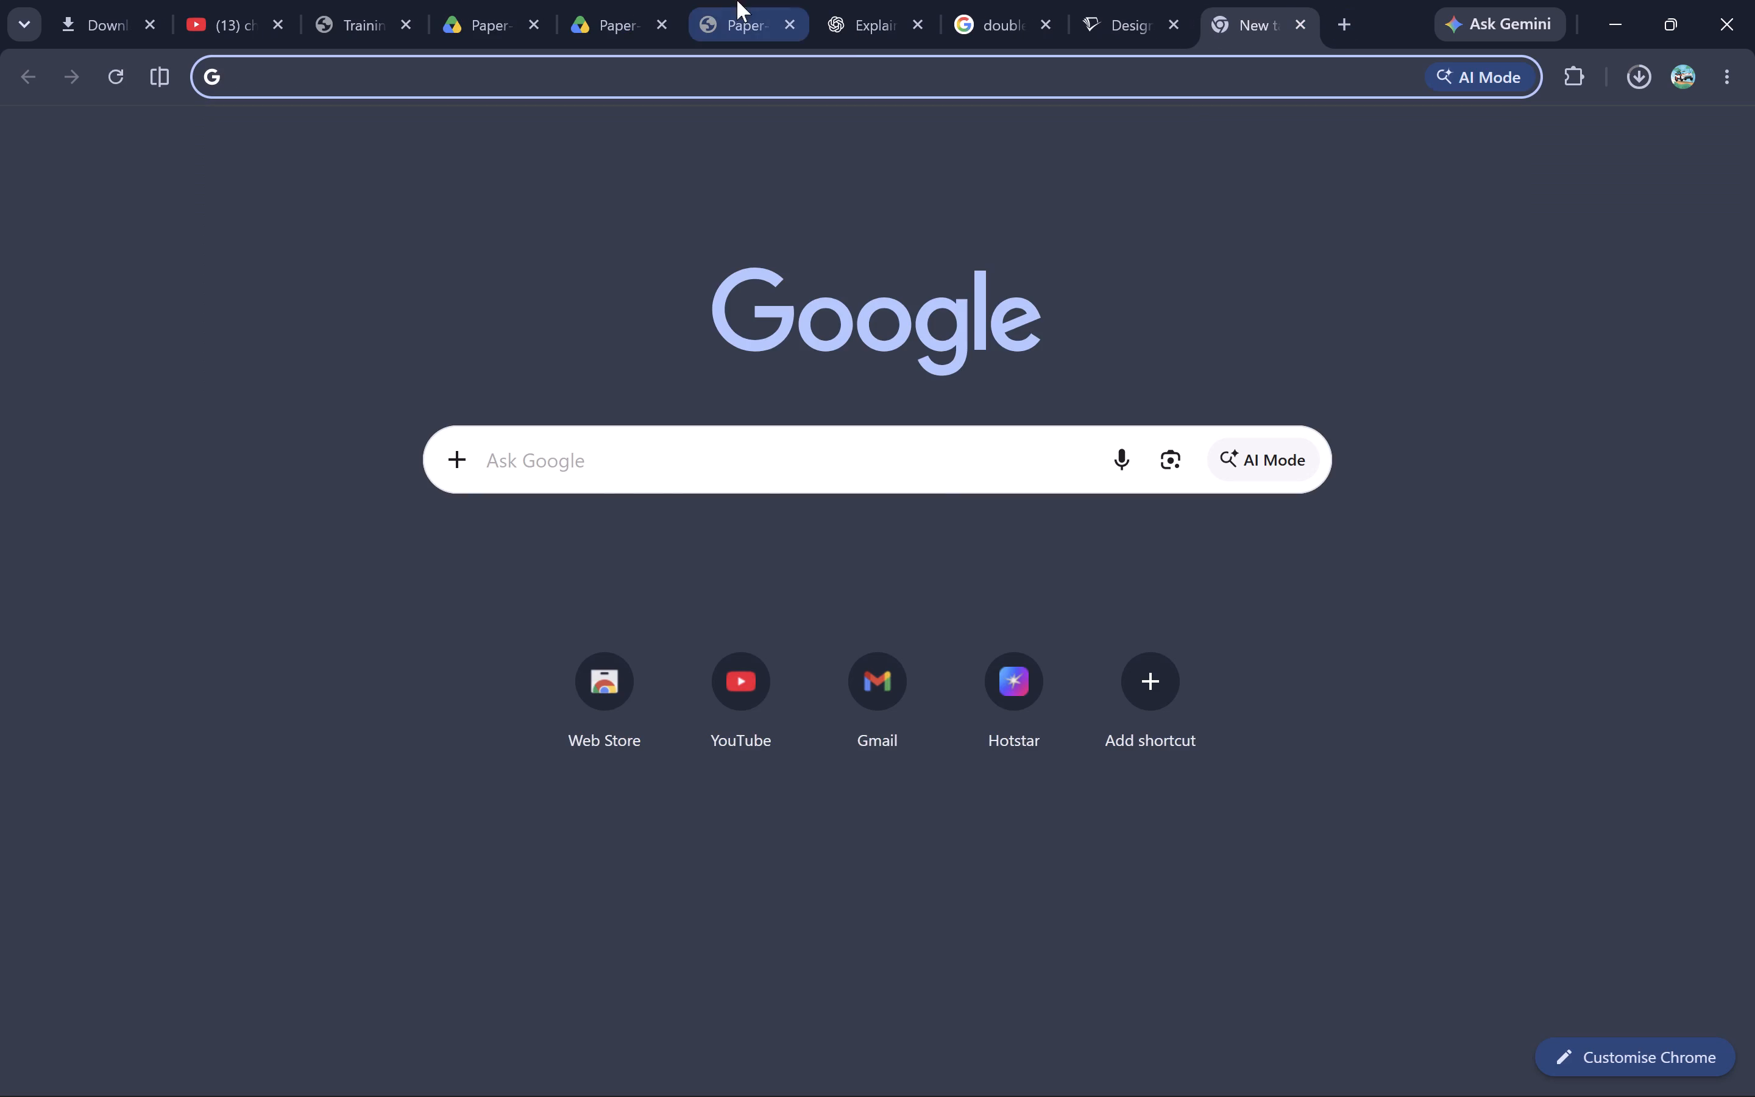
{"action": "left_click", "coordinate": [627, 0]}
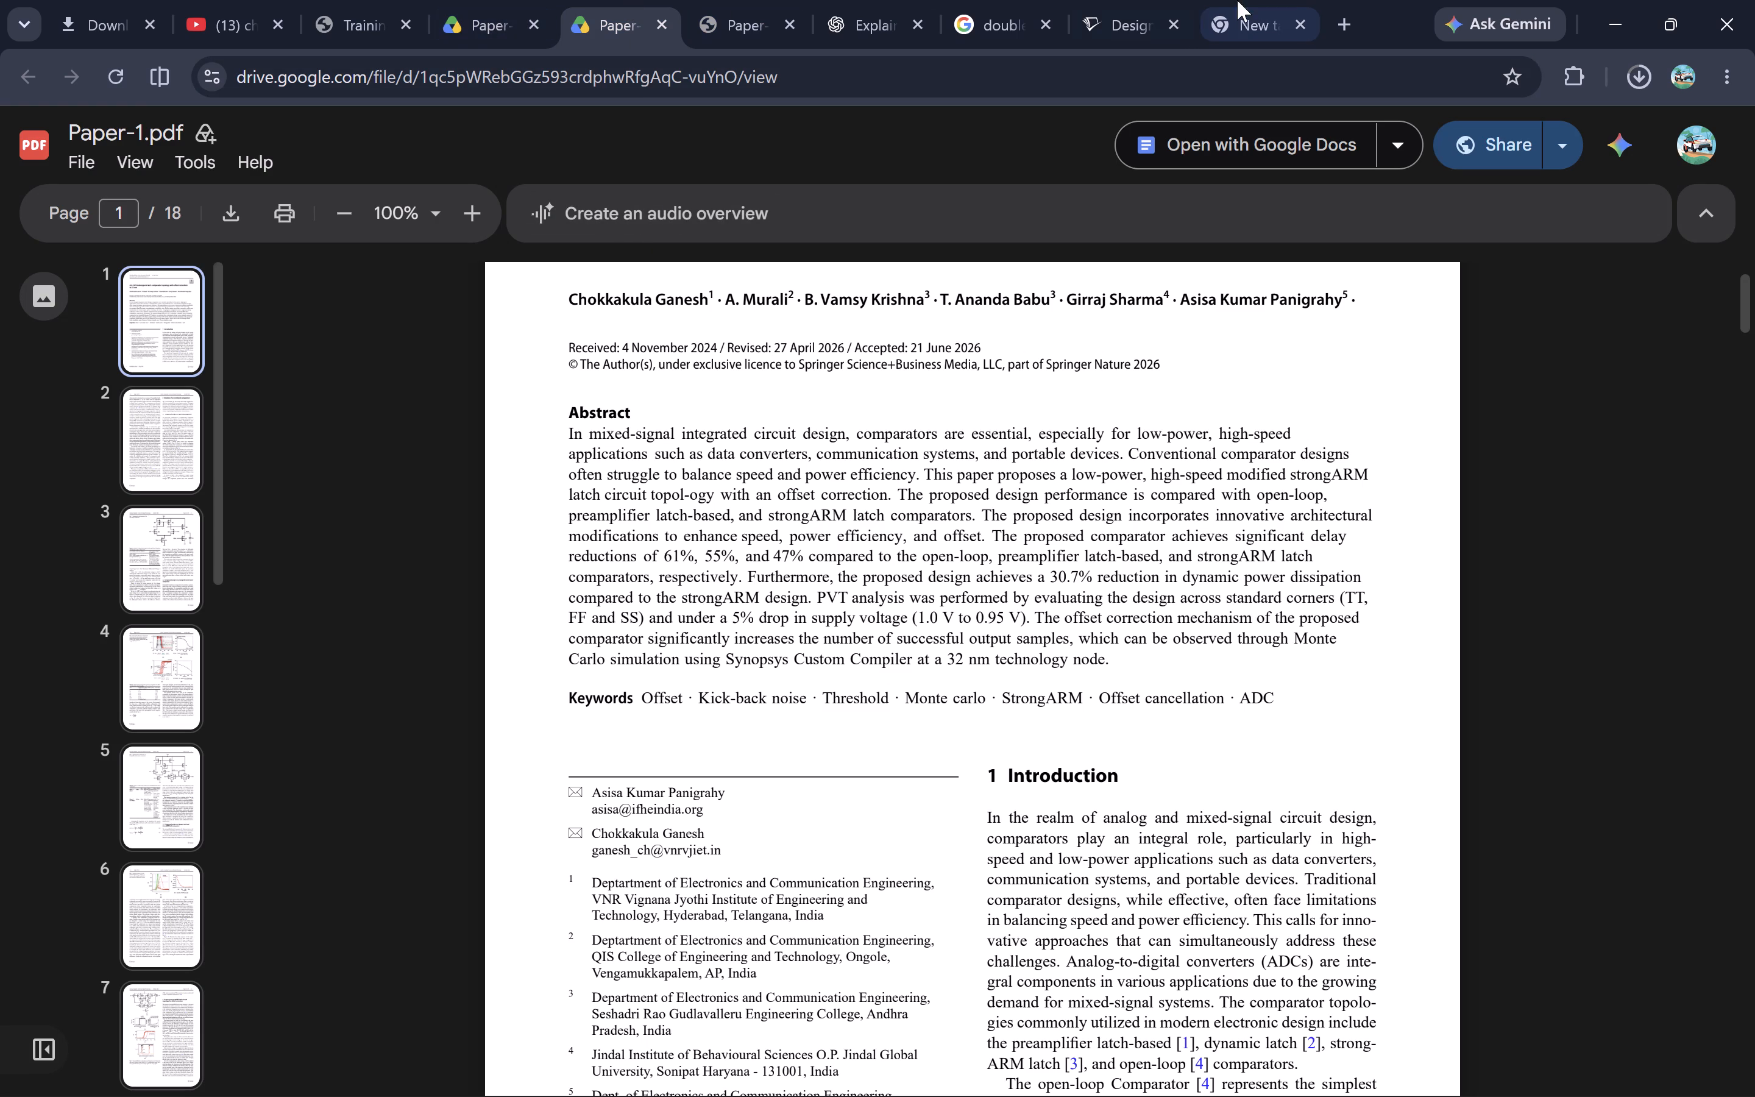
{"action": "left_click", "coordinate": [1242, 2]}
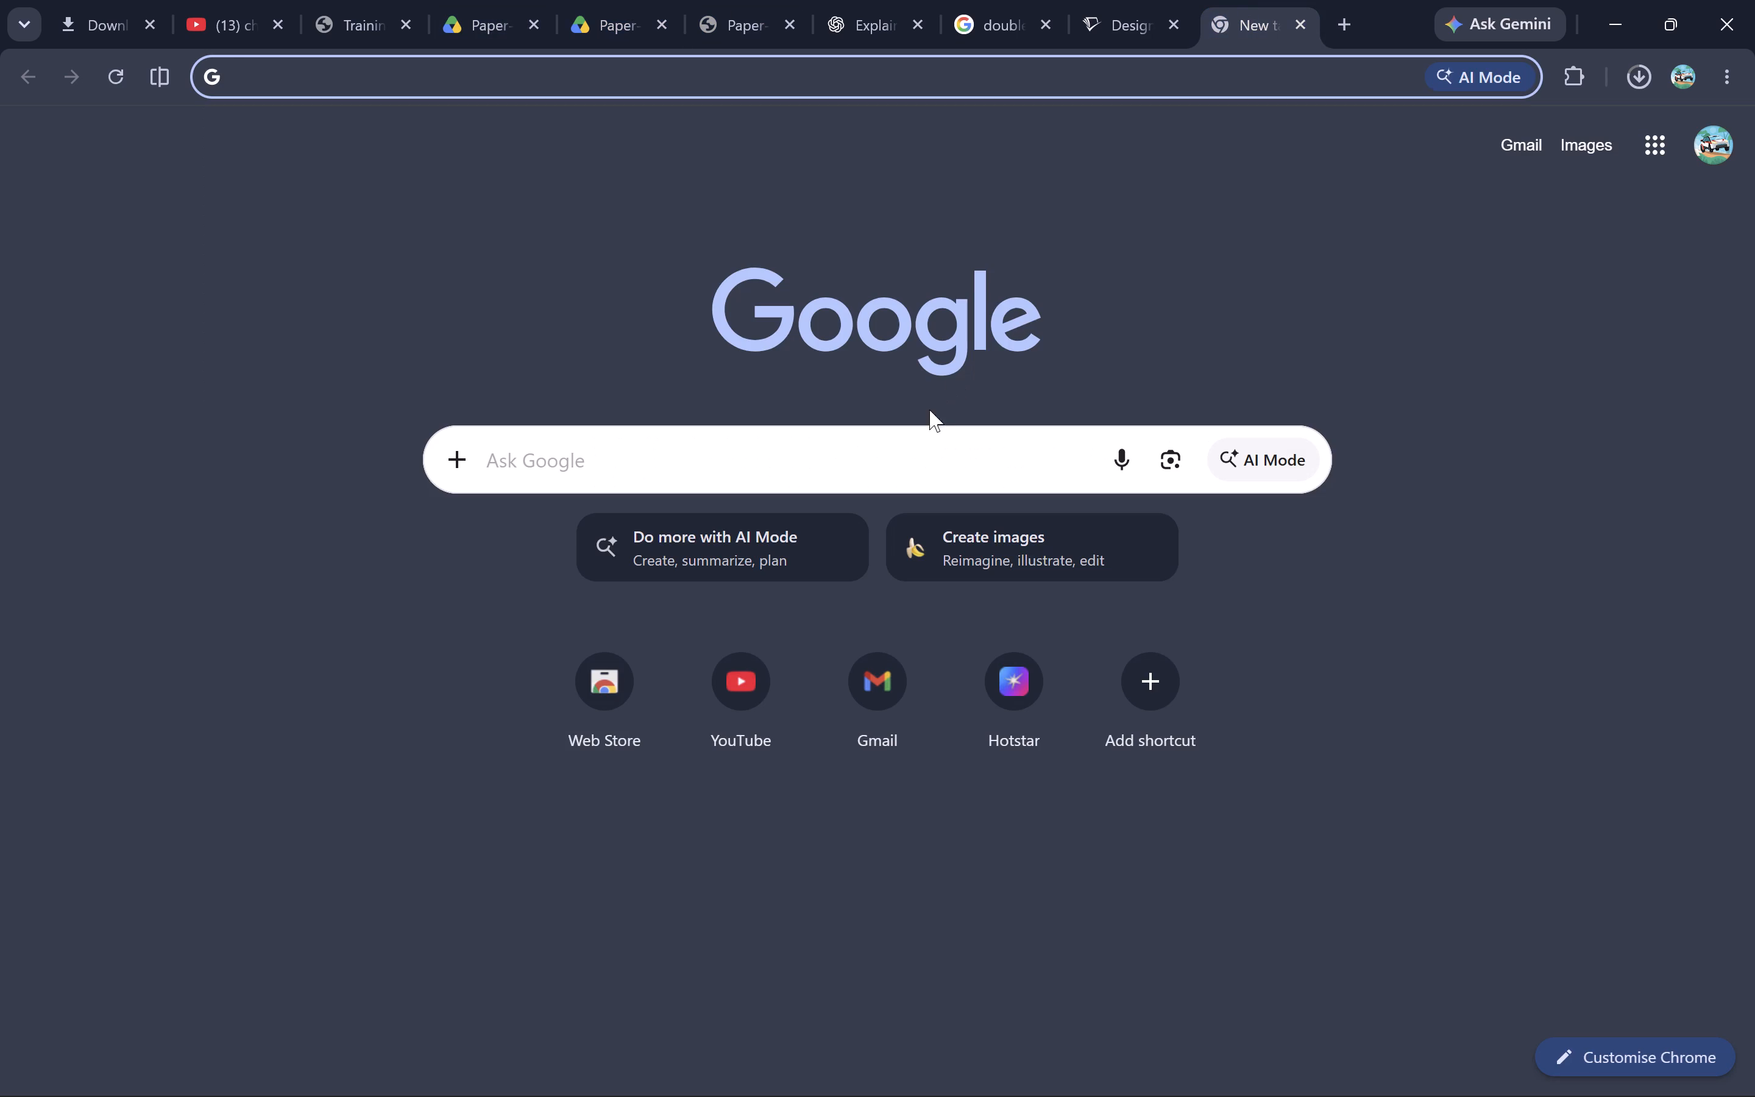
{"action": "left_click", "coordinate": [918, 439]}
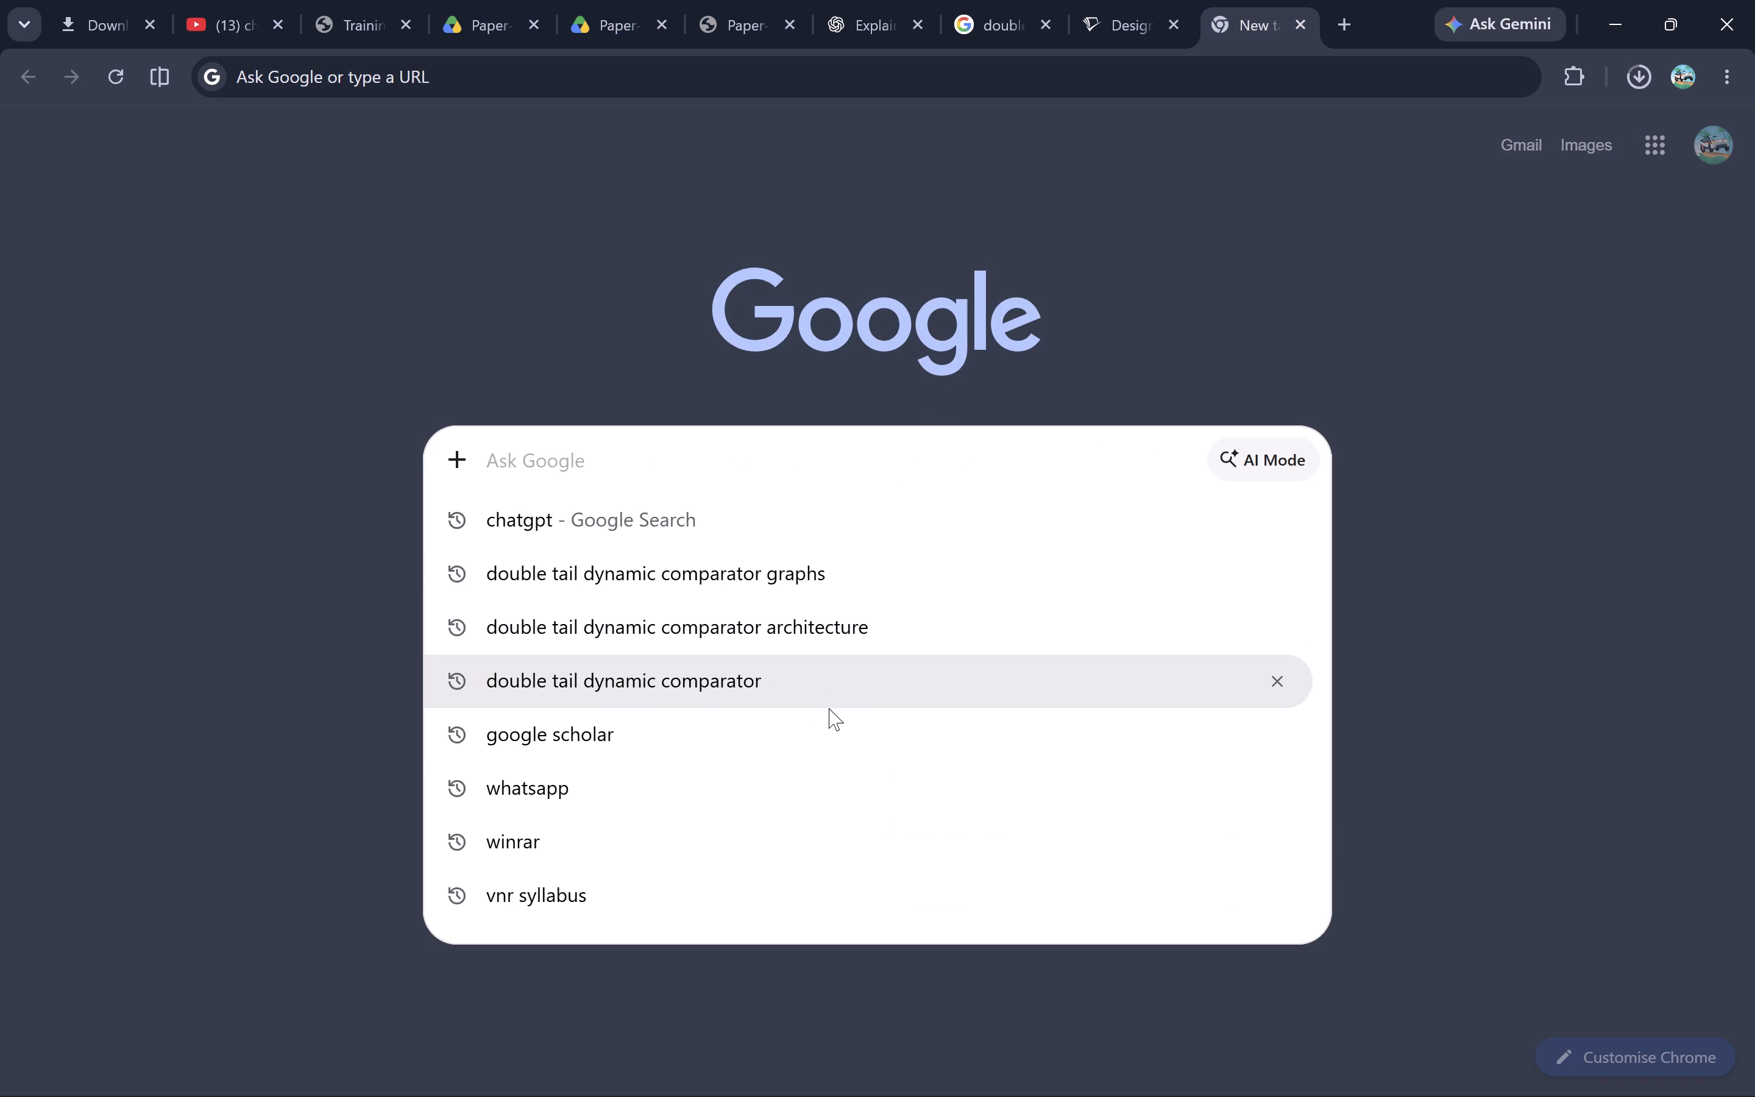
{"action": "left_click", "coordinate": [831, 715]}
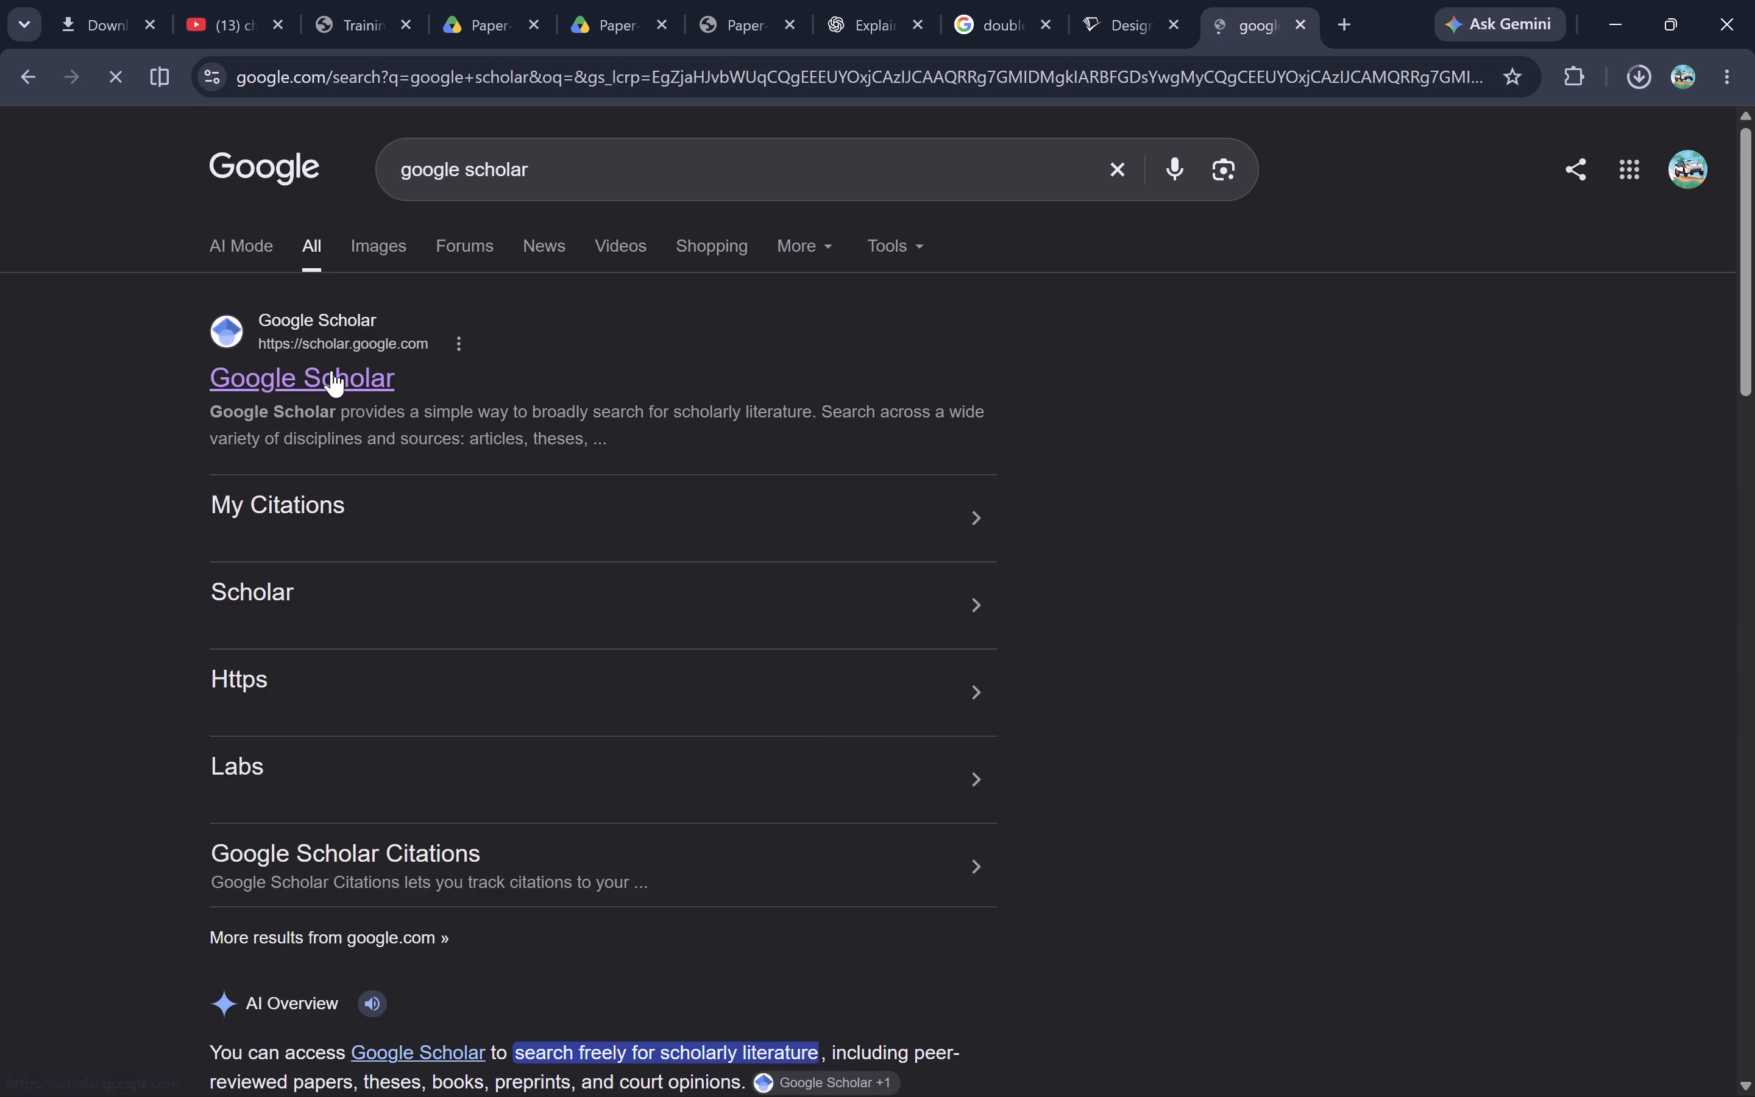
{"action": "left_click", "coordinate": [331, 371]}
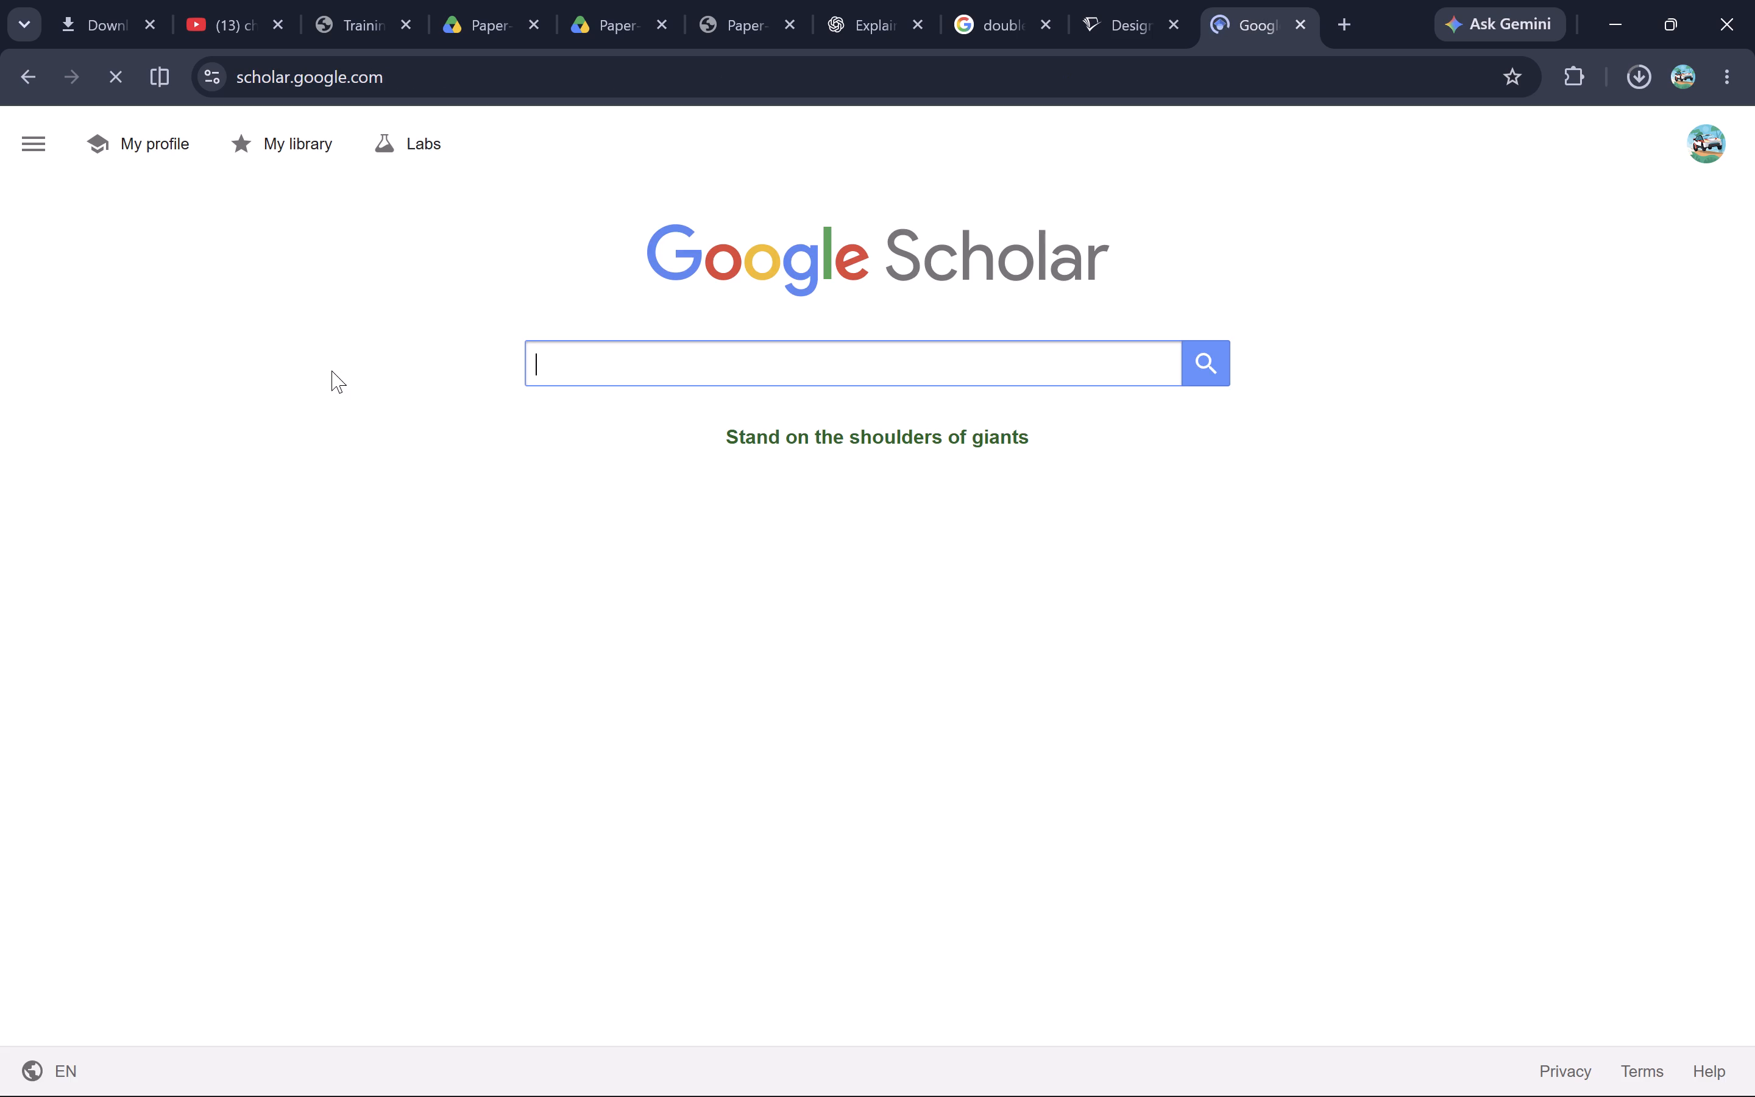
Search Google Scholar for "dynamic double tail comparator" and look over the listed papers.
{"action": "left_click", "coordinate": [603, 355]}
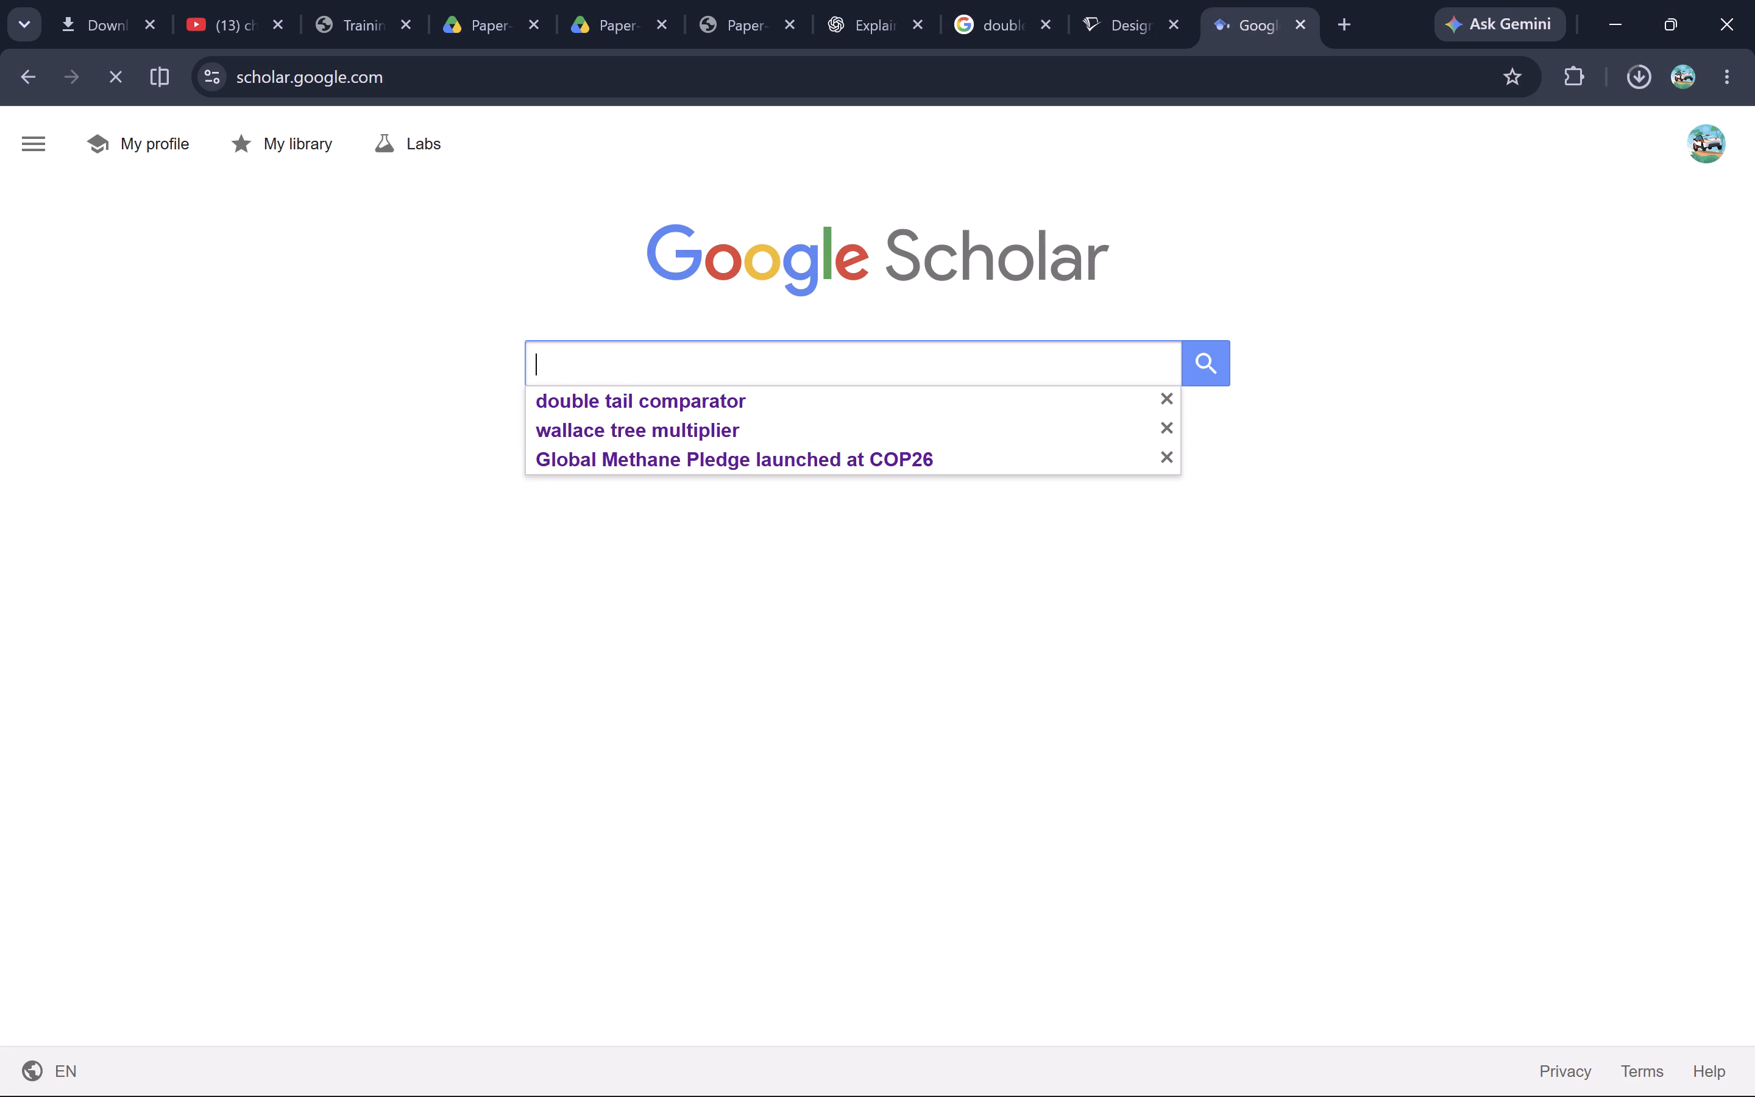
{"action": "key", "text": "Down"}
{"action": "key", "text": "Right"}
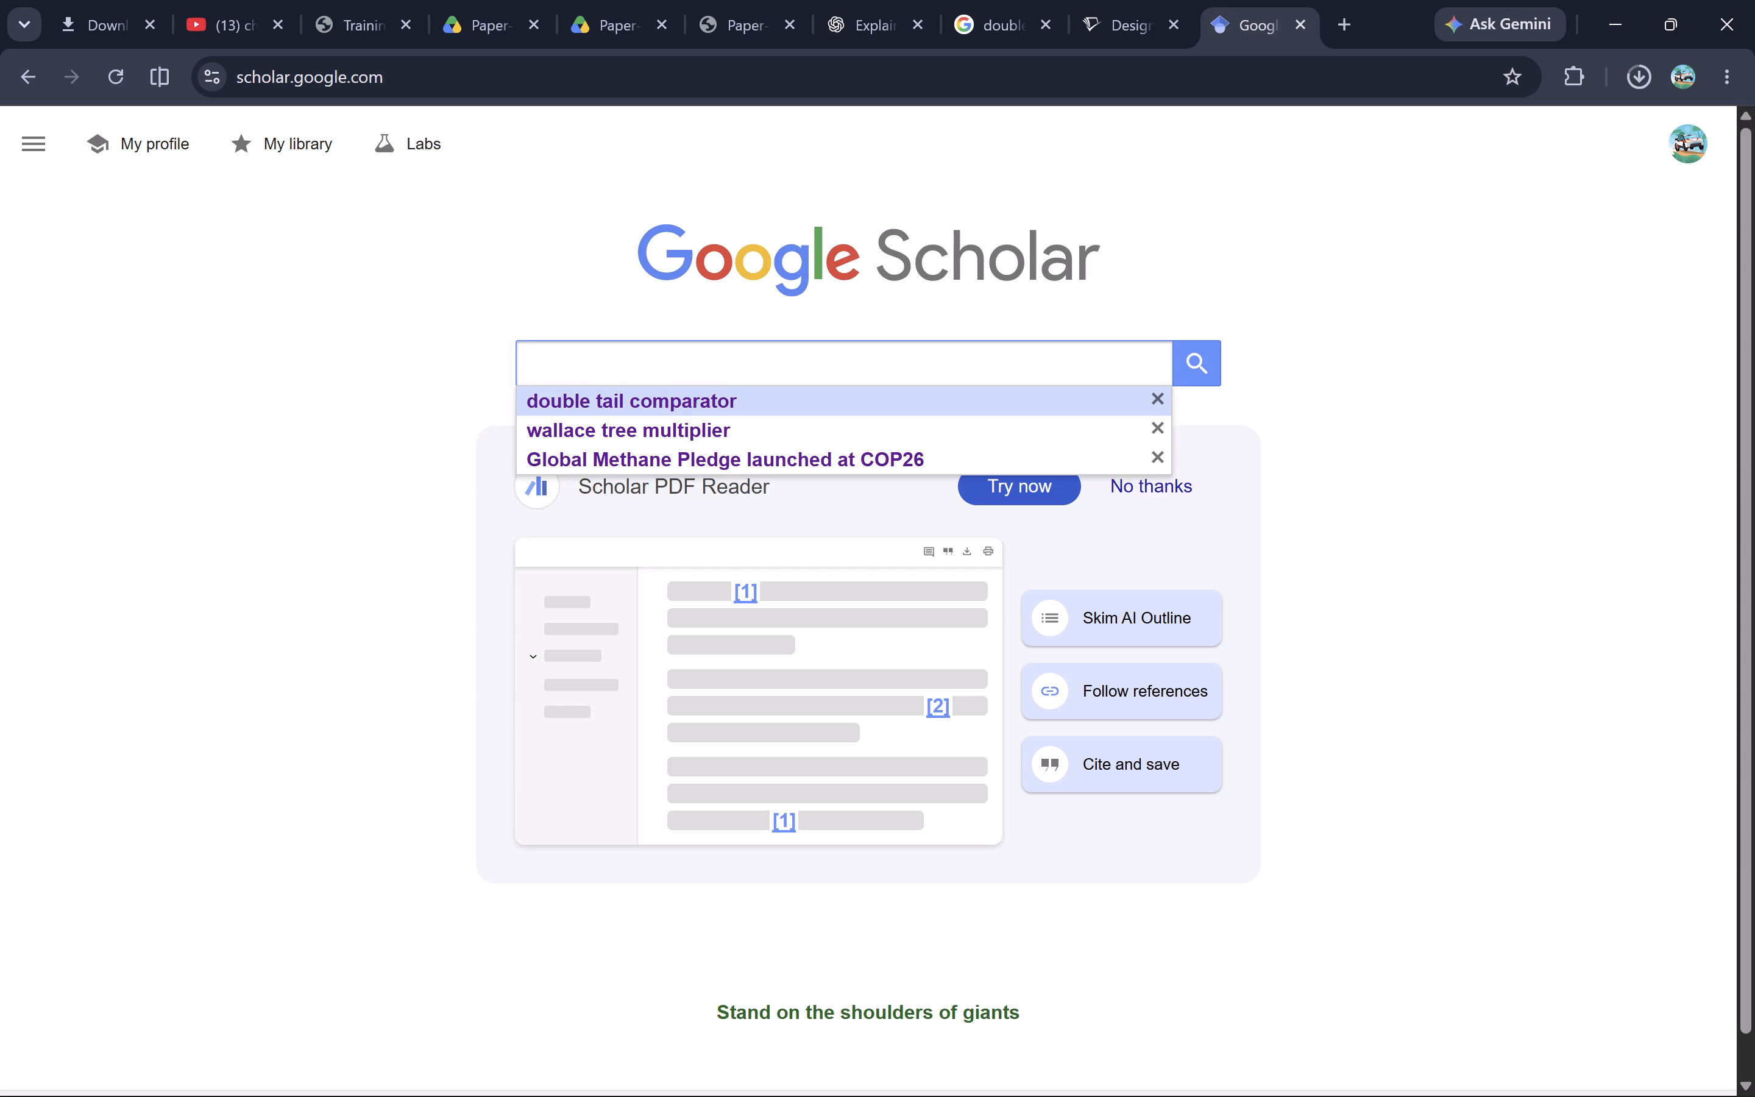
{"action": "key", "text": "space"}
{"action": "key", "text": "Up"}
{"action": "key", "text": "Down"}
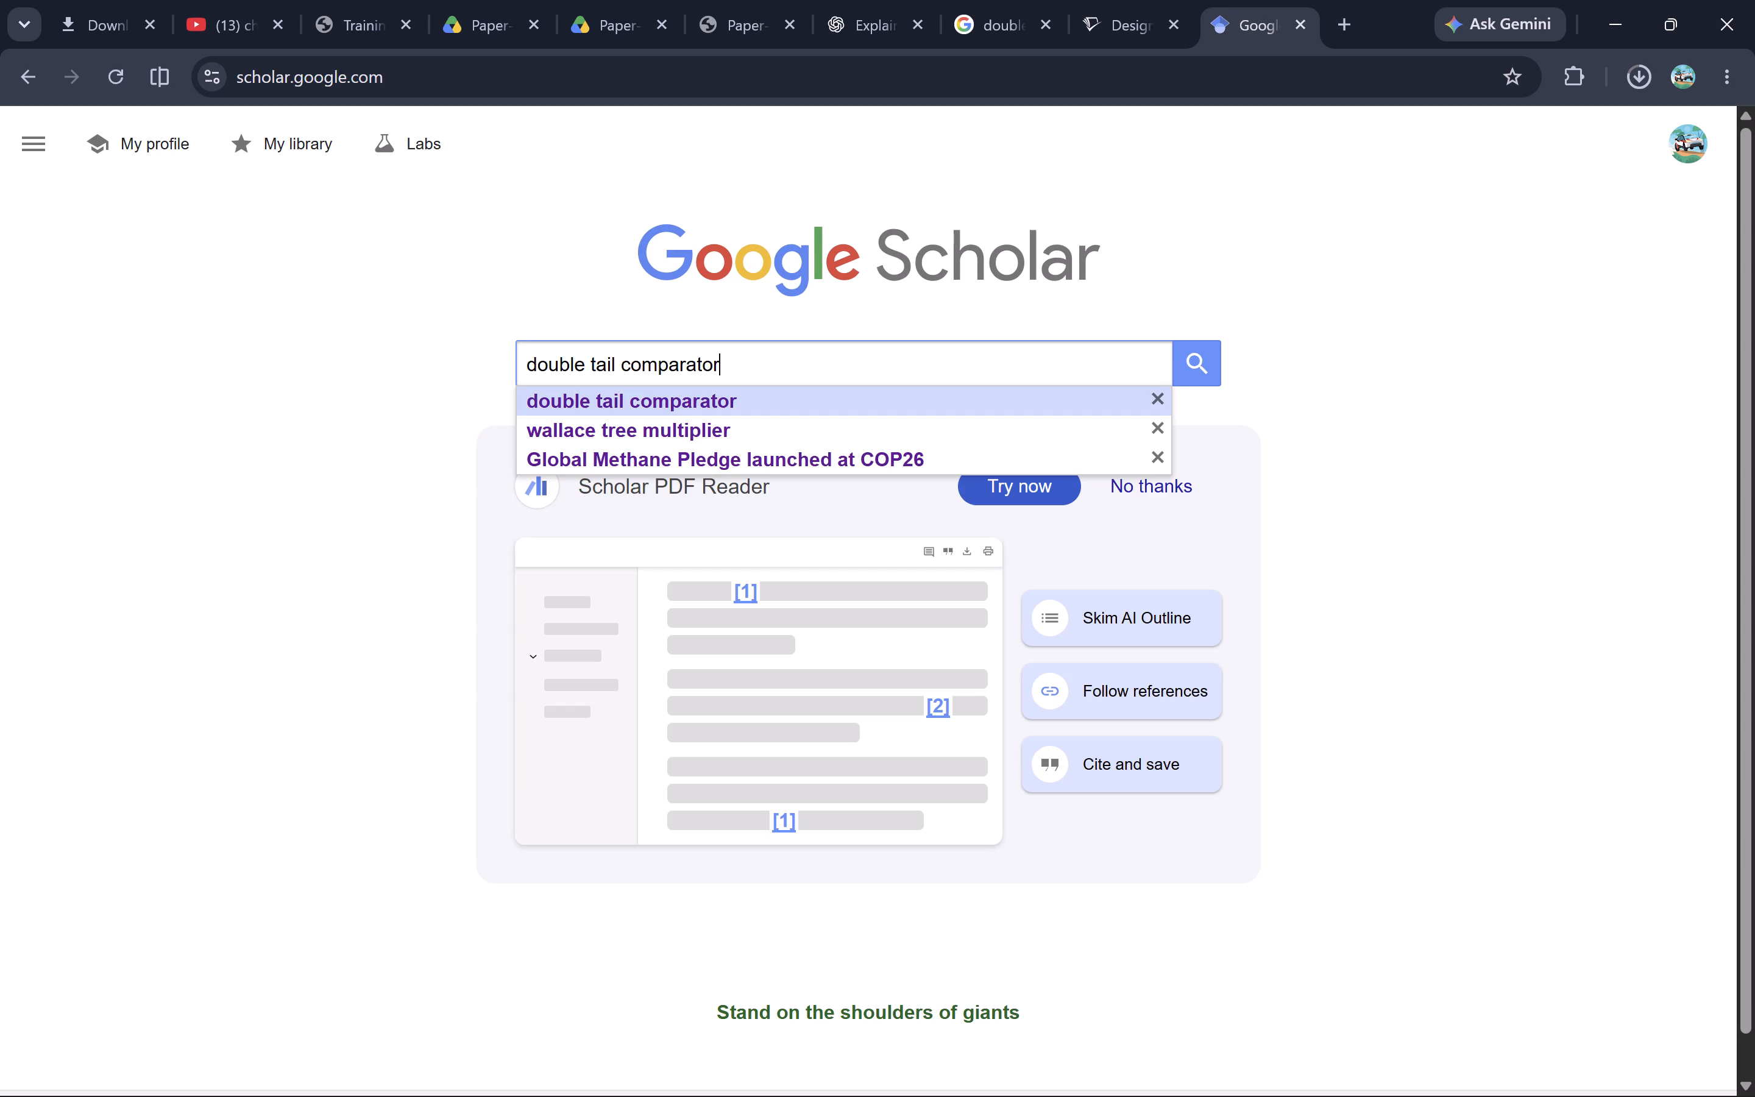
{"action": "key", "text": "space"}
{"action": "key", "text": "Left"}
{"action": "key", "text": "Left"}
{"action": "key", "text": "Left"}
{"action": "key", "text": "Left"}
{"action": "key", "text": "Left"}
{"action": "key", "text": "Left"}
{"action": "key", "text": "Left"}
{"action": "key", "text": "Left"}
{"action": "key", "text": "Left"}
{"action": "key", "text": "Left"}
{"action": "key", "text": "Left"}
{"action": "key", "text": "Left"}
{"action": "key", "text": "Left"}
{"action": "key", "text": "Left"}
{"action": "key", "text": "Left"}
{"action": "key", "text": "Left"}
{"action": "key", "text": "Left"}
{"action": "key", "text": "Left"}
{"action": "key", "text": "Left"}
{"action": "key", "text": "Left"}
{"action": "key", "text": "Left"}
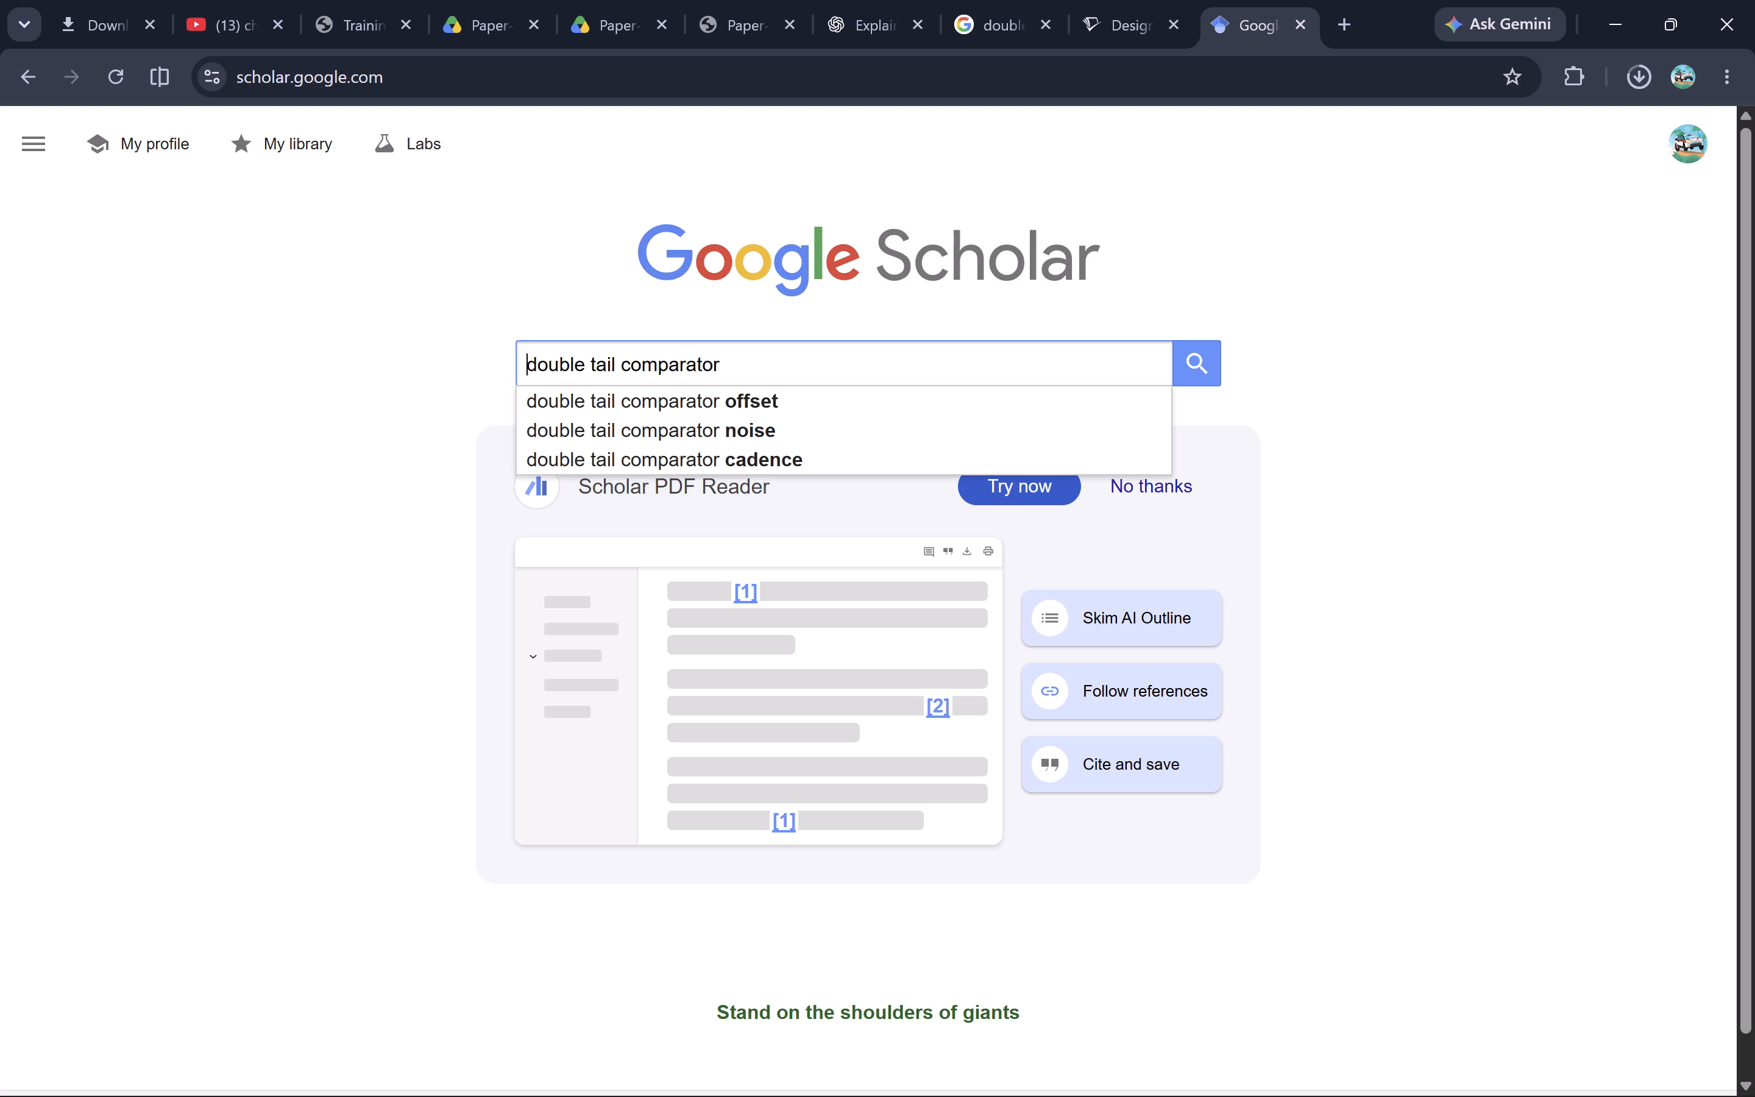
{"action": "type", "text": "dyan"}
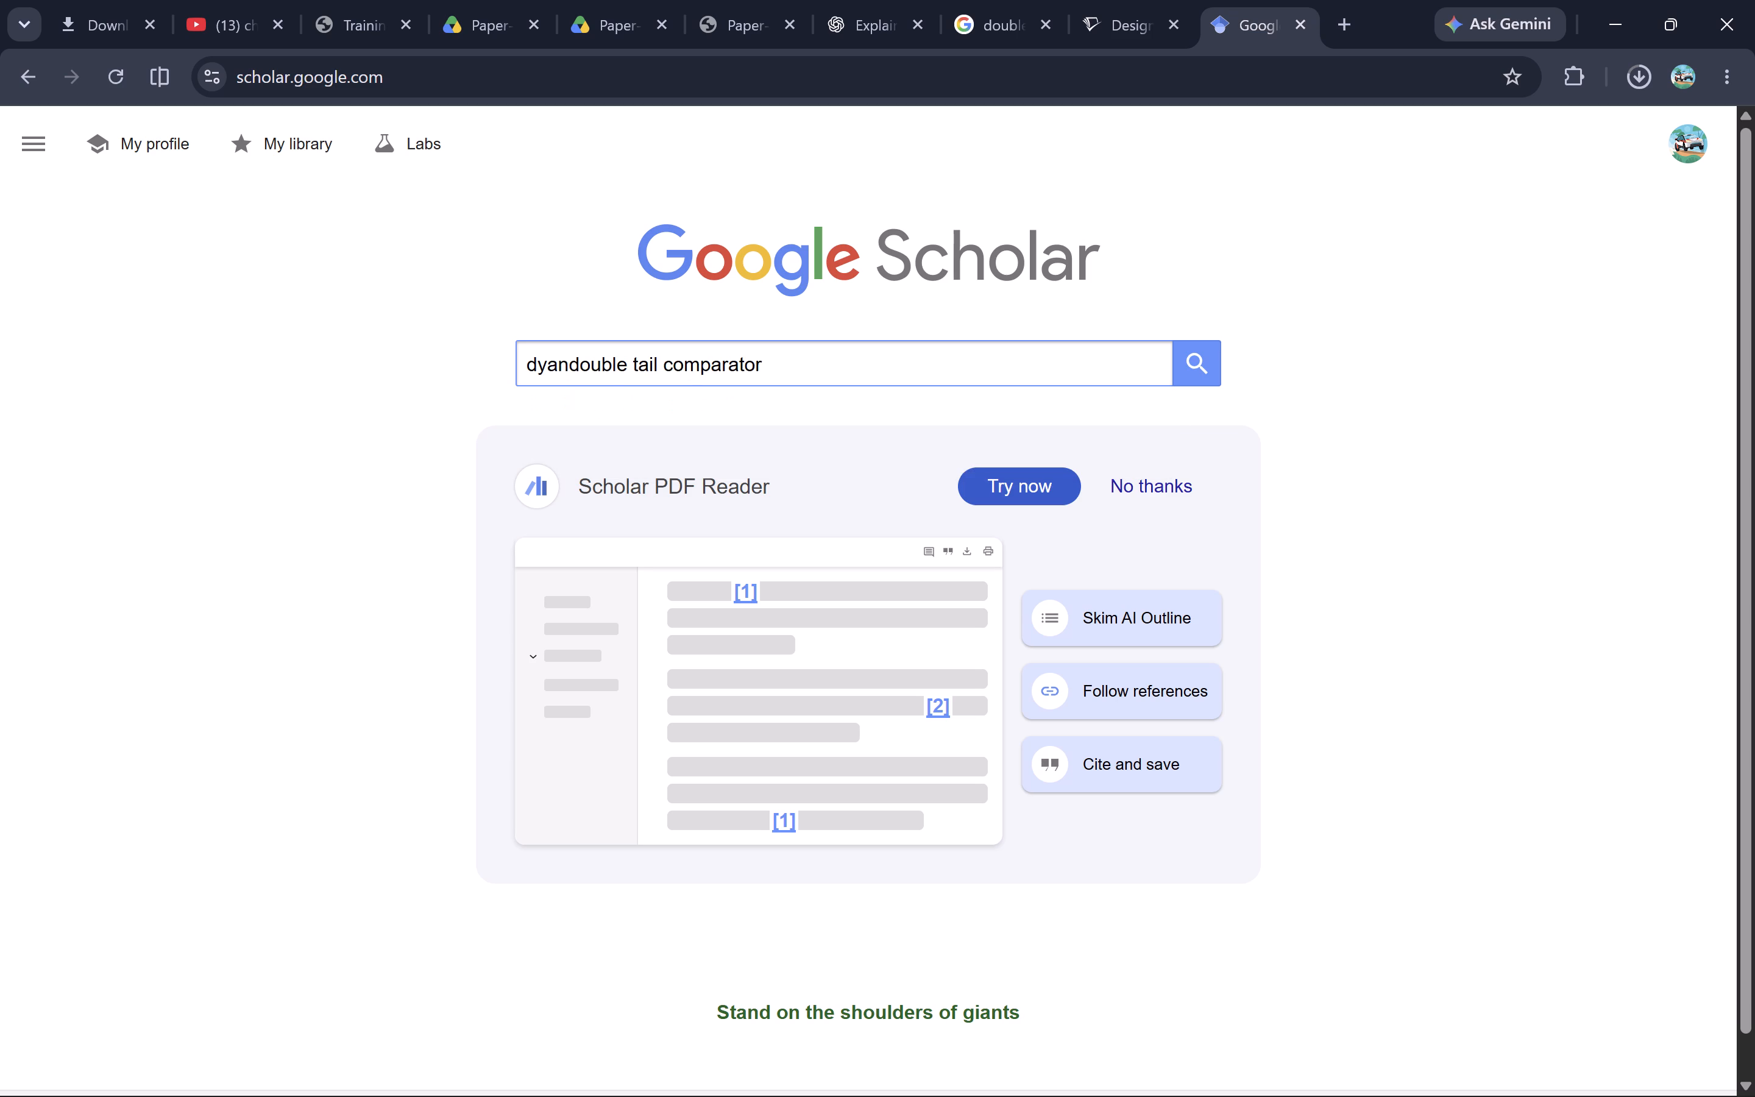
{"action": "key", "text": "BackSpace"}
{"action": "key", "text": "BackSpace"}
{"action": "type", "text": "namic"}
{"action": "key", "text": "space"}
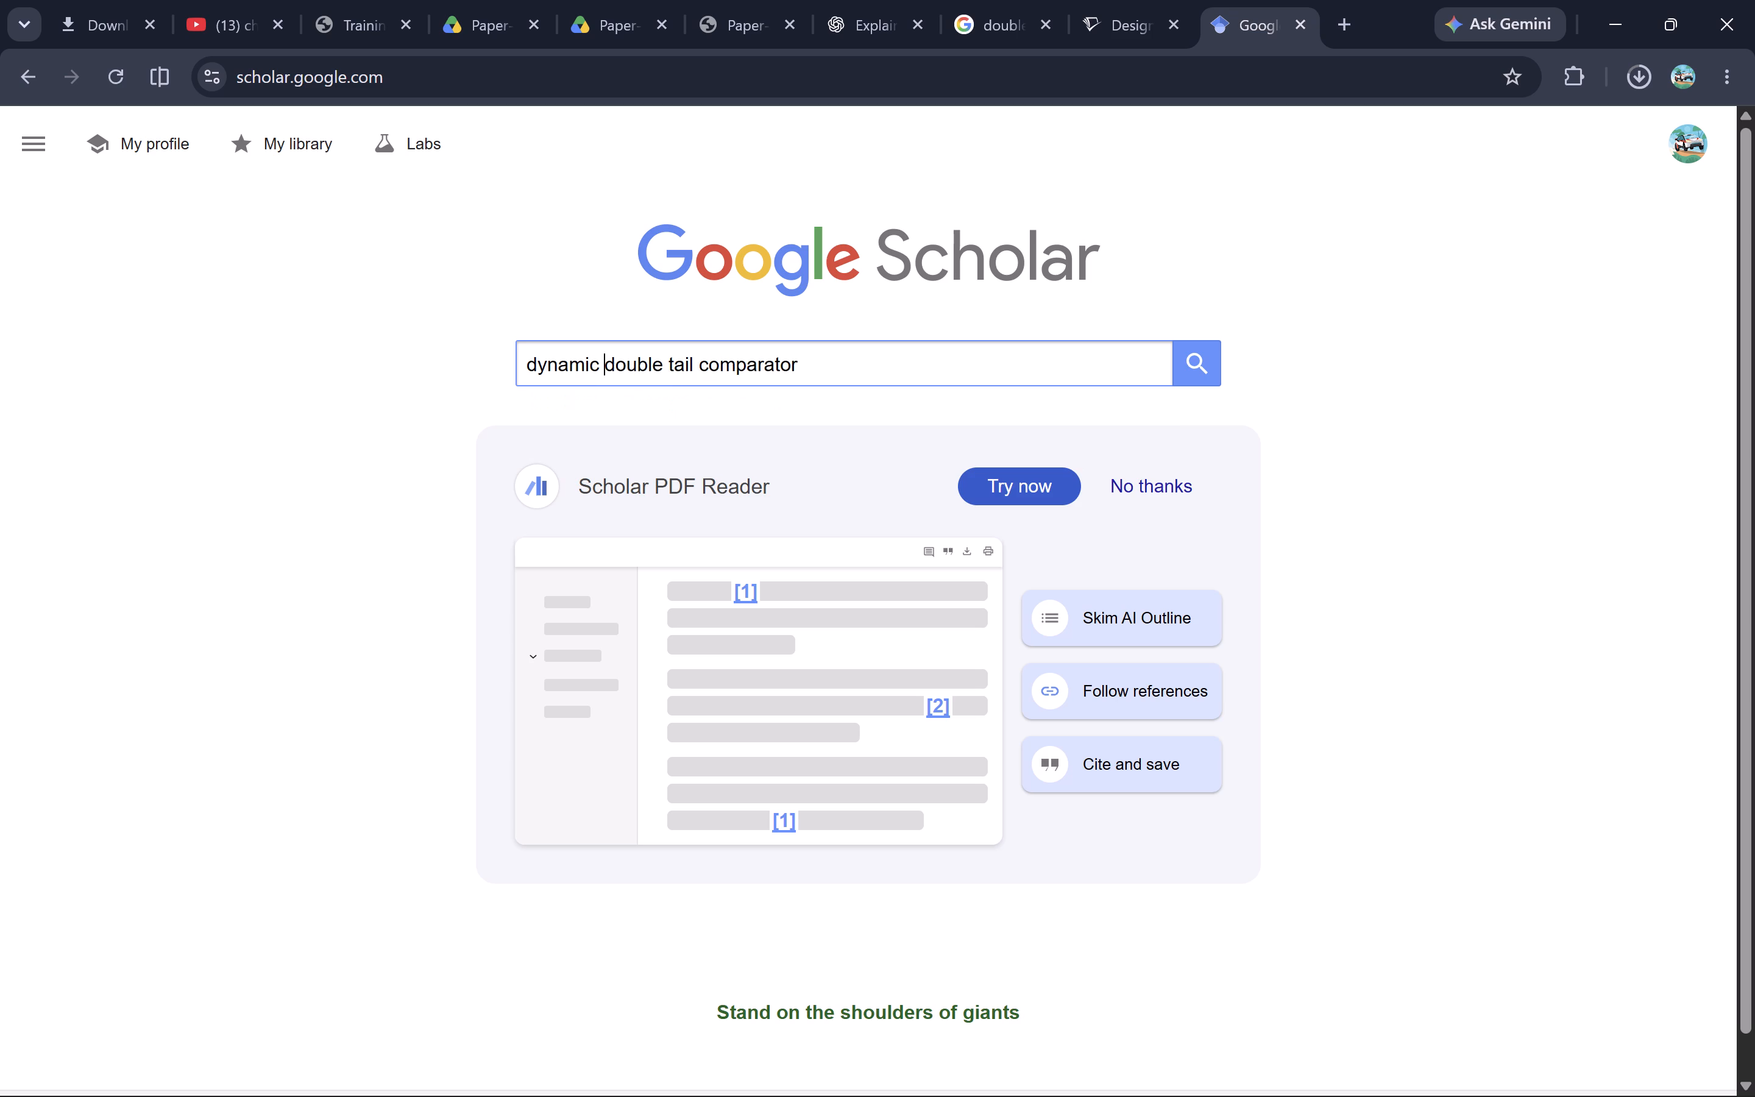
{"action": "left_click", "coordinate": [1204, 362]}
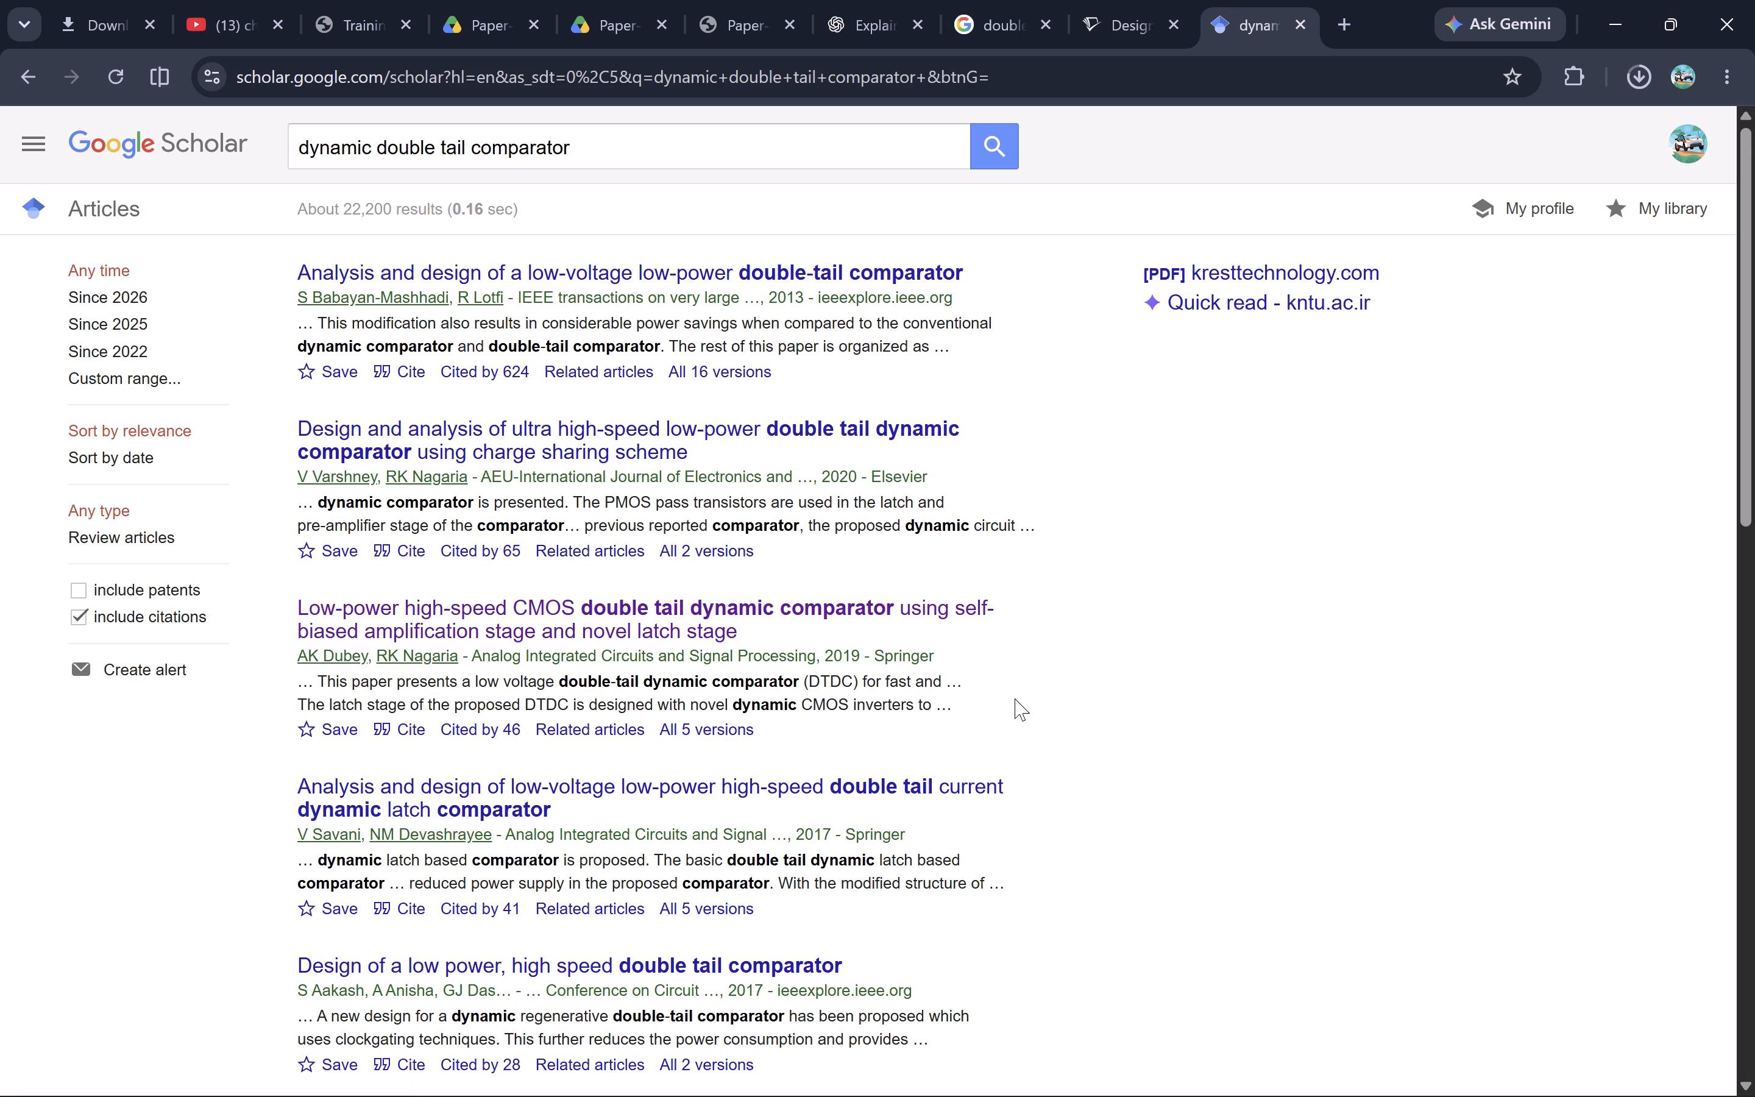
{"action": "scroll", "coordinate": [1015, 698], "scroll_direction": "down", "scroll_amount": 2}
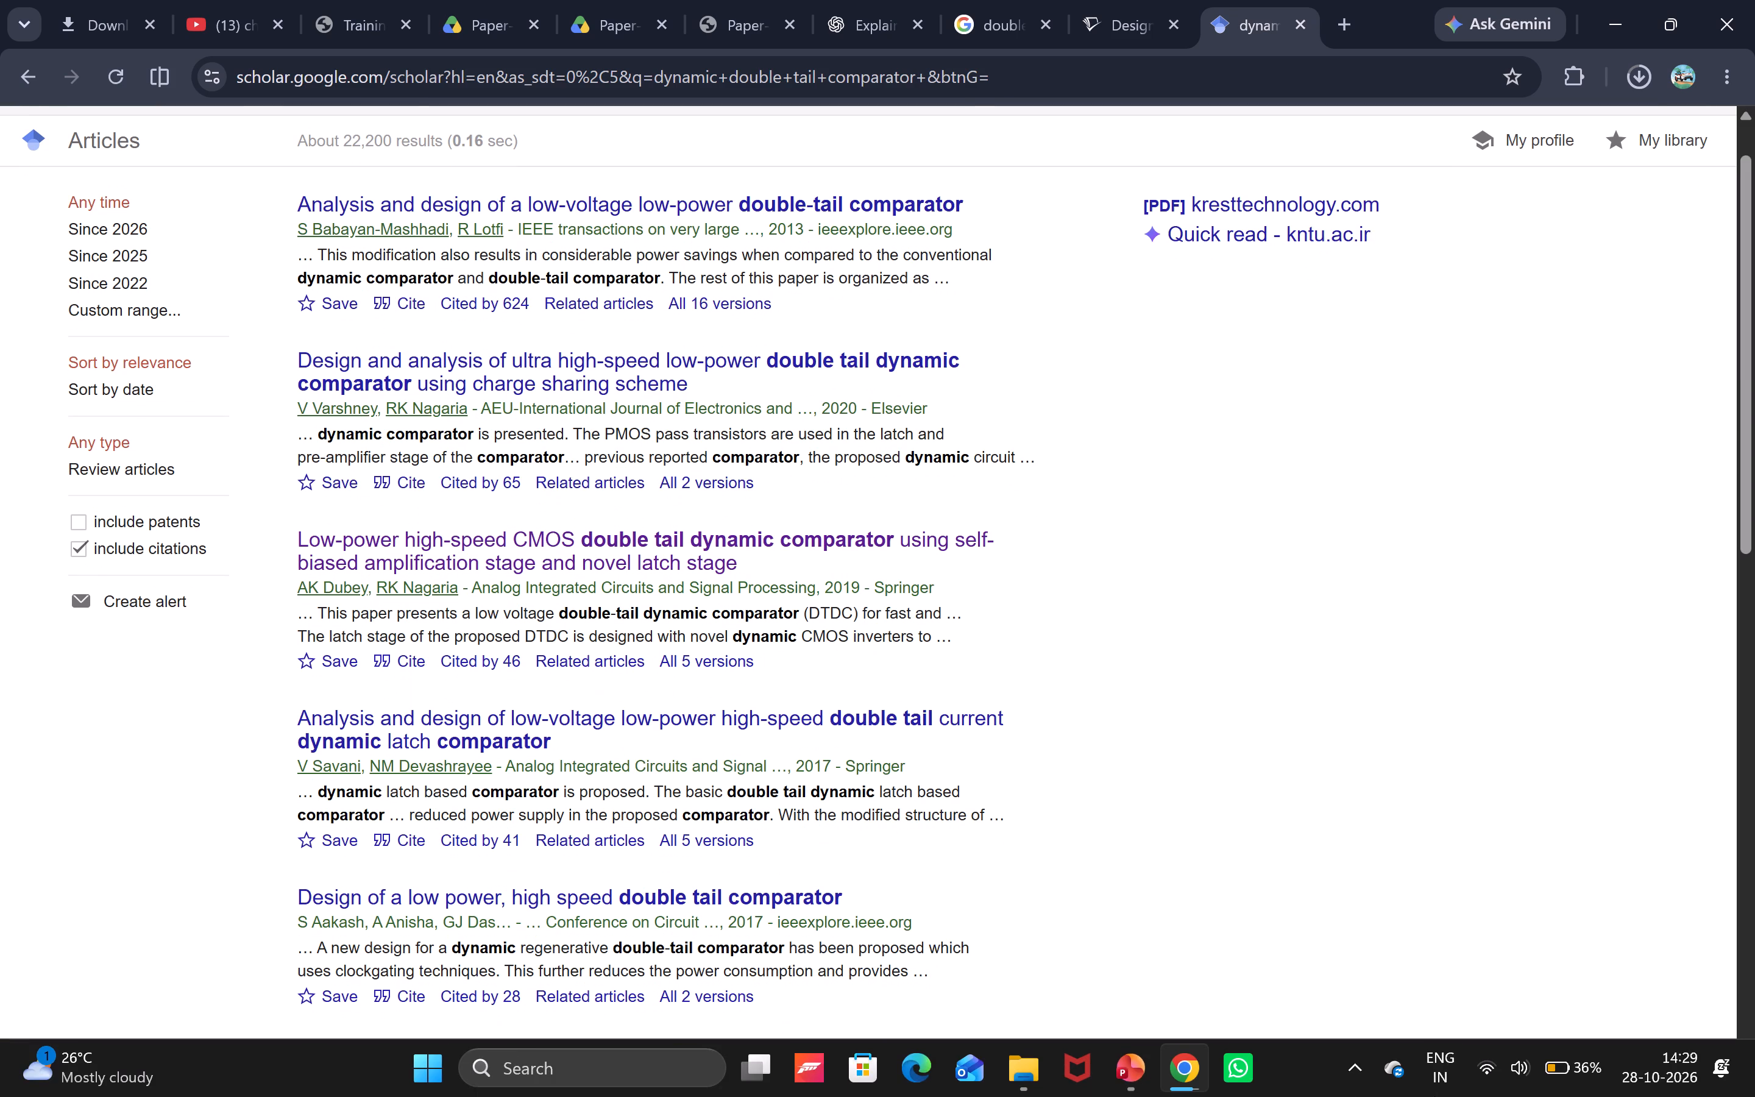
Switch to the CMOS comparator presentation in PowerPoint.
{"action": "left_click", "coordinate": [1144, 1065]}
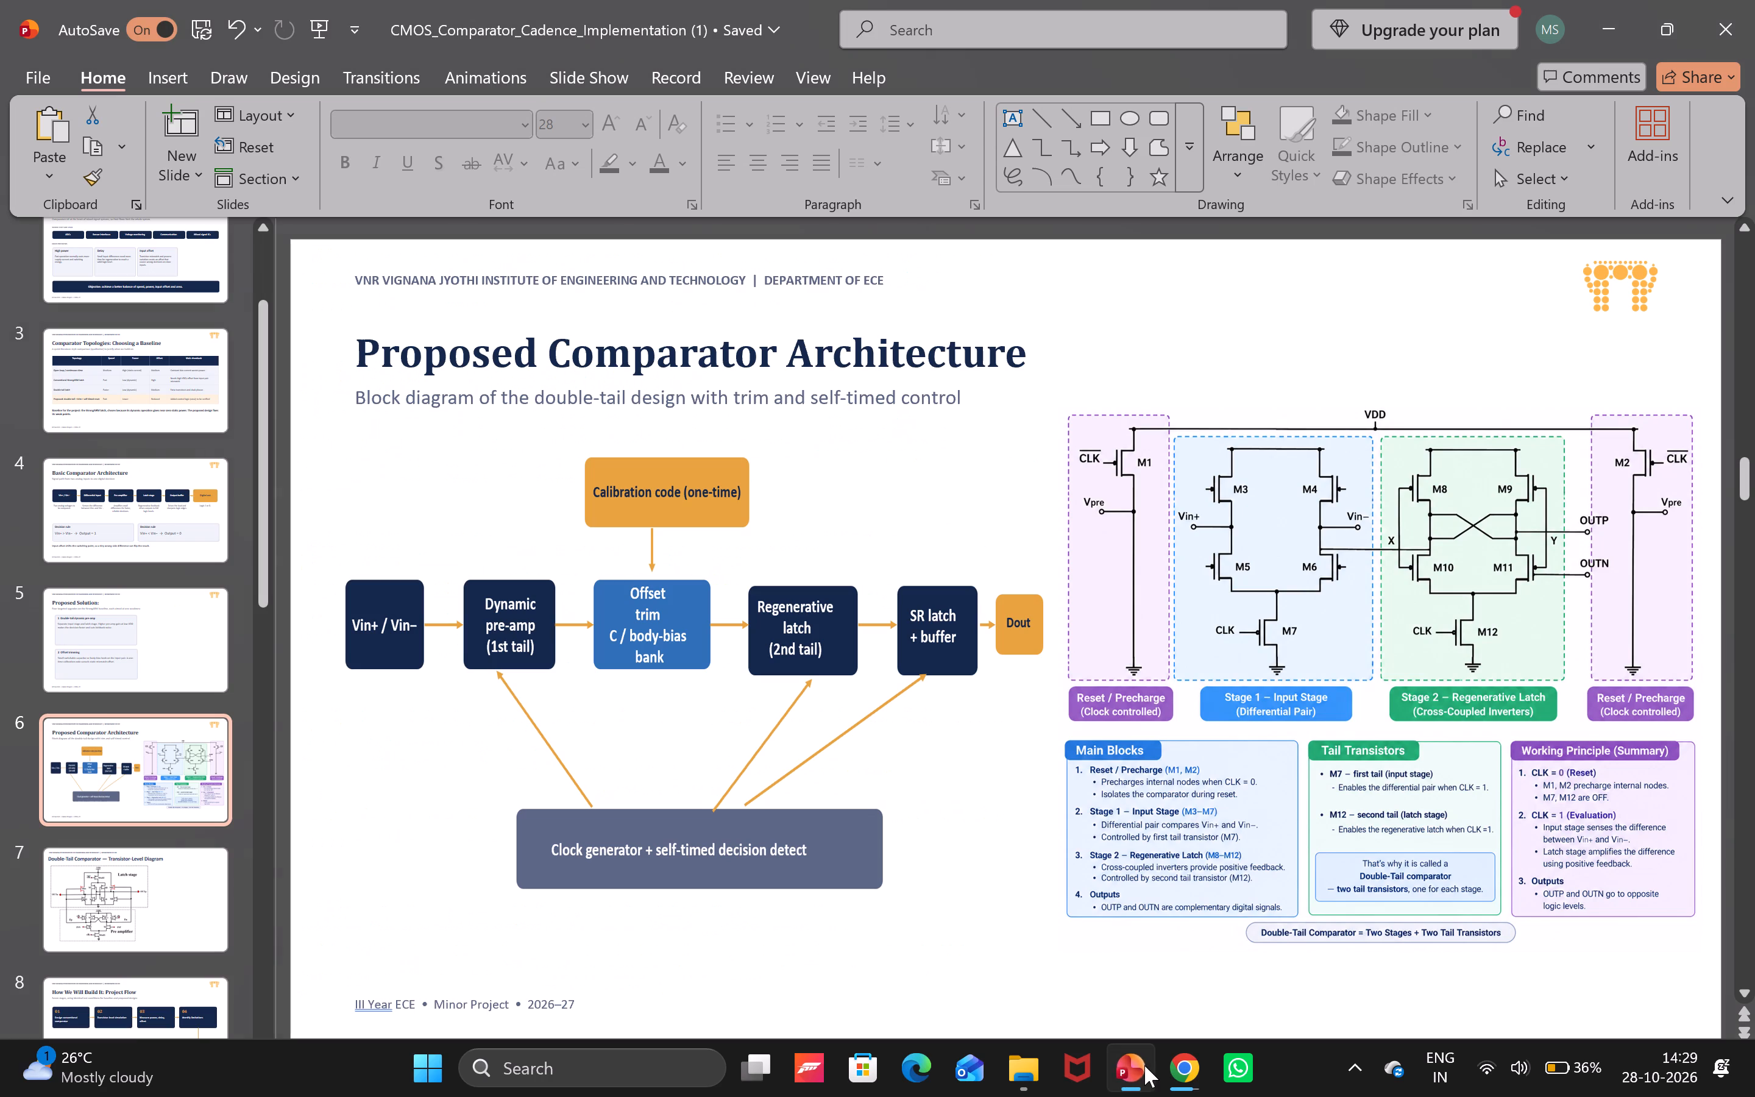
Copy the project title "Low-Power High-Speed CMOS Comparator with Reduced Offset" from the title slide.
{"action": "scroll", "coordinate": [952, 731], "scroll_direction": "up", "scroll_amount": 12}
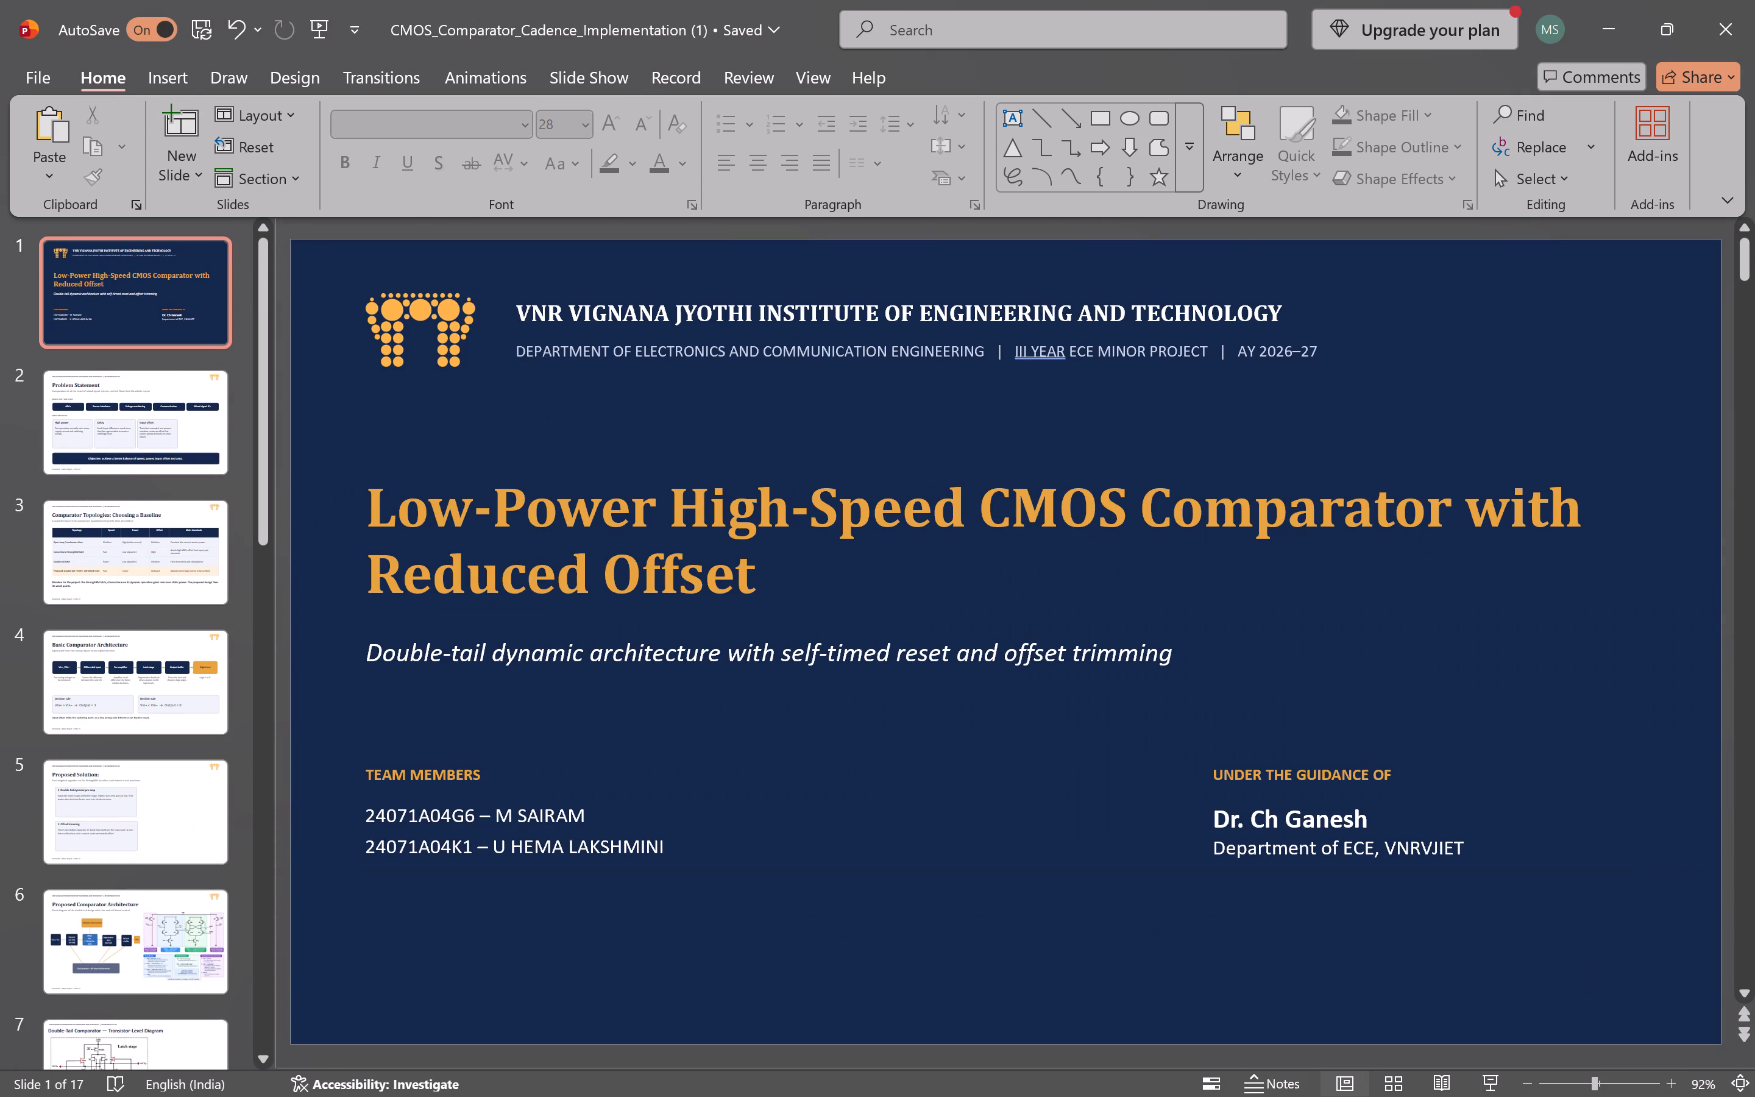
{"action": "left_click_drag", "start_coordinate": [366, 503], "coordinate": [731, 557]}
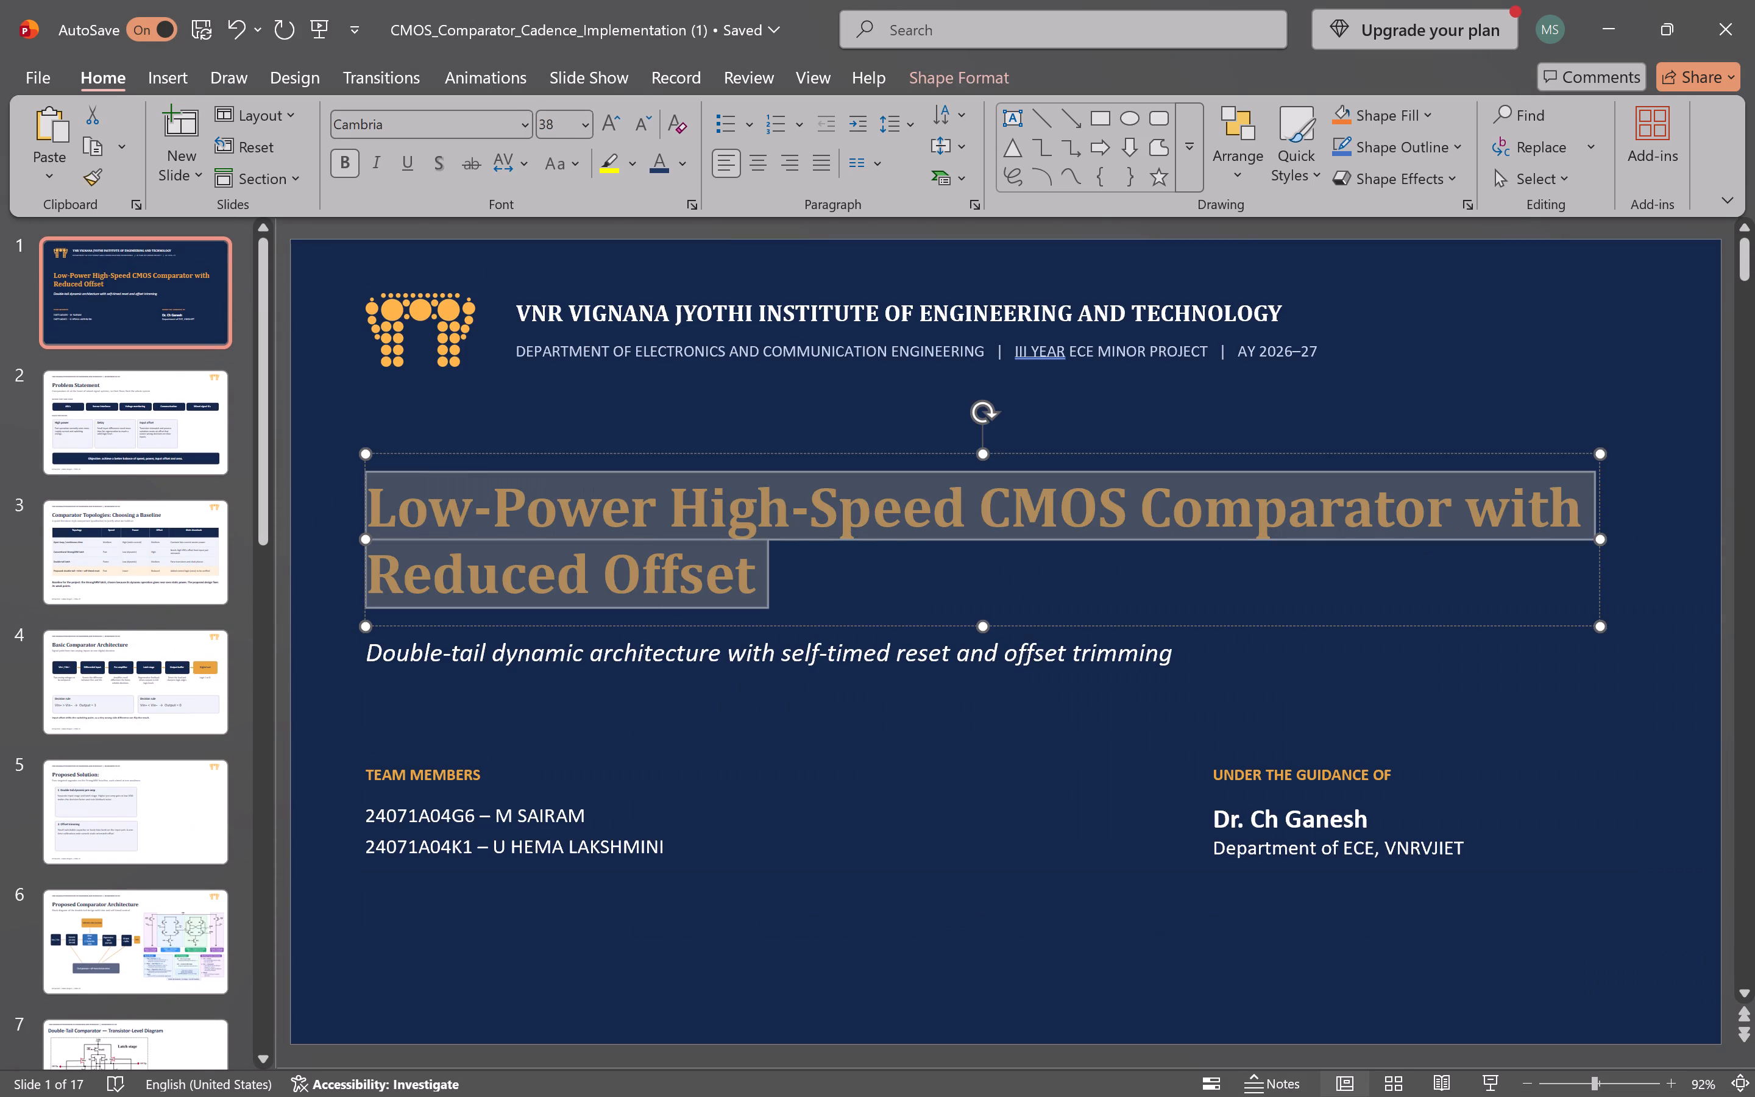
{"action": "left_click_drag", "start_coordinate": [731, 557], "coordinate": [746, 564]}
{"action": "key", "text": "ctrl+c"}
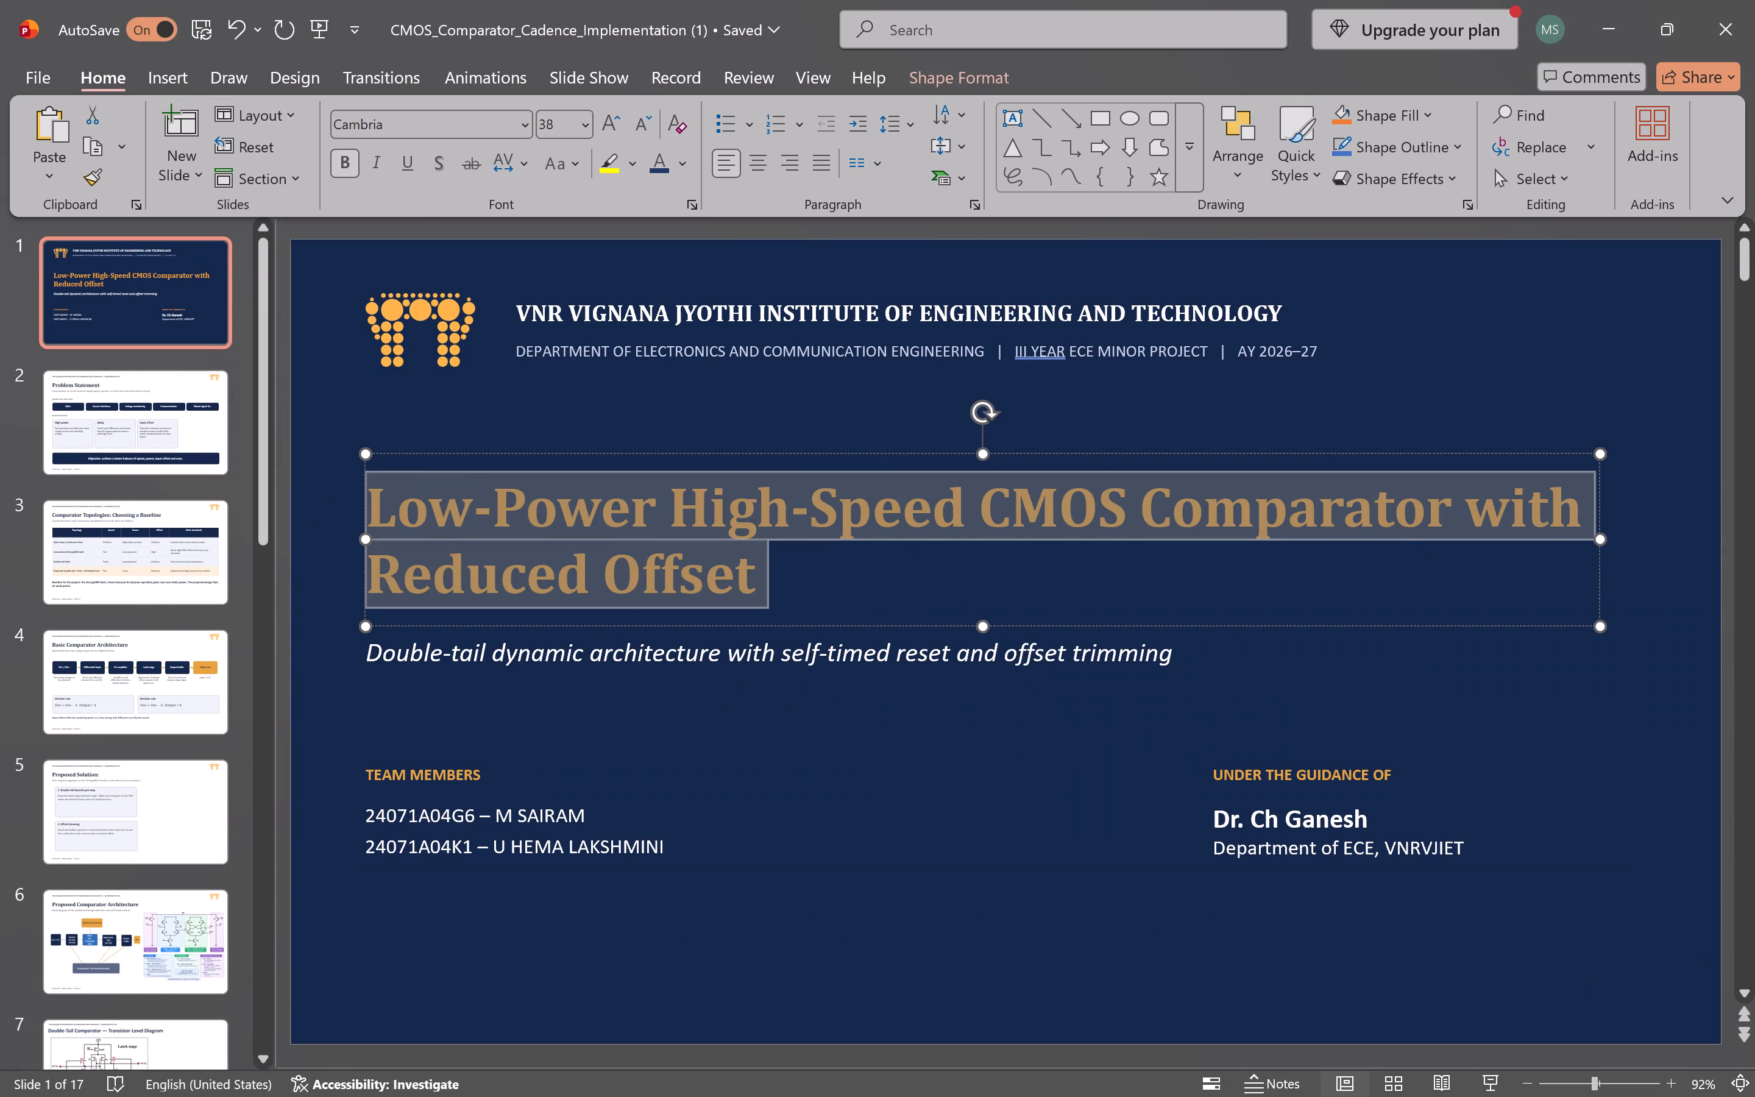
{"action": "left_click", "coordinate": [979, 829]}
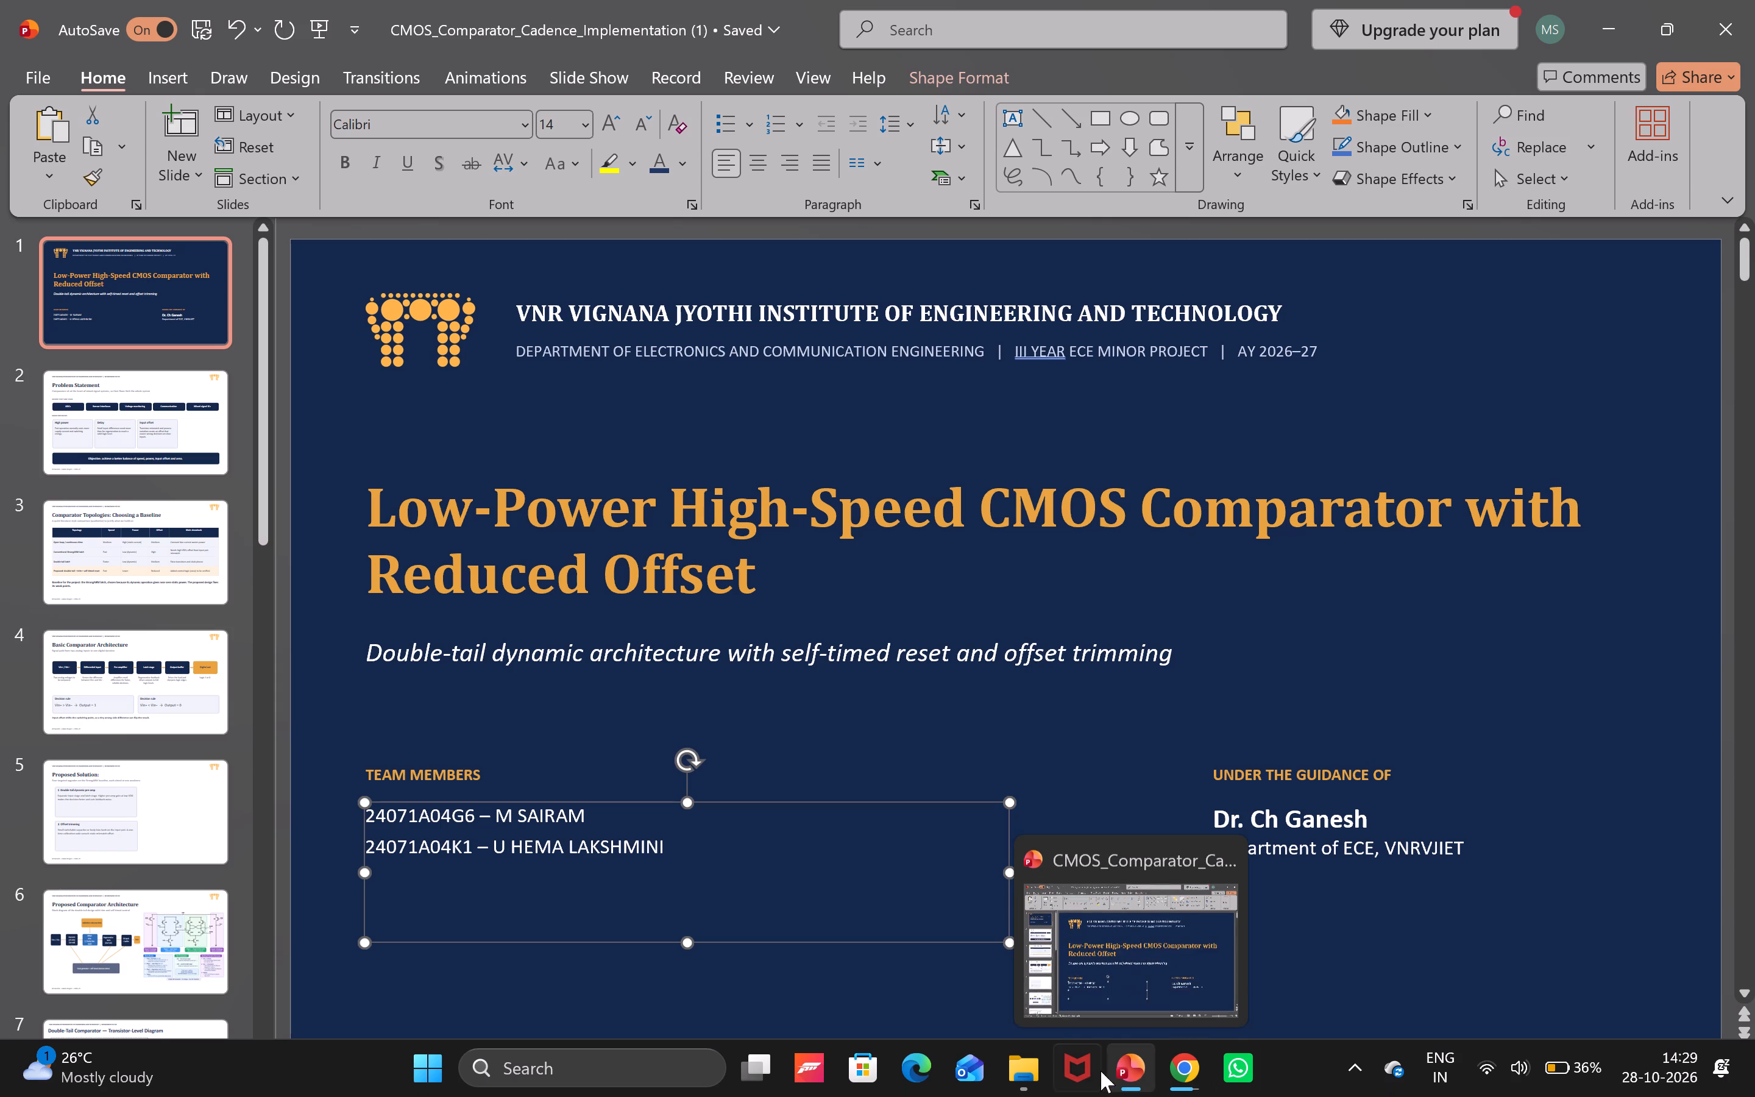
Switch to Chrome and search Google Scholar for "Low-Power High-Speed CMOS Comparator with Reduced Offset" in place of the previous query.
{"action": "left_click", "coordinate": [1177, 1067]}
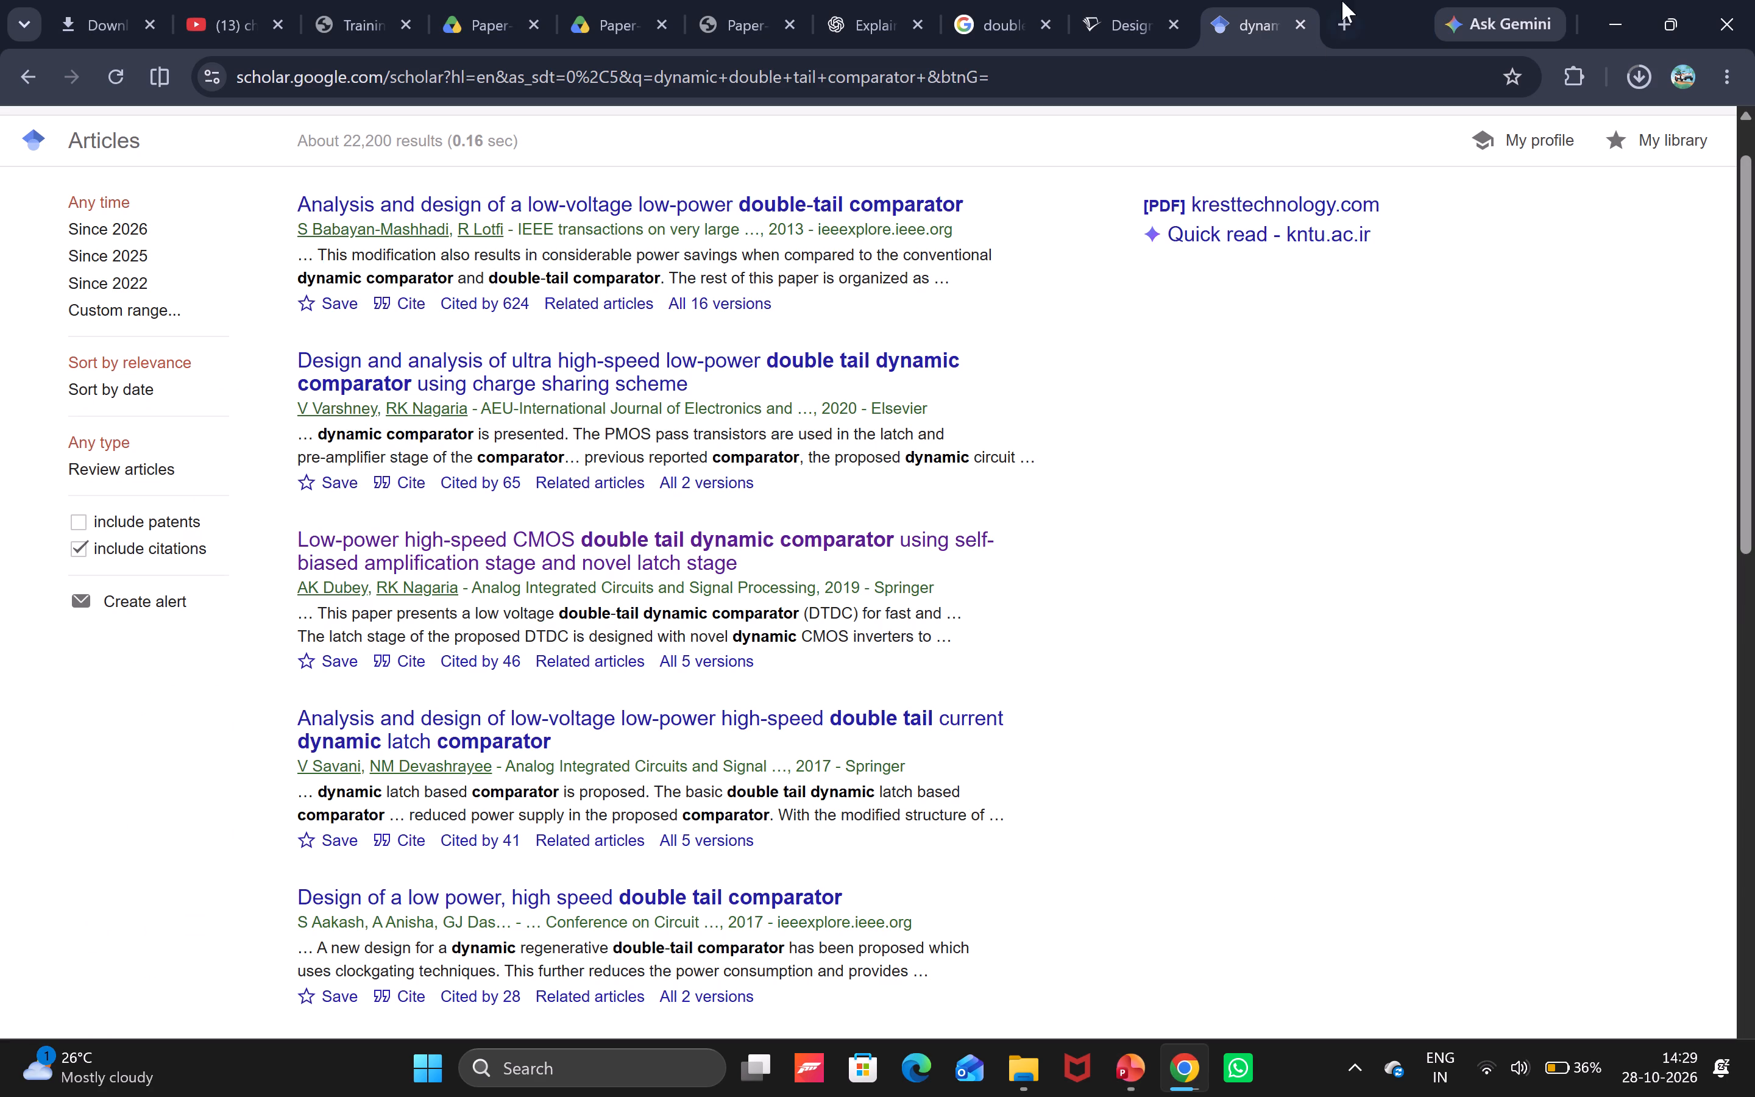
{"action": "scroll", "coordinate": [810, 178], "scroll_direction": "up", "scroll_amount": 5}
{"action": "double_click", "coordinate": [773, 159]}
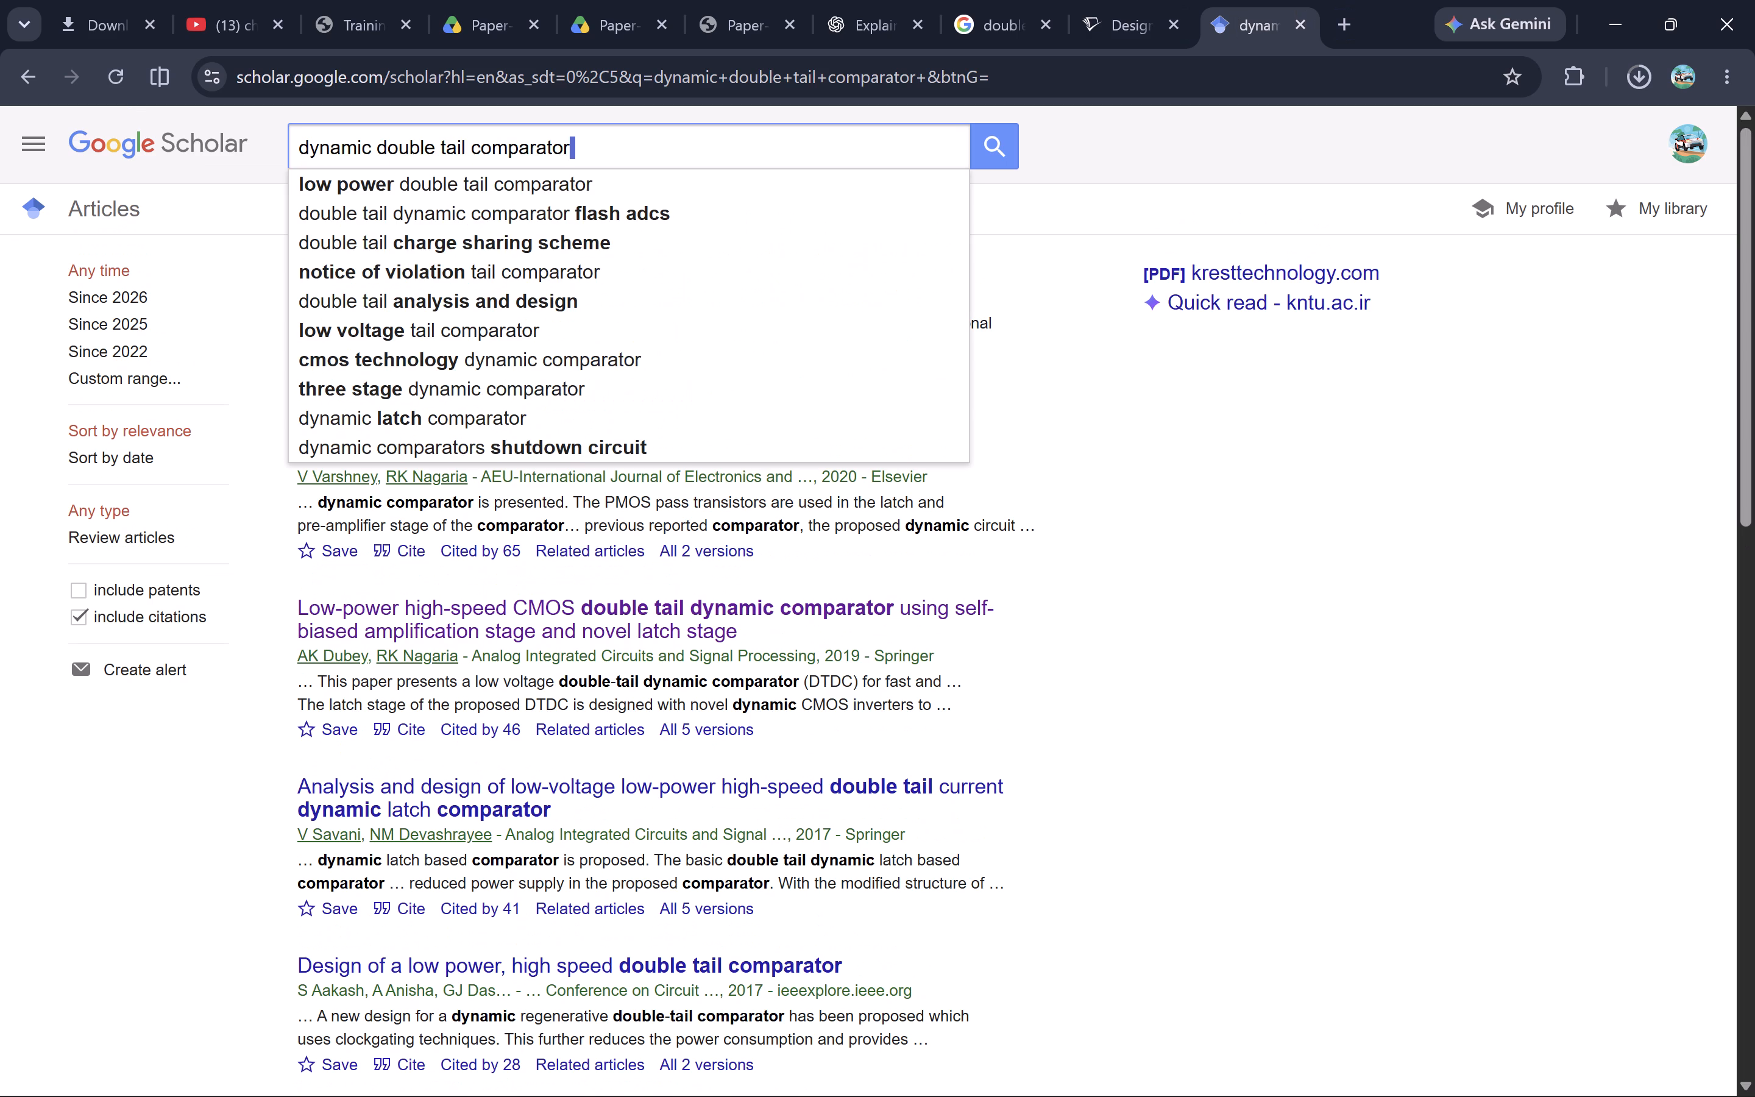
{"action": "key", "text": "BackSpace"}
{"action": "key", "text": "BackSpace"}
{"action": "key", "text": "BackSpace"}
{"action": "key", "text": "BackSpace"}
{"action": "key", "text": "BackSpace"}
{"action": "key", "text": "BackSpace"}
{"action": "key", "text": "BackSpace"}
{"action": "key", "text": "BackSpace"}
{"action": "key", "text": "BackSpace"}
{"action": "key", "text": "BackSpace"}
{"action": "key", "text": "BackSpace"}
{"action": "key", "text": "BackSpace"}
{"action": "key", "text": "BackSpace"}
{"action": "key", "text": "BackSpace"}
{"action": "key", "text": "BackSpace"}
{"action": "key", "text": "BackSpace"}
{"action": "key", "text": "BackSpace"}
{"action": "key", "text": "BackSpace"}
{"action": "key", "text": "BackSpace"}
{"action": "key", "text": "BackSpace"}
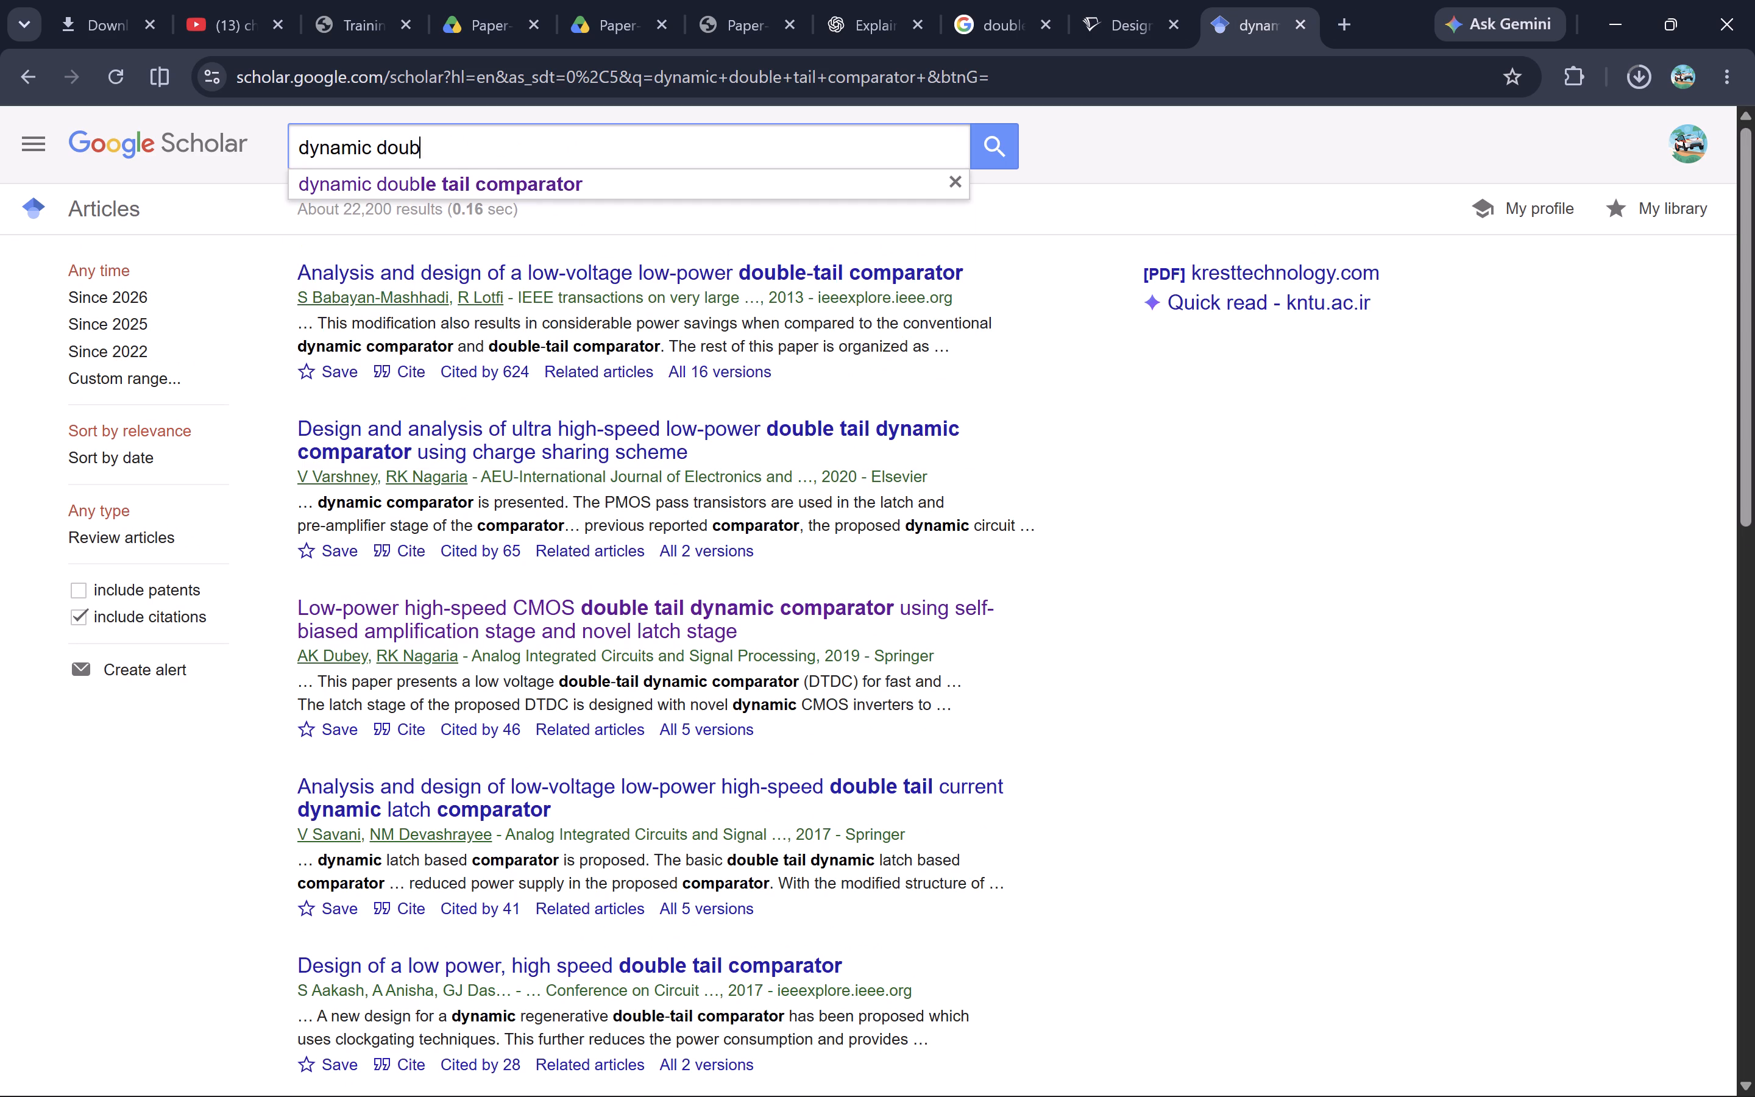
{"action": "key", "text": "ctrl+v"}
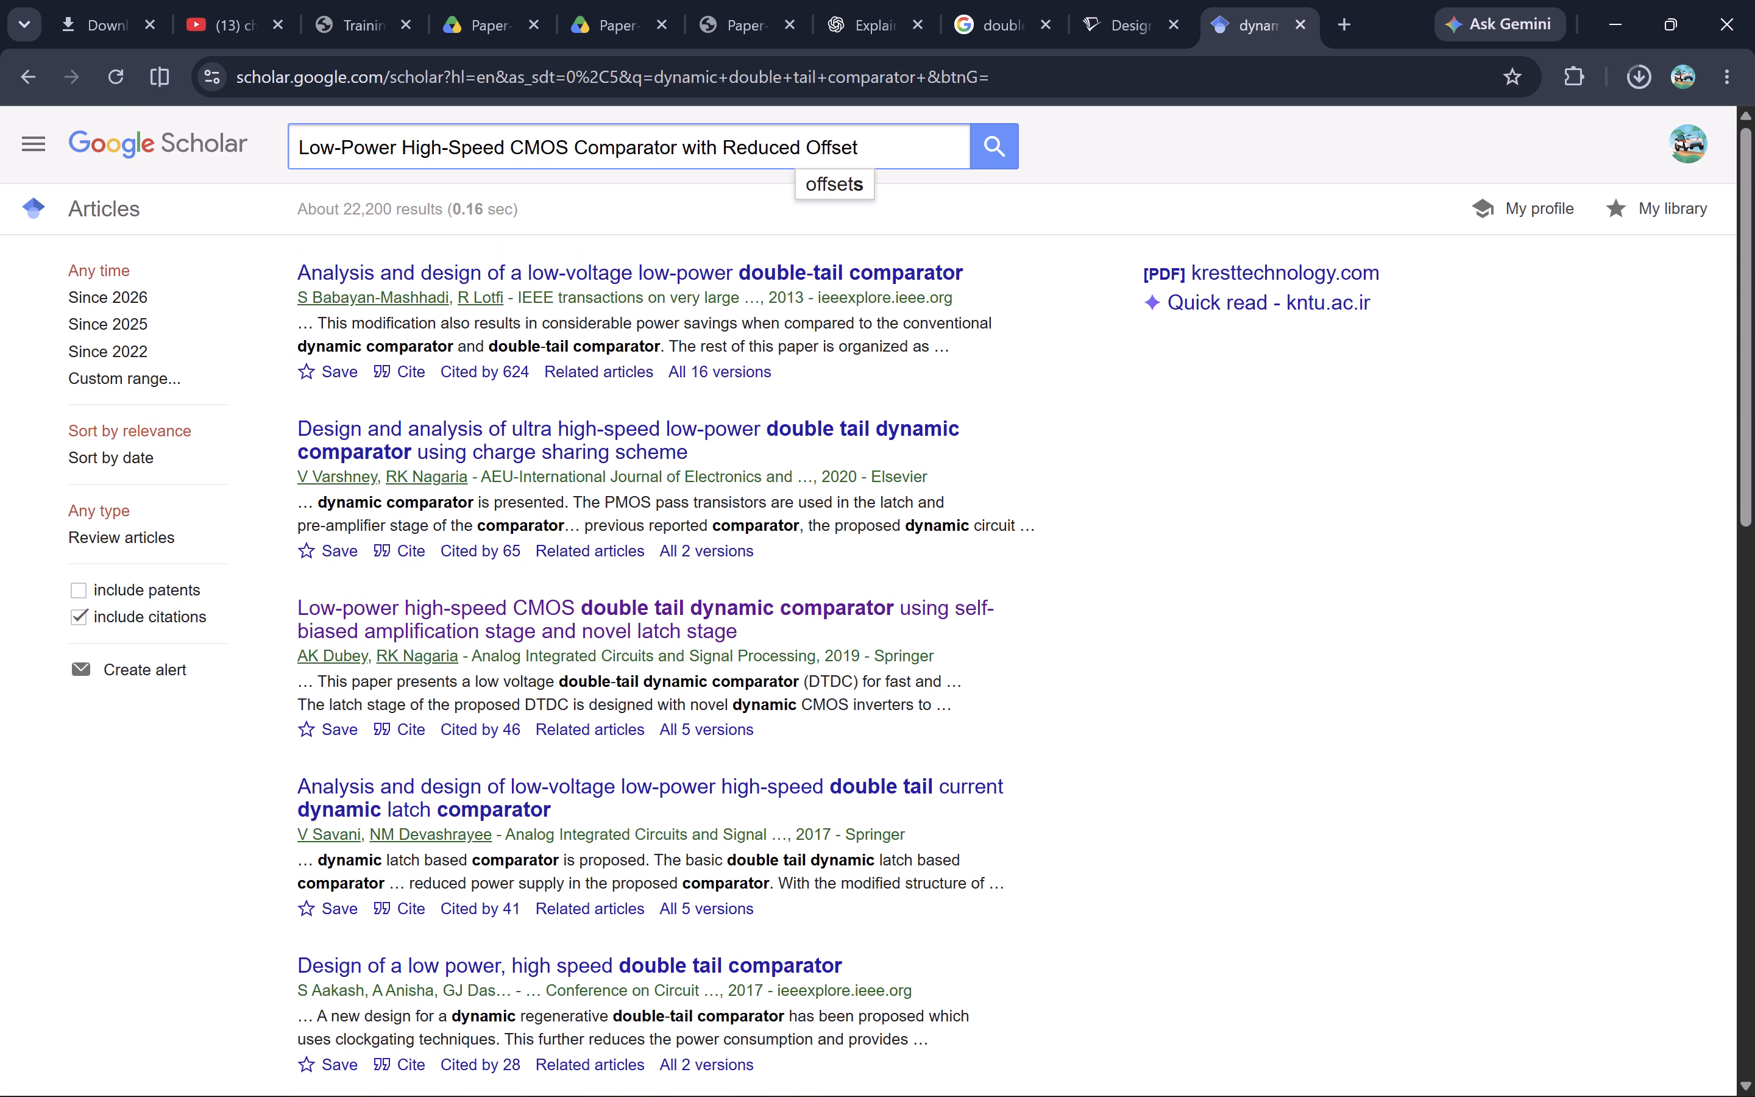
{"action": "key", "text": "Return"}
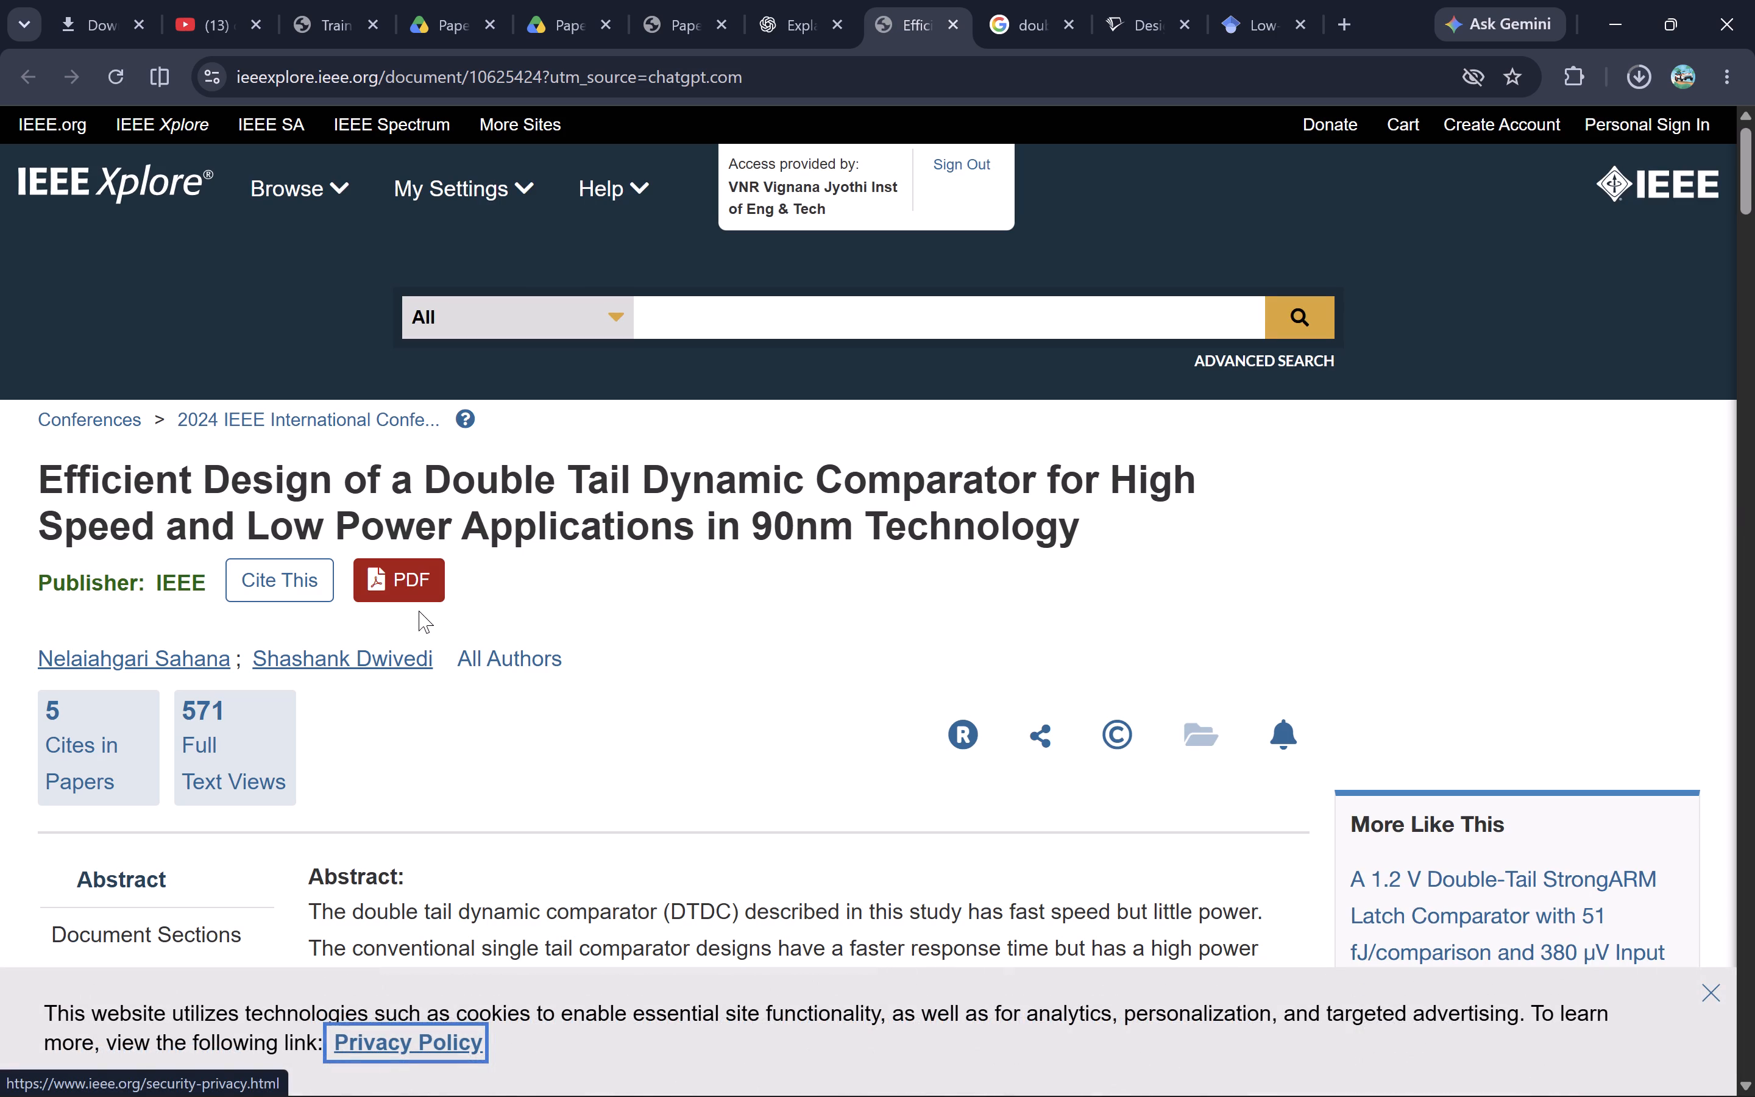
{"action": "left_click", "coordinate": [408, 590]}
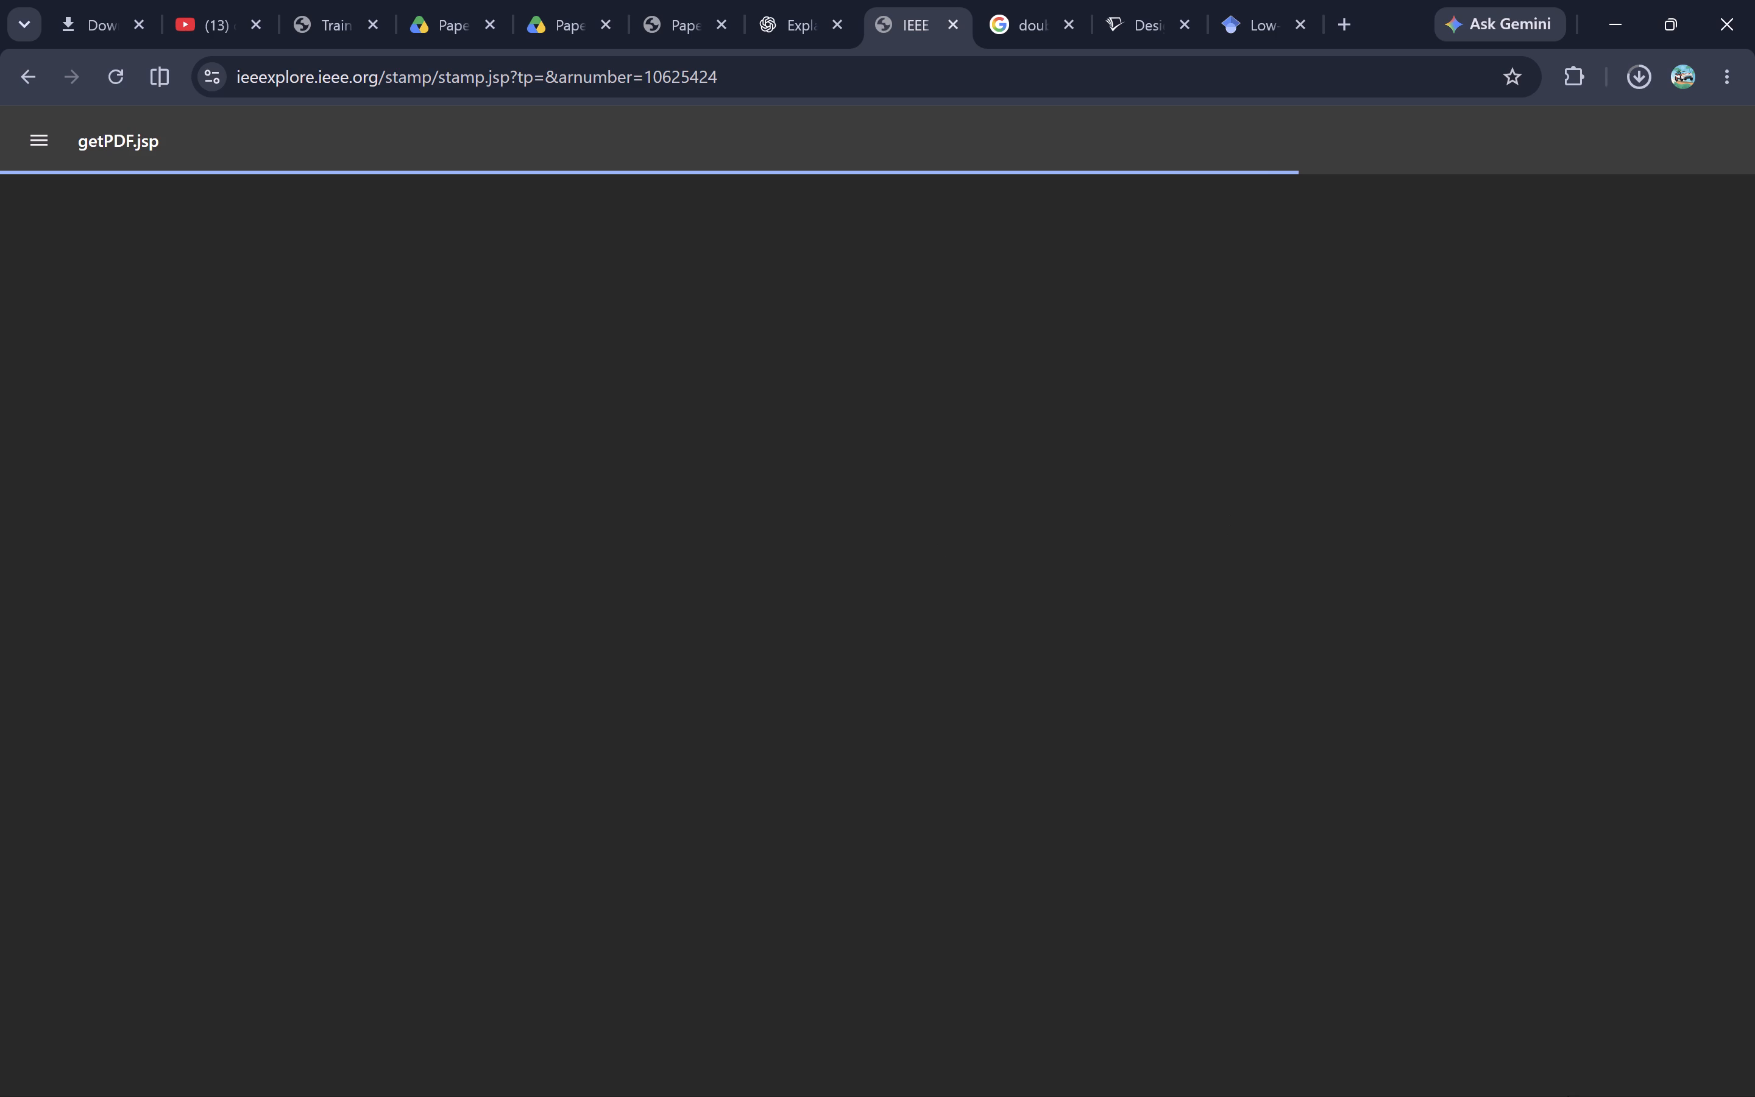
Read through the double tail dynamic comparator paper, examining its circuit schematics, transient responses, power and delay graphs, performance table and references.
{"action": "scroll", "coordinate": [1285, 853], "scroll_direction": "down", "scroll_amount": 3}
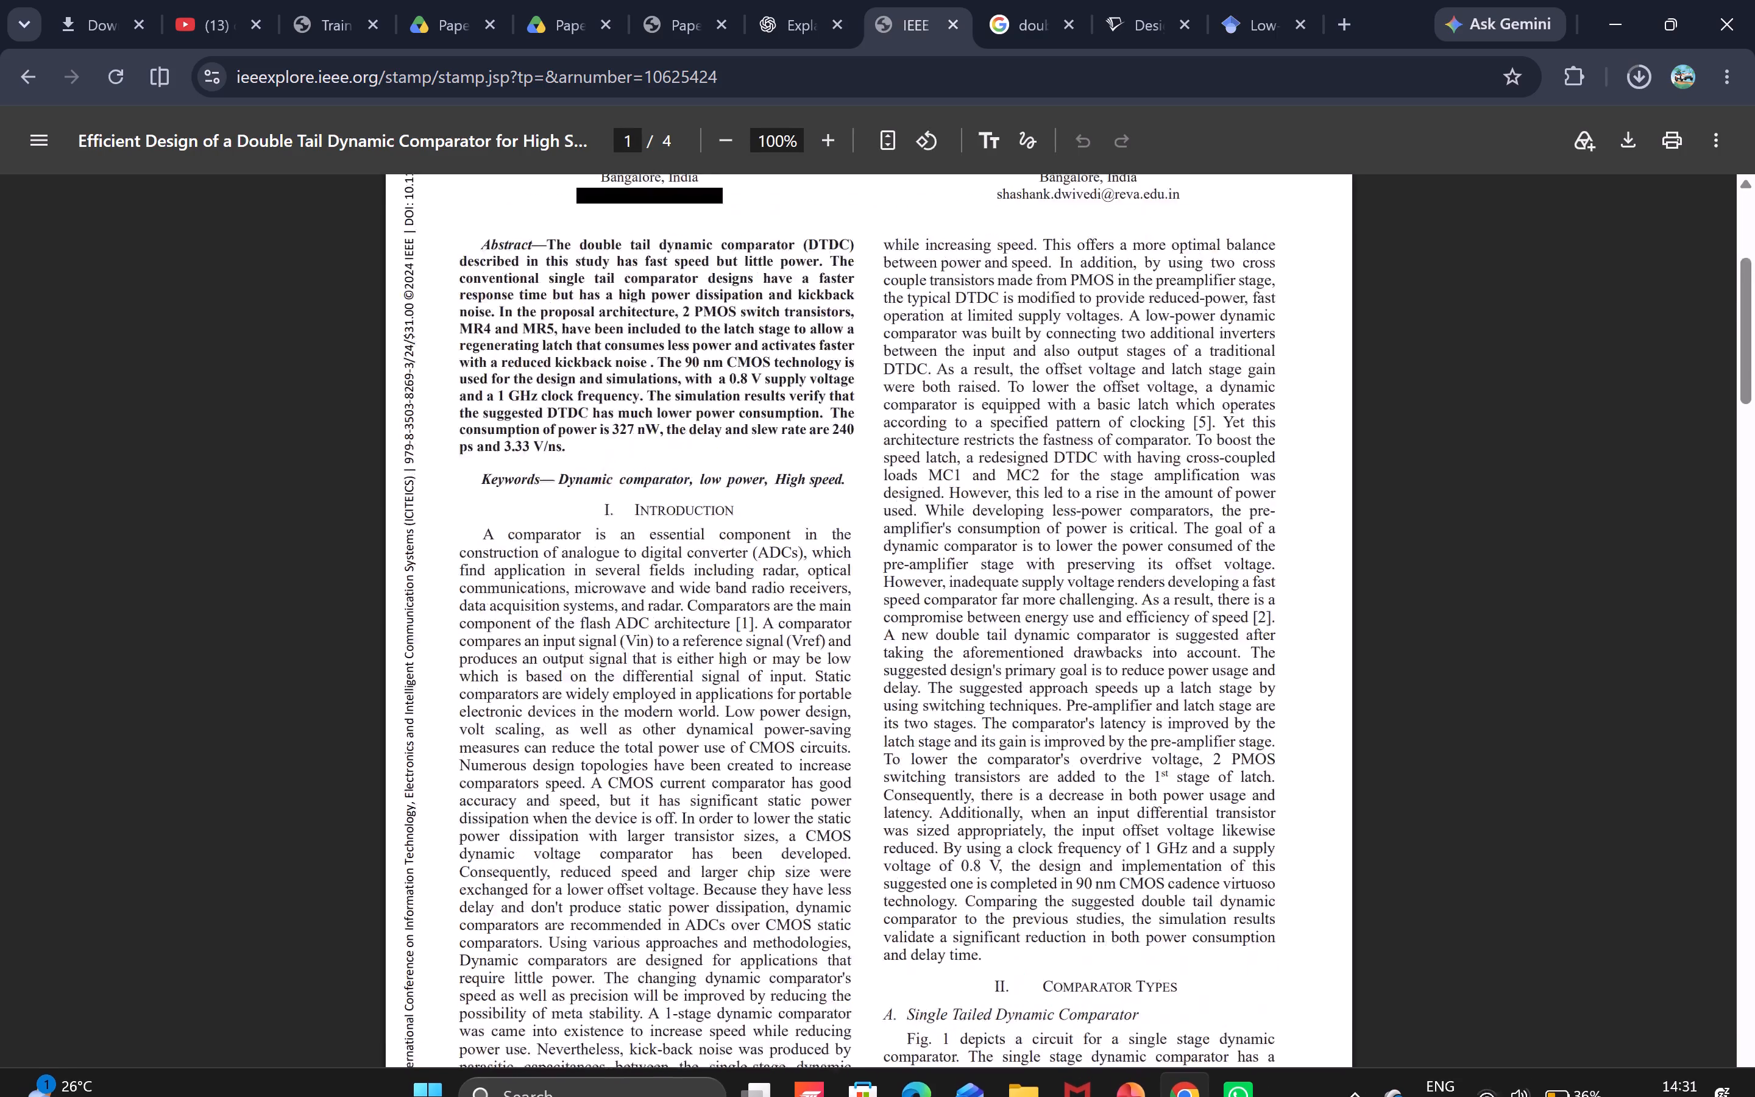
{"action": "scroll", "coordinate": [1285, 853], "scroll_direction": "down", "scroll_amount": 5}
{"action": "scroll", "coordinate": [1285, 853], "scroll_direction": "right", "scroll_amount": 1}
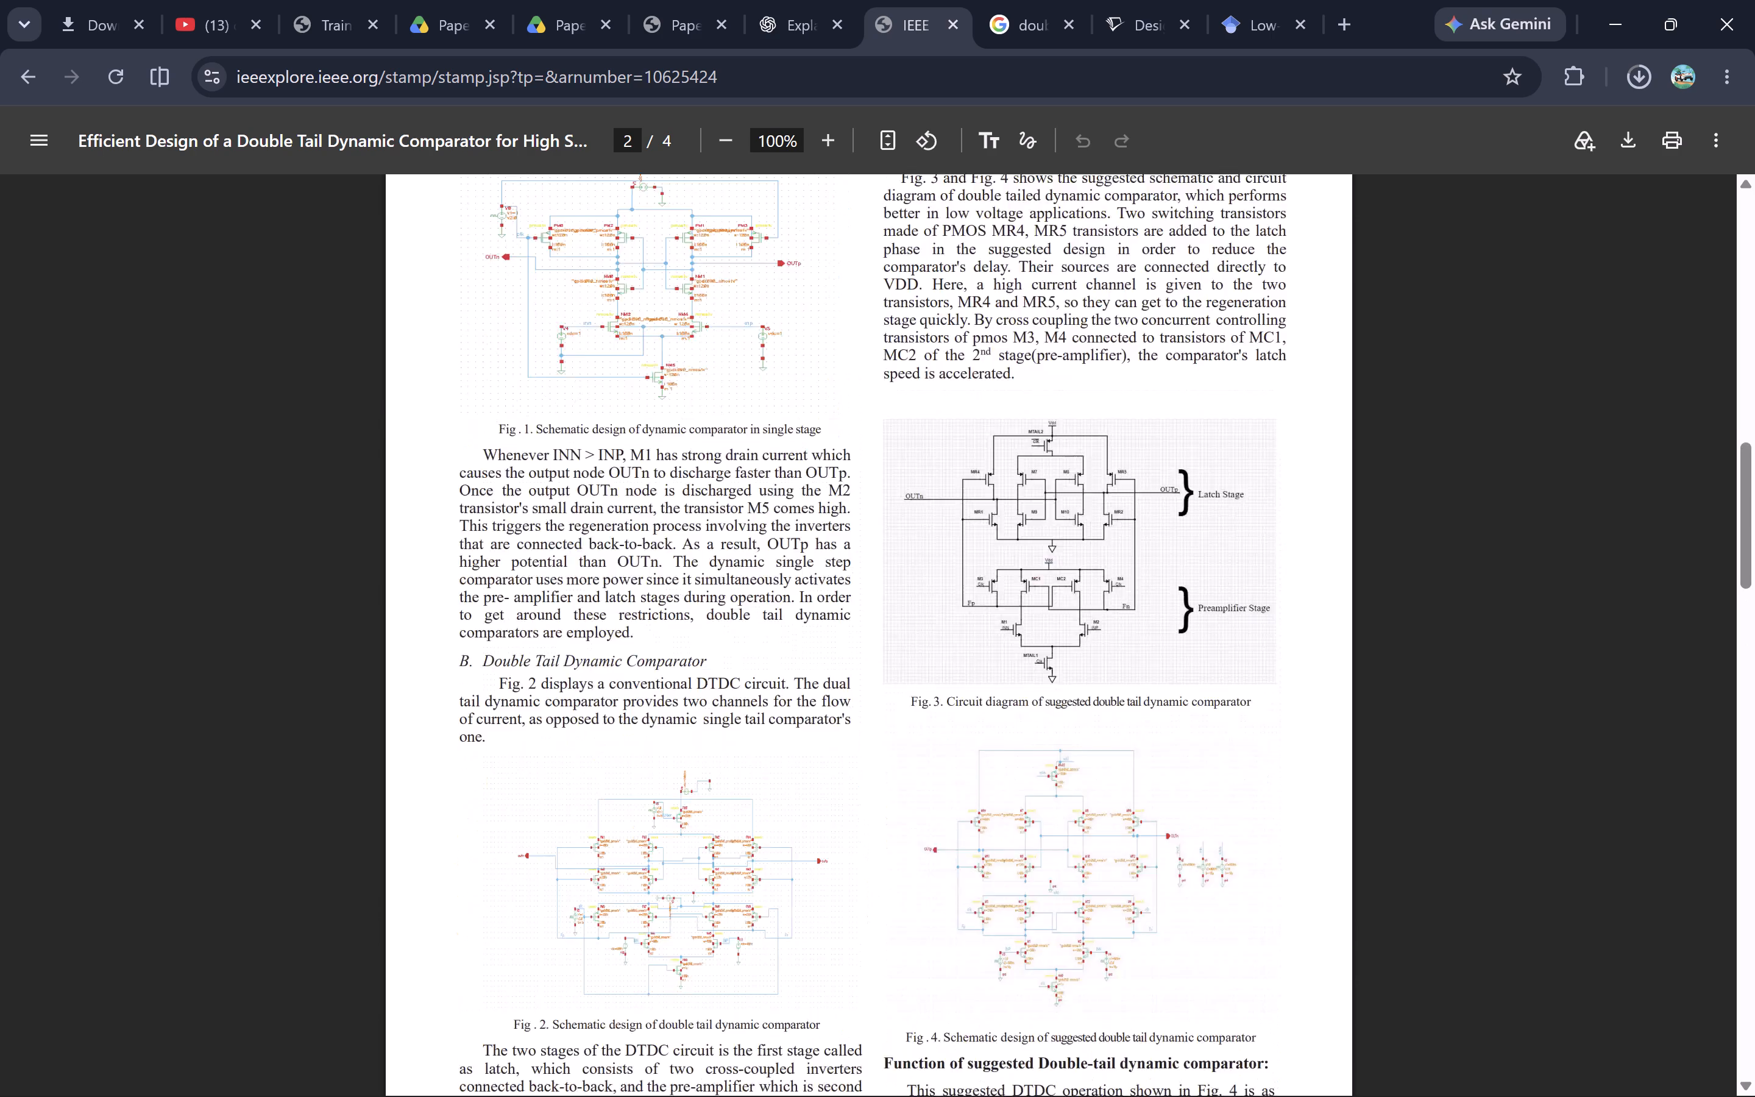
{"action": "scroll", "coordinate": [1285, 853], "scroll_direction": "right", "scroll_amount": 1}
{"action": "scroll", "coordinate": [1285, 853], "scroll_direction": "down", "scroll_amount": 3}
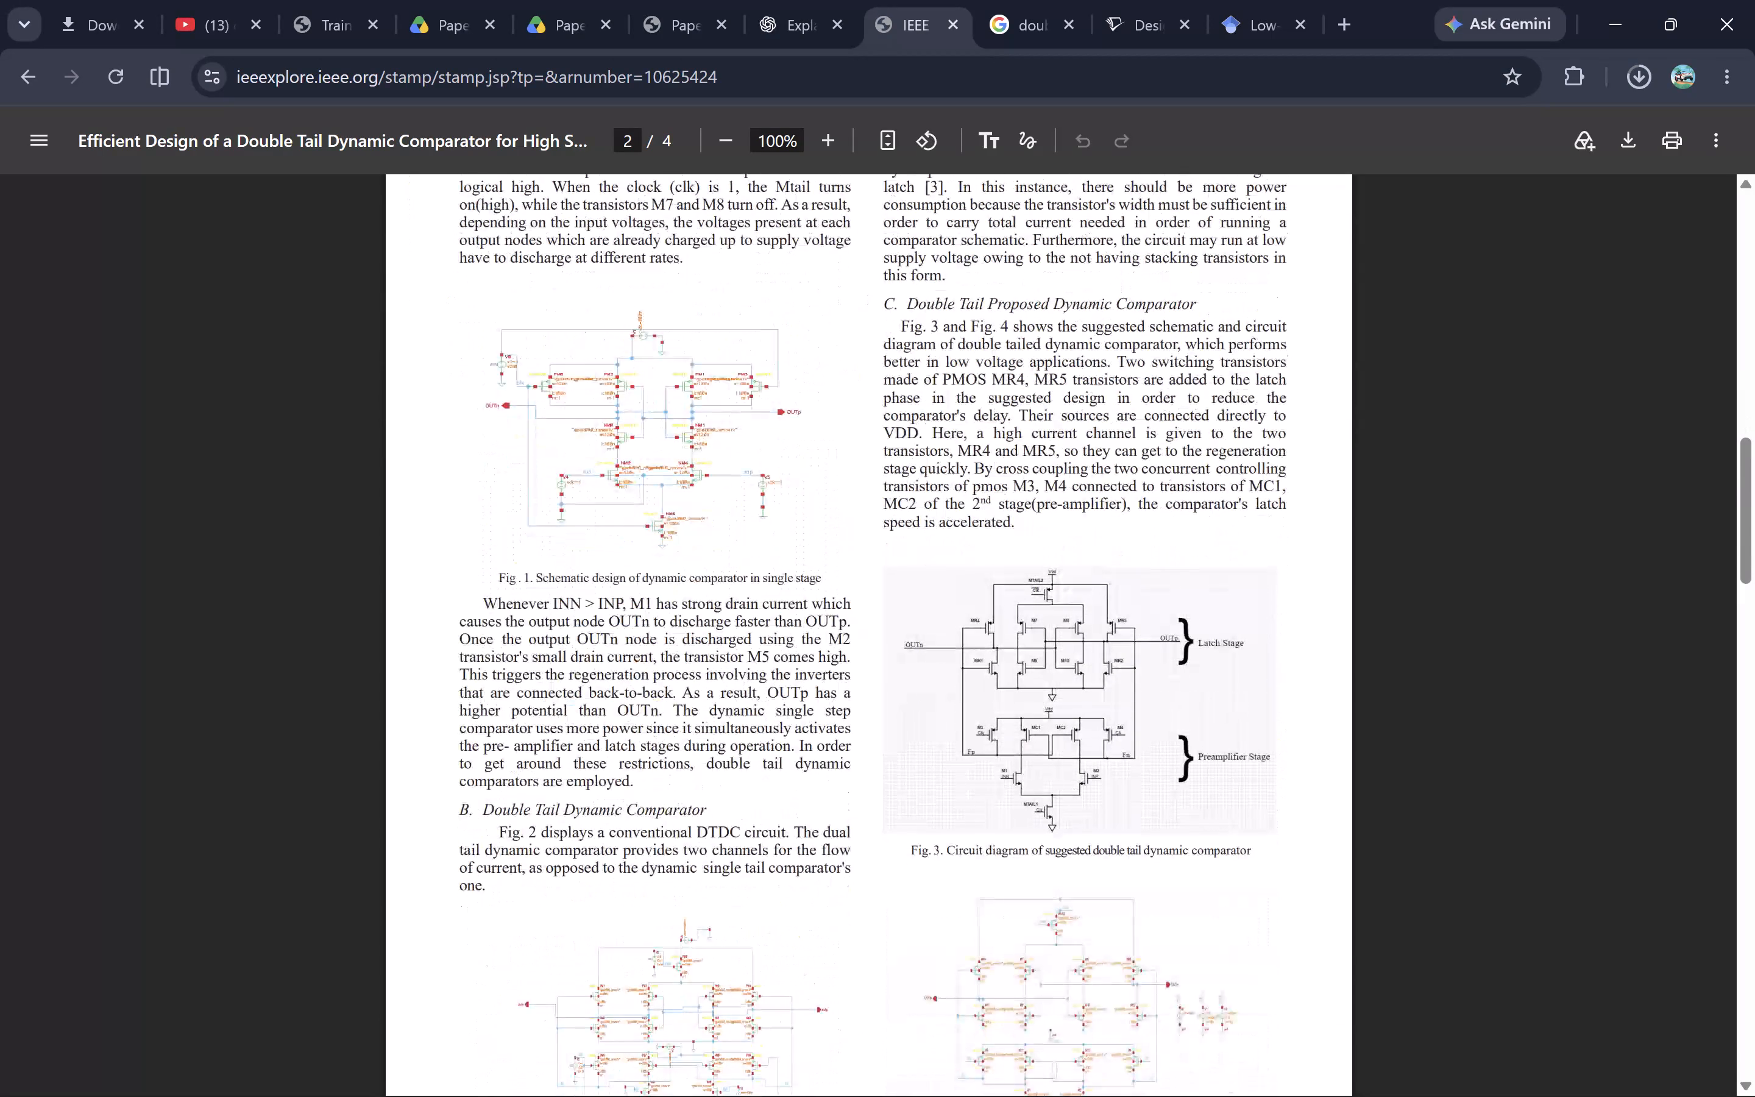
{"action": "scroll", "coordinate": [1285, 853], "scroll_direction": "down", "scroll_amount": 9}
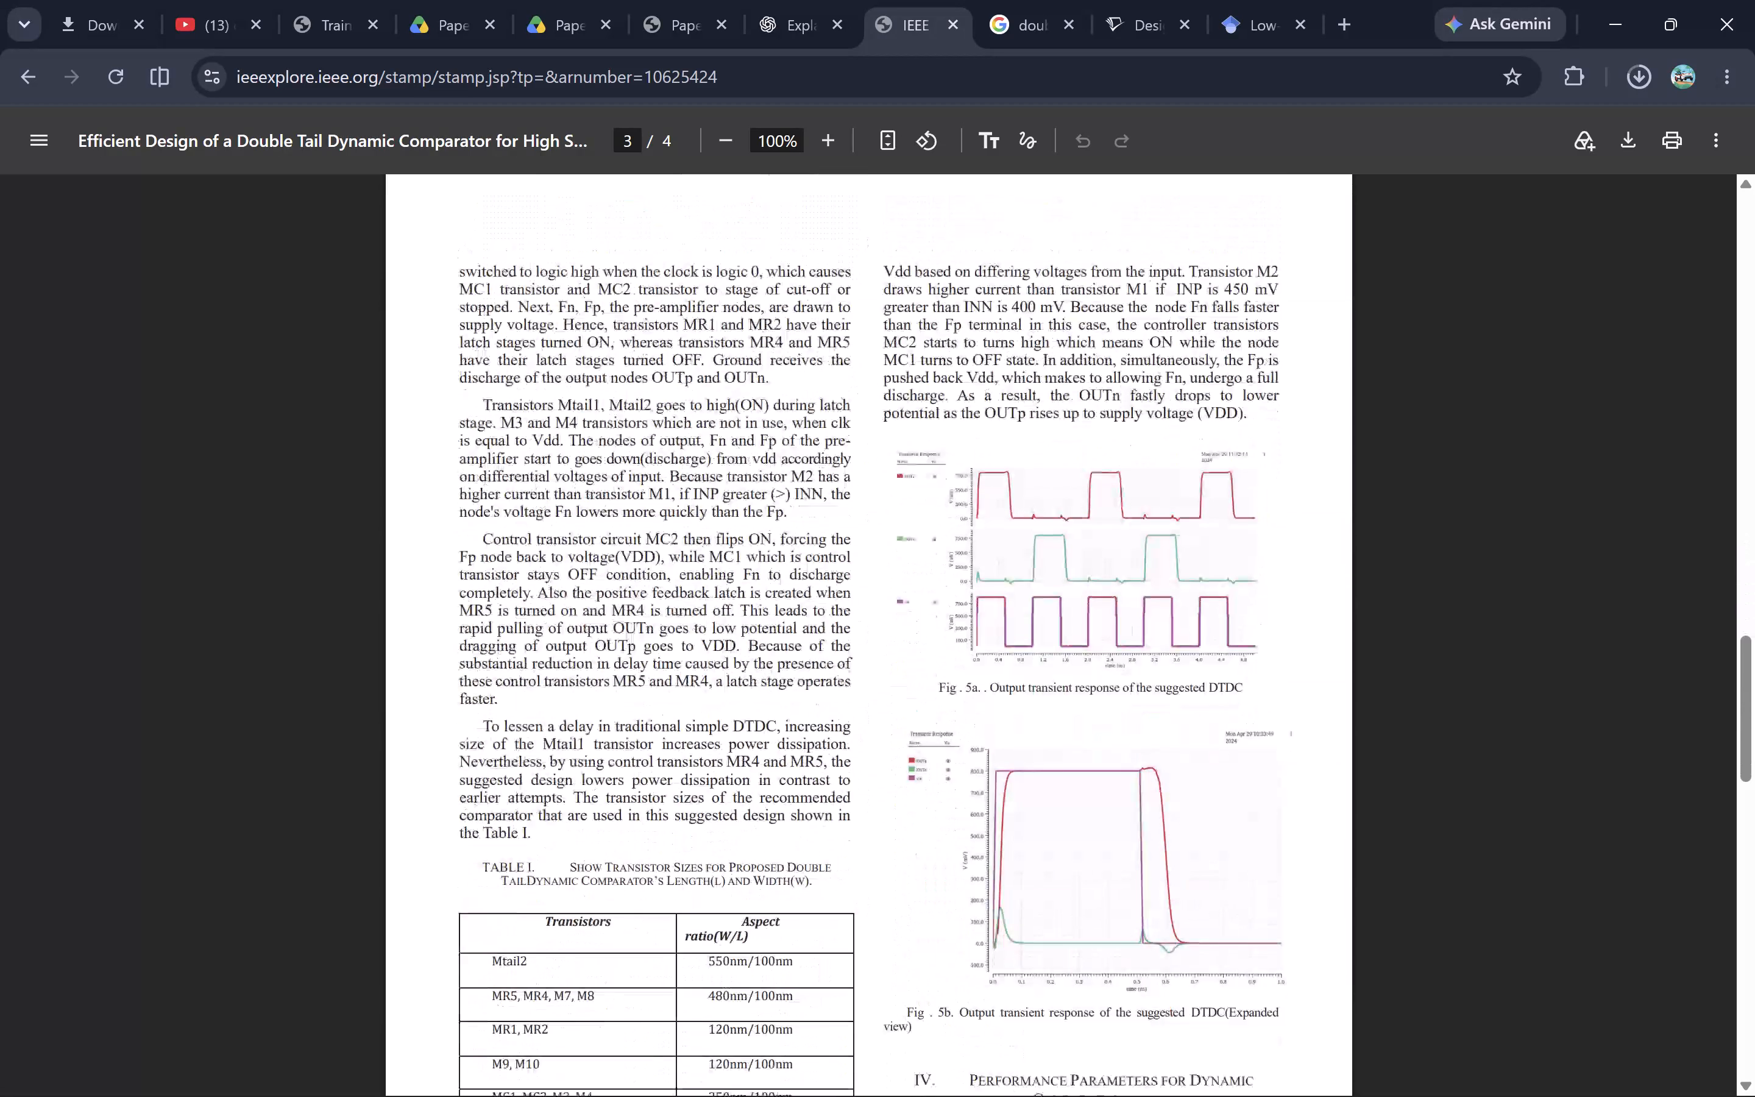
{"action": "scroll", "coordinate": [1285, 853], "scroll_direction": "down", "scroll_amount": 2}
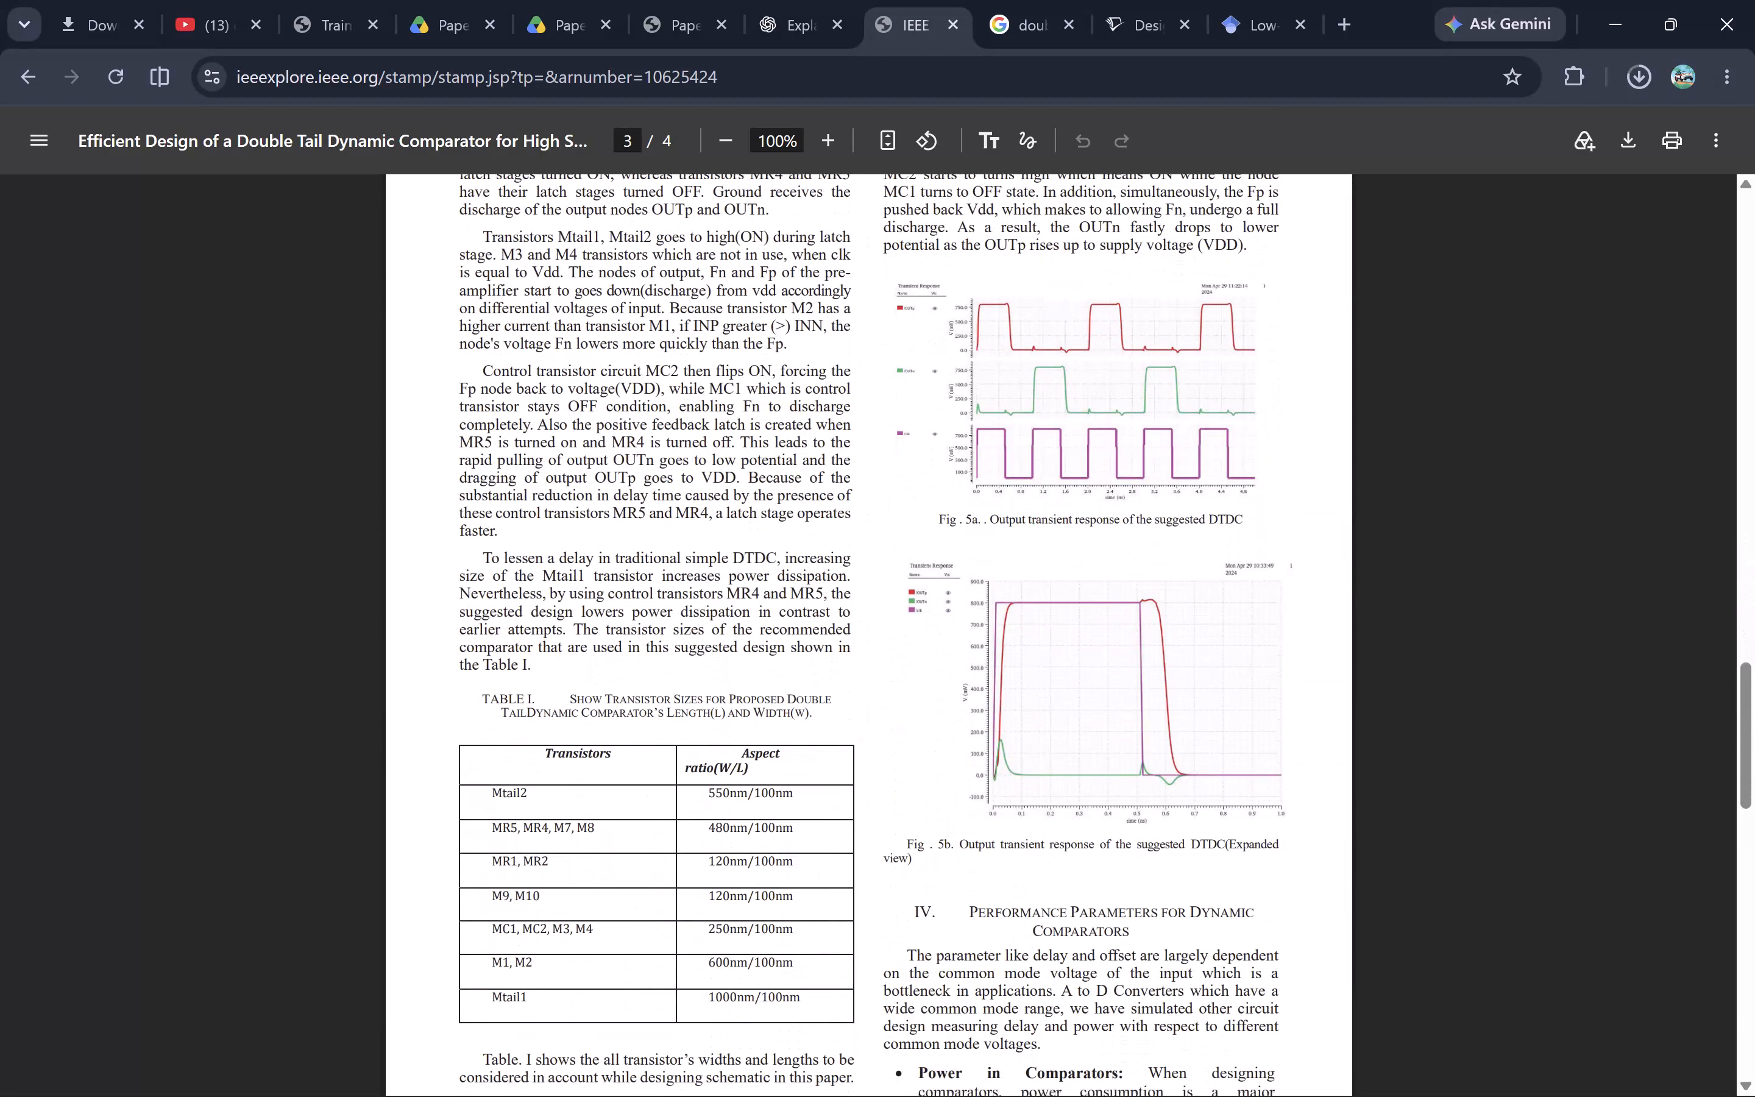
{"action": "scroll", "coordinate": [1285, 853], "scroll_direction": "up", "scroll_amount": 1}
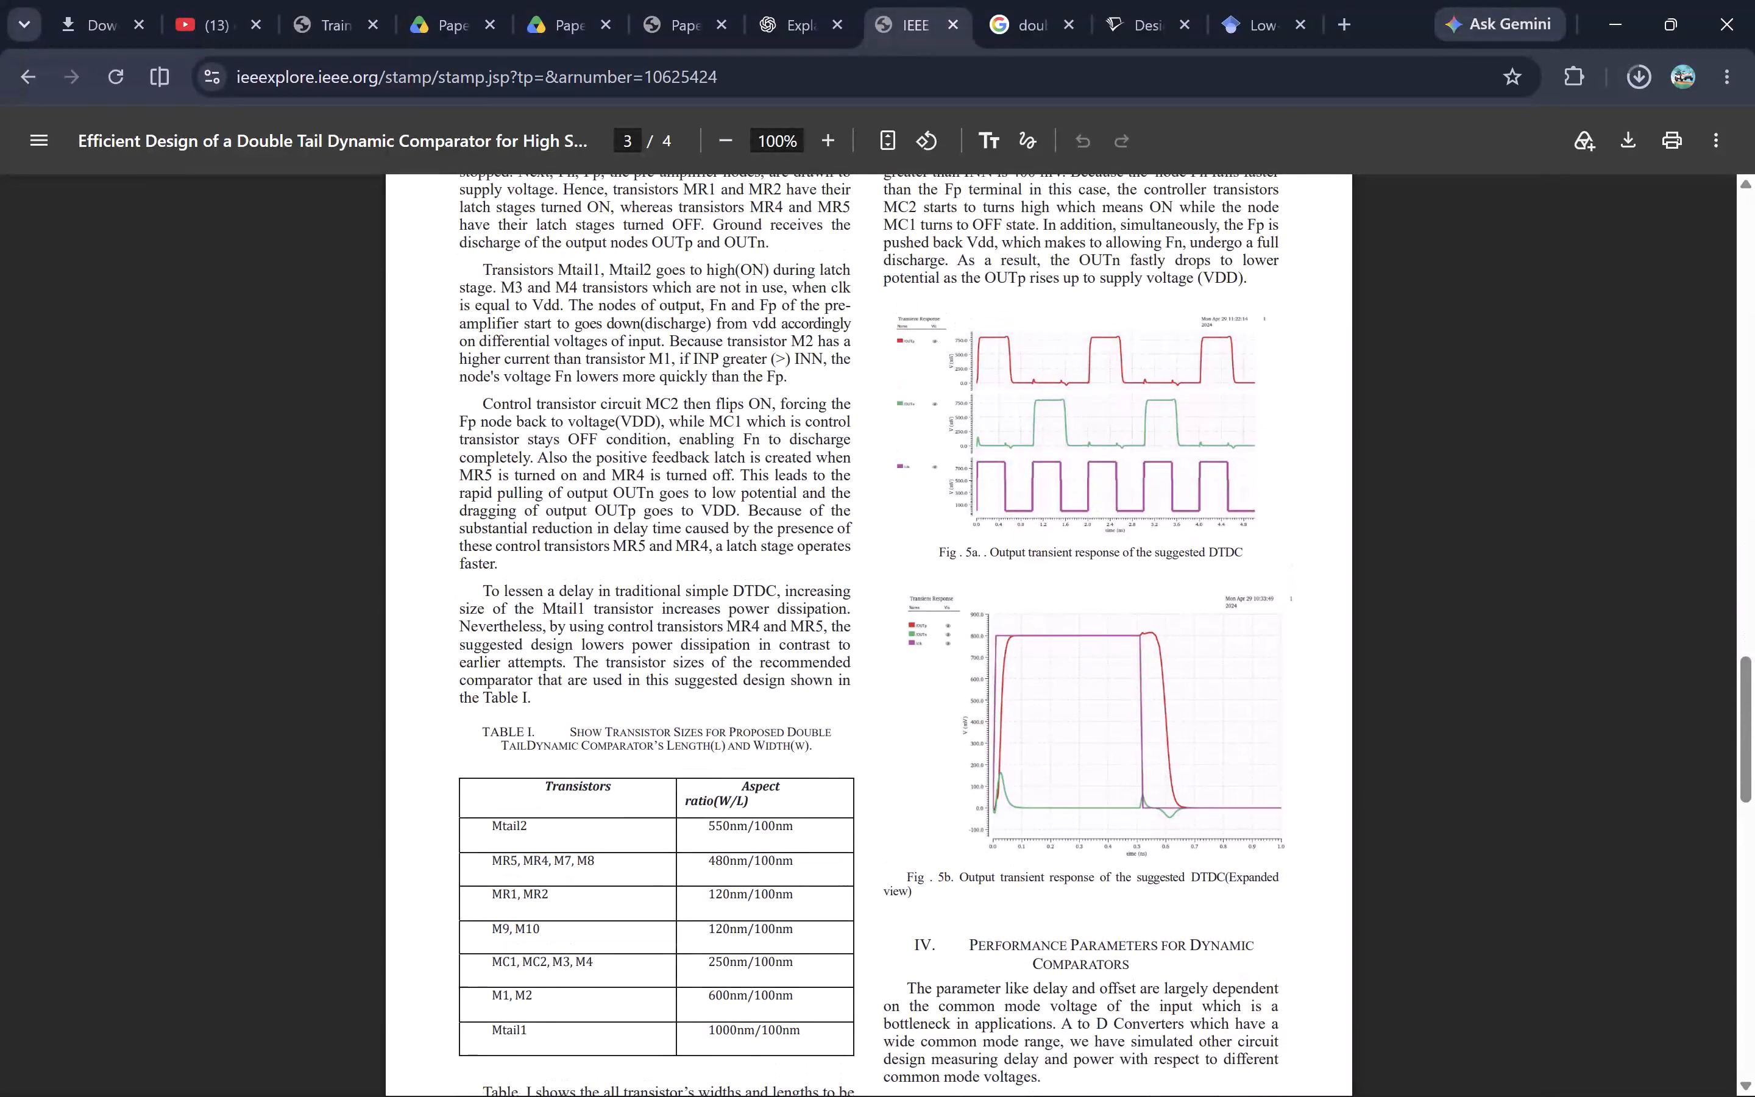
{"action": "scroll", "coordinate": [1285, 853], "scroll_direction": "up", "scroll_amount": 1}
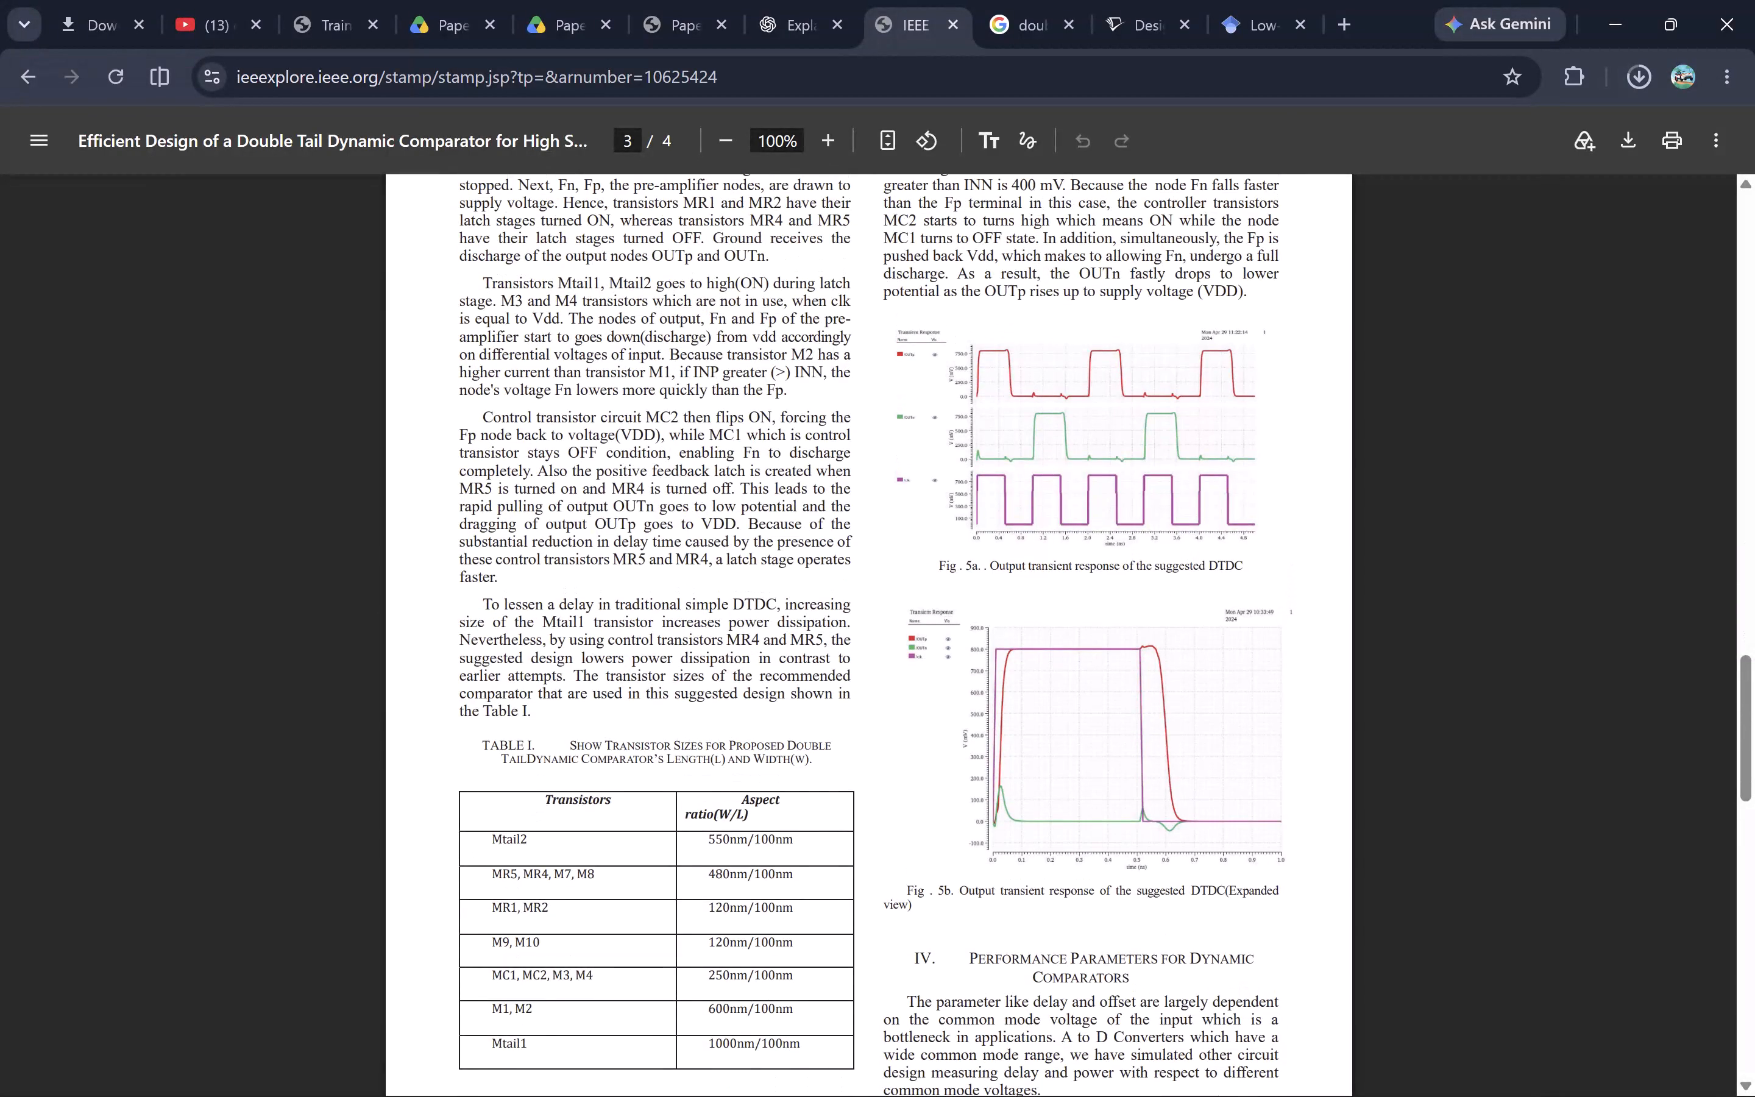
{"action": "scroll", "coordinate": [1285, 853], "scroll_direction": "down", "scroll_amount": 8}
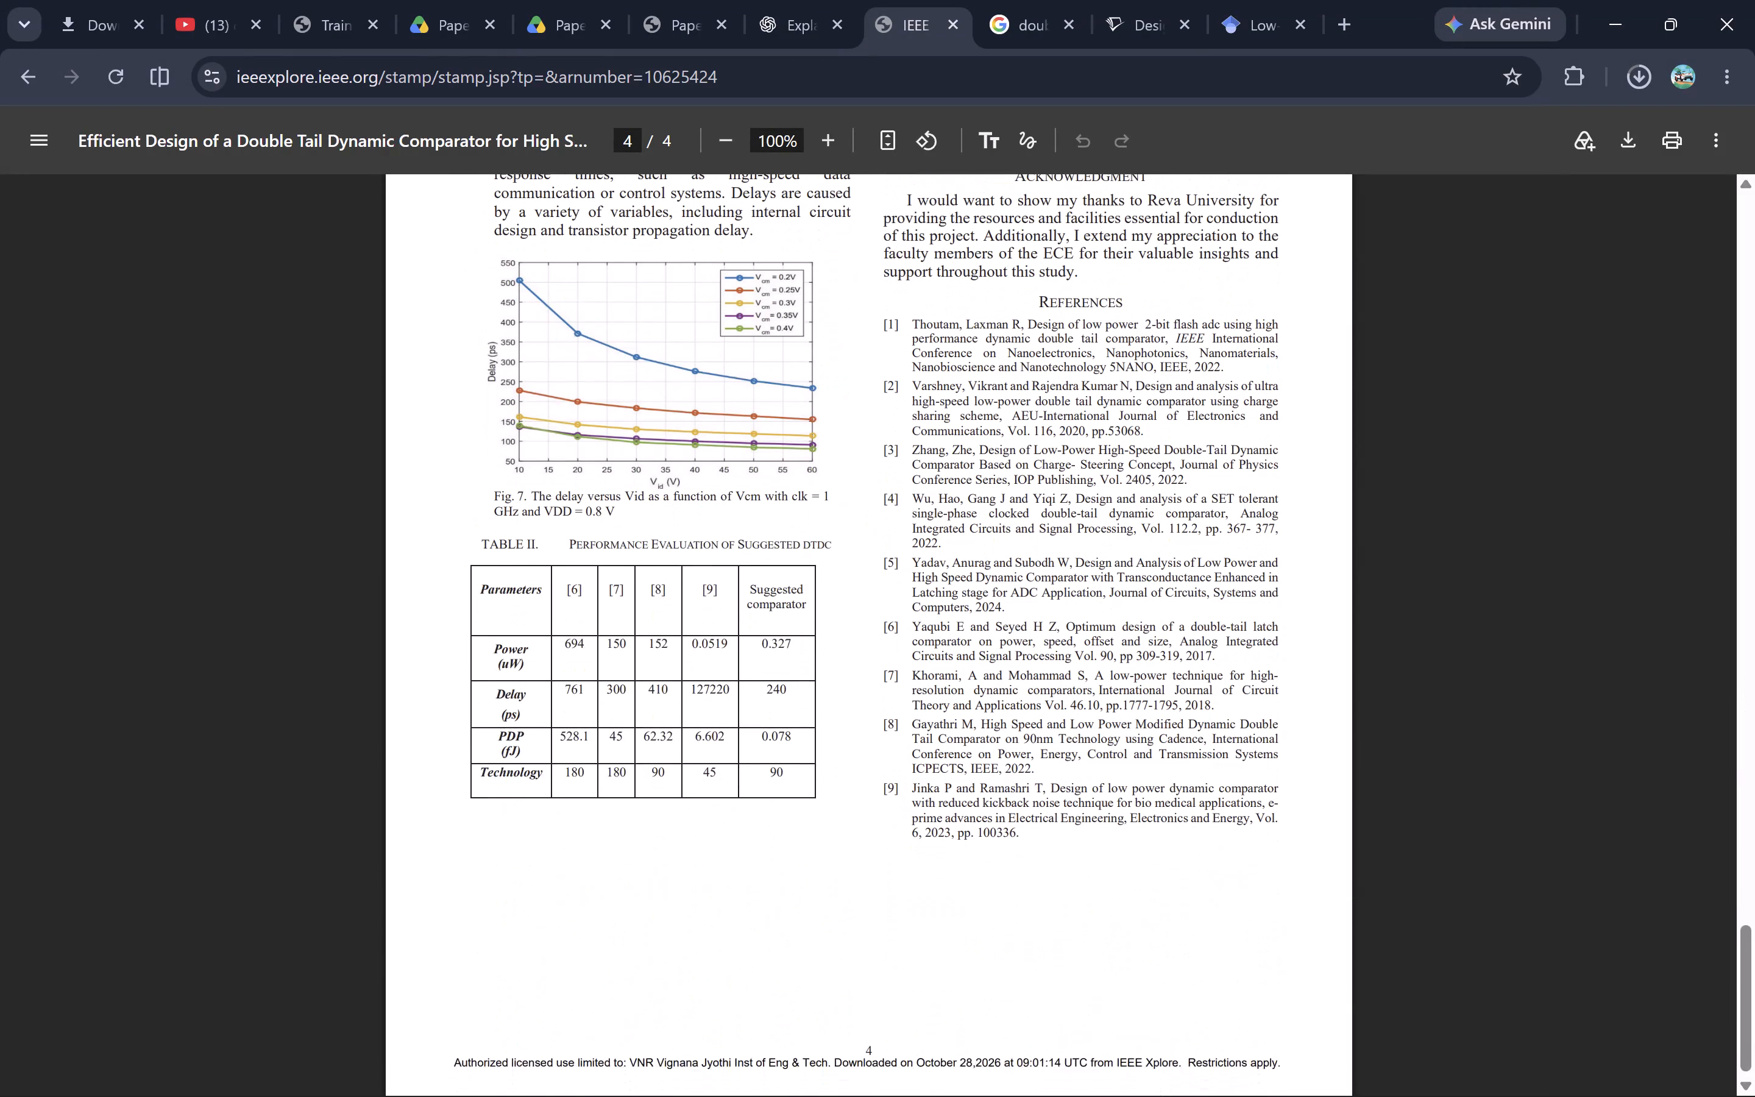
{"action": "scroll", "coordinate": [1285, 853], "scroll_direction": "up", "scroll_amount": 2}
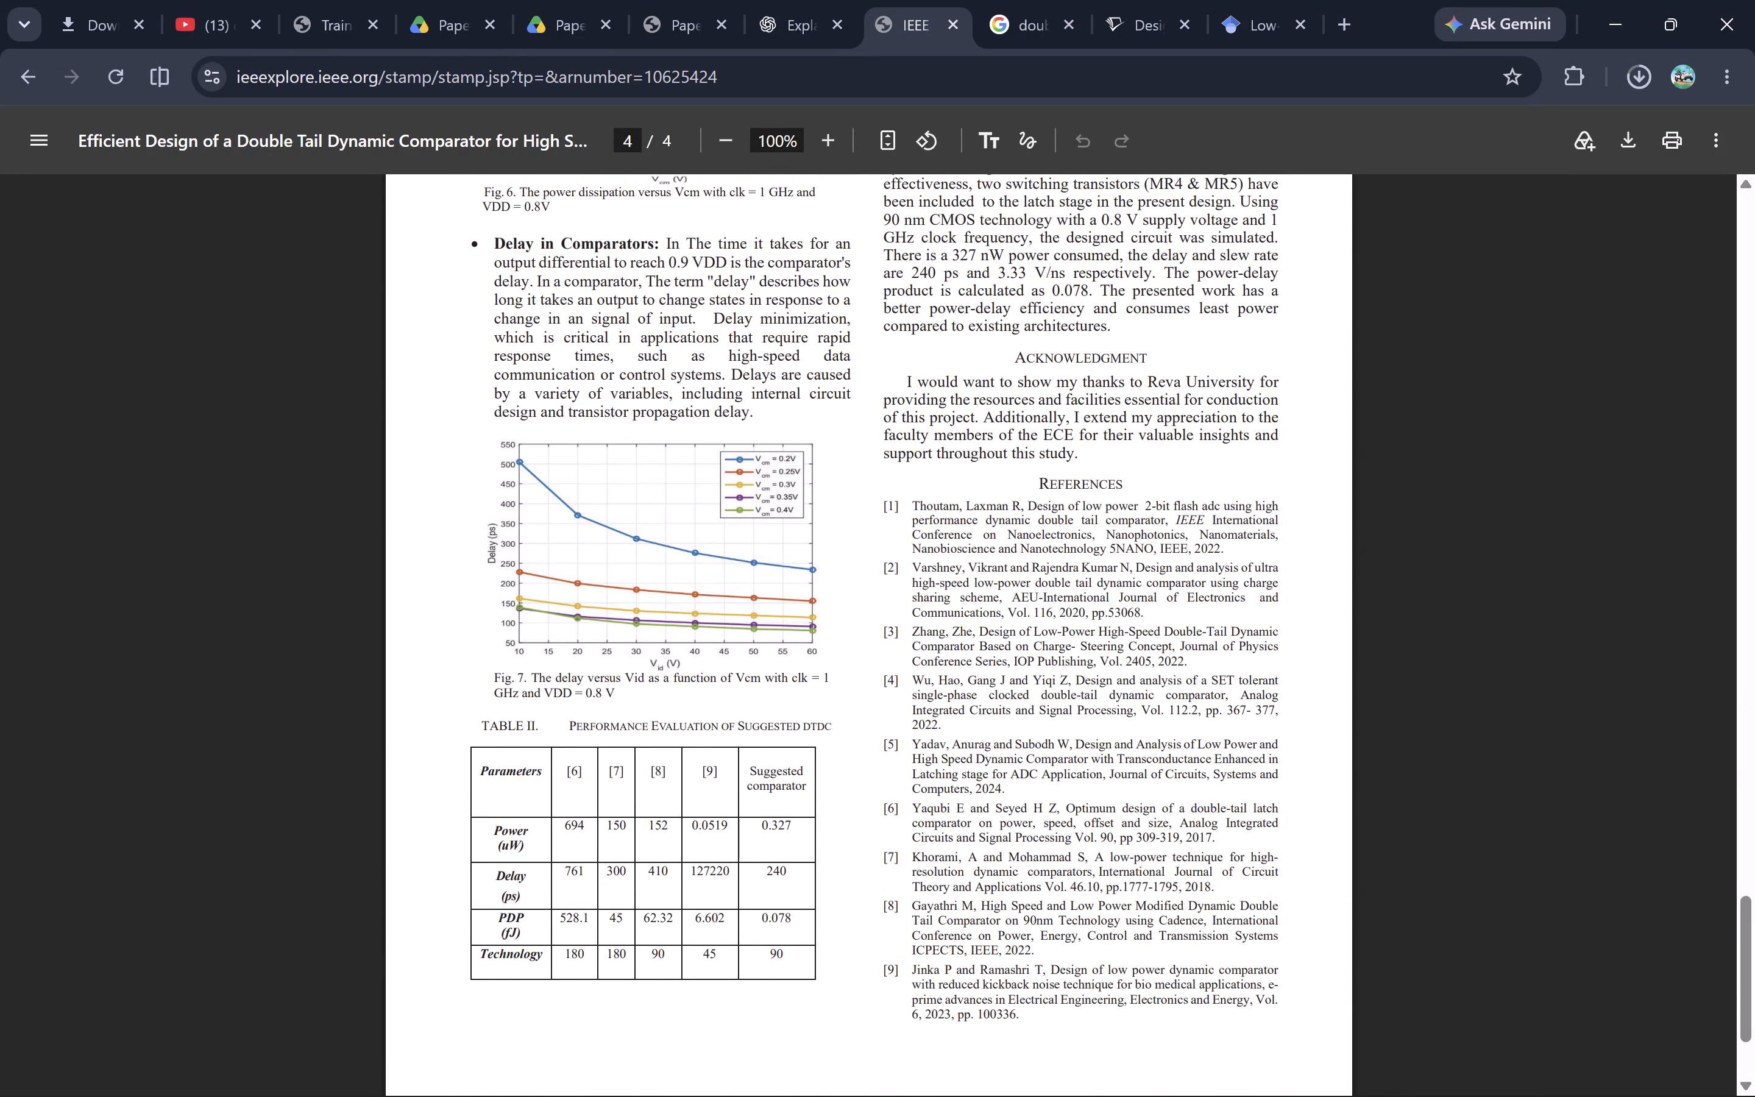
{"action": "scroll", "coordinate": [1285, 853], "scroll_direction": "up", "scroll_amount": 4}
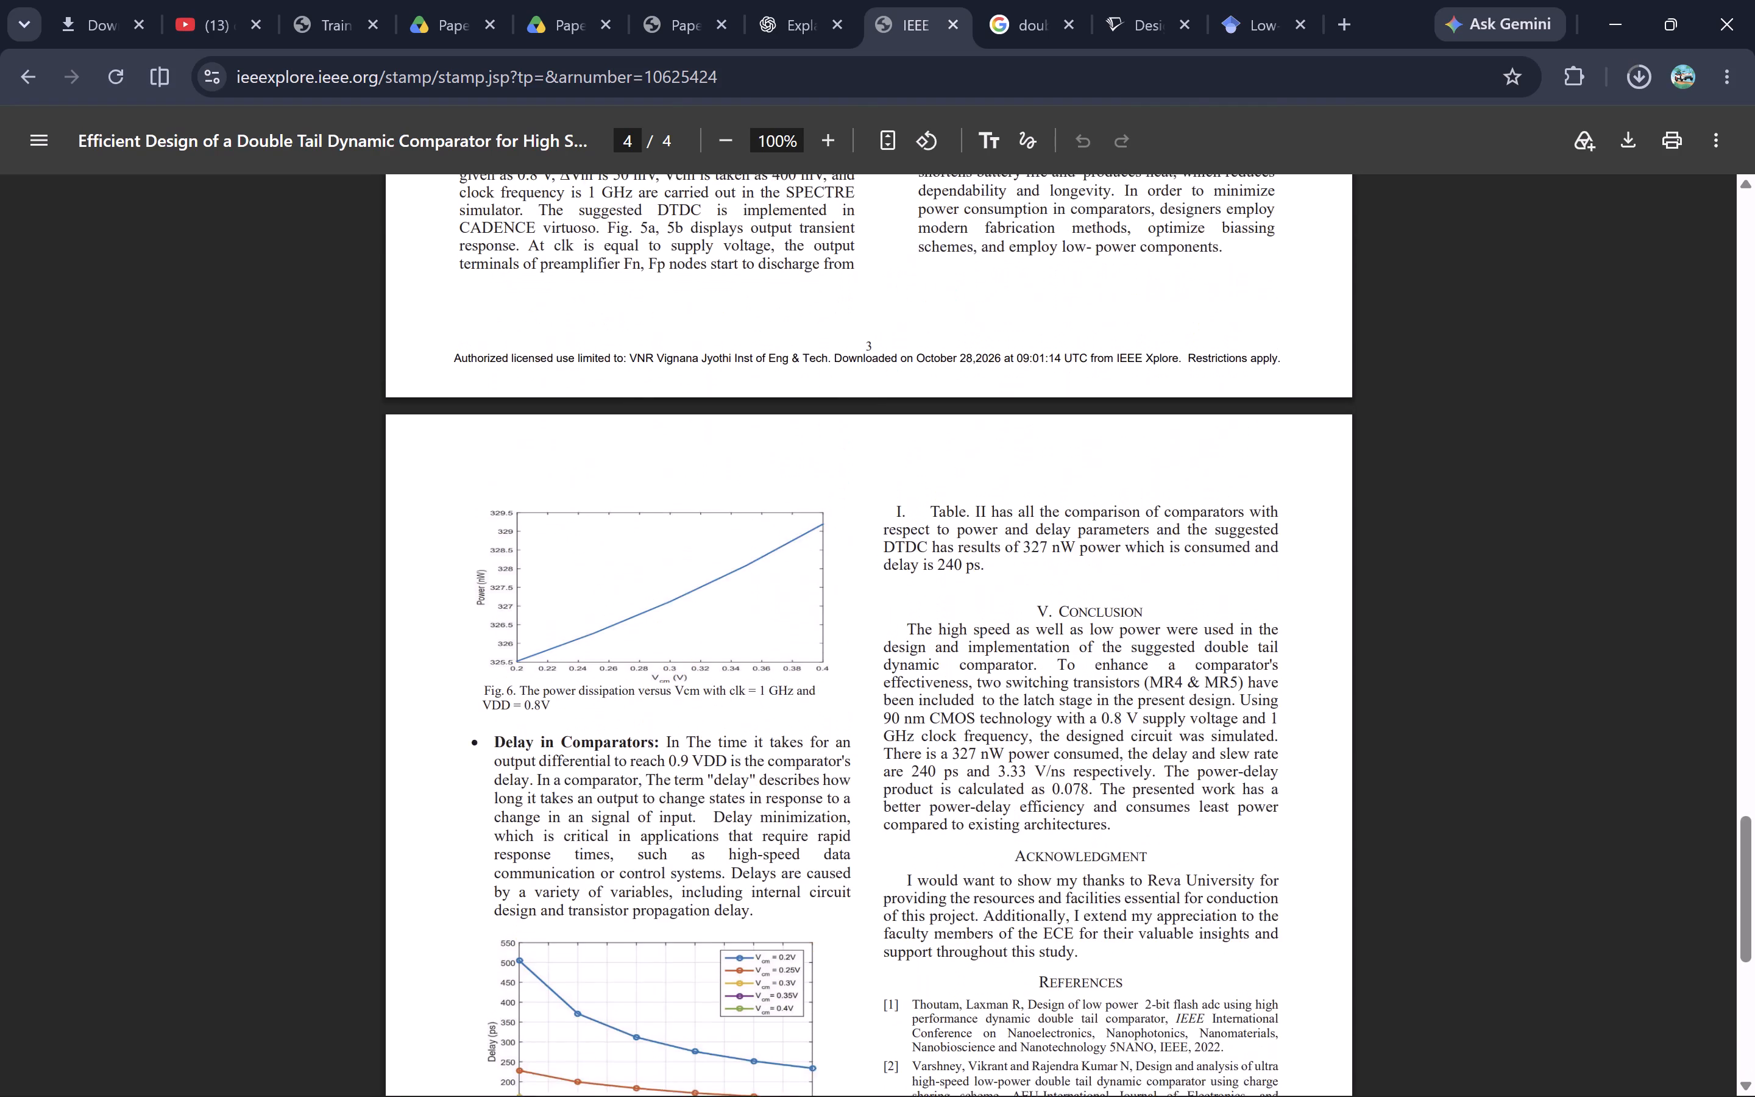
{"action": "scroll", "coordinate": [1285, 853], "scroll_direction": "up", "scroll_amount": 6}
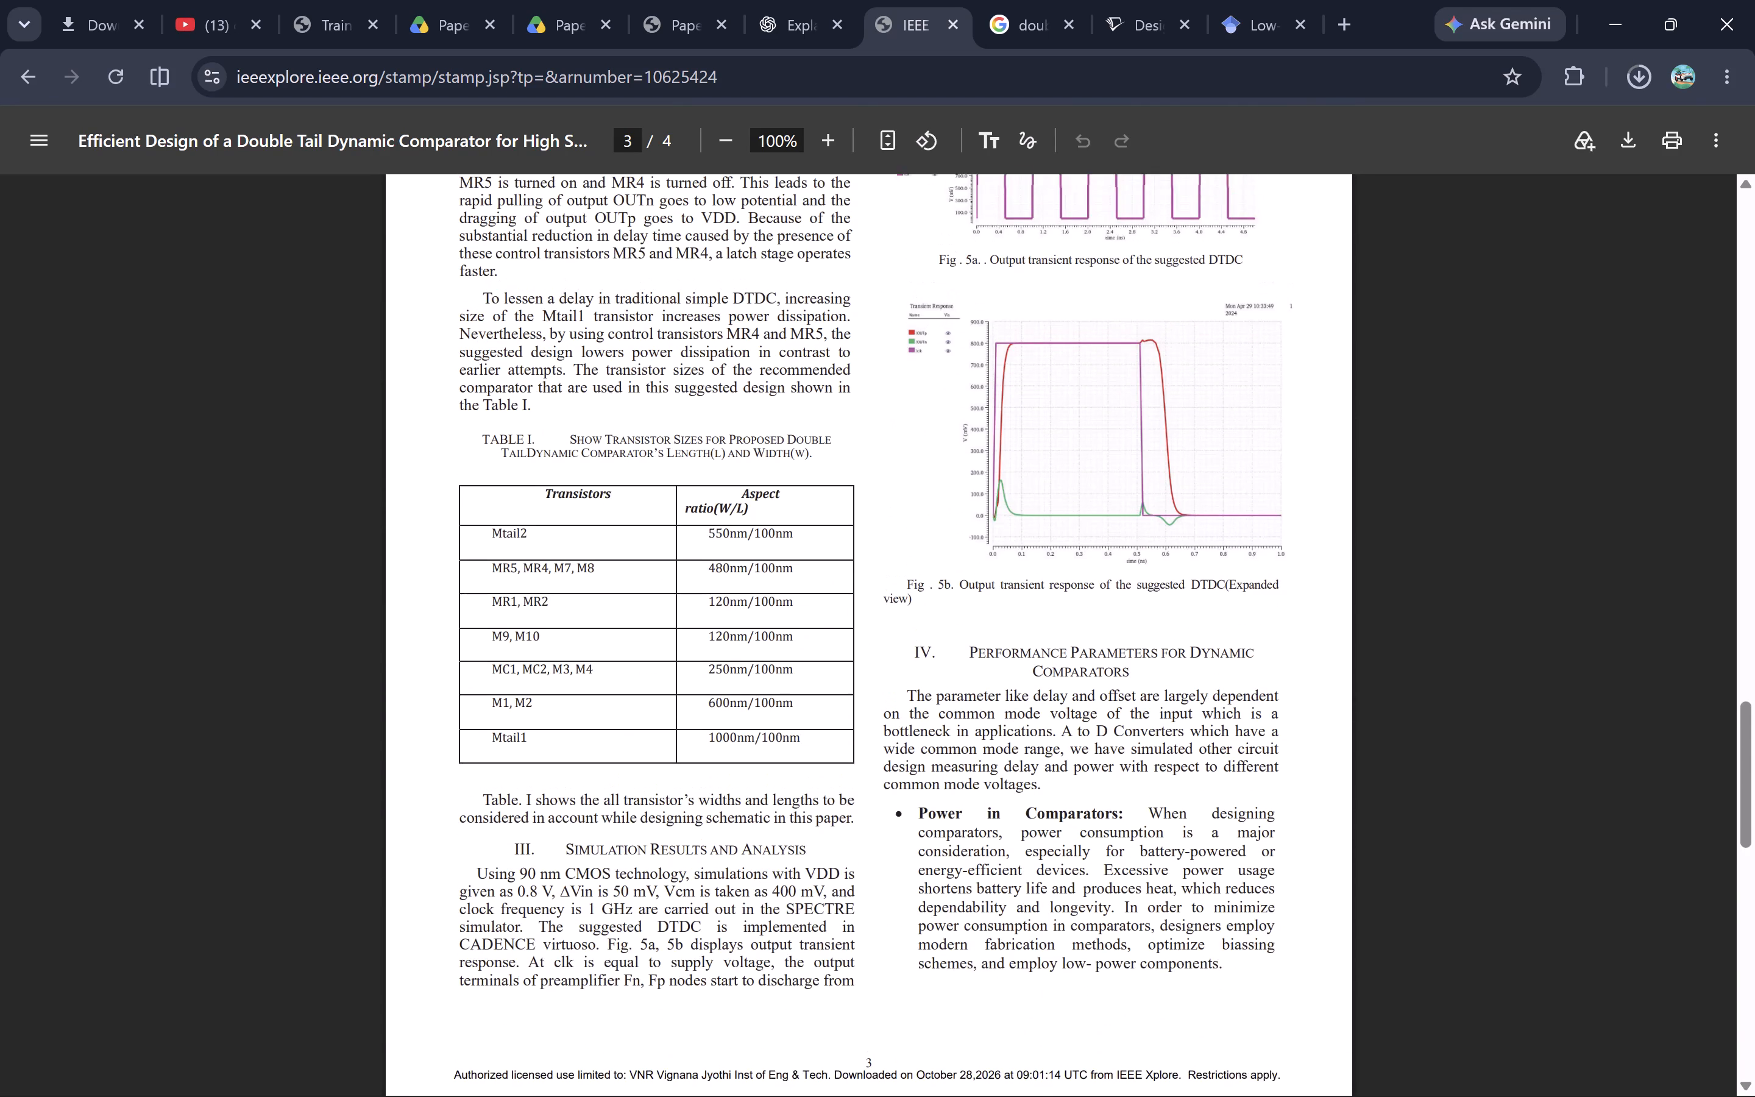
{"action": "scroll", "coordinate": [1285, 853], "scroll_direction": "up", "scroll_amount": 1}
{"action": "scroll", "coordinate": [1285, 853], "scroll_direction": "down", "scroll_amount": 11}
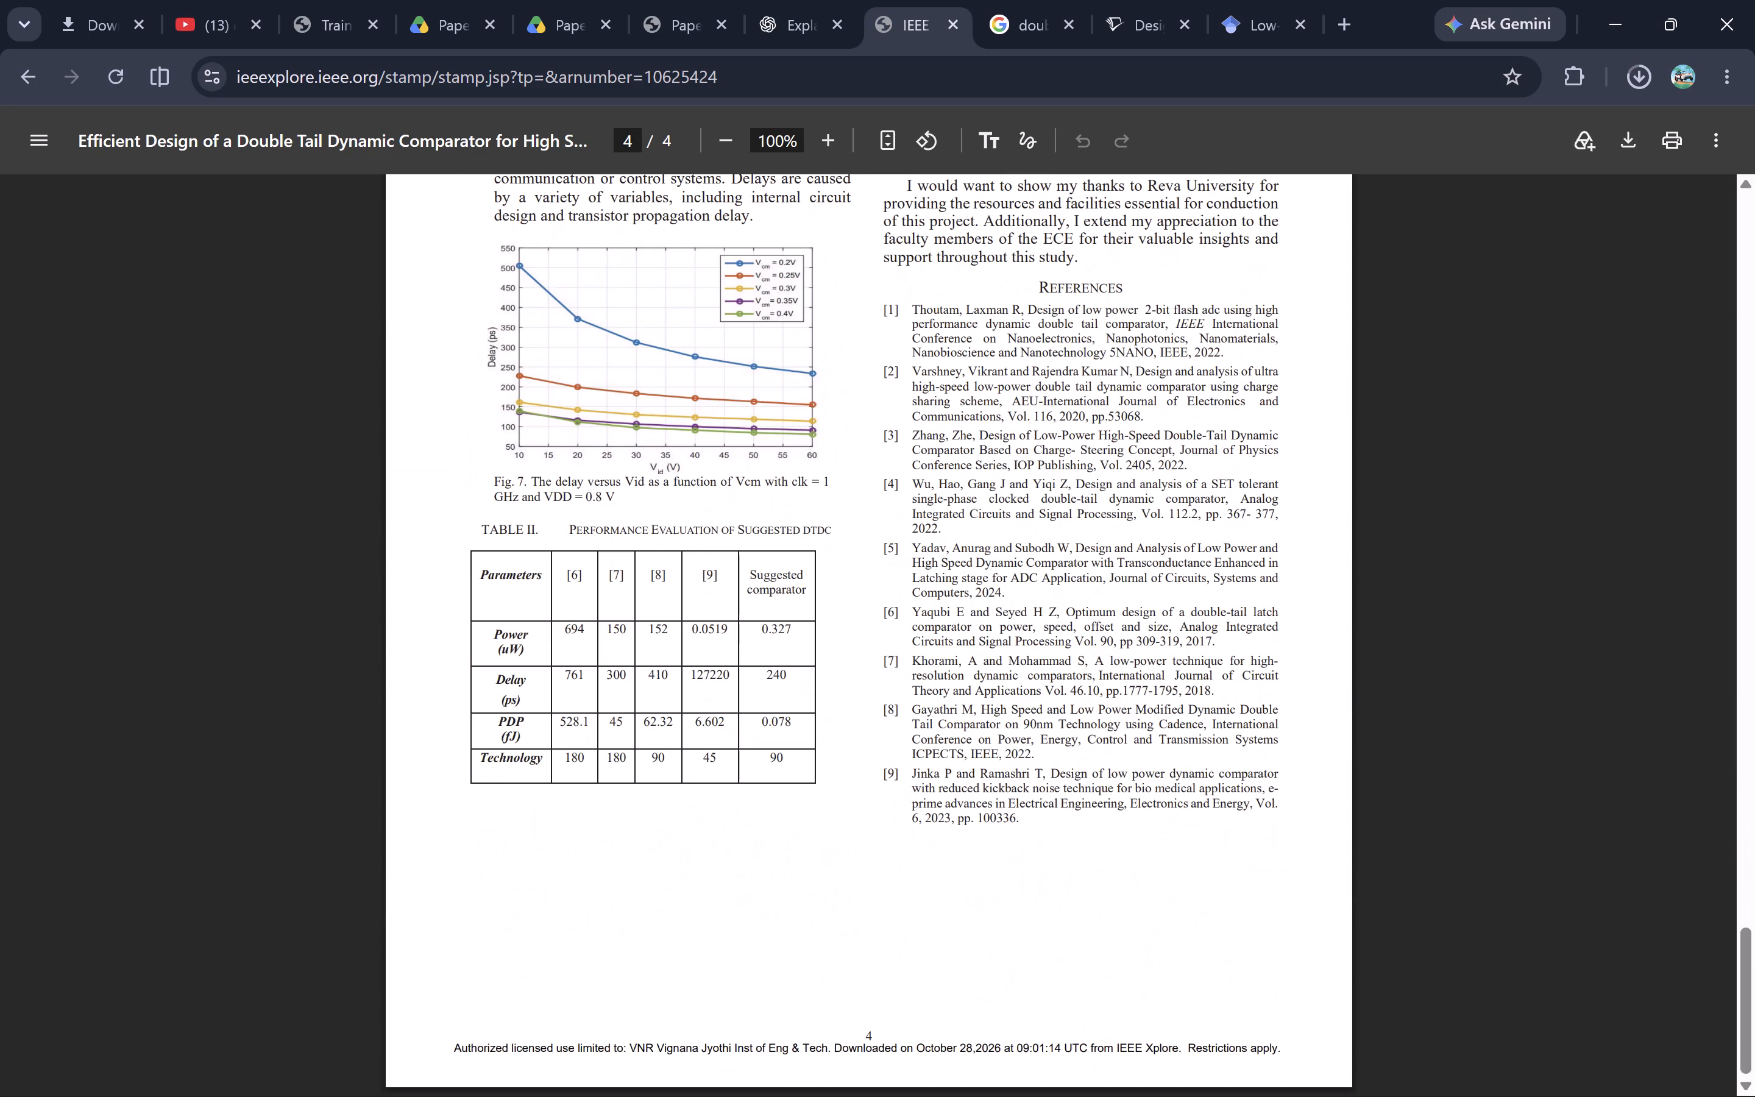
Narrow the Google Images results for double tail dynamic comparator graphs to offset voltage.
{"action": "left_click", "coordinate": [1041, 0]}
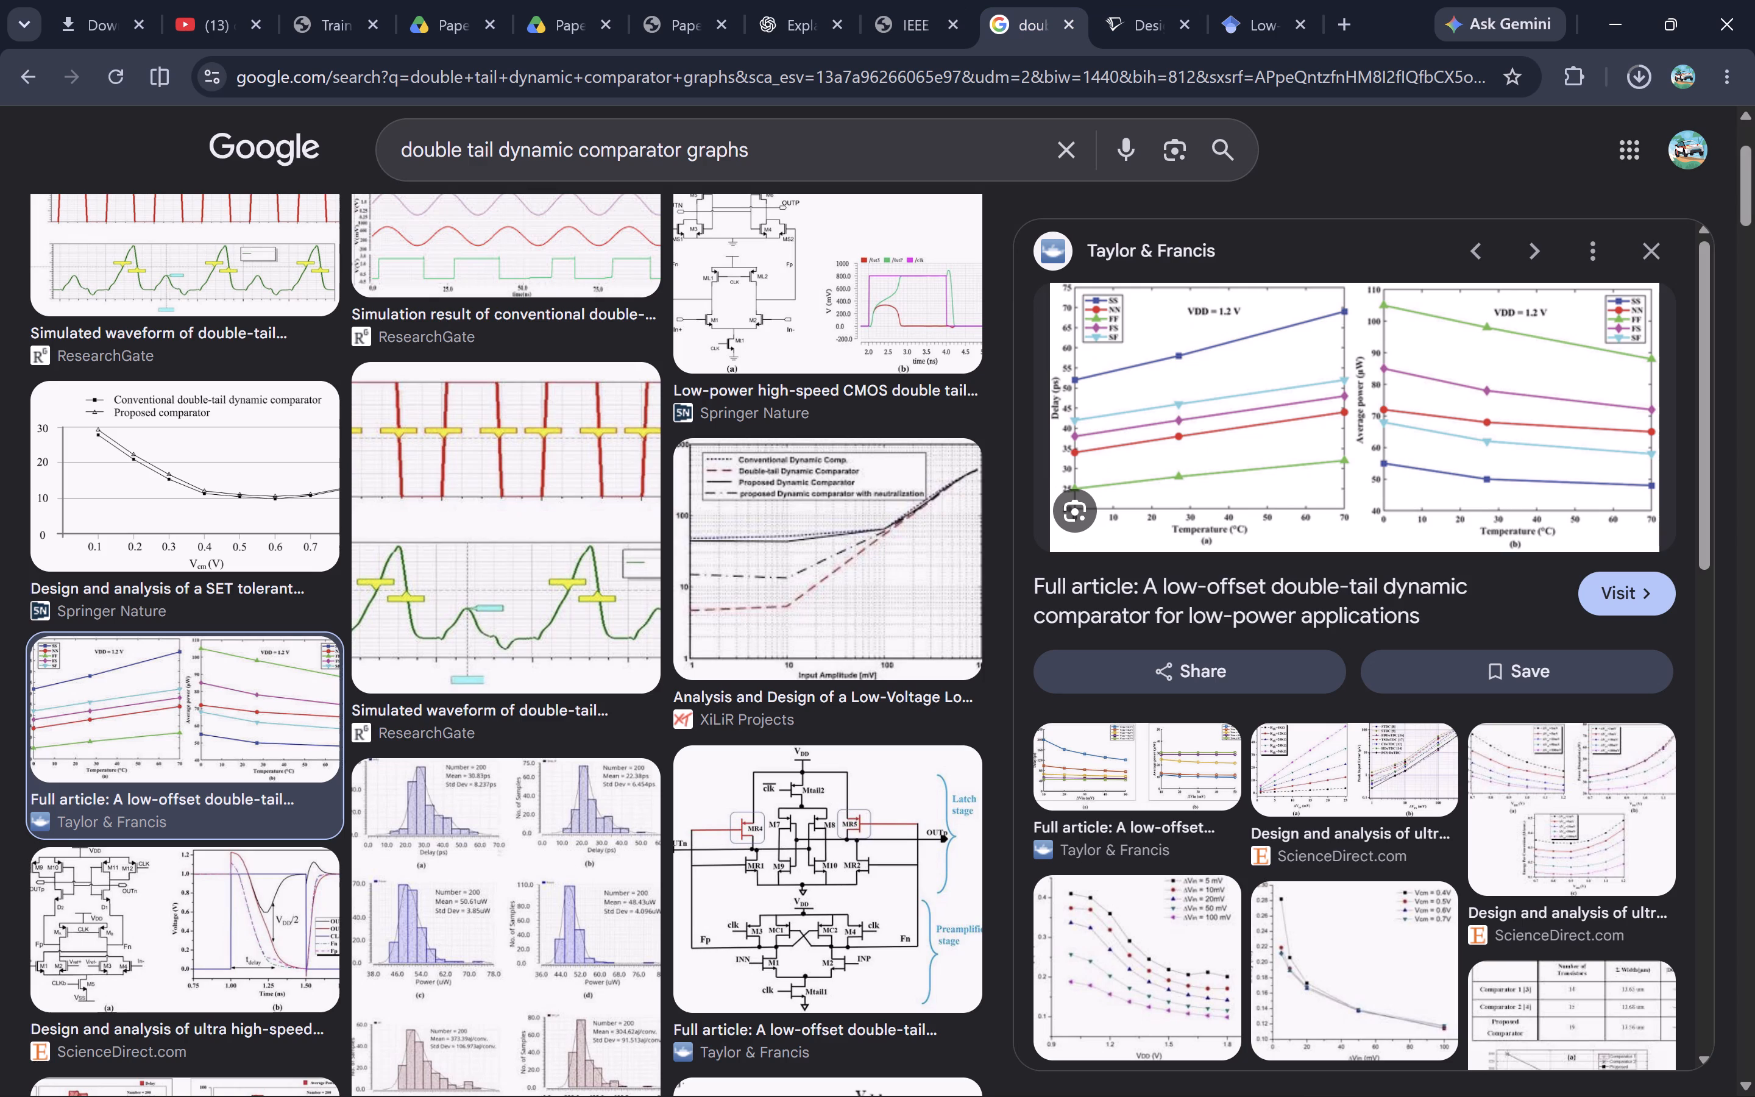
{"action": "scroll", "coordinate": [870, 527], "scroll_direction": "up", "scroll_amount": 3}
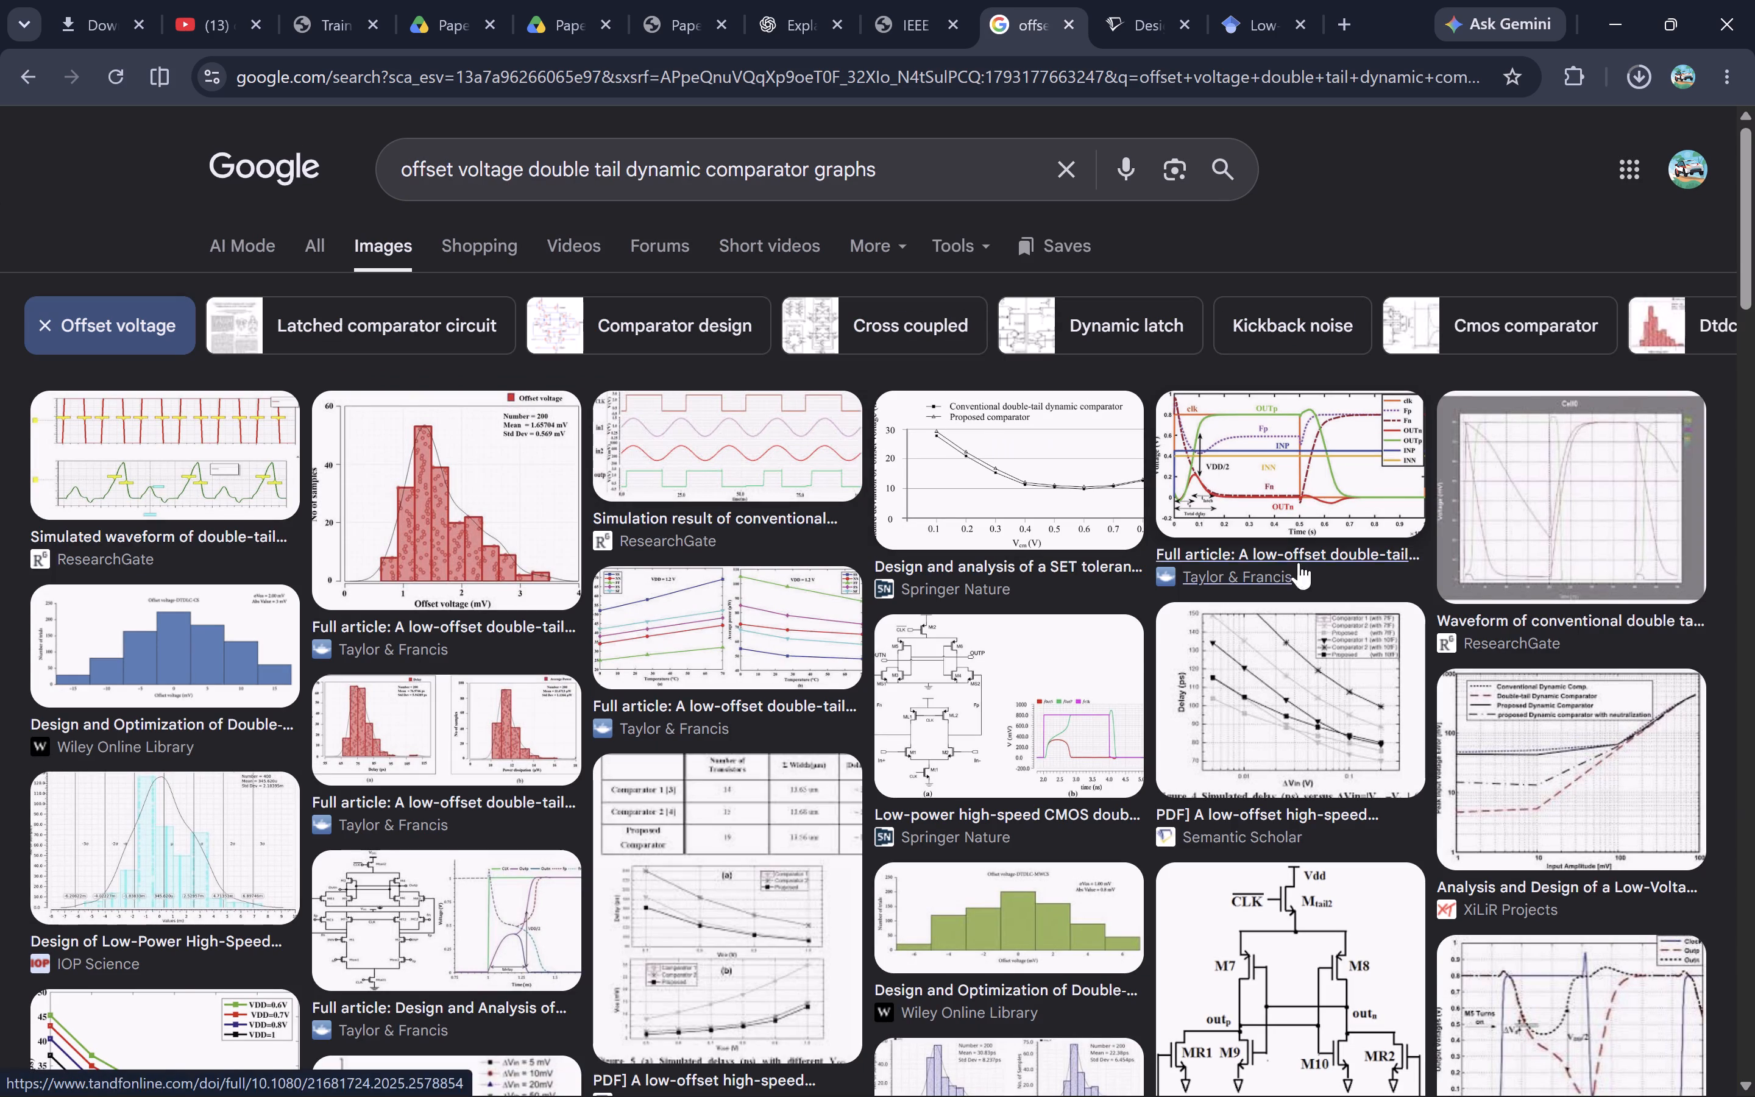
Examine the proposed strongARM latch comparator schematic and its waveforms in Fig. 6 on page 8 of Paper-1.pdf.
{"action": "left_click", "coordinate": [698, 0]}
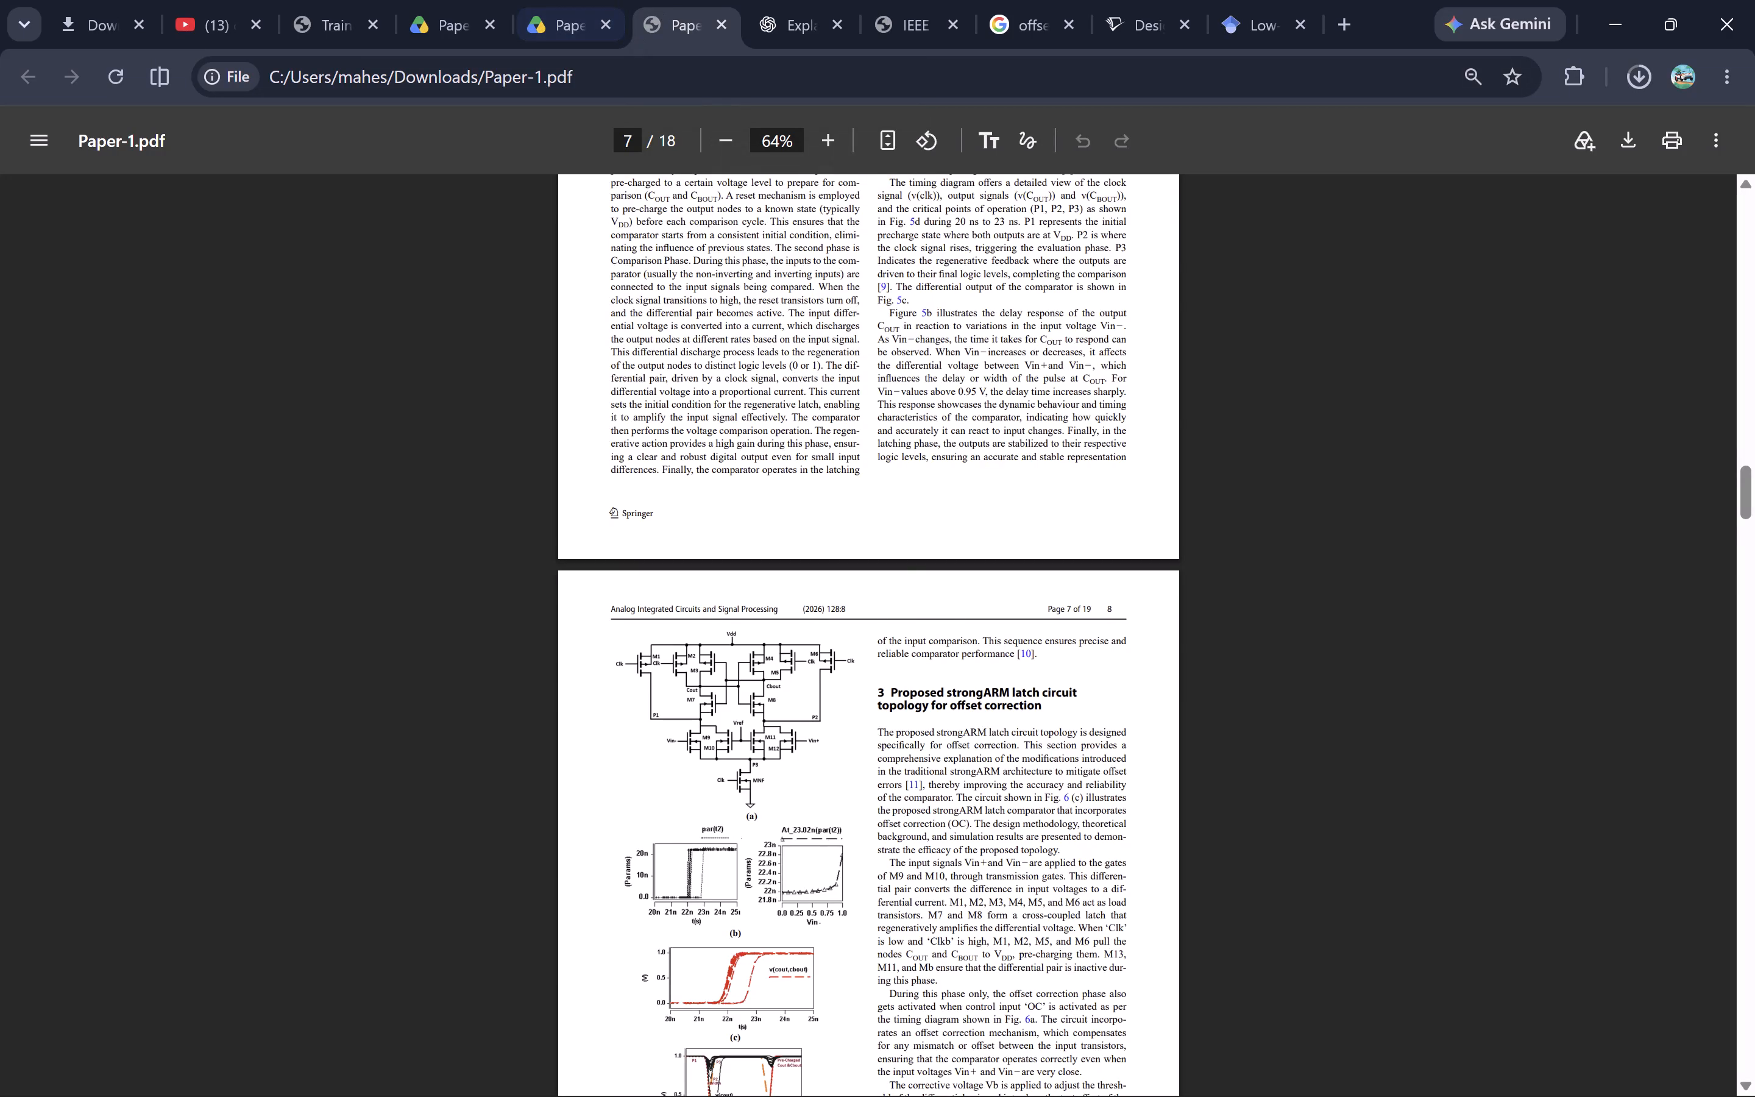
{"action": "scroll", "coordinate": [948, 657], "scroll_direction": "down", "scroll_amount": 6}
{"action": "scroll", "coordinate": [948, 657], "scroll_direction": "right", "scroll_amount": 1}
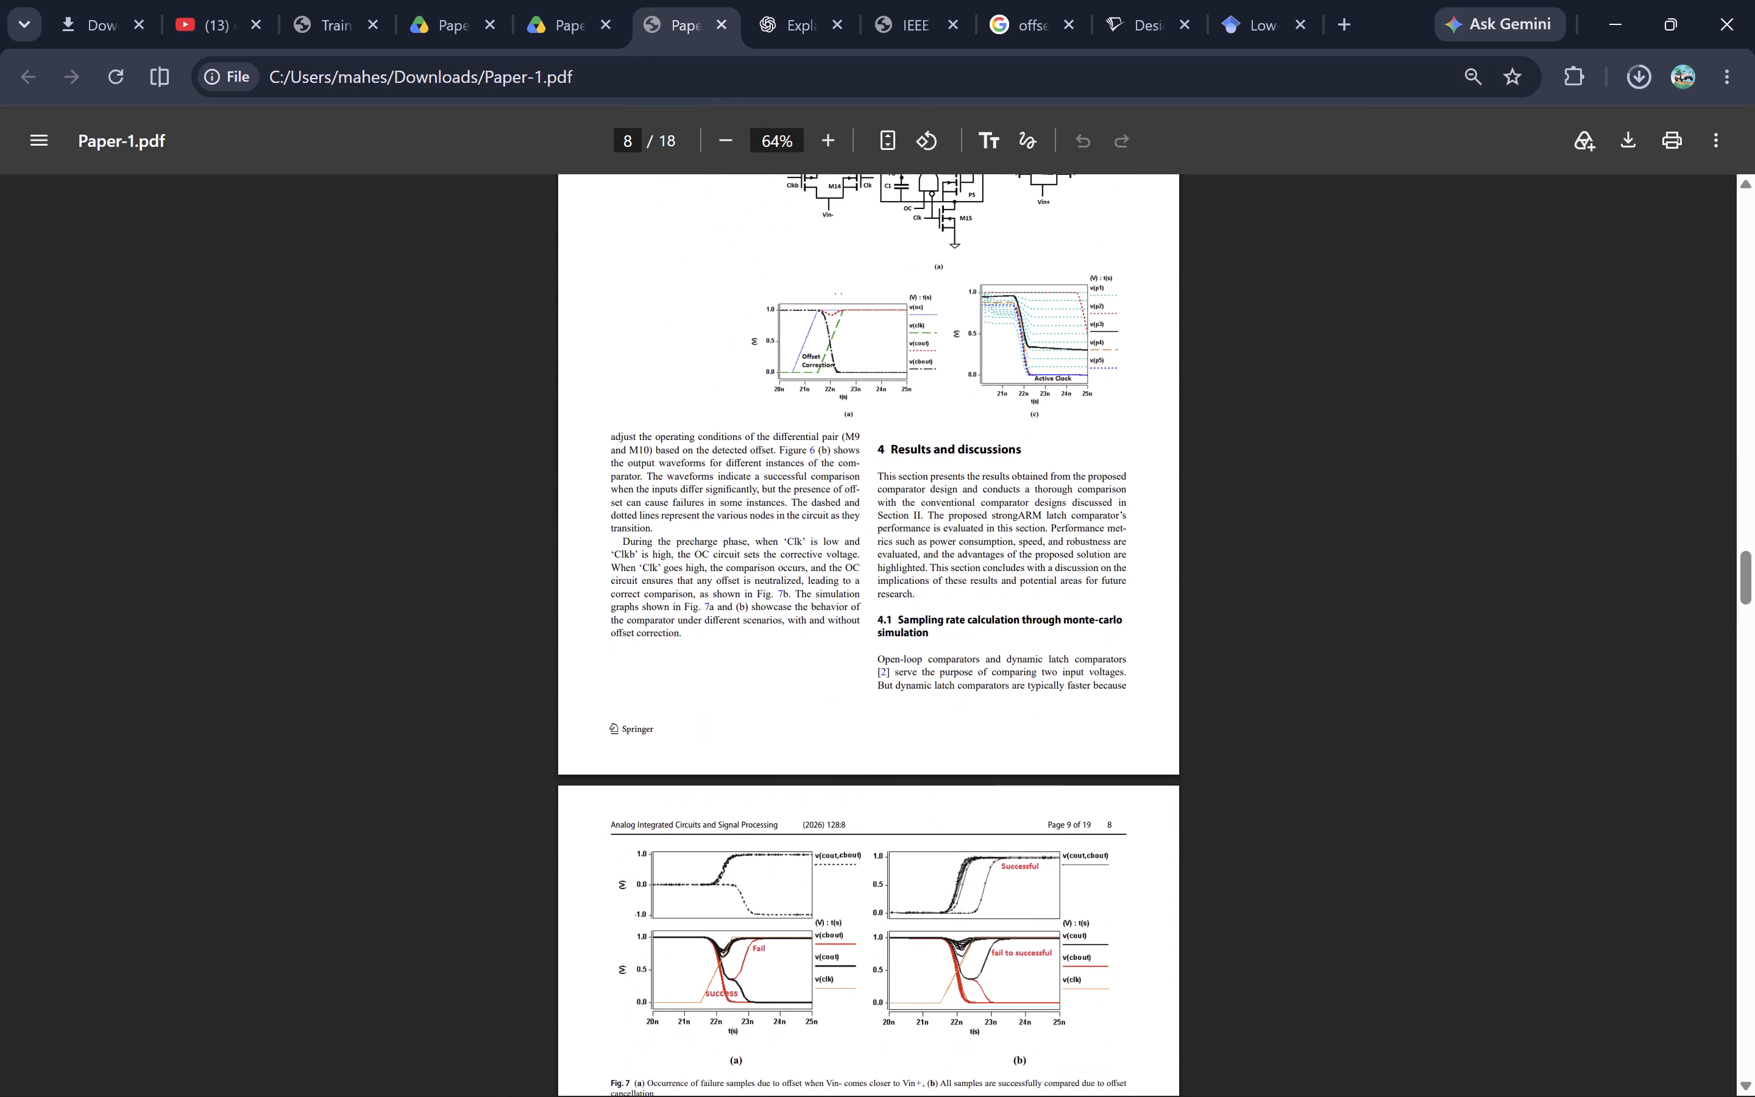
{"action": "scroll", "coordinate": [948, 657], "scroll_direction": "right", "scroll_amount": 1}
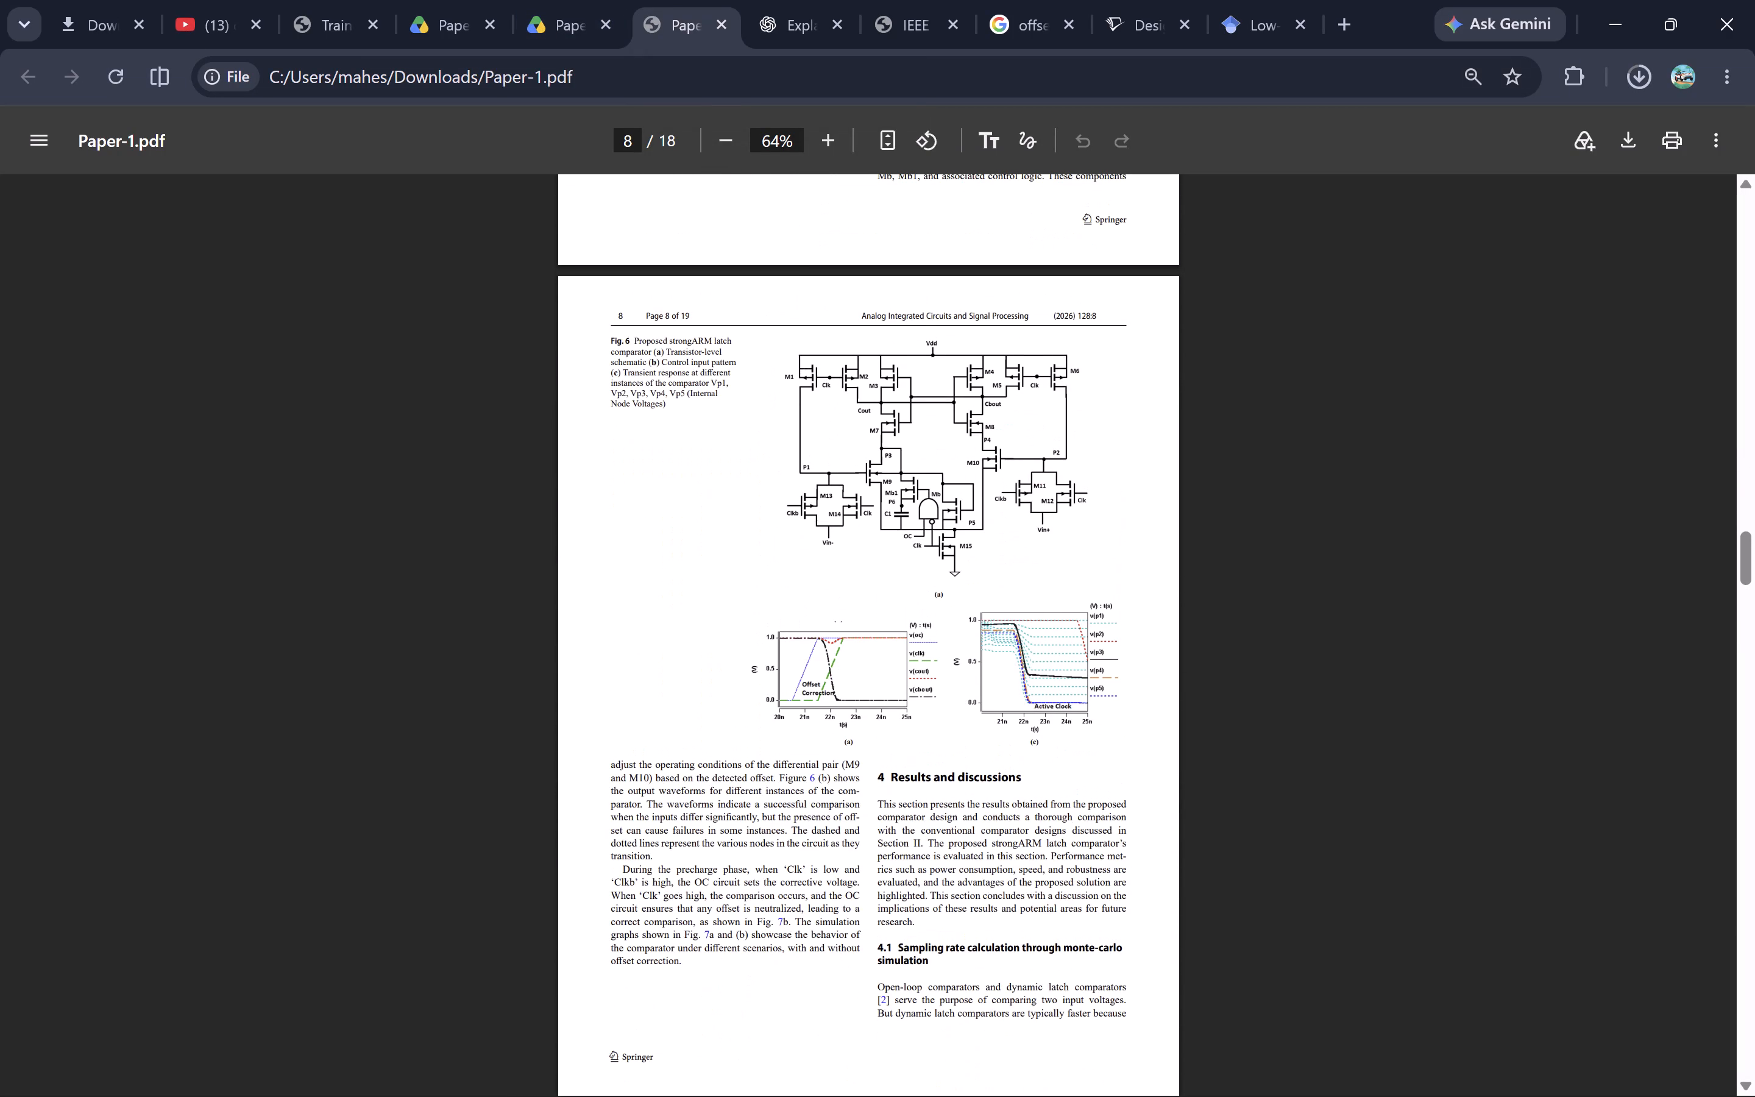
{"action": "left_click_drag", "start_coordinate": [948, 657], "coordinate": [1147, 0]}
{"action": "left_click_drag", "start_coordinate": [1147, 0], "coordinate": [804, 5]}
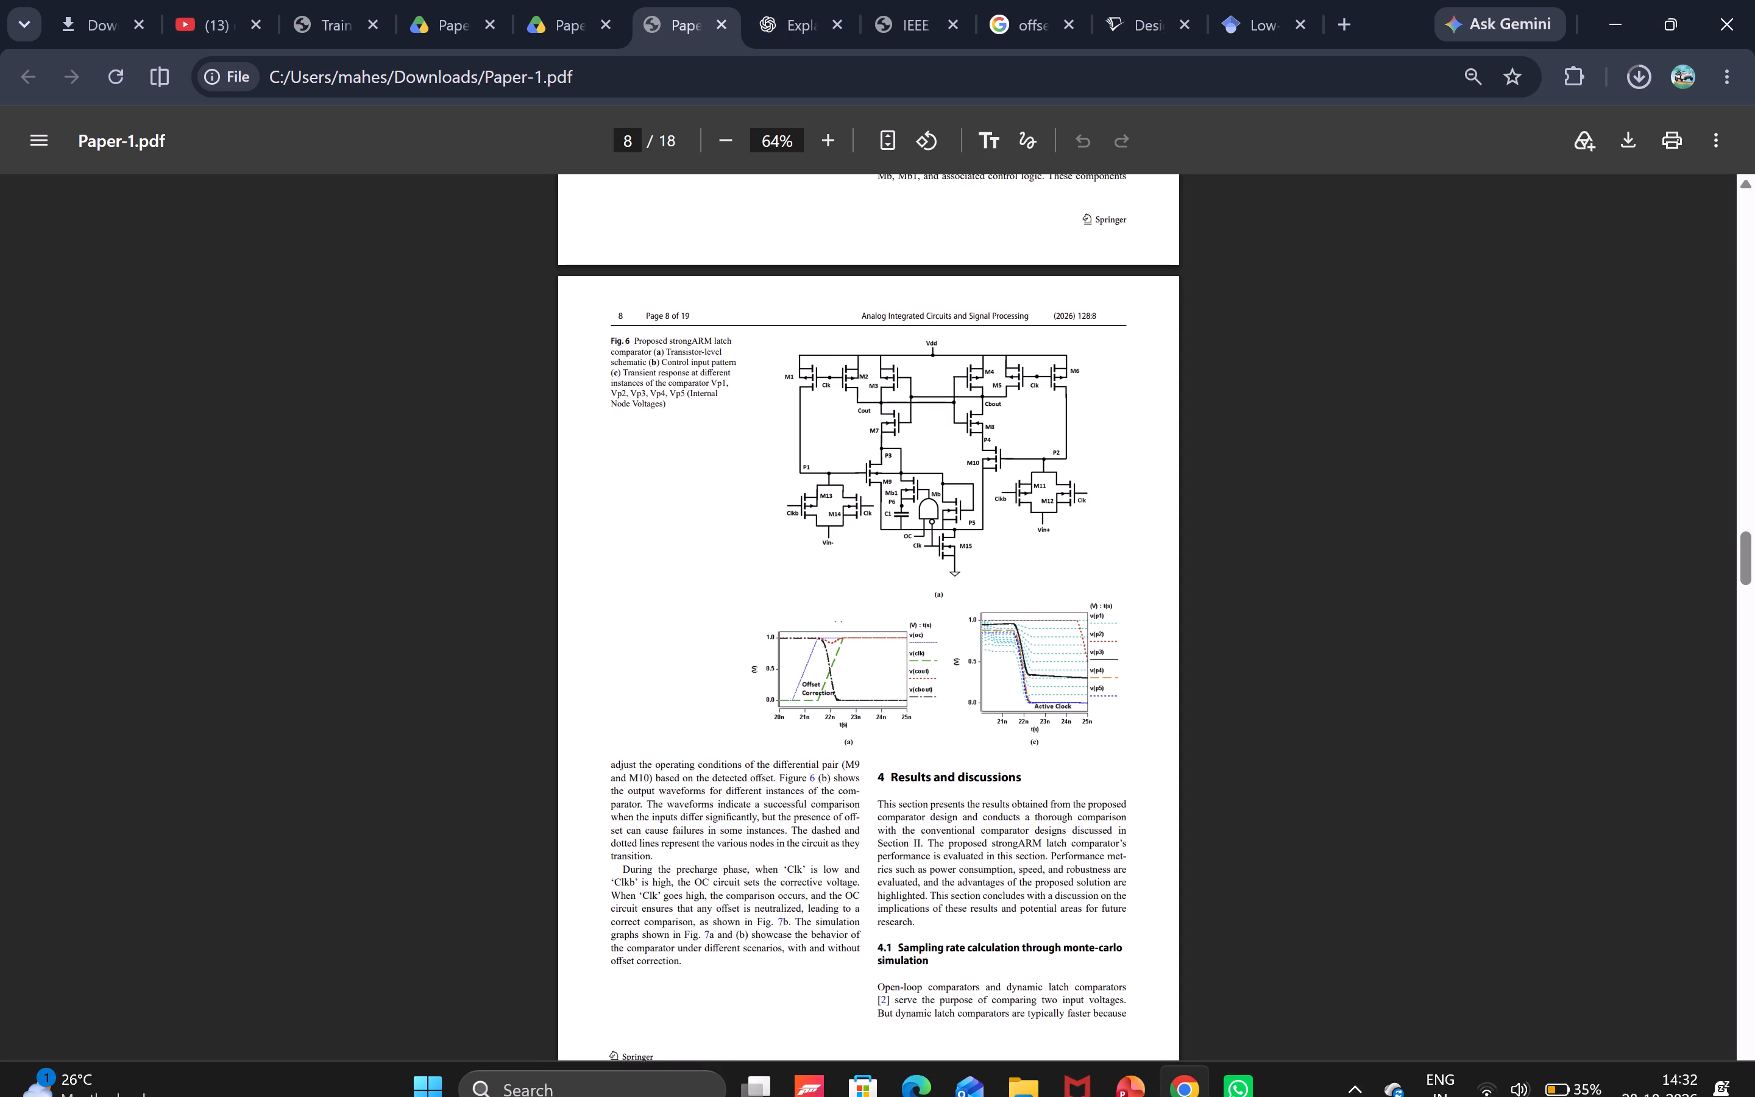
In the PowerPoint presentation, delete "Attach the foundry or educational PDK." from the PDK / technology files card on slide 9.
{"action": "left_click", "coordinate": [1148, 1069]}
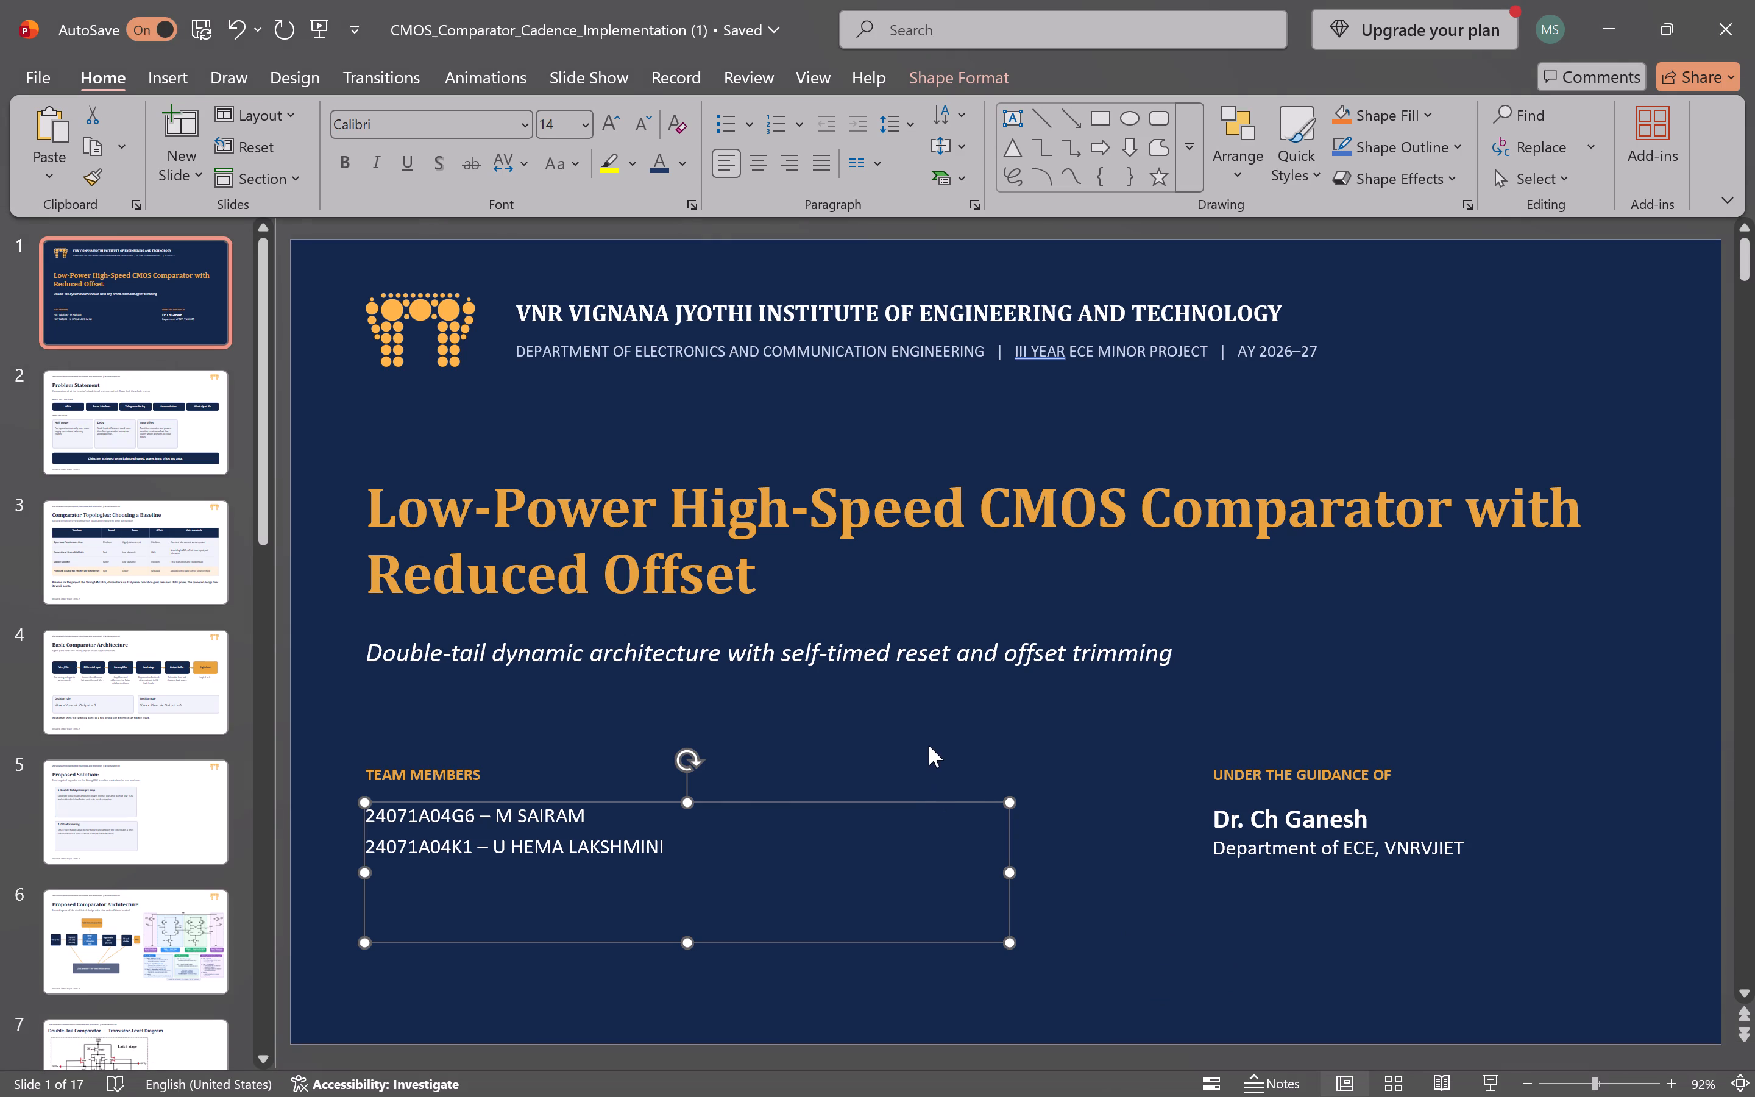
{"action": "left_click", "coordinate": [928, 729]}
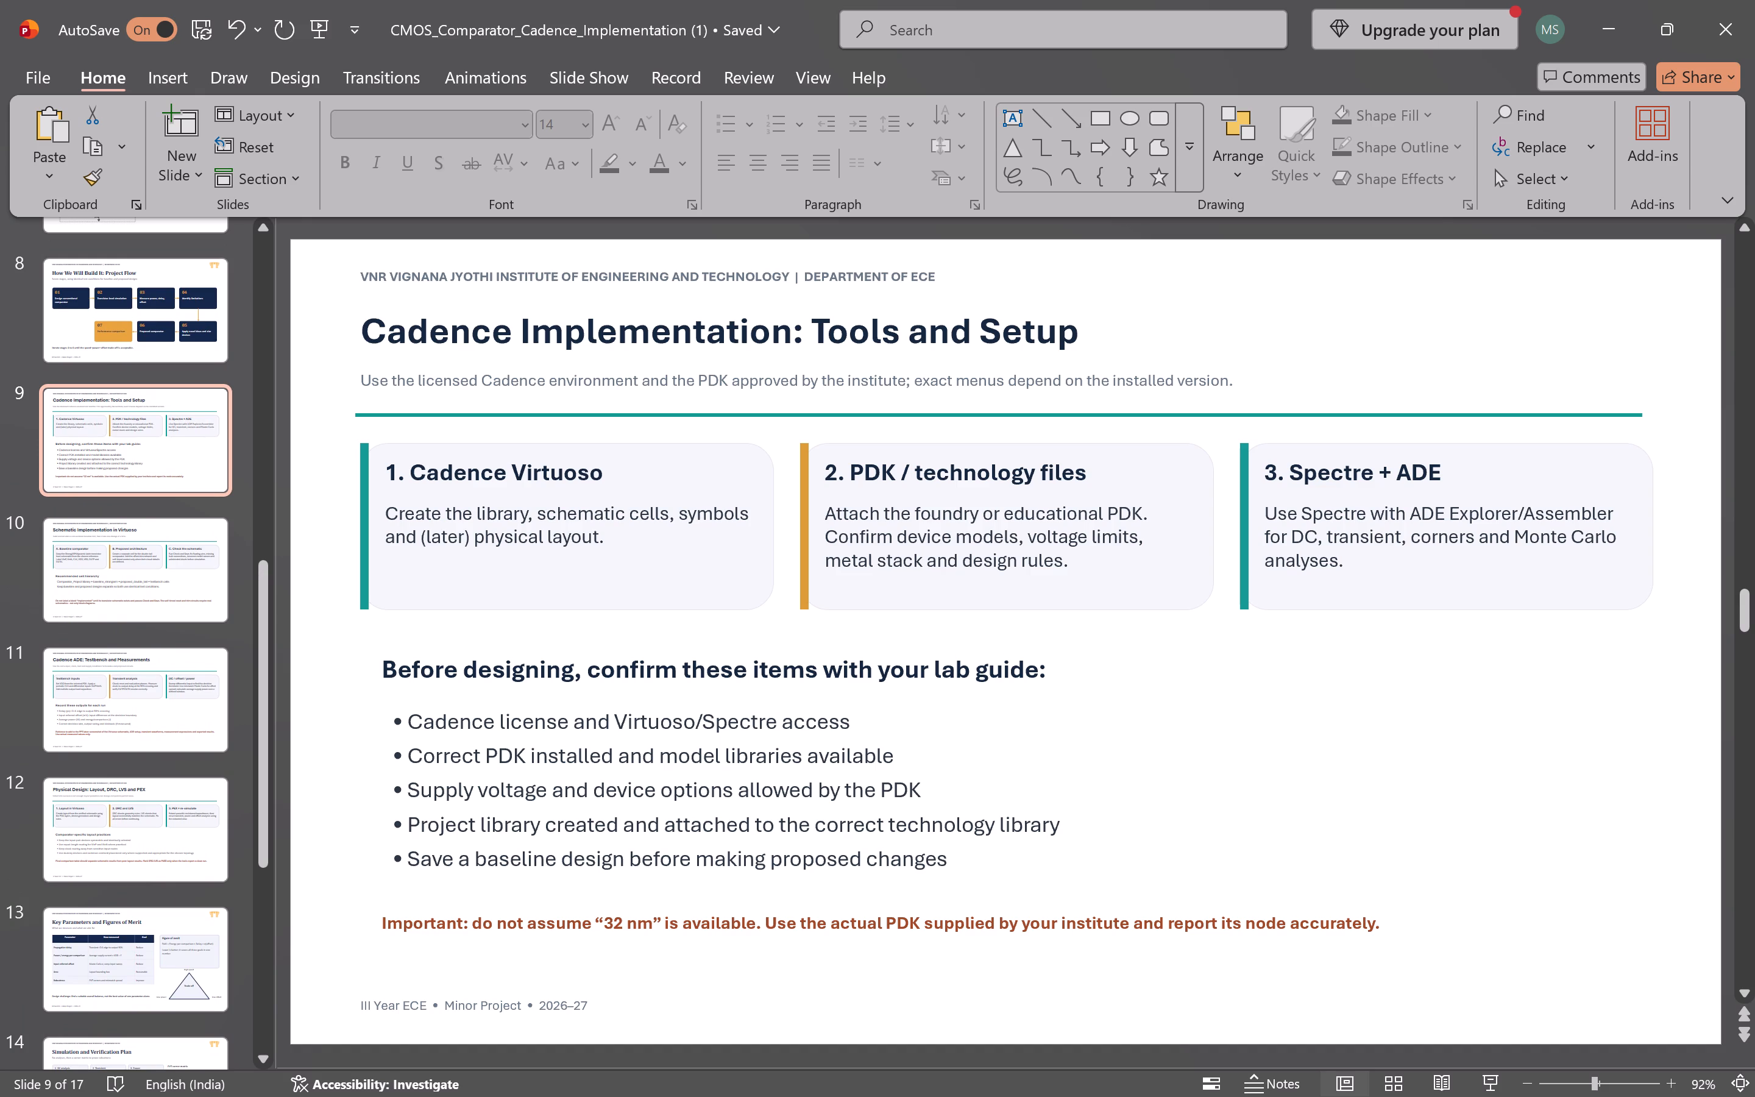
{"action": "left_click", "coordinate": [1143, 518]}
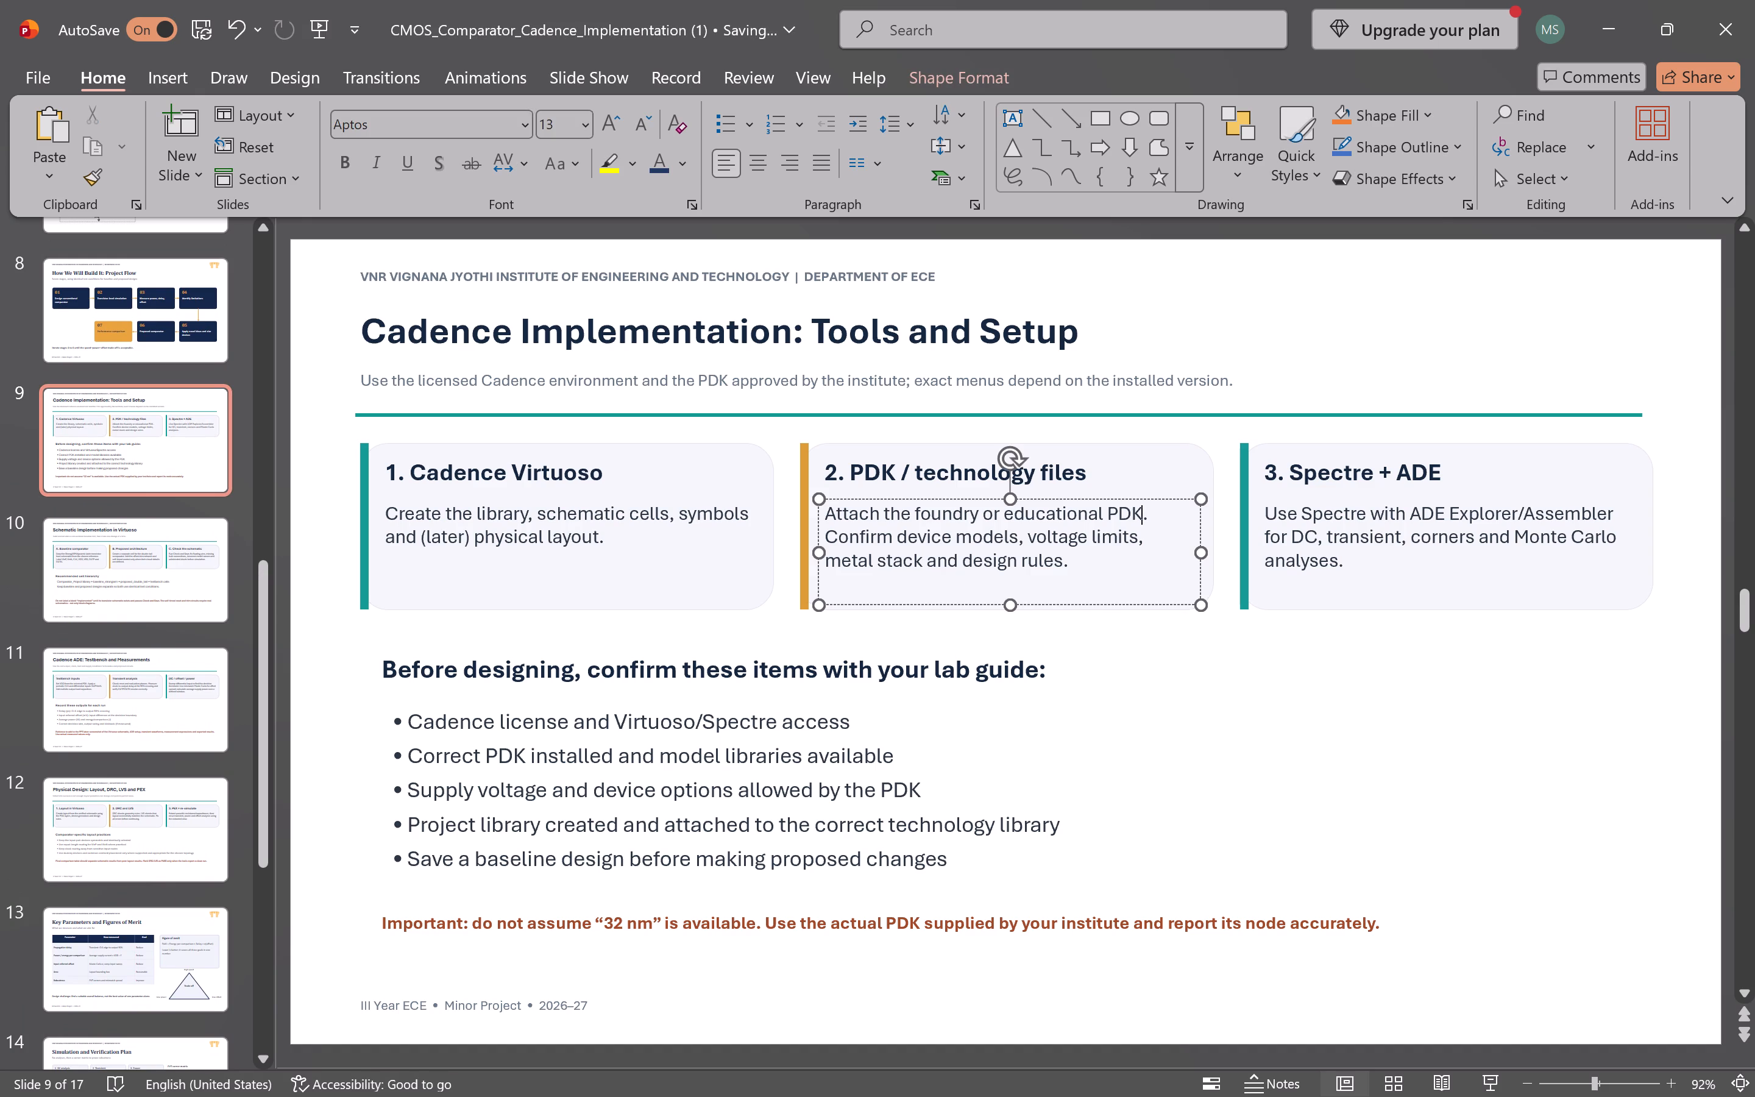
{"action": "left_click", "coordinate": [1150, 517]}
{"action": "left_click_drag", "start_coordinate": [1146, 513], "coordinate": [865, 506]}
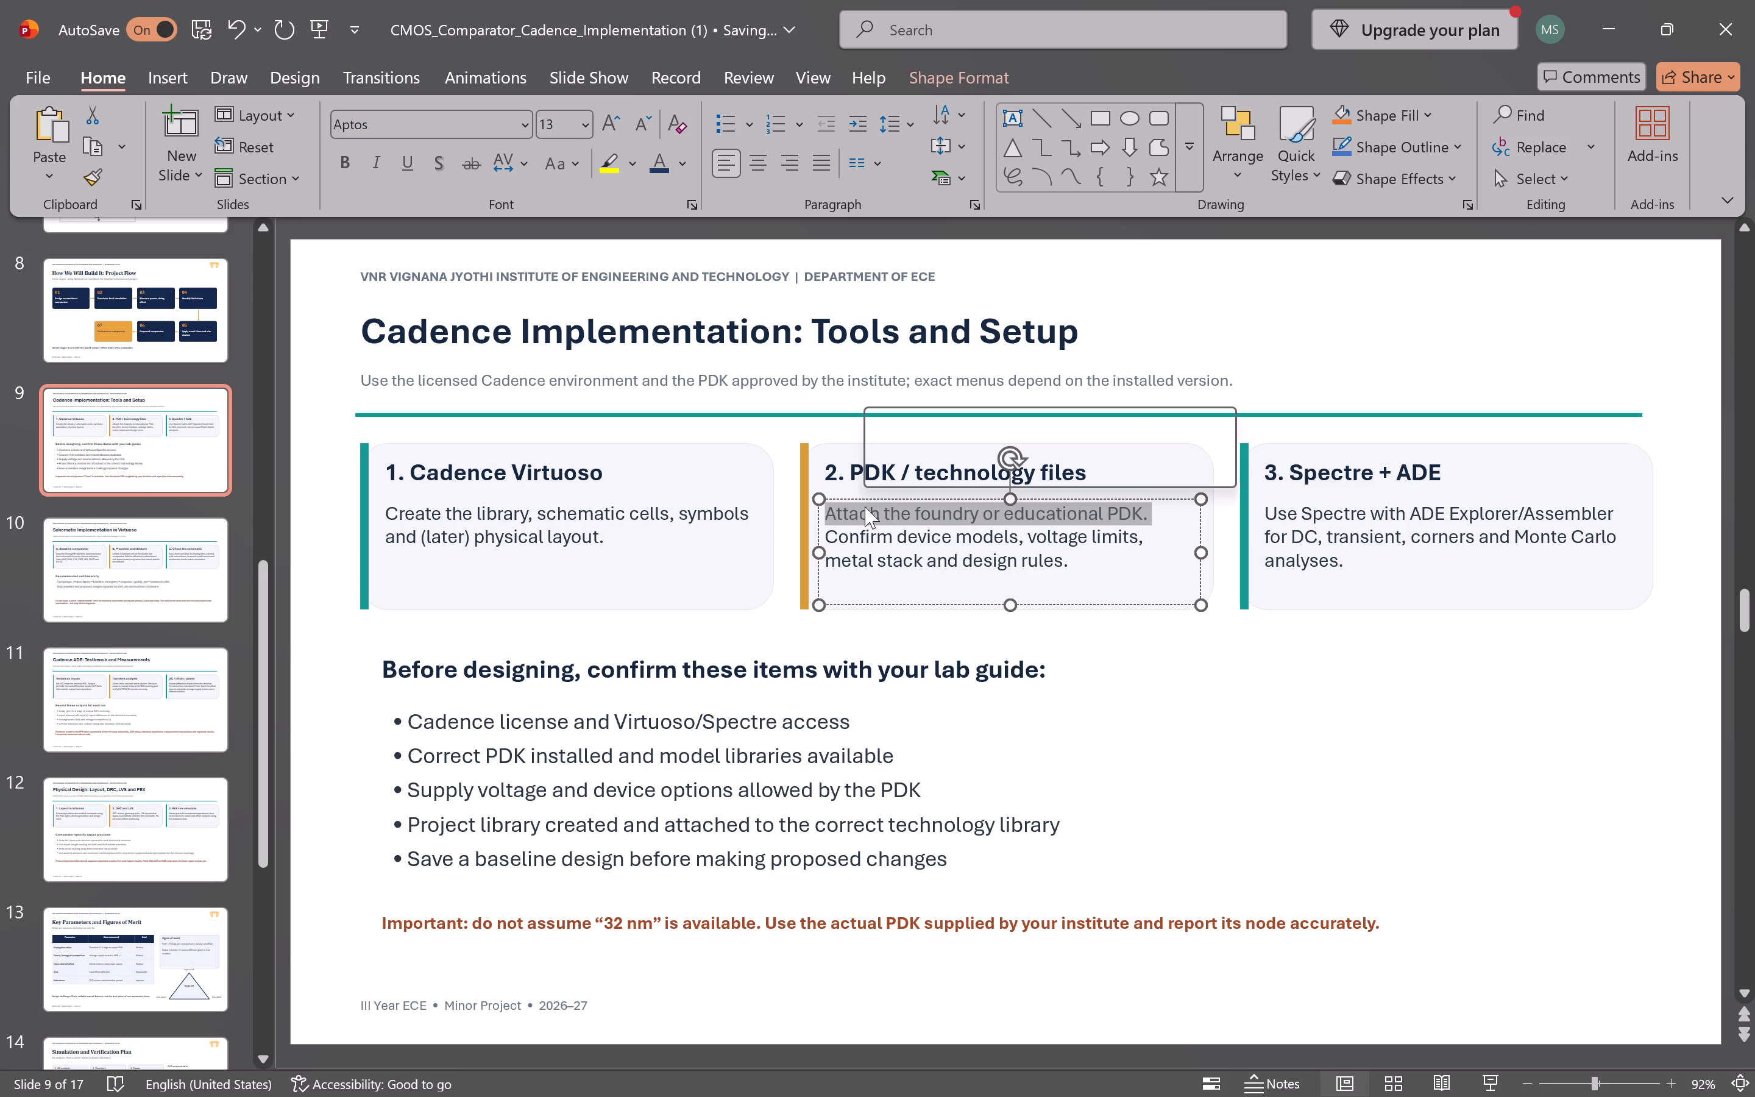
{"action": "key", "text": "backslash"}
{"action": "key", "text": "BackSpace"}
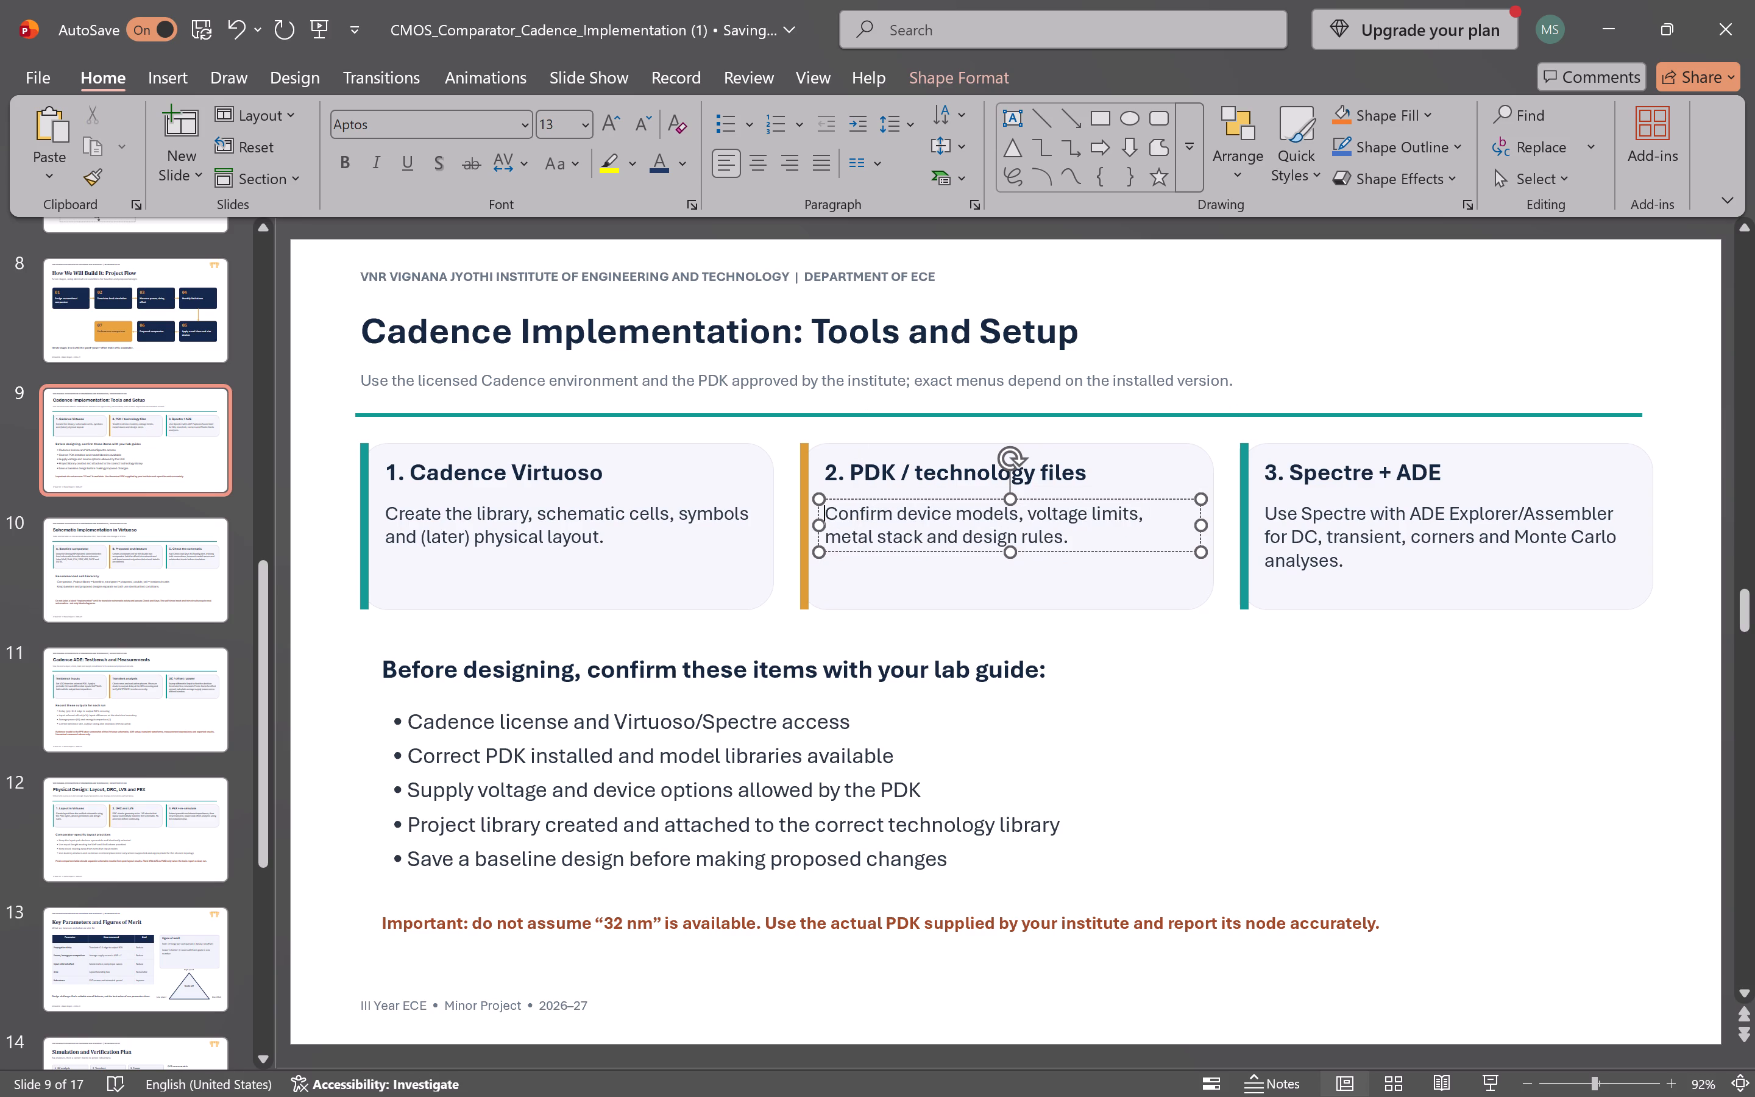
{"action": "left_click", "coordinate": [1155, 647]}
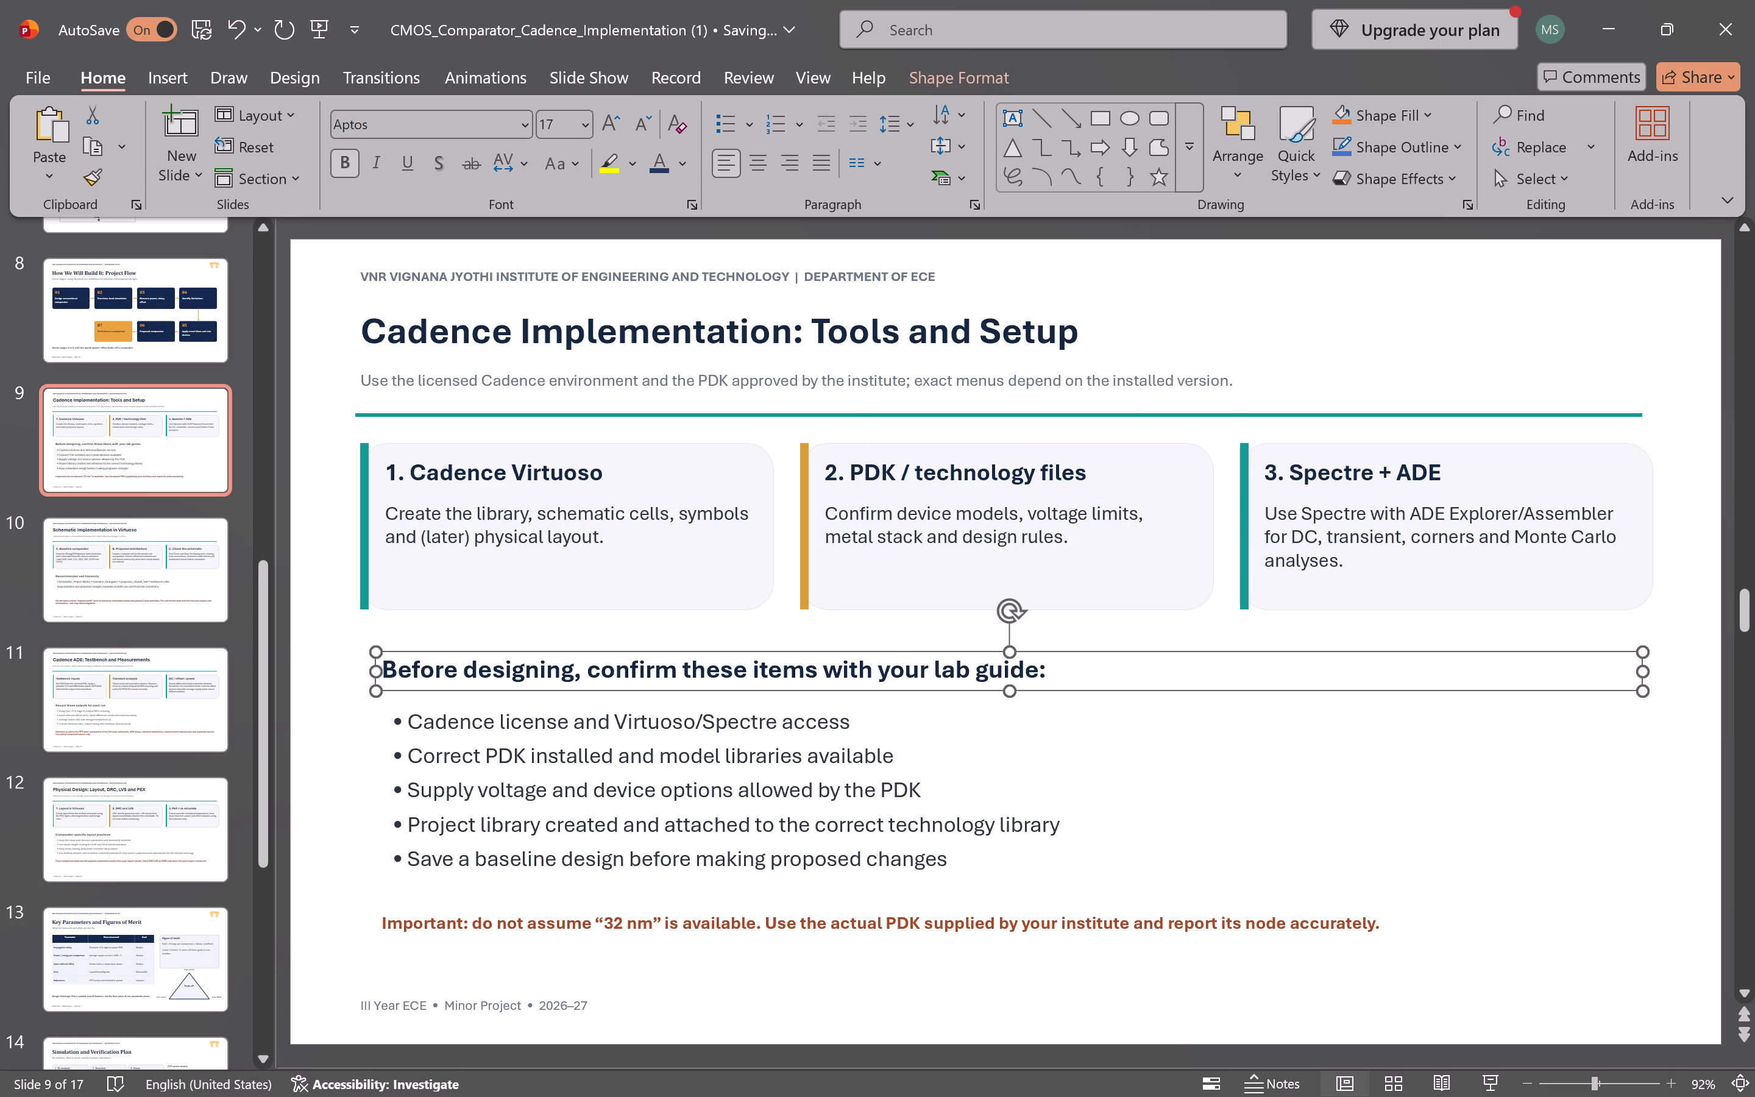
{"action": "left_click", "coordinate": [1721, 347]}
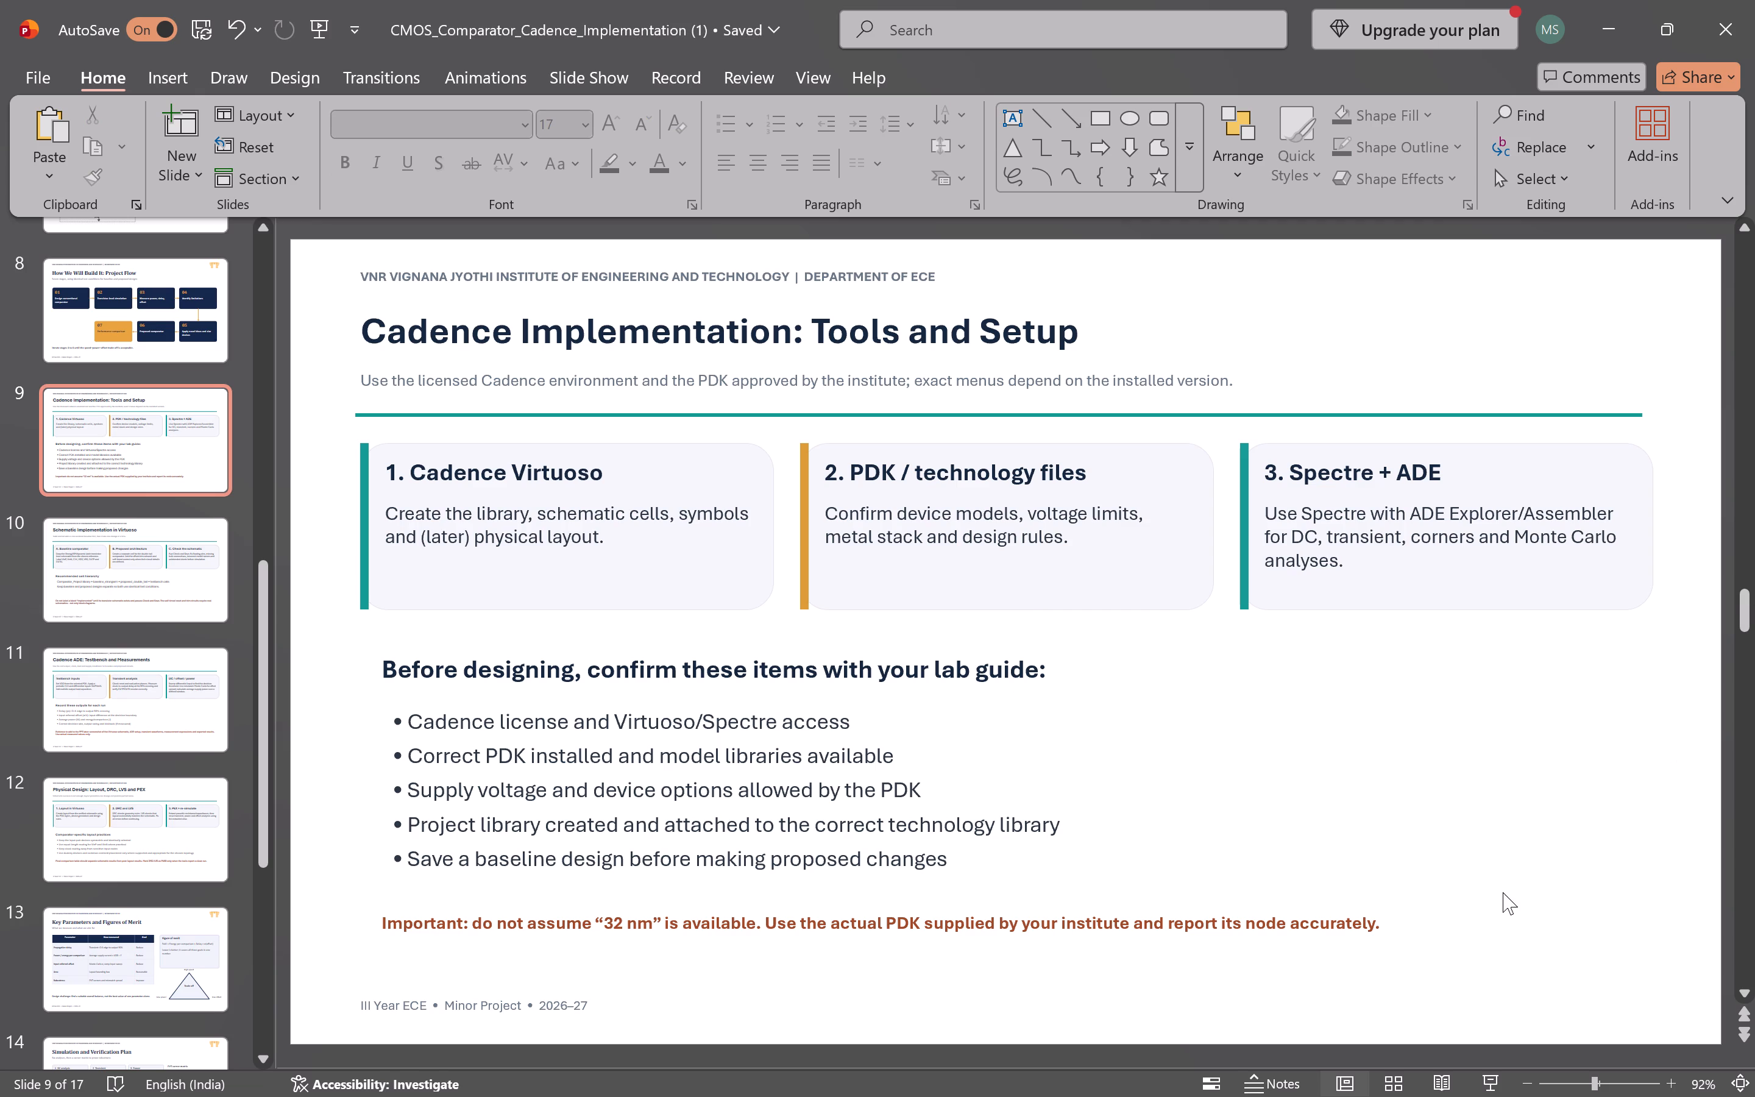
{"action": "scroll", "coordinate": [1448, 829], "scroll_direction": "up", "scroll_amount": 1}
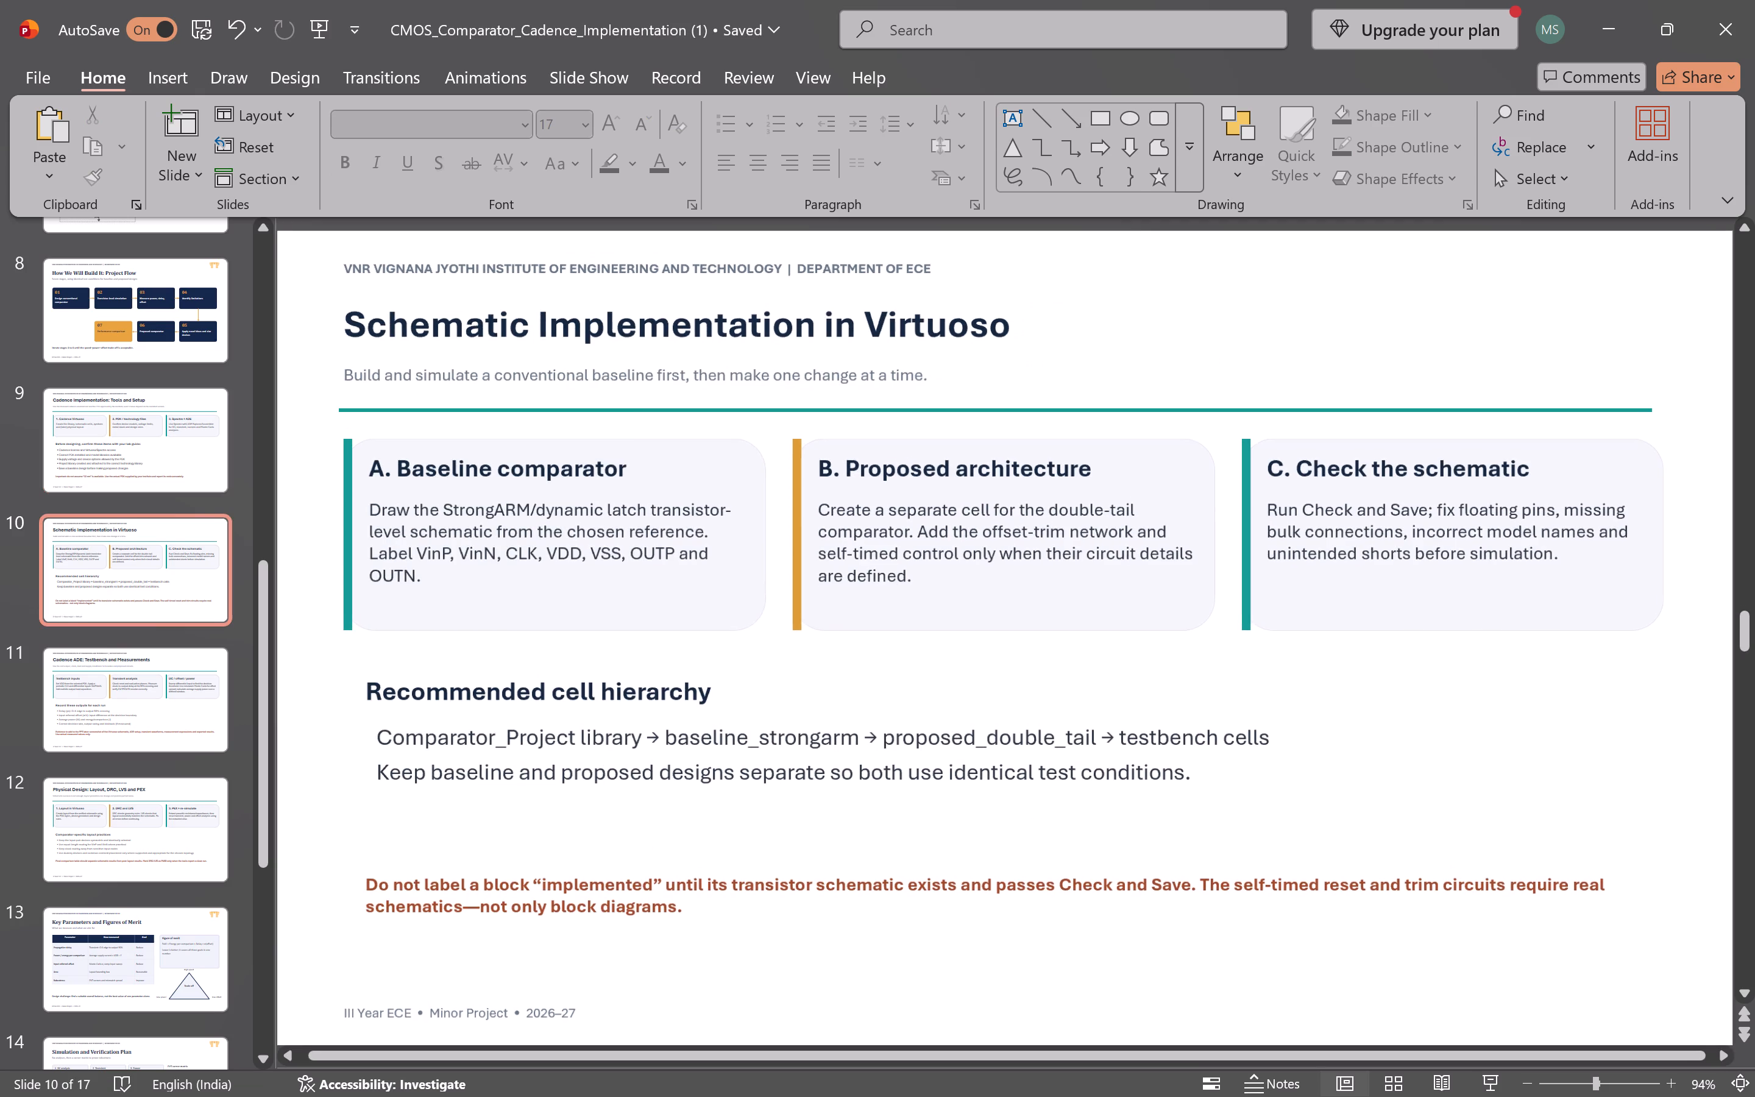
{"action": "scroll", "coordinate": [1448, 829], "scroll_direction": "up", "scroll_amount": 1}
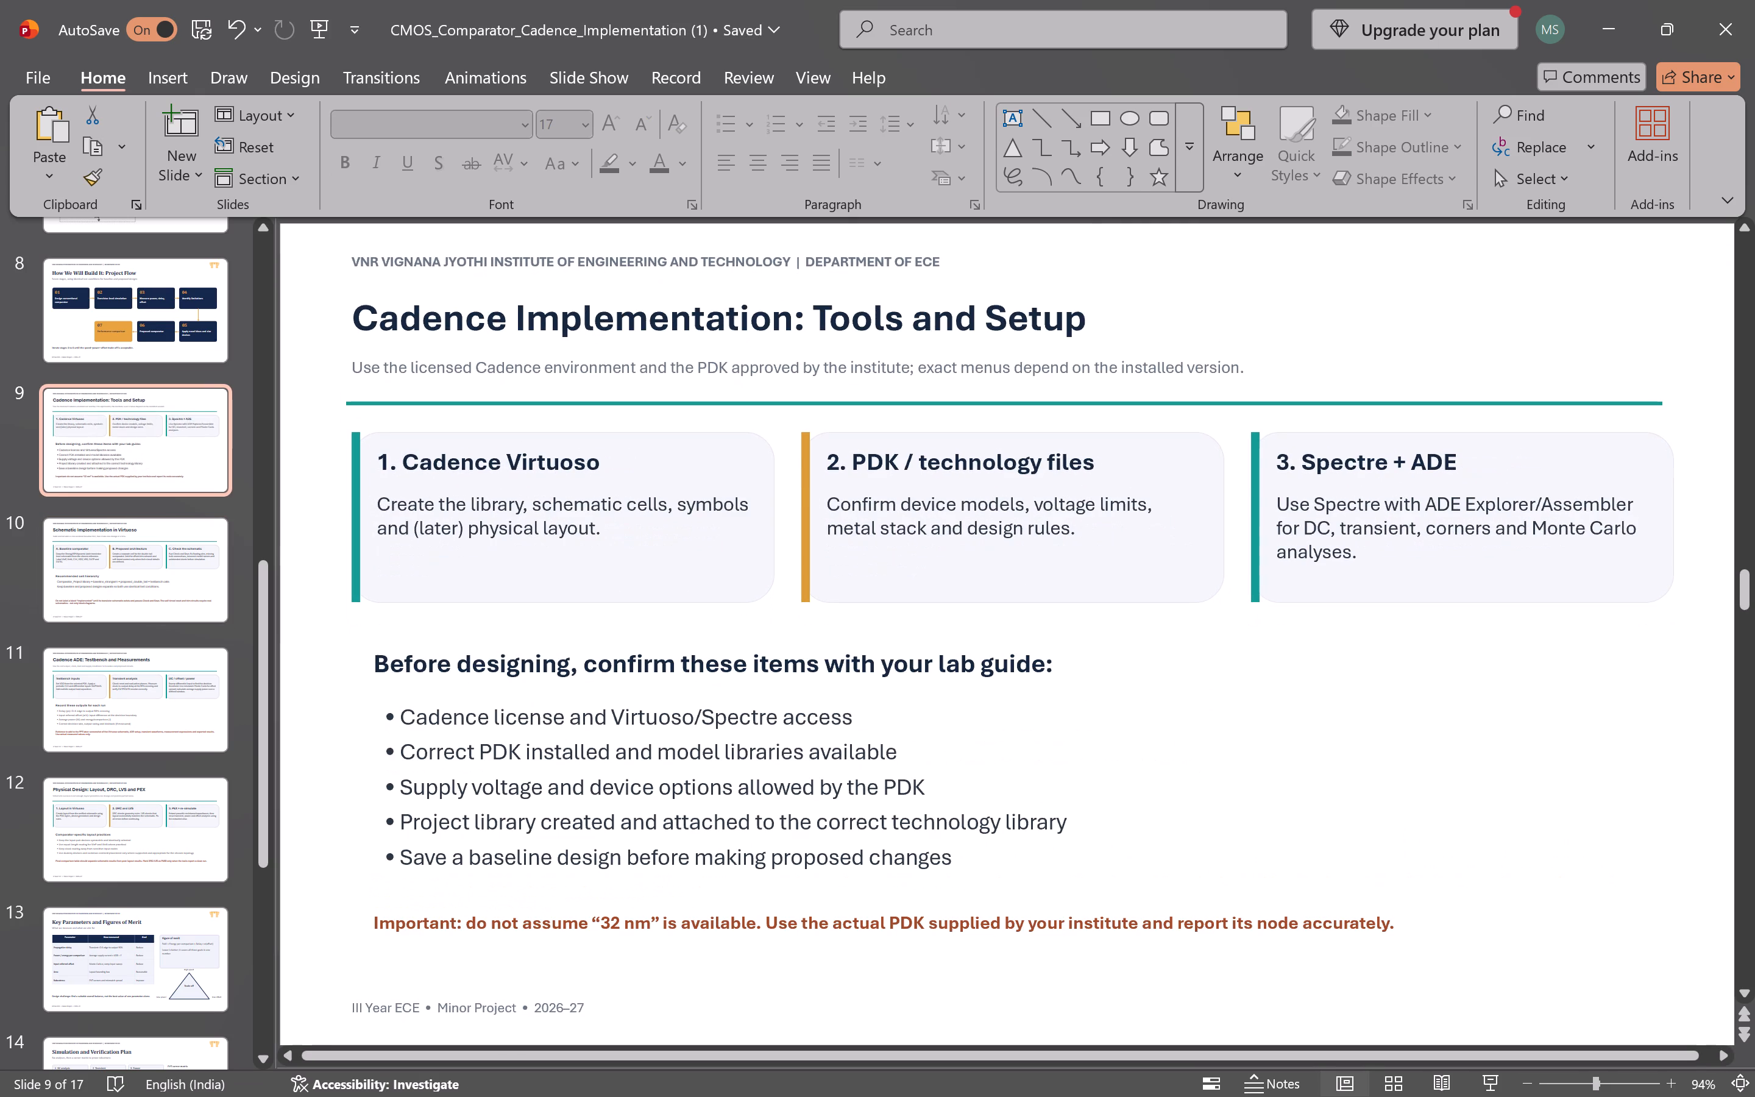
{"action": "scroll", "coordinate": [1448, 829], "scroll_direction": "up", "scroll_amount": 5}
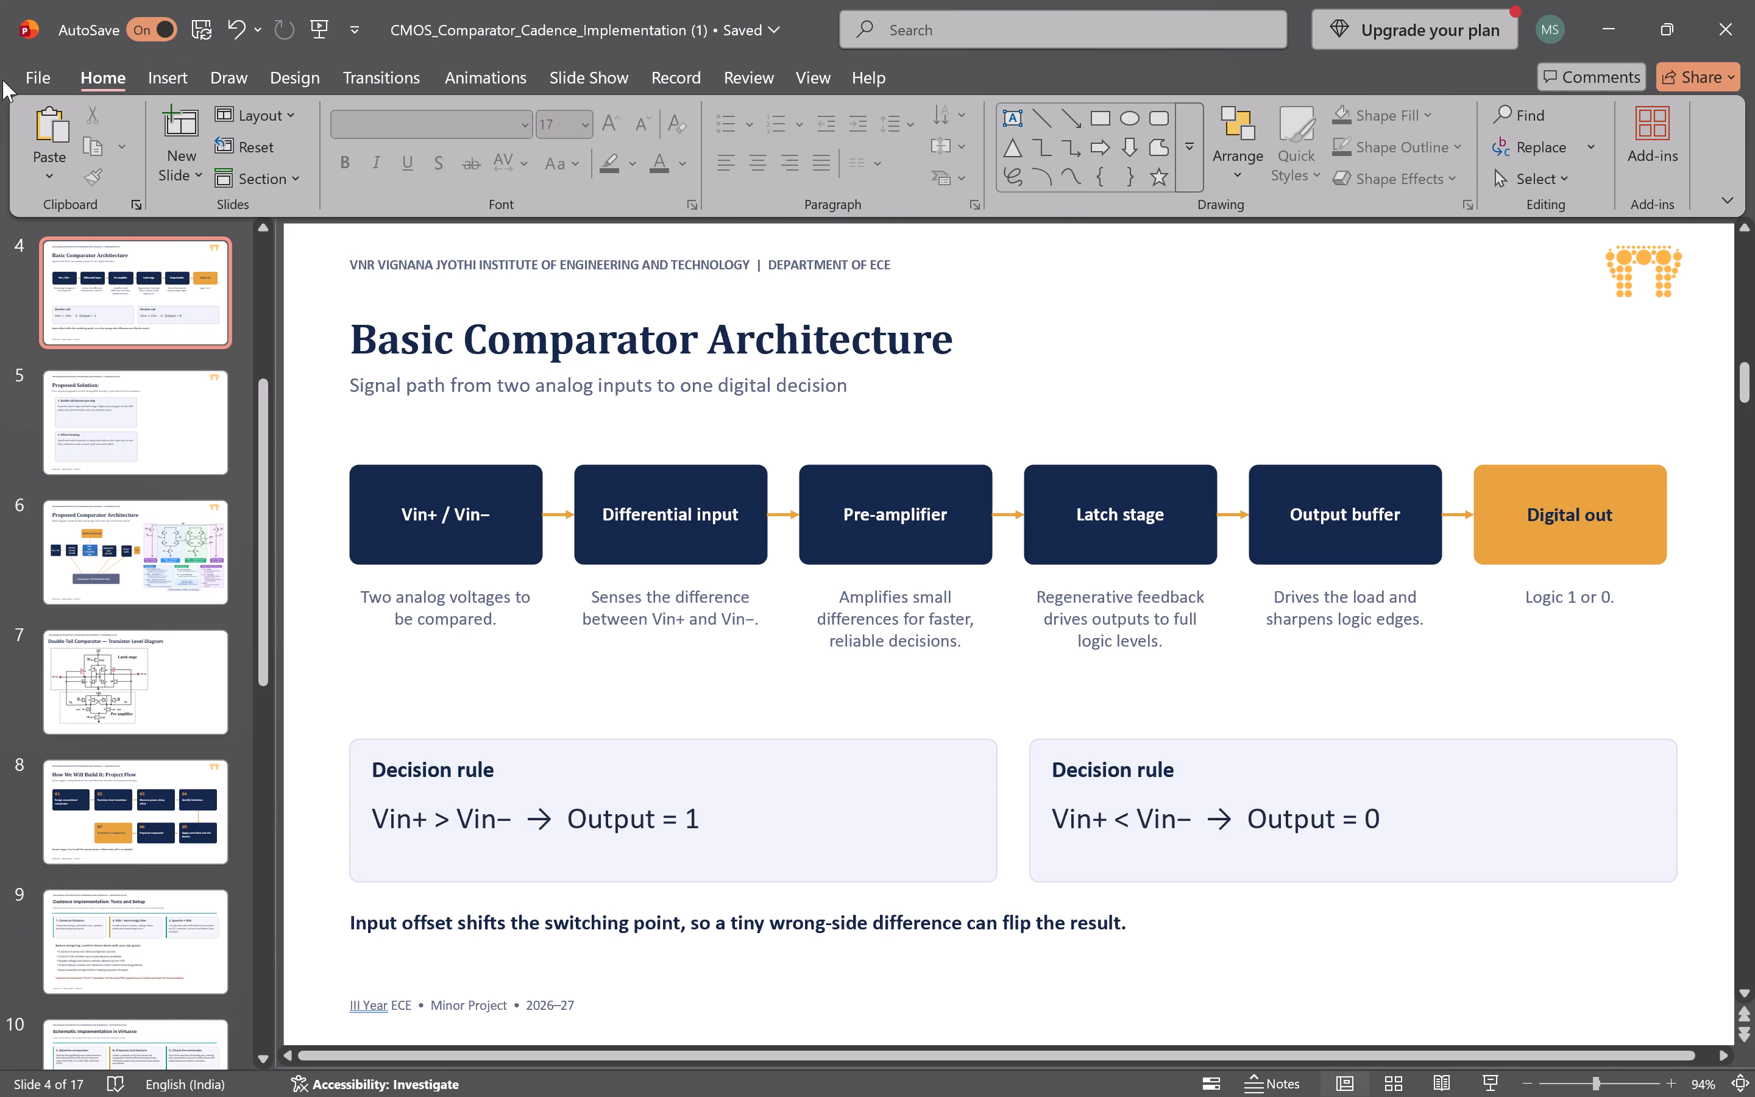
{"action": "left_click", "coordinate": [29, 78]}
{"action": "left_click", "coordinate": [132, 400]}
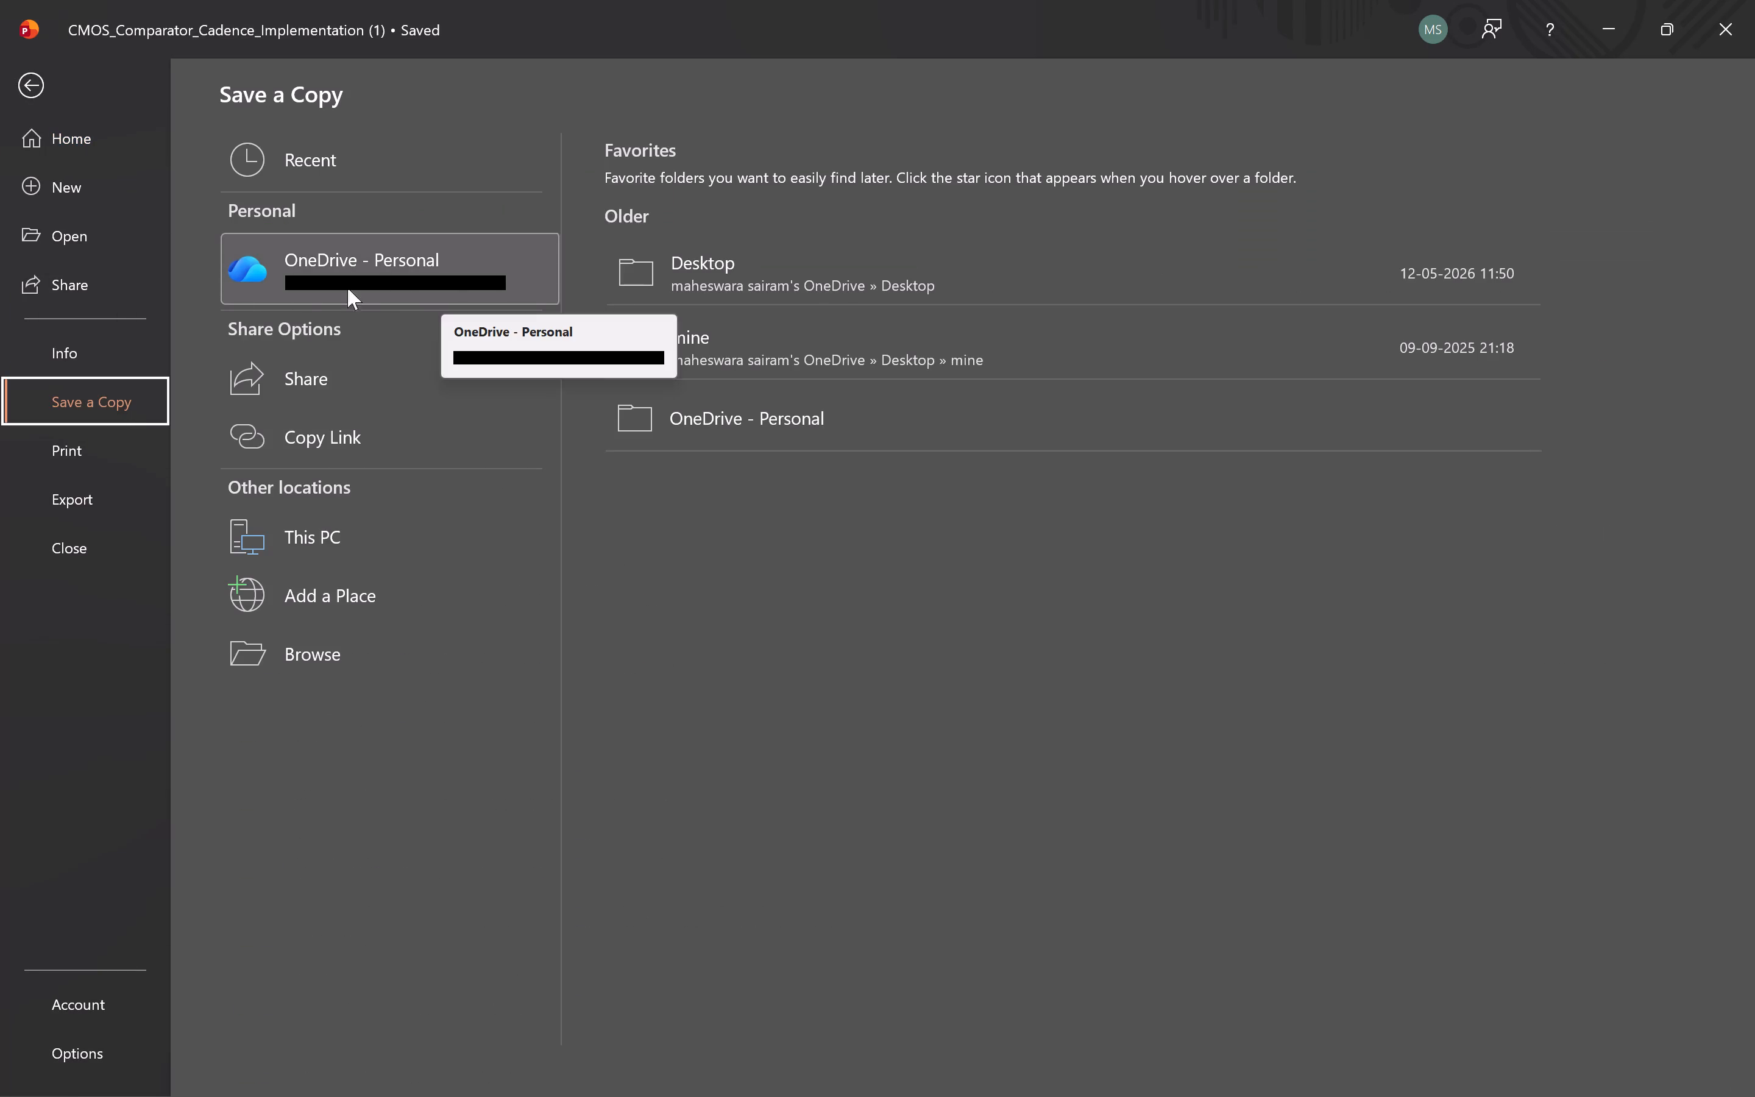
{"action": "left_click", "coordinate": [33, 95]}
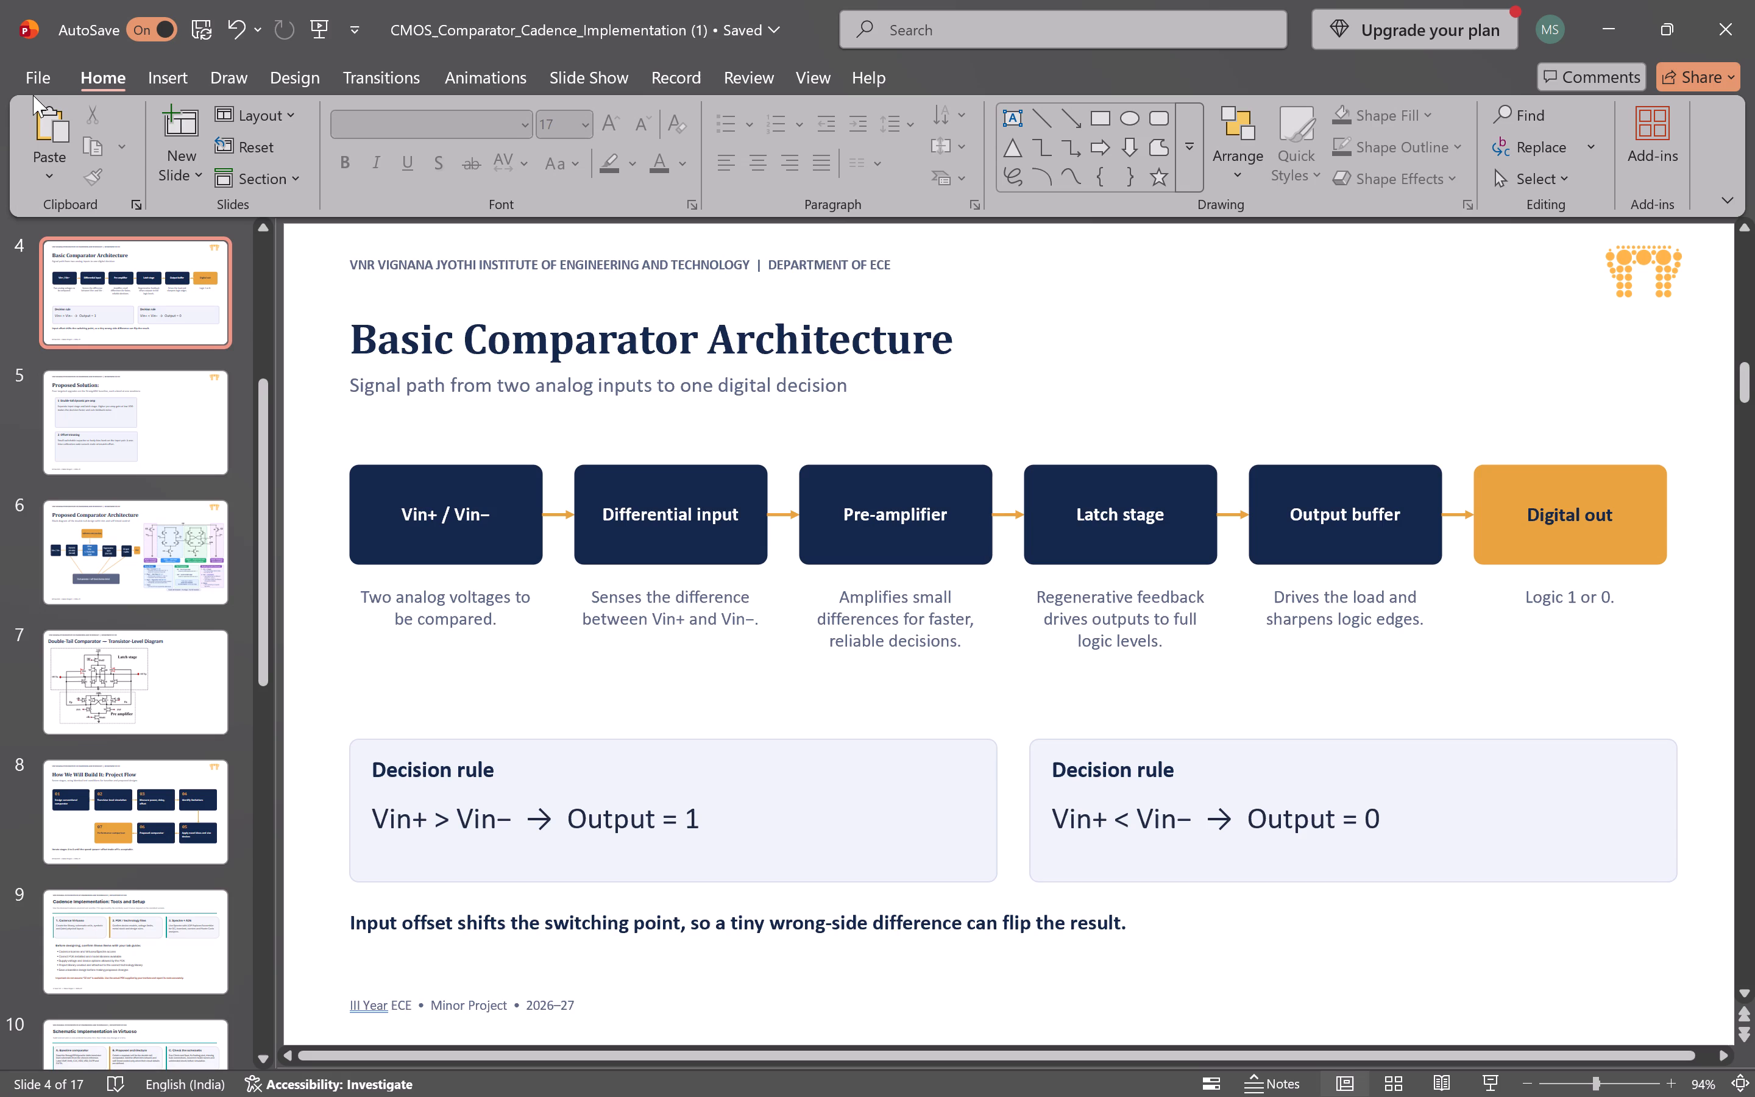
Save the CMOS comparator presentation.
{"action": "key", "text": "ctrl+s"}
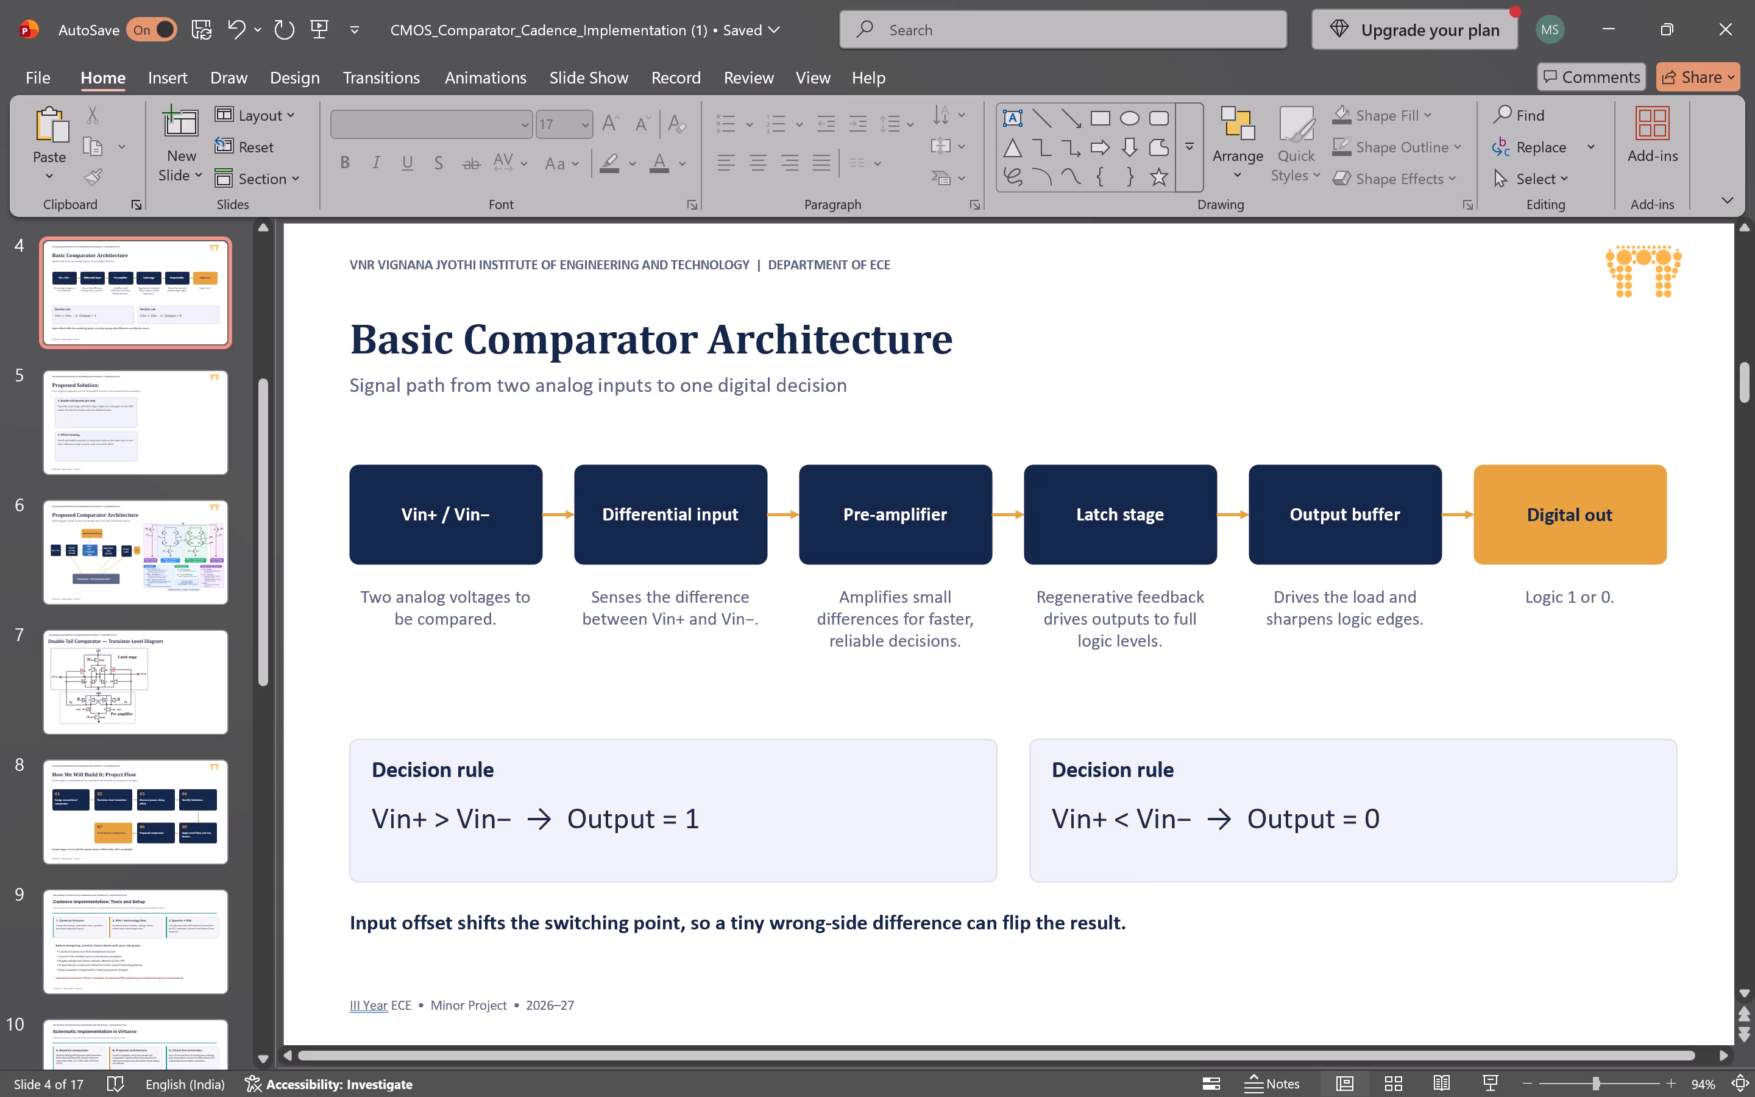